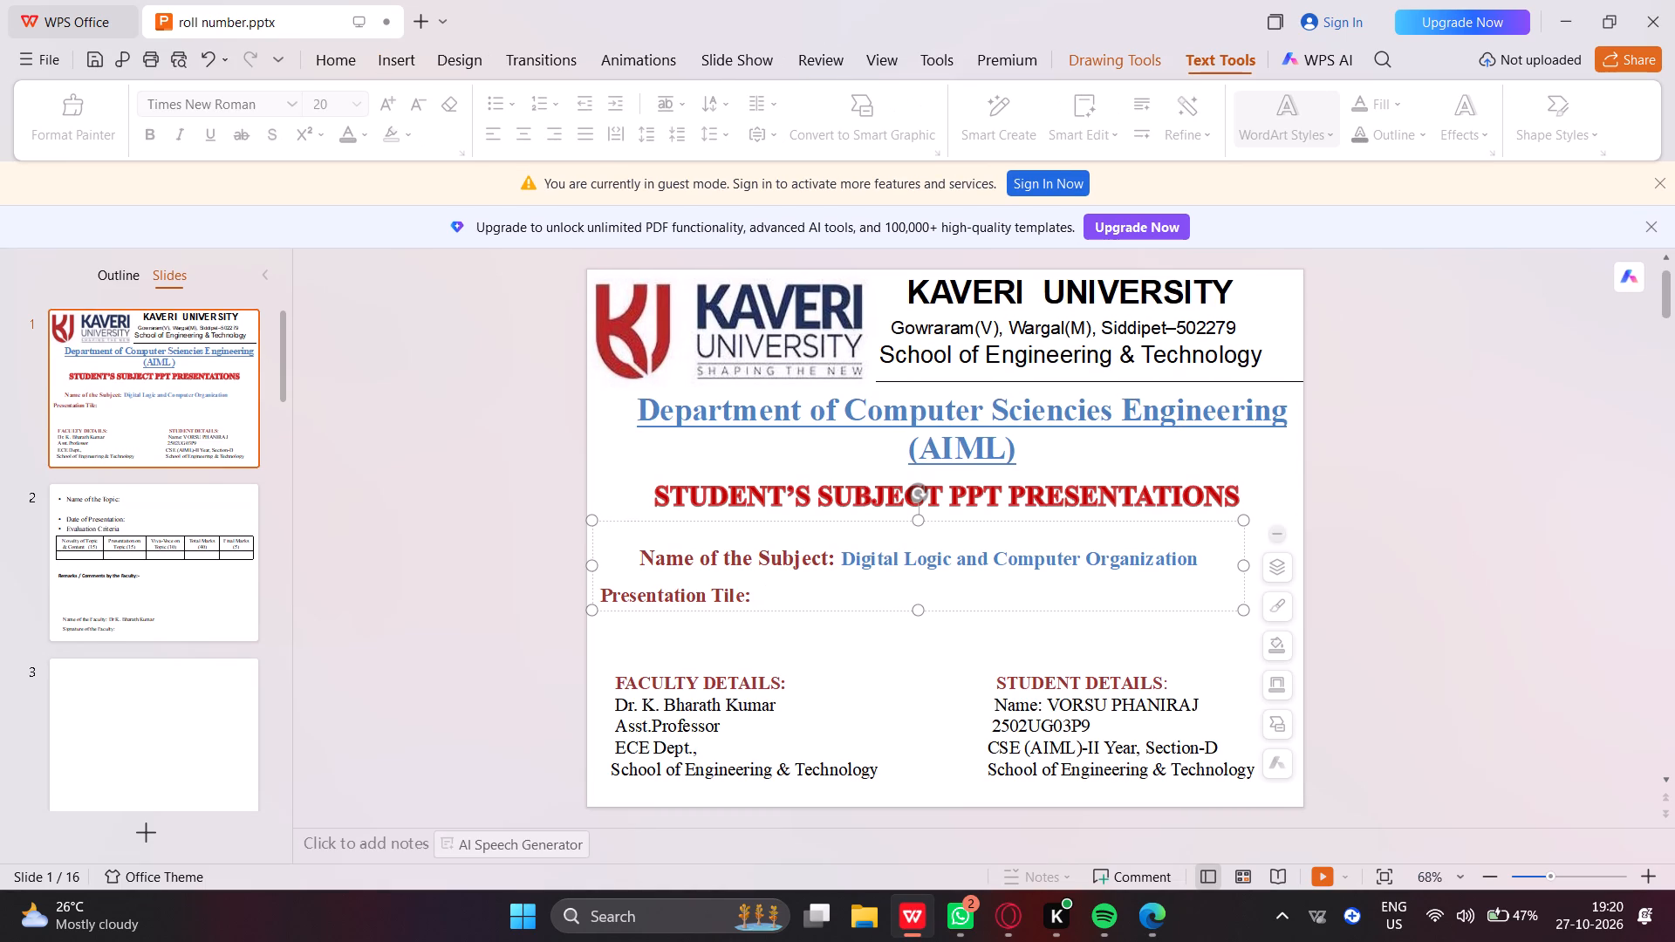
{"action": "key", "text": "ctrl+v"}
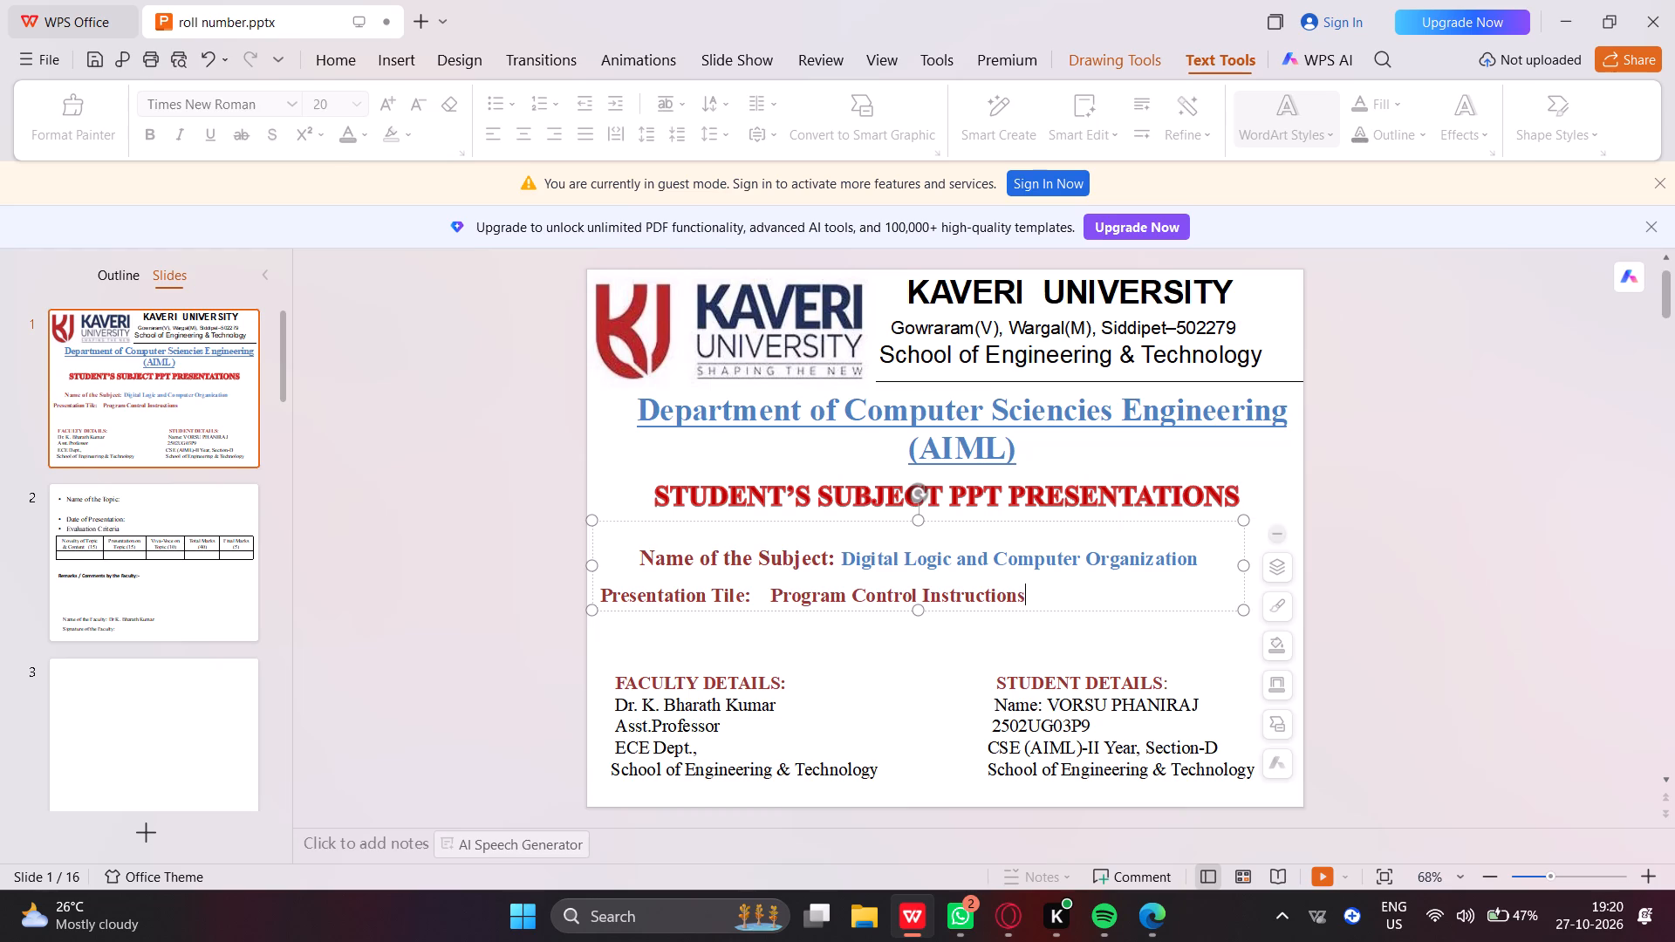
{"action": "left_click_drag", "start_coordinate": [1360, 481], "coordinate": [1368, 481]}
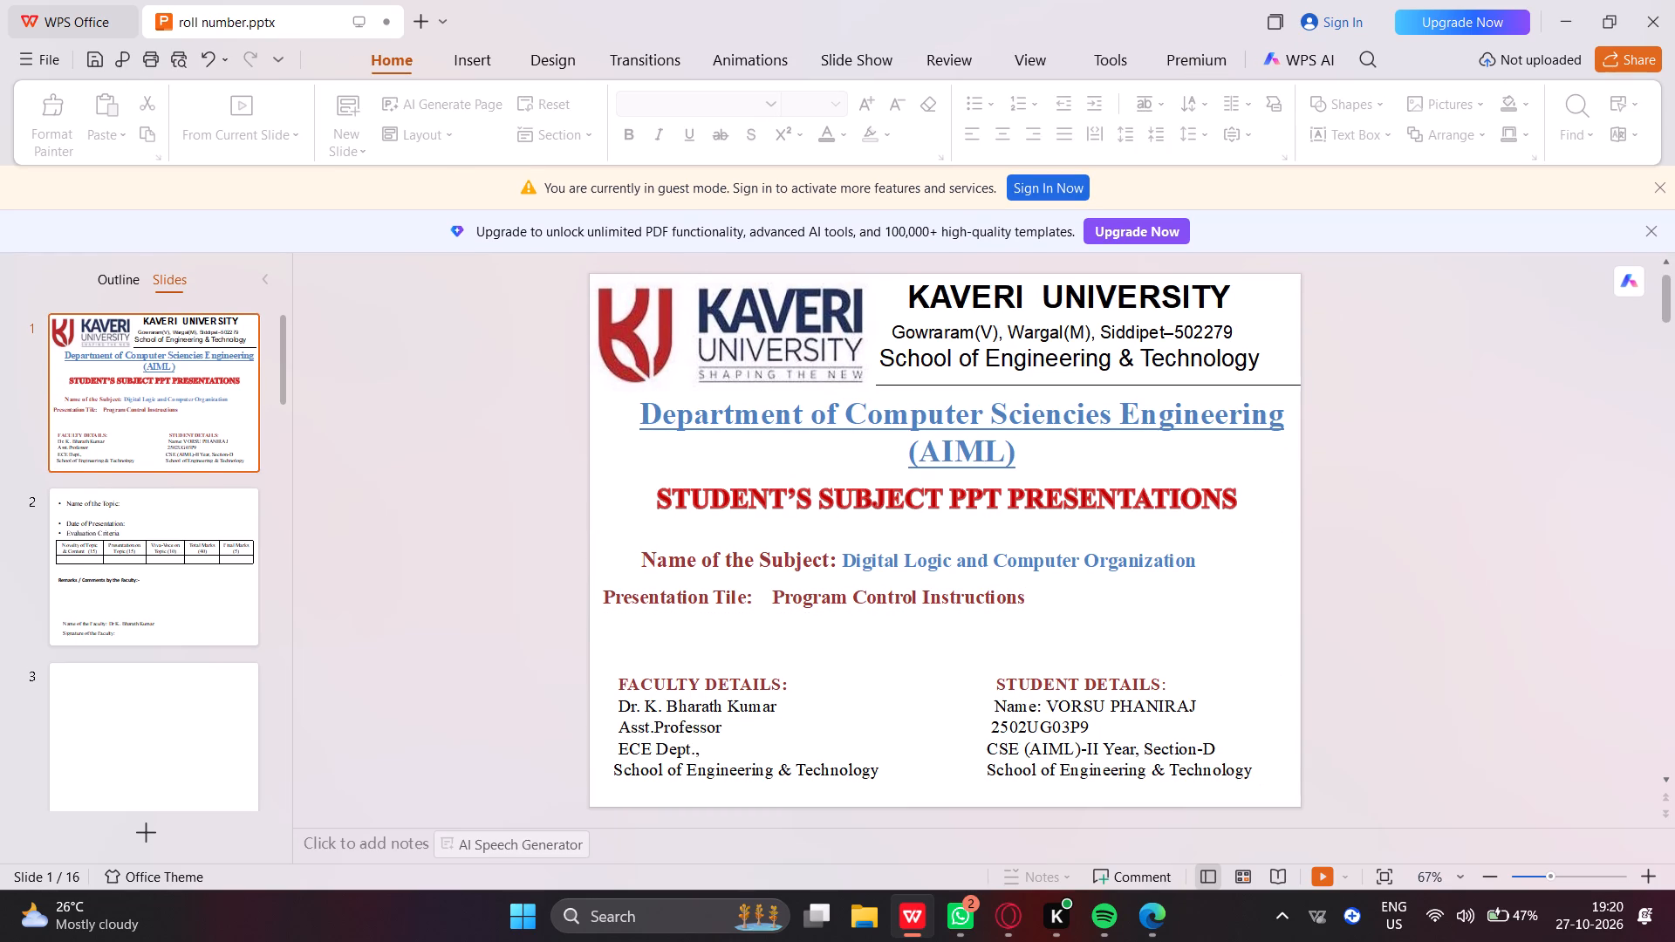
Indent the presentation title line on slide 1 with spaces so it lines up under "Name of the Subject".
{"action": "left_click", "coordinate": [606, 596]}
{"action": "key", "text": "space"}
{"action": "key", "text": "space"}
{"action": "key", "text": "space"}
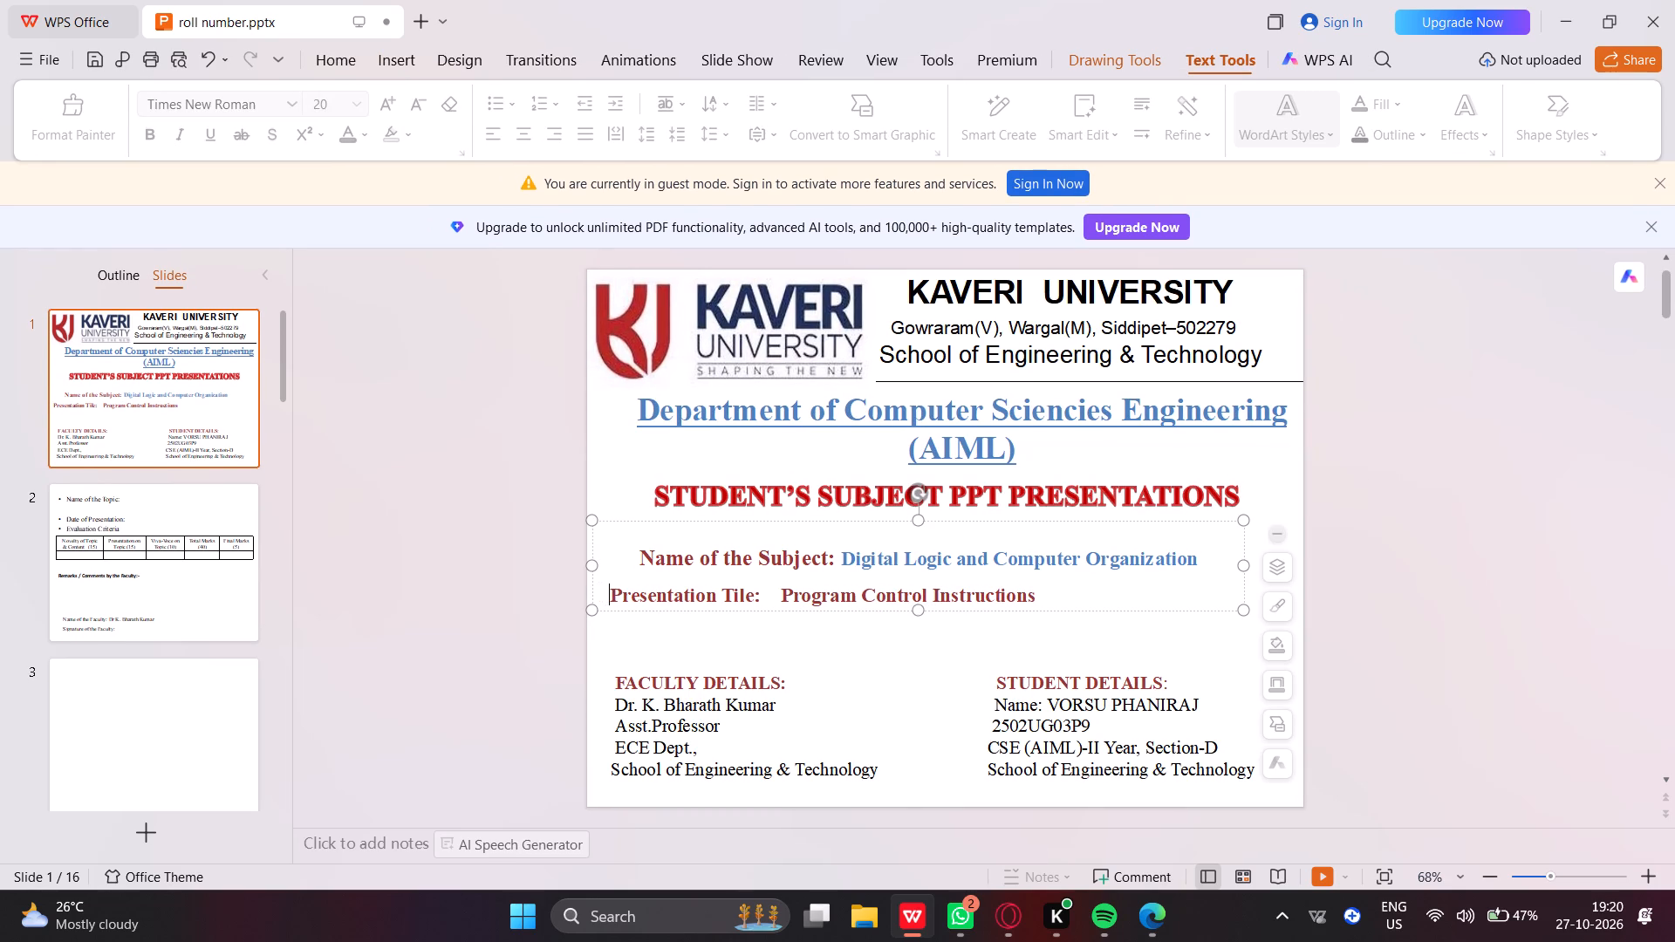
{"action": "key", "text": "space"}
{"action": "key", "text": "space"}
{"action": "key", "text": "space"}
{"action": "key", "text": "space"}
{"action": "key", "text": "space"}
{"action": "key", "text": "space"}
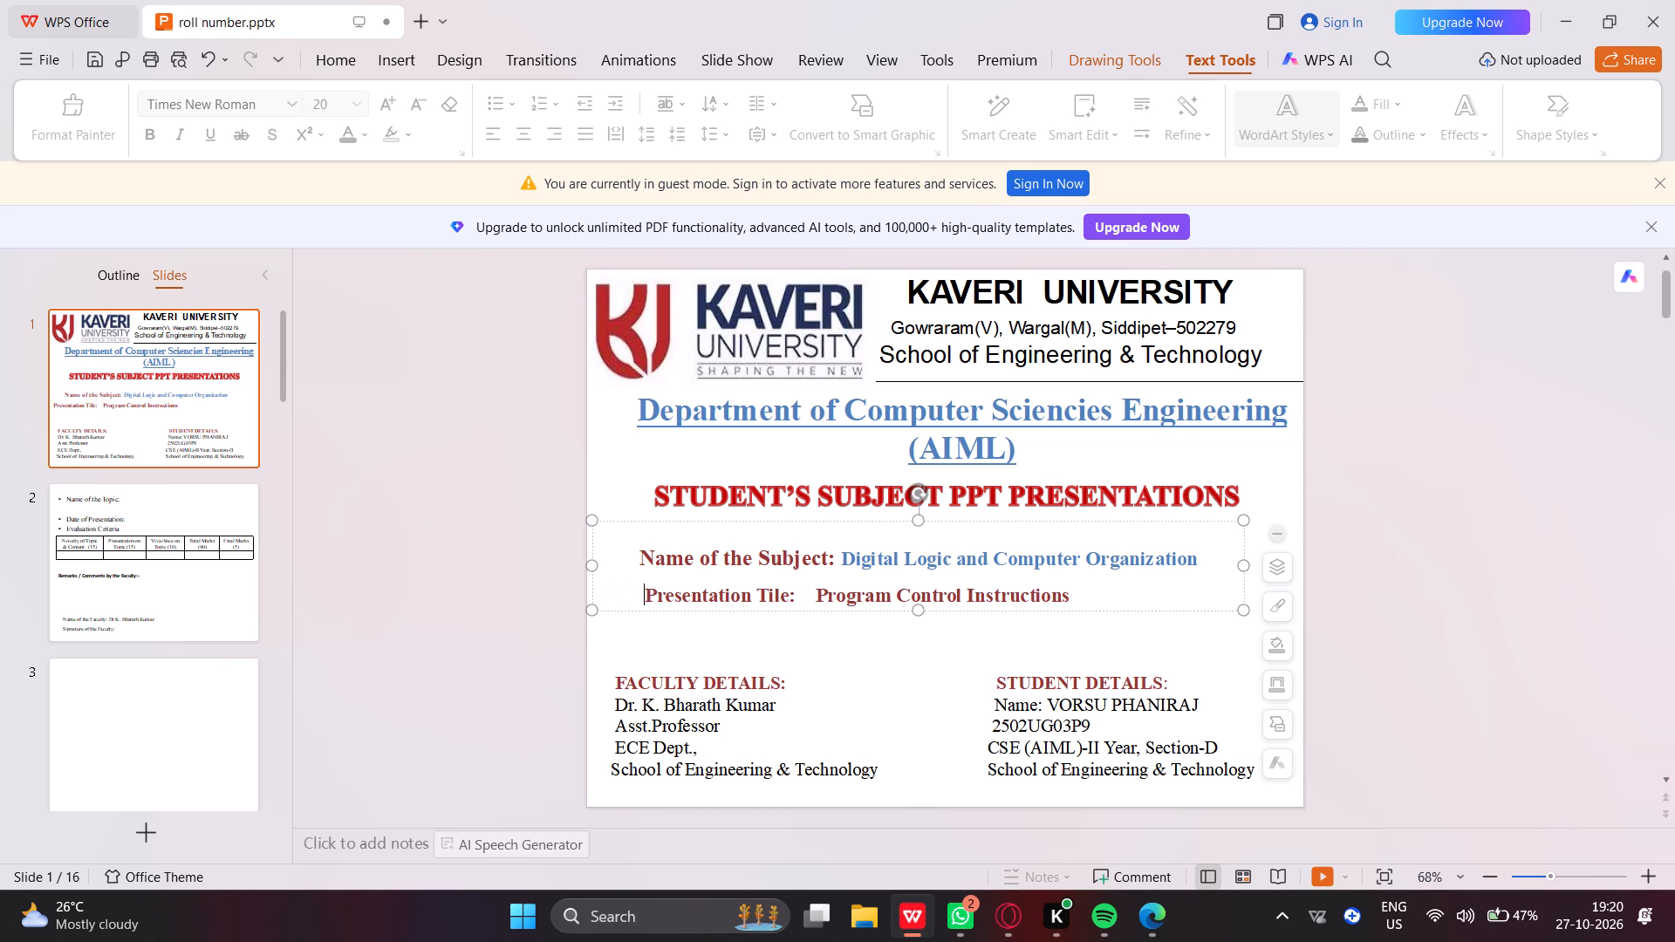
Remove one leading space before the presentation title label on slide 1 so it aligns with "Name of the Subject".
{"action": "key", "text": "BackSpace"}
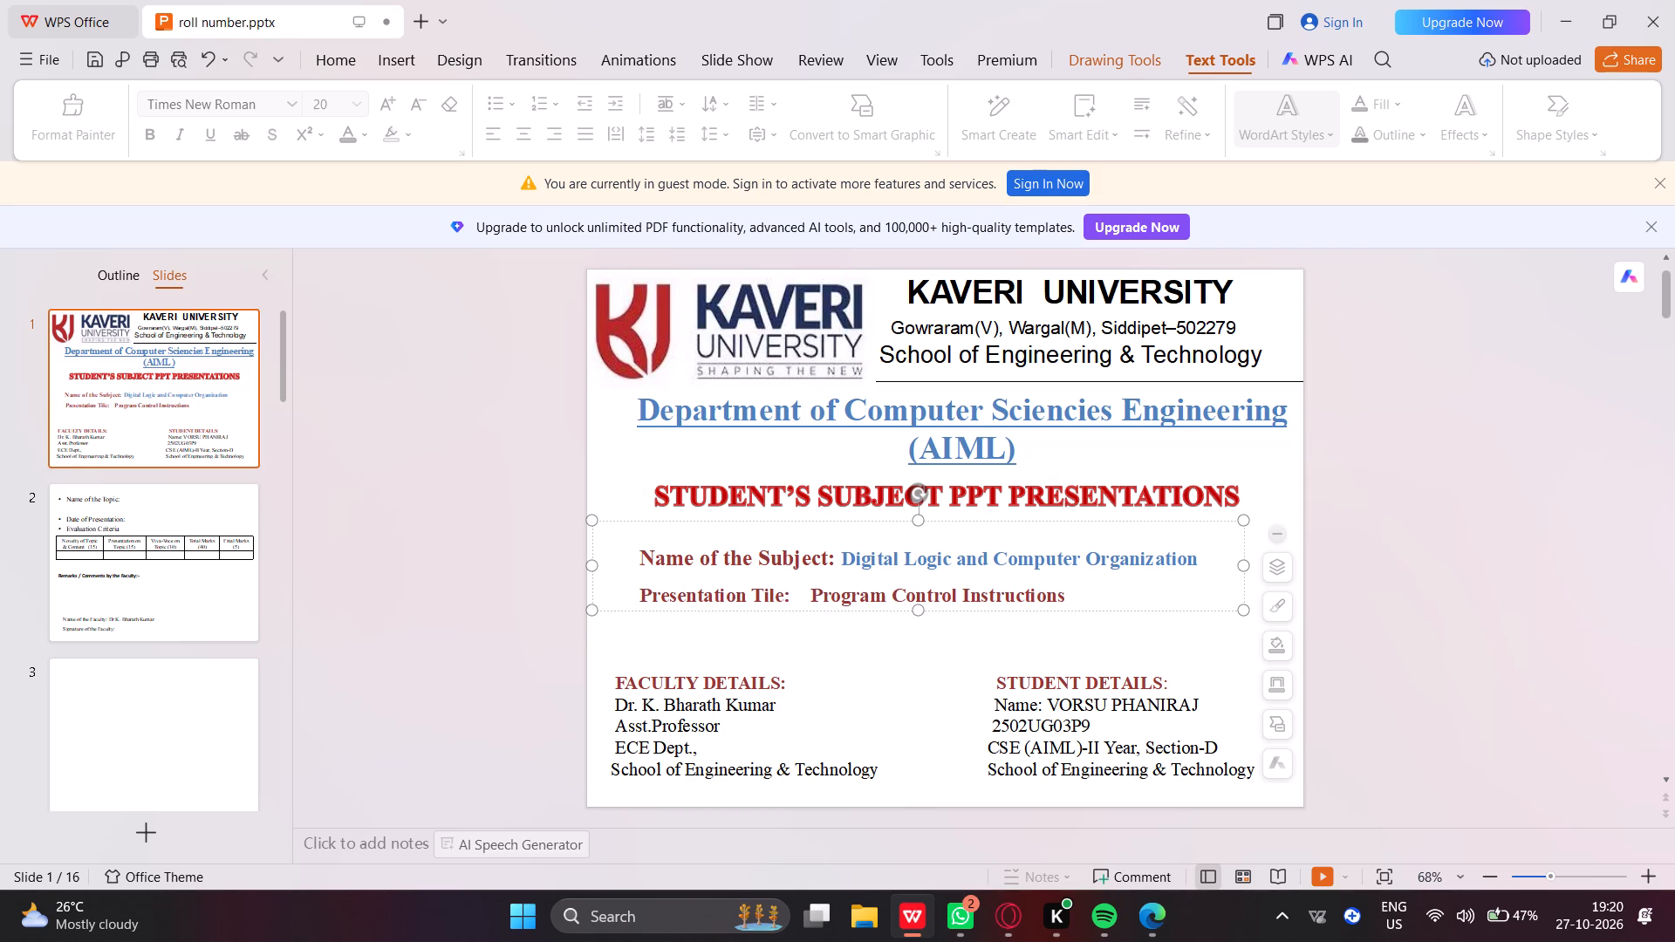
{"action": "left_click", "coordinate": [377, 493]}
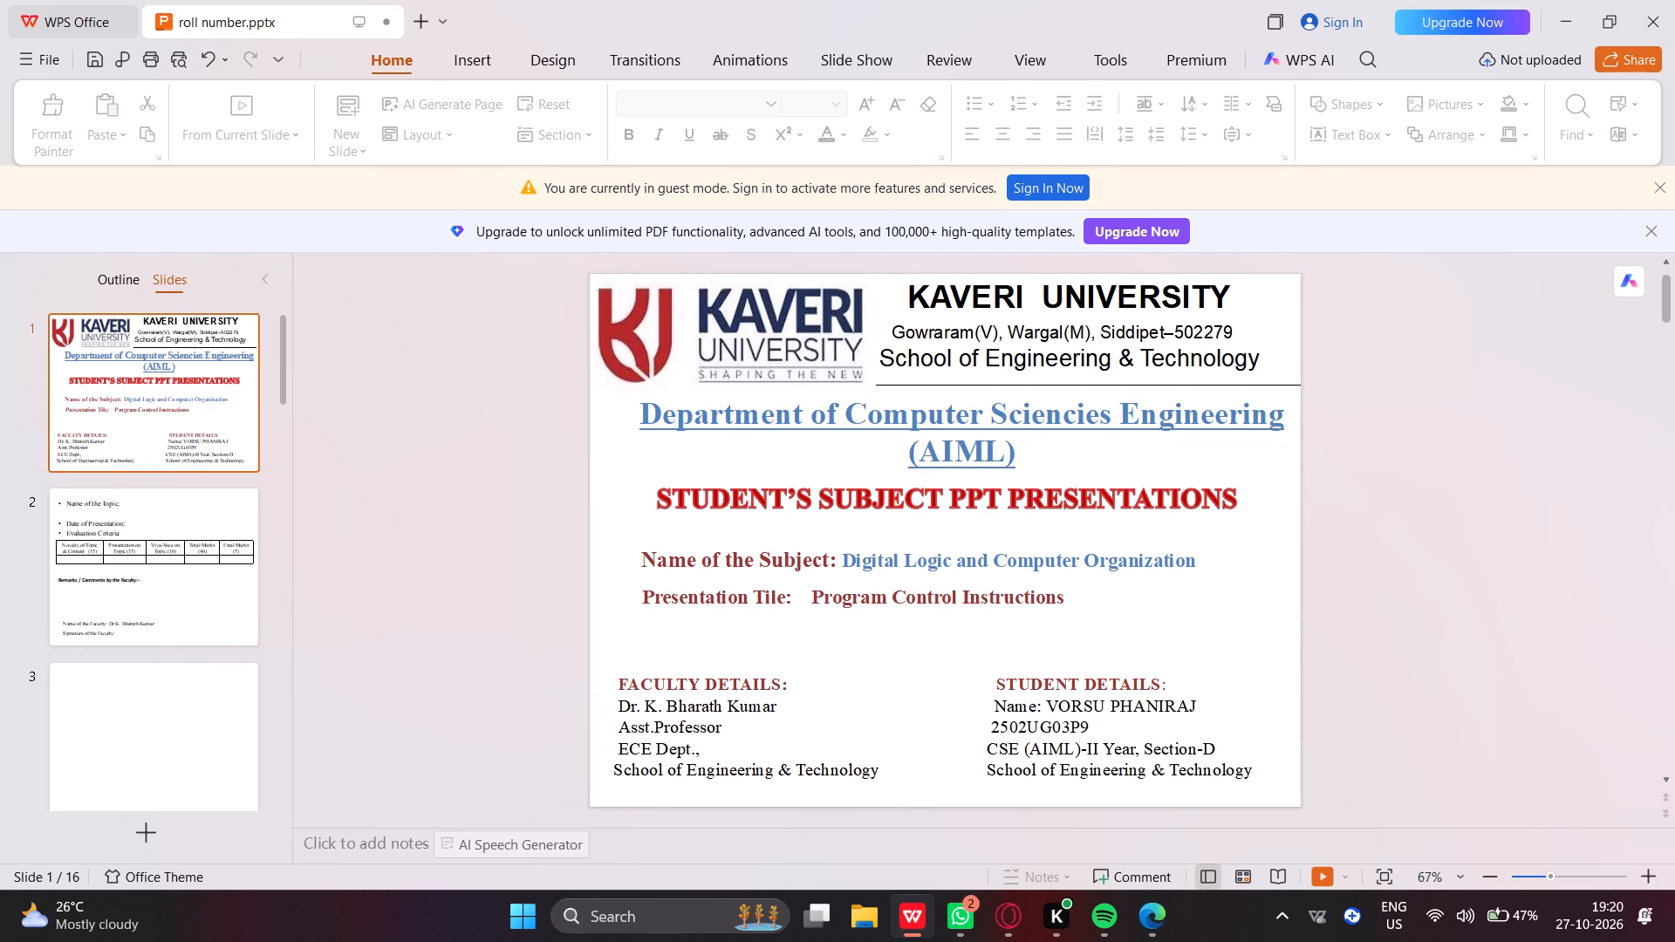
On slide 2, paste "Program Control Instructions" after the "Name of the Topic:" label.
{"action": "left_click", "coordinate": [159, 579]}
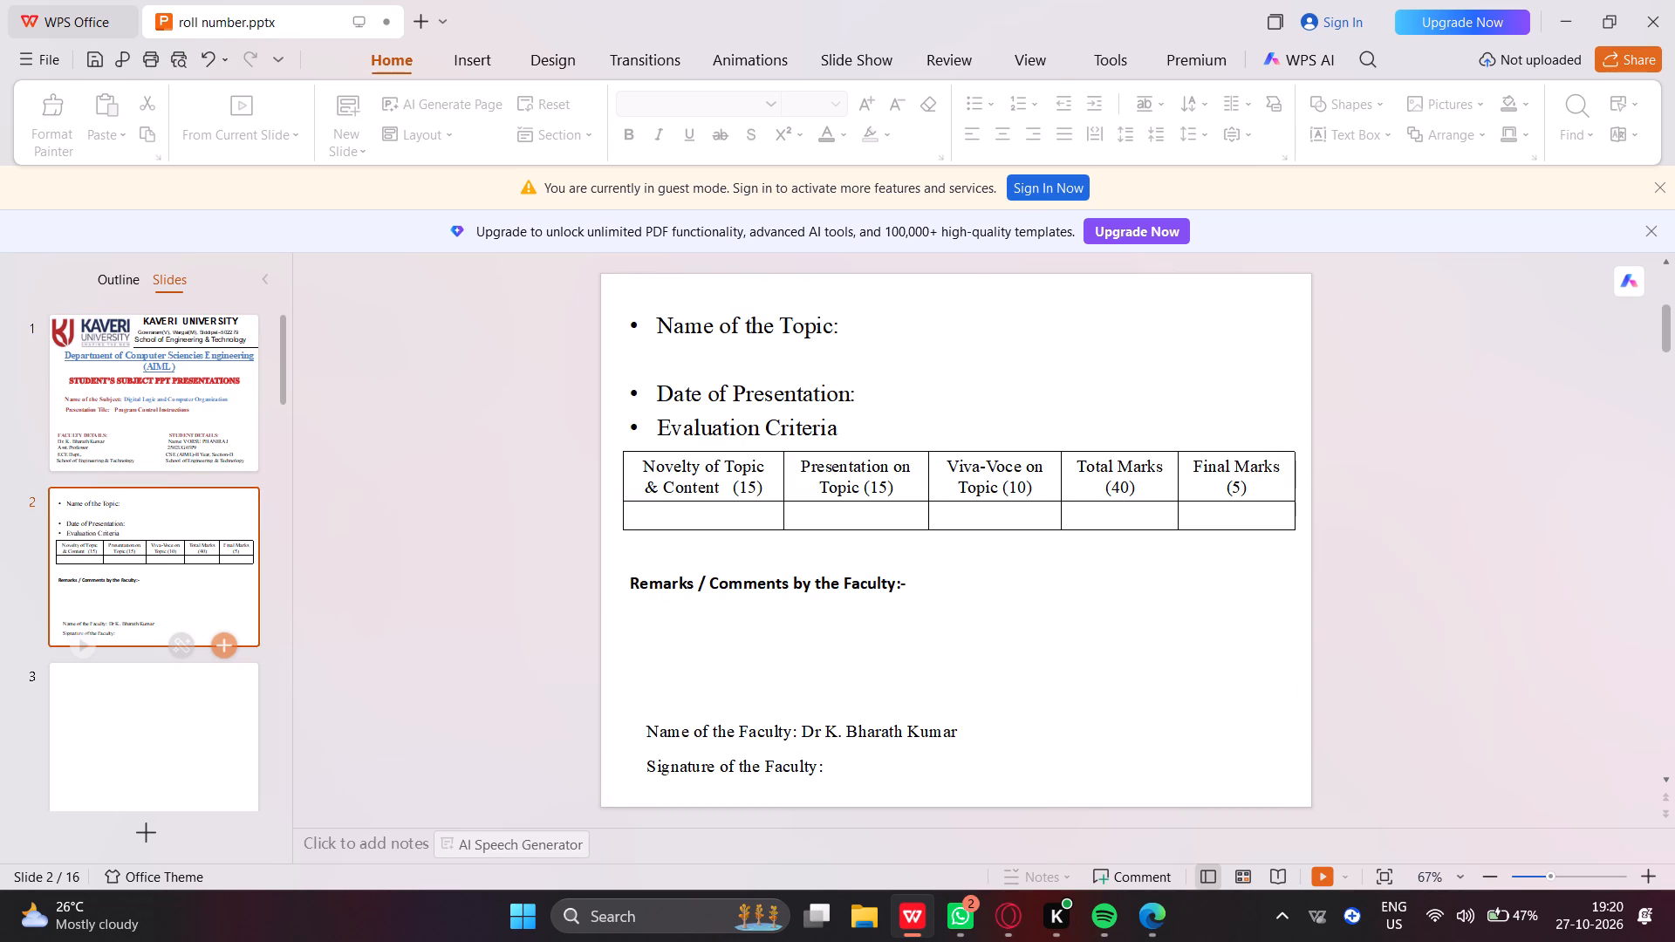
{"action": "left_click", "coordinate": [842, 328]}
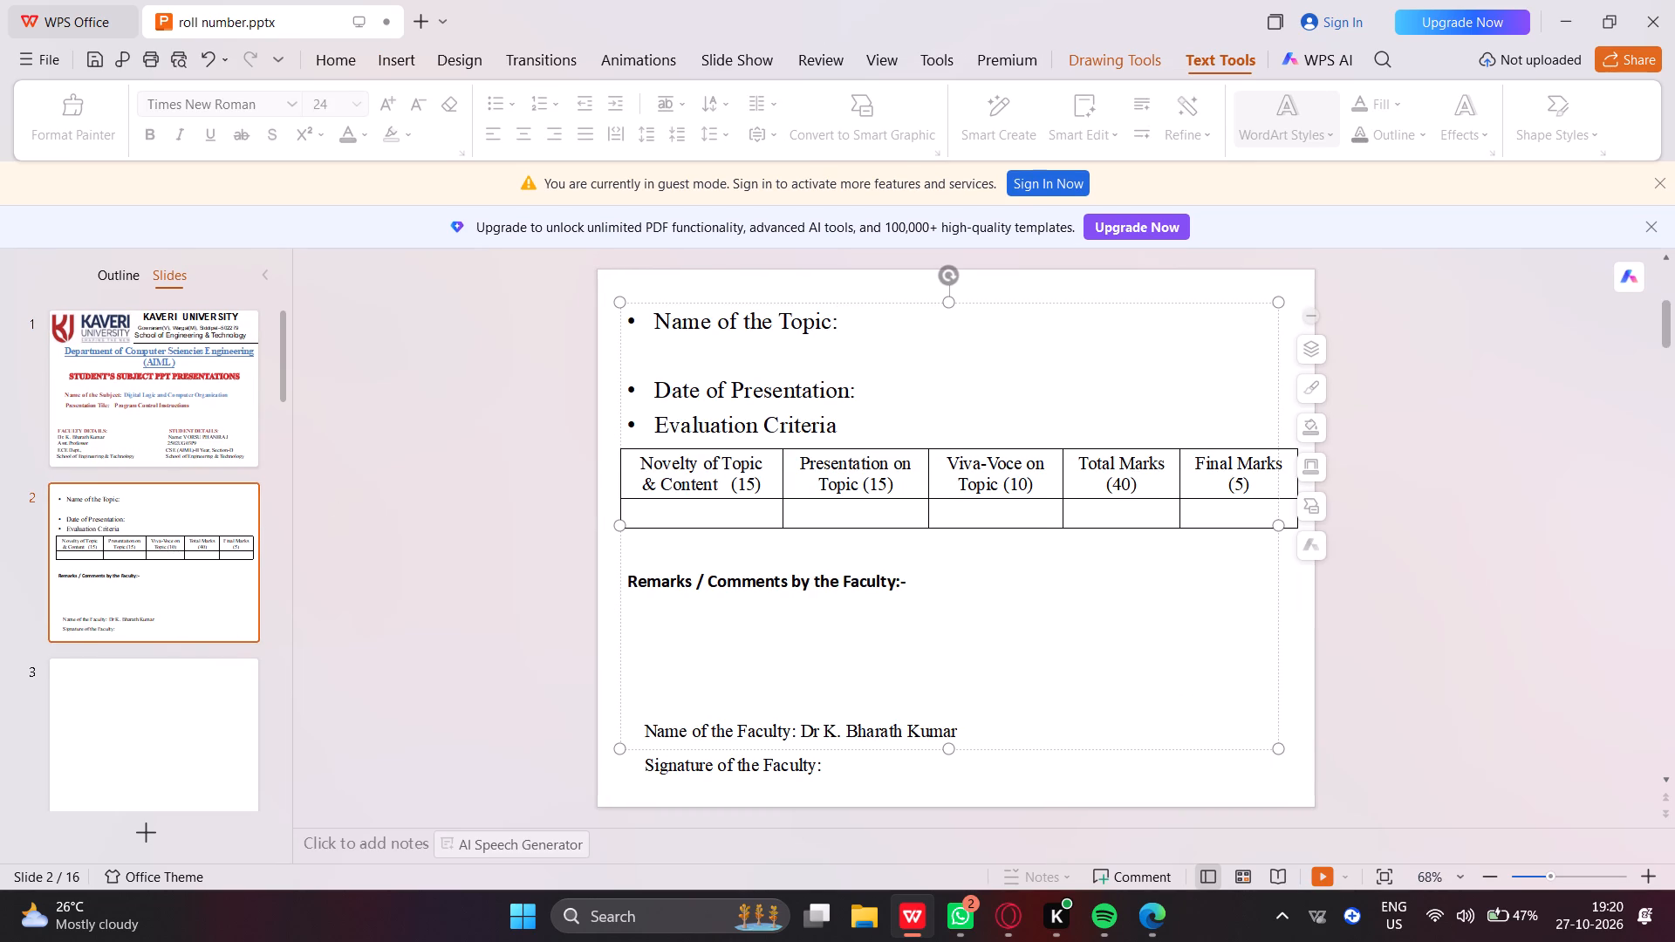
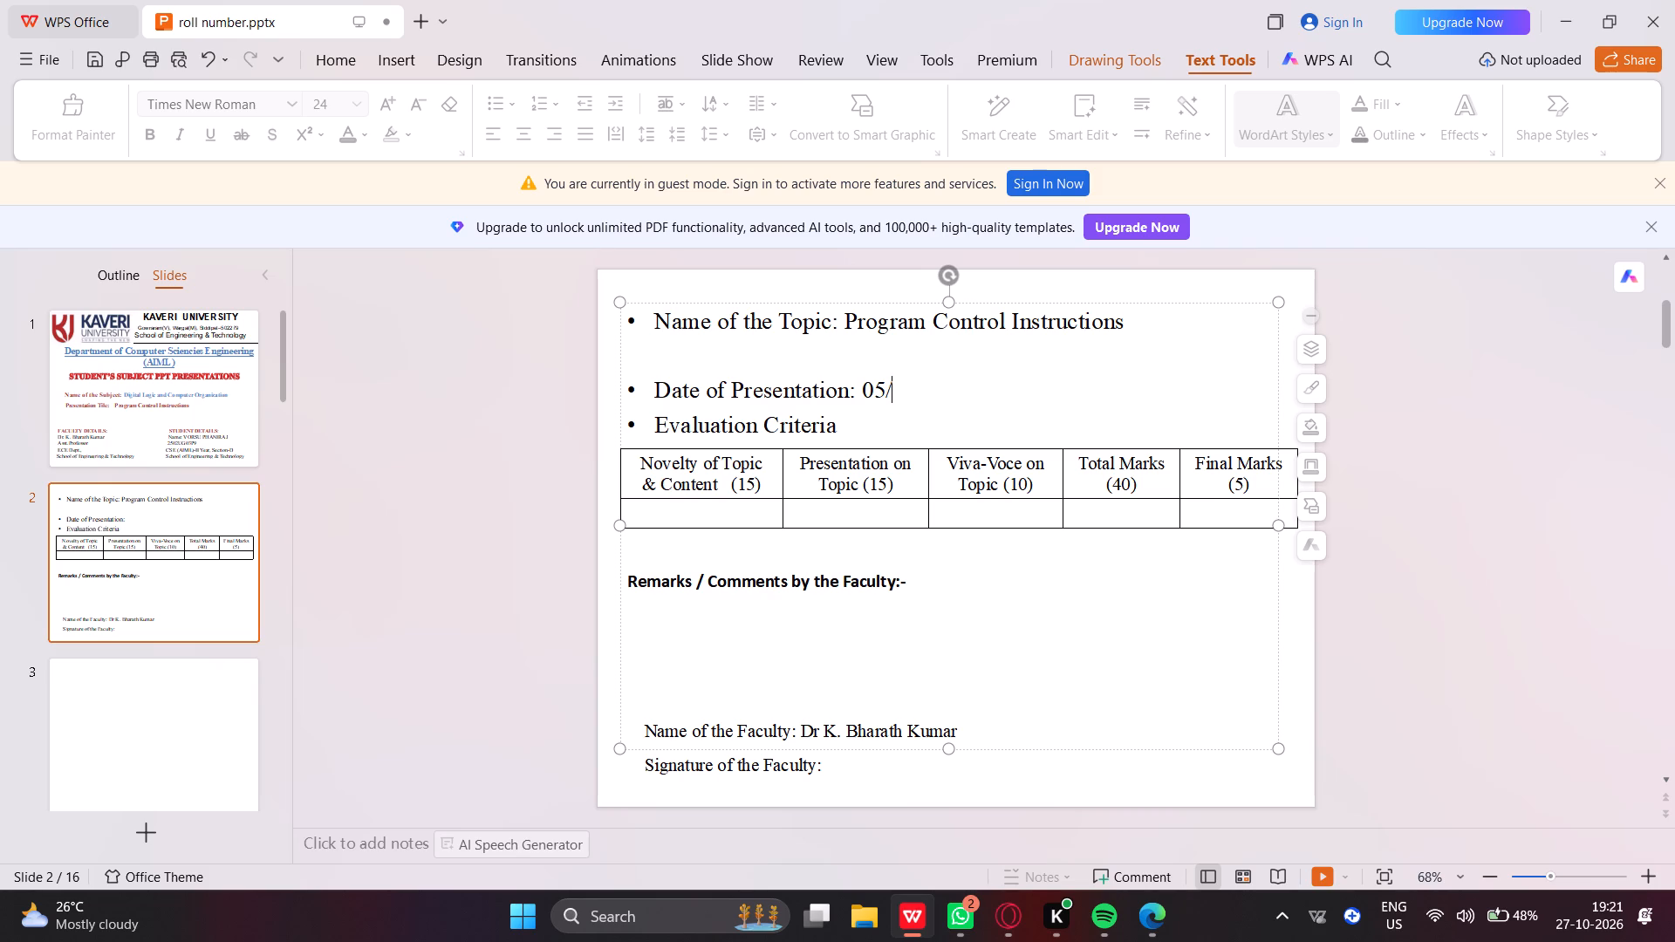
Complete the date of presentation on slide 2 as 05/11/2026.
{"action": "type", "text": "11"}
{"action": "key", "text": "slash"}
{"action": "type", "text": "2026"}
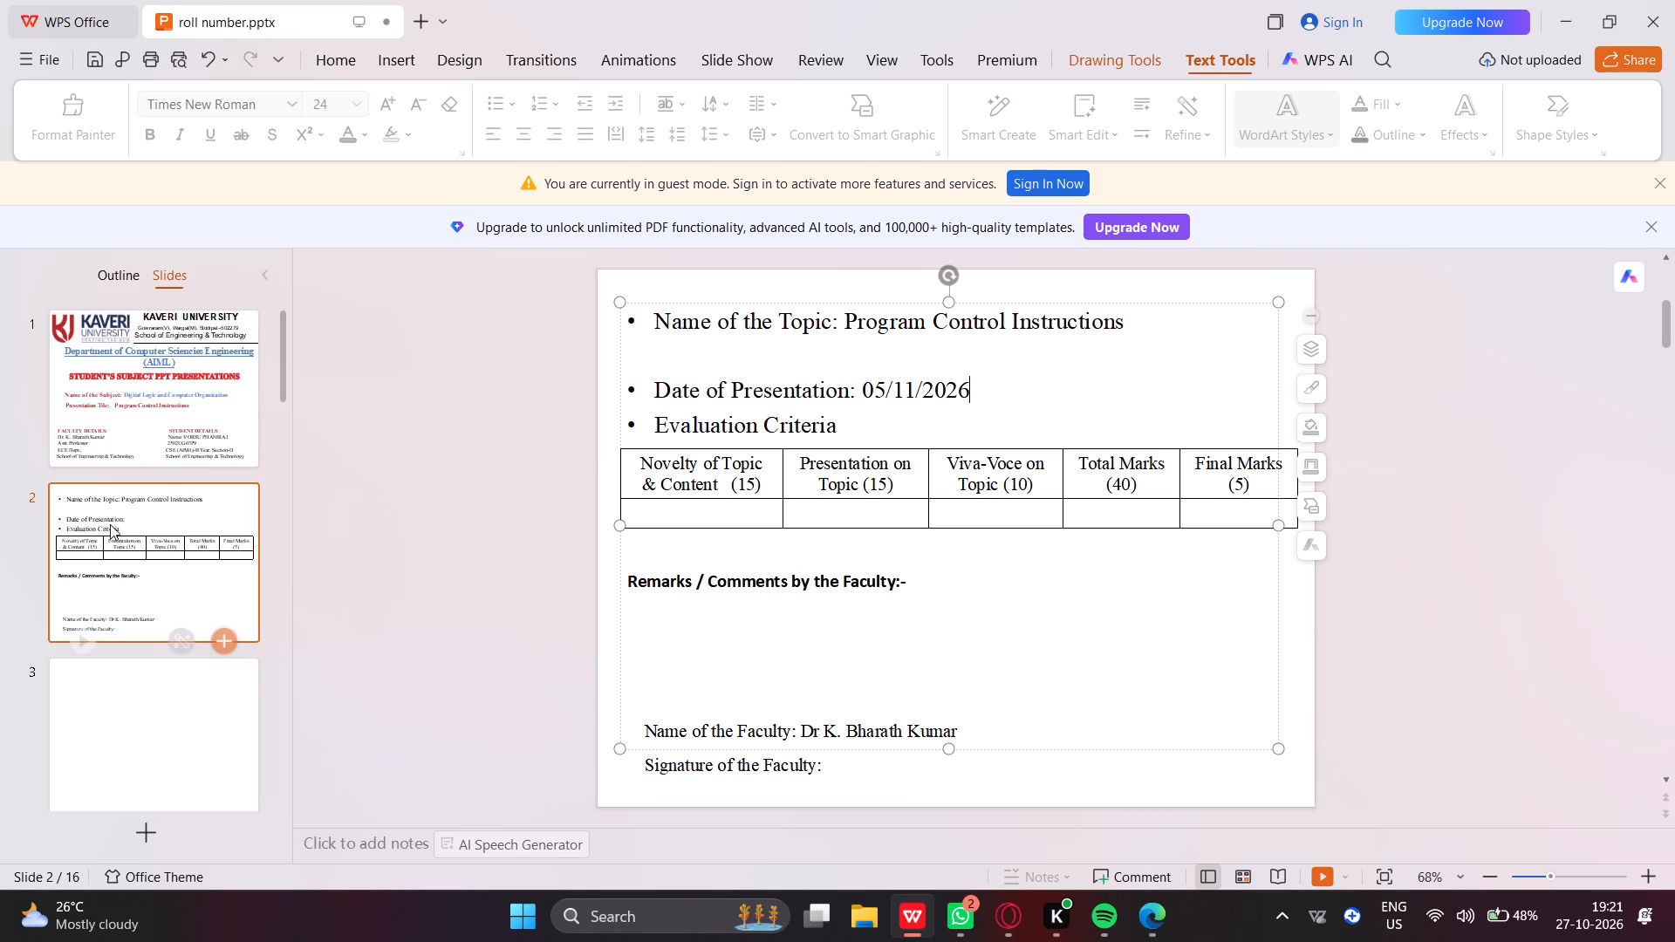
{"action": "left_click", "coordinate": [451, 544]}
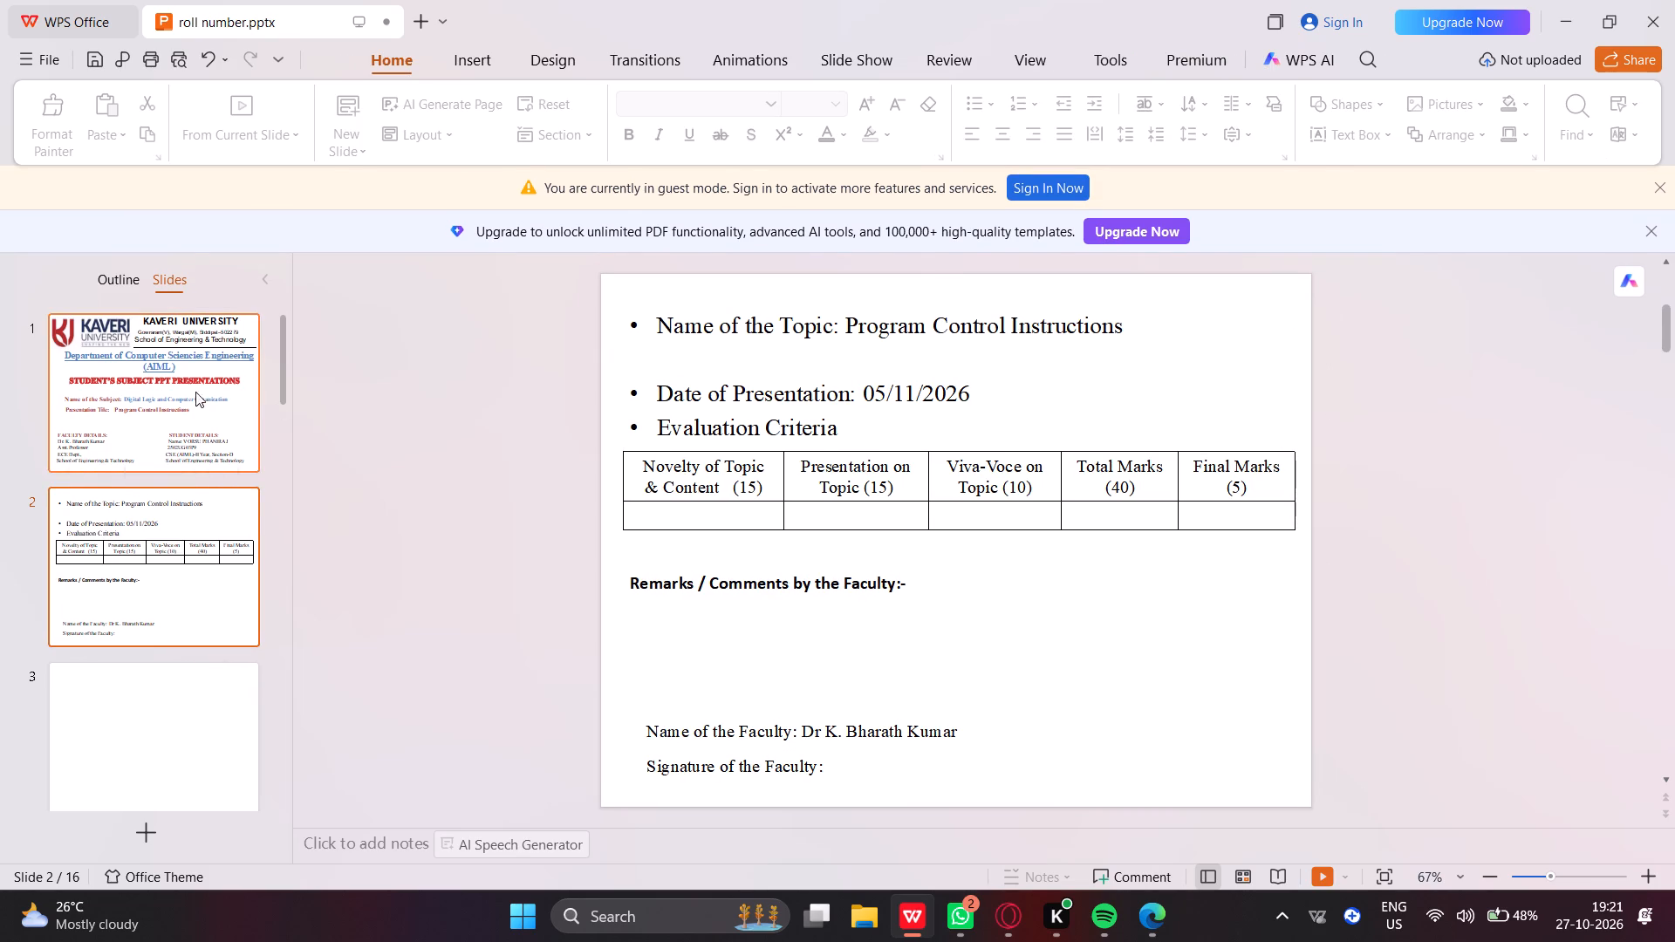
Add one space before the roll number under the student details on slide 1 so it lines up with the name above.
{"action": "left_click", "coordinate": [162, 391]}
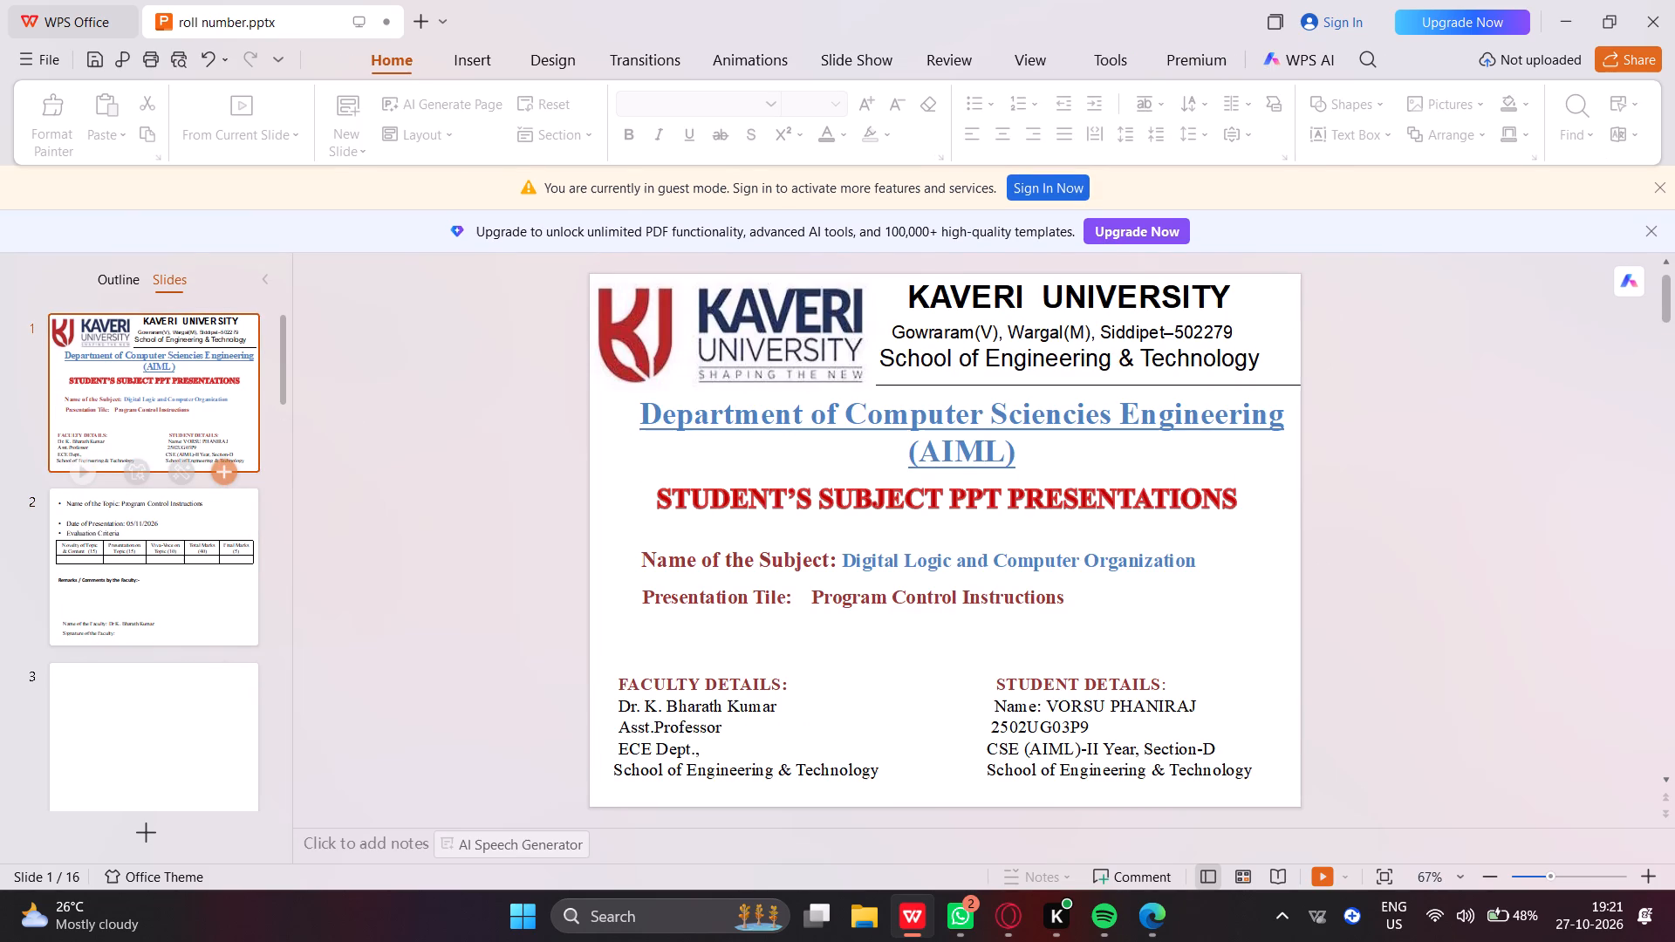
{"action": "left_click", "coordinate": [197, 565]}
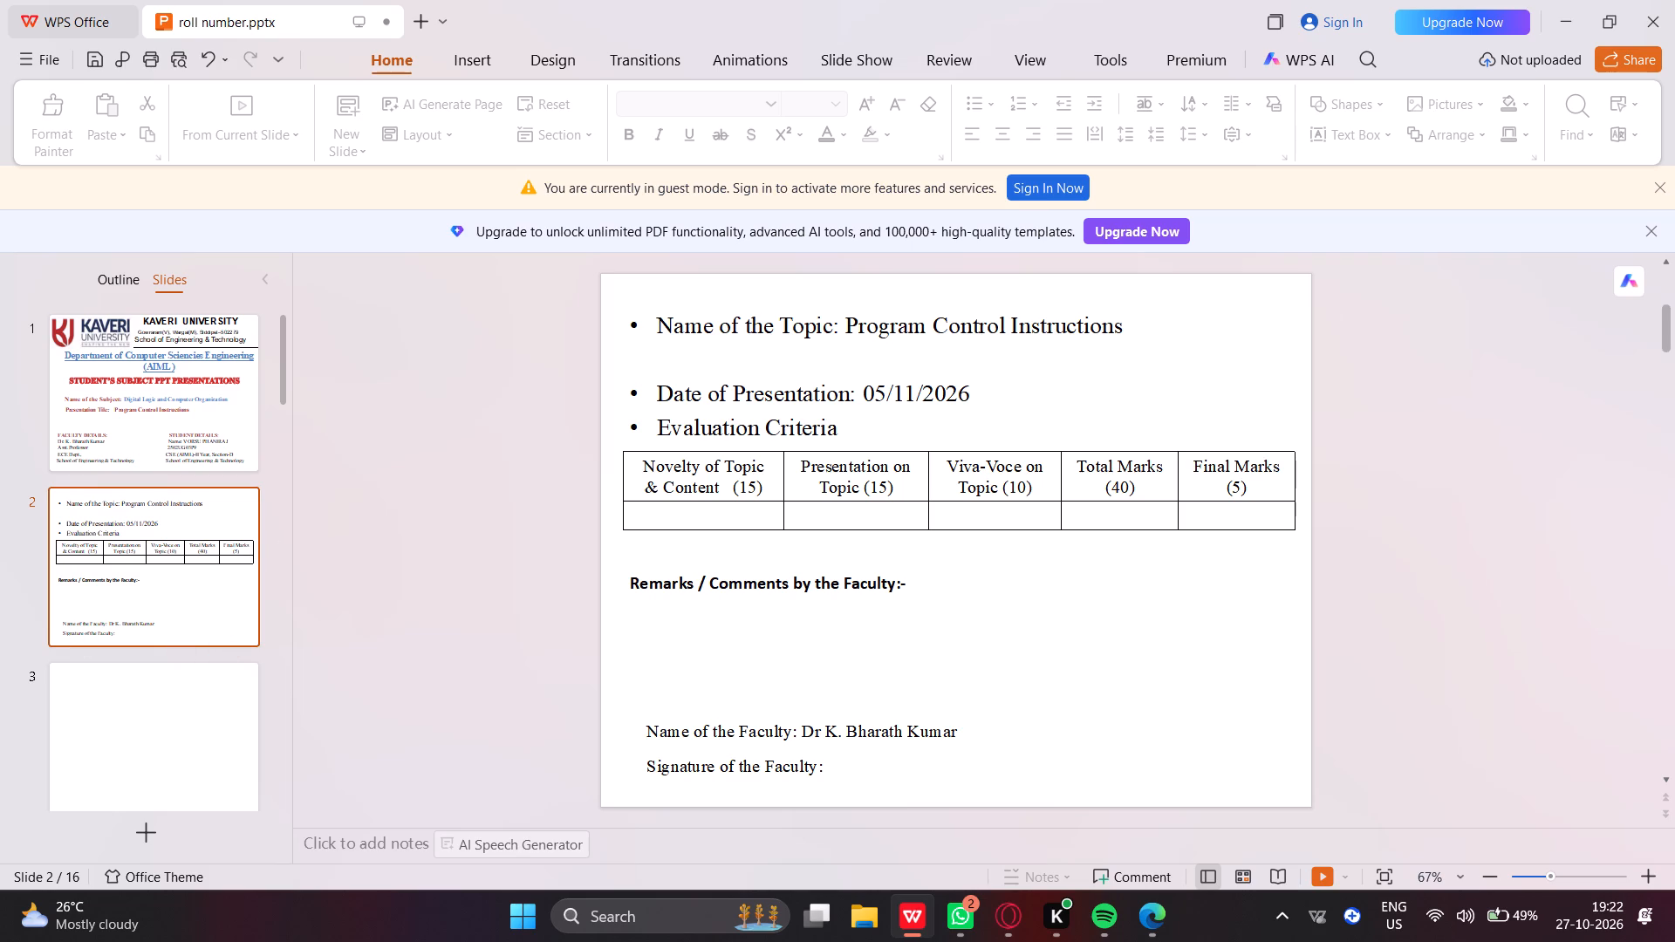
{"action": "left_click", "coordinate": [408, 679]}
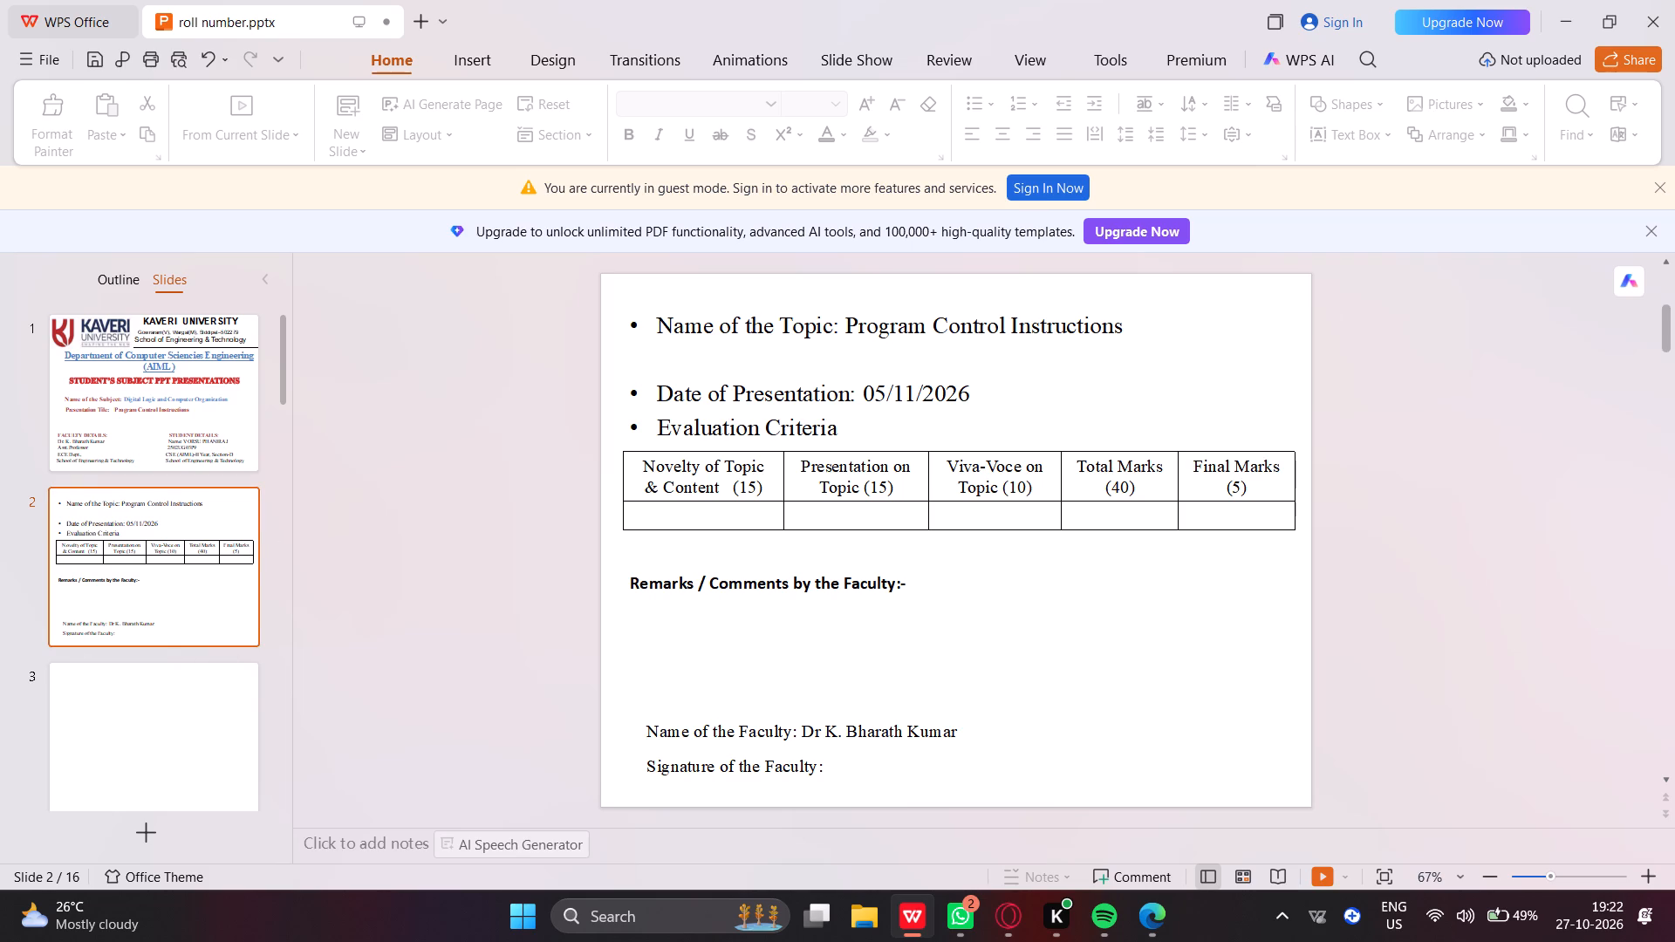
{"action": "left_click", "coordinate": [211, 403]}
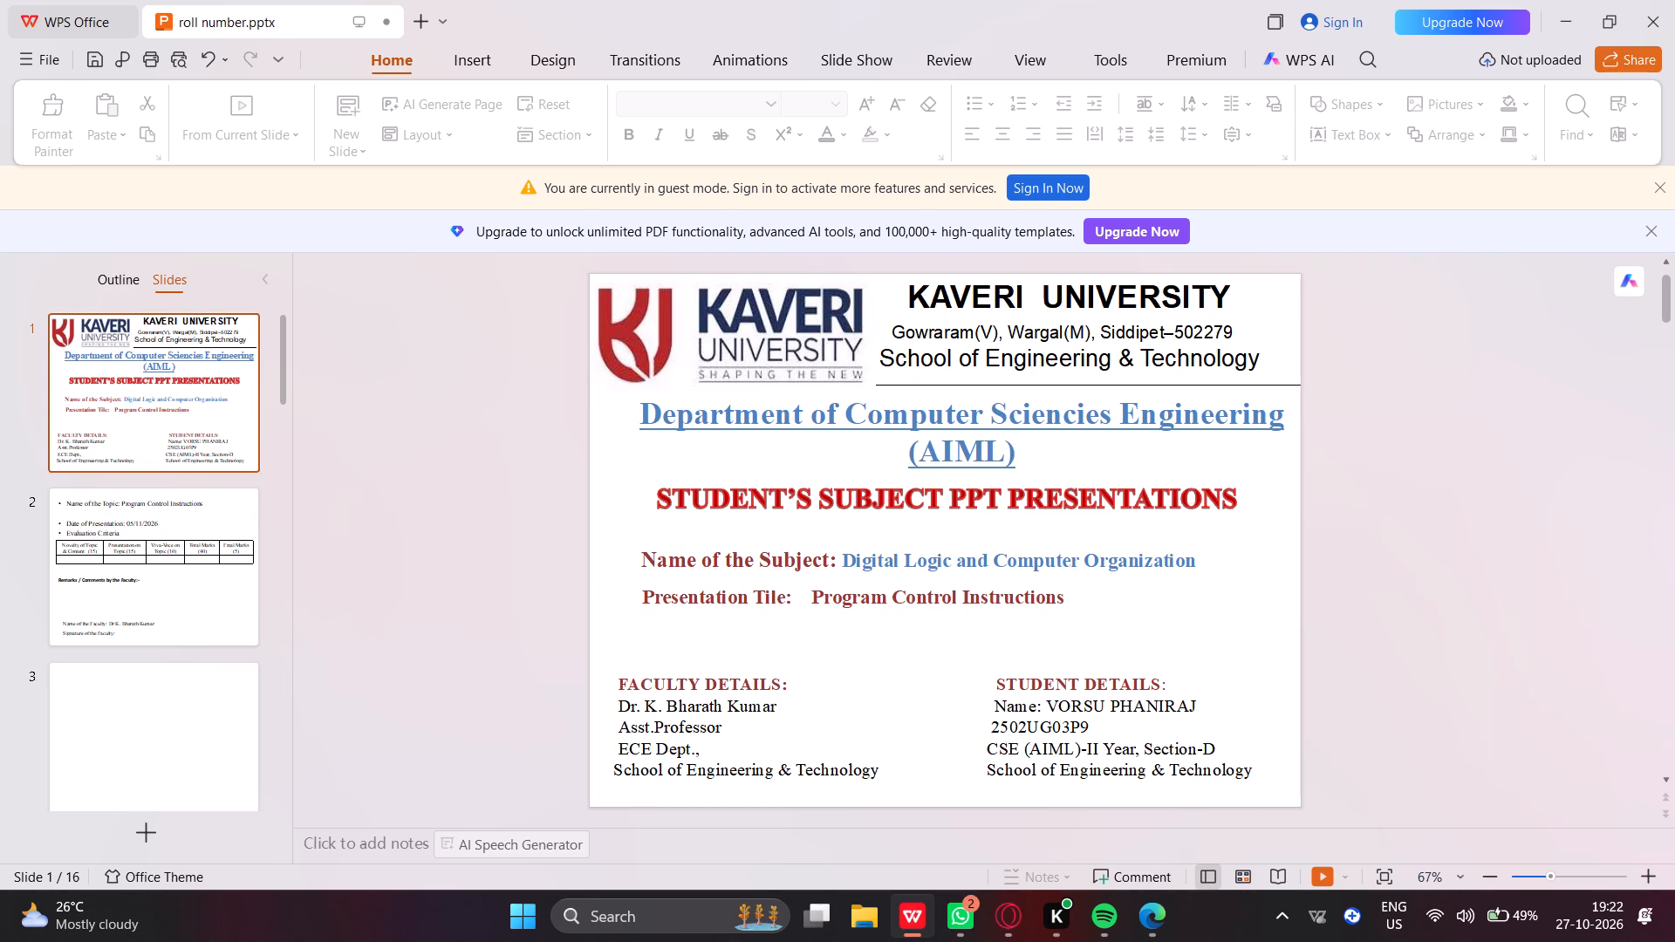
{"action": "left_click", "coordinate": [989, 724]}
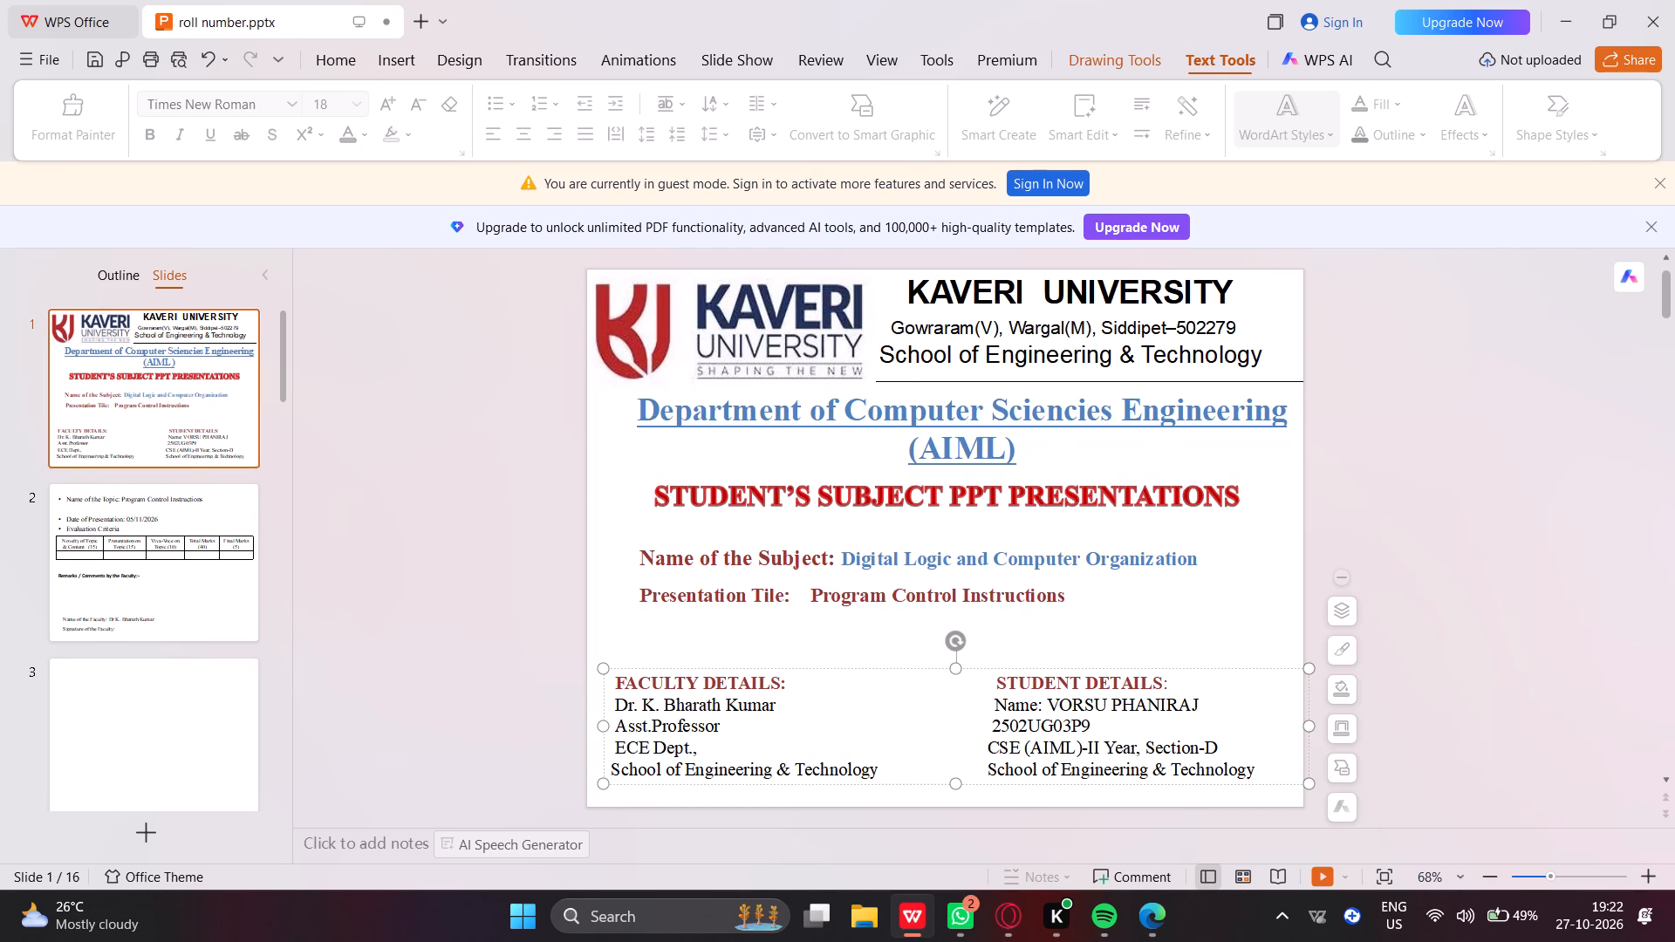
{"action": "key", "text": "space"}
{"action": "key", "text": "space"}
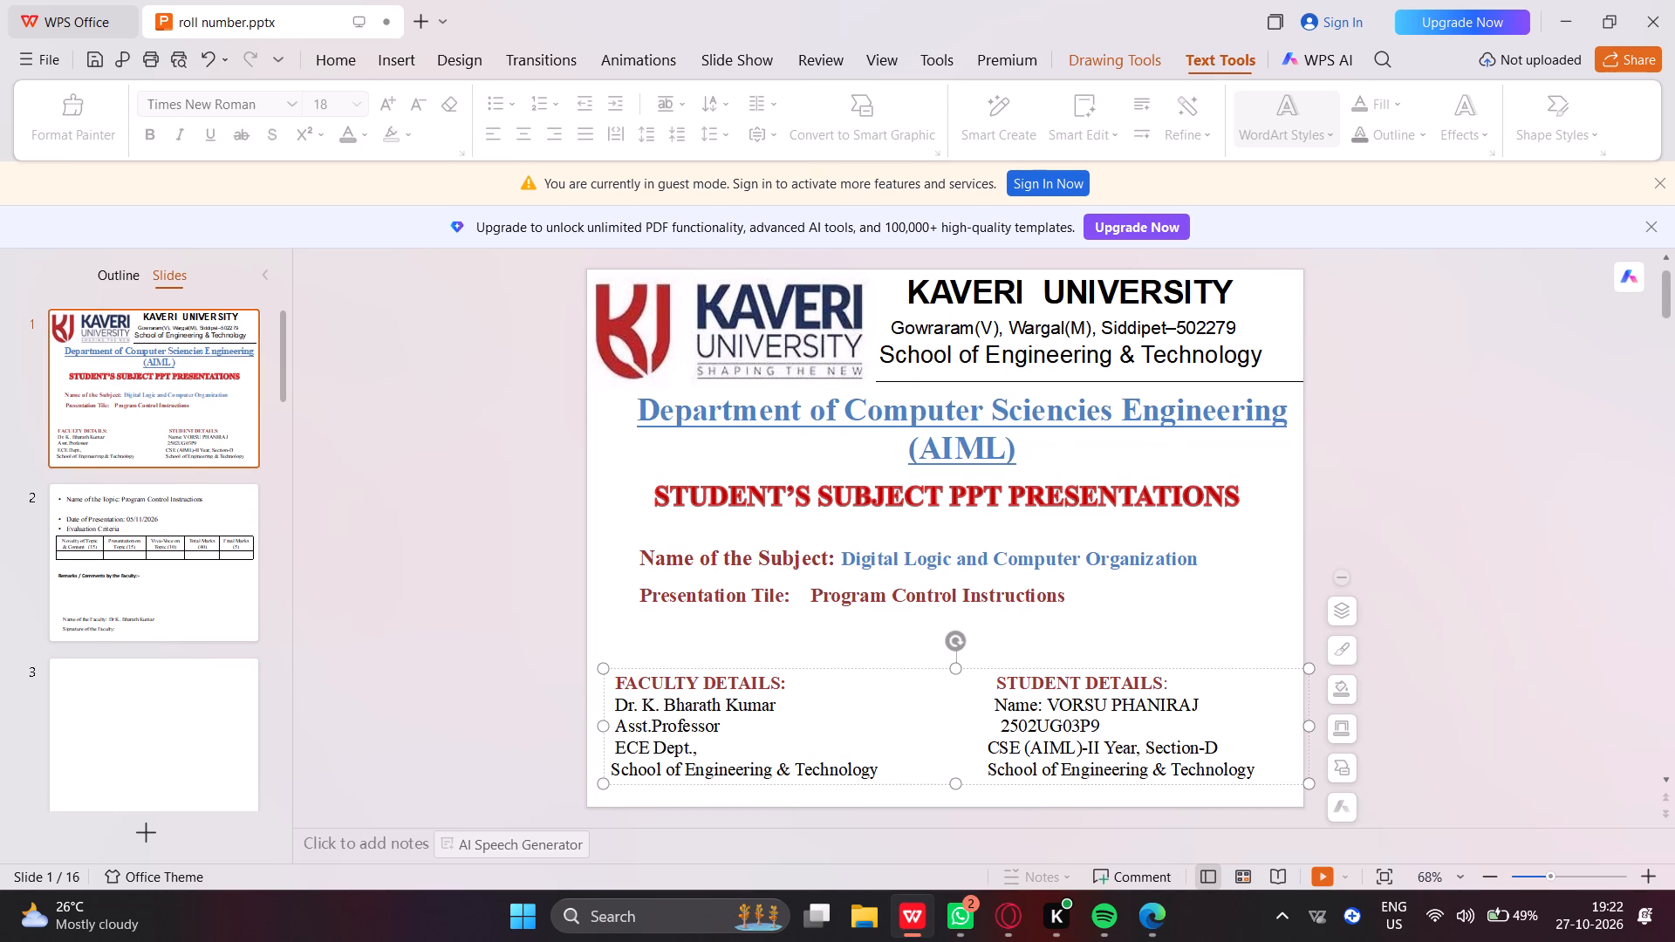
{"action": "key", "text": "BackSpace"}
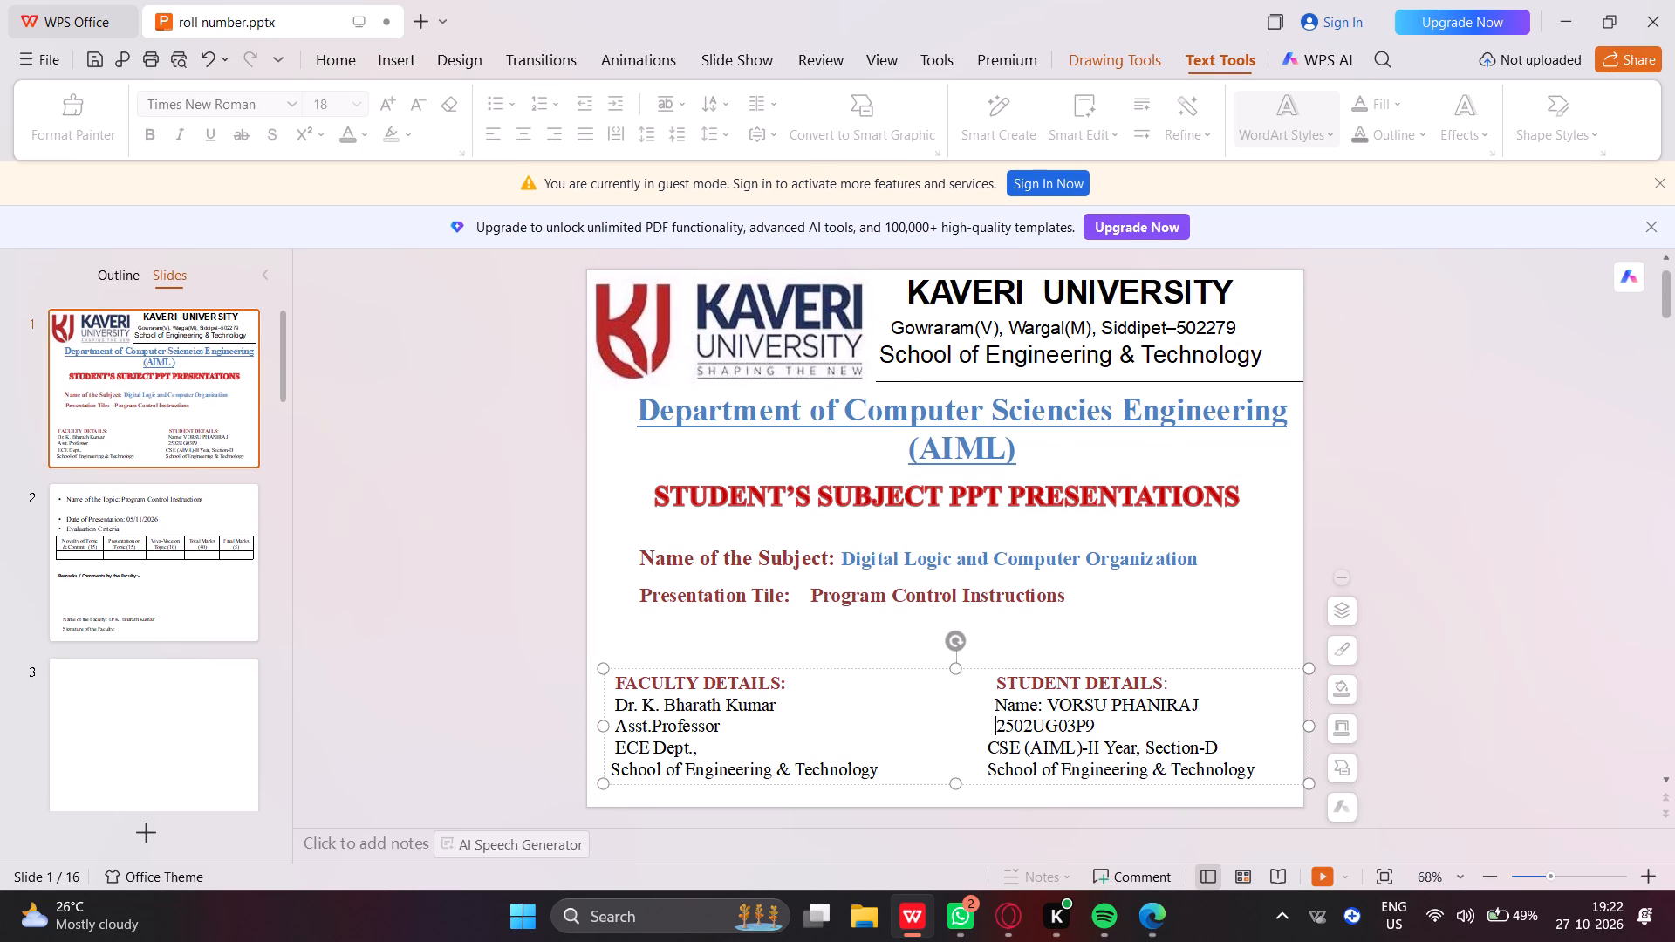
{"action": "left_click", "coordinate": [1497, 462]}
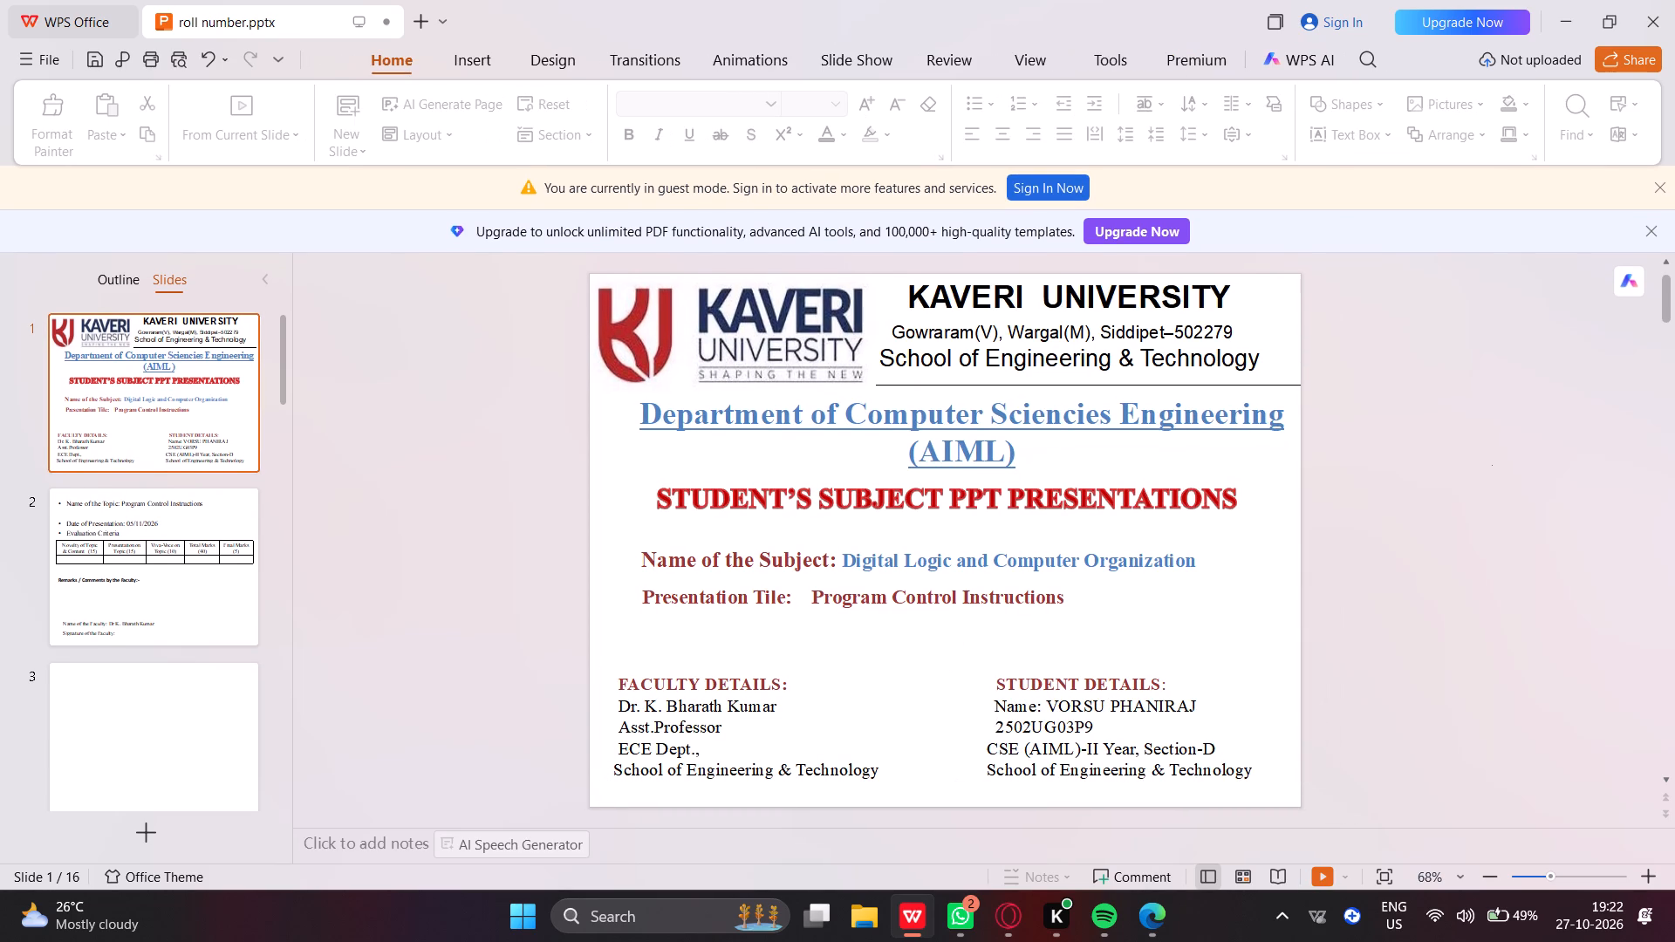
{"action": "left_click", "coordinate": [142, 713]}
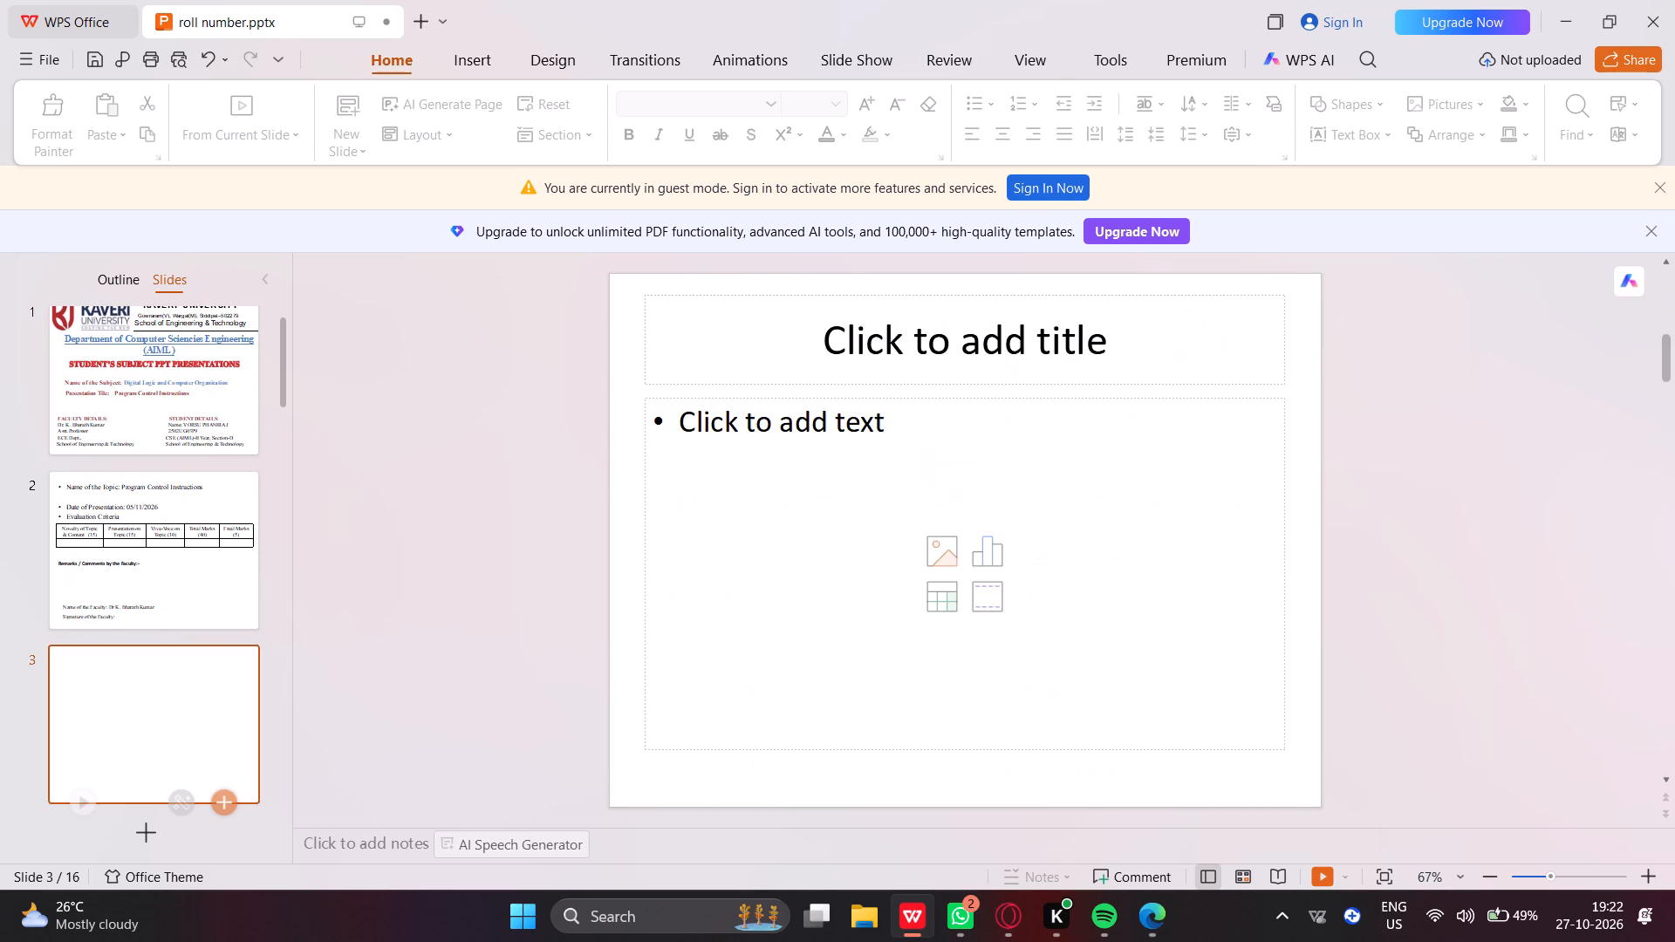
{"action": "left_click", "coordinate": [1158, 921]}
{"action": "left_click", "coordinate": [1221, 835]}
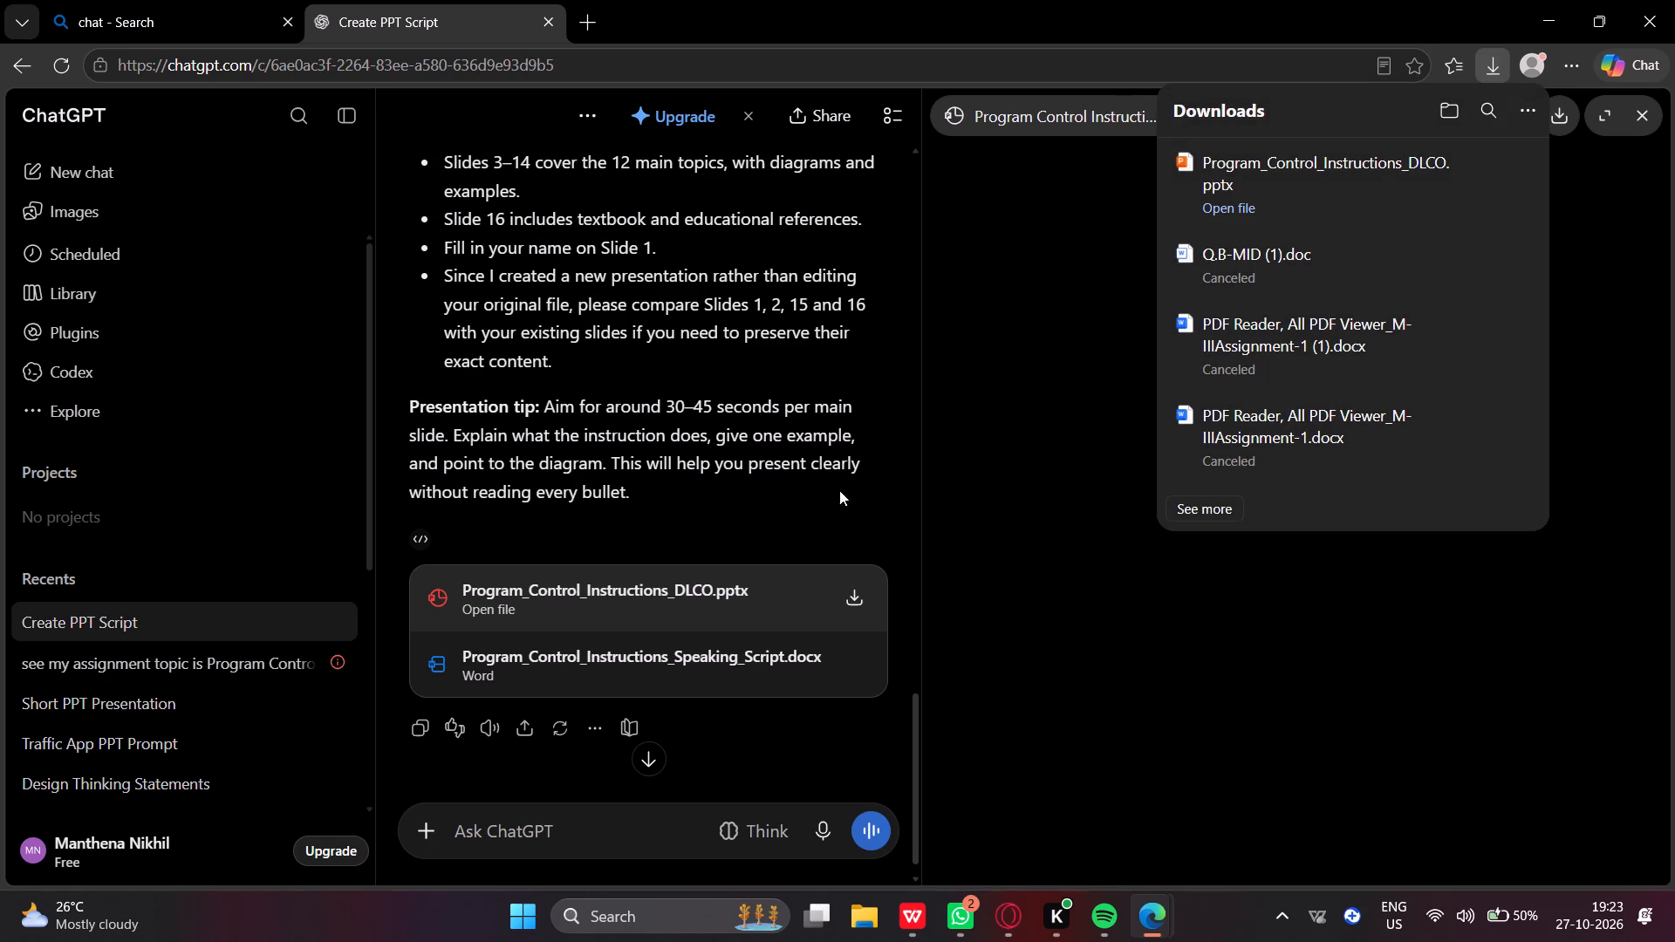
{"action": "left_click", "coordinate": [1231, 220]}
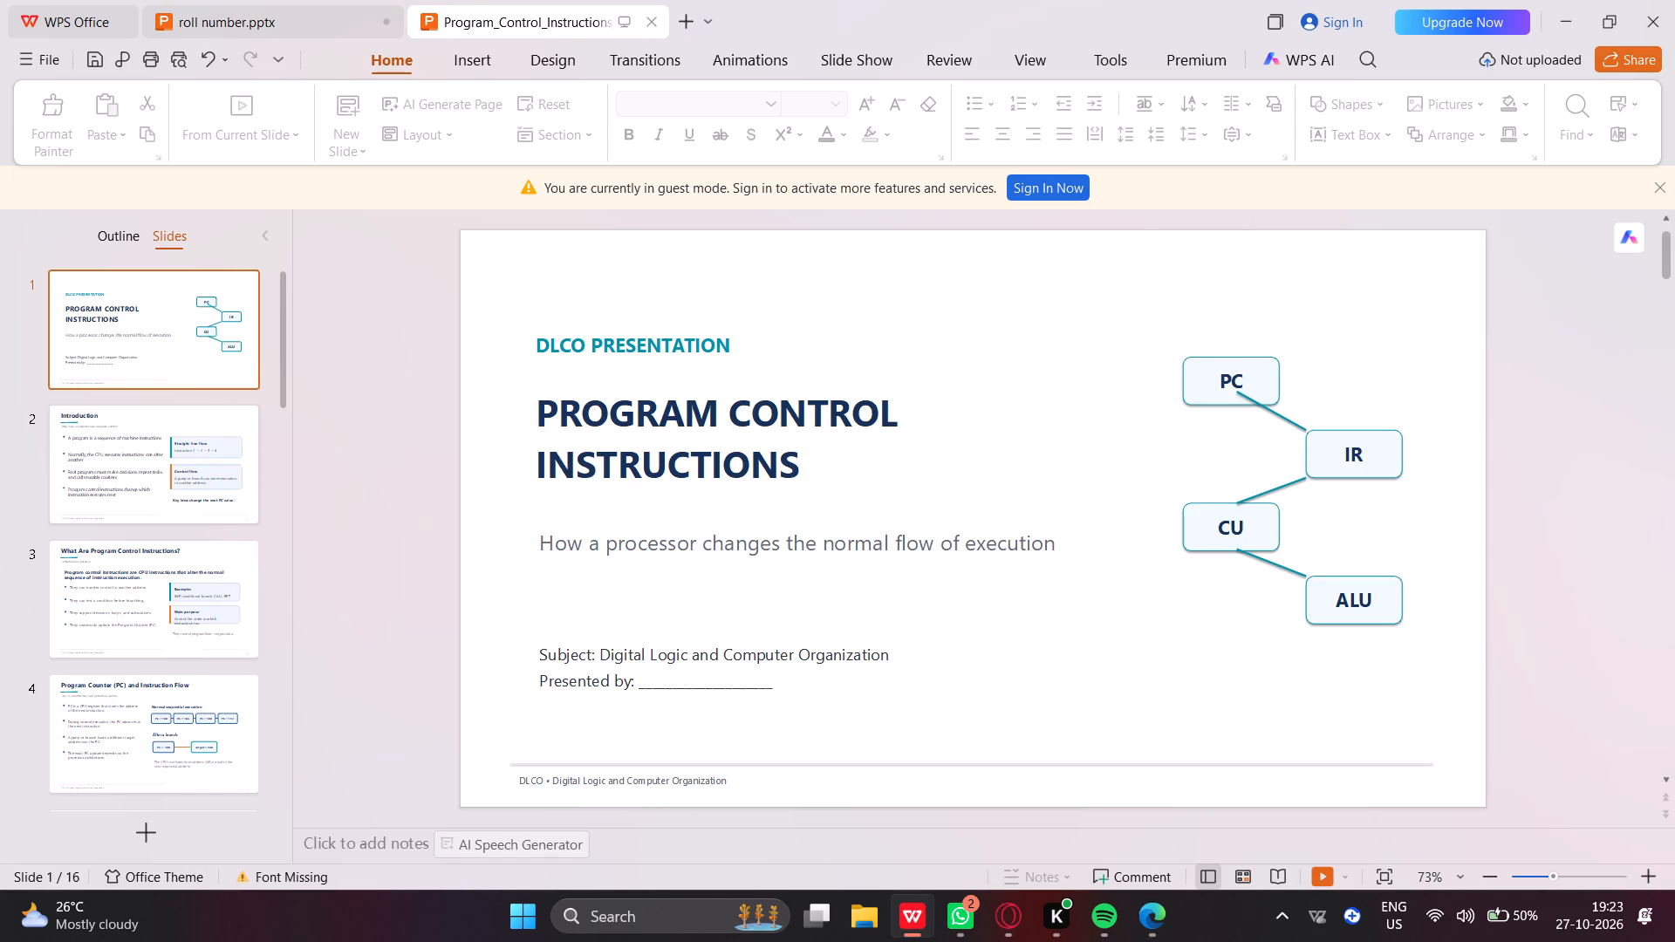
Look over the first three slides of the downloaded deck and check them against blank slide 3 of roll number.pptx.
{"action": "left_click", "coordinate": [155, 450]}
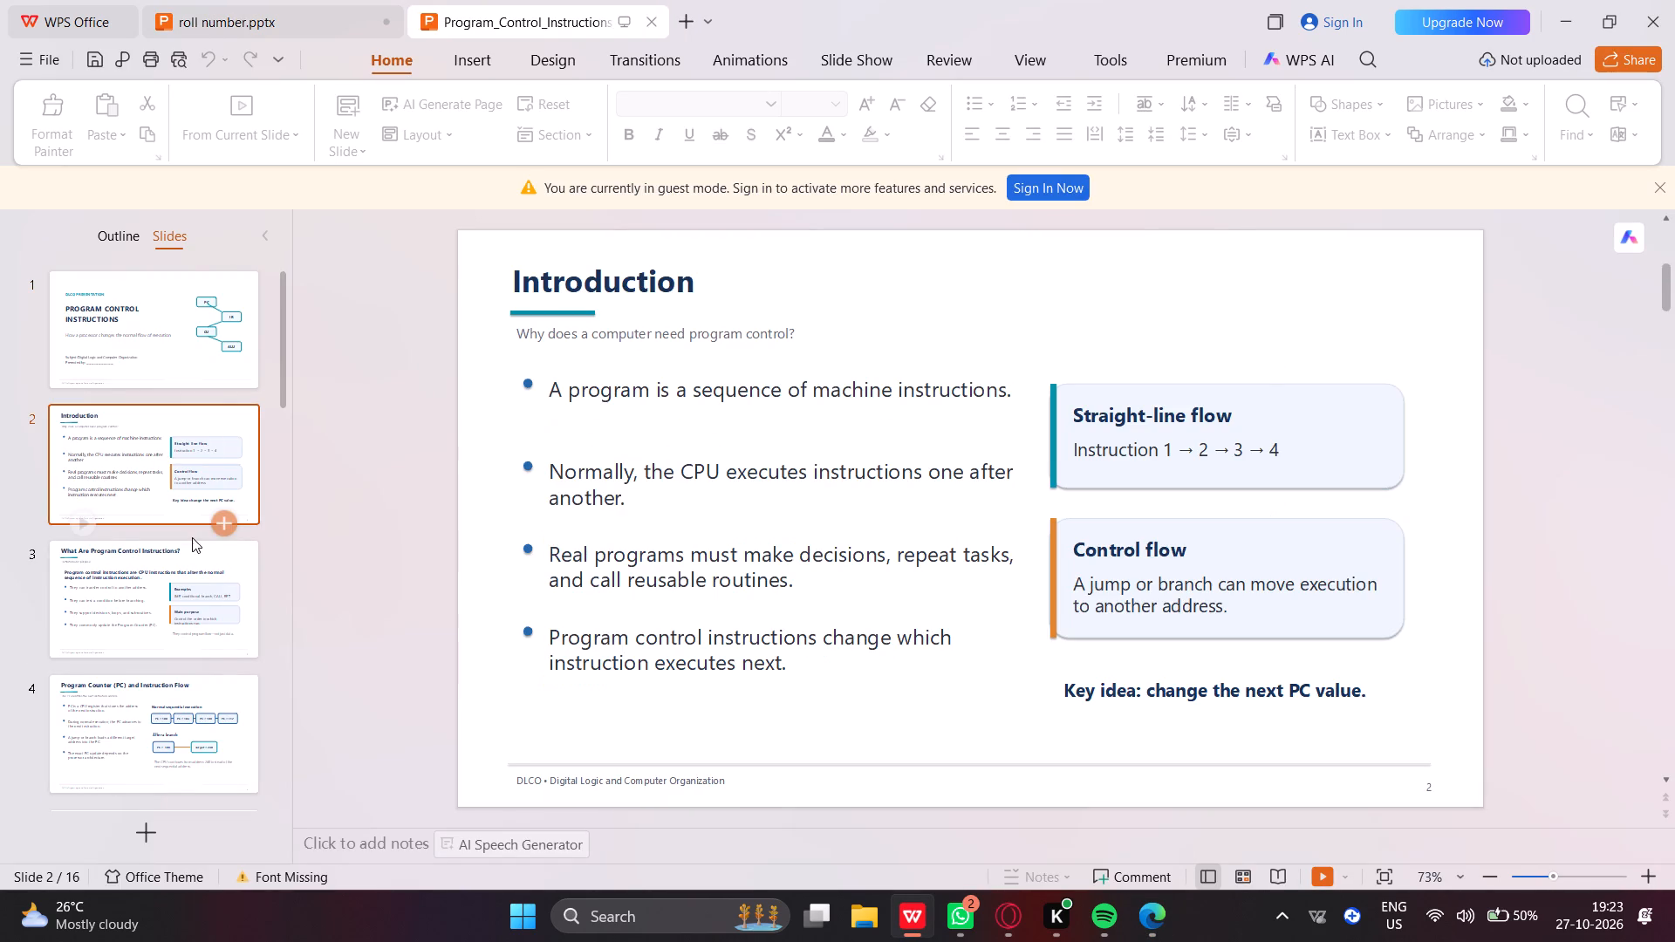
{"action": "left_click", "coordinate": [158, 589]}
{"action": "left_click", "coordinate": [193, 352]}
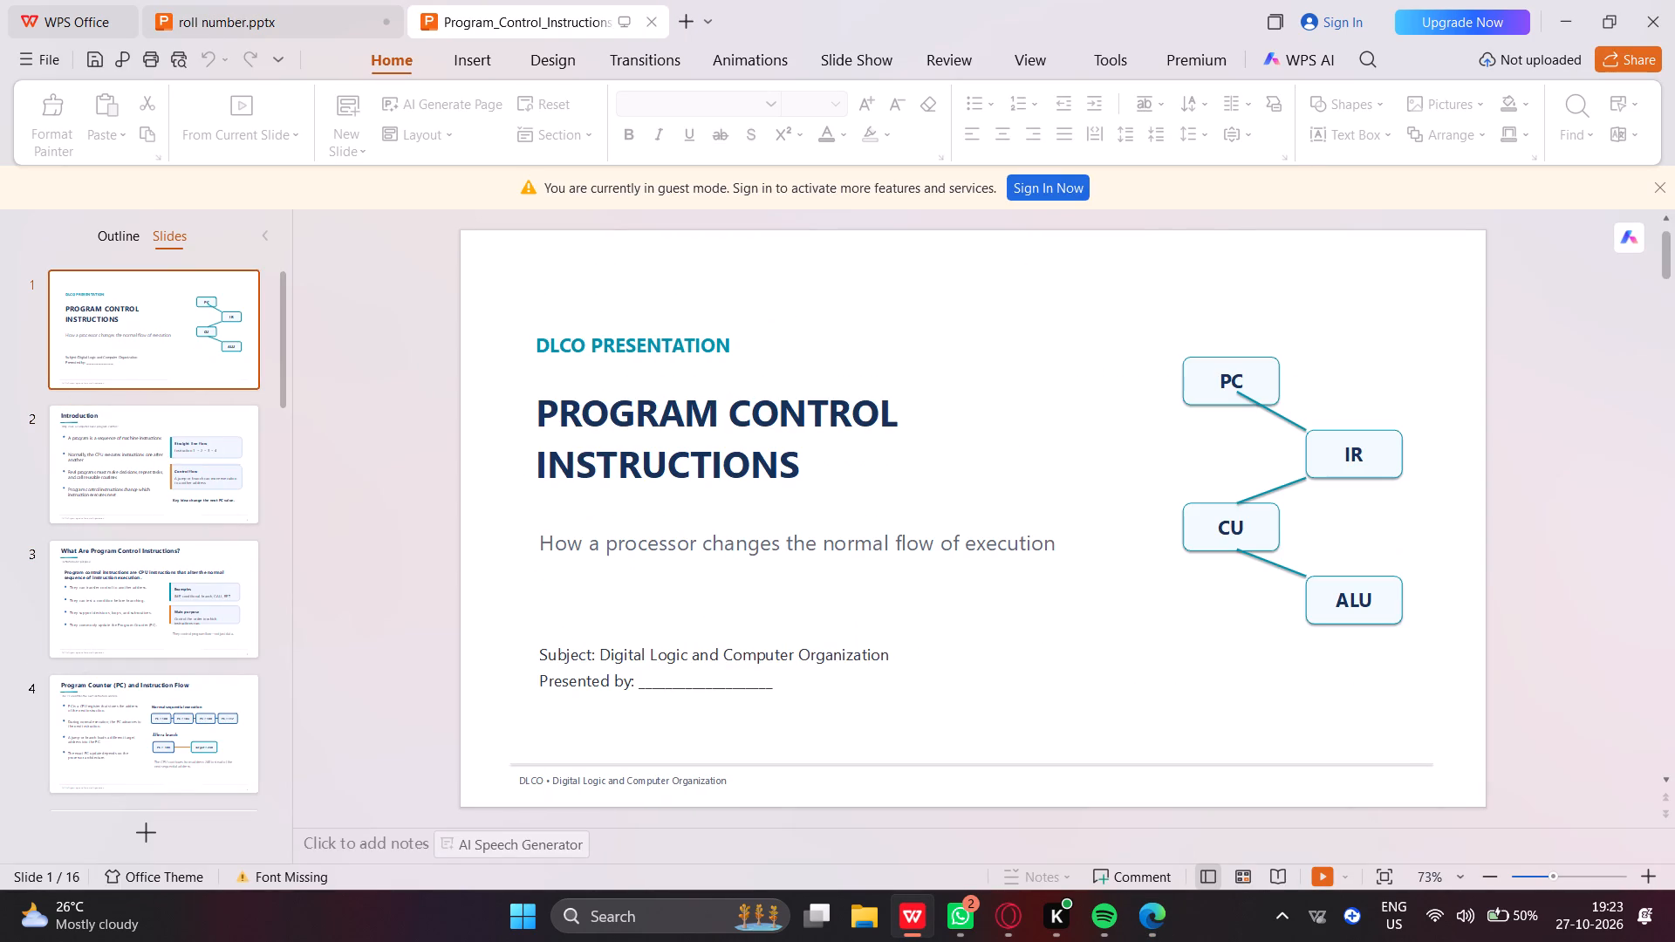
{"action": "left_click", "coordinate": [263, 20]}
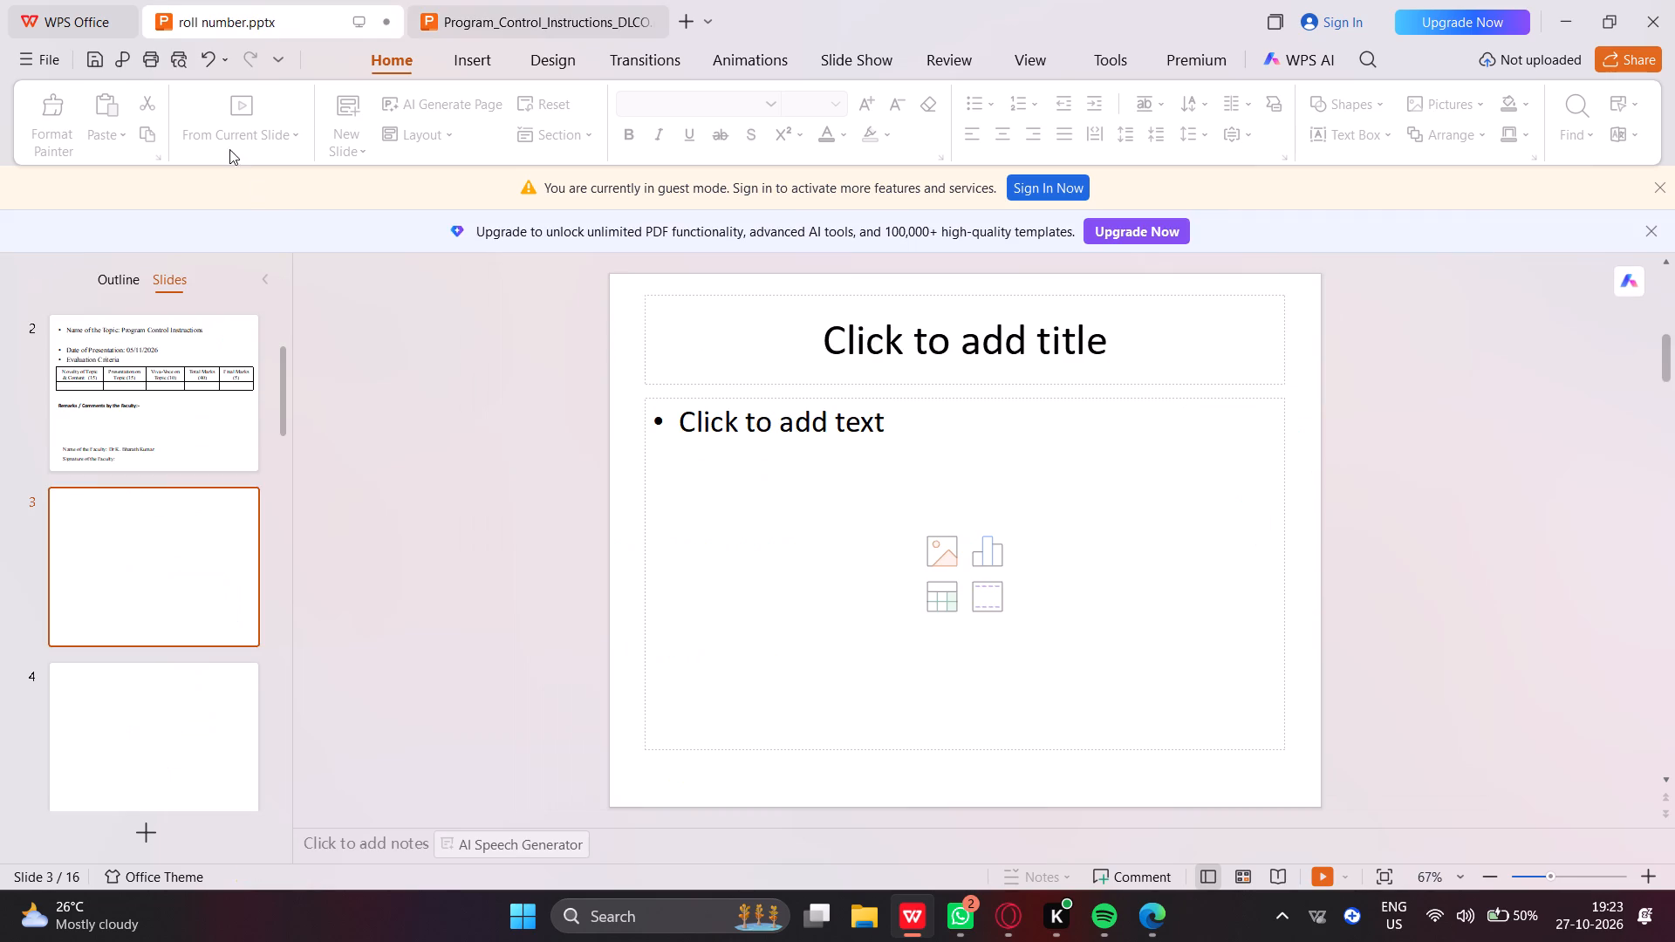
{"action": "left_click", "coordinate": [551, 2]}
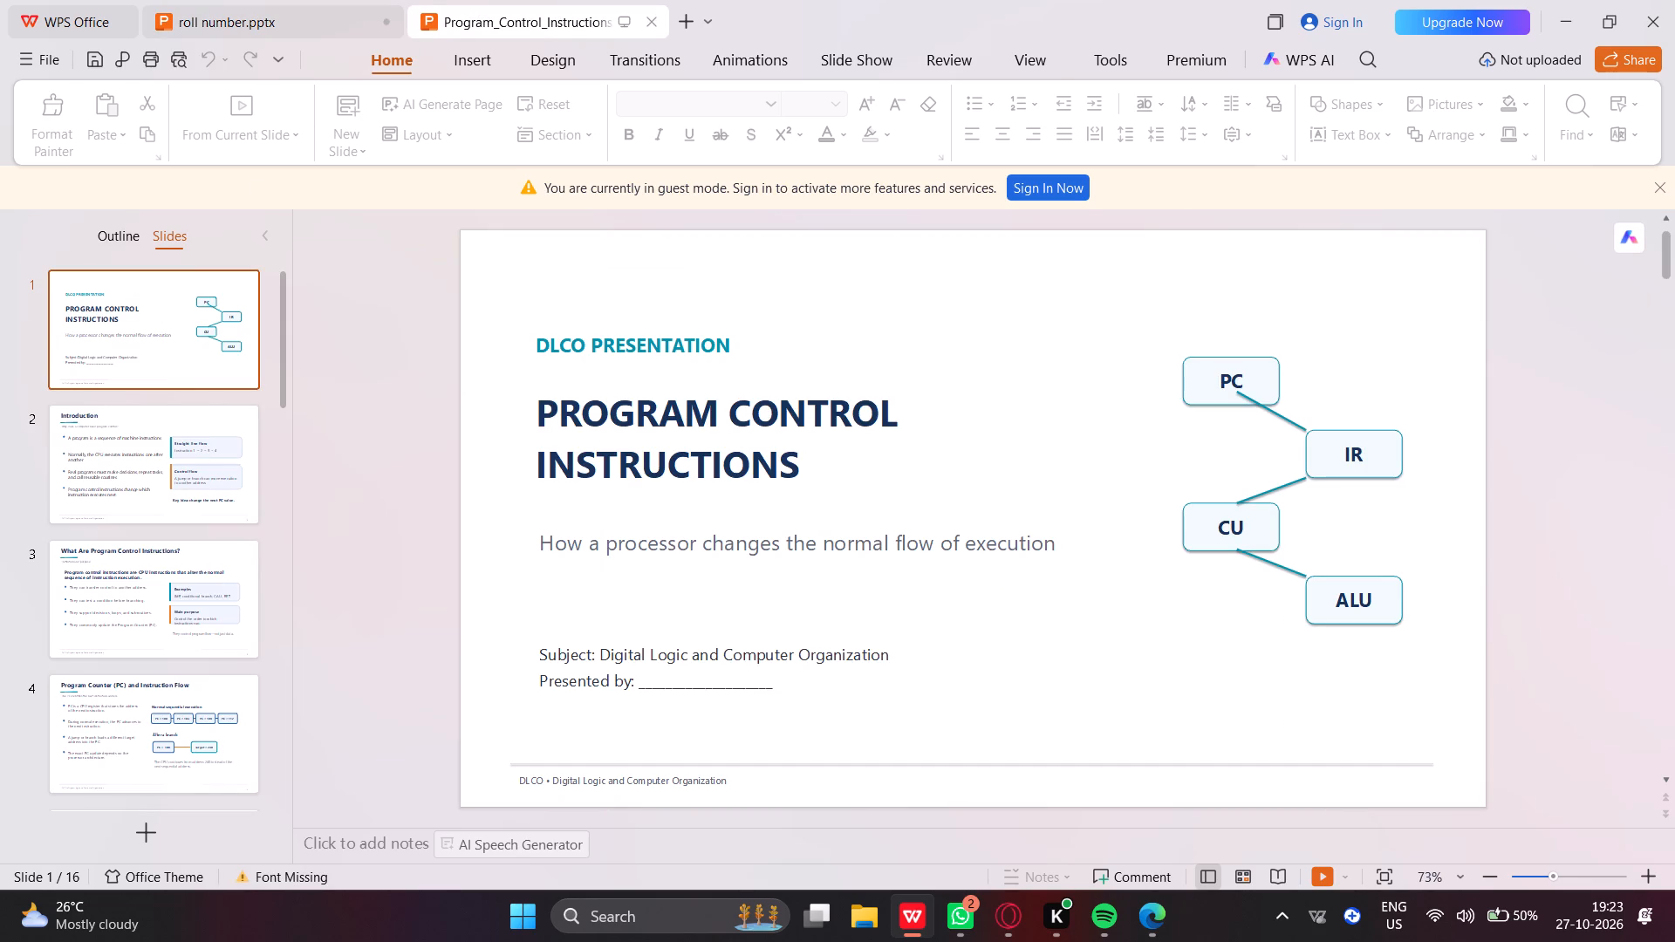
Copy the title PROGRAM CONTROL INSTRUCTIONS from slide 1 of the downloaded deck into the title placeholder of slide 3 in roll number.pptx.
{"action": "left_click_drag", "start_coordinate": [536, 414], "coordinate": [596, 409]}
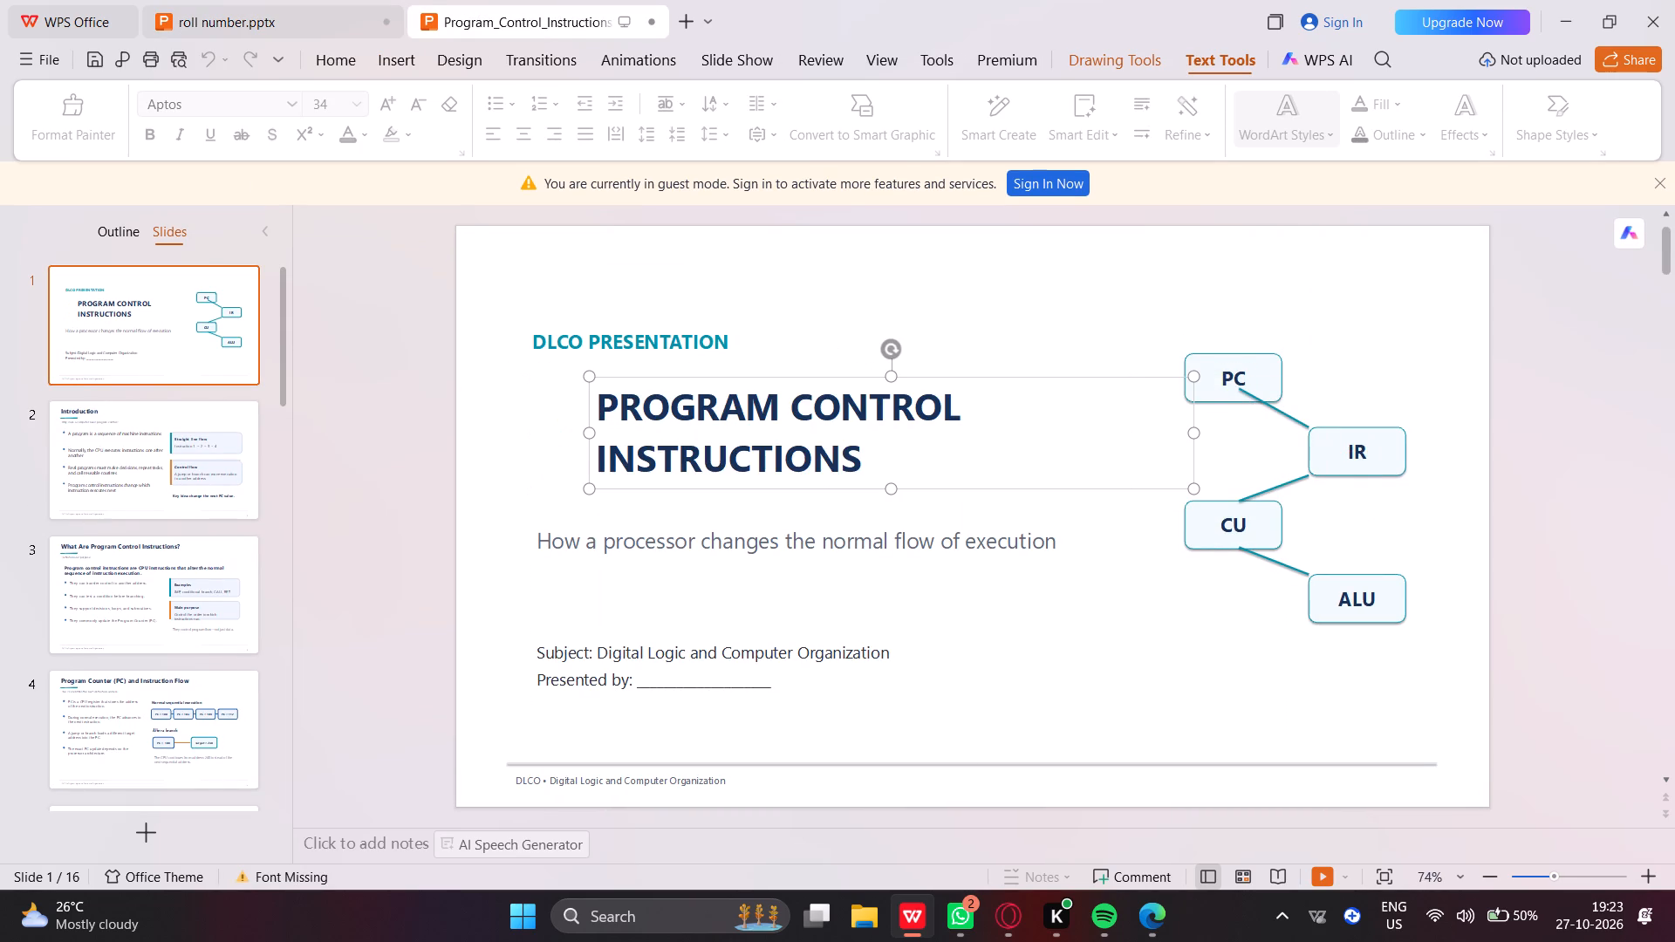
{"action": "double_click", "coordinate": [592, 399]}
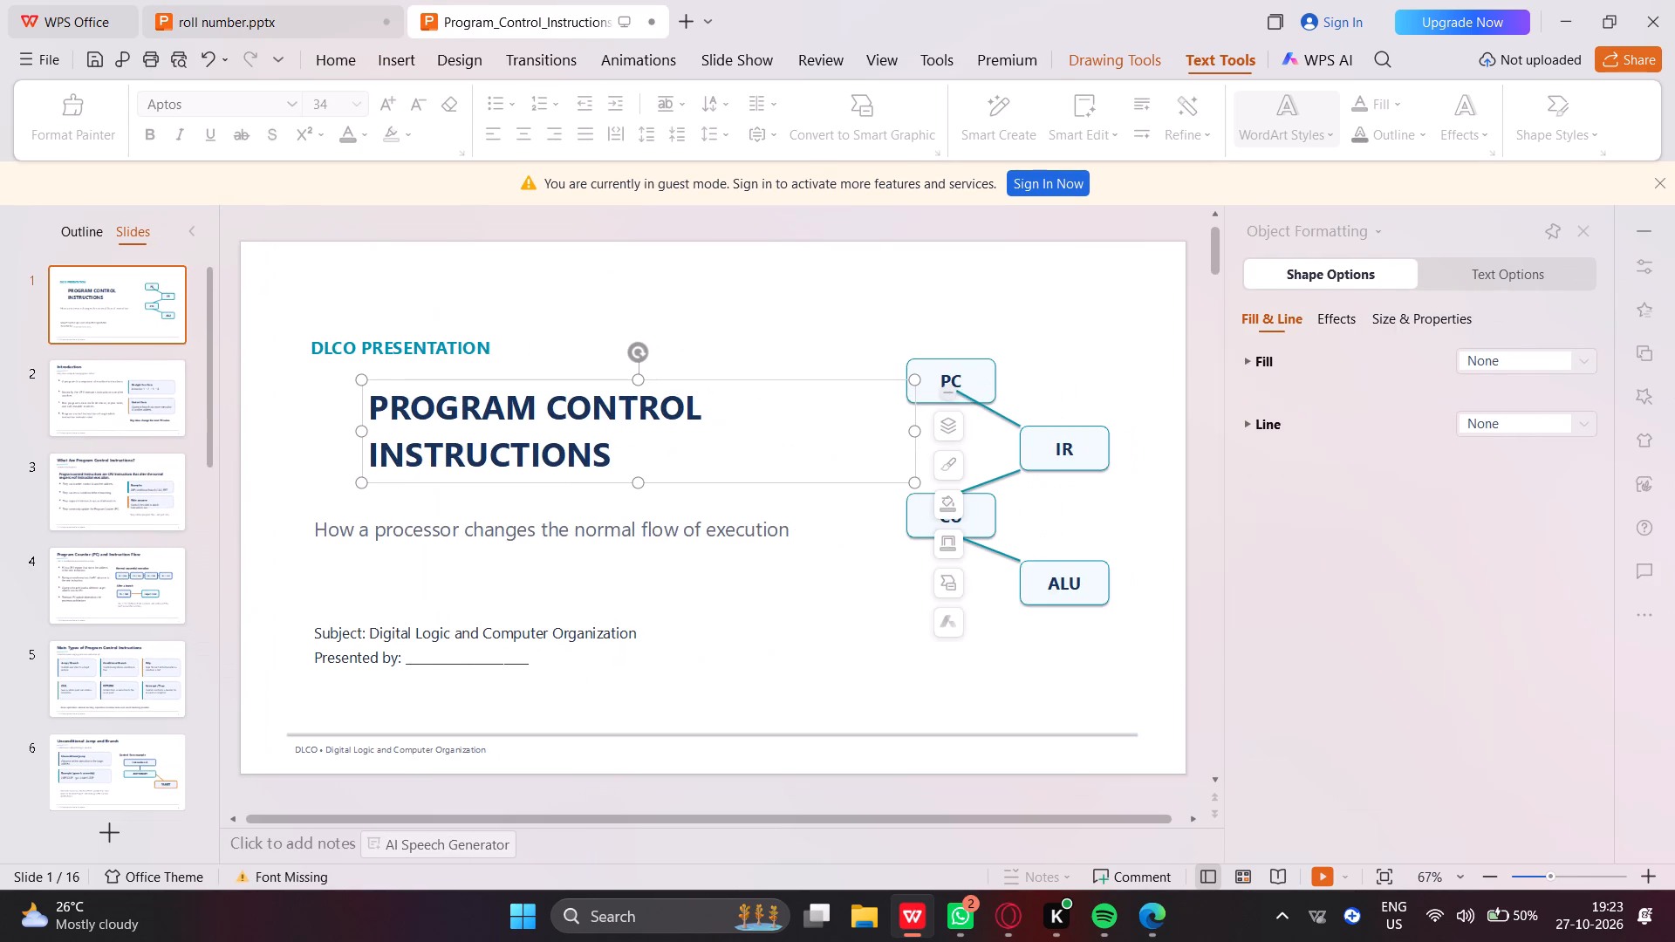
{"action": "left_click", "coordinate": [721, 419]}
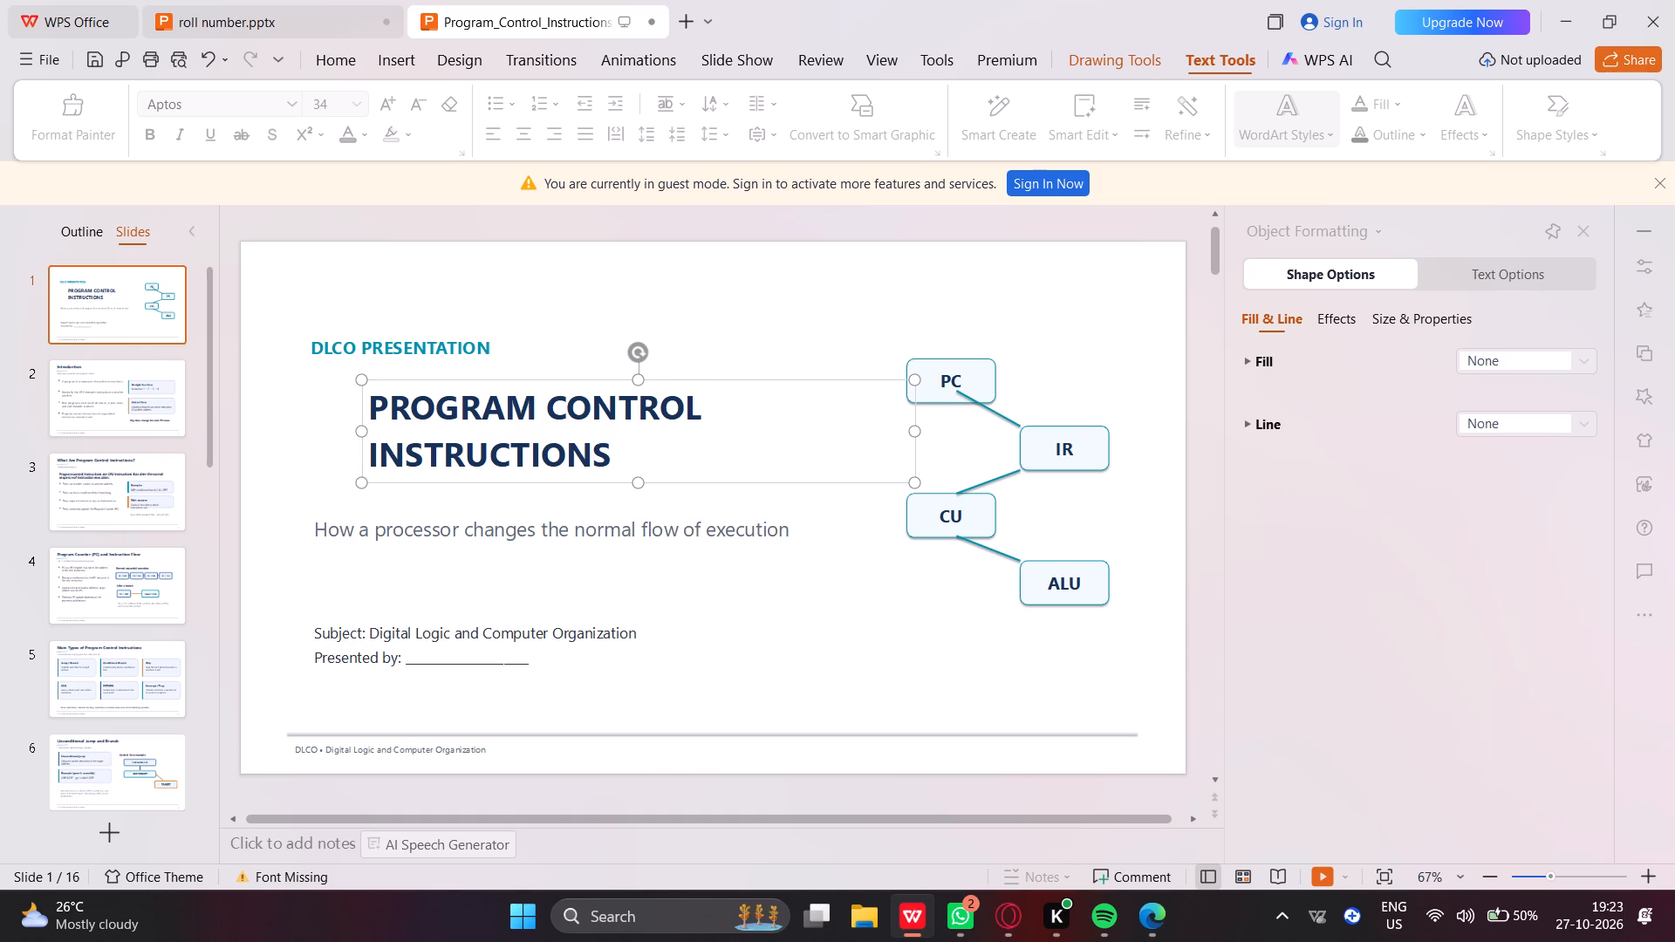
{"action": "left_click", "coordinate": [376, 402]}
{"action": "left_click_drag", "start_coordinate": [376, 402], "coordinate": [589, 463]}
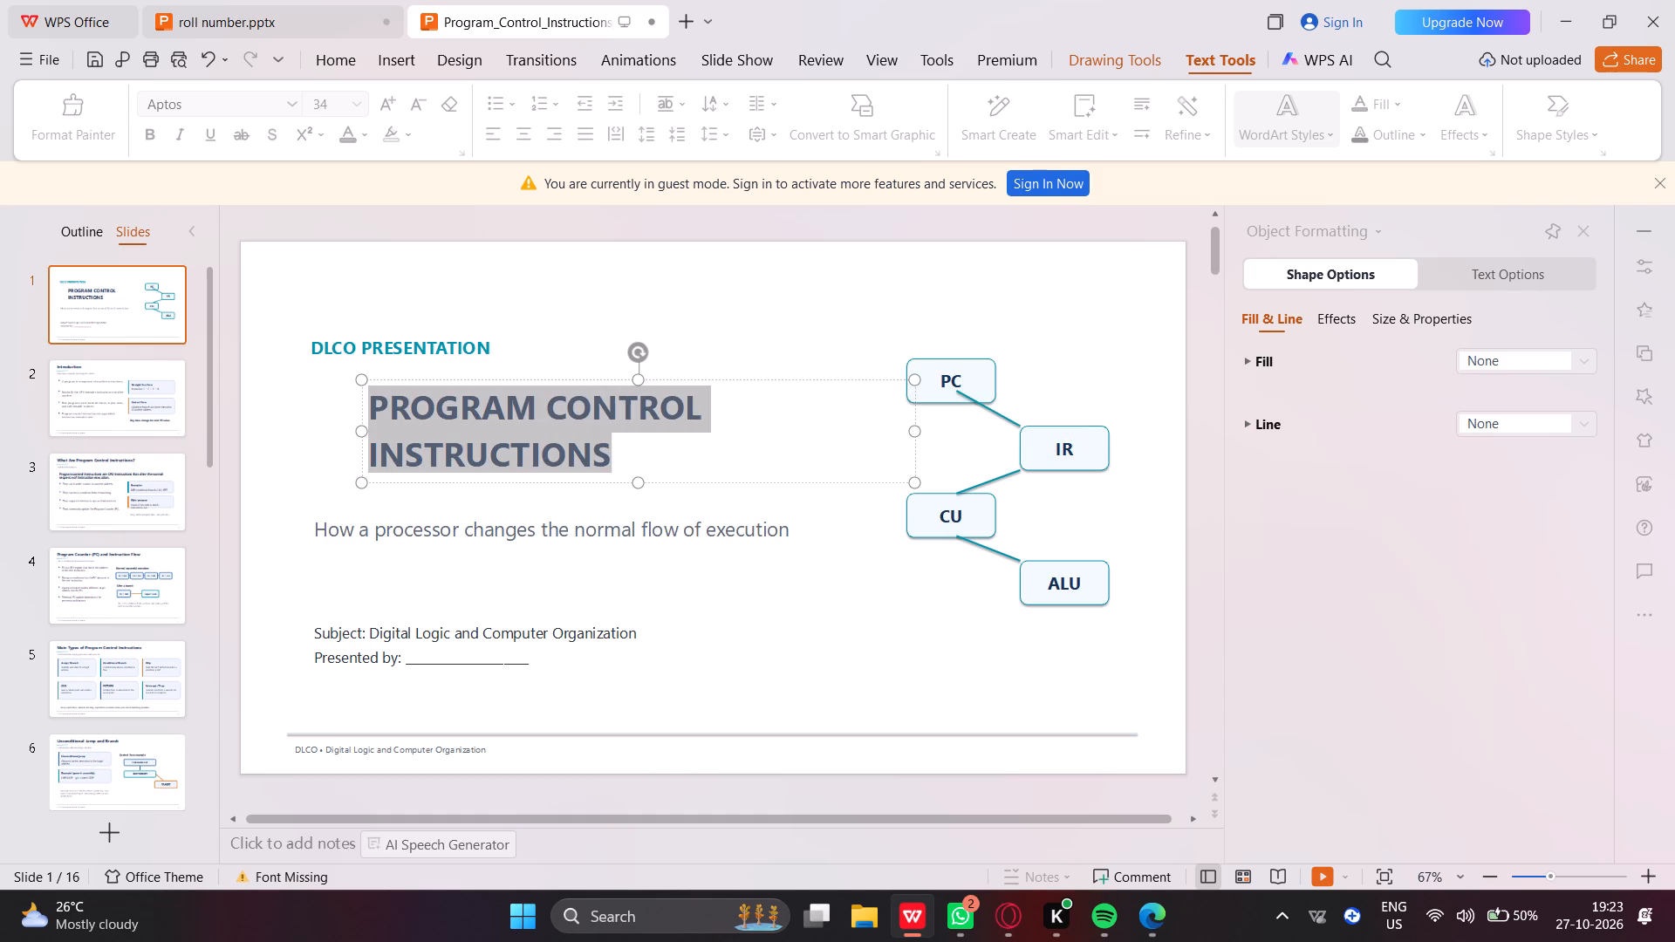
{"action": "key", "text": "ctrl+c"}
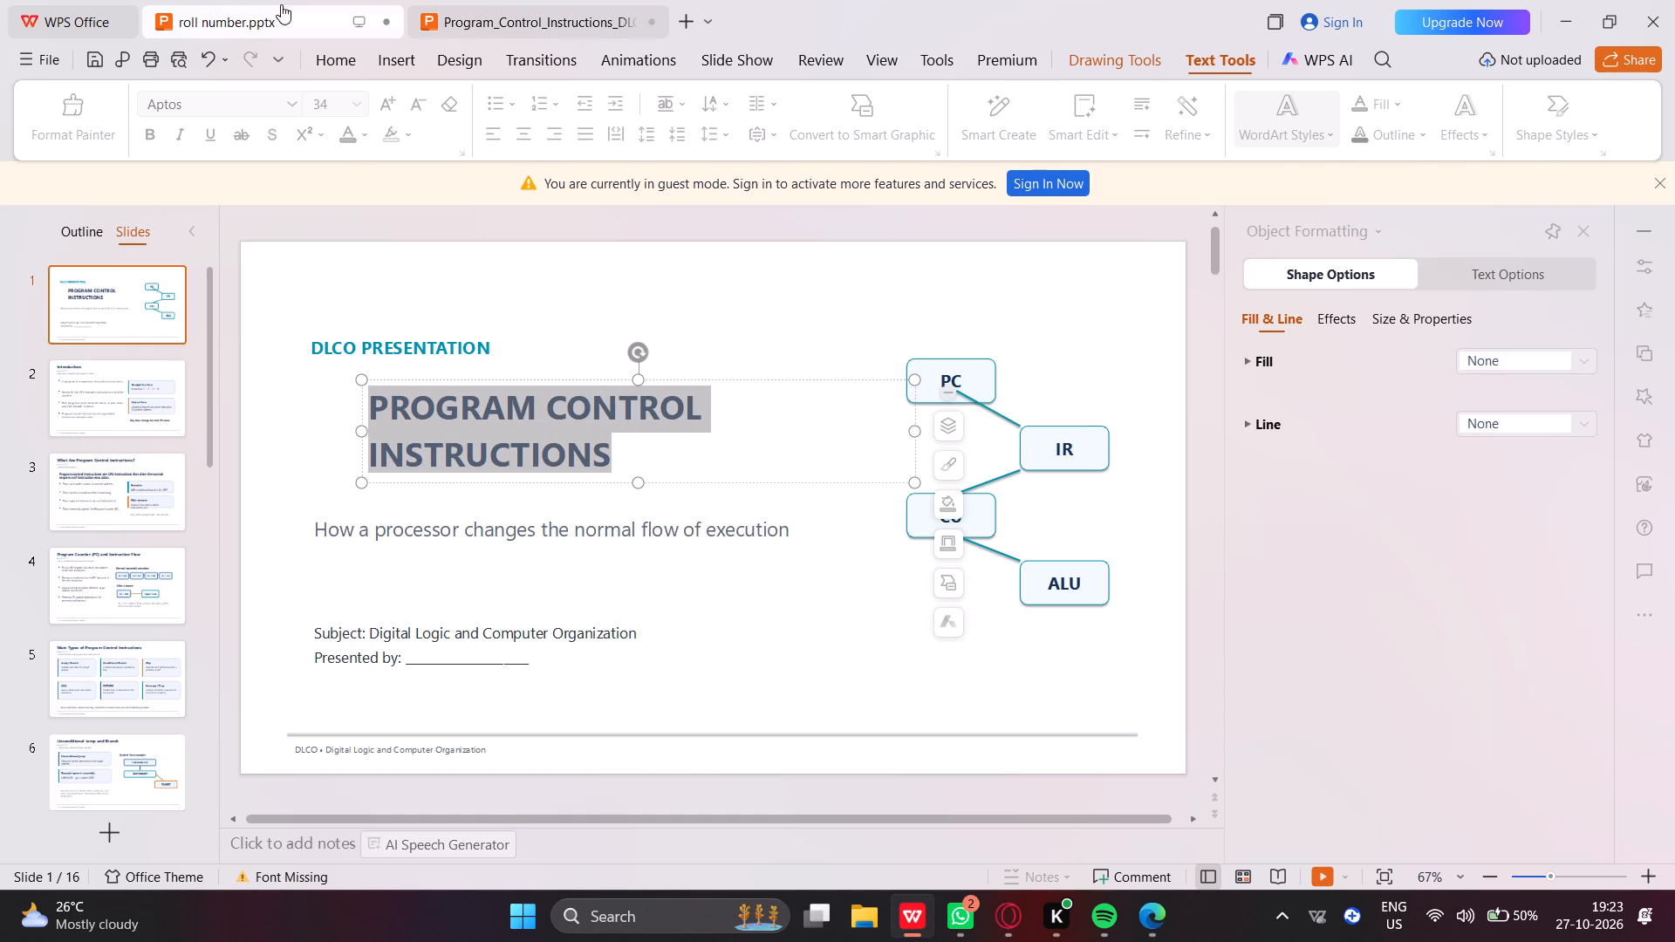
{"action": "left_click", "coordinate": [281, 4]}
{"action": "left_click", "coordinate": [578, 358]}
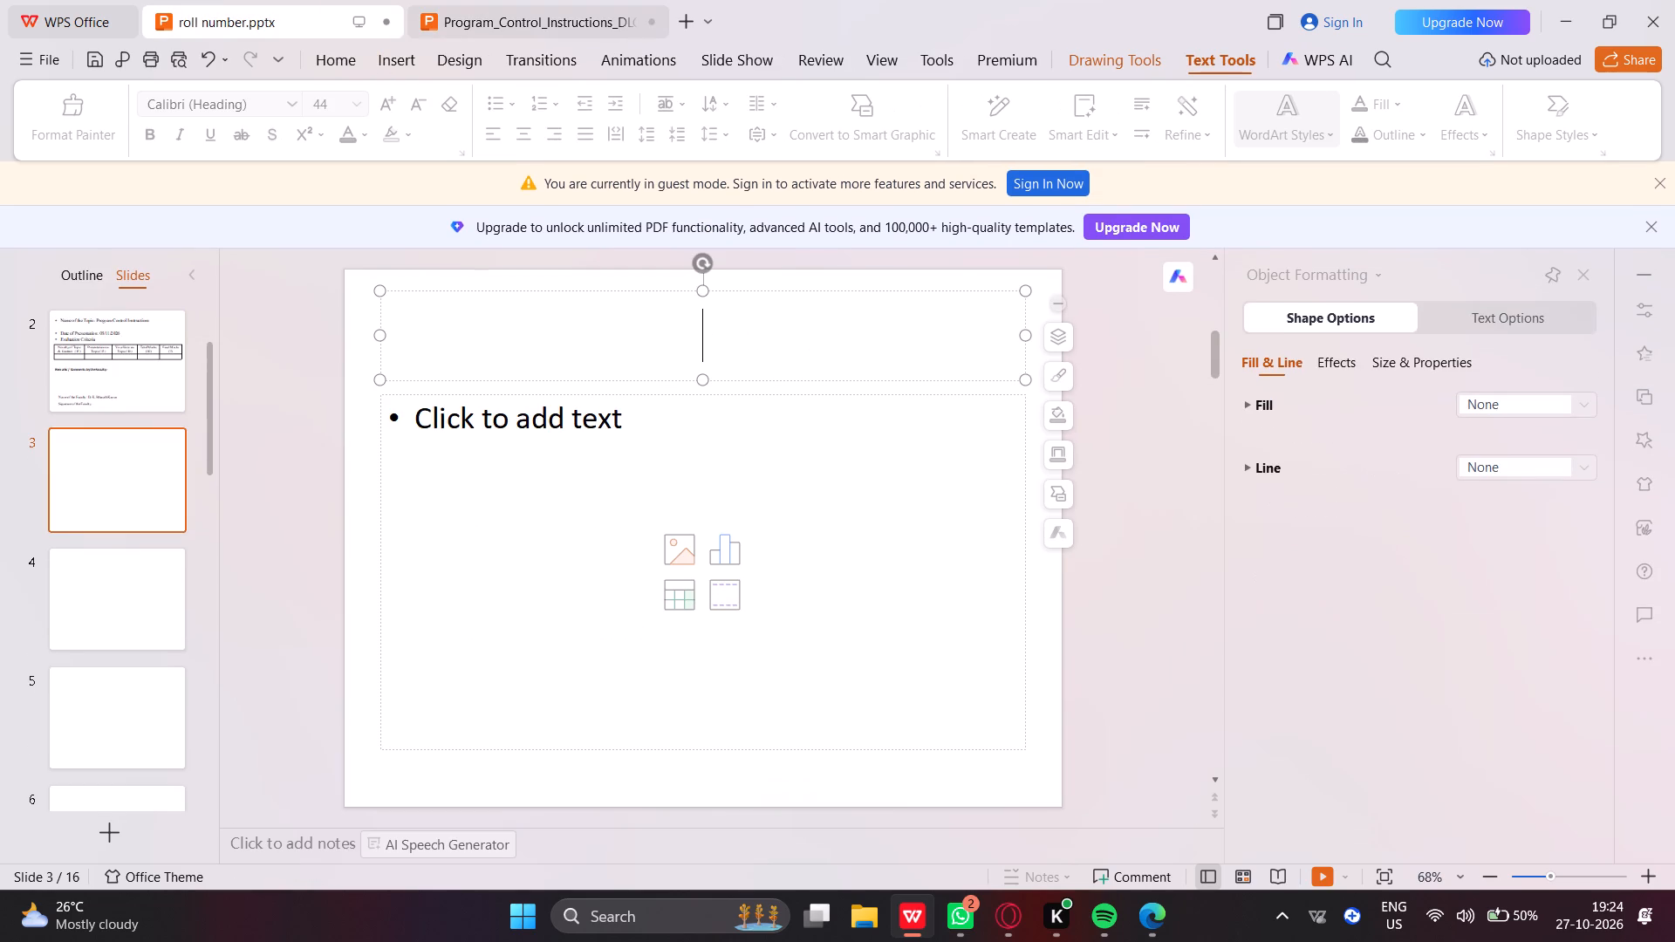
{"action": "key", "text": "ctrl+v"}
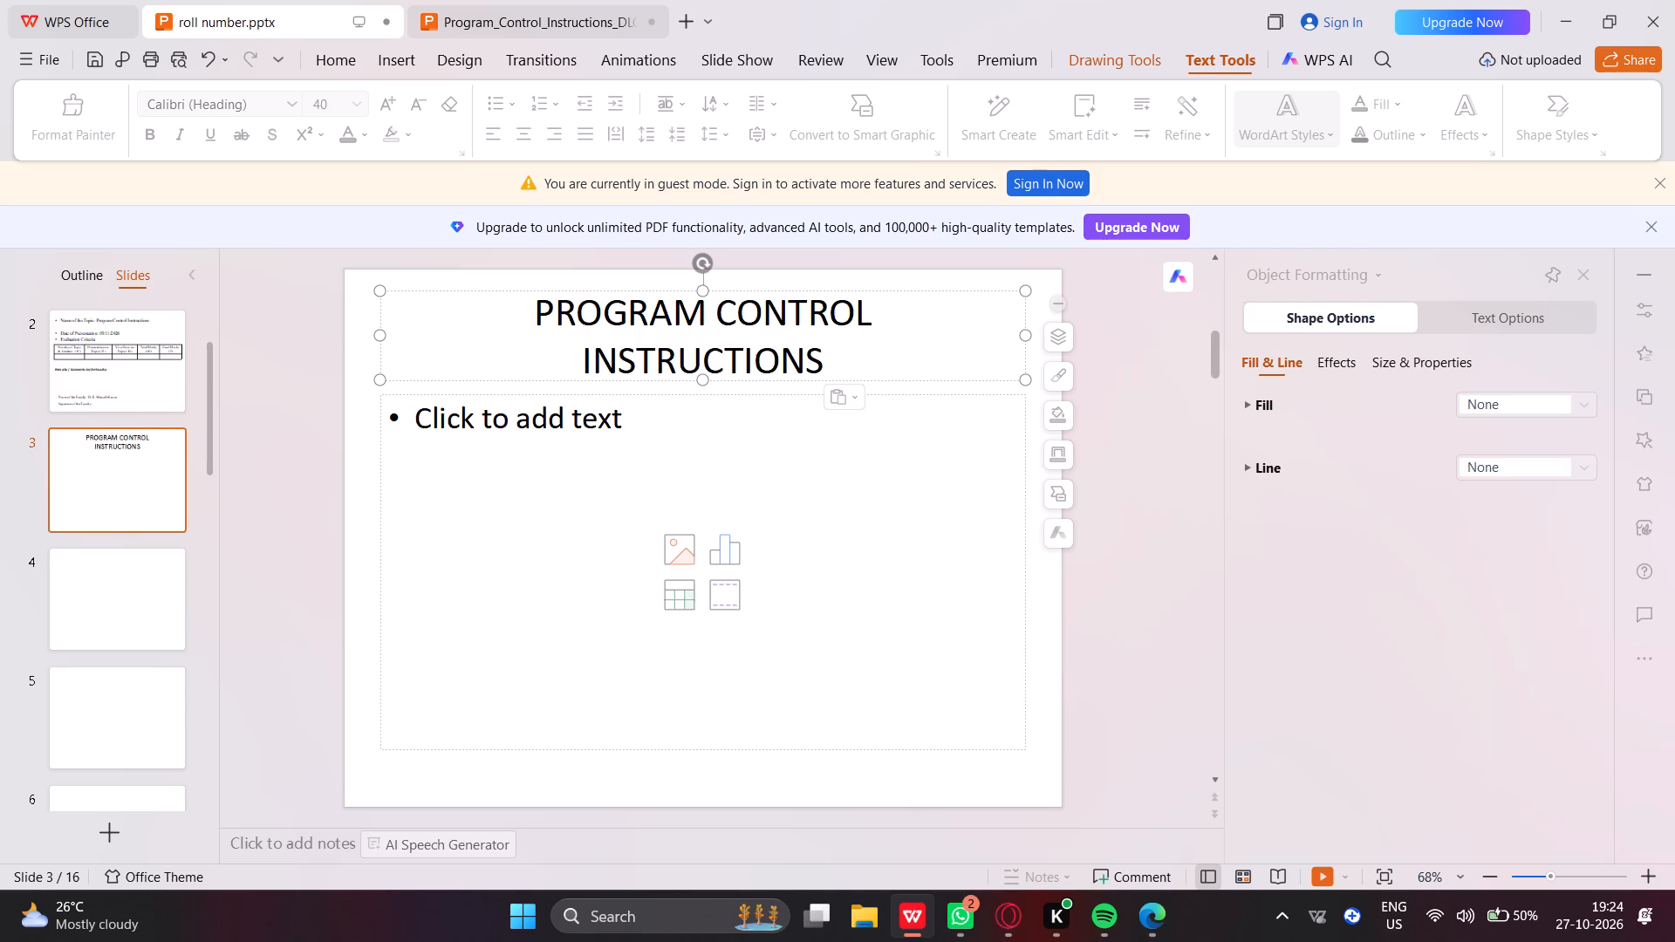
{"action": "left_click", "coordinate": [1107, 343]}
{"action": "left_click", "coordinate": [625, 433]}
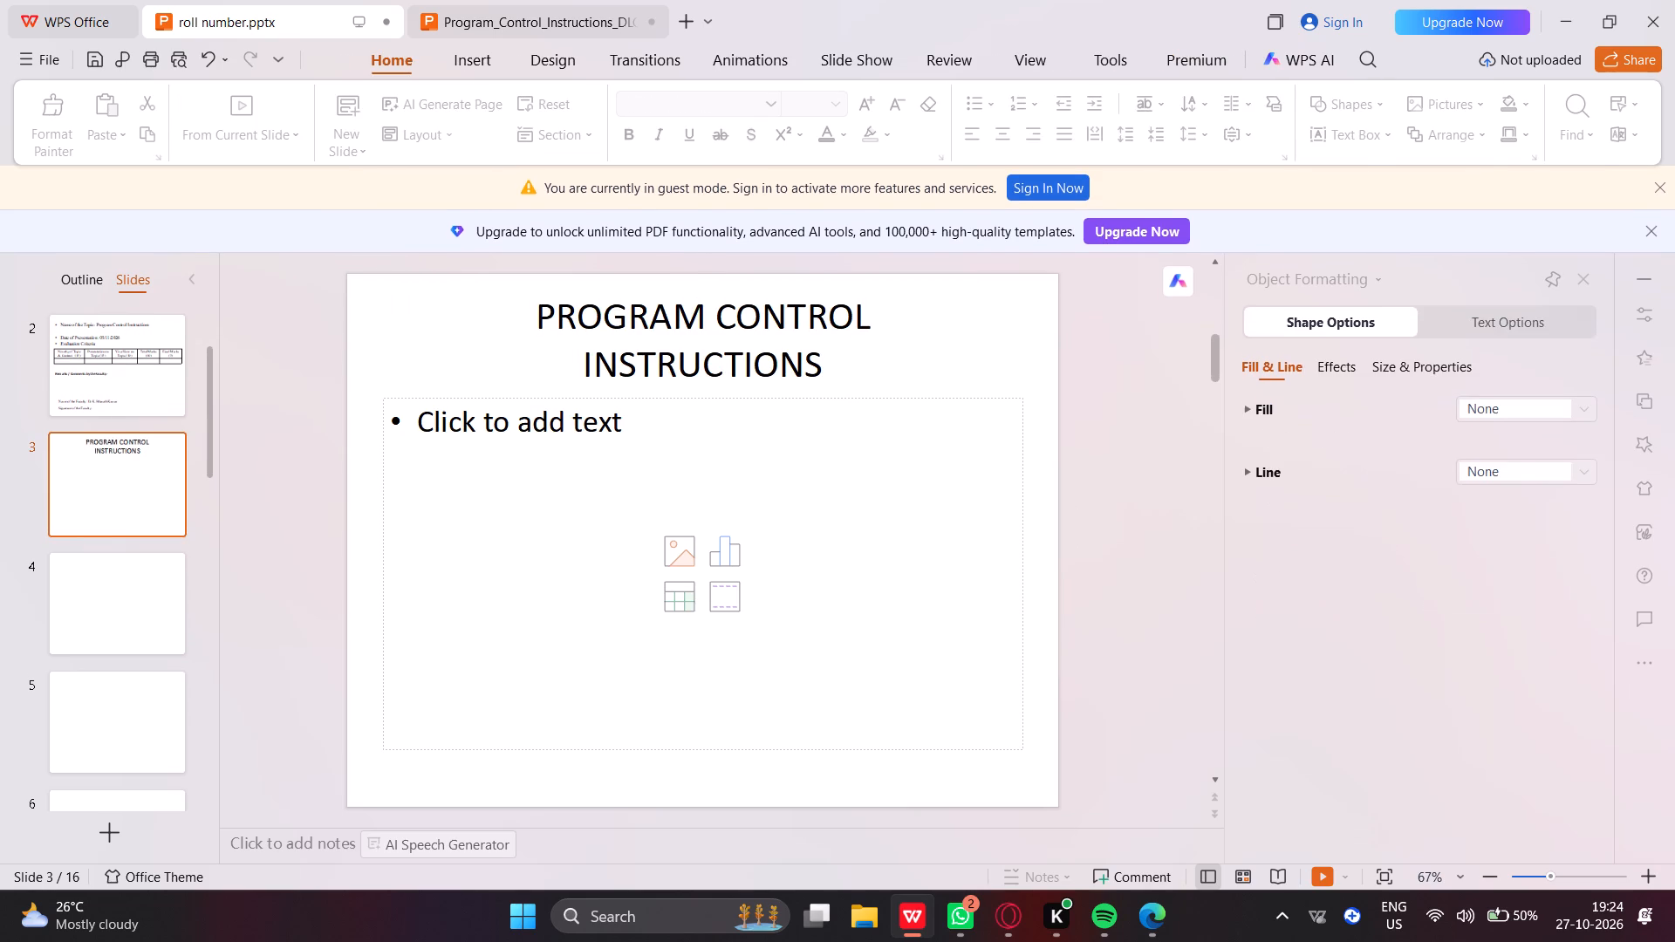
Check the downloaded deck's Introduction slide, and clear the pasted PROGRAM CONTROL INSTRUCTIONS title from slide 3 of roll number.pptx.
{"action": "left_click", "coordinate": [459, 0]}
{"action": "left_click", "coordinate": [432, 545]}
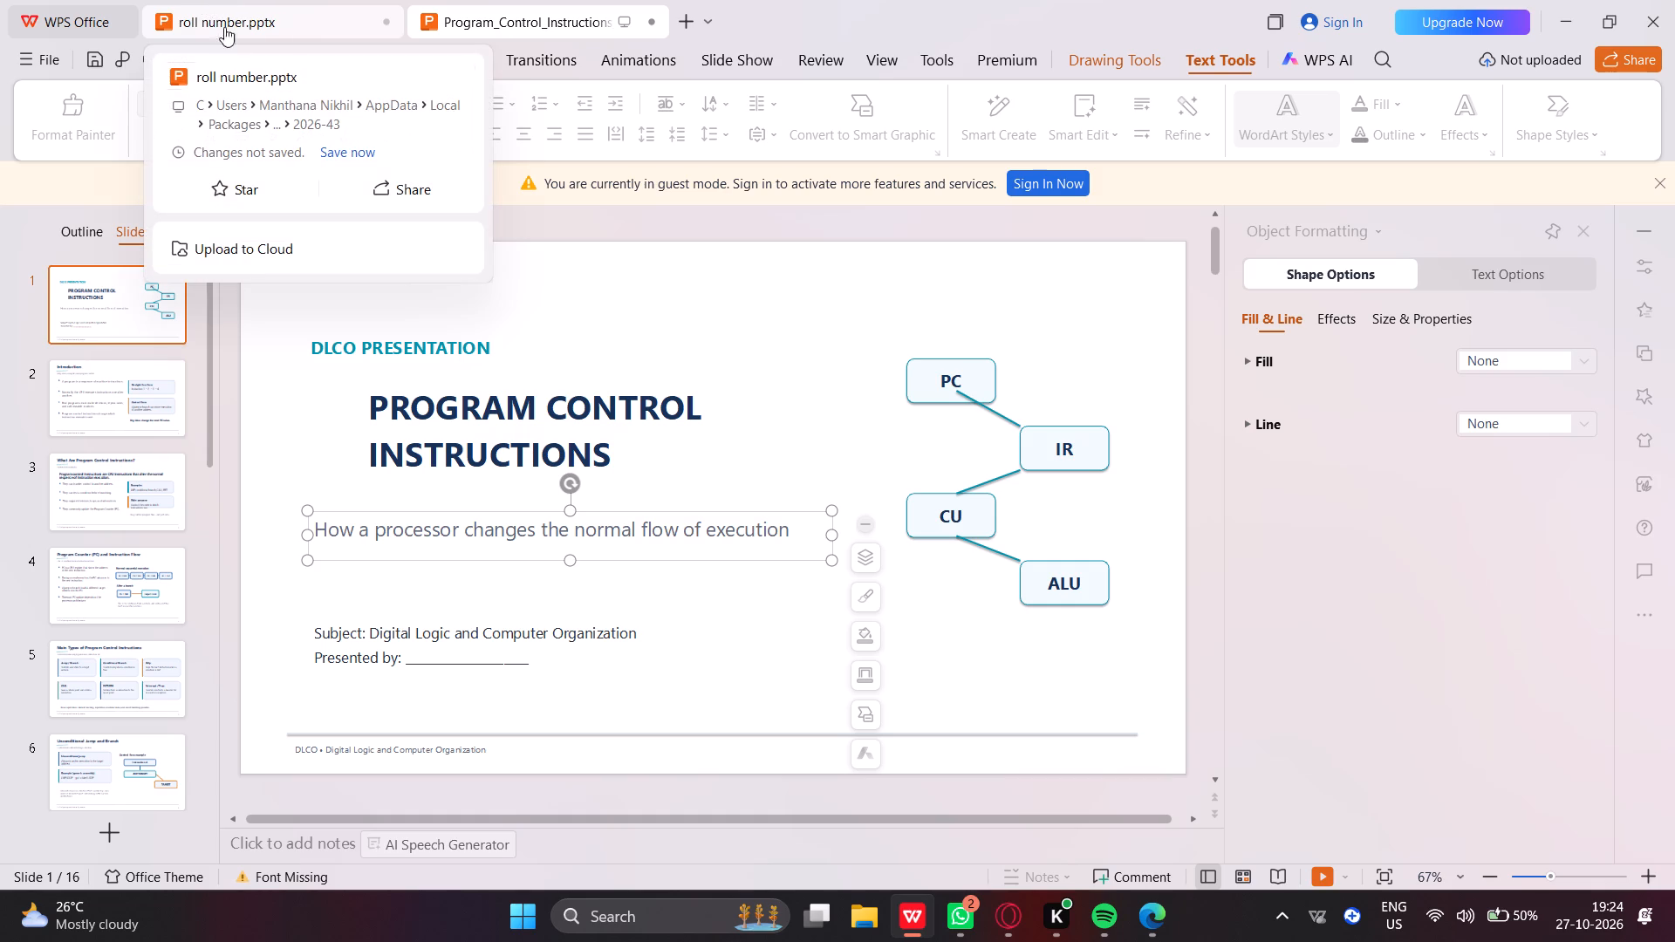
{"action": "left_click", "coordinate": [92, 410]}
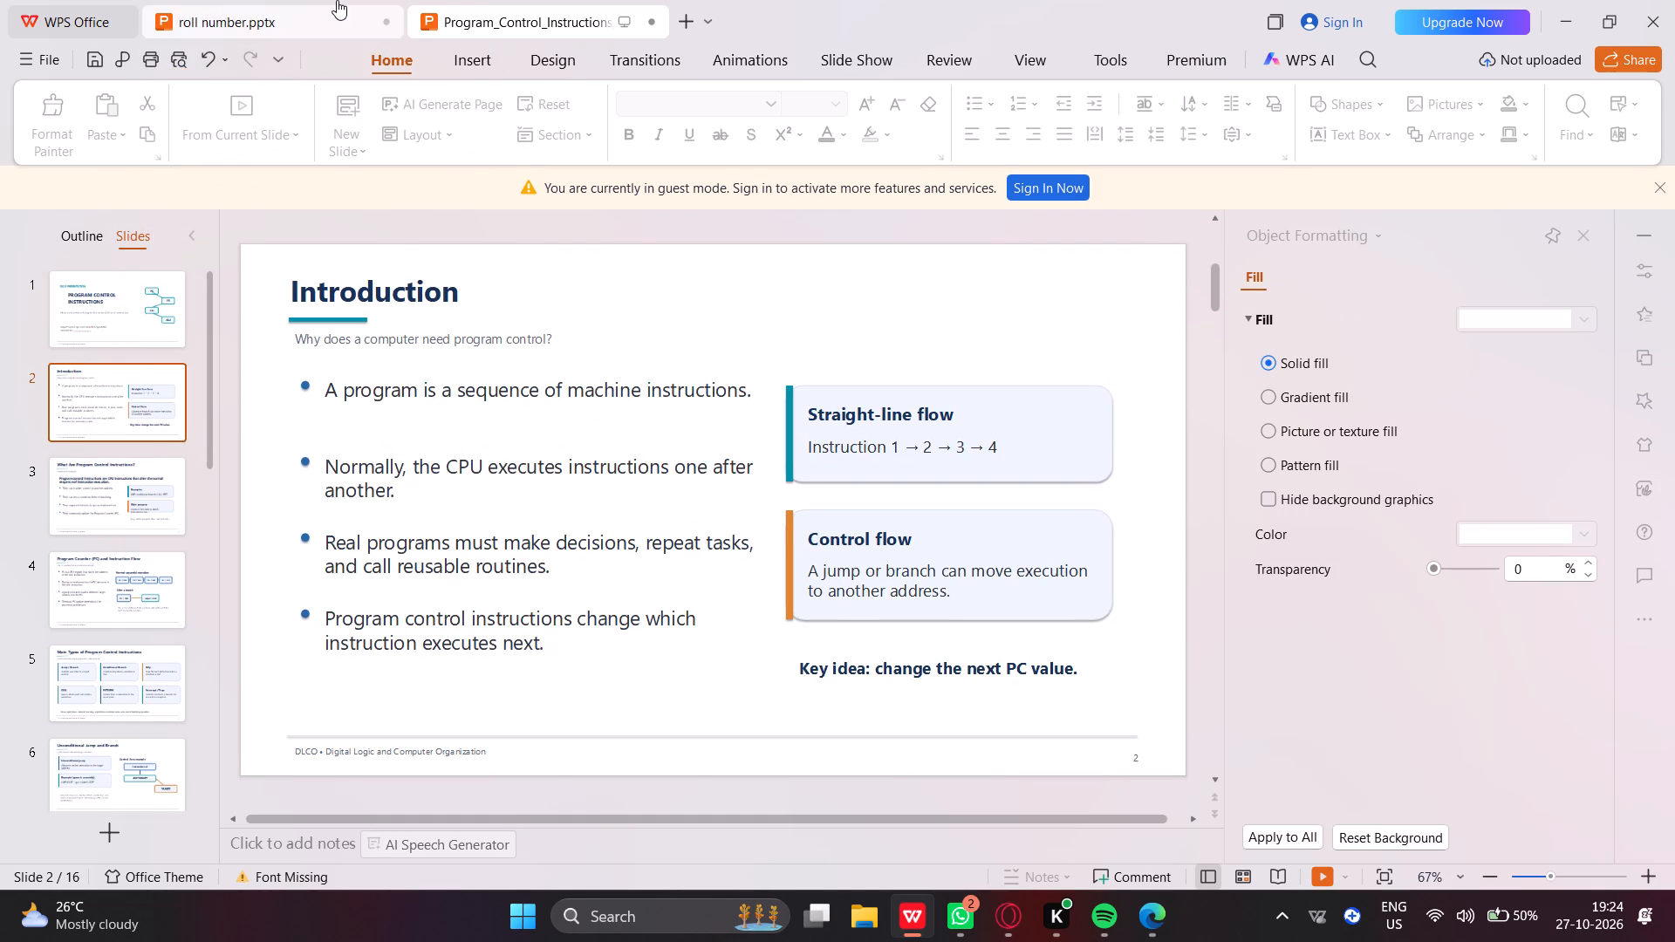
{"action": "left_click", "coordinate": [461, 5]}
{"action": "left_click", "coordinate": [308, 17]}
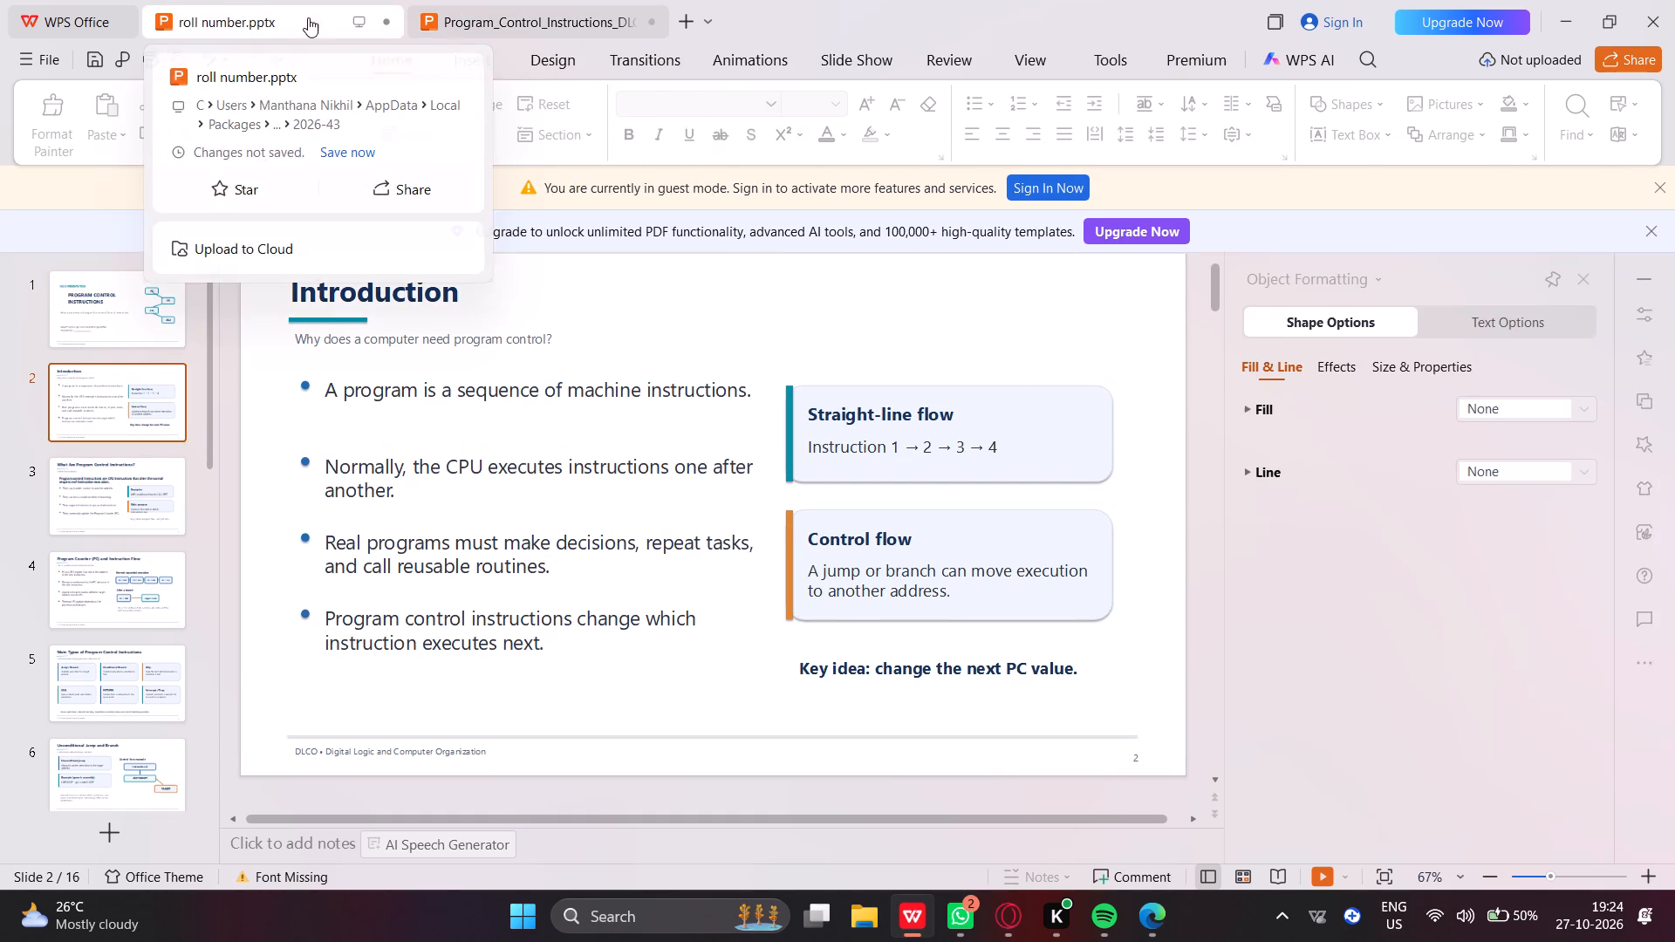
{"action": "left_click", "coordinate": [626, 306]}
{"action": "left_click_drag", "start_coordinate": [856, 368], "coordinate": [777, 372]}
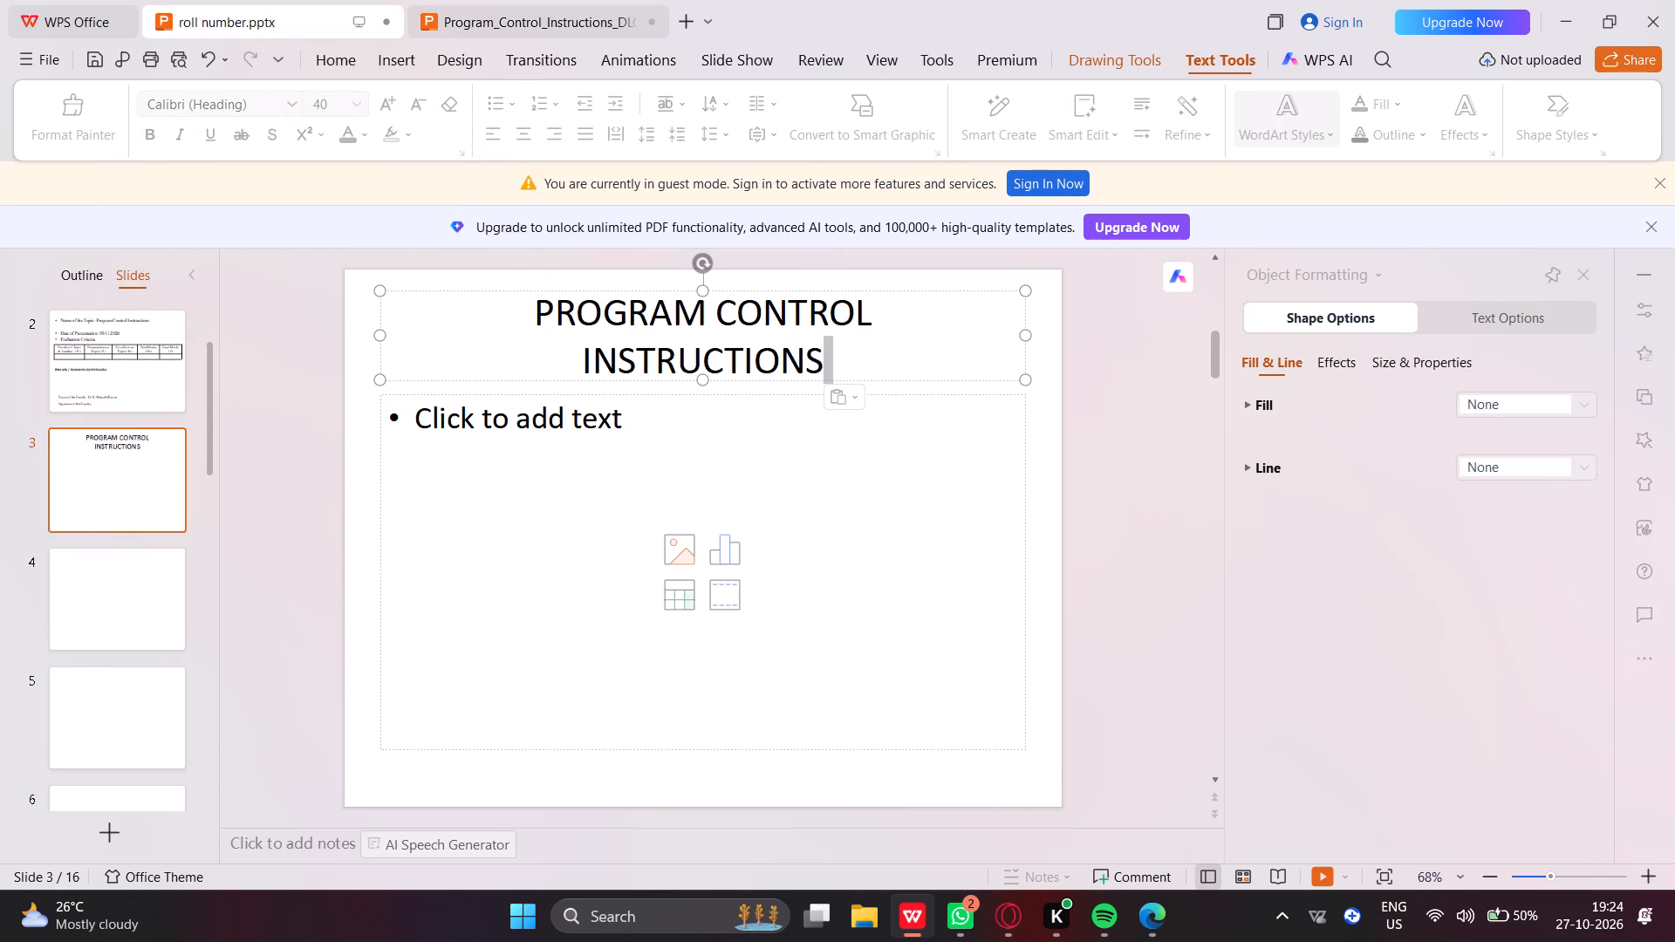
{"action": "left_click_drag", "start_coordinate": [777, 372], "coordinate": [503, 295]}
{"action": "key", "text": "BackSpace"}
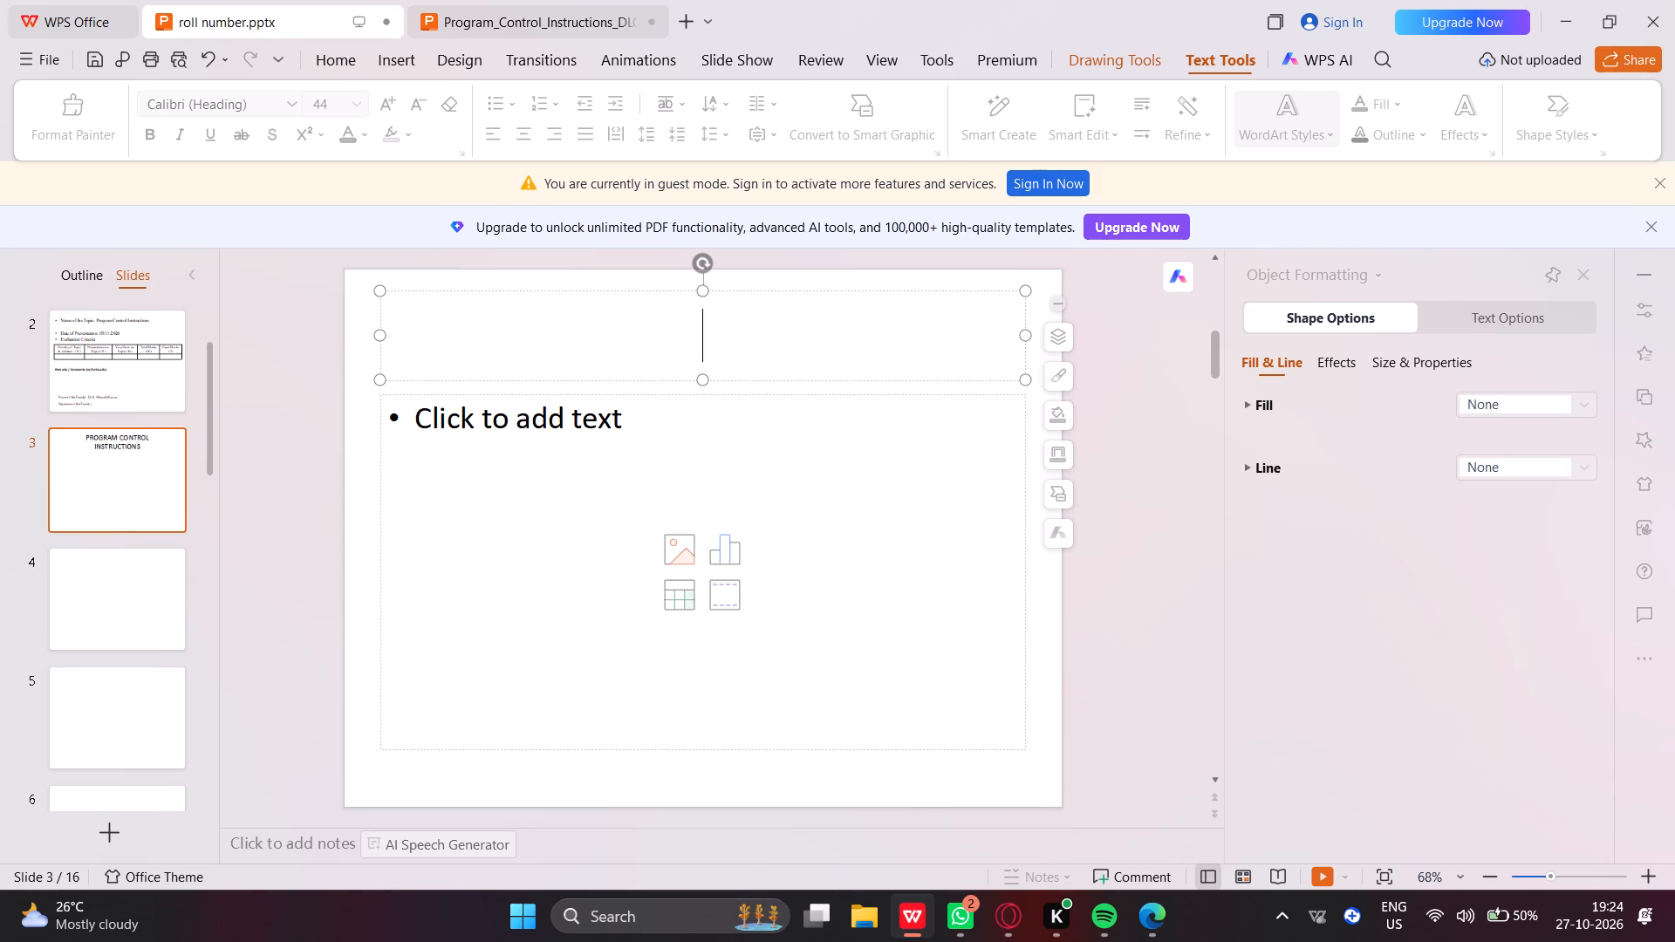
Copy the heading Introduction from slide 2 of the downloaded deck into the title of slide 3 in roll number.pptx.
{"action": "left_click", "coordinate": [511, 11]}
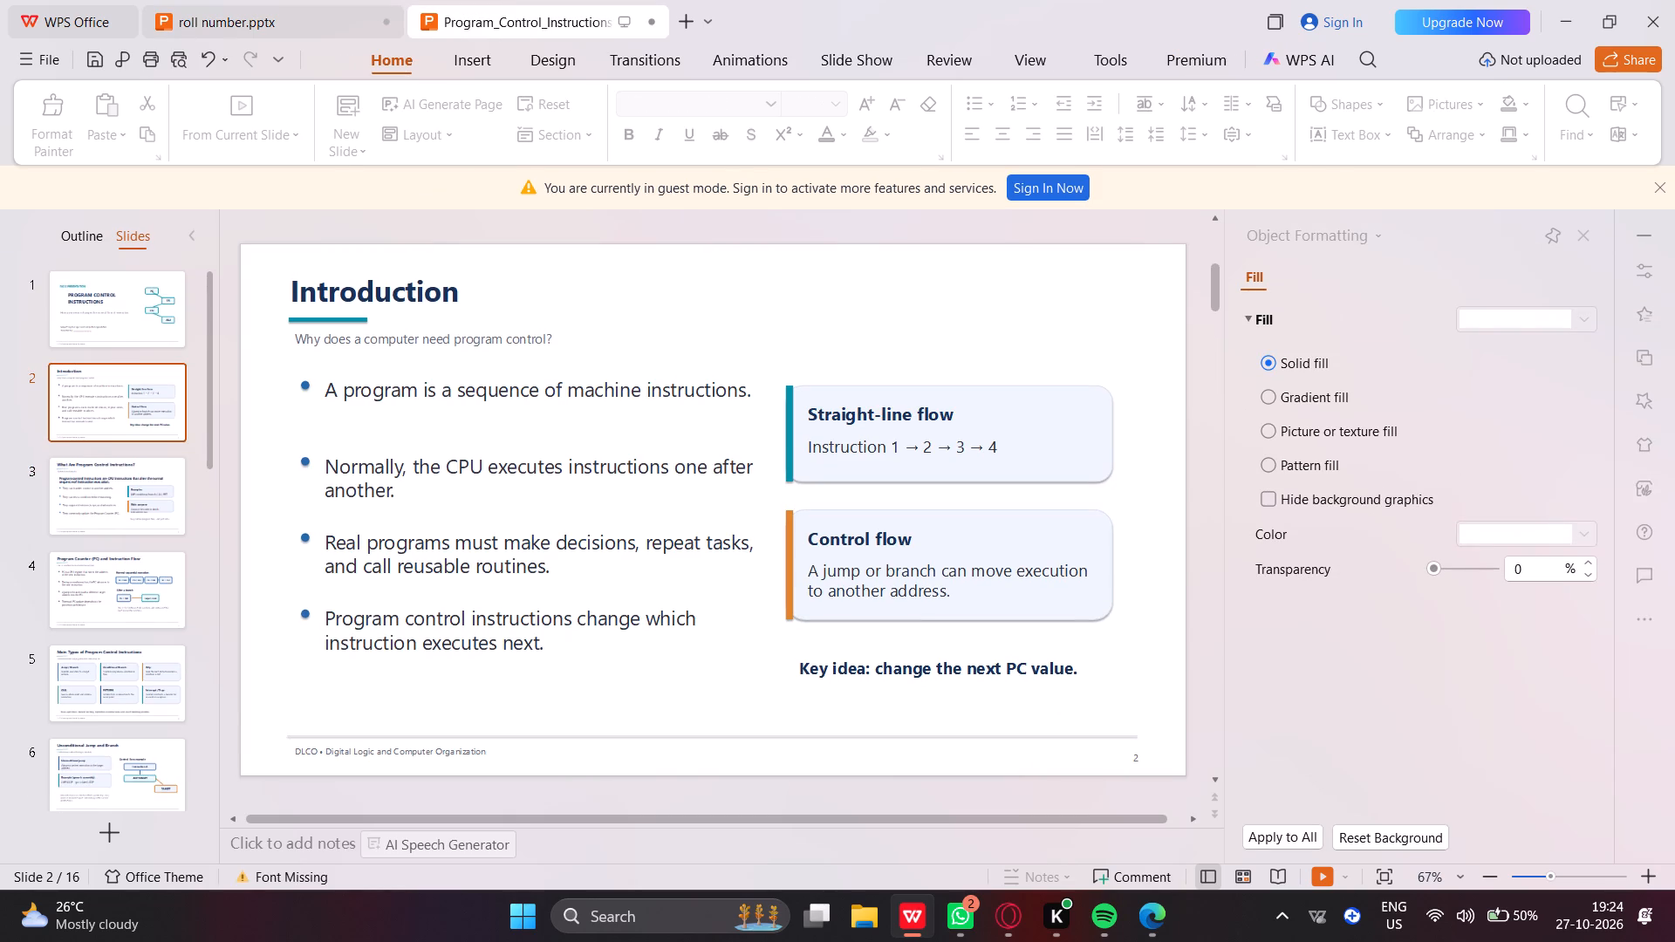
{"action": "left_click", "coordinate": [288, 294]}
{"action": "left_click_drag", "start_coordinate": [288, 294], "coordinate": [375, 301]}
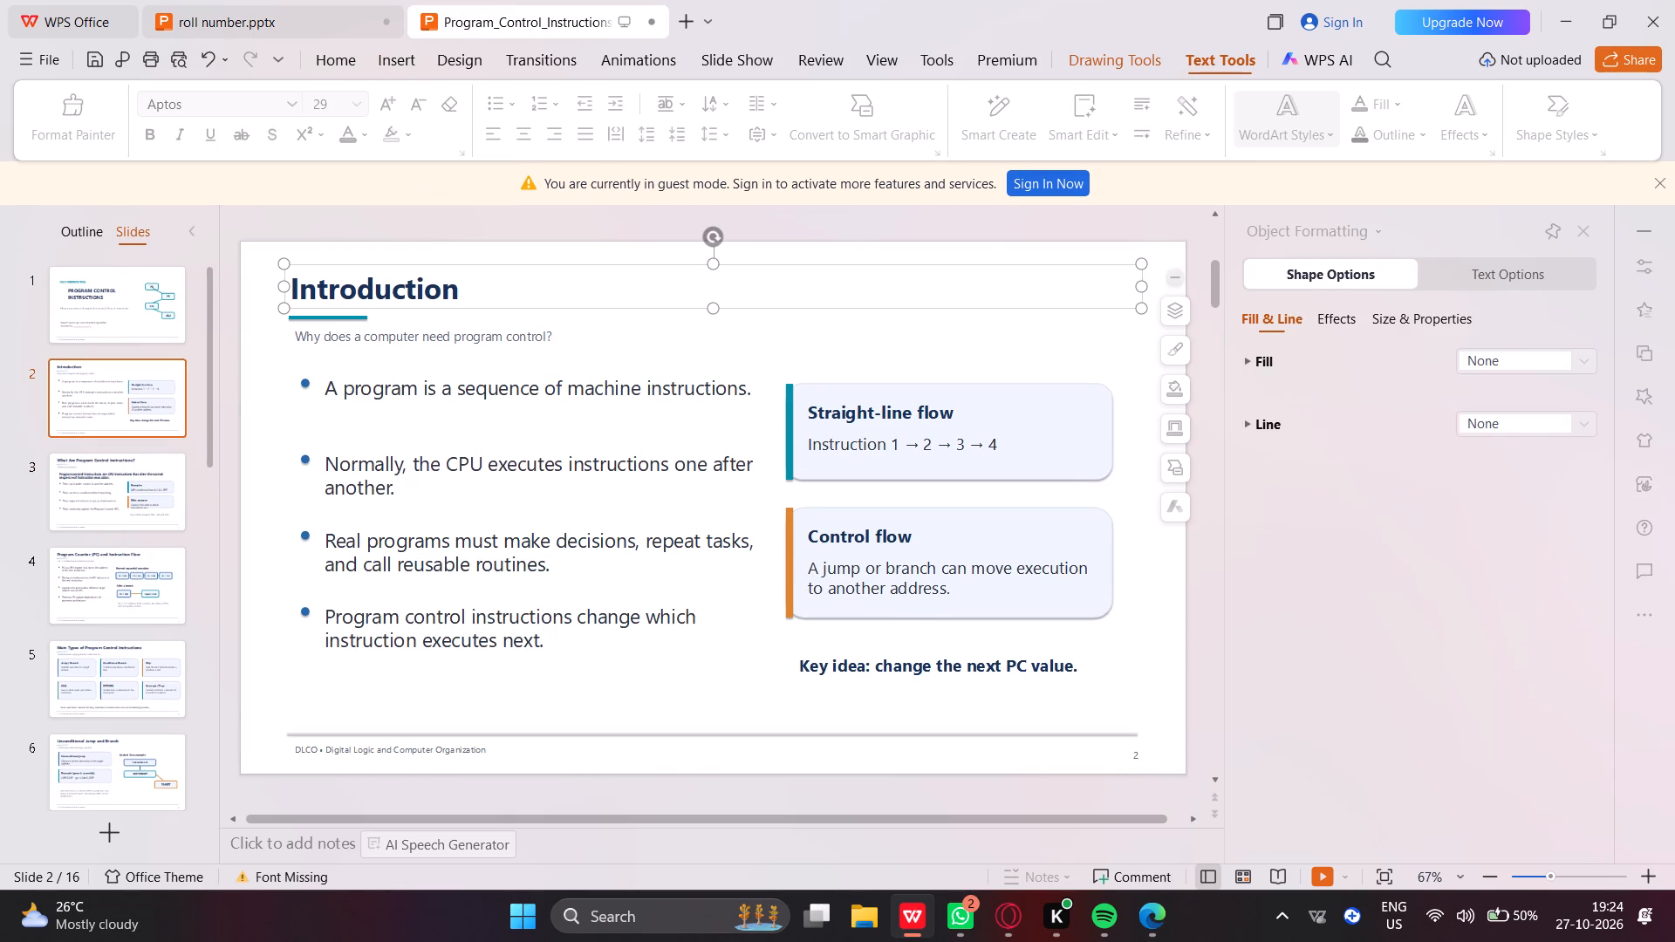
{"action": "left_click_drag", "start_coordinate": [375, 301], "coordinate": [379, 299]}
{"action": "left_click", "coordinate": [455, 283]}
{"action": "left_click_drag", "start_coordinate": [455, 283], "coordinate": [350, 290]}
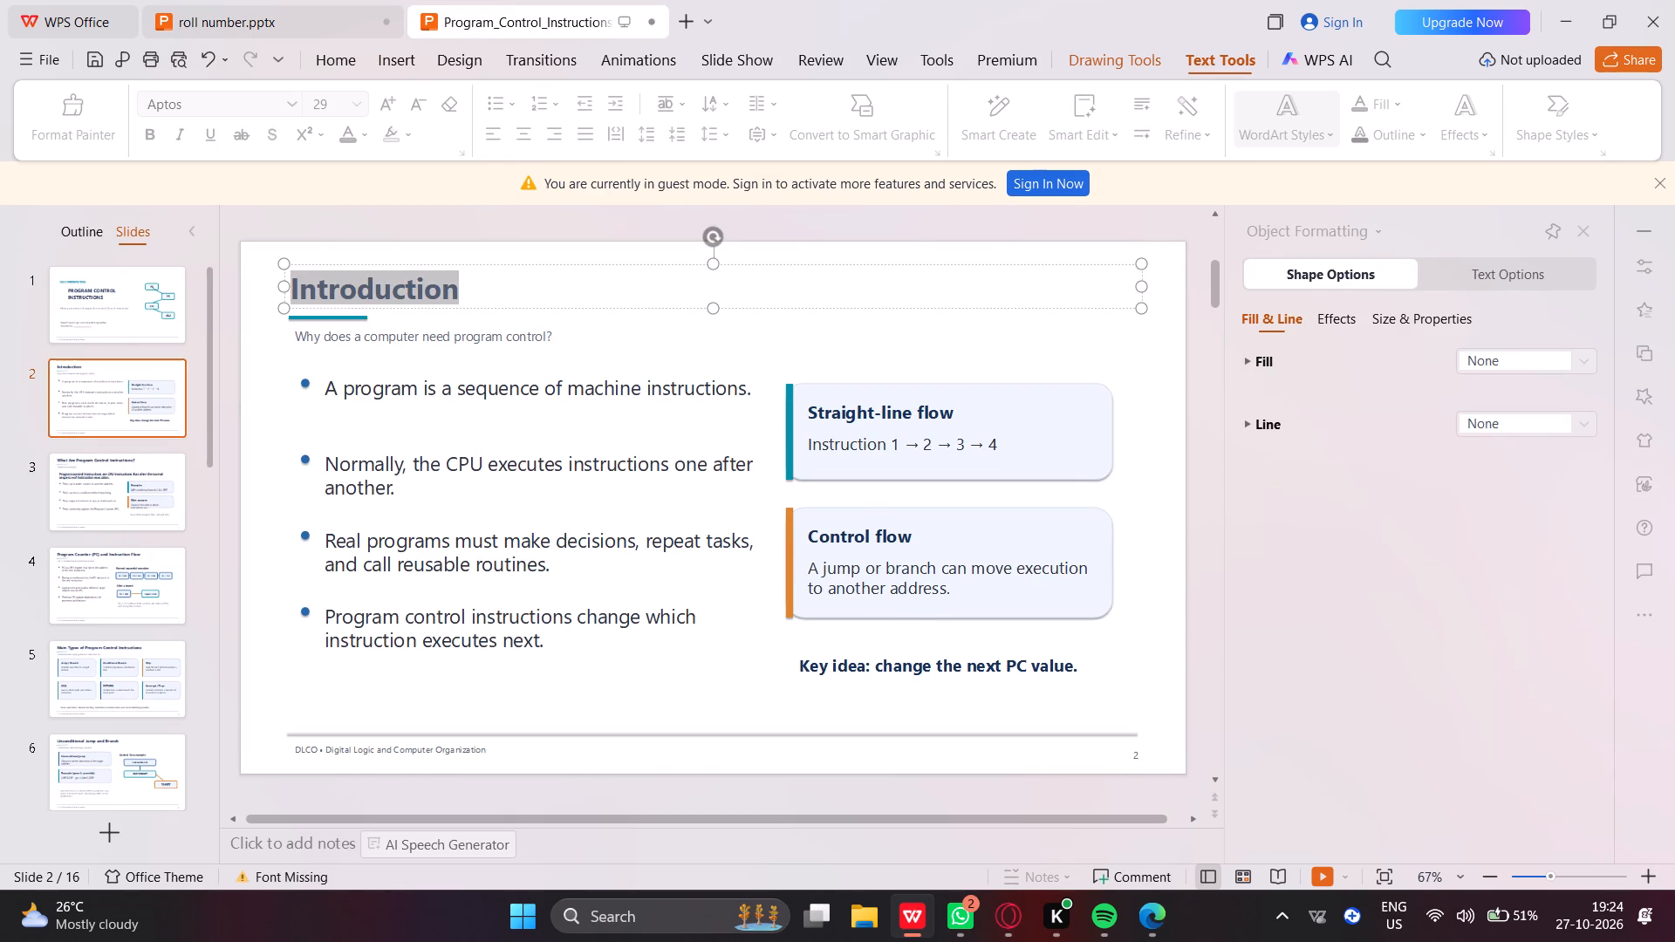
{"action": "key", "text": "ctrl+c"}
{"action": "left_click", "coordinate": [204, 15]}
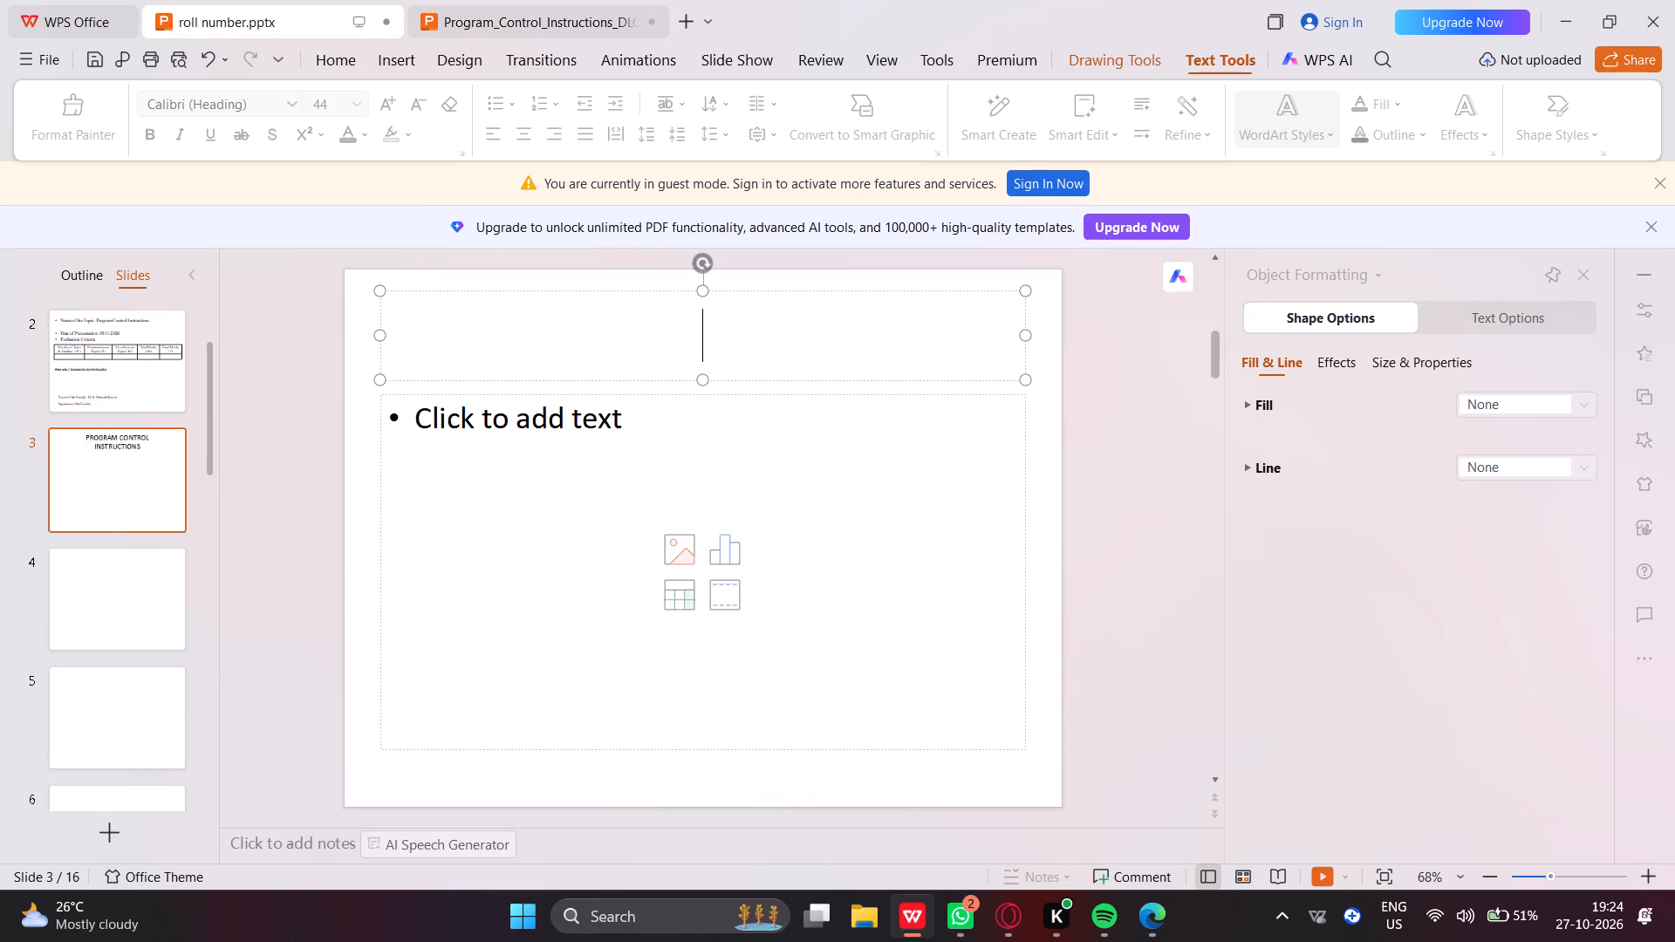
{"action": "left_click", "coordinate": [446, 308]}
{"action": "key", "text": "ctrl+v"}
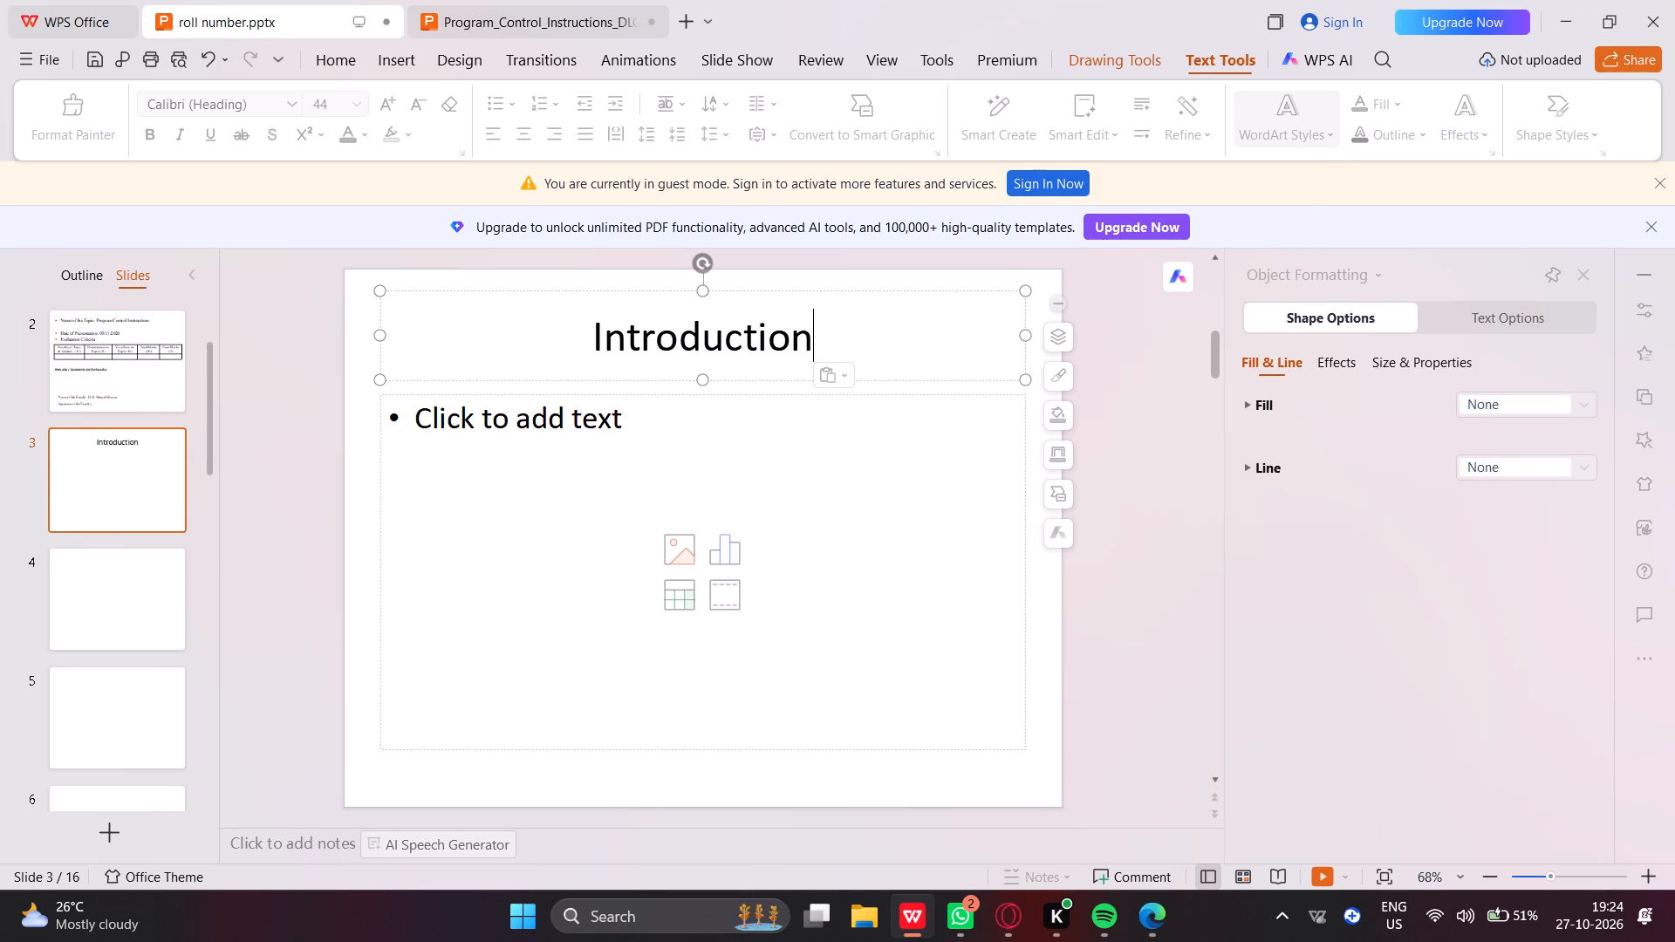
Hide the Object Formatting pane to give slide 3 more room, leaving the Introduction title deselected.
{"action": "left_click_drag", "start_coordinate": [822, 328], "coordinate": [537, 352]}
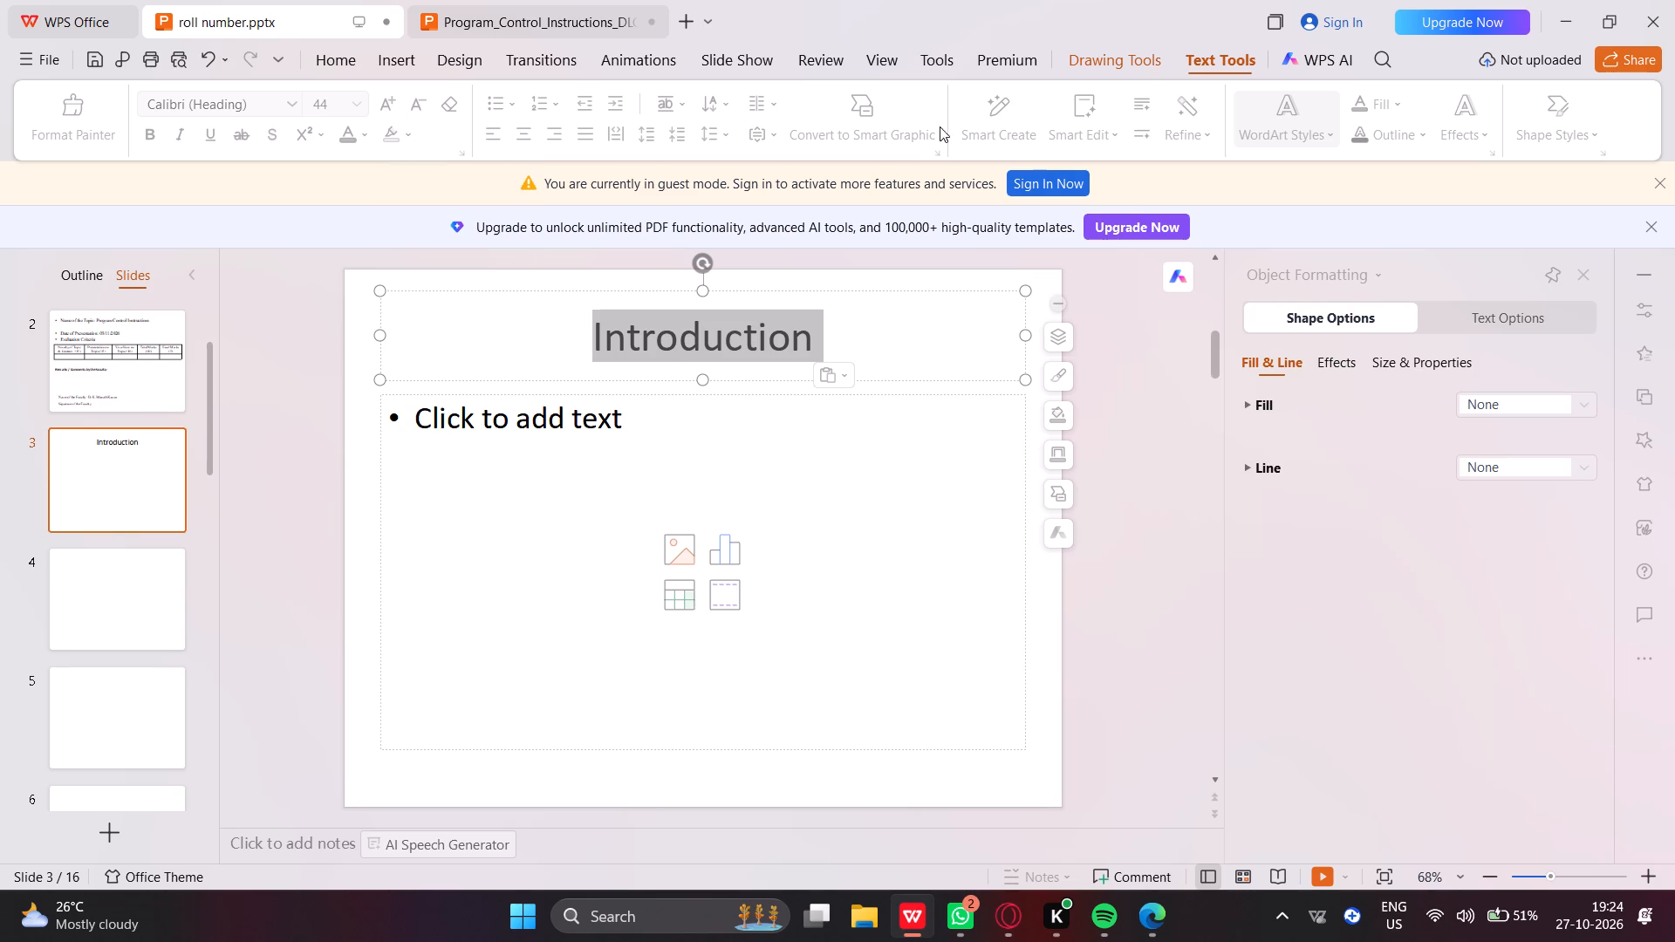
{"action": "left_click", "coordinate": [1289, 122]}
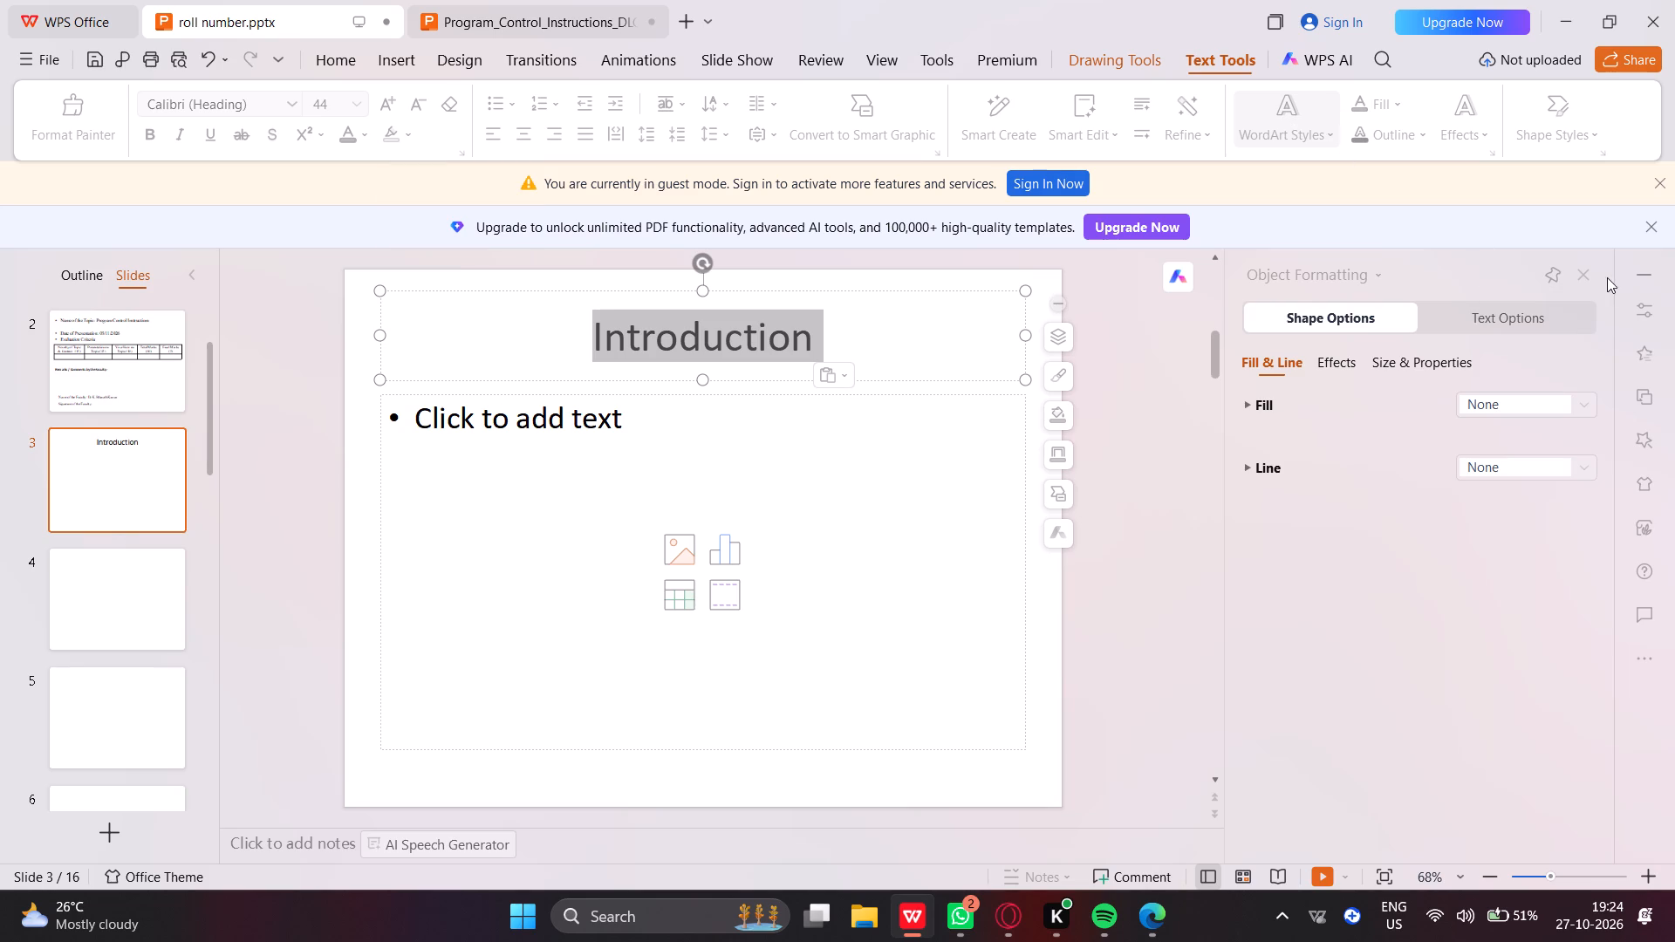
{"action": "left_click", "coordinate": [1592, 266]}
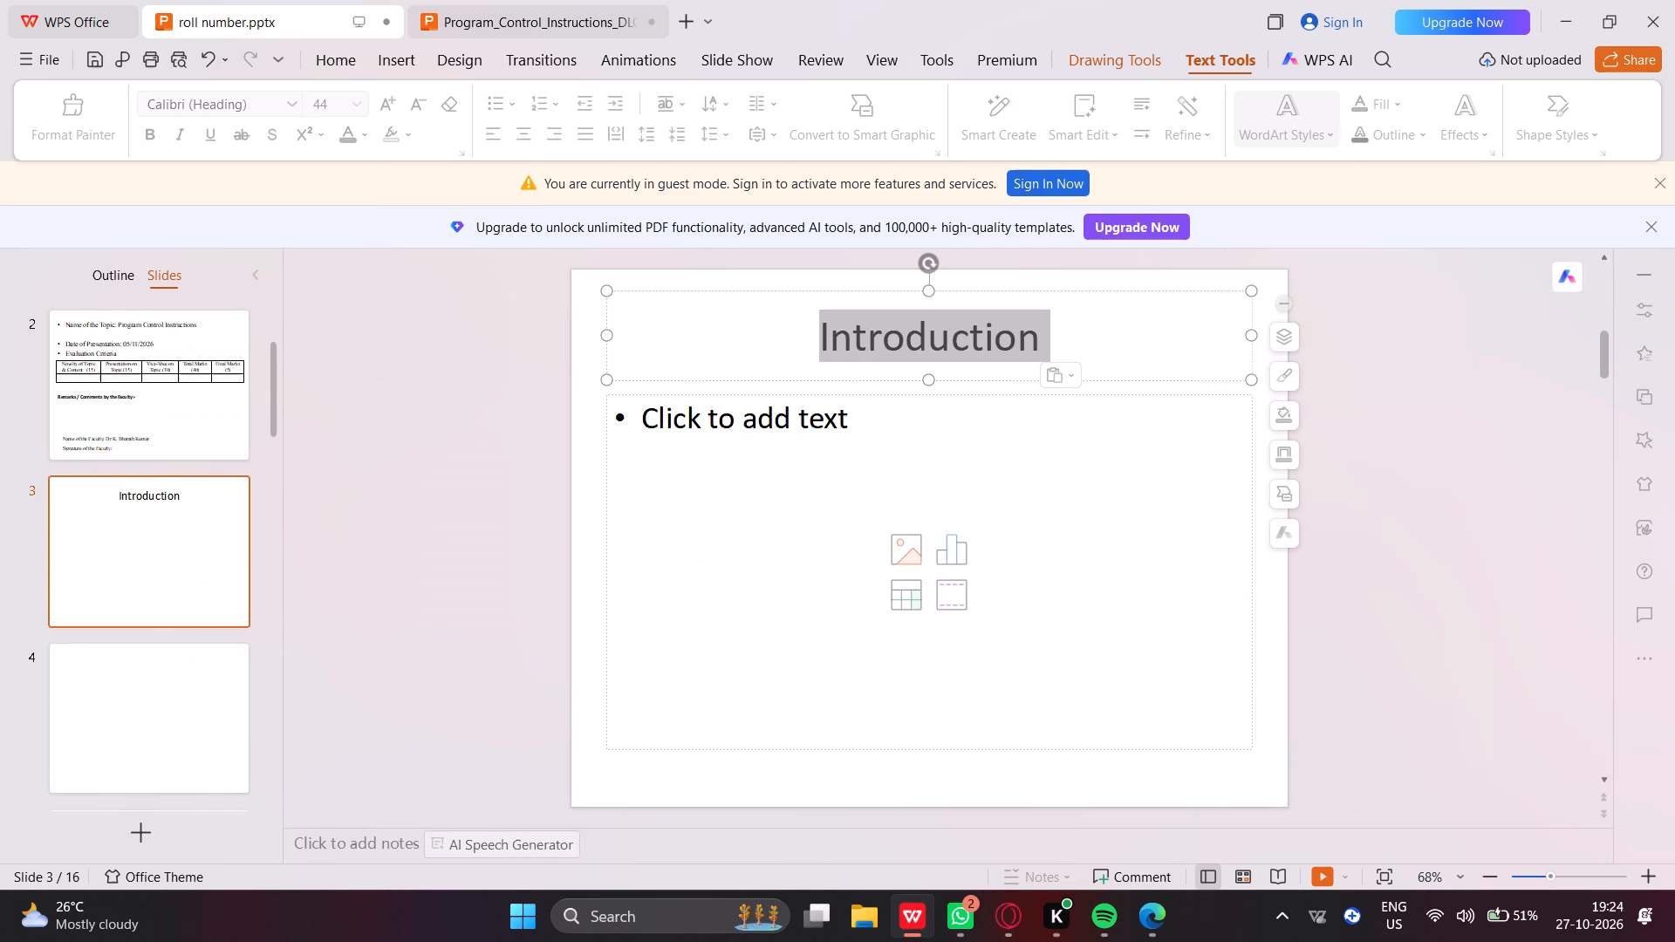
{"action": "left_click", "coordinate": [1431, 361]}
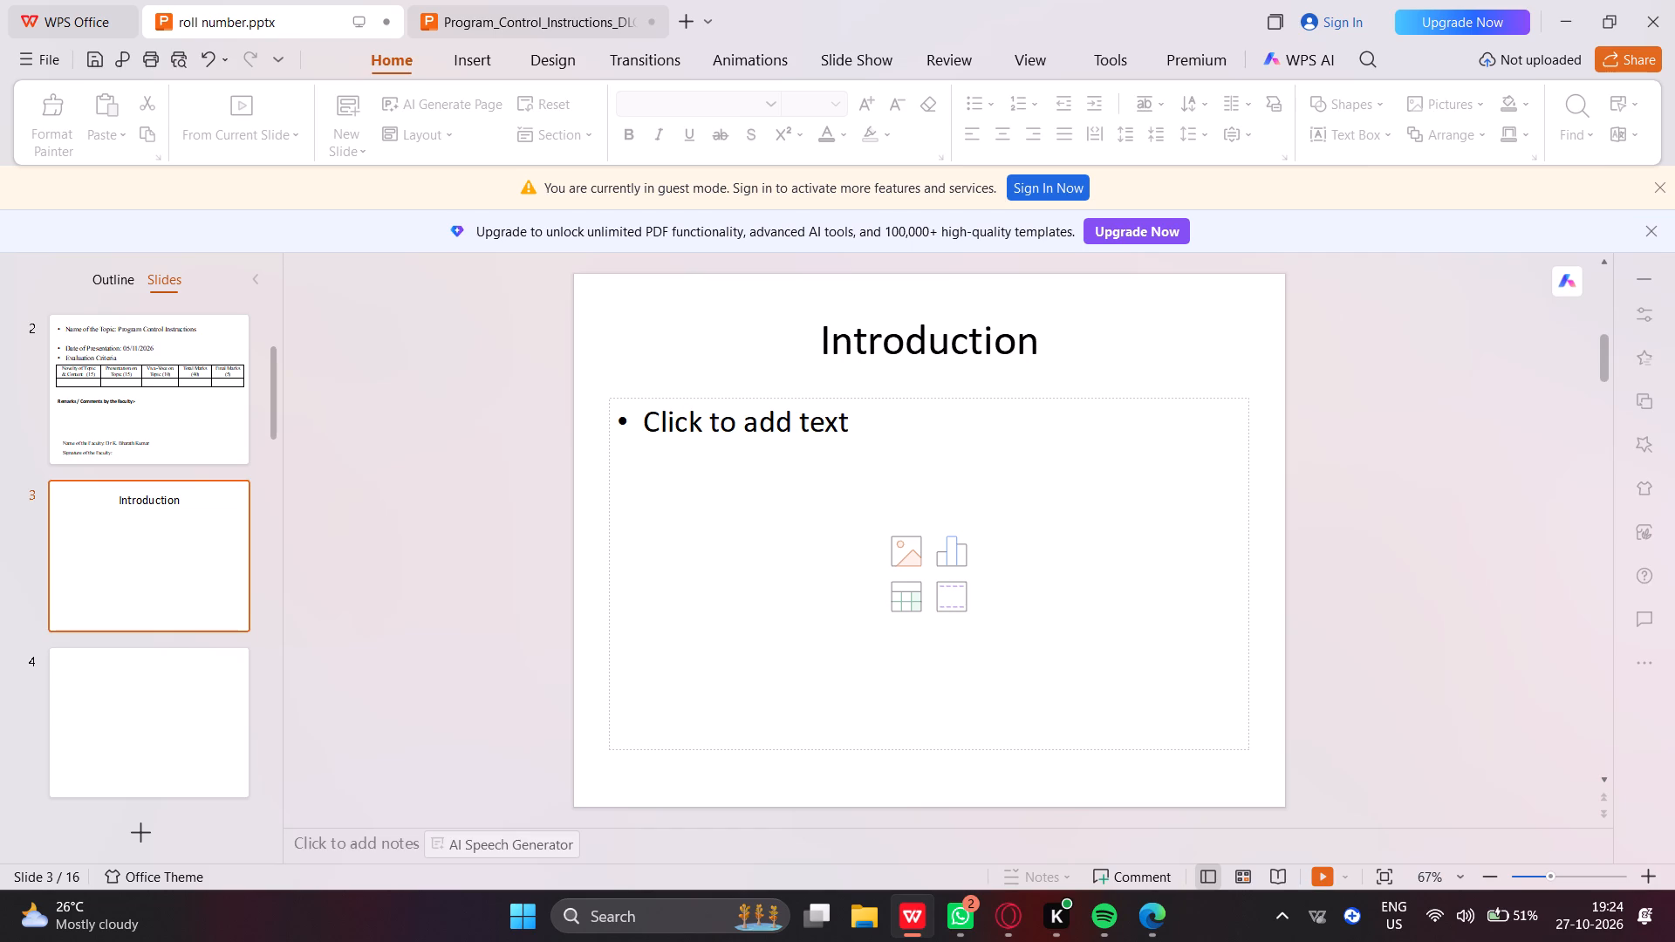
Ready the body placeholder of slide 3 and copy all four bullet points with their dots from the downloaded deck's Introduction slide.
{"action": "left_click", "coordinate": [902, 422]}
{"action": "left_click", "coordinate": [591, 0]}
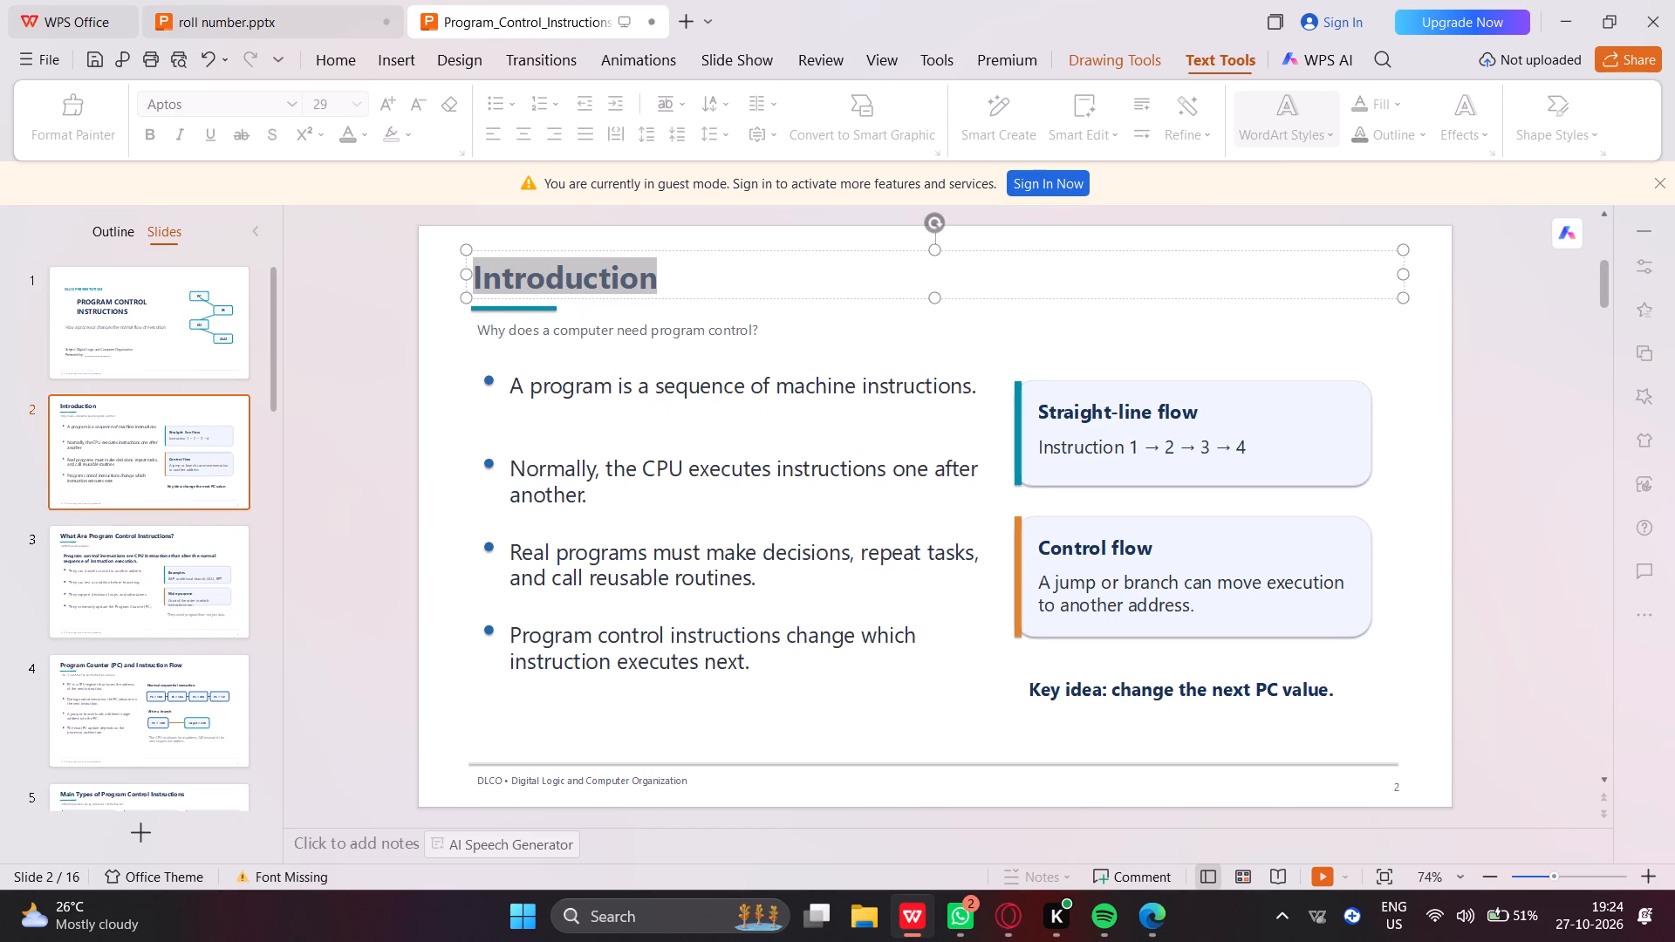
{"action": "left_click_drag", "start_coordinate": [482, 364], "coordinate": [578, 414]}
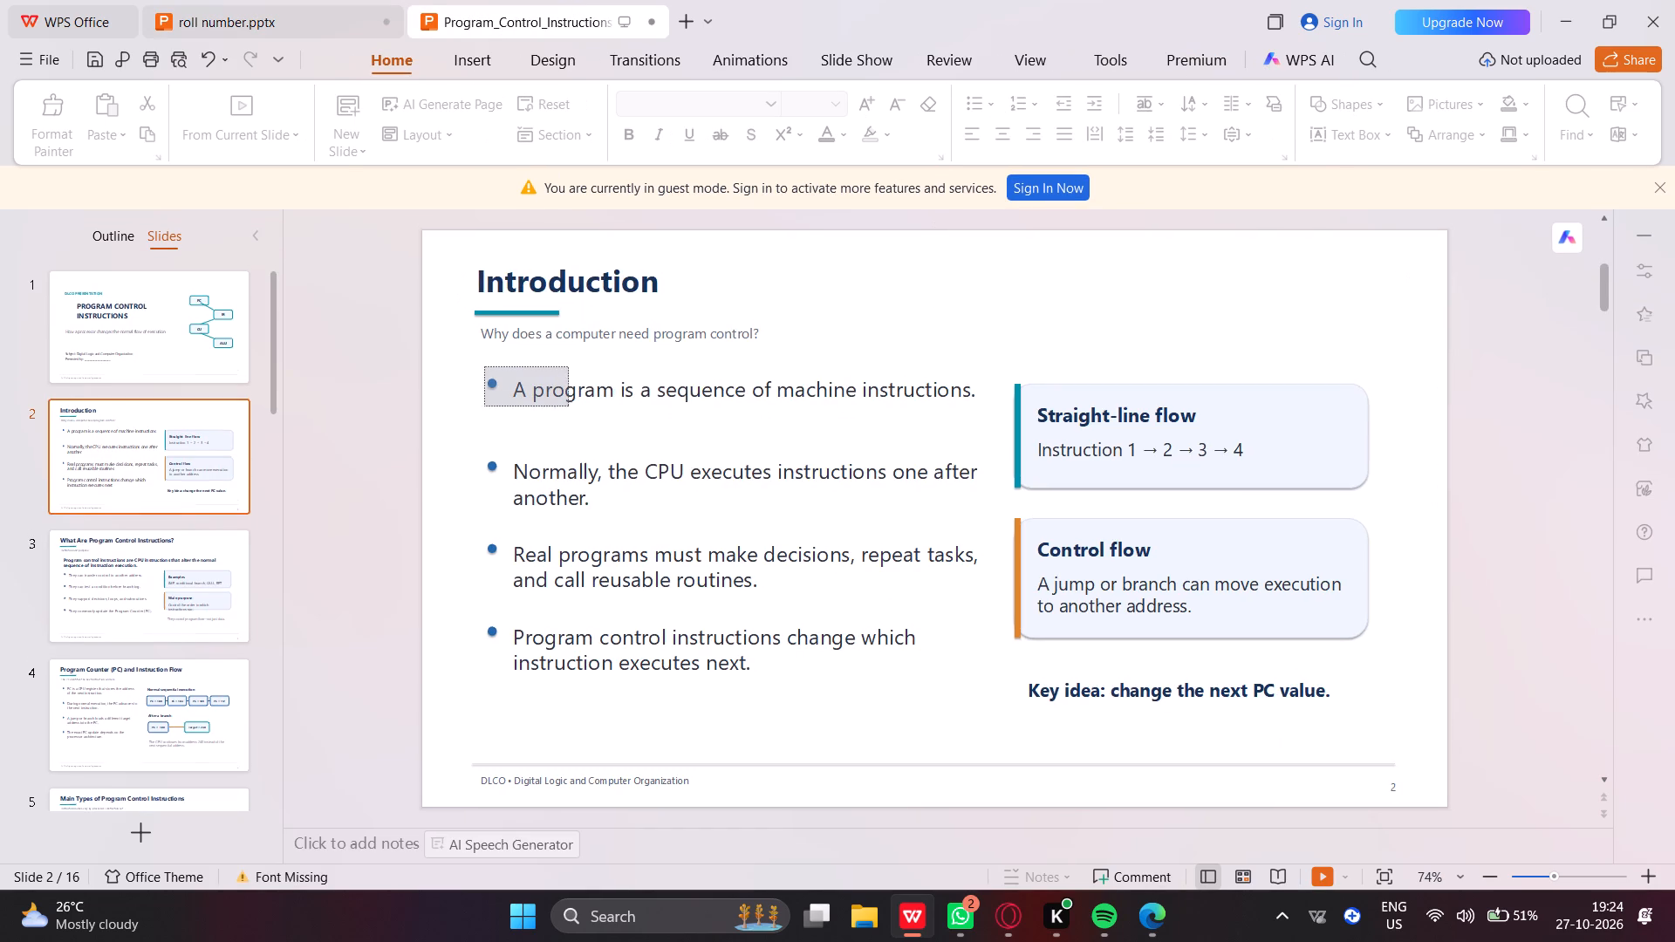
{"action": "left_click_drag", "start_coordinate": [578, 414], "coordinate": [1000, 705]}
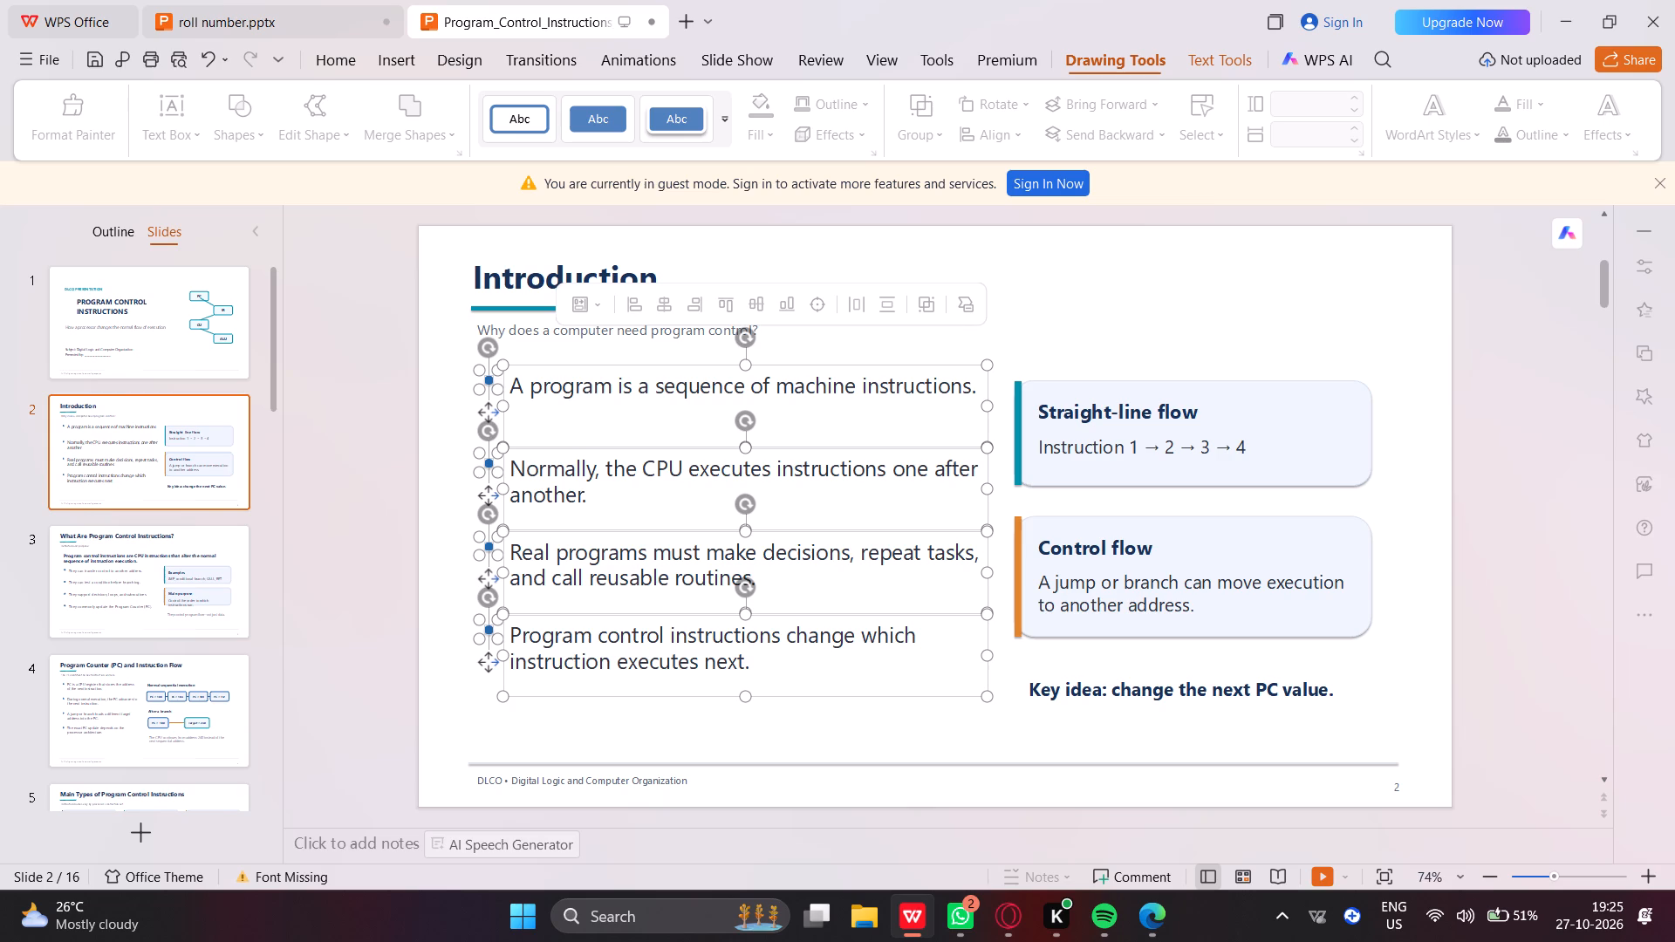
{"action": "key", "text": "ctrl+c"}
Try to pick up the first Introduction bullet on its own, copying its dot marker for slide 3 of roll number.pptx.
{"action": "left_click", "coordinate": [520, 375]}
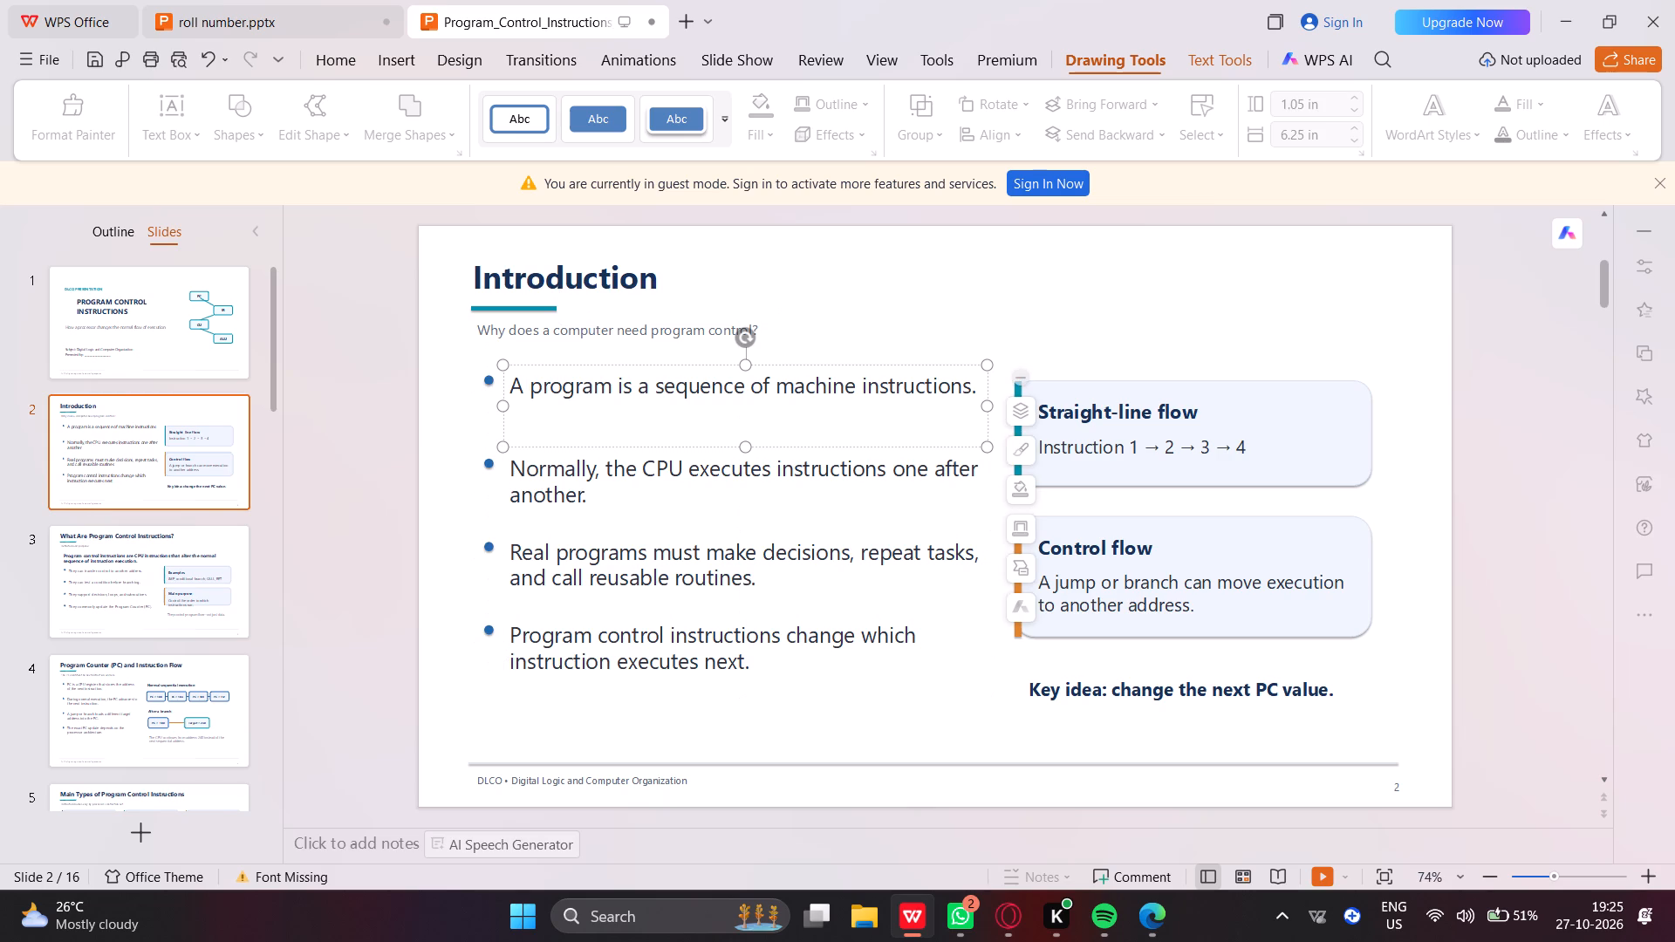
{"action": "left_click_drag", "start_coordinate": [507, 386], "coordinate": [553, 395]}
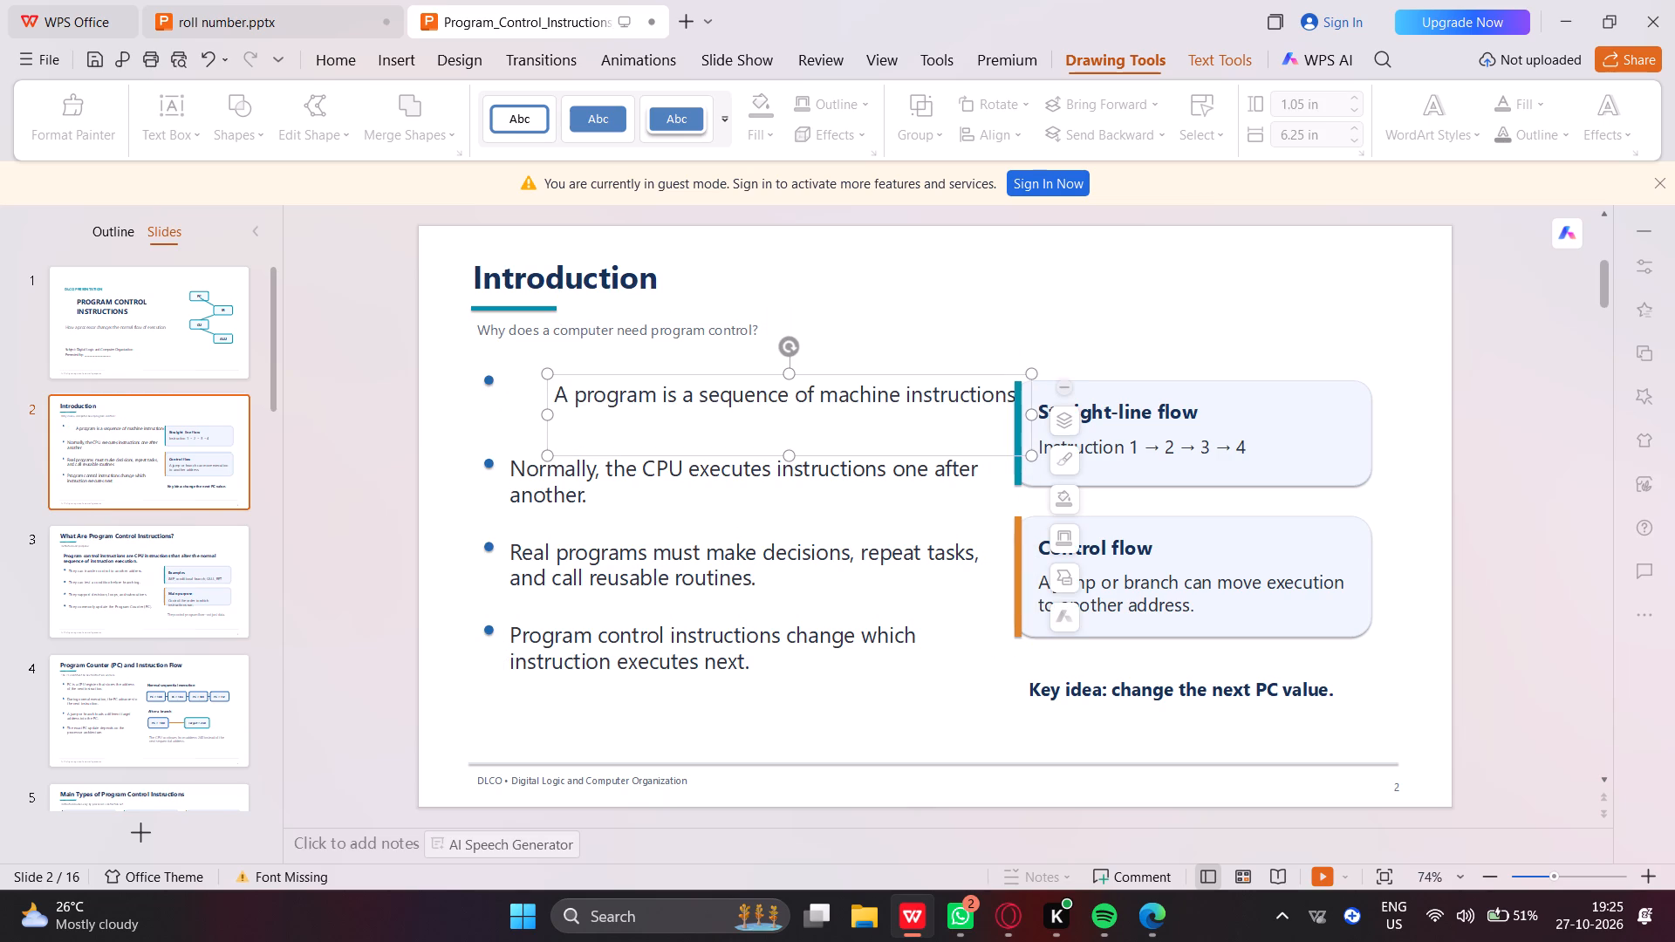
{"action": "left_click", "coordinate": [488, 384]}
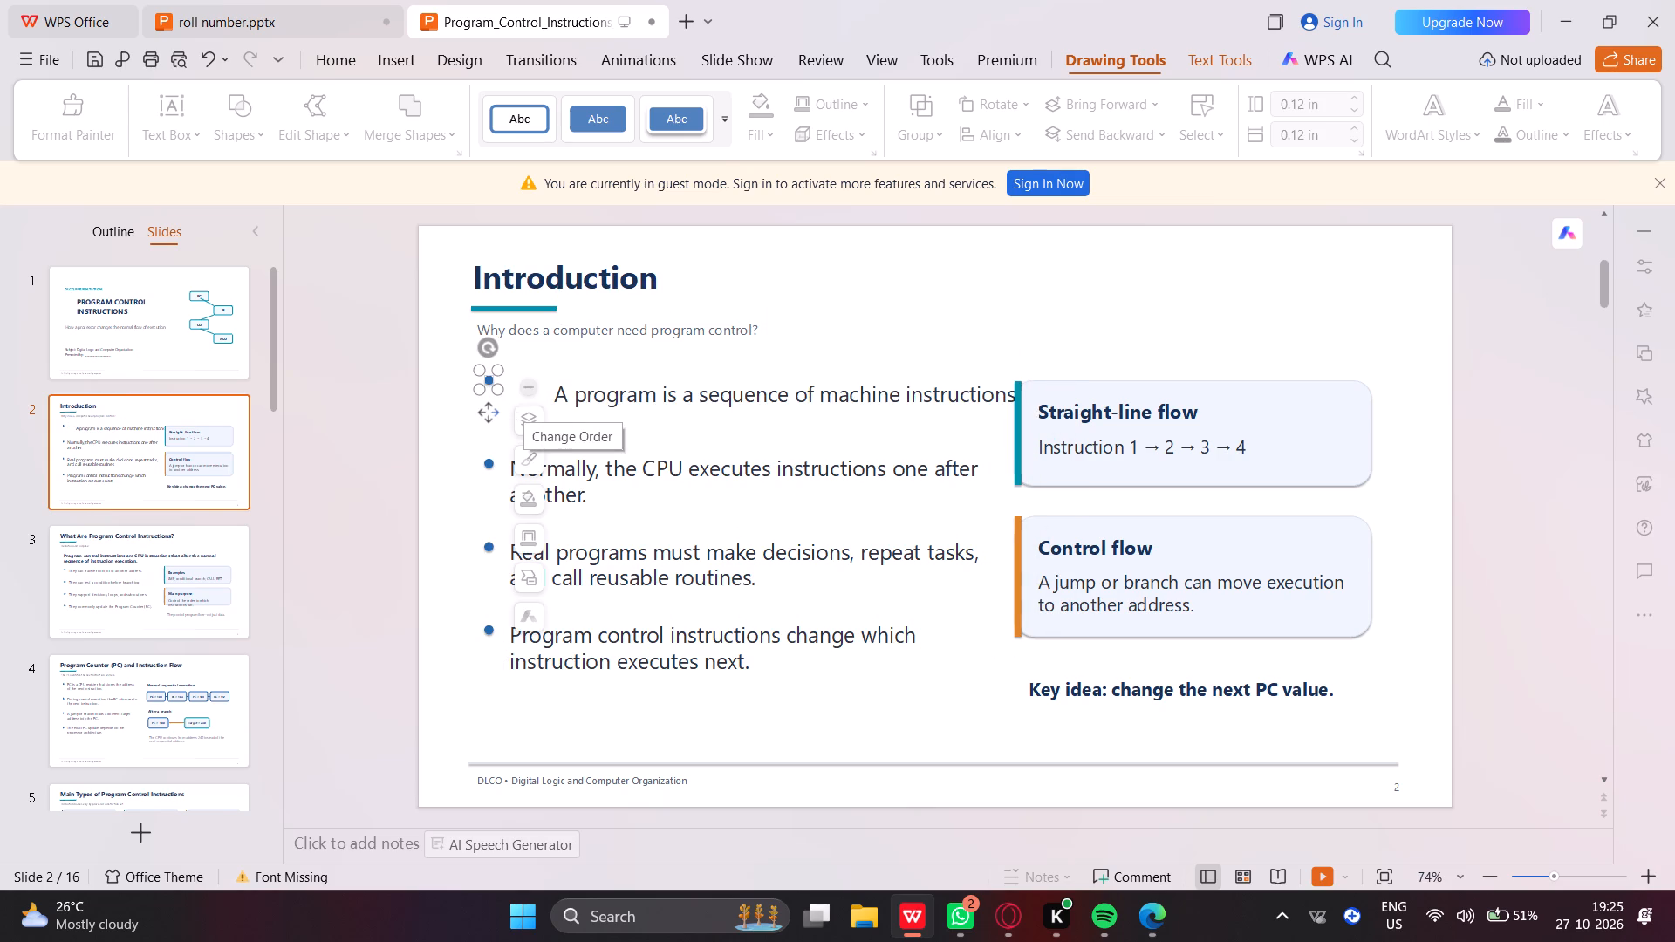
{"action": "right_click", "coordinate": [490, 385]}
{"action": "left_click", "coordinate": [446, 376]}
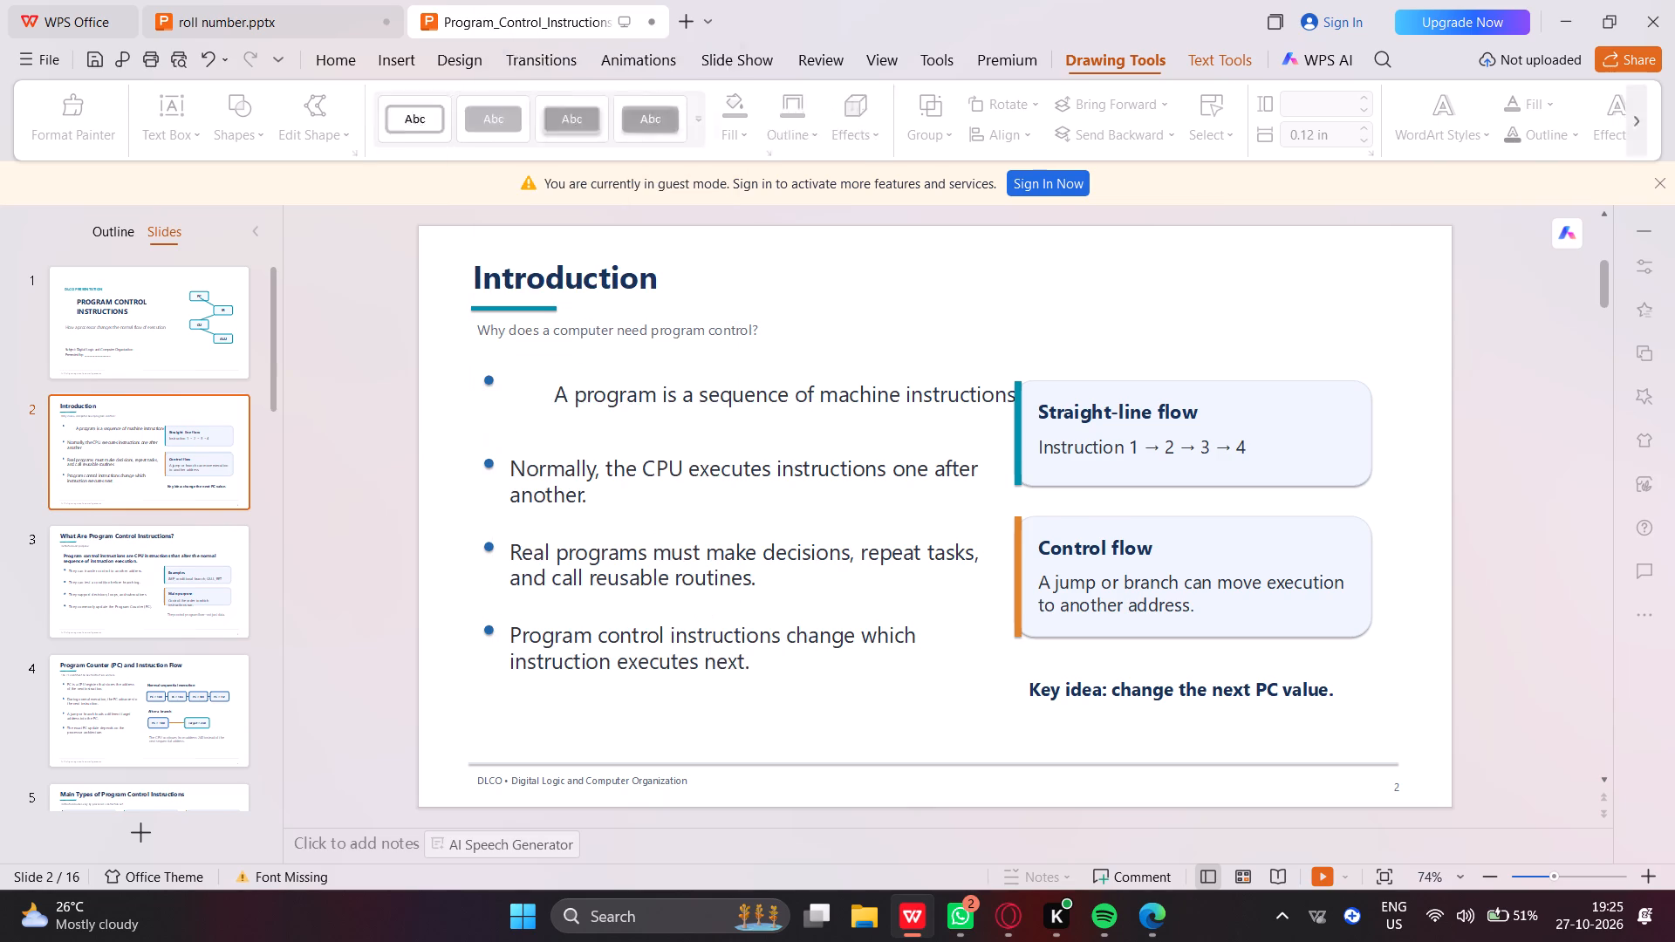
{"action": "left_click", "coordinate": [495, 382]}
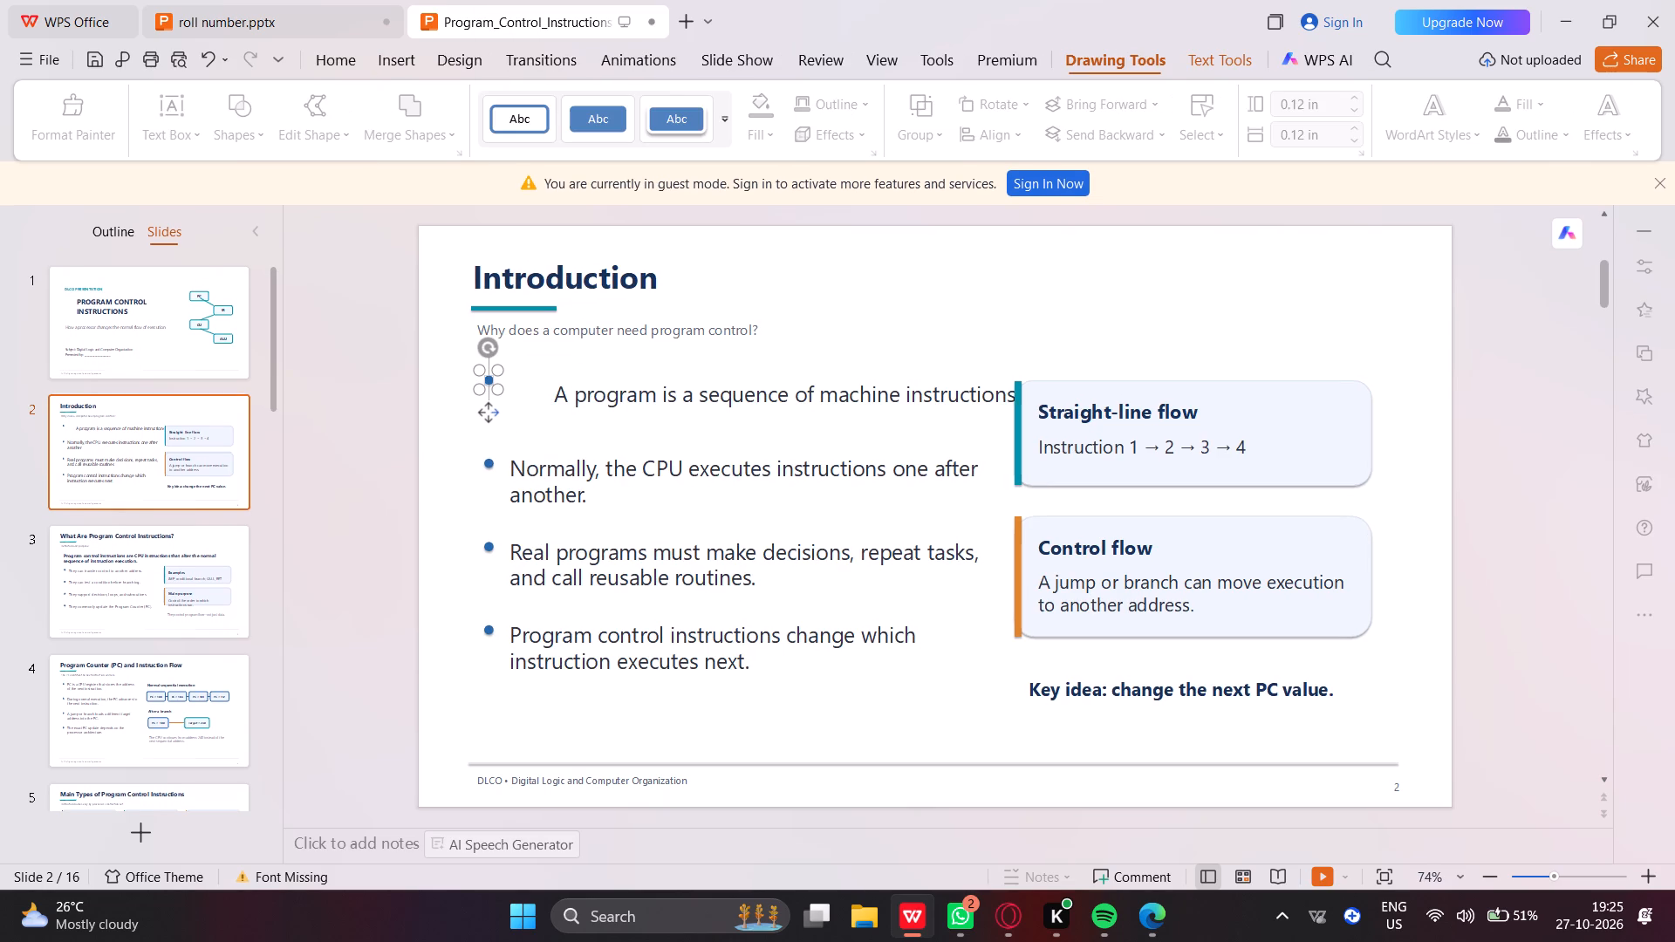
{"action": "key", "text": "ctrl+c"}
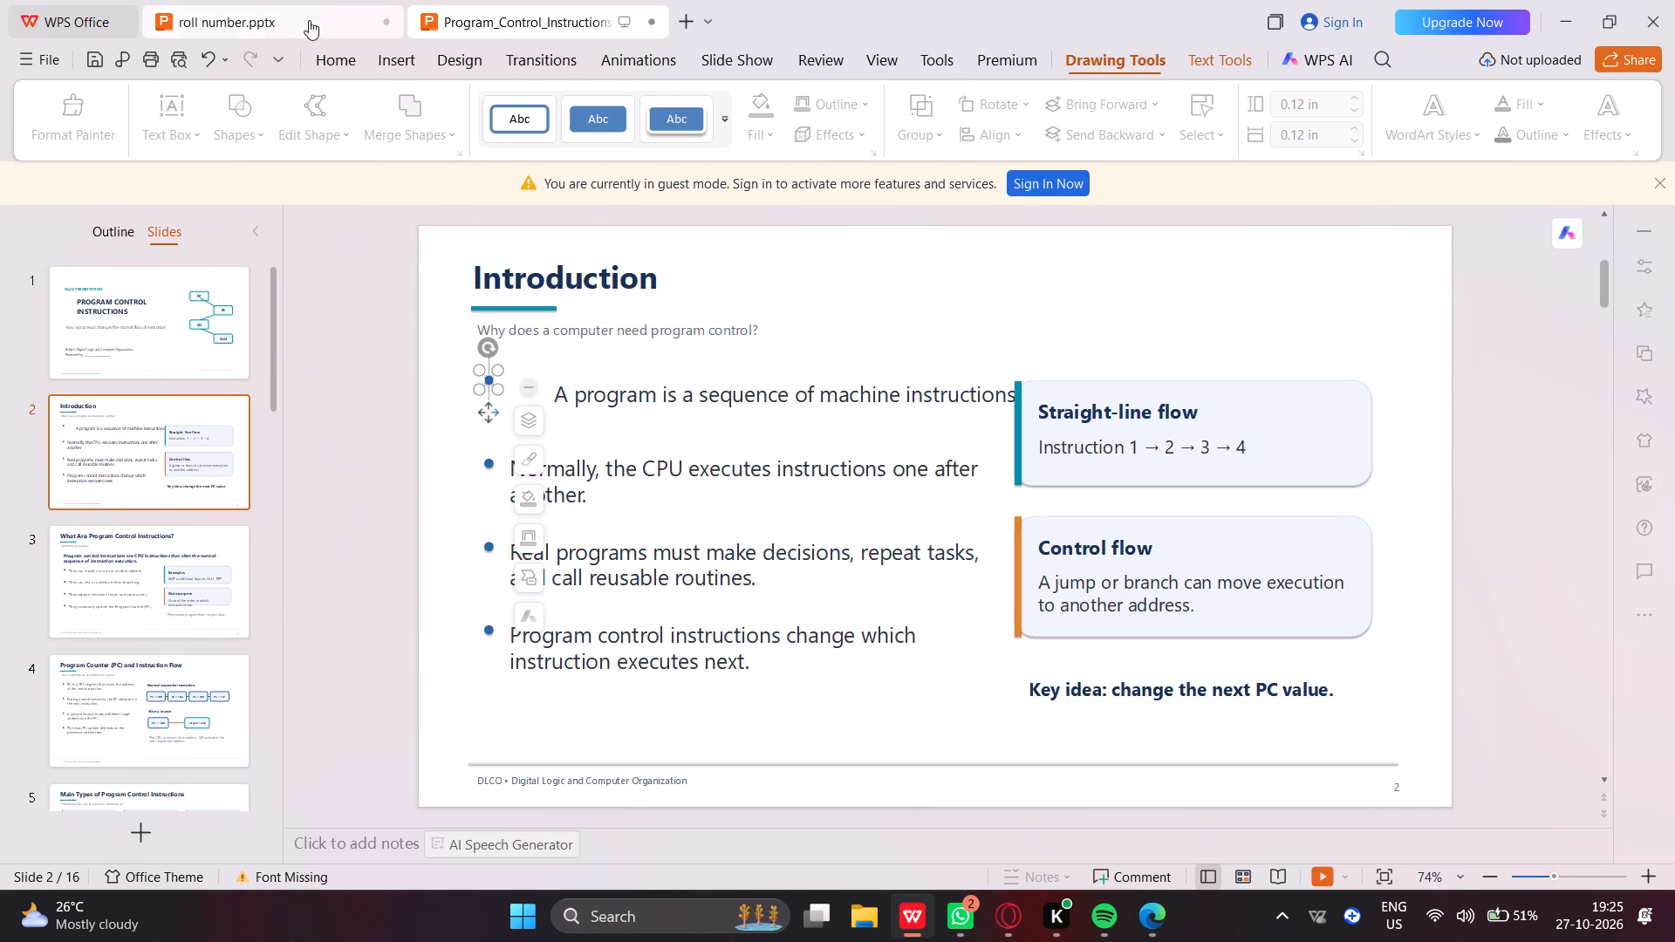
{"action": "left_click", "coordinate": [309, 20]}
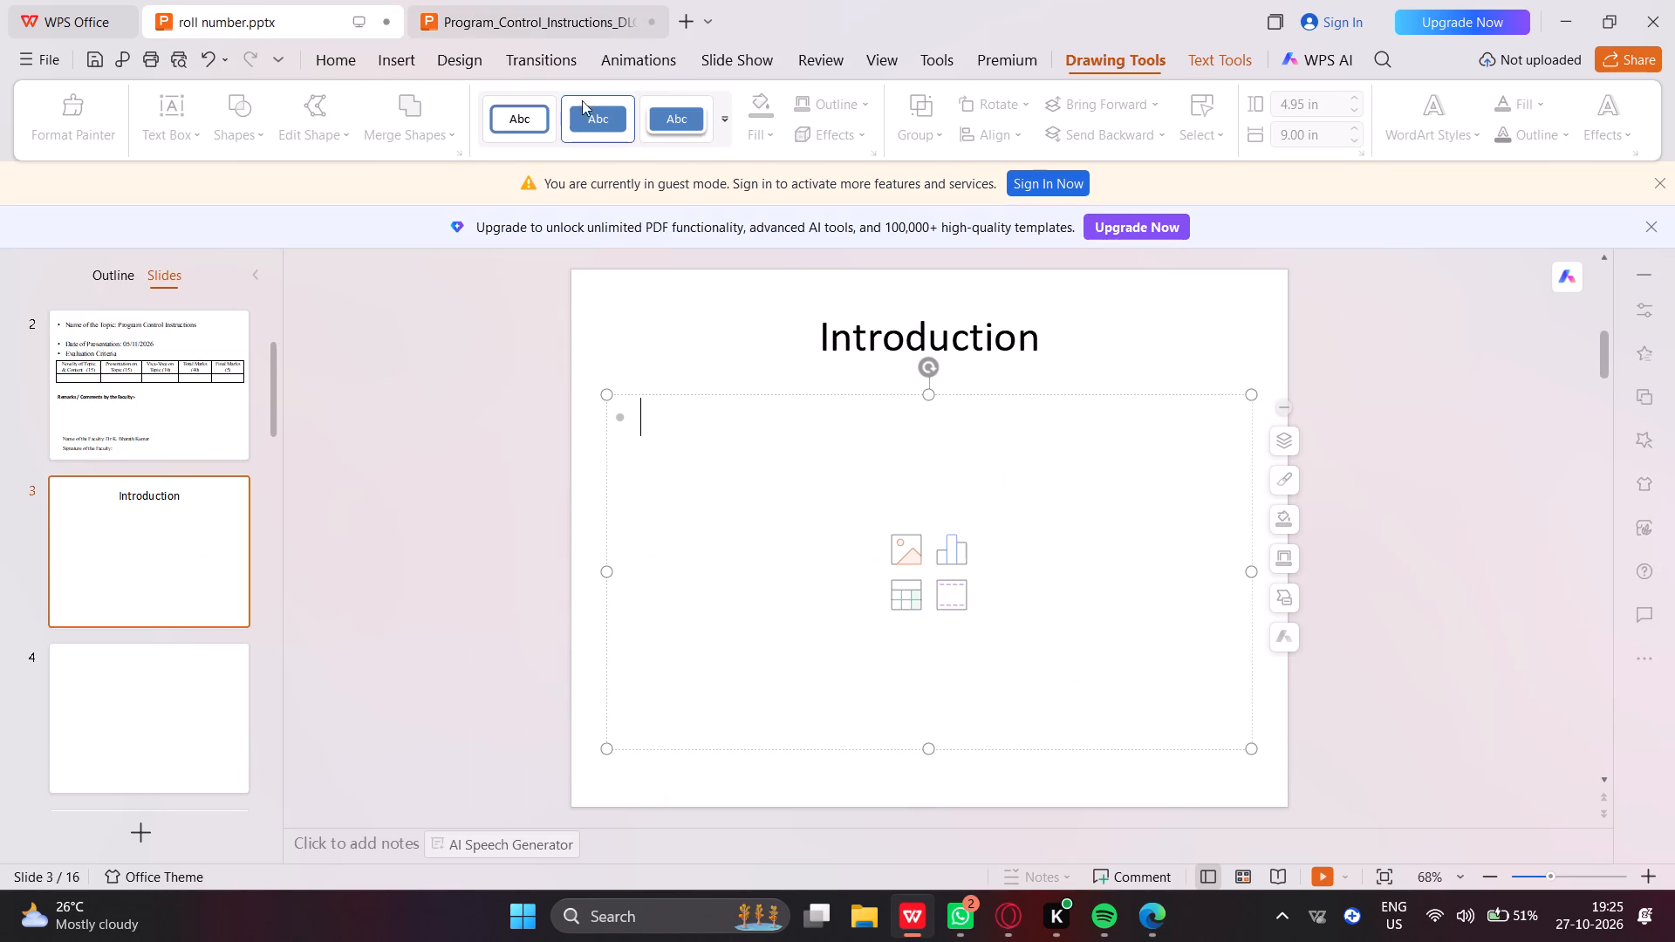
Copy the first Introduction bullet, "A program is a sequence of machine instructions", from the downloaded deck into slide 3's body in roll number.pptx.
{"action": "left_click", "coordinate": [517, 14]}
{"action": "left_click_drag", "start_coordinate": [557, 397], "coordinate": [725, 407]}
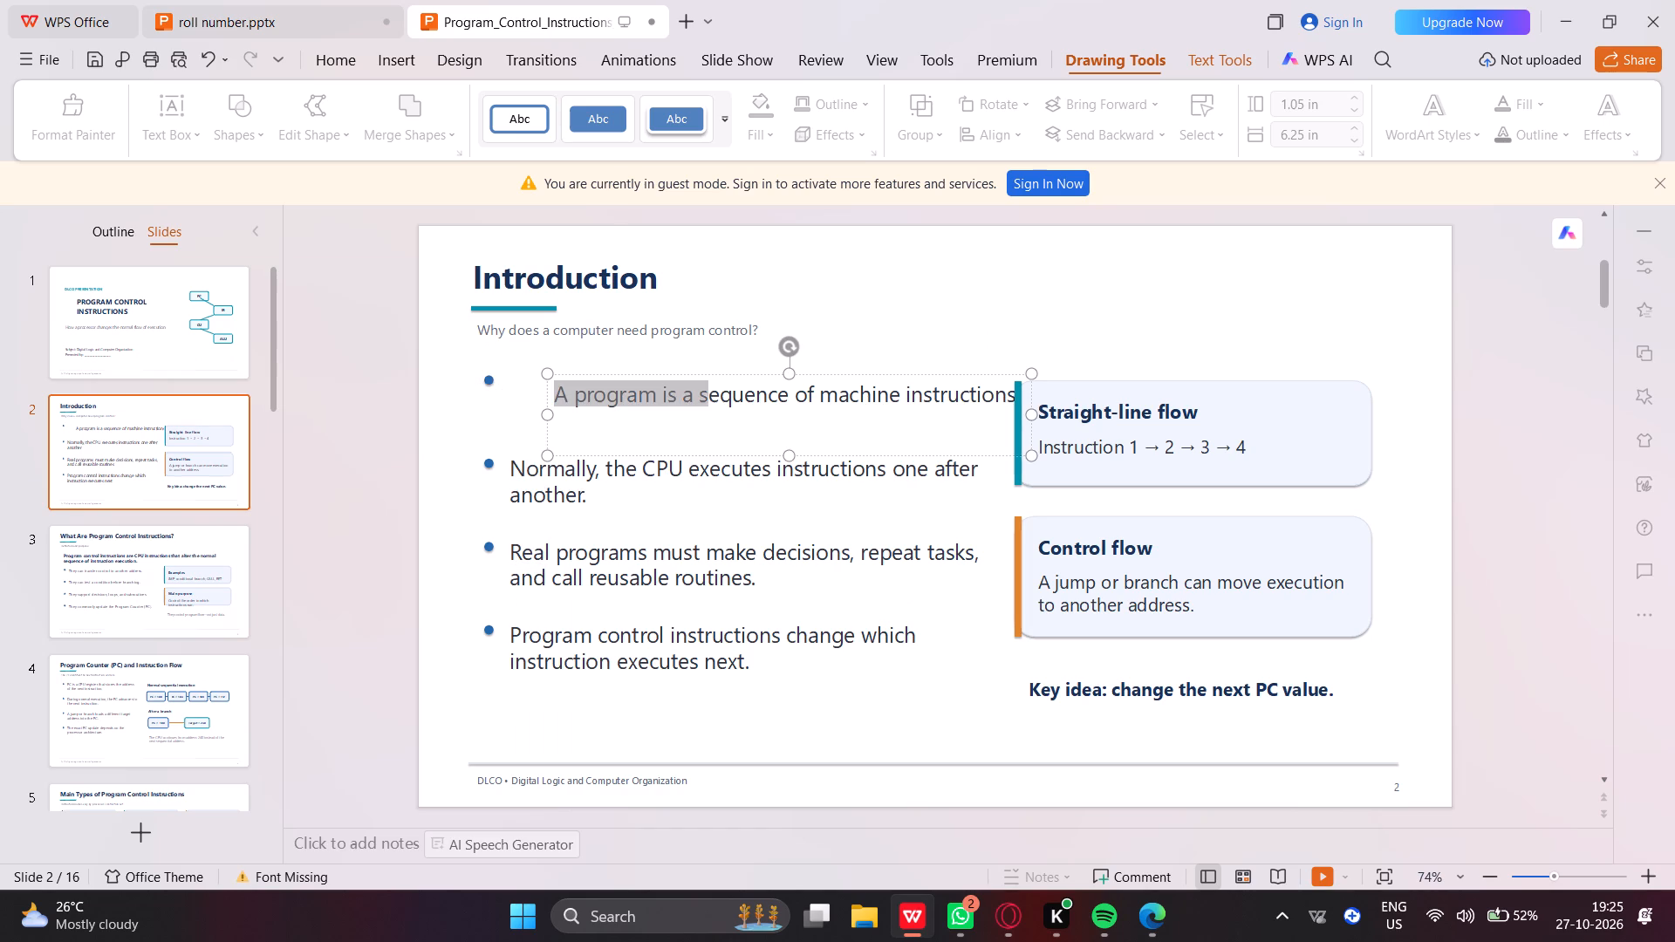
{"action": "left_click_drag", "start_coordinate": [725, 407], "coordinate": [1014, 431]}
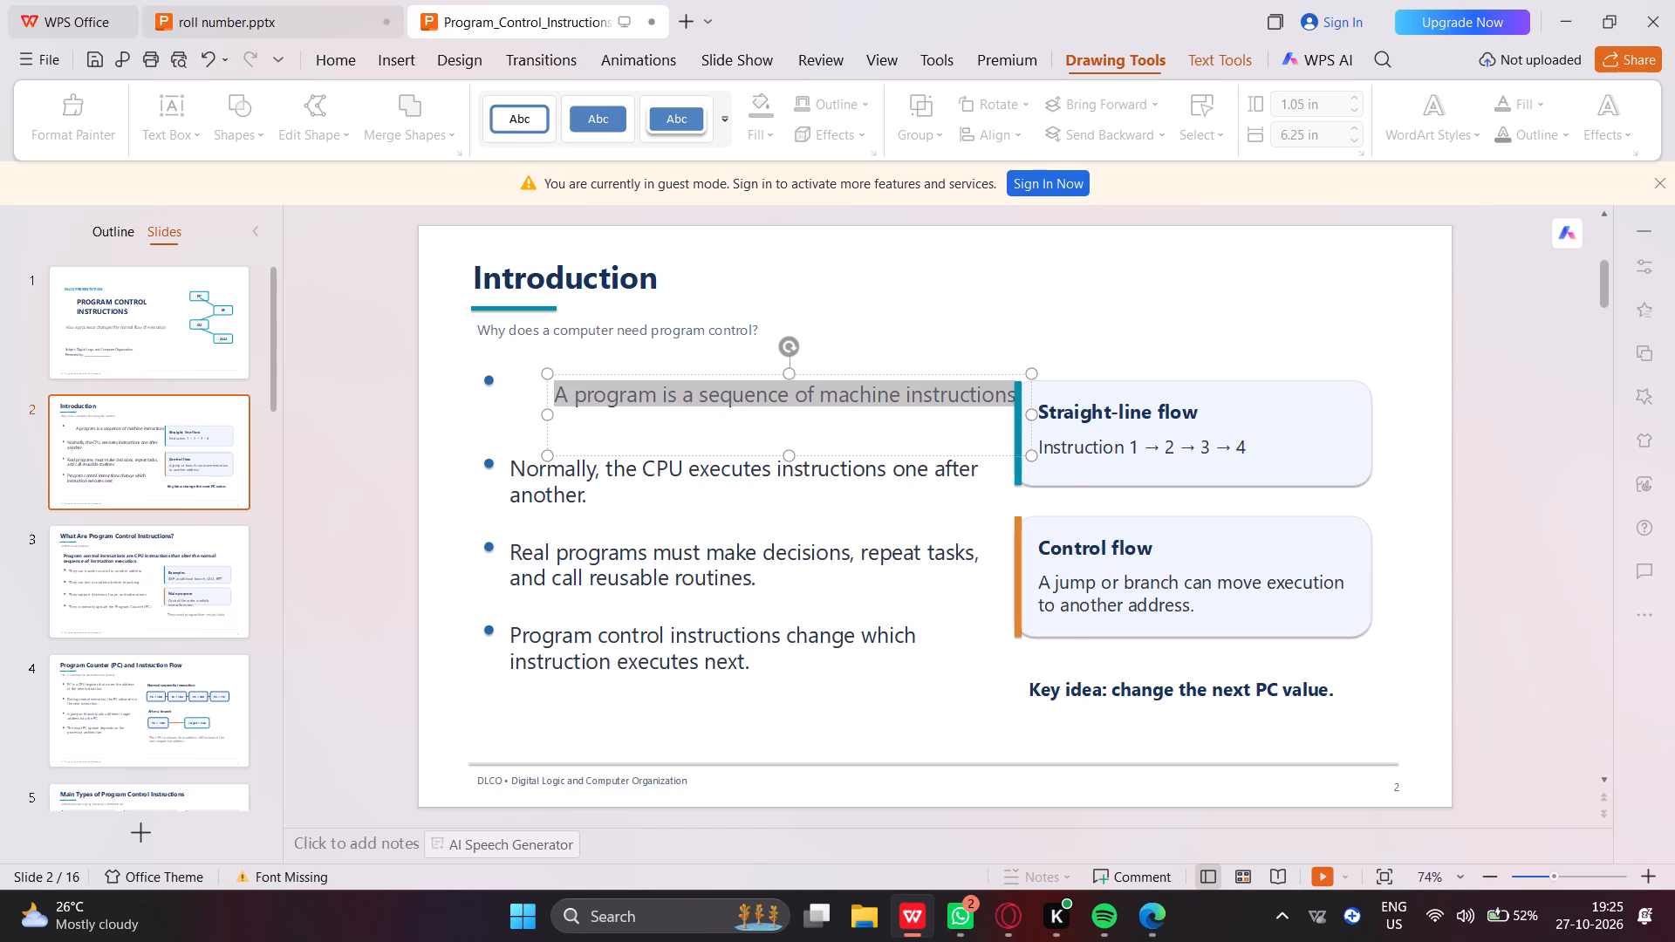
{"action": "key", "text": "ctrl+c"}
{"action": "left_click_drag", "start_coordinate": [315, 13], "coordinate": [315, 21]}
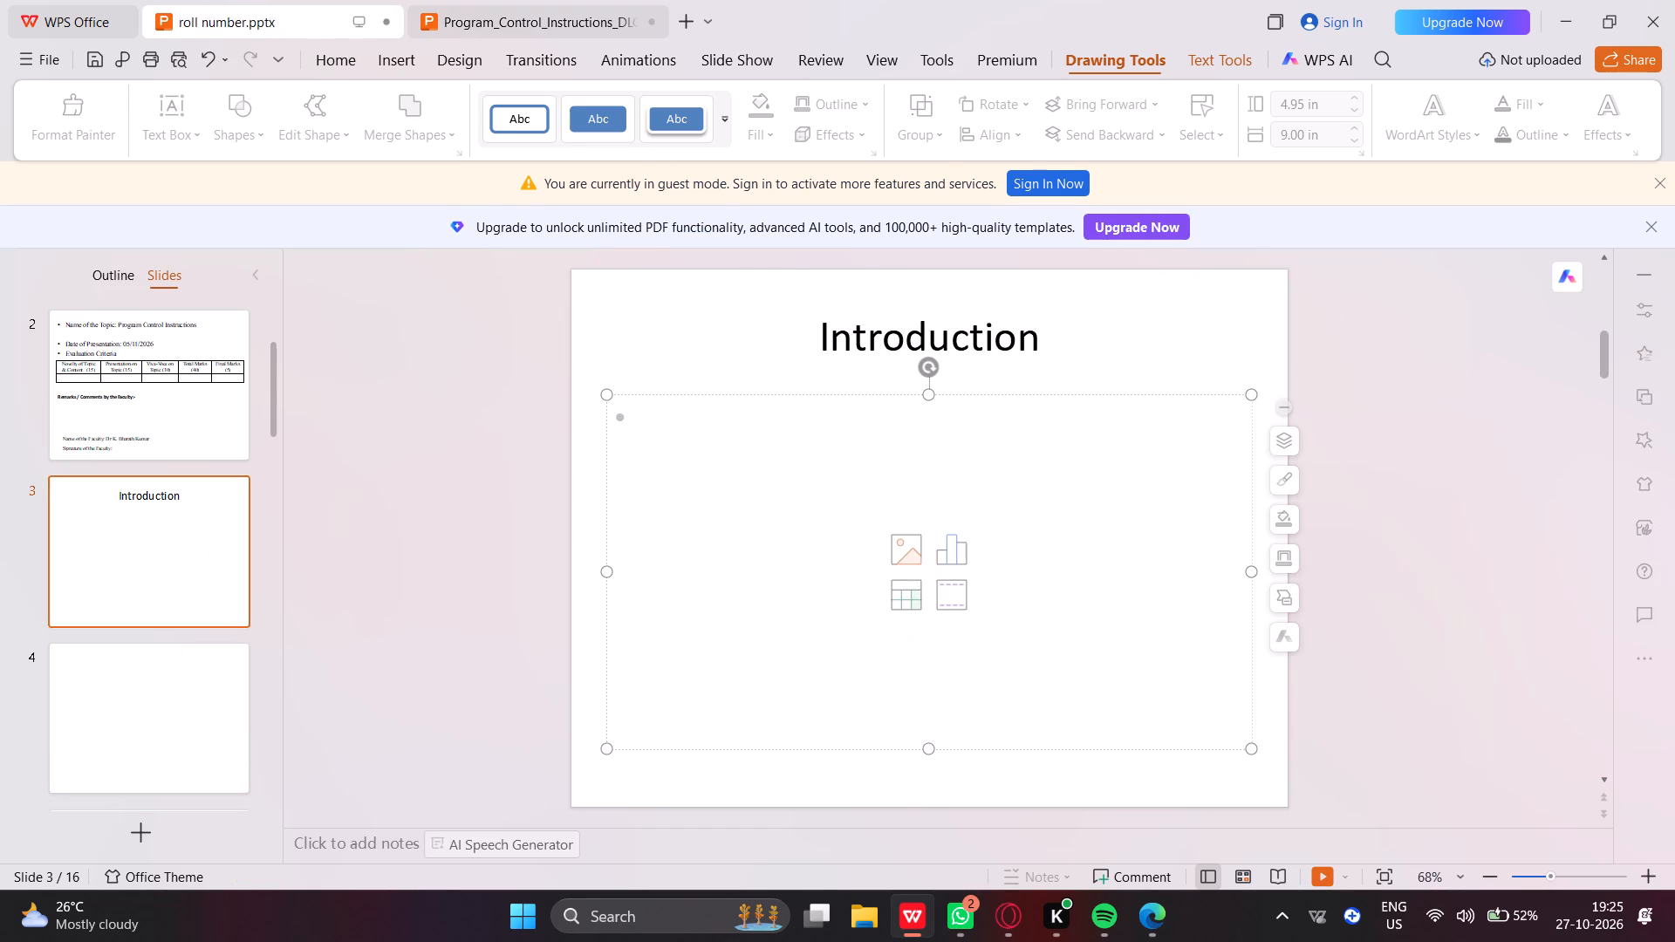
{"action": "left_click", "coordinate": [642, 427]}
{"action": "key", "text": "ctrl+v"}
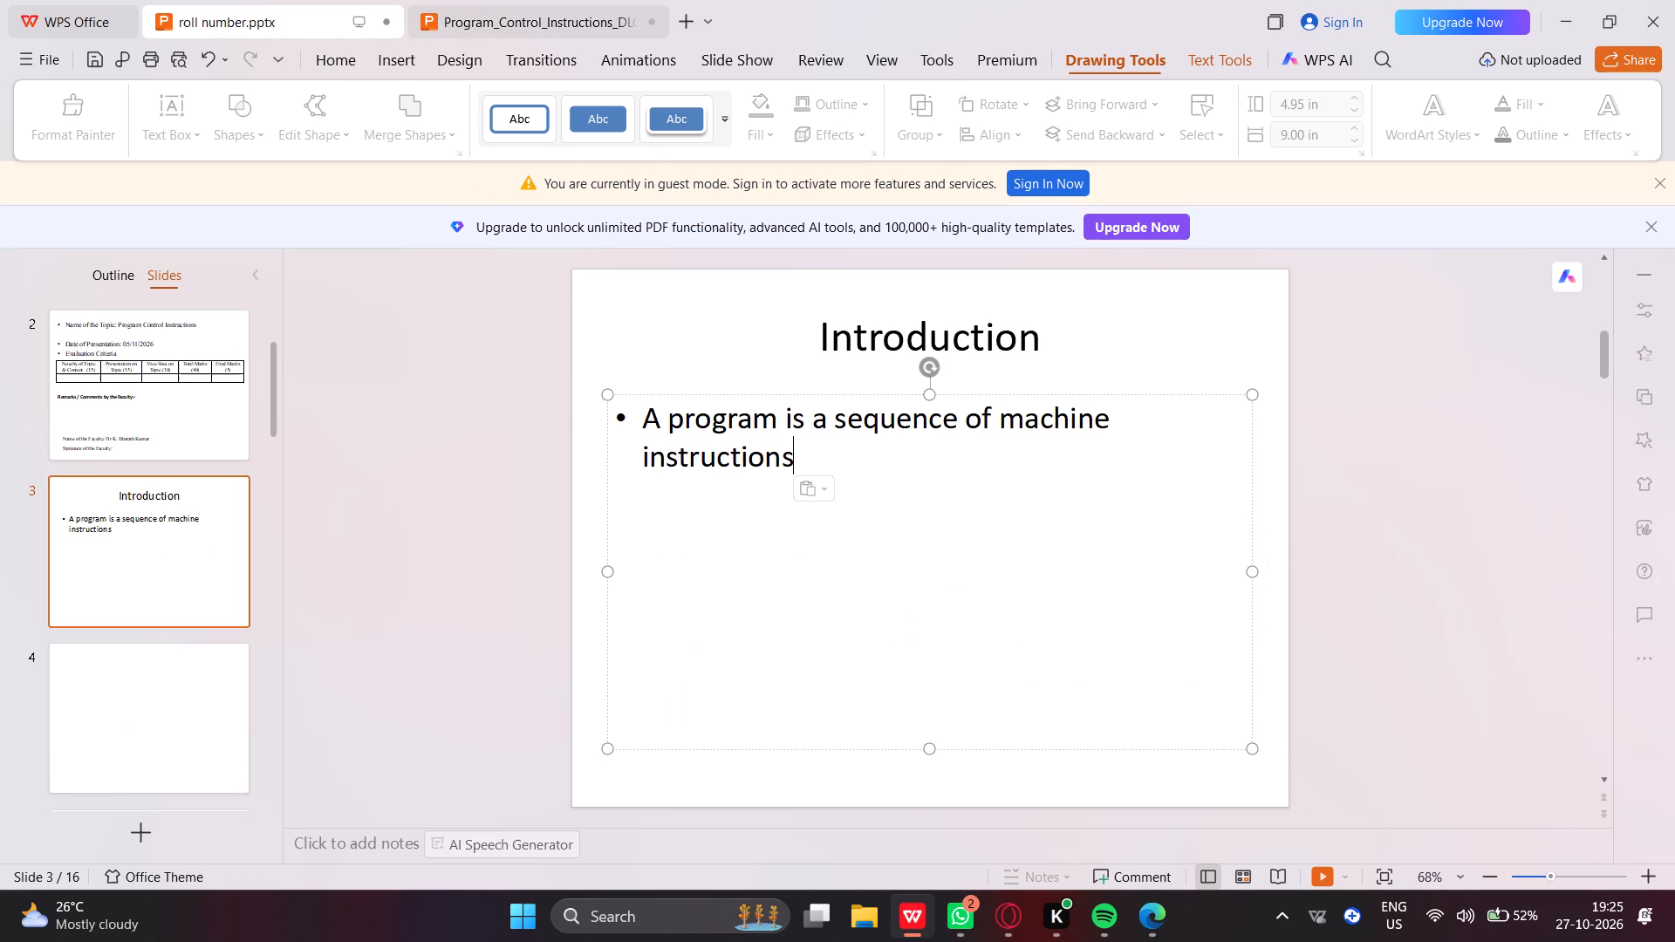
Widen slide 3's body placeholder out to the slide's left edge so the first bullet fits on one line.
{"action": "left_click_drag", "start_coordinate": [610, 572], "coordinate": [598, 575]}
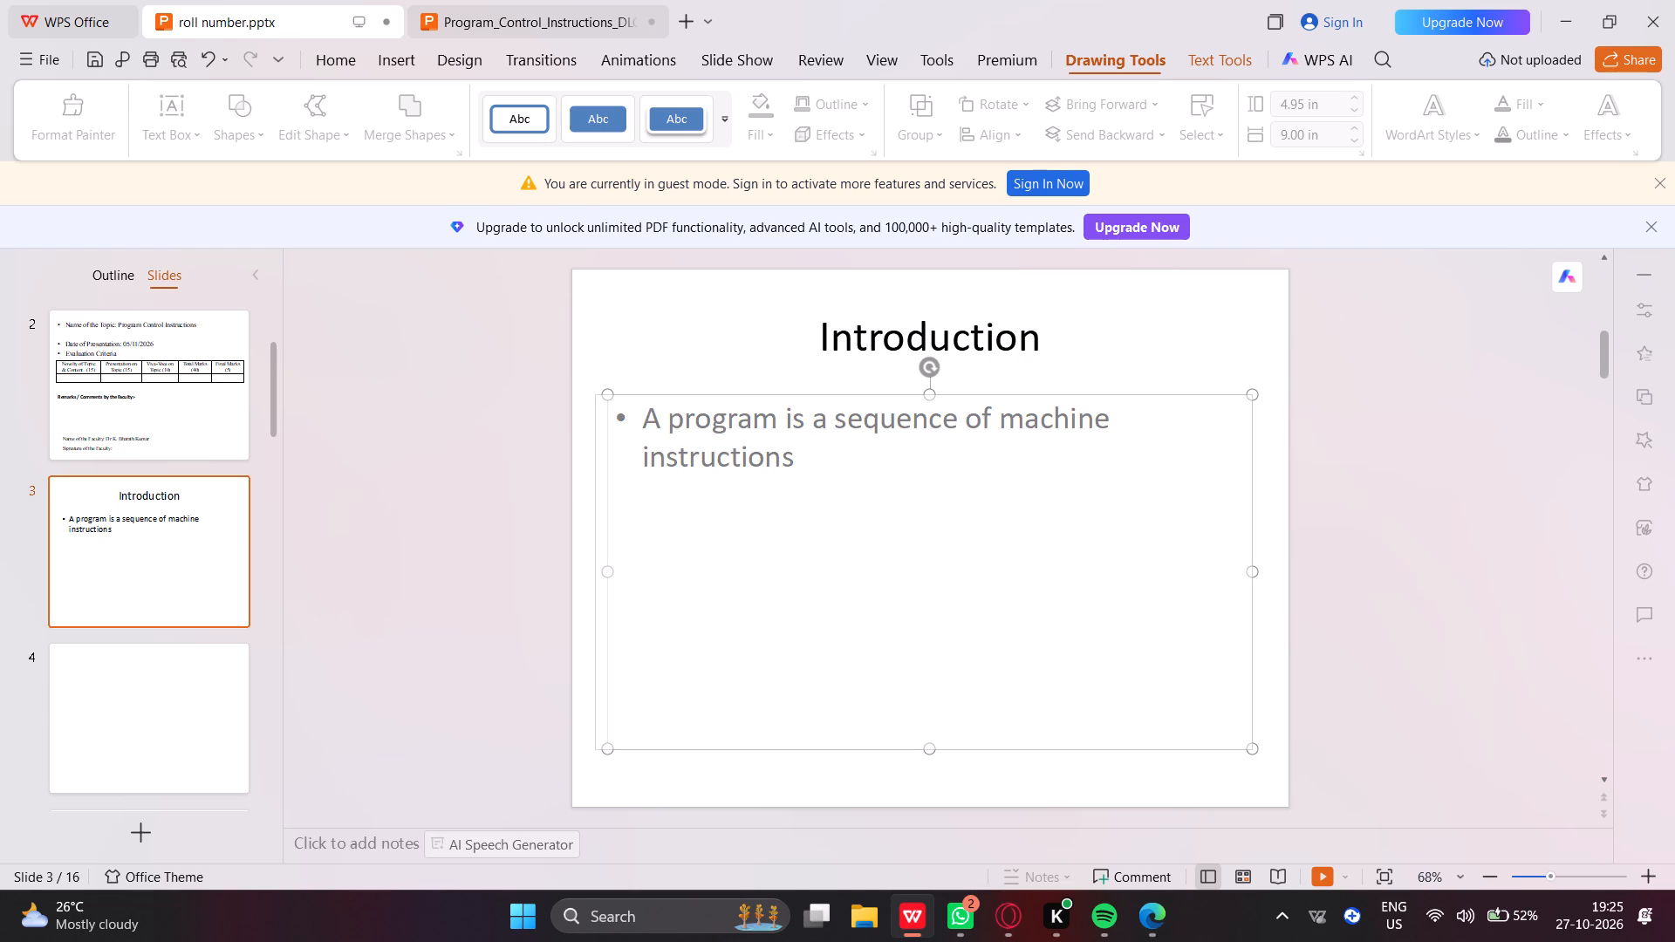
{"action": "left_click_drag", "start_coordinate": [598, 575], "coordinate": [577, 580]}
{"action": "left_click", "coordinate": [1350, 492]}
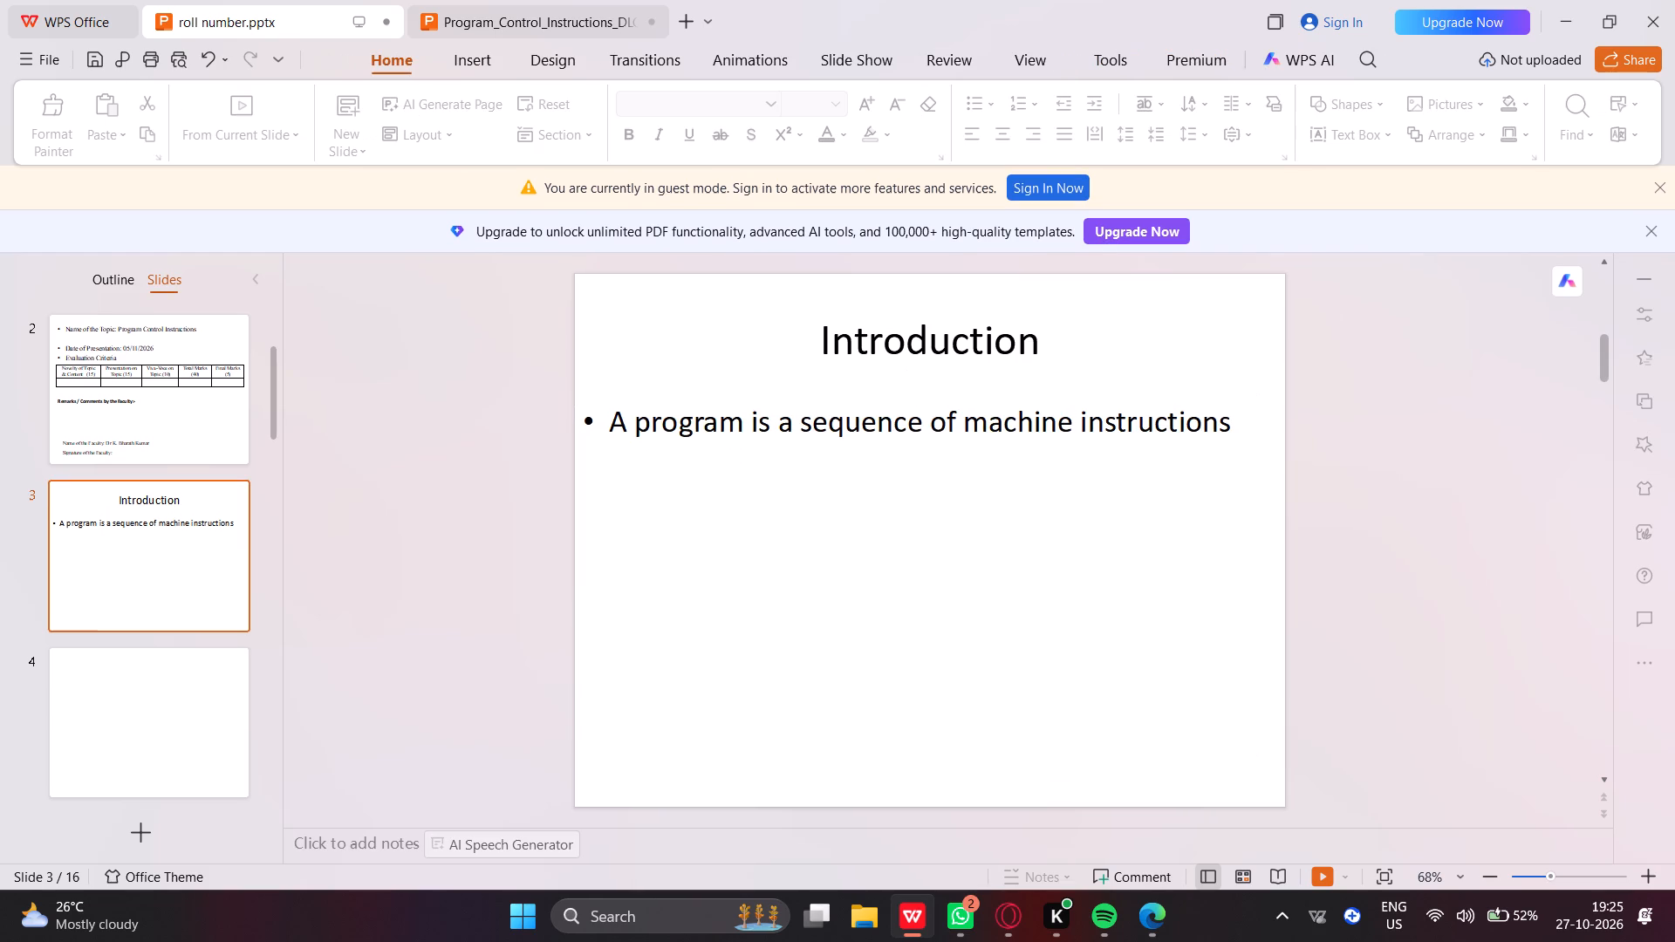
Add a second bullet on slide 3 with "Normally, the CPU executes instructions one after another." copied from the downloaded deck's Introduction slide.
{"action": "left_click", "coordinate": [460, 31]}
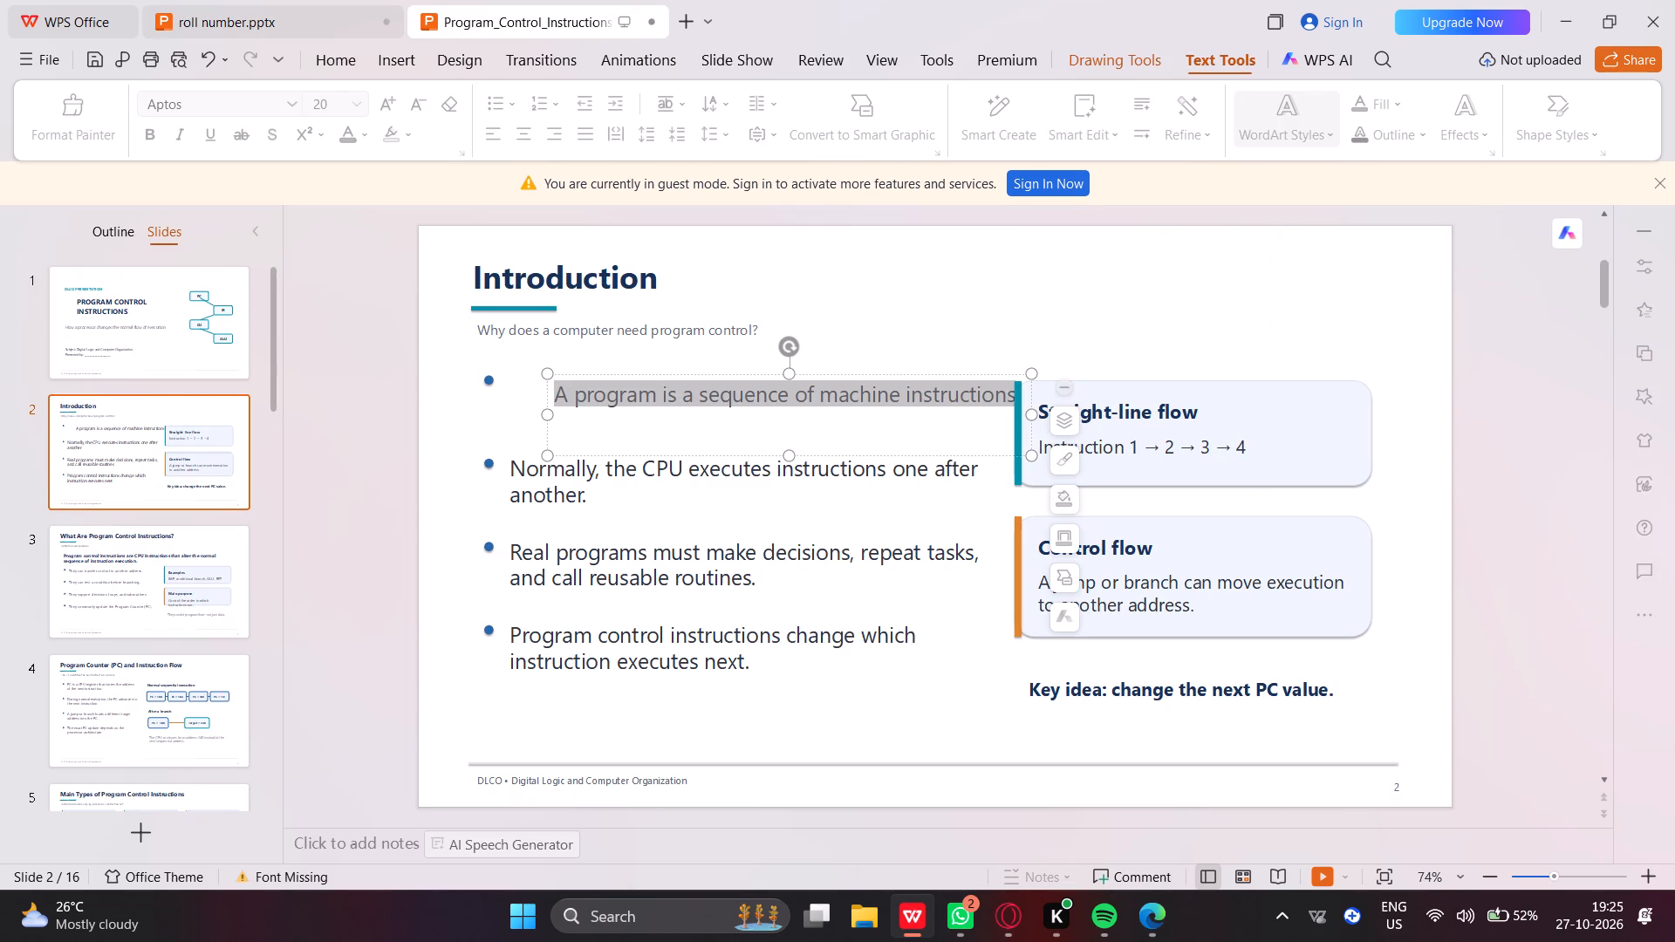
{"action": "left_click_drag", "start_coordinate": [509, 464], "coordinate": [540, 466]}
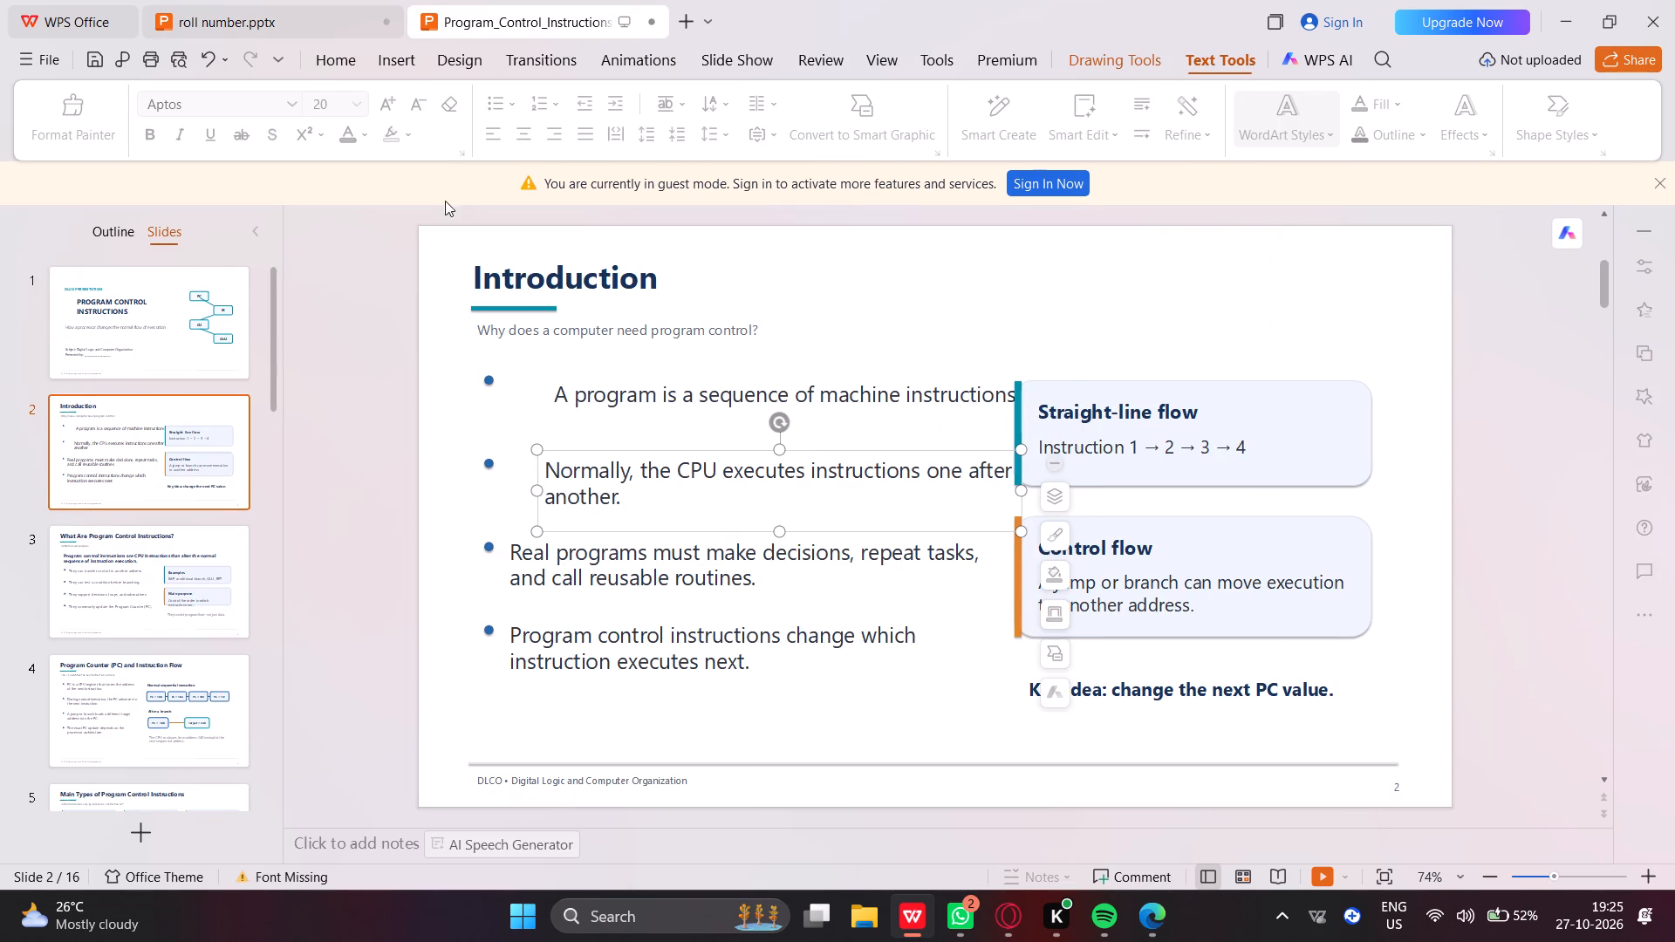
{"action": "left_click", "coordinate": [258, 18]}
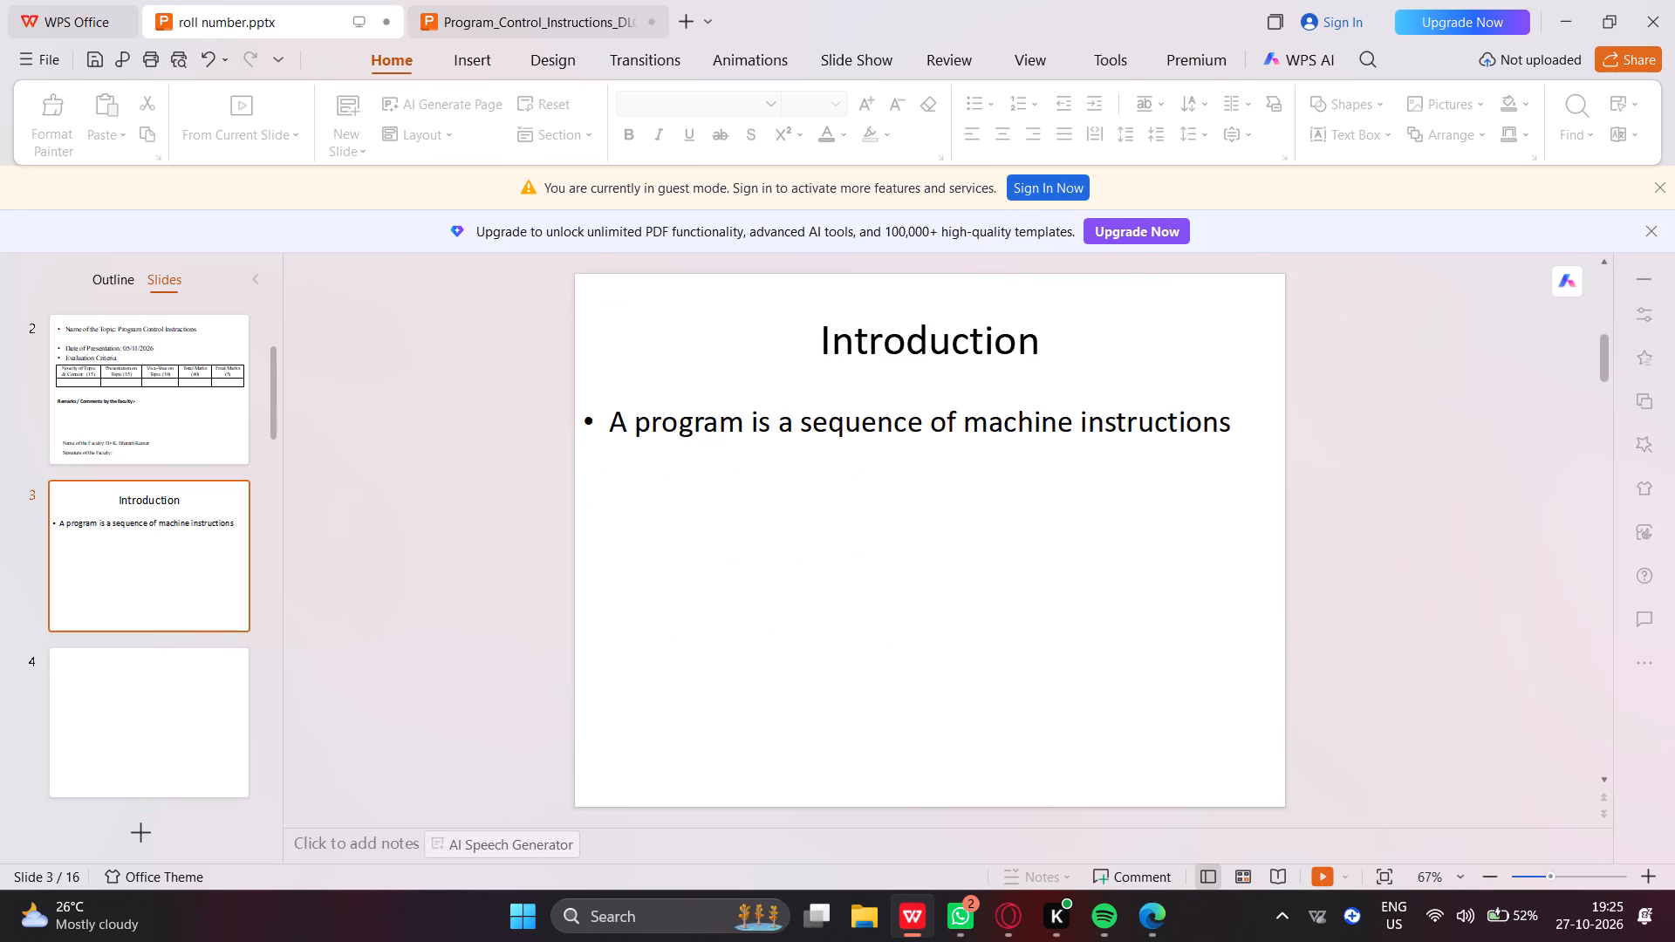
{"action": "left_click", "coordinate": [1238, 423]}
{"action": "left_click", "coordinate": [1238, 423]}
{"action": "left_click", "coordinate": [1222, 420]}
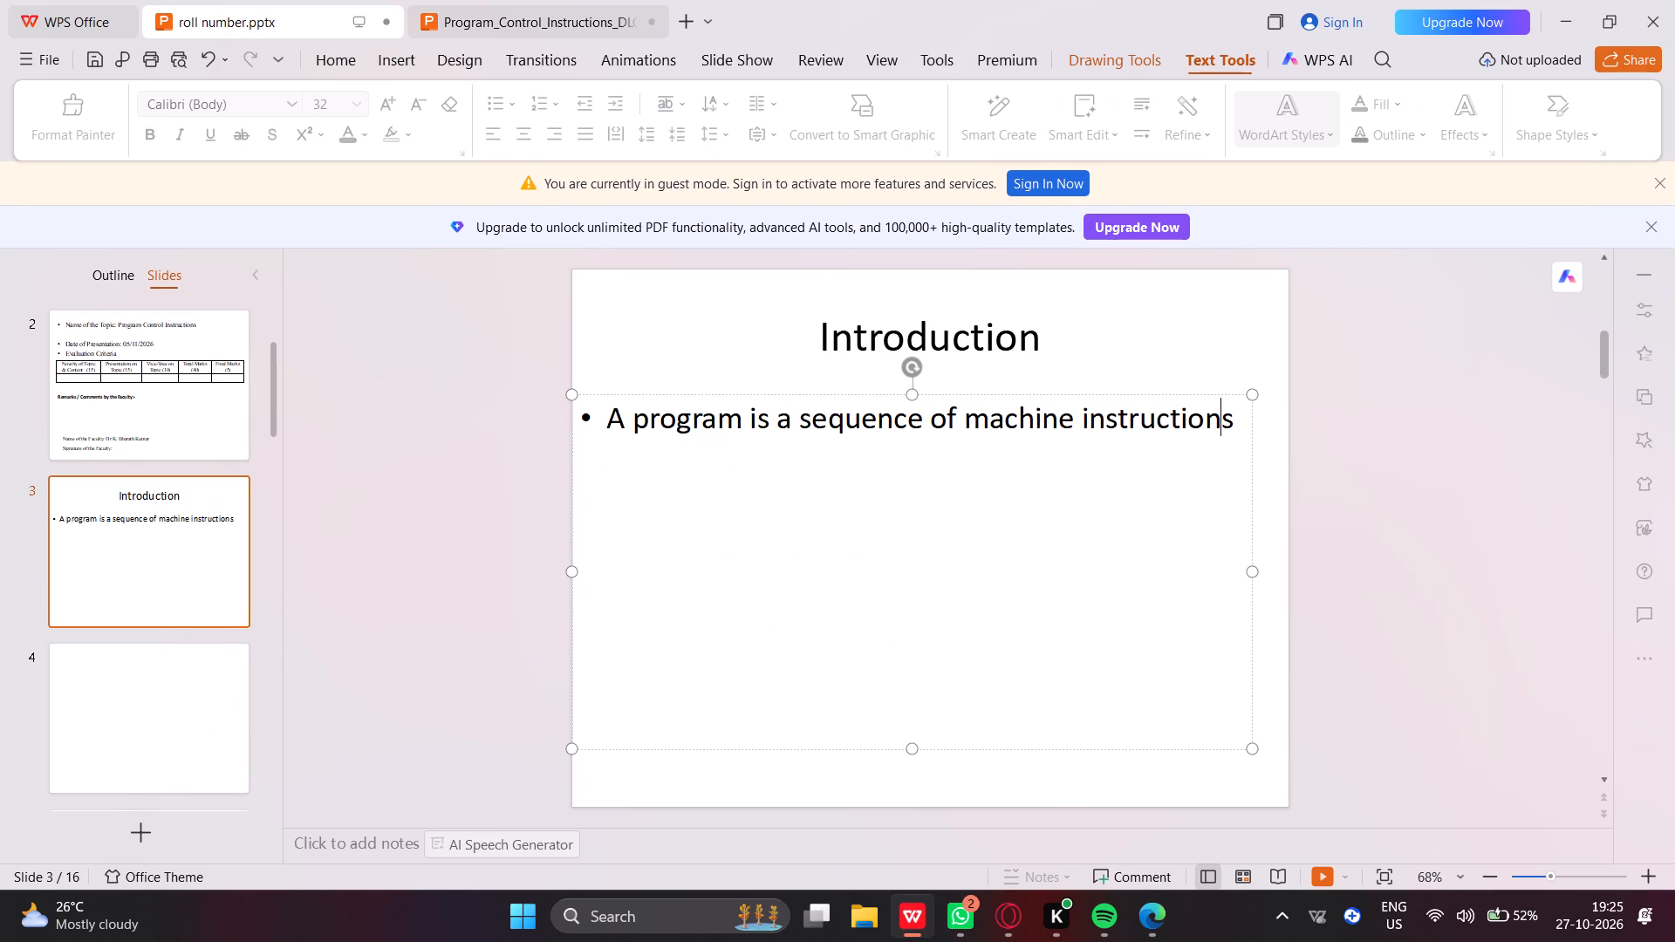
{"action": "left_click", "coordinate": [1227, 420]}
{"action": "key", "text": "Return"}
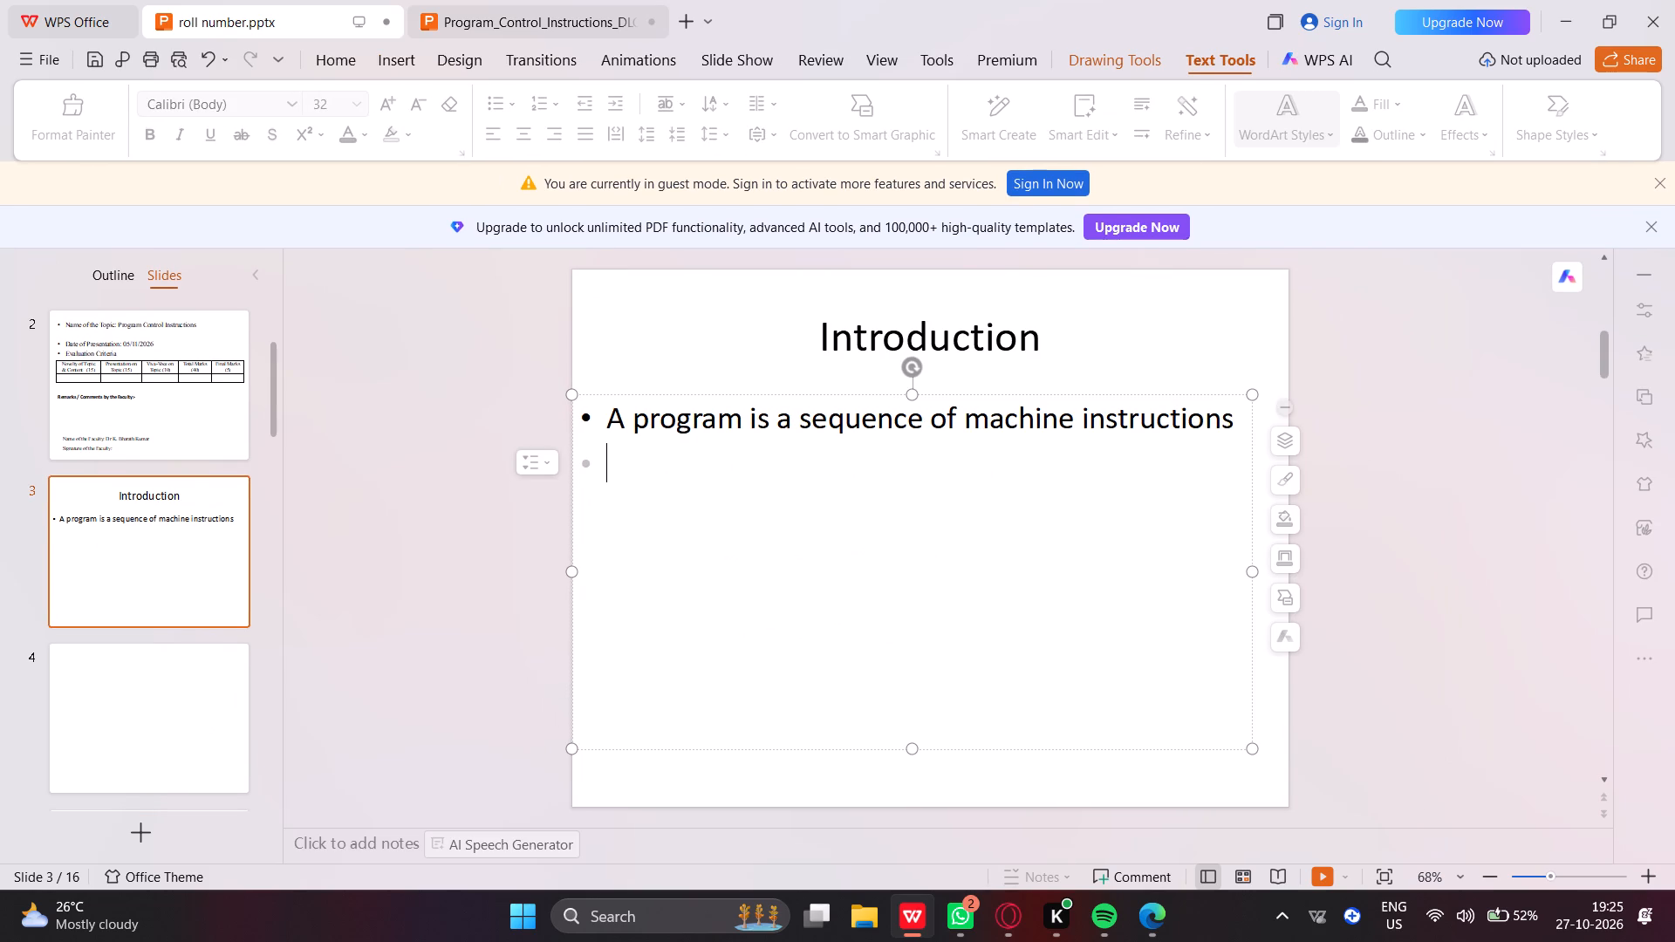
{"action": "left_click", "coordinate": [500, 11]}
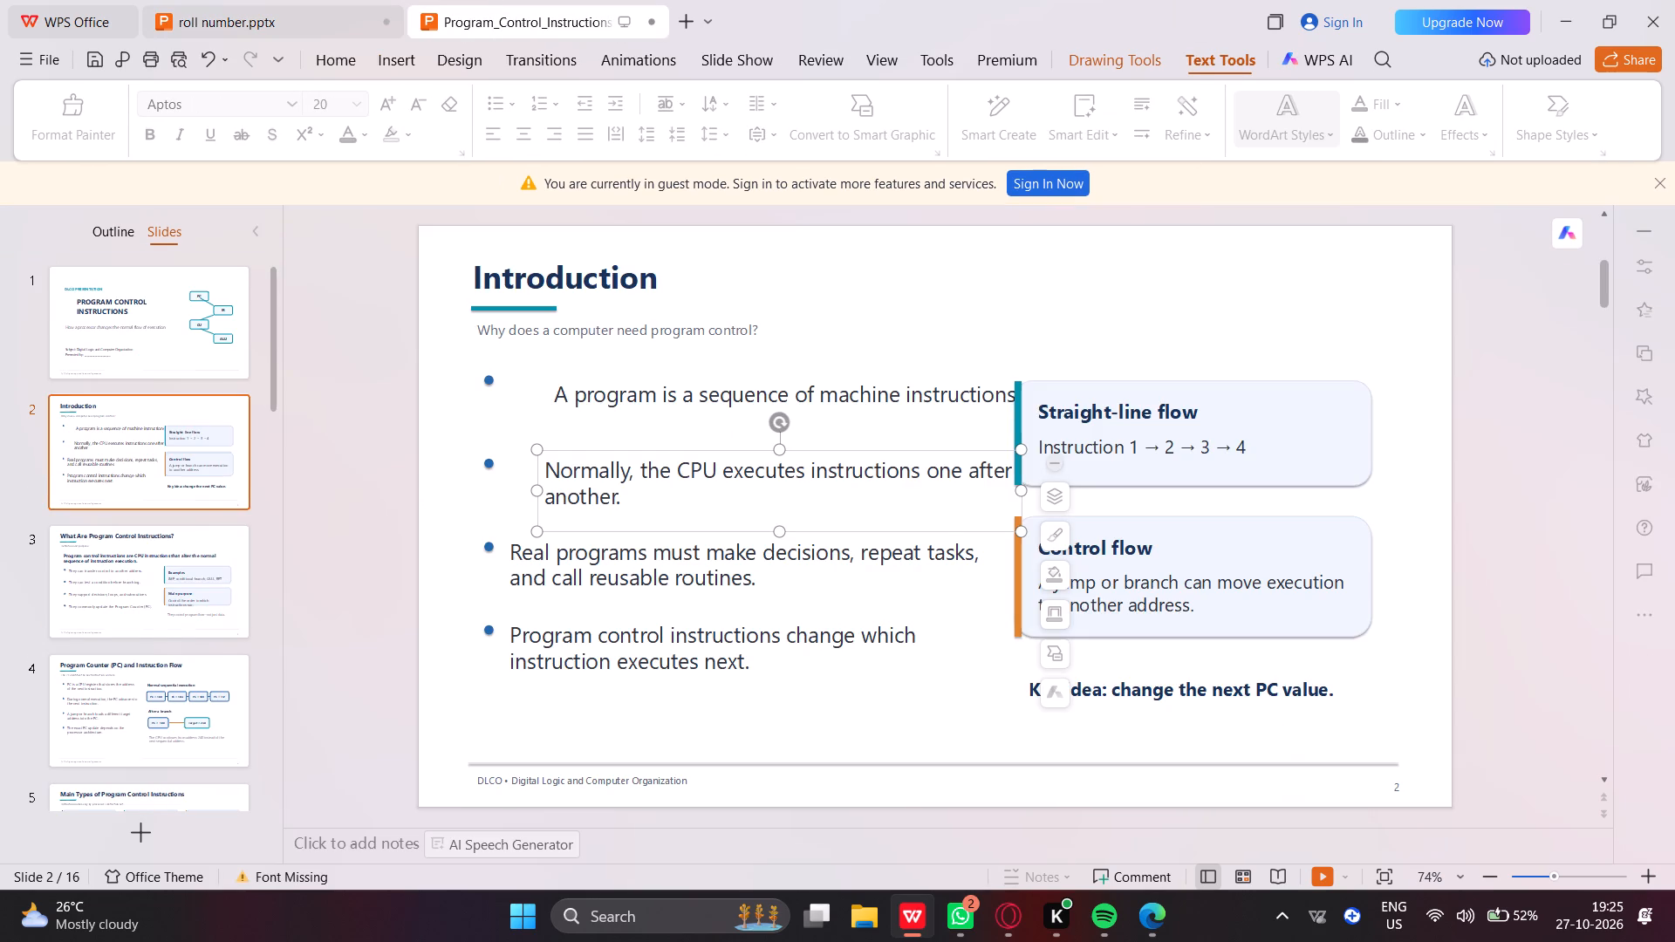
{"action": "left_click_drag", "start_coordinate": [547, 470], "coordinate": [554, 474]}
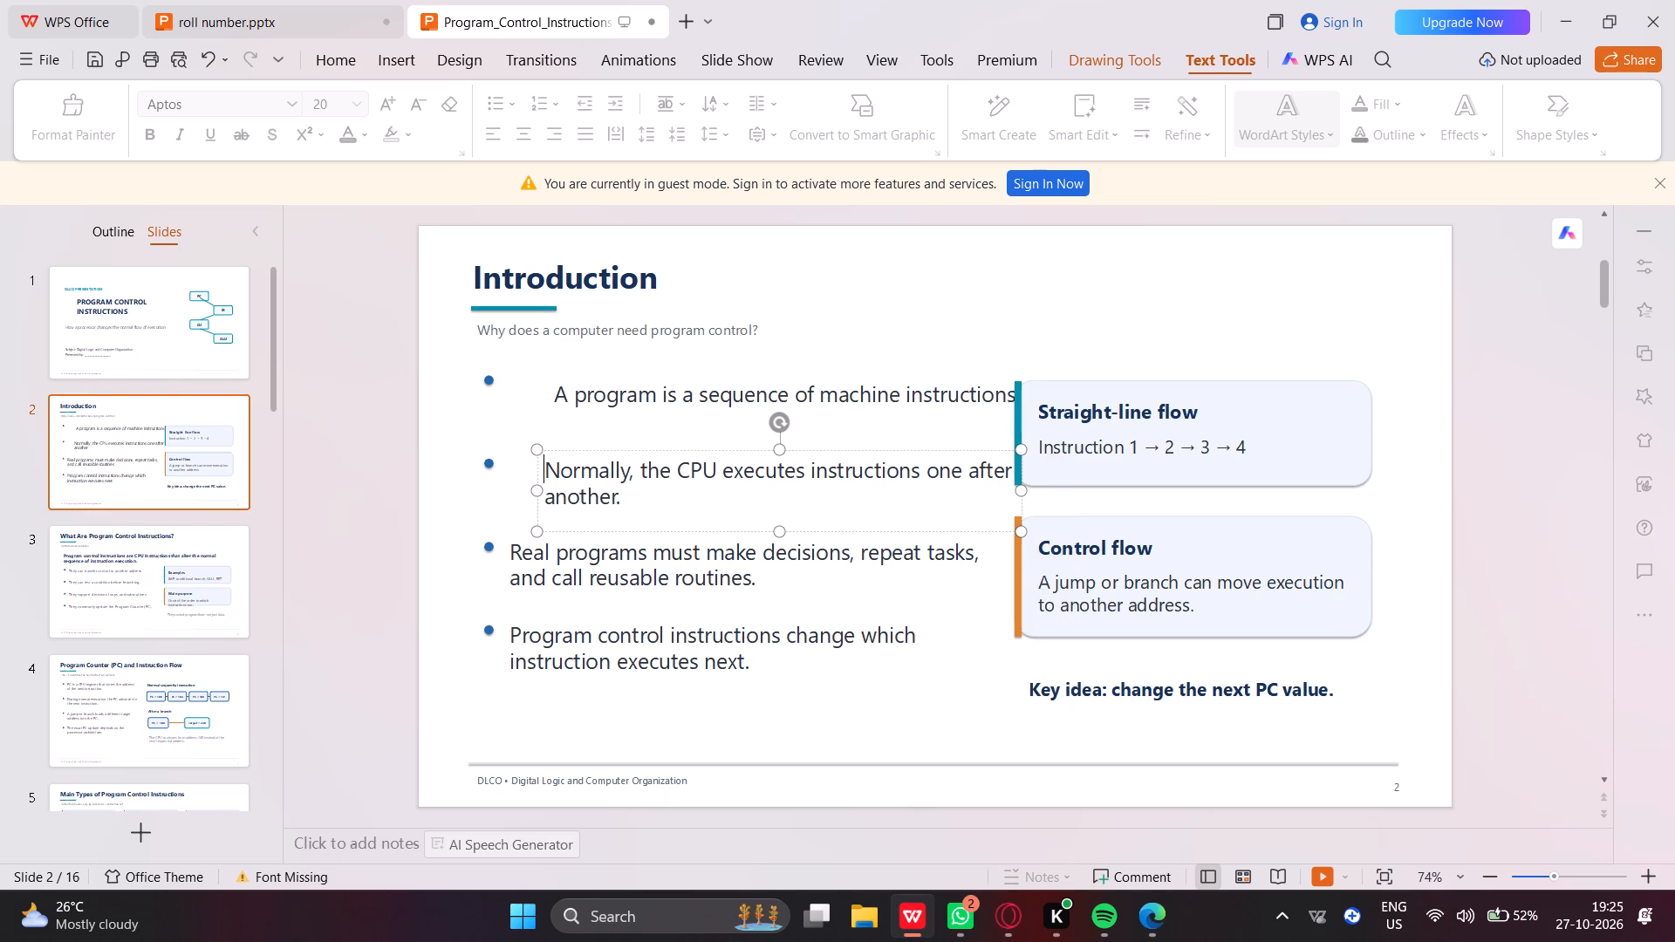
{"action": "left_click_drag", "start_coordinate": [554, 474], "coordinate": [620, 502]}
{"action": "key", "text": "ctrl+c"}
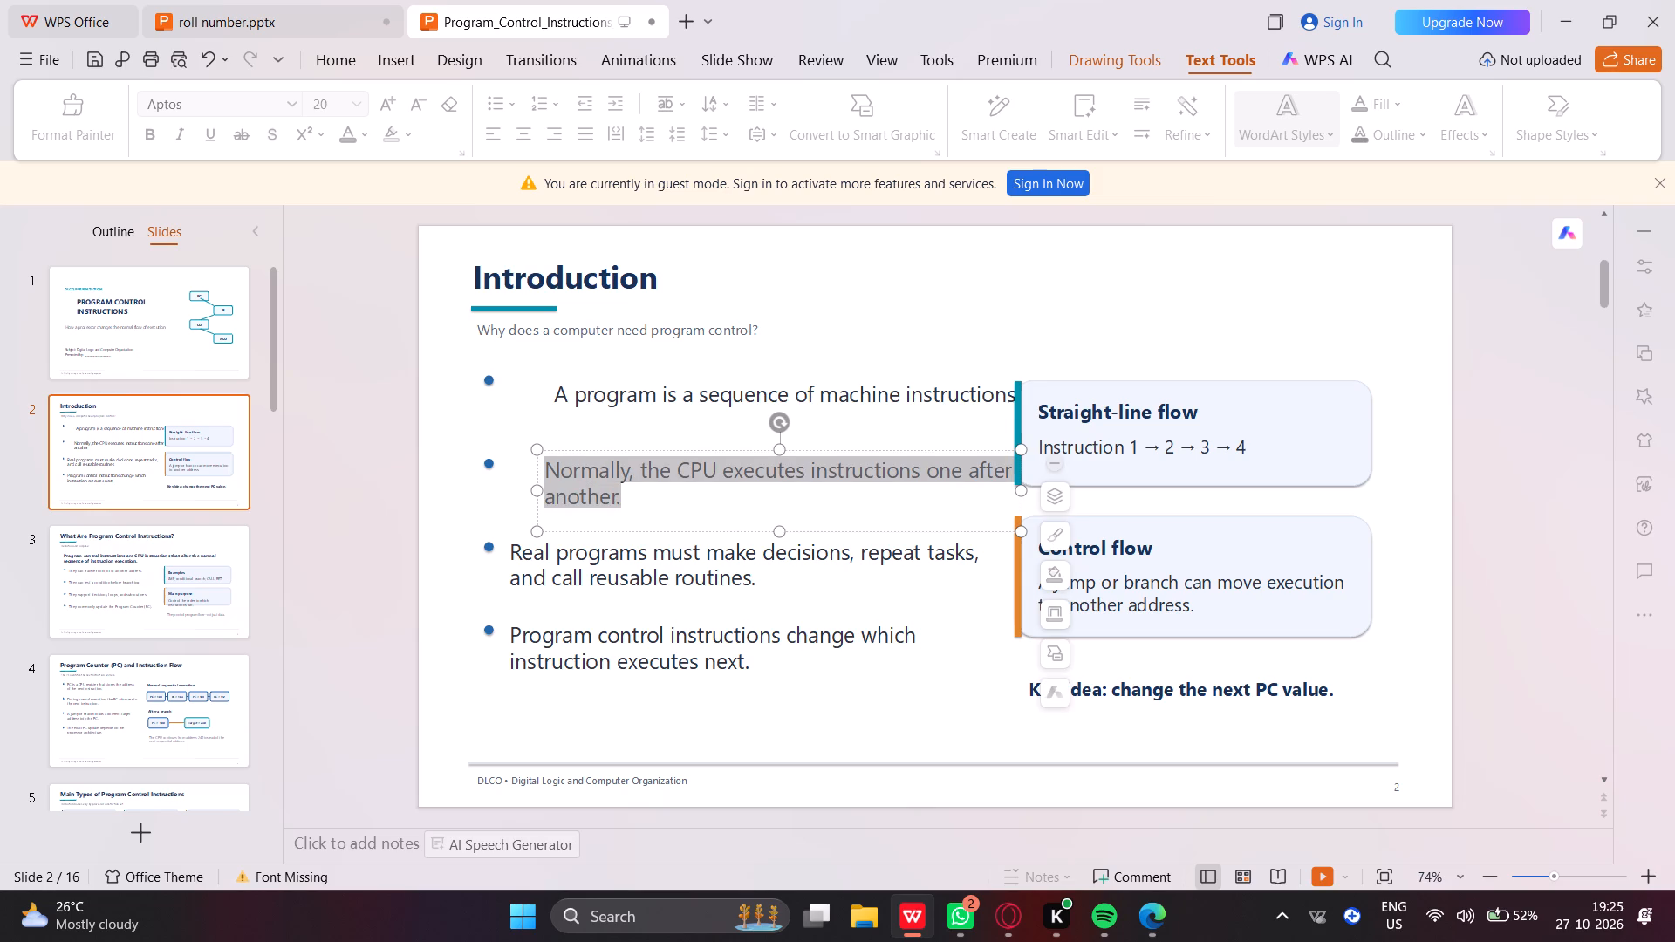
{"action": "left_click", "coordinate": [275, 3]}
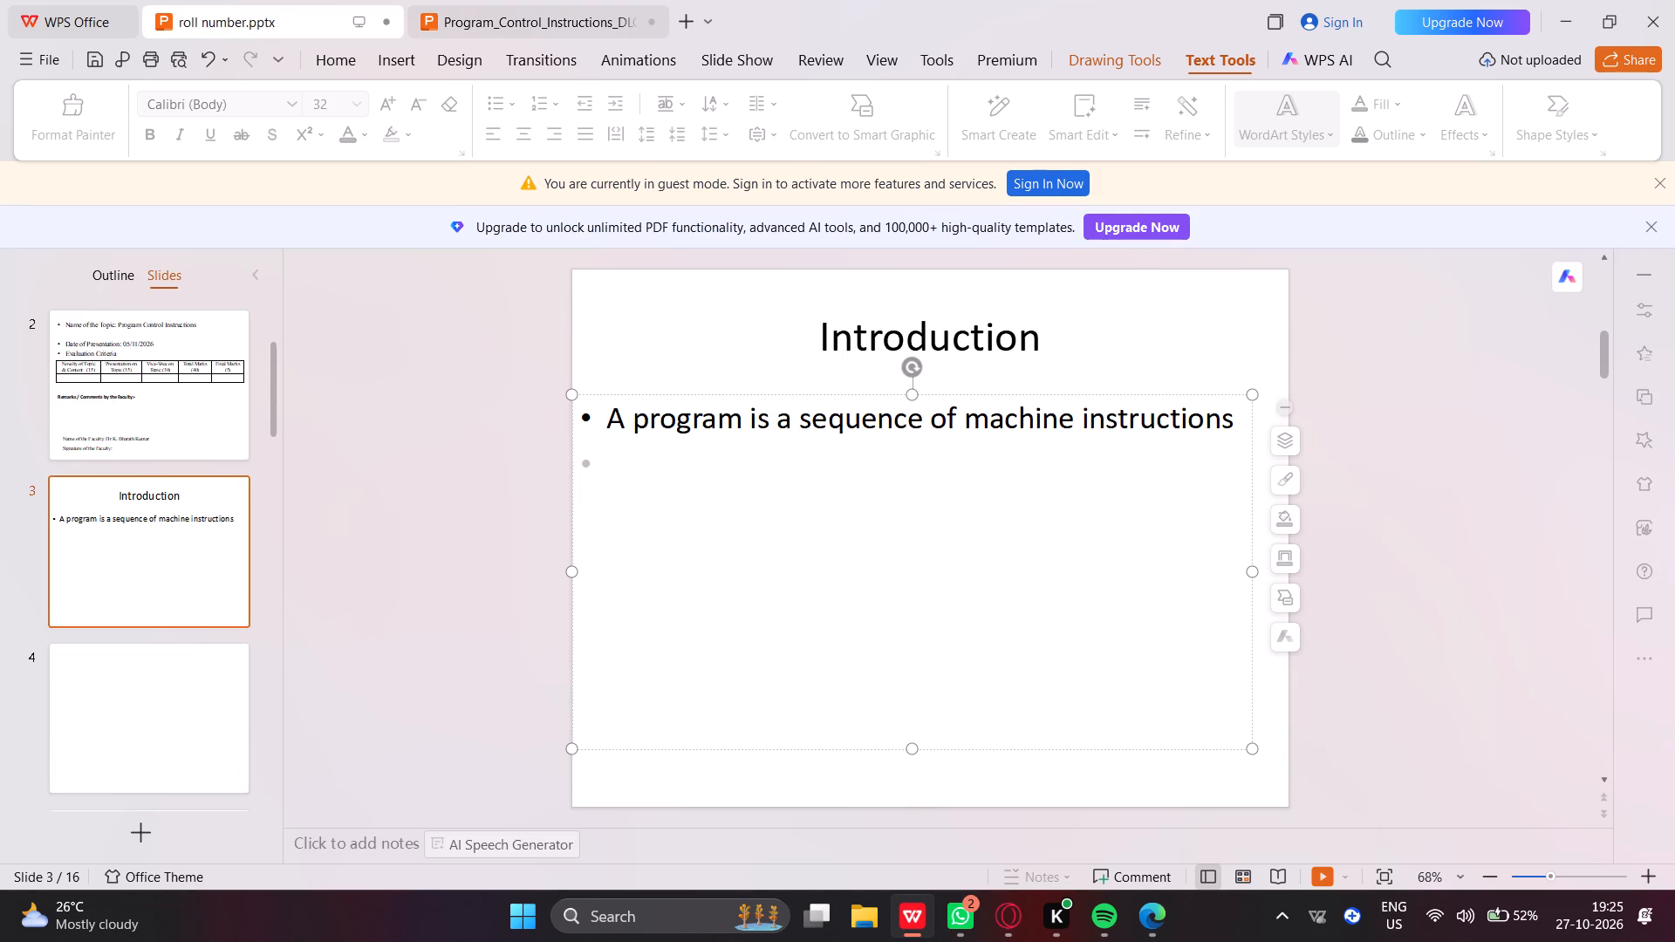
{"action": "key", "text": "ctrl+v"}
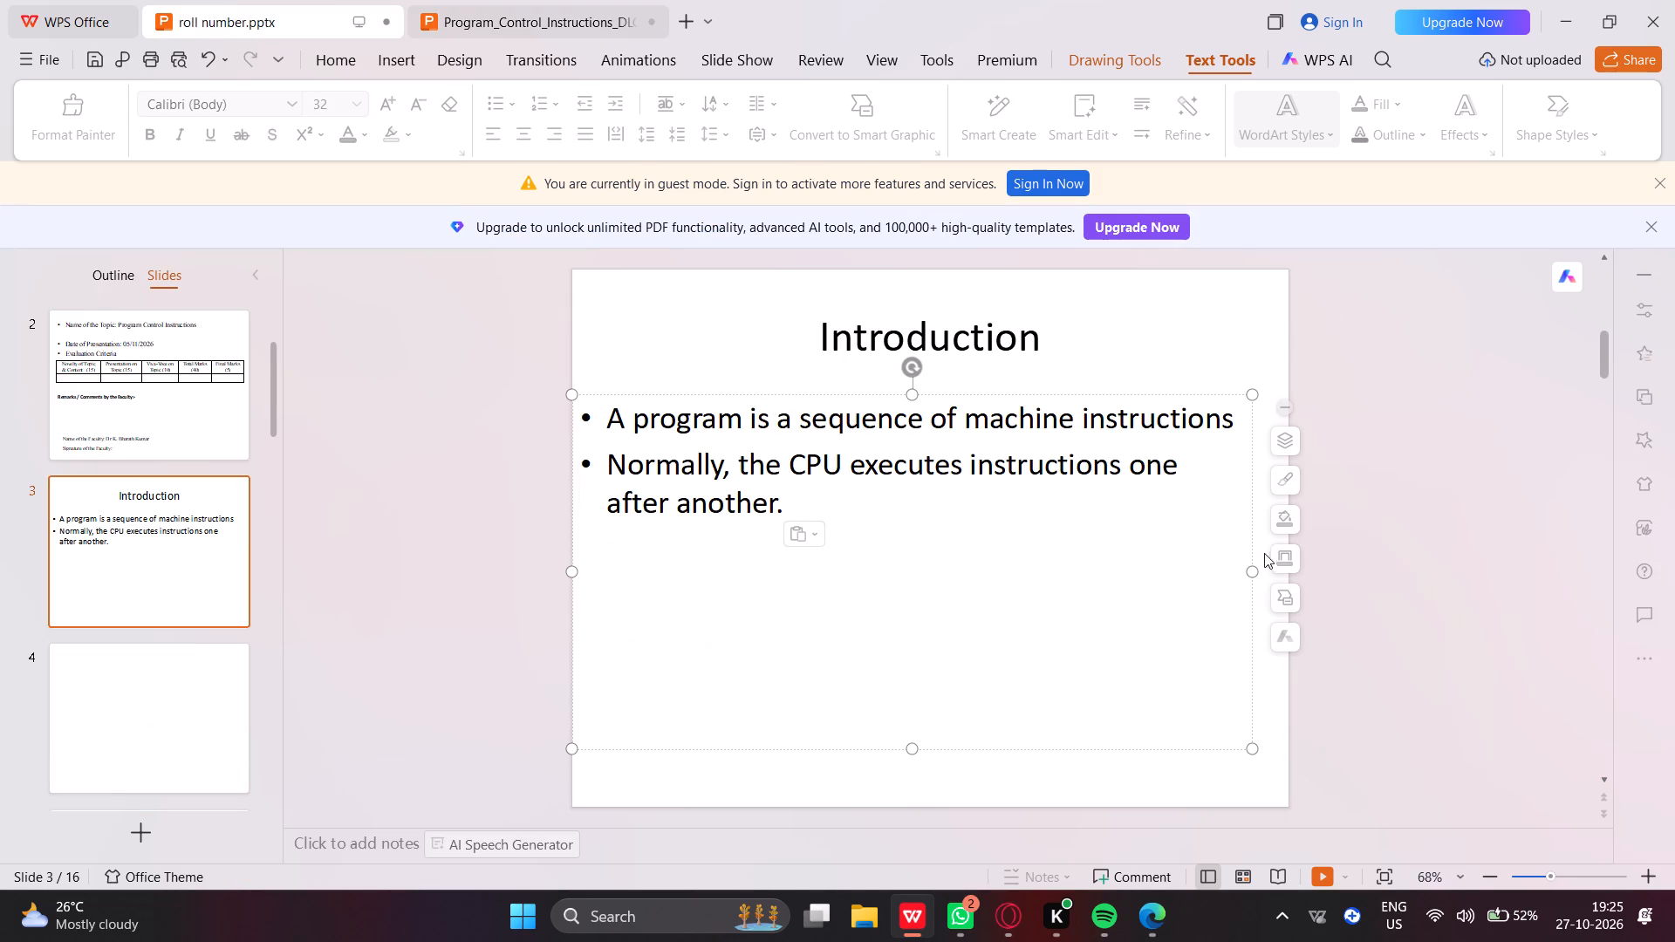
Widen slide 3's body placeholder out to the slide's right edge, making it about 9.94 in wide.
{"action": "left_click_drag", "start_coordinate": [1248, 576], "coordinate": [1281, 576]}
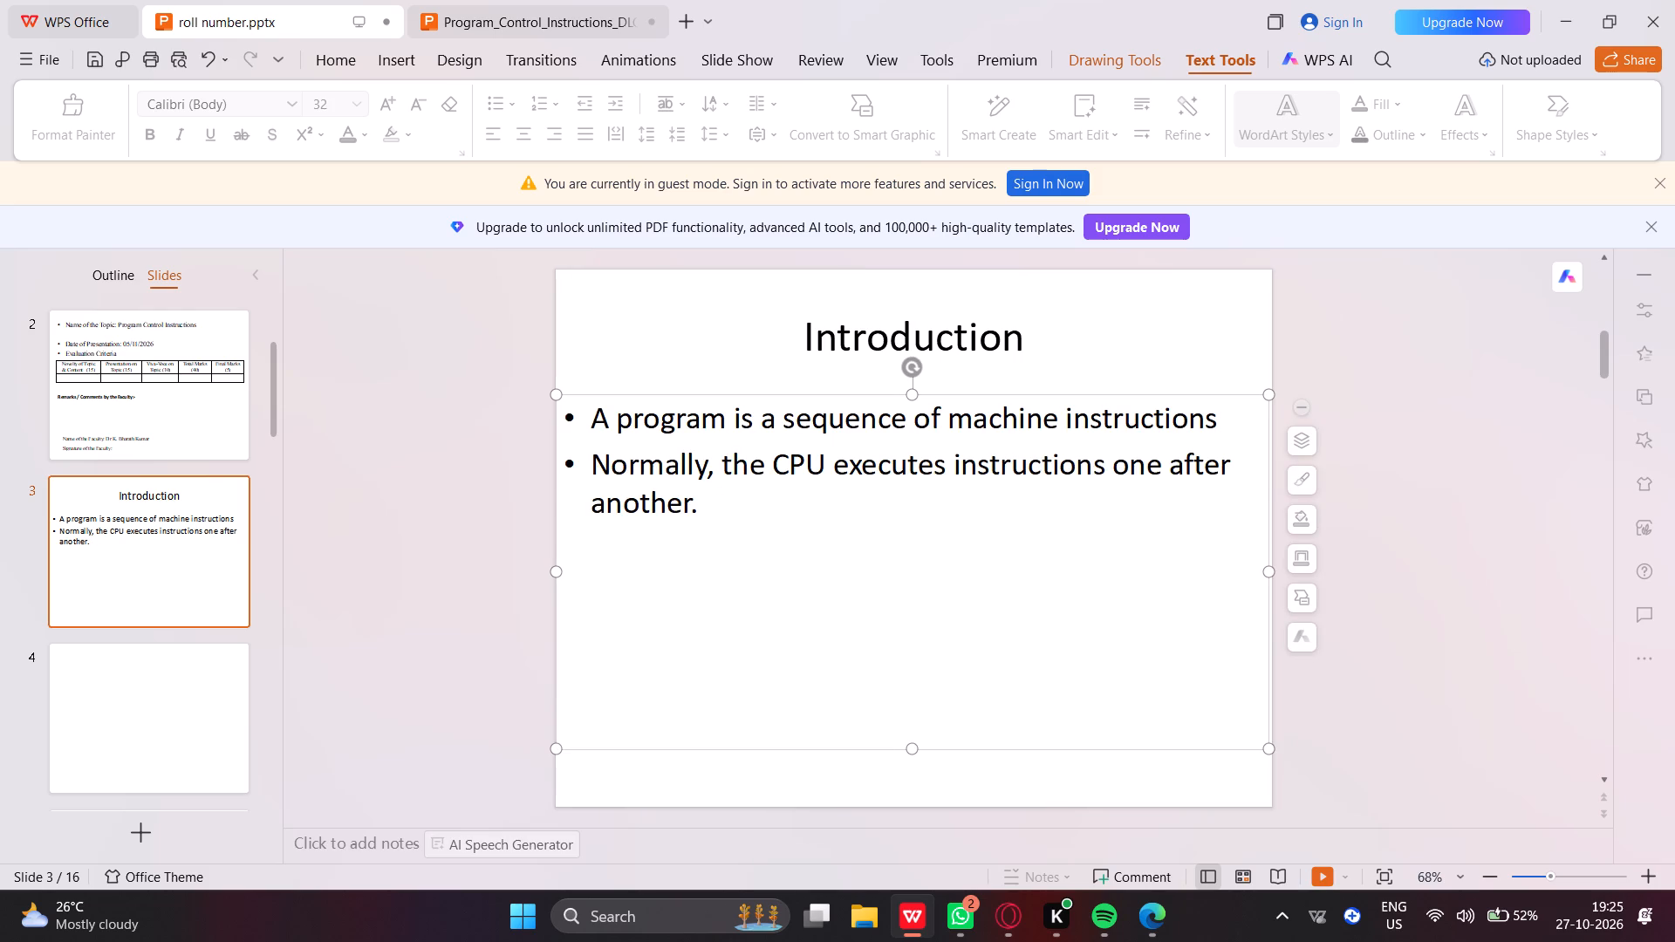
Add a third bullet on slide 3 with "Real programs must make decisions, repeat tasks, and call reusable routines." copied from the downloaded deck.
{"action": "left_click", "coordinate": [454, 5]}
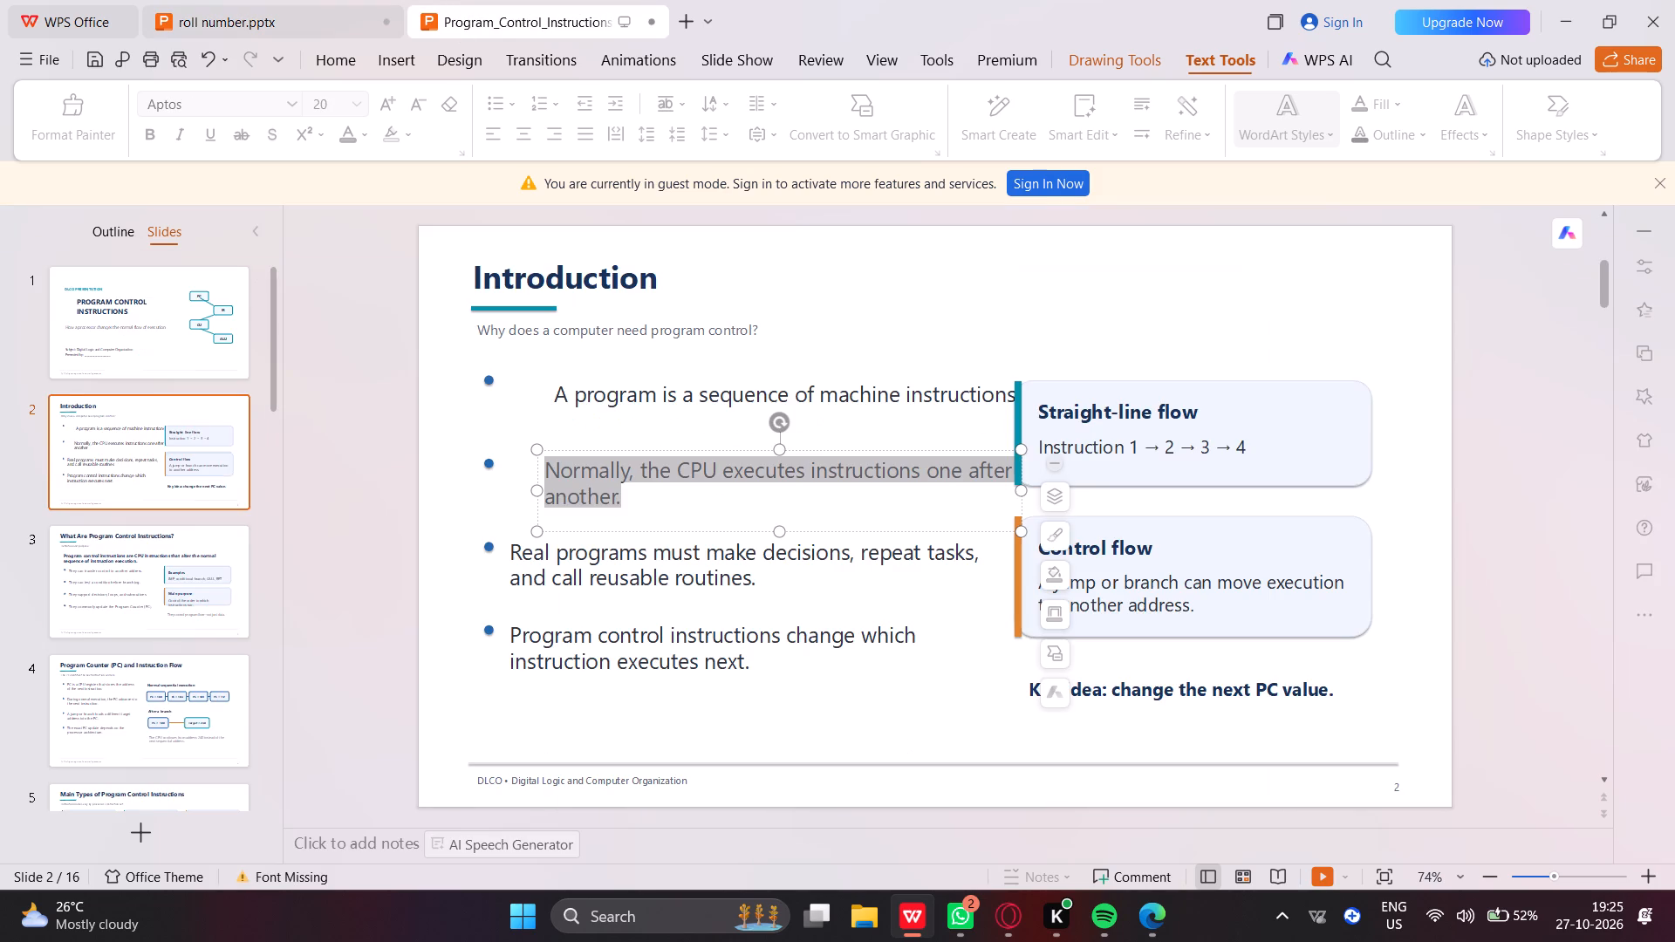
{"action": "left_click_drag", "start_coordinate": [482, 536], "coordinate": [482, 543]}
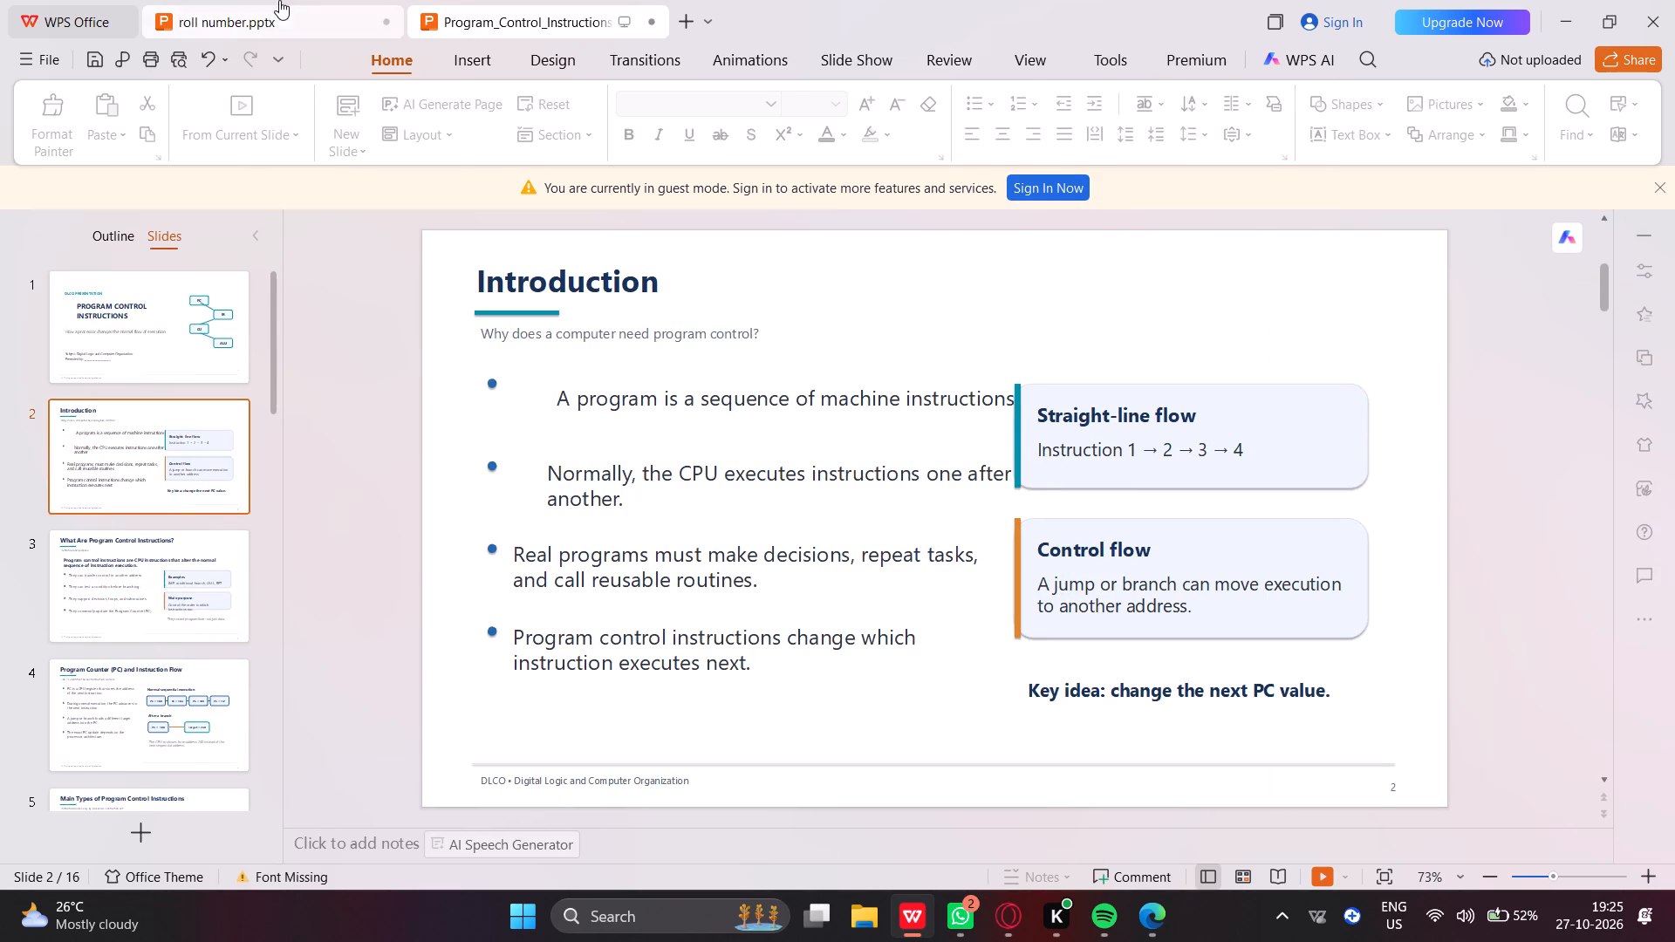
{"action": "left_click", "coordinate": [279, 0]}
{"action": "left_click", "coordinate": [735, 503]}
{"action": "key", "text": "Return"}
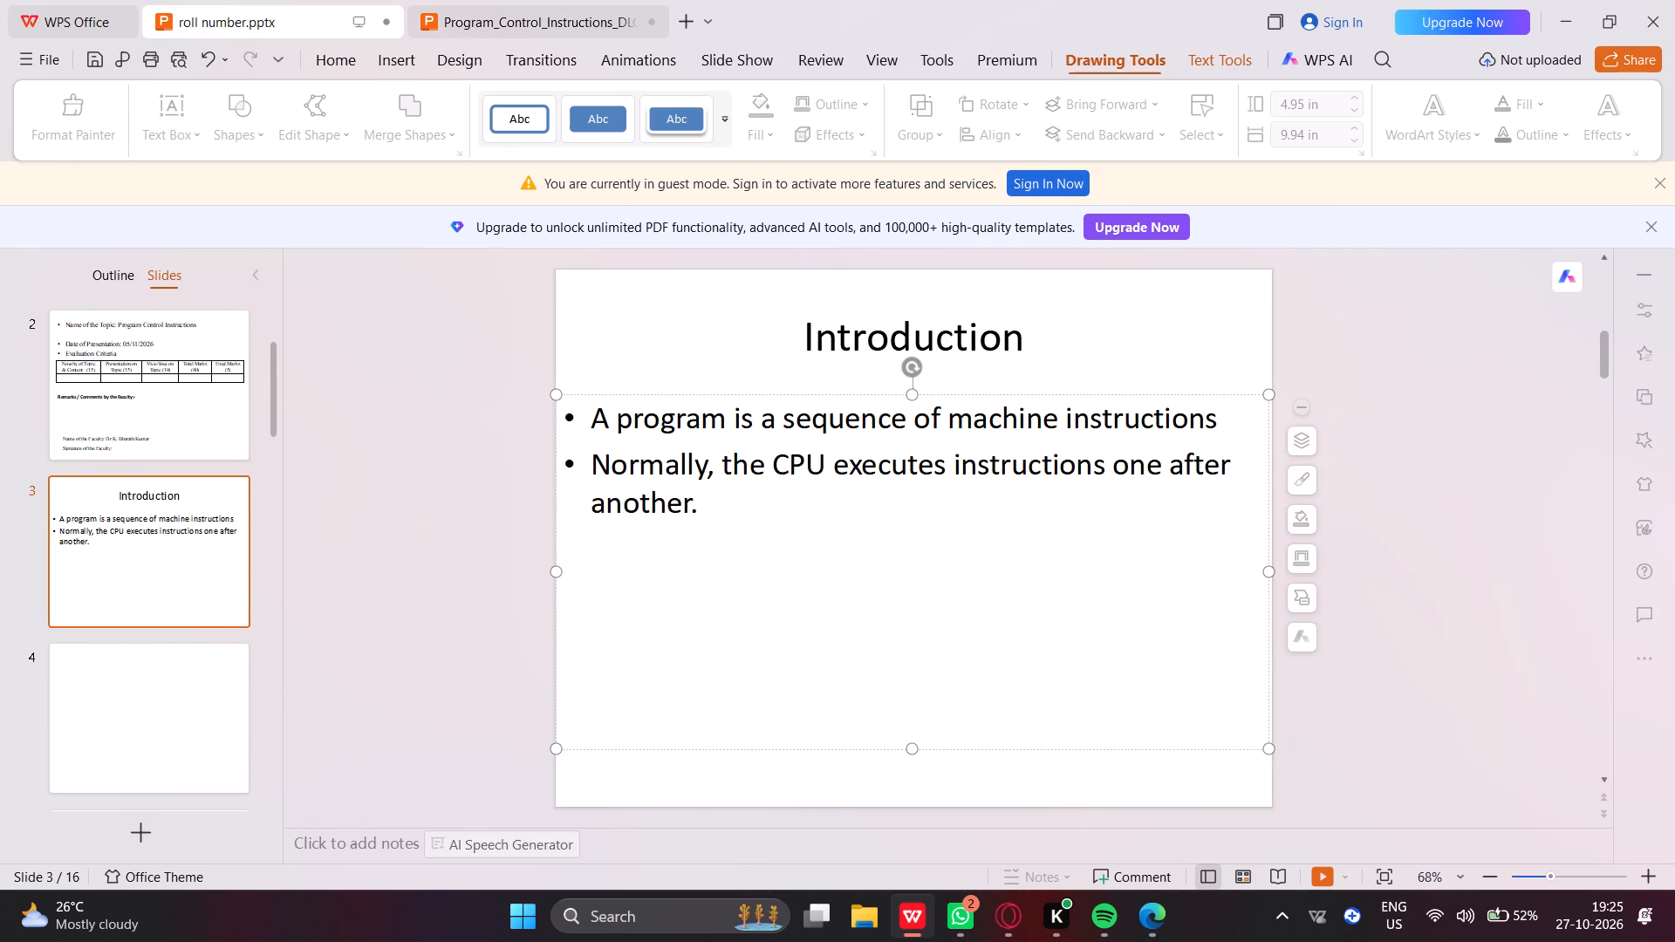
{"action": "left_click", "coordinate": [508, 0]}
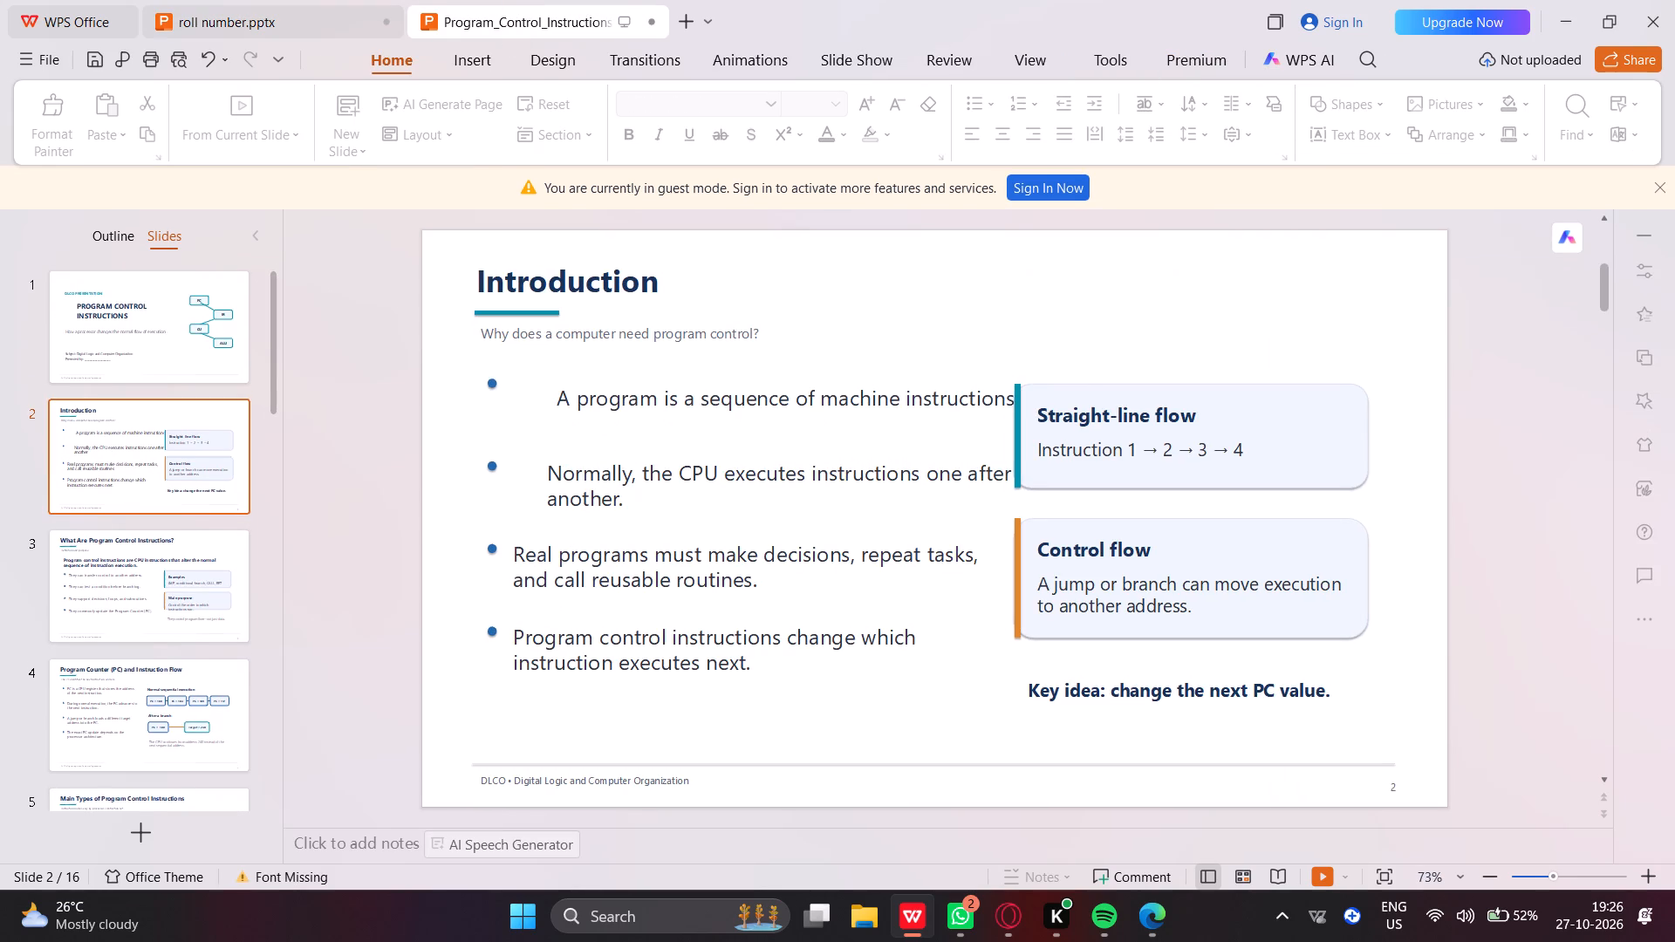
{"action": "left_click_drag", "start_coordinate": [510, 548], "coordinate": [547, 558]}
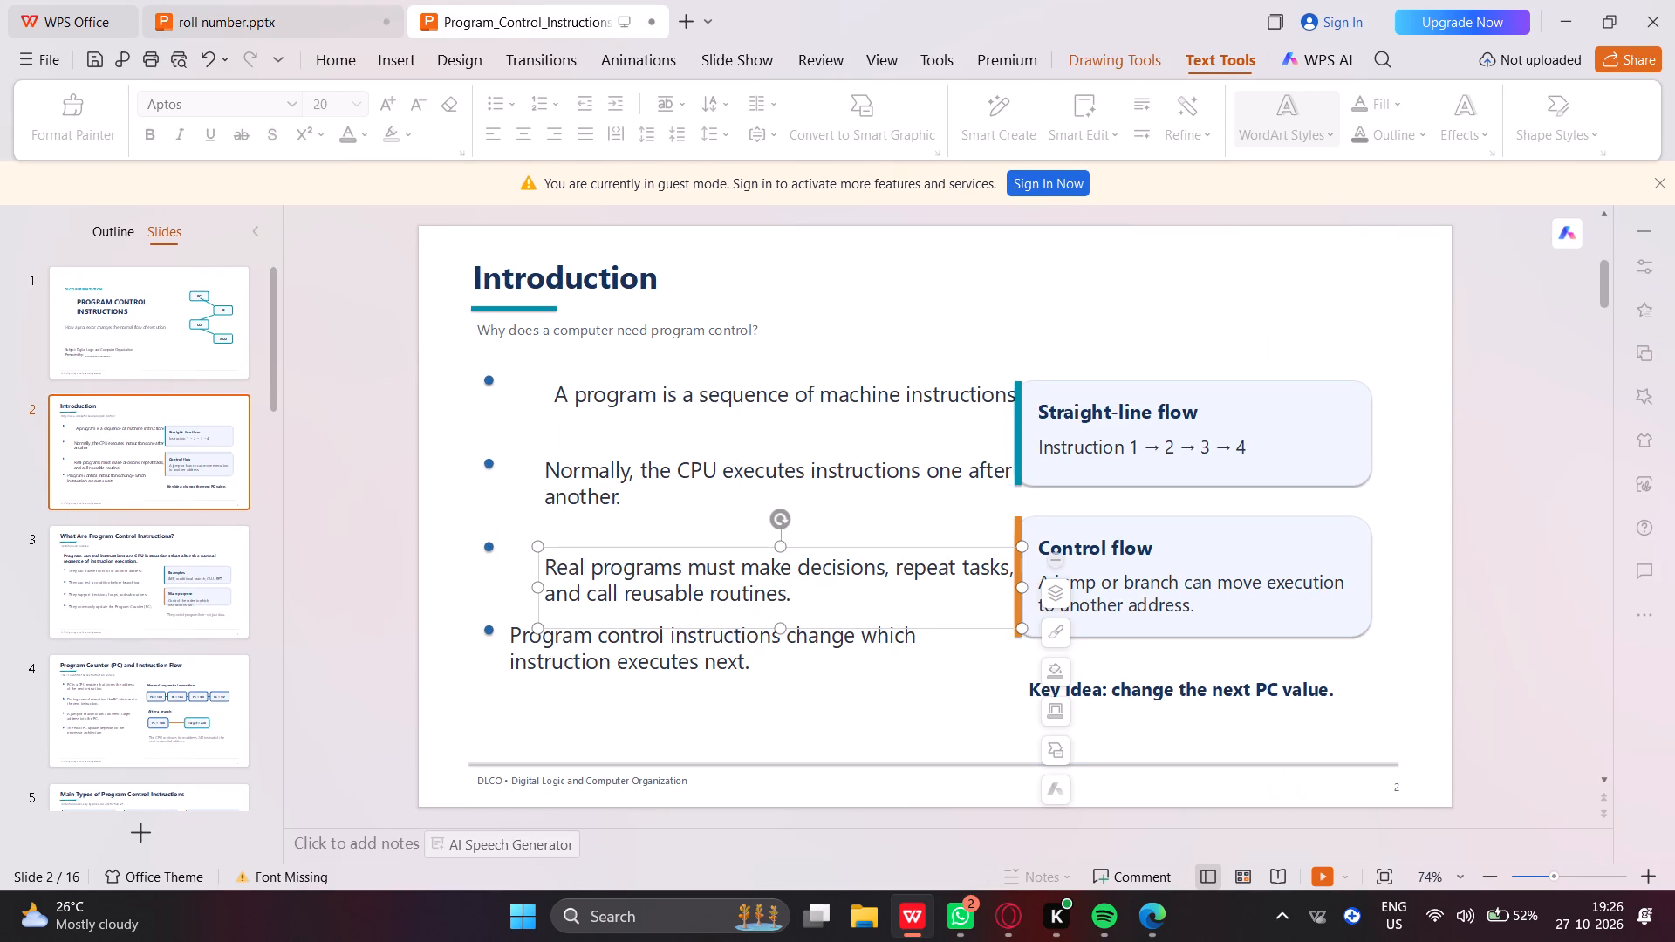
{"action": "left_click_drag", "start_coordinate": [547, 566], "coordinate": [797, 618]}
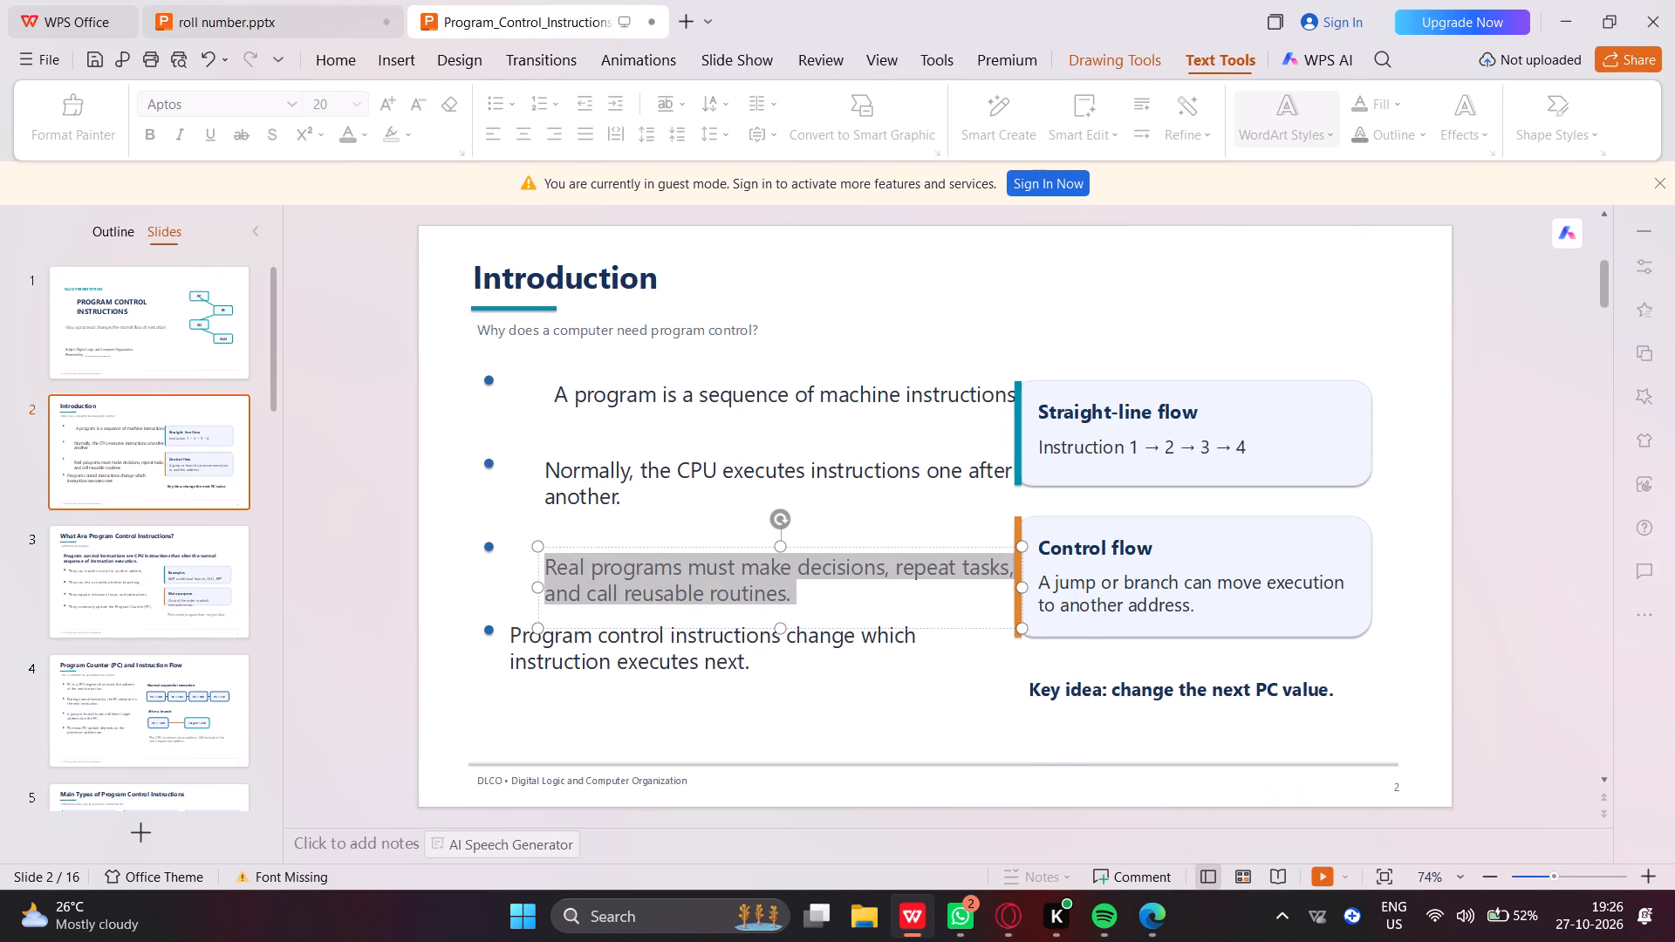
{"action": "key", "text": "ctrl+c"}
{"action": "key", "text": "ctrl+c"}
{"action": "key", "text": "ctrl+c"}
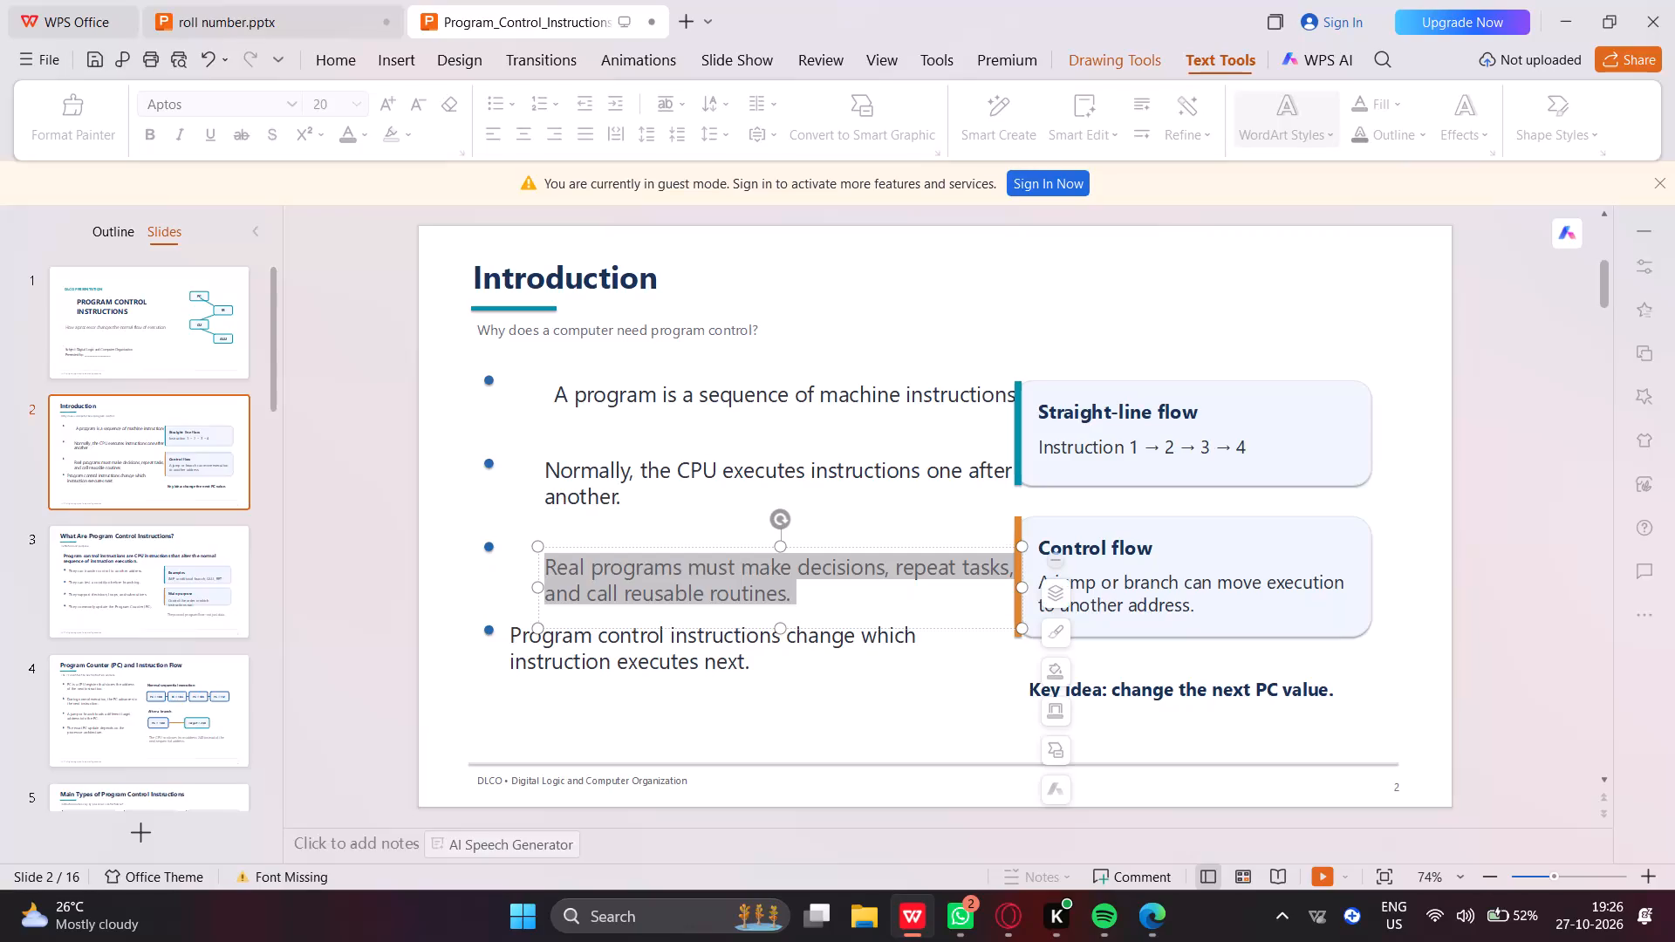
{"action": "left_click", "coordinate": [280, 18]}
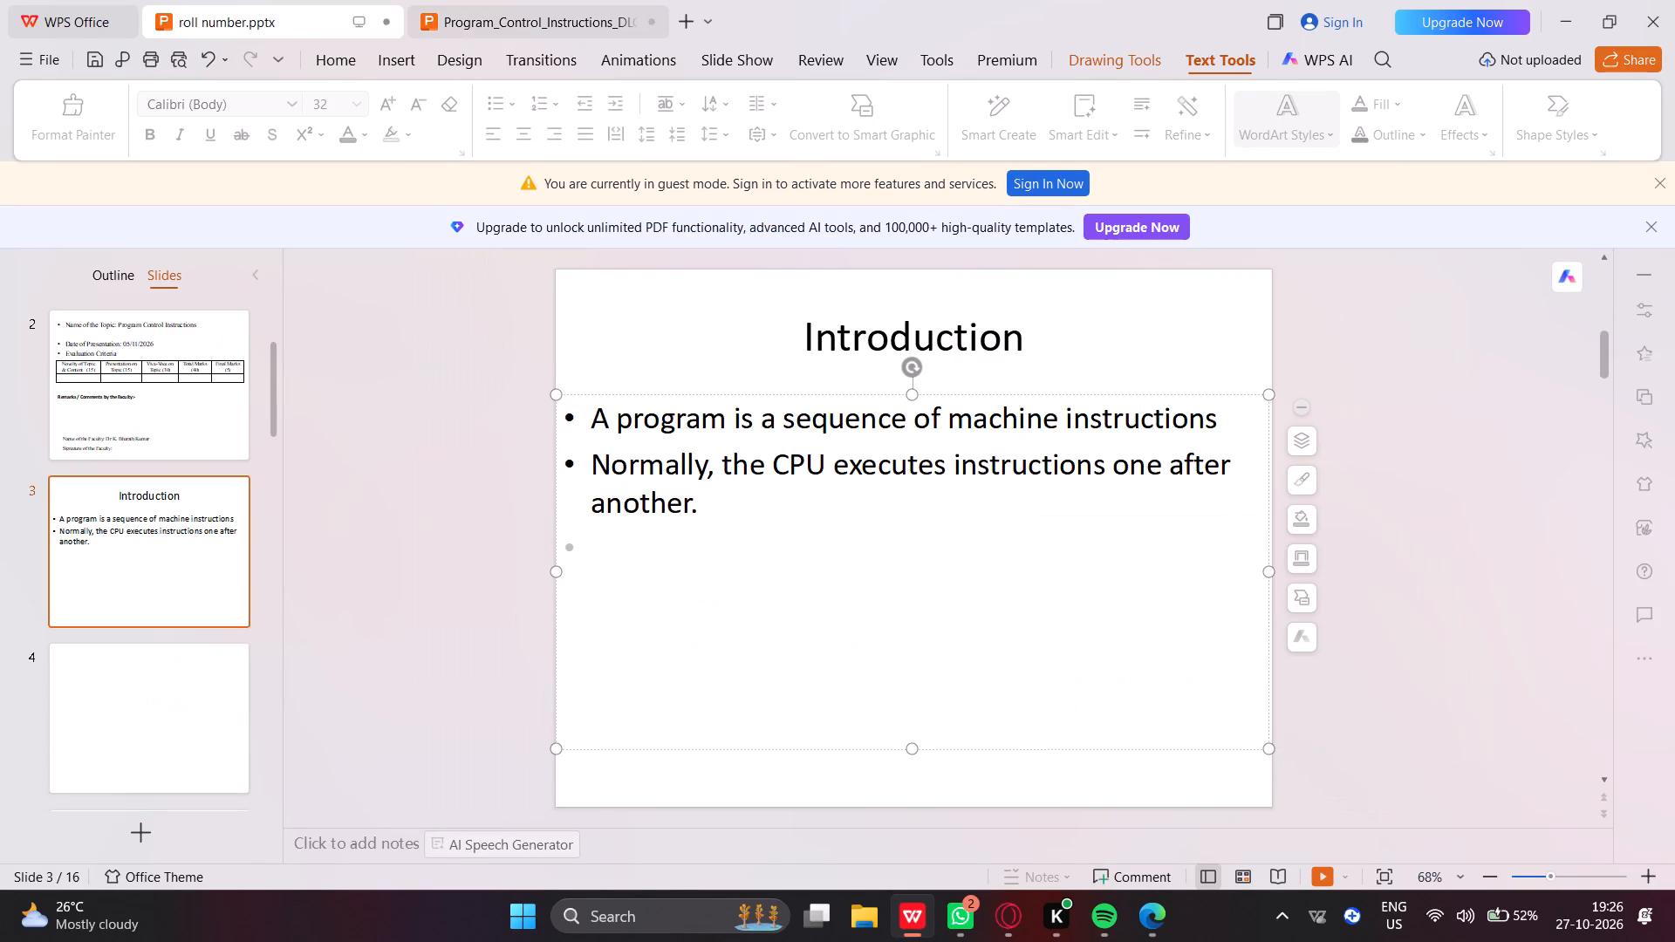
{"action": "key", "text": "ctrl+v"}
Add the fourth bullet on slide 3, "Program control instructions change which instruction executes next.", copied from the downloaded deck, and deselect the body.
{"action": "left_click", "coordinate": [531, 7]}
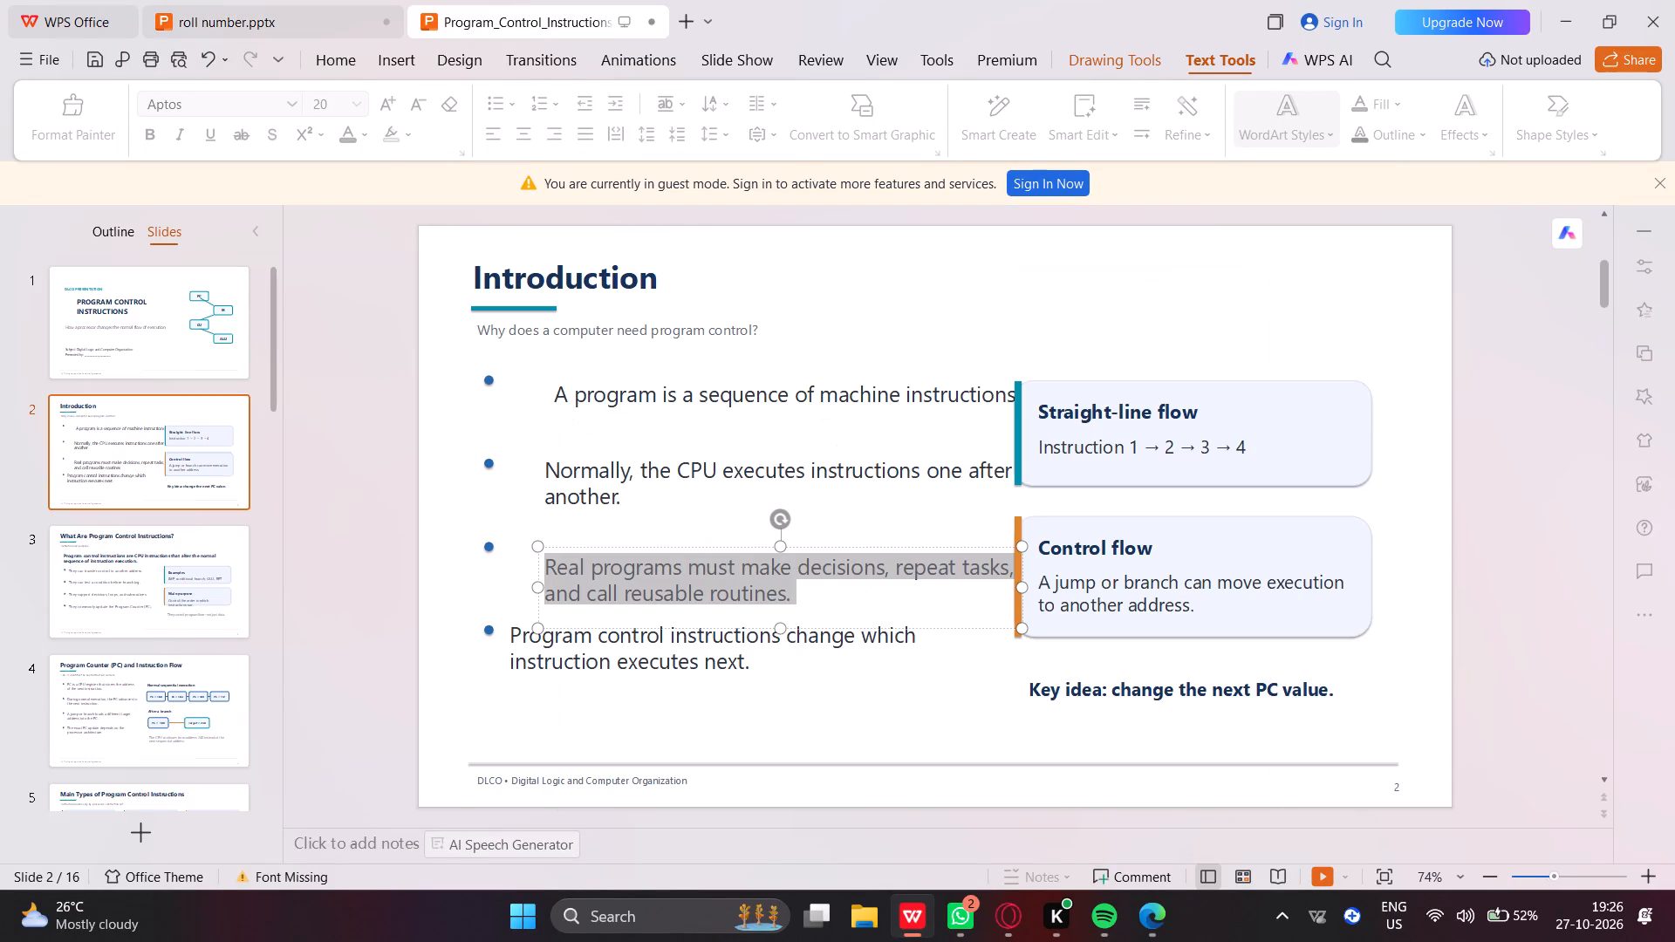
{"action": "left_click", "coordinate": [523, 666]}
{"action": "left_click_drag", "start_coordinate": [516, 631], "coordinate": [728, 667]}
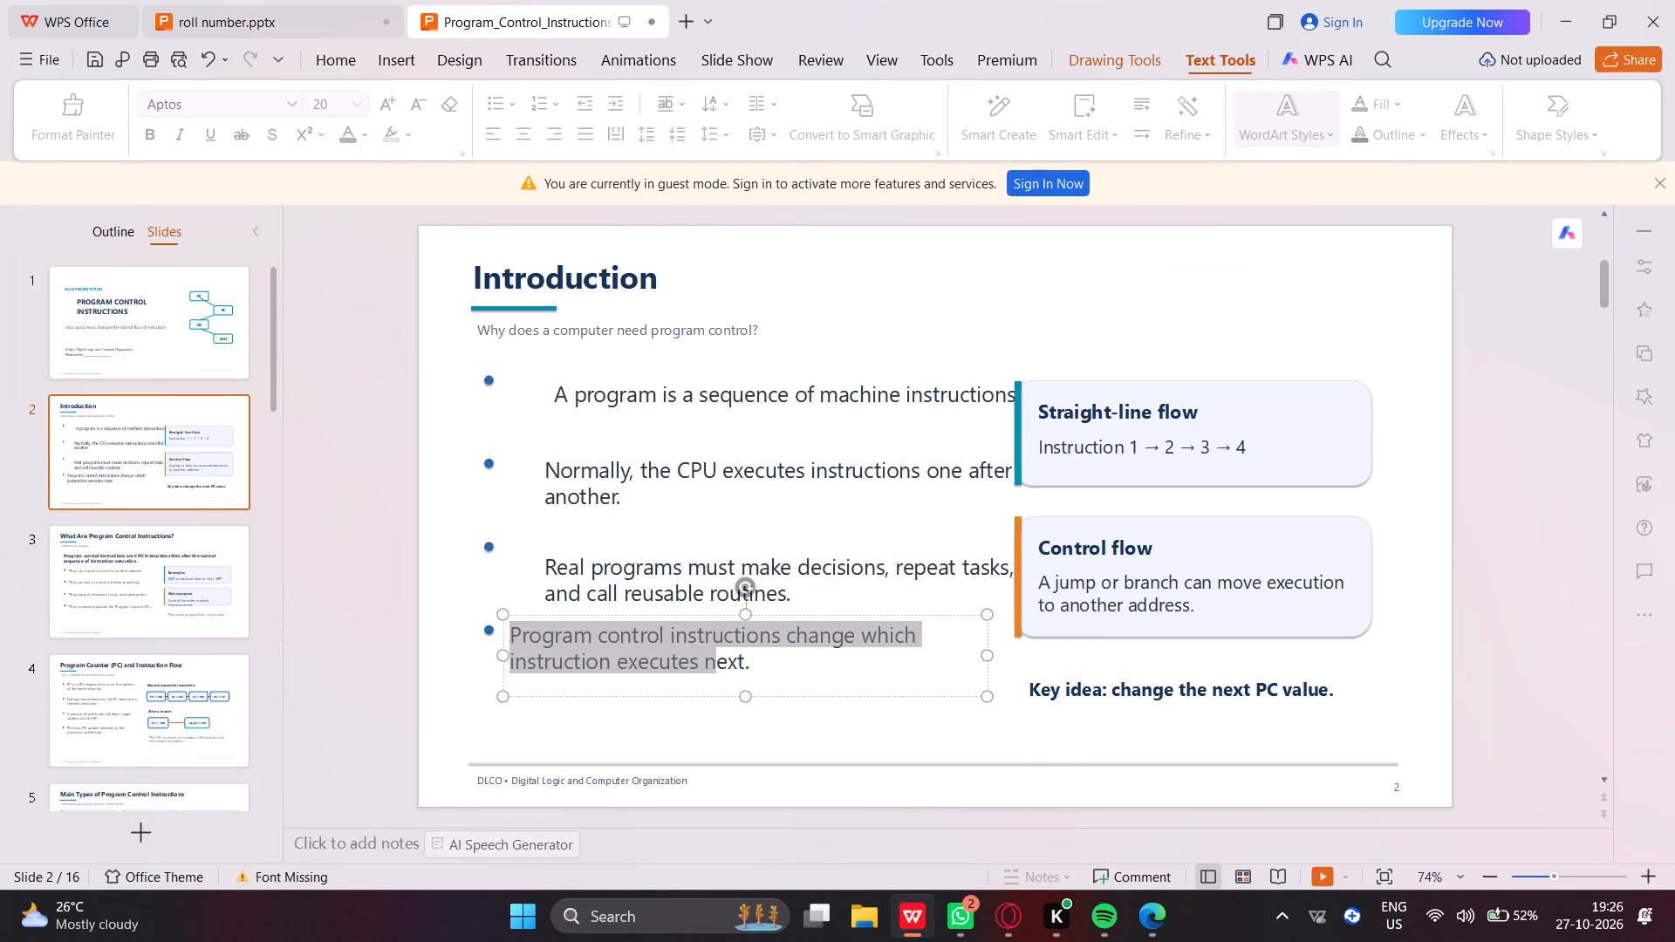
{"action": "left_click_drag", "start_coordinate": [728, 667], "coordinate": [758, 669]}
{"action": "key", "text": "ctrl+c"}
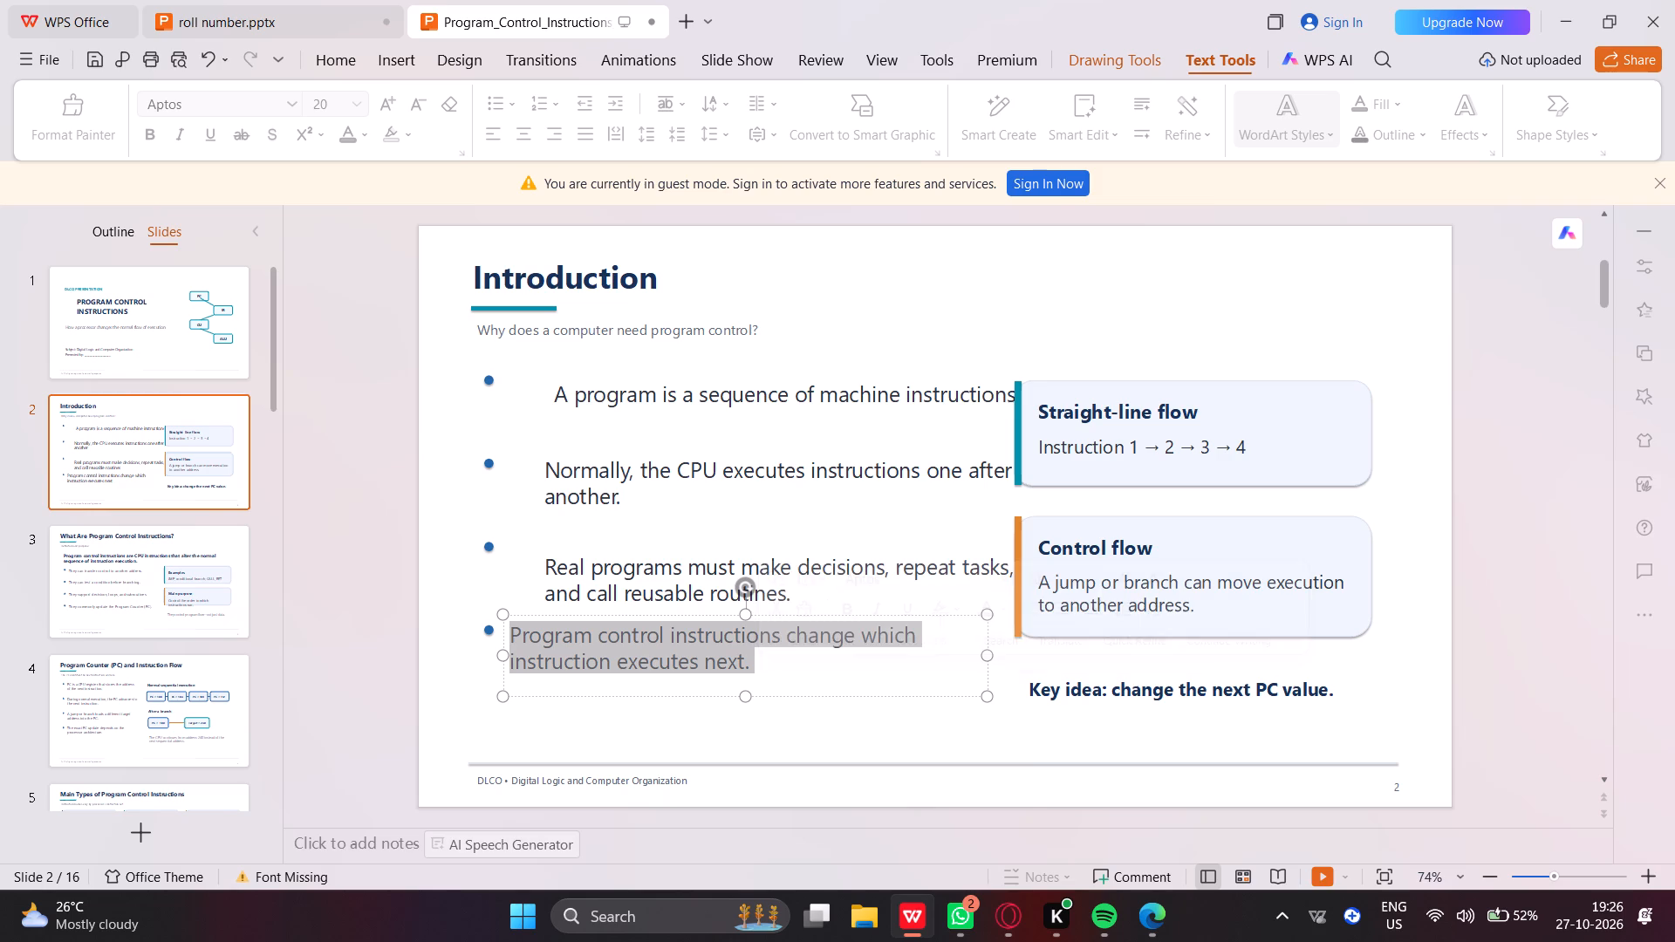
{"action": "left_click", "coordinate": [363, 10]}
{"action": "left_click", "coordinate": [616, 633]}
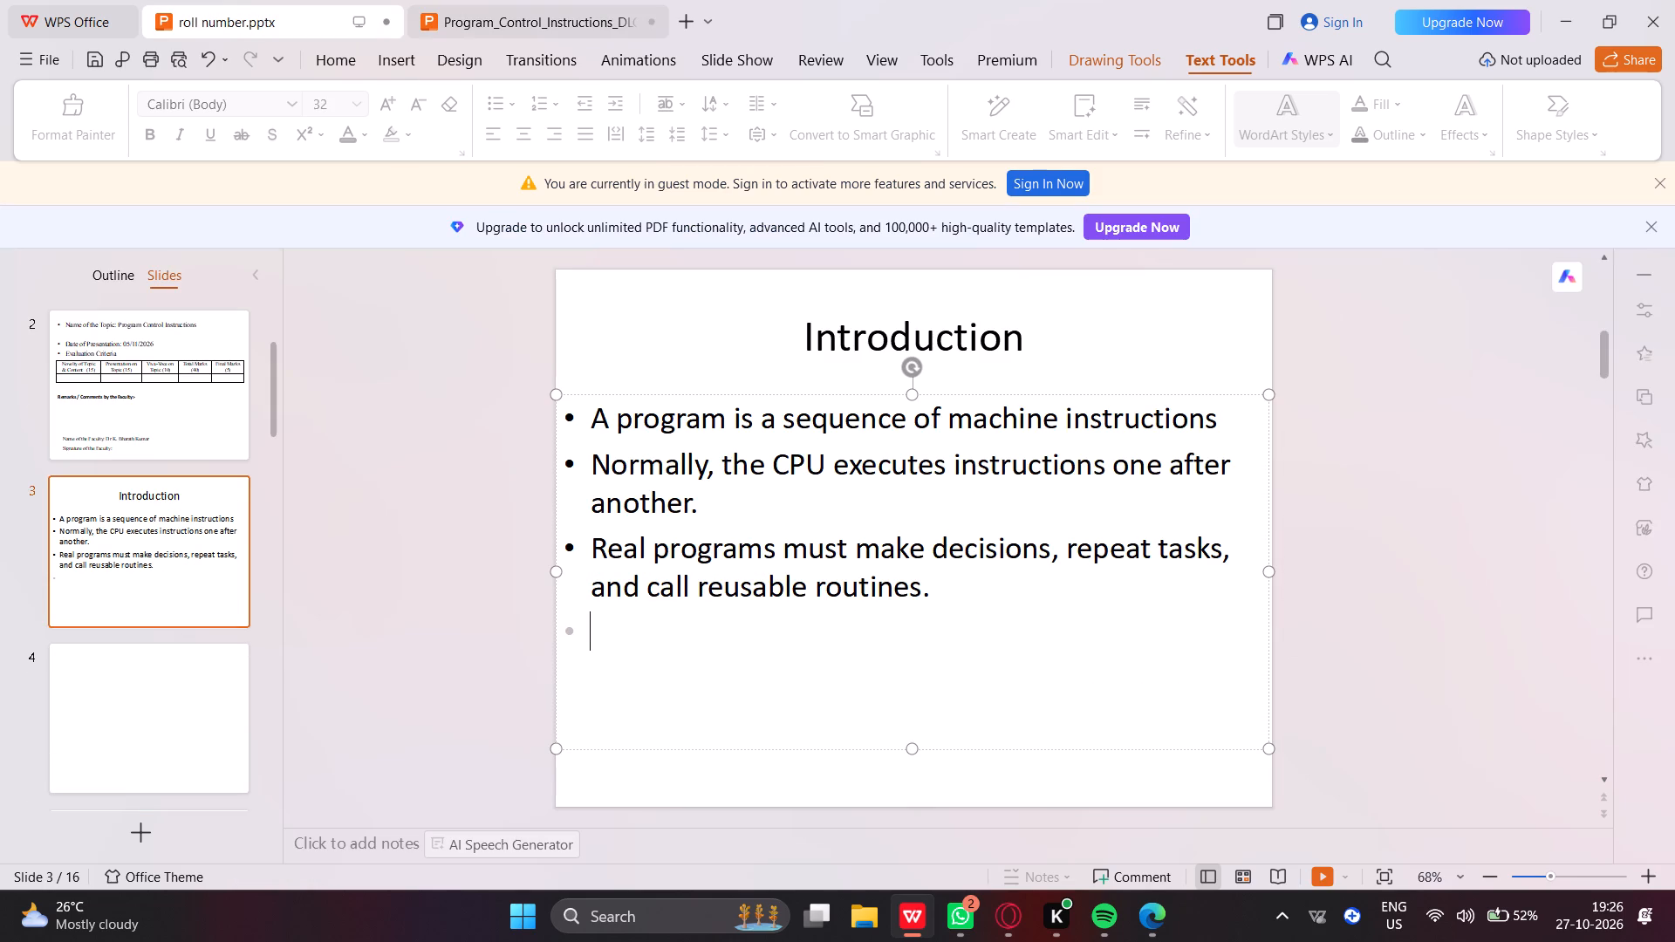
{"action": "key", "text": "ctrl+v"}
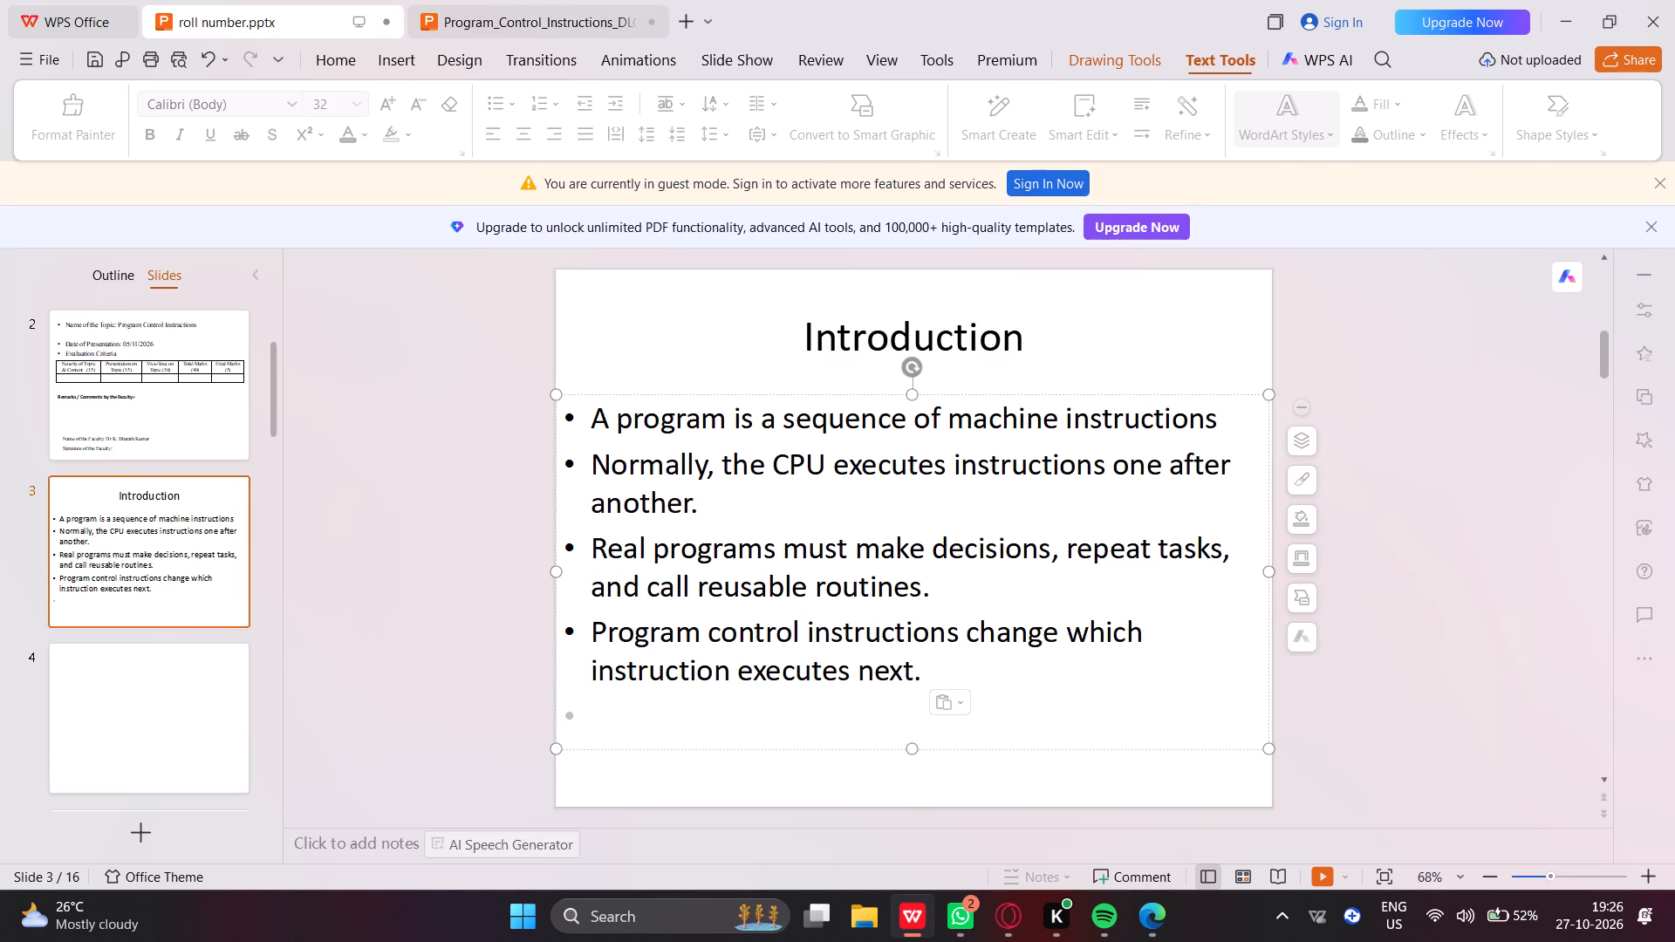
{"action": "left_click", "coordinate": [1378, 450]}
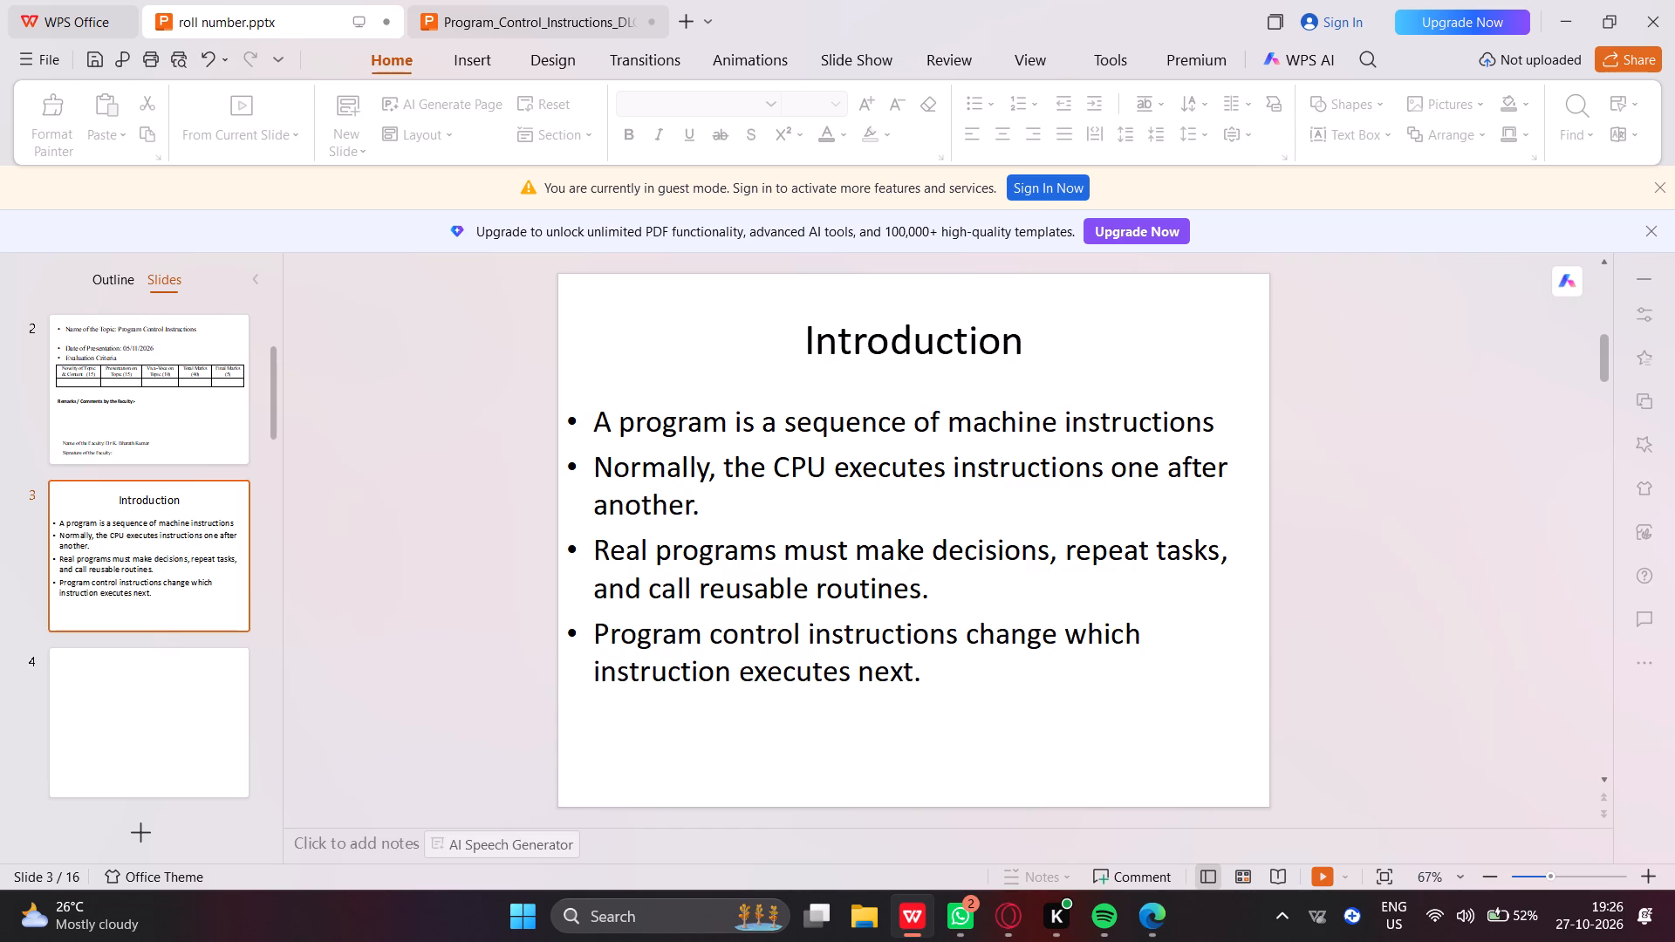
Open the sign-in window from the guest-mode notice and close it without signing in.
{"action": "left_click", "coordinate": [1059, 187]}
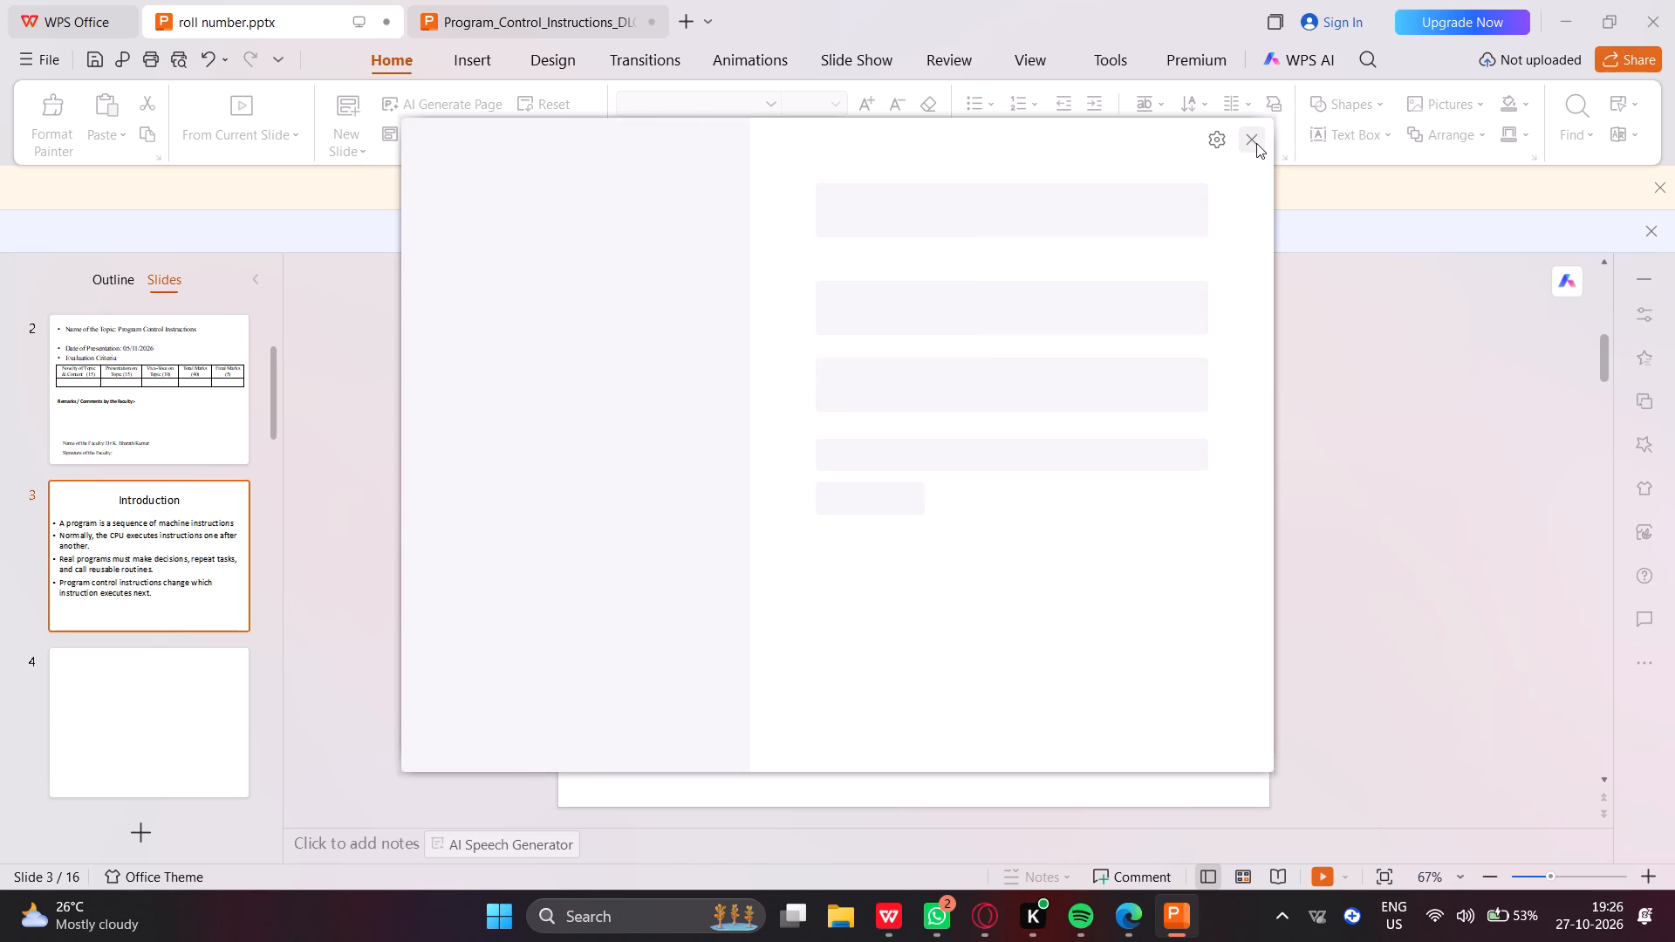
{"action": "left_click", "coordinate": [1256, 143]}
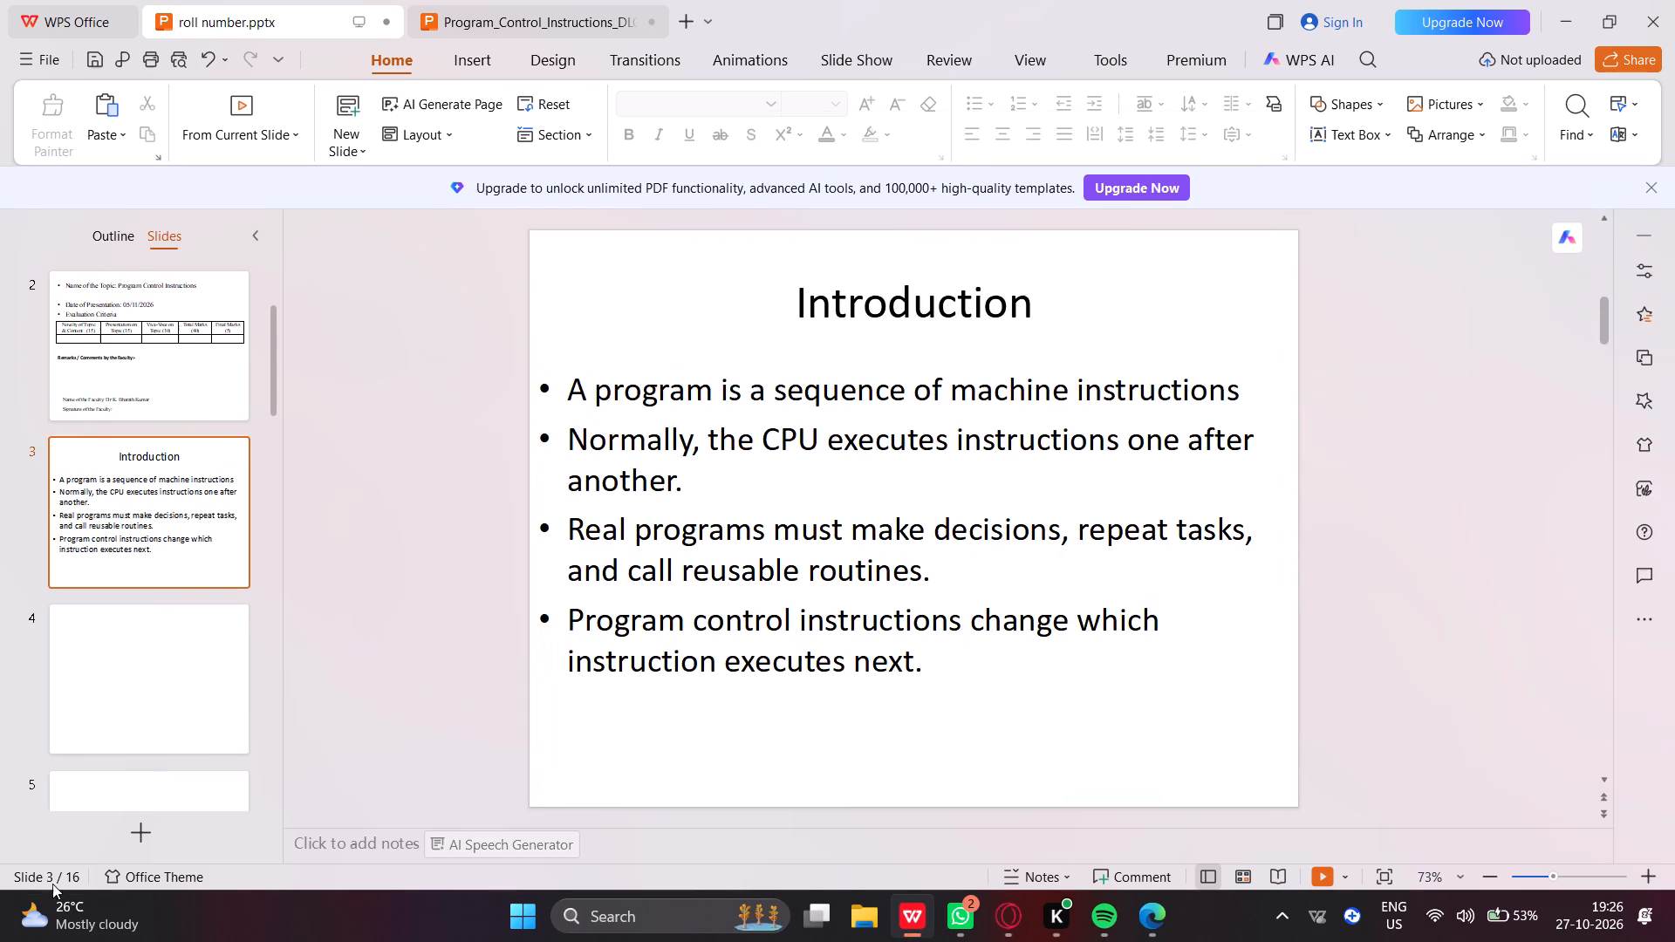
Add the slide 4 title "What Are Program Control Instructions?", copied from slide 3 of the downloaded deck, and deselect it.
{"action": "left_click", "coordinate": [167, 653]}
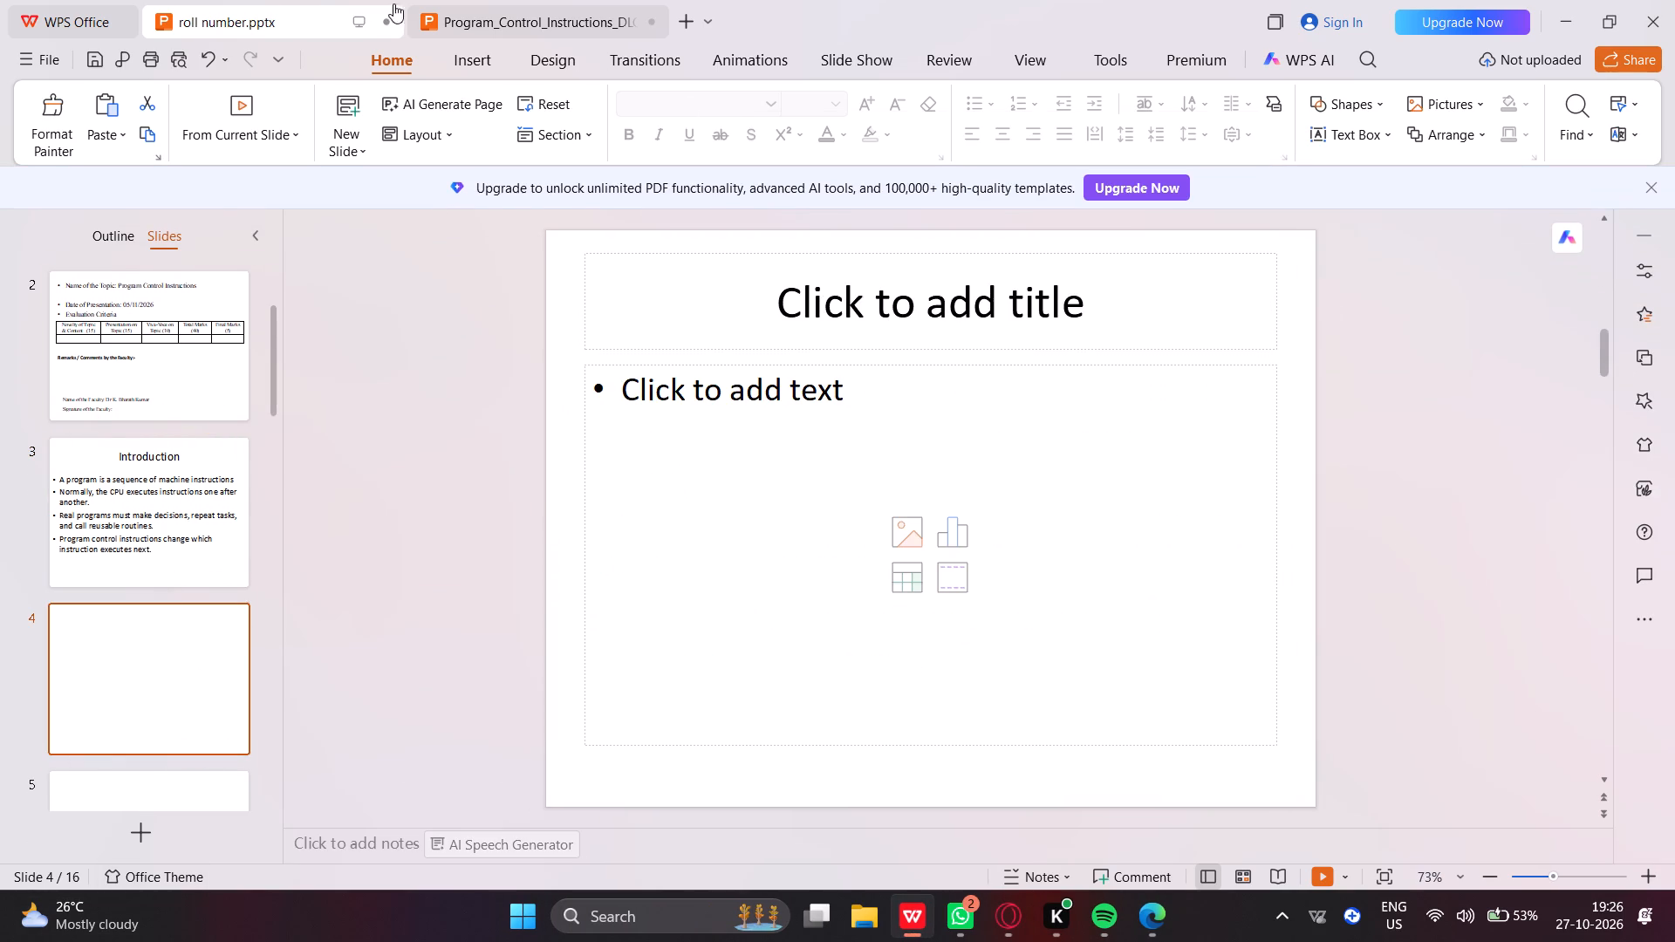
{"action": "left_click", "coordinate": [476, 9]}
{"action": "left_click", "coordinate": [168, 549]}
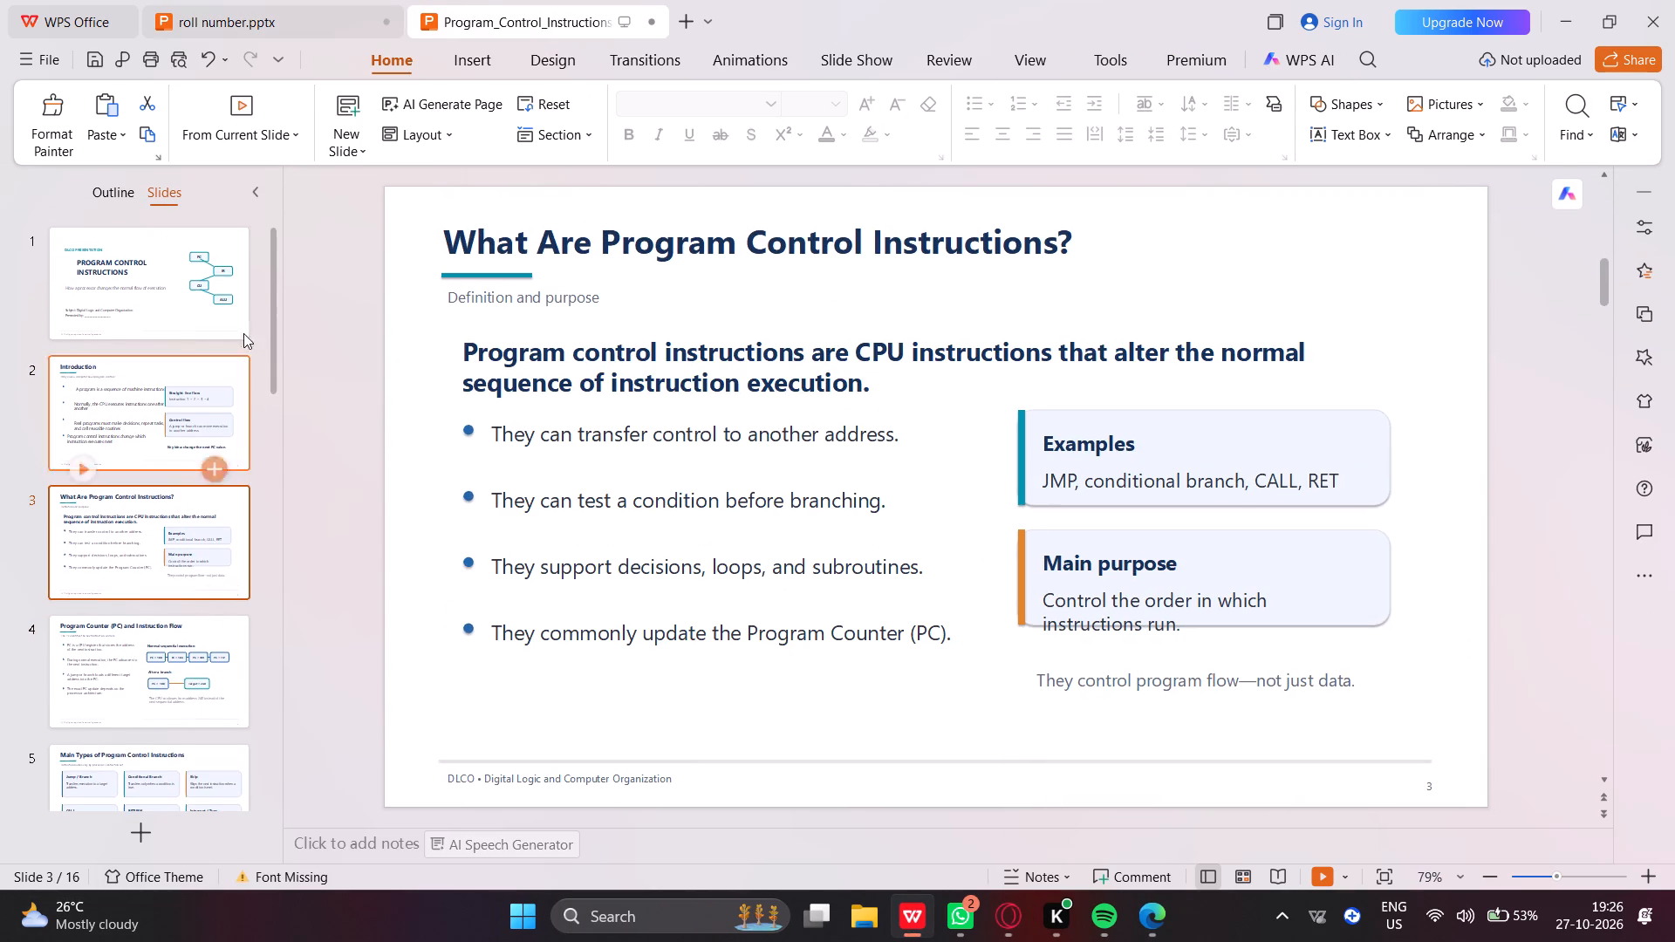
{"action": "left_click", "coordinate": [440, 242]}
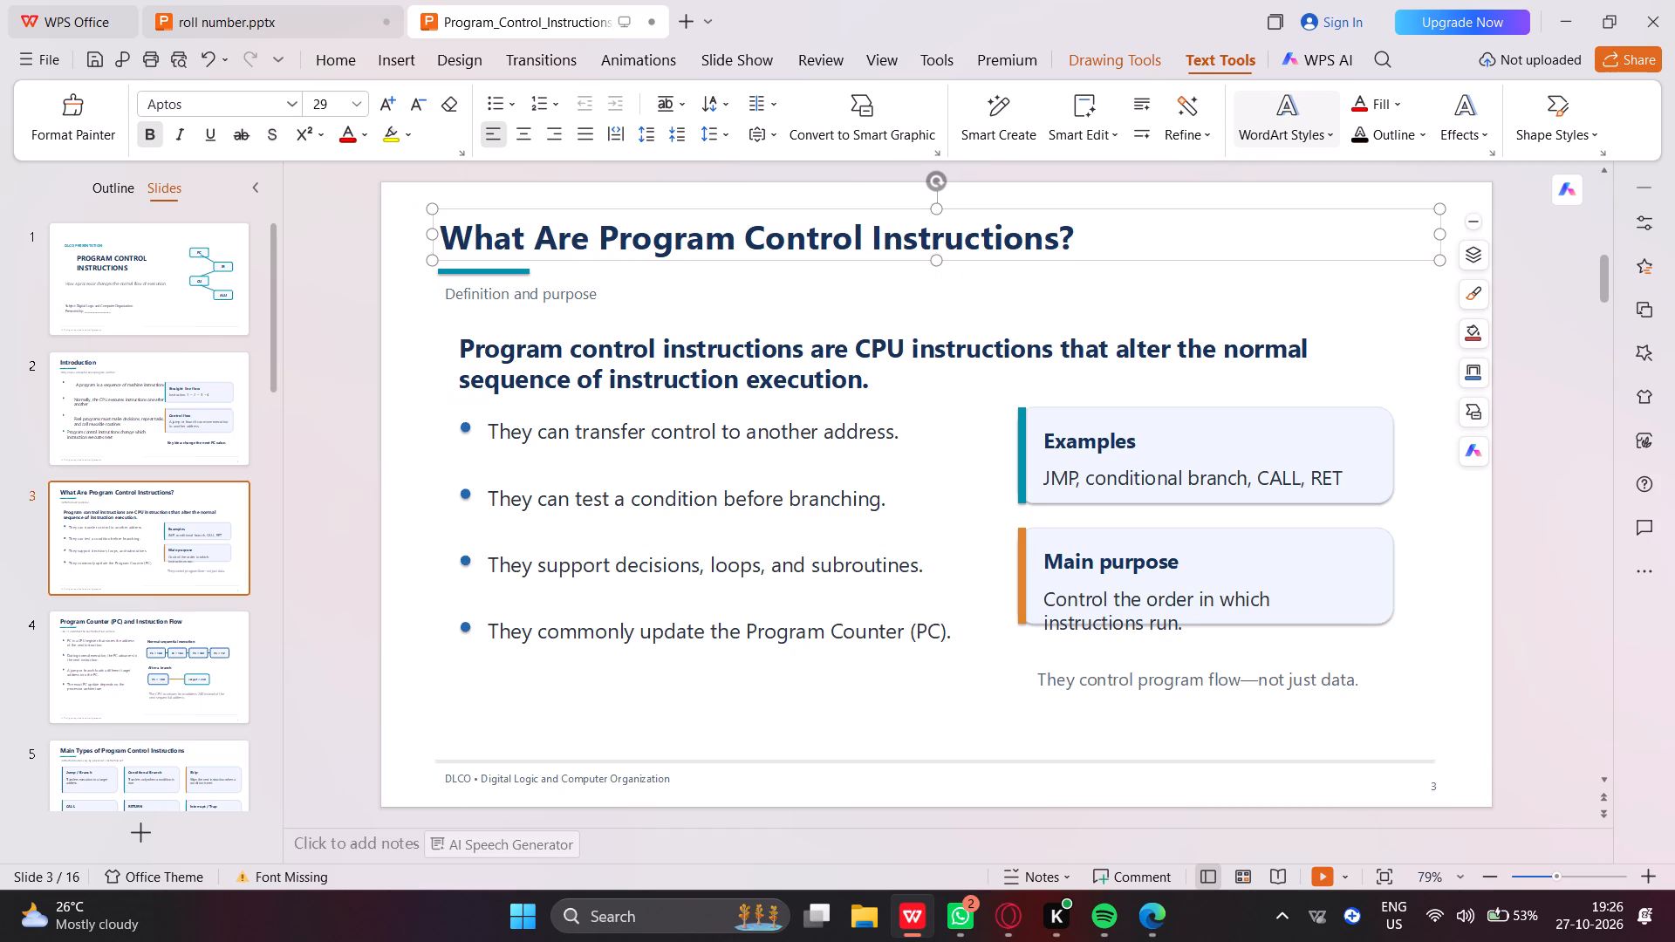
{"action": "scroll", "coordinate": [16, 238], "scroll_direction": "up", "scroll_amount": 2}
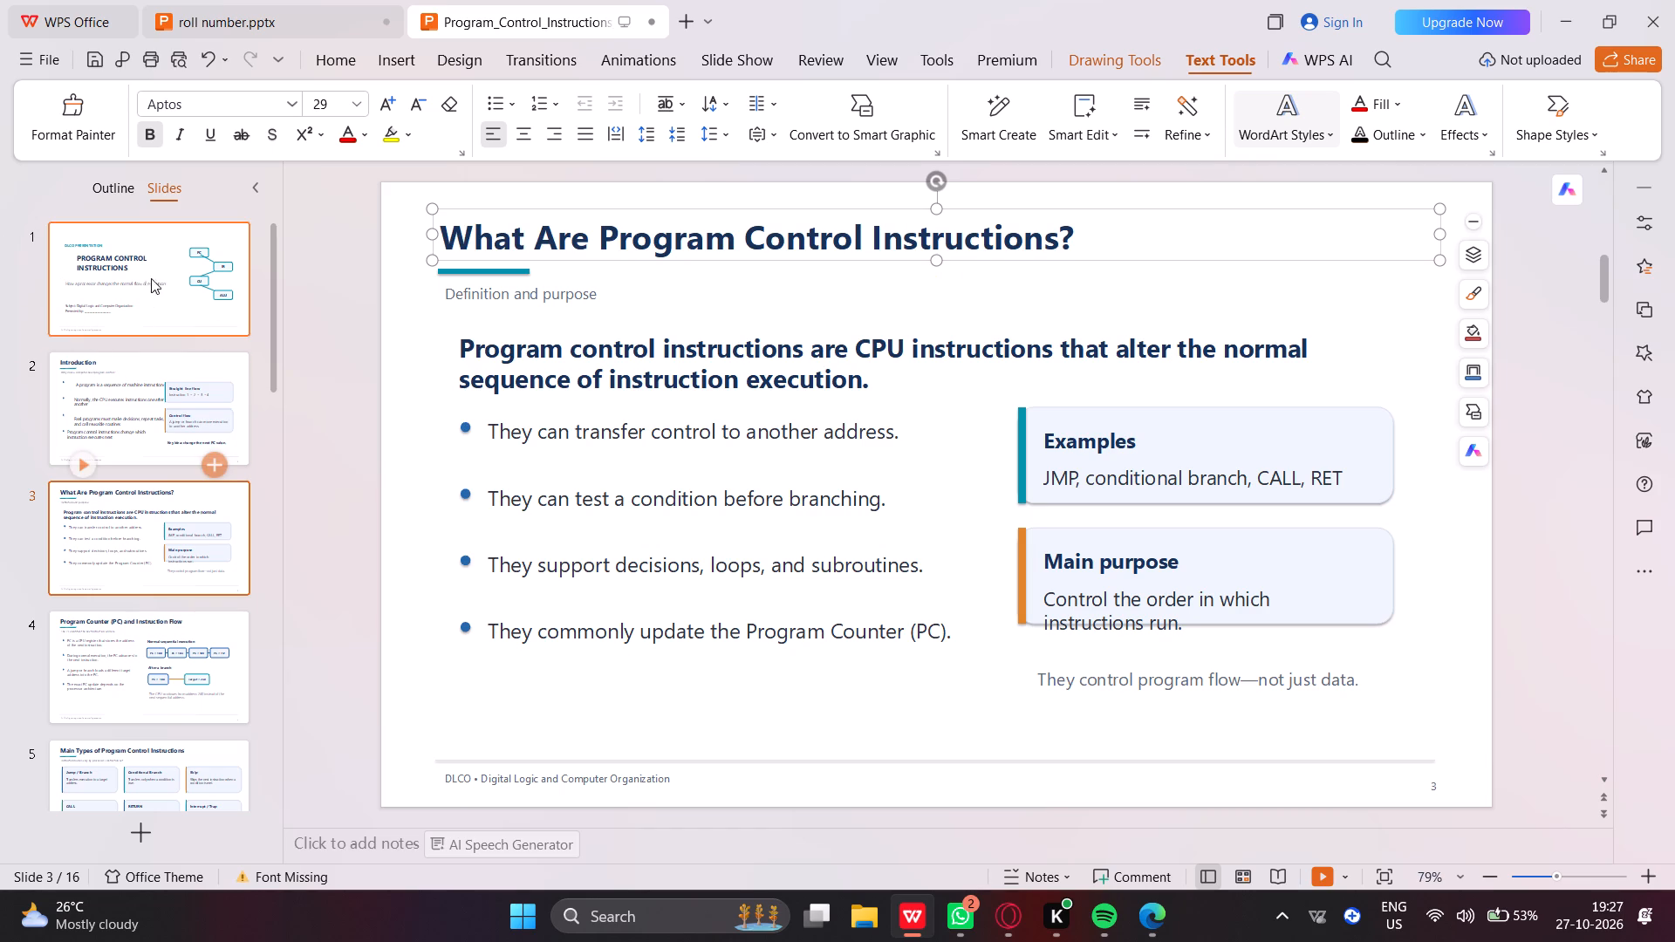
{"action": "right_click", "coordinate": [154, 267]}
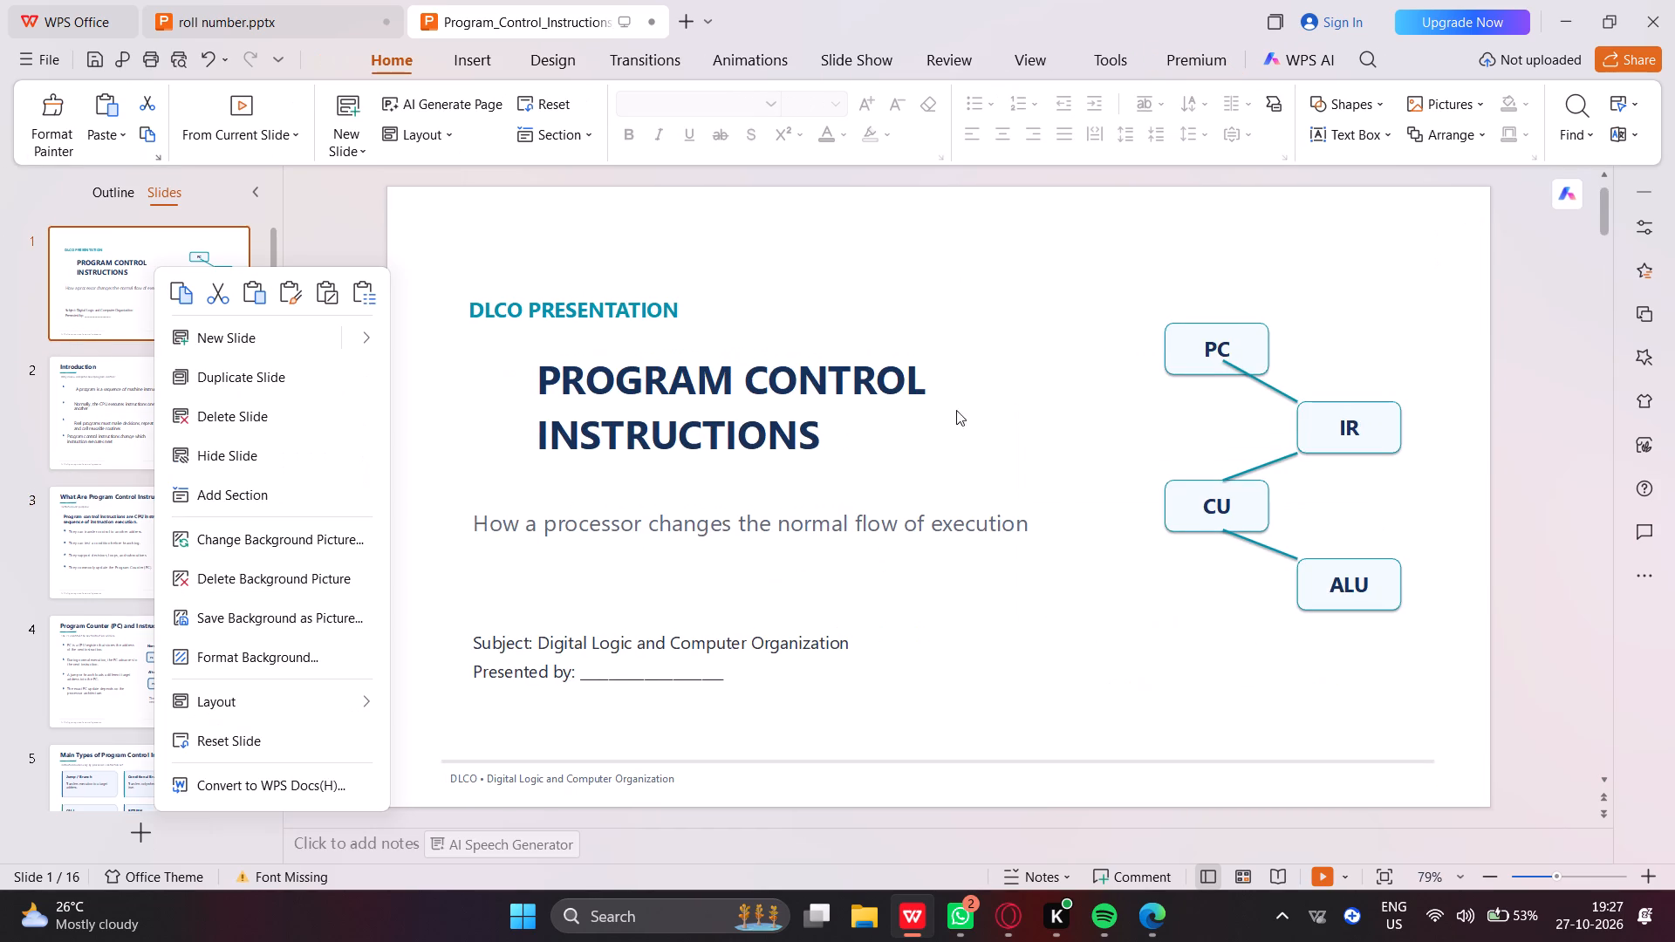
{"action": "left_click", "coordinate": [132, 411]}
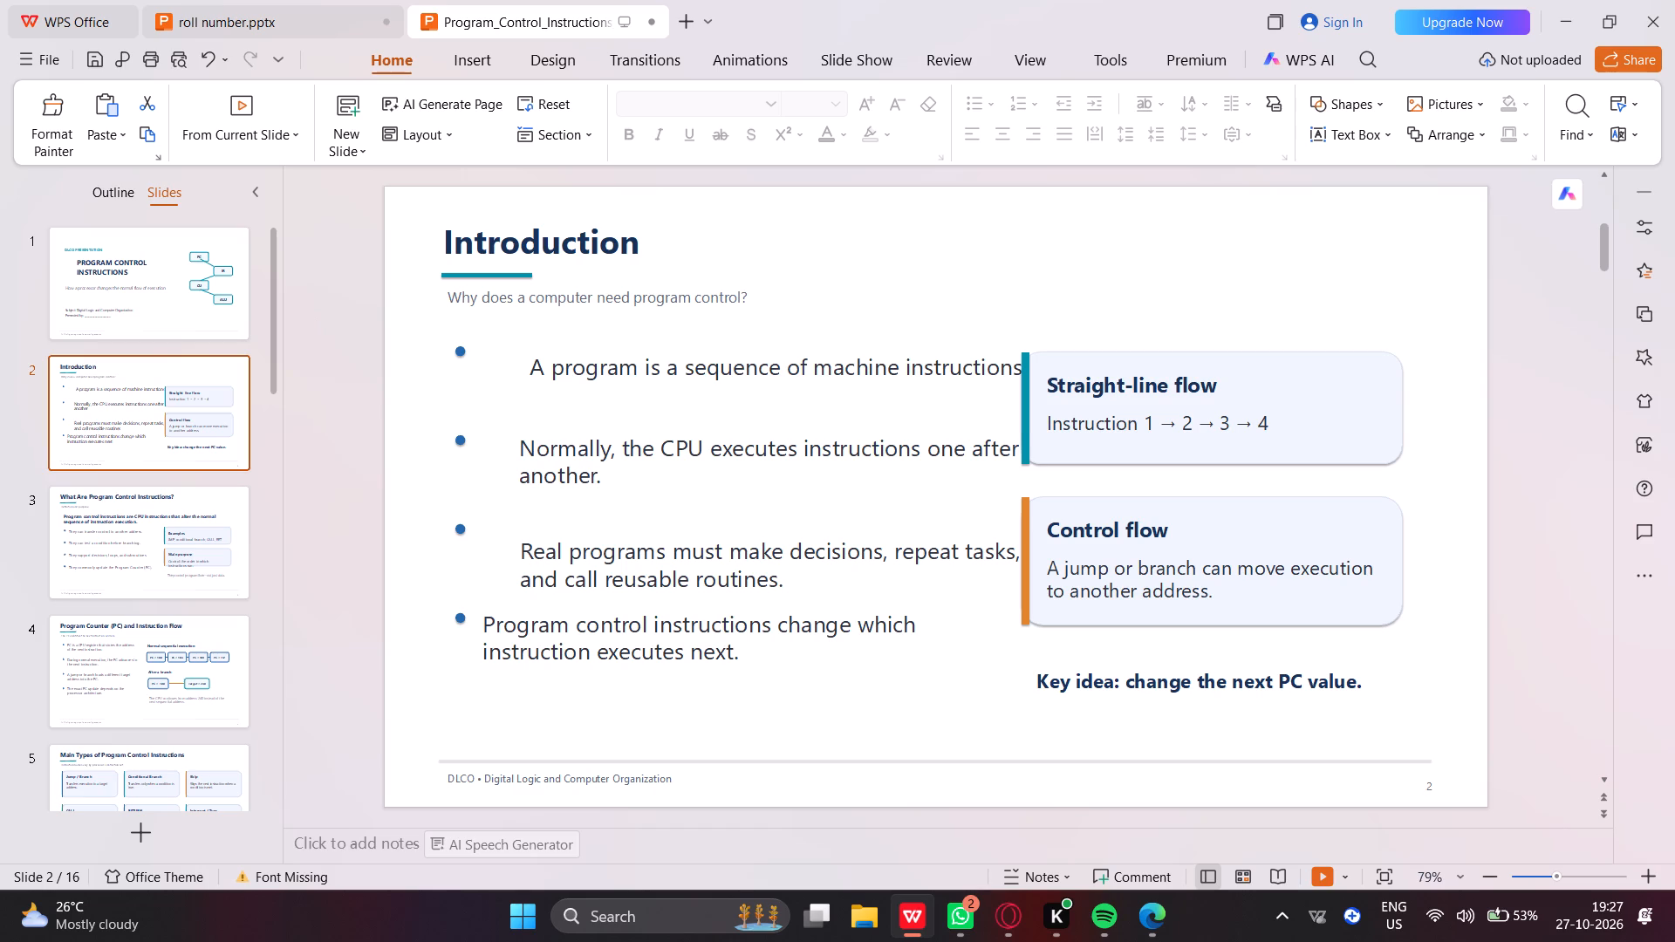
{"action": "left_click", "coordinate": [148, 550]}
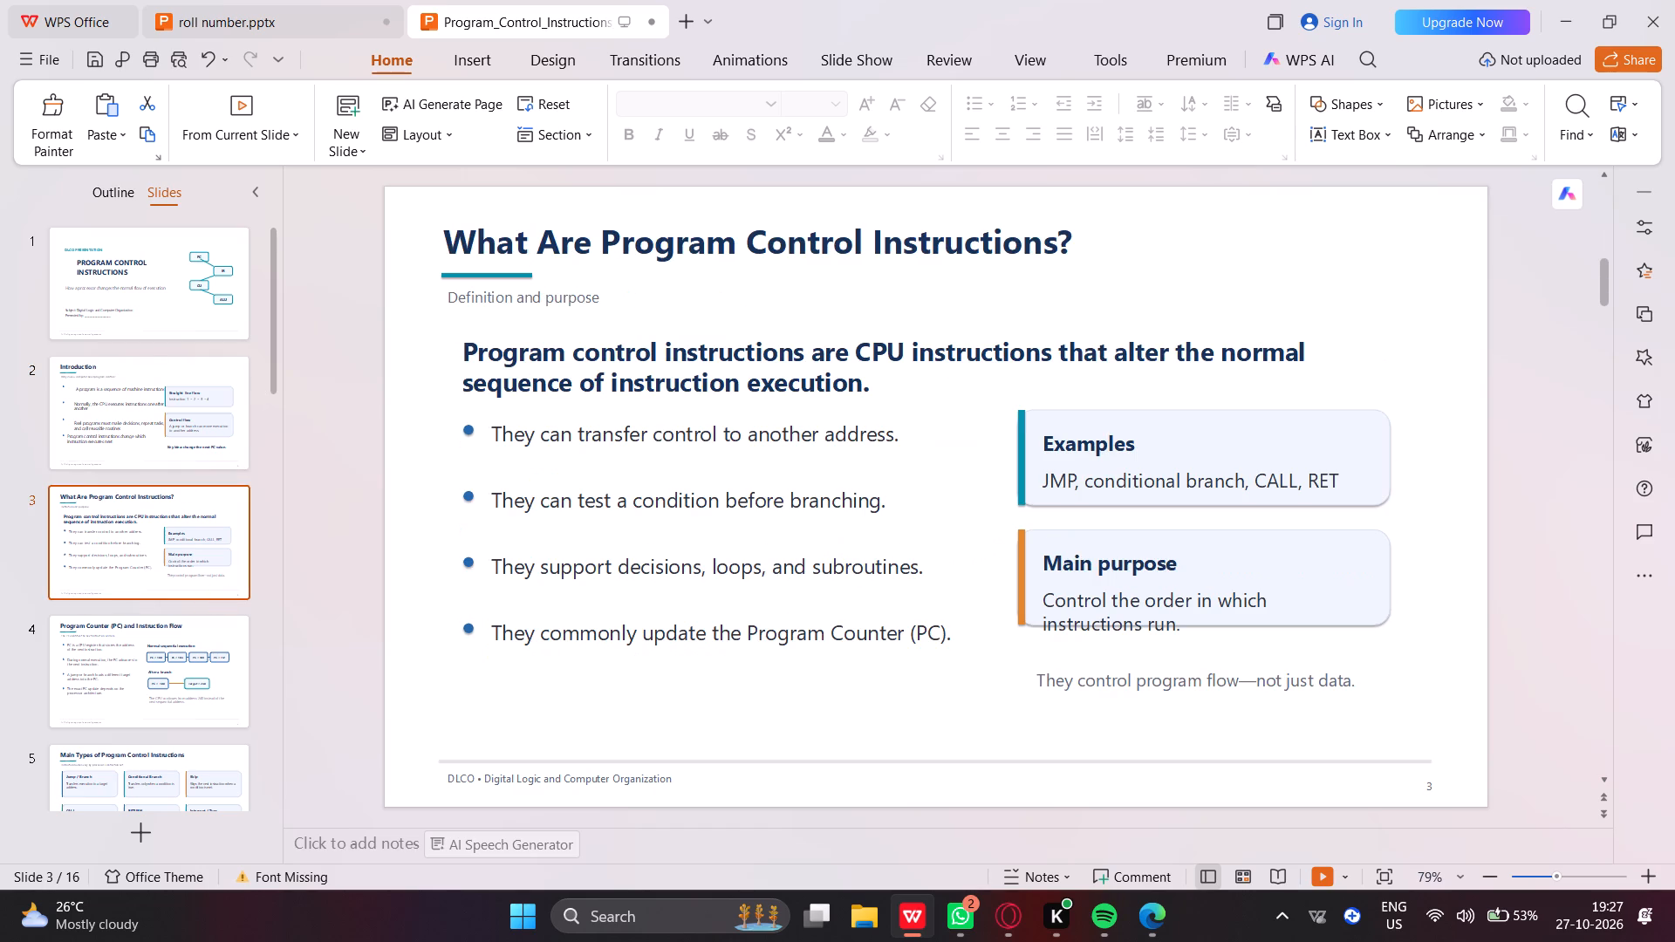
{"action": "left_click", "coordinate": [443, 242]}
{"action": "left_click_drag", "start_coordinate": [443, 242], "coordinate": [1009, 254]}
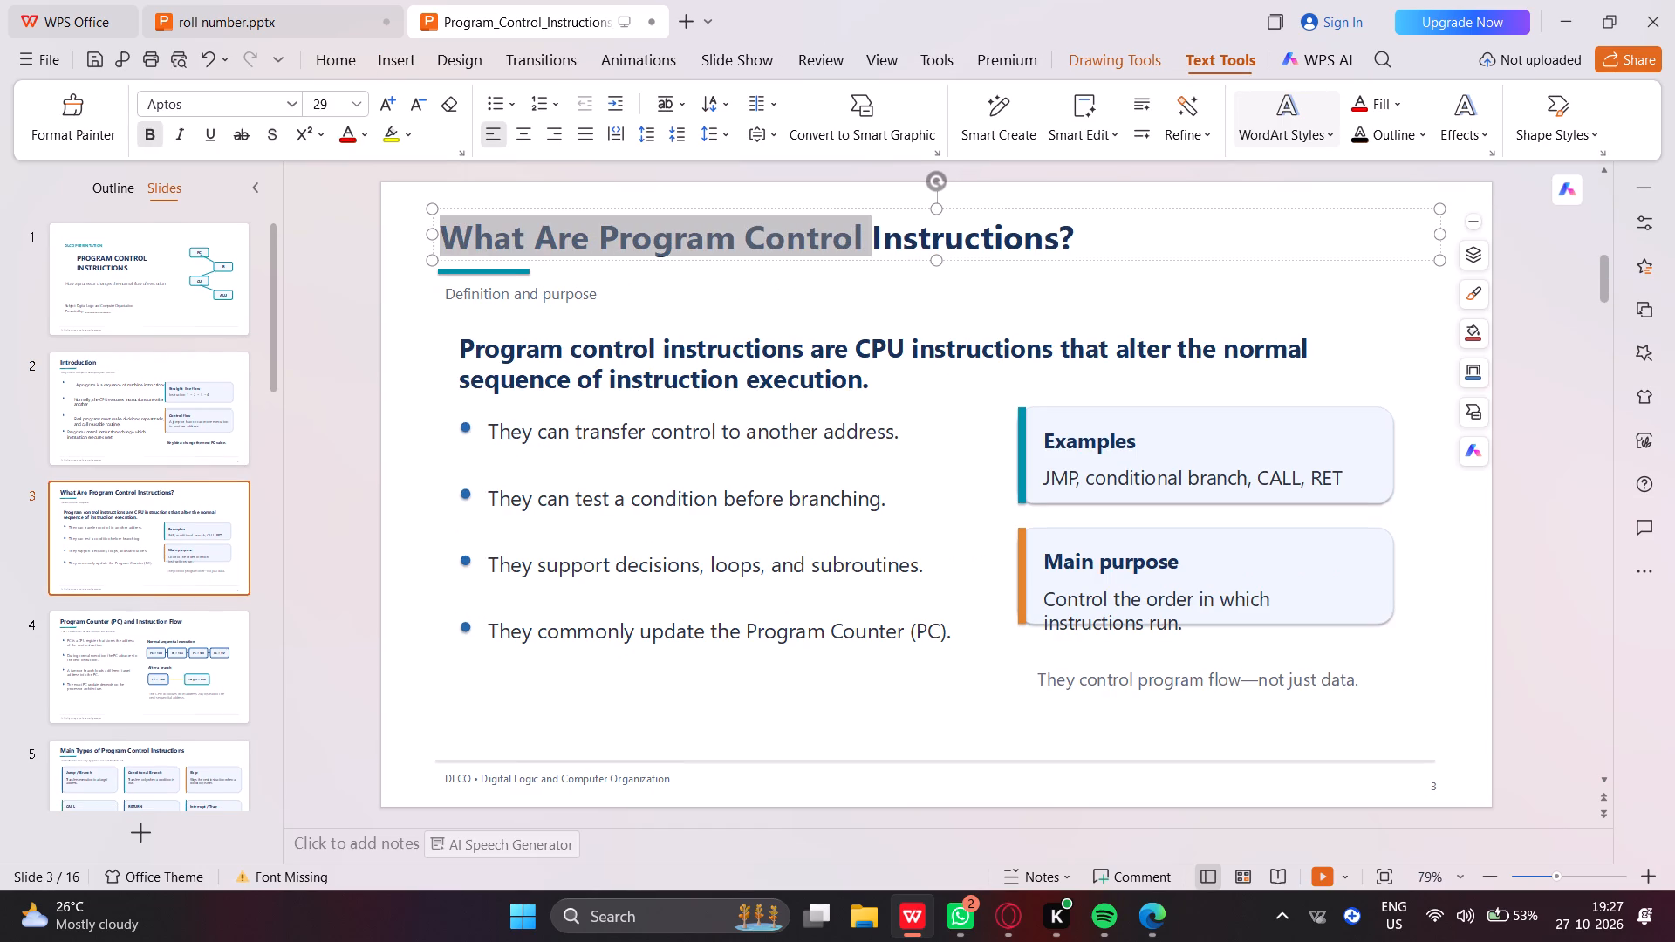
{"action": "left_click_drag", "start_coordinate": [1009, 254], "coordinate": [1077, 248]}
{"action": "key", "text": "ctrl+c"}
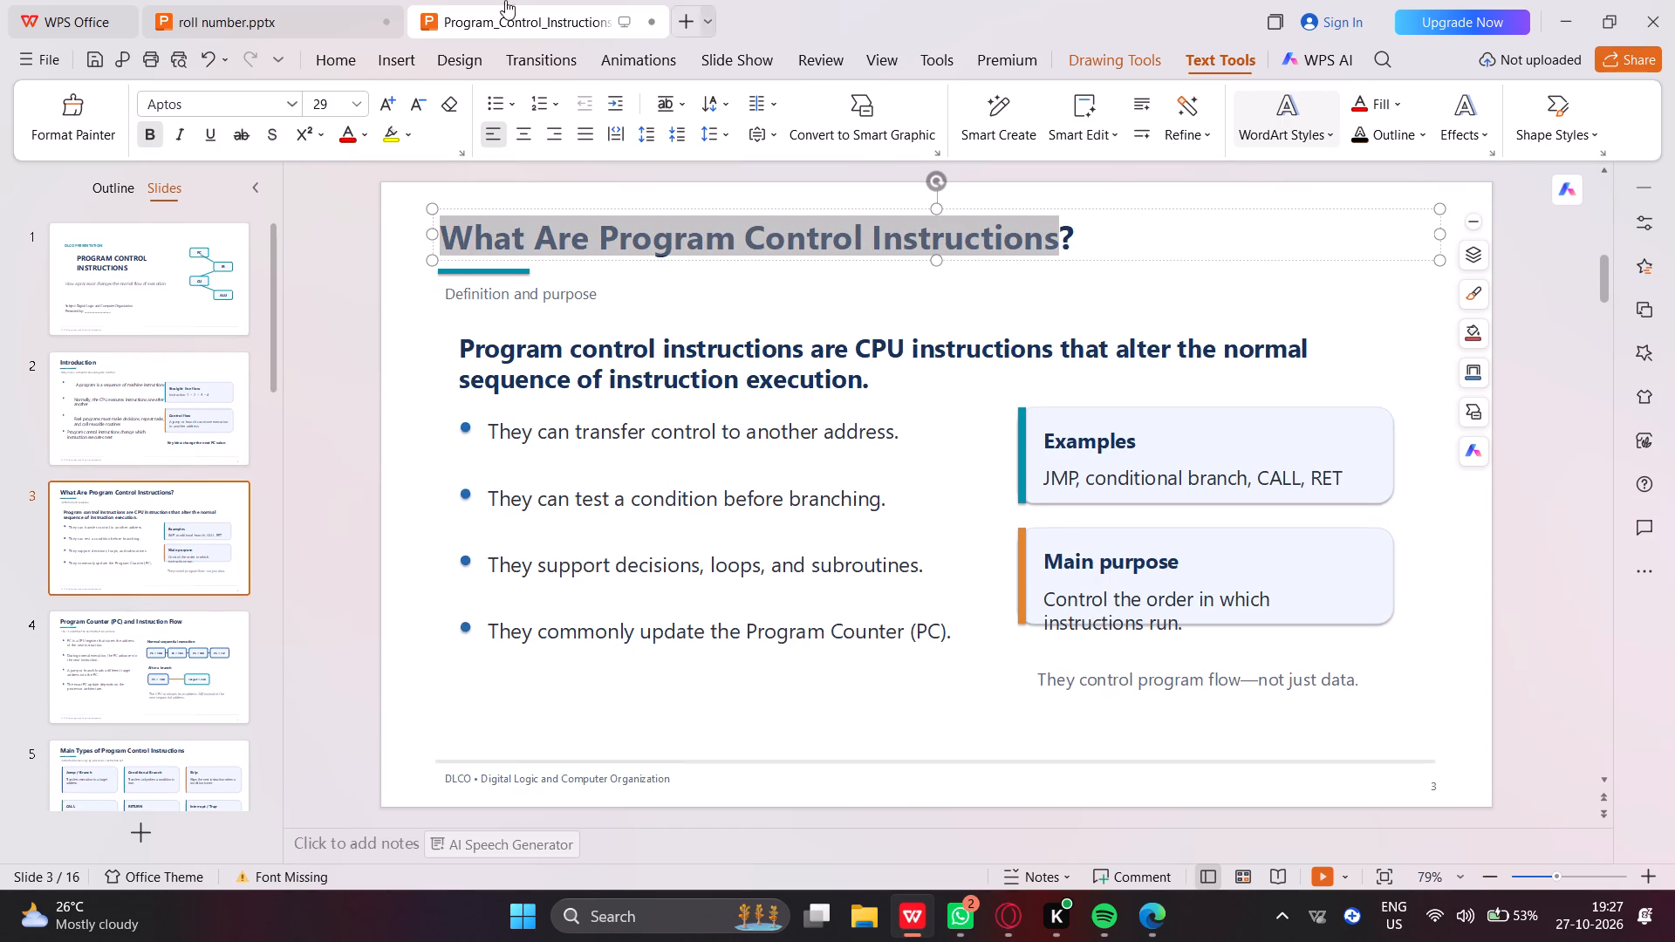
{"action": "left_click", "coordinate": [292, 3]}
{"action": "left_click", "coordinate": [930, 259]}
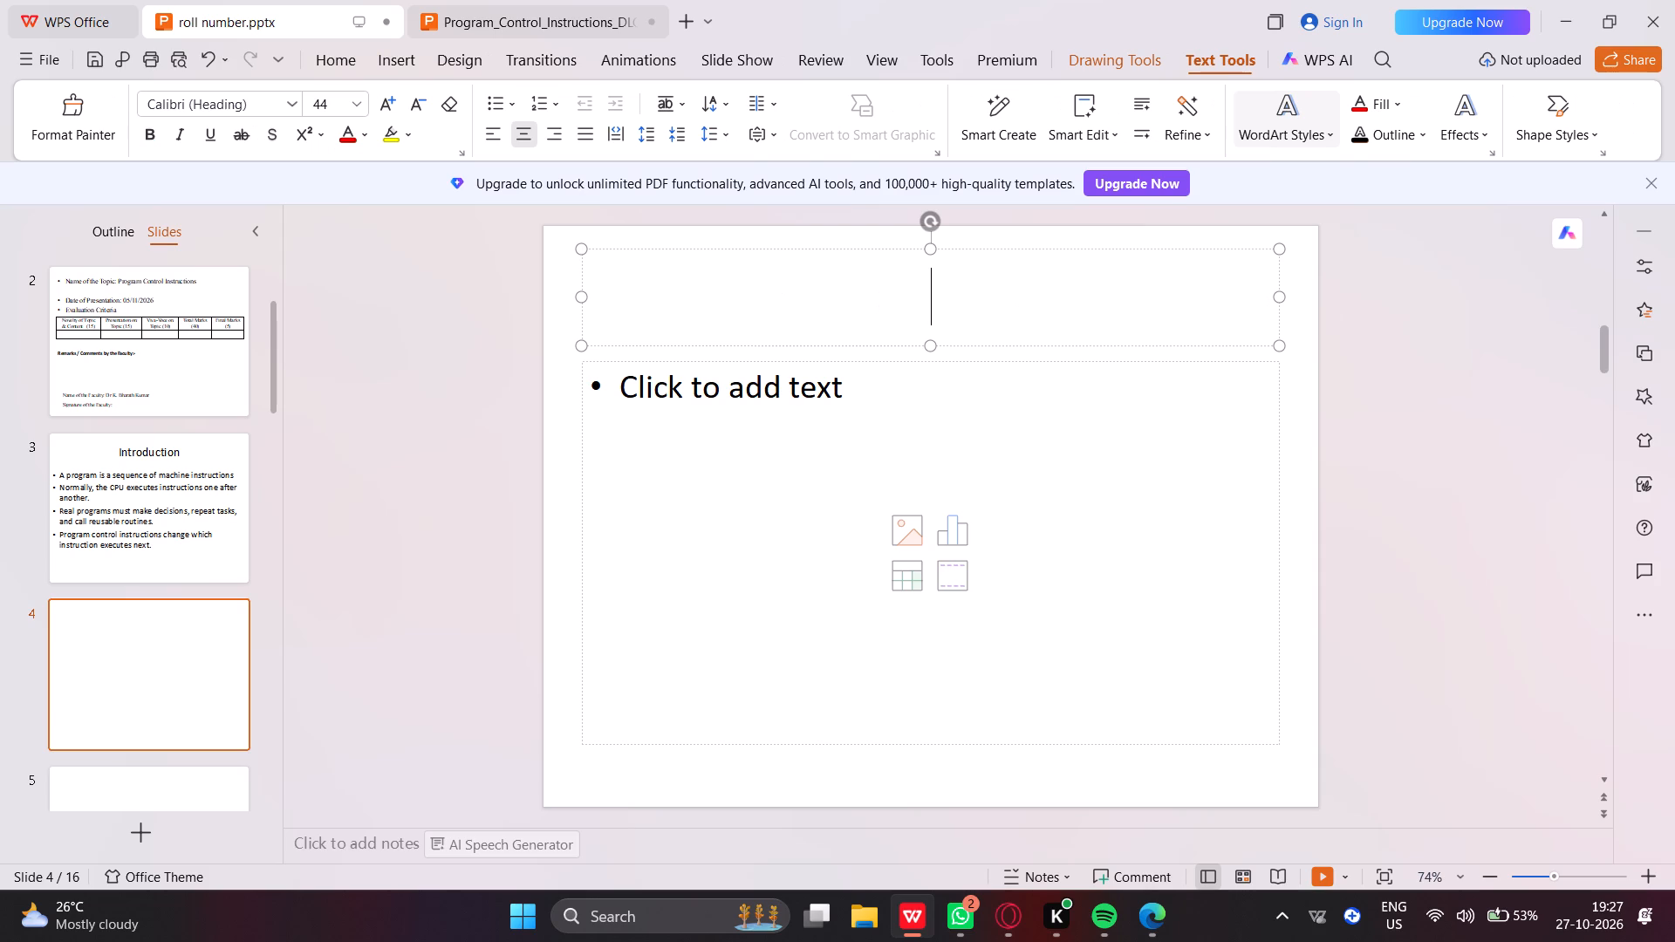
{"action": "key", "text": "ctrl+v"}
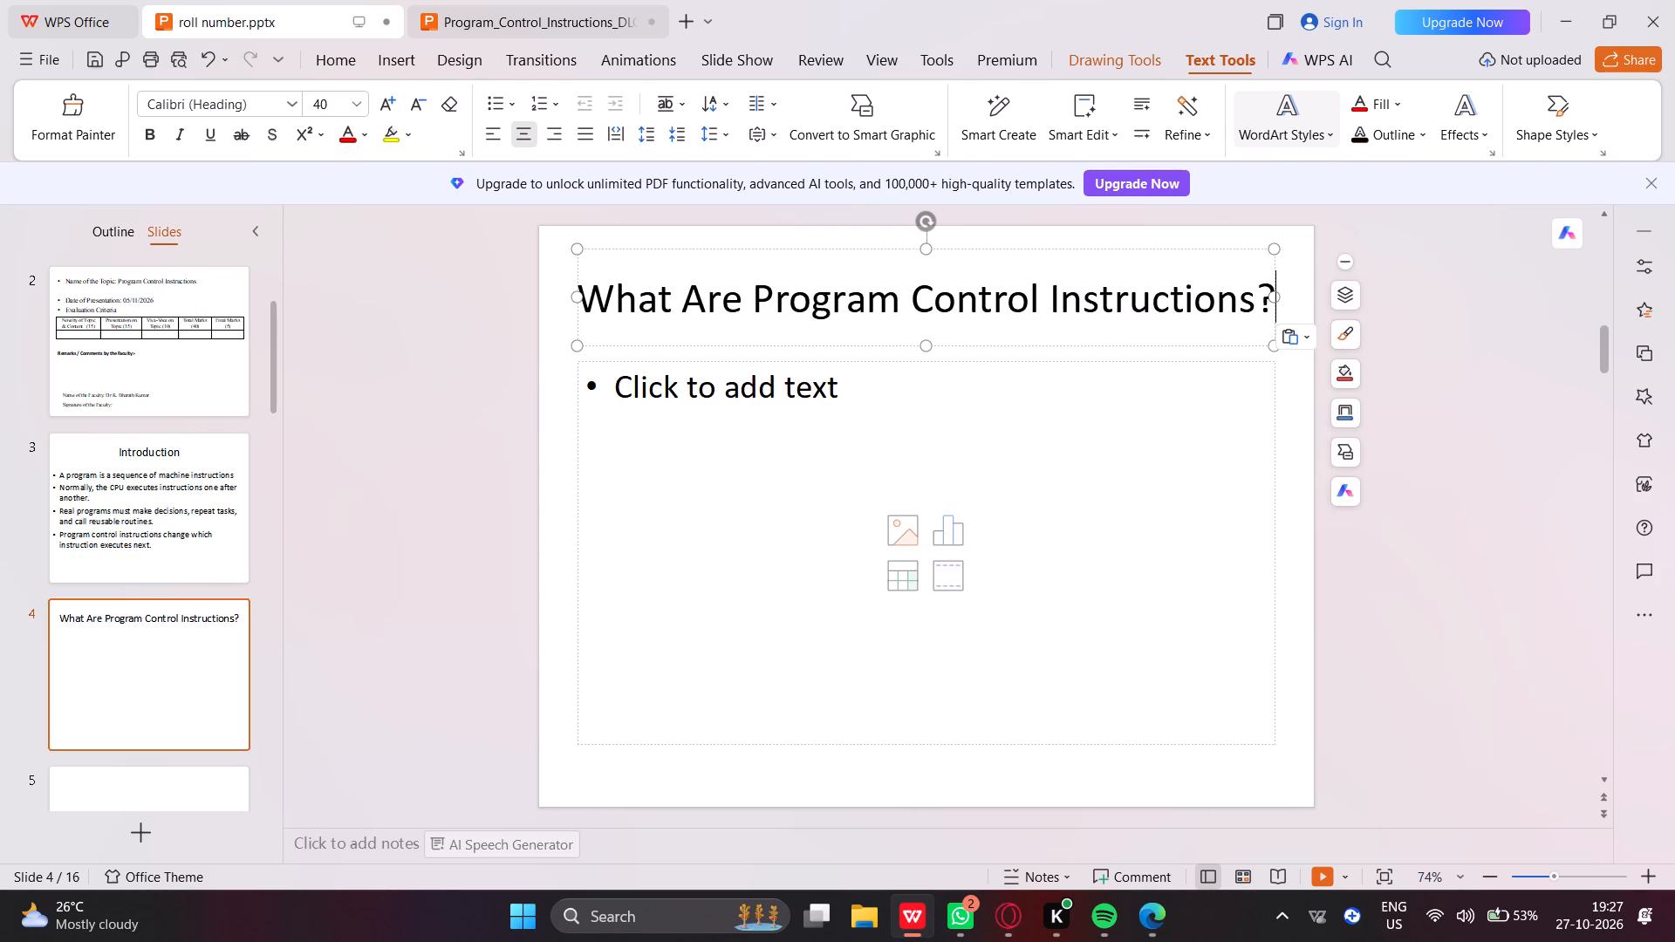
{"action": "left_click", "coordinate": [1511, 342]}
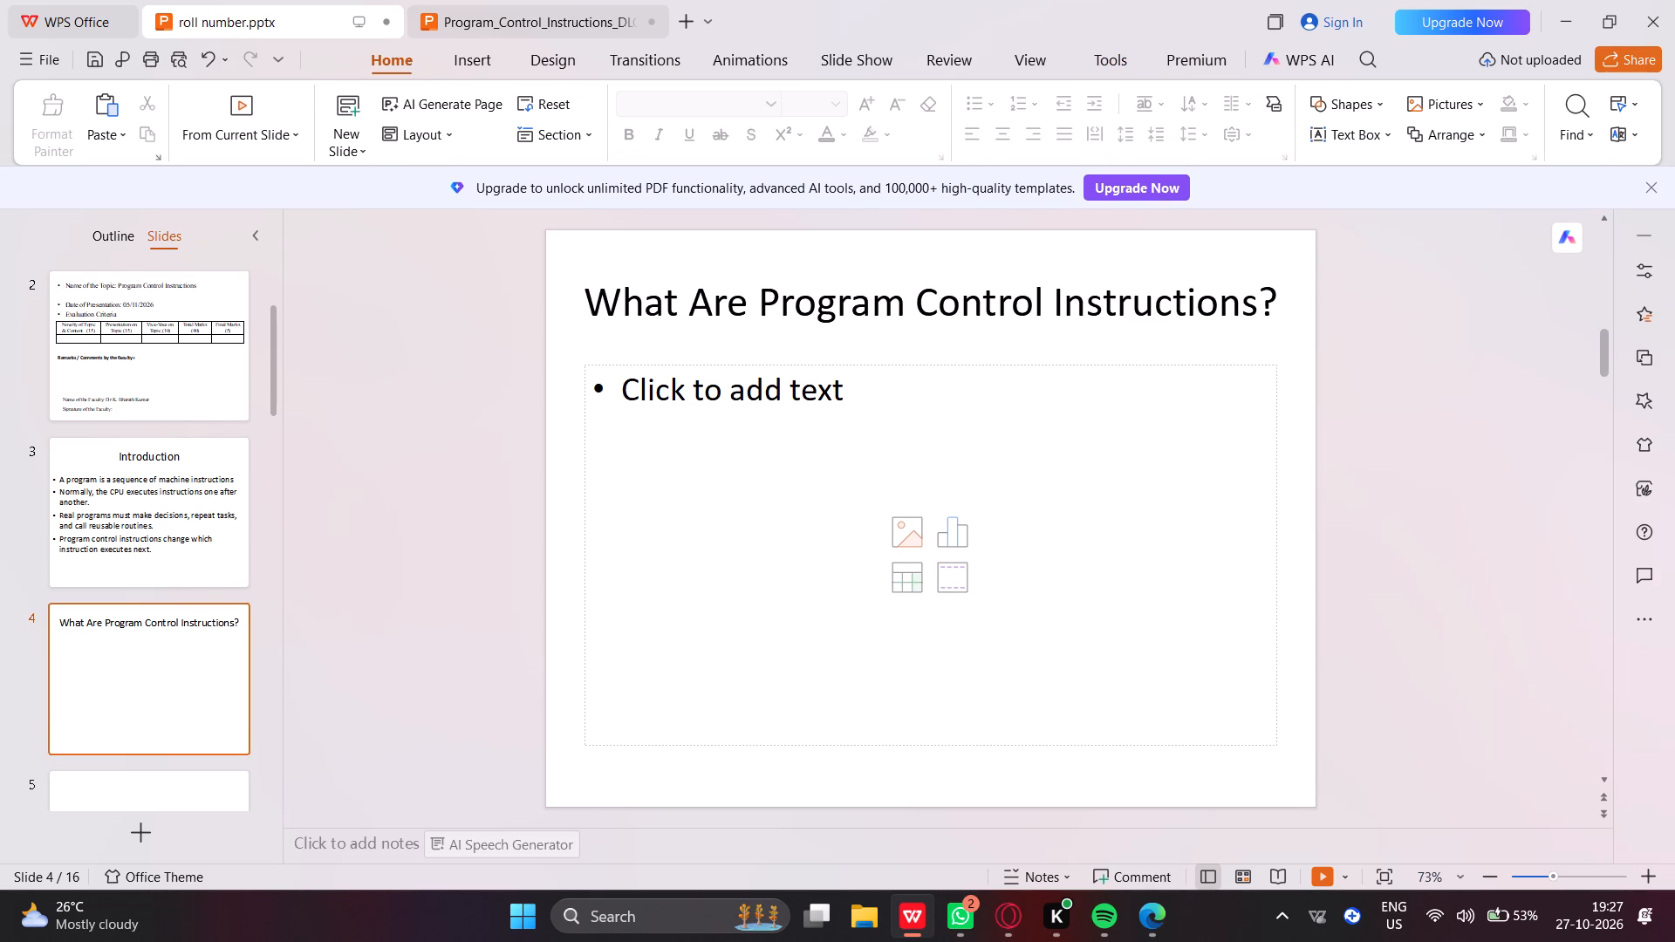
Sign in to the WPS Office account through the browser sign-in page.
{"action": "left_click", "coordinate": [1307, 28]}
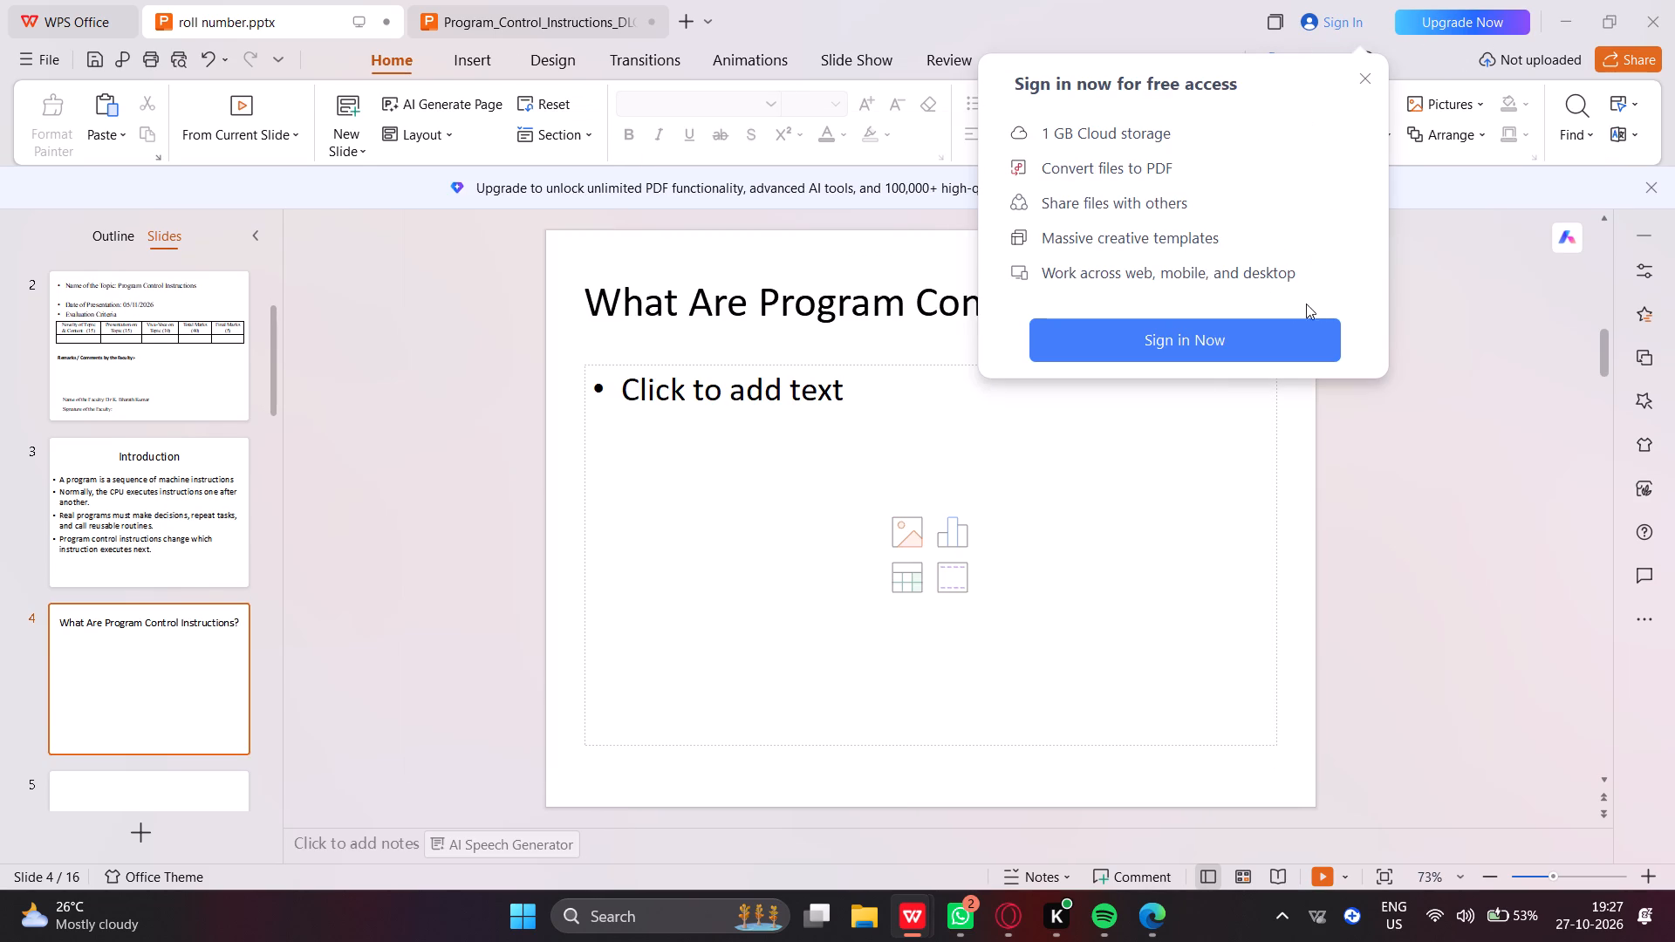
{"action": "left_click", "coordinate": [863, 279]}
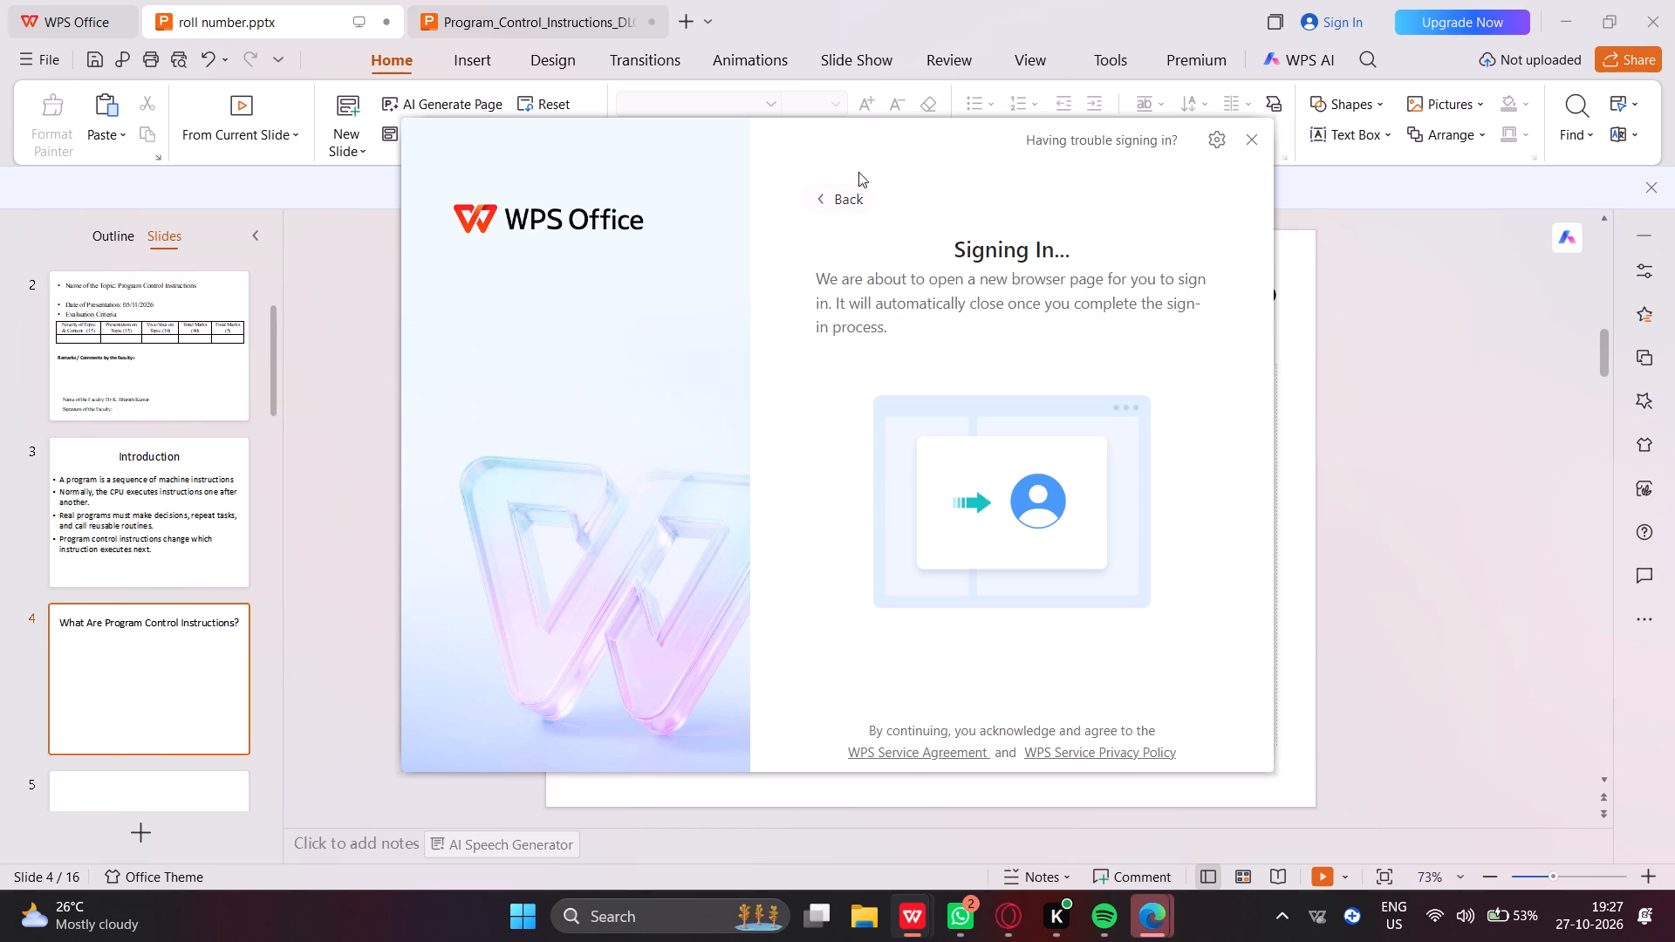
{"action": "scroll", "coordinate": [1097, 380], "scroll_direction": "down", "scroll_amount": 3}
{"action": "left_click", "coordinate": [1071, 476]}
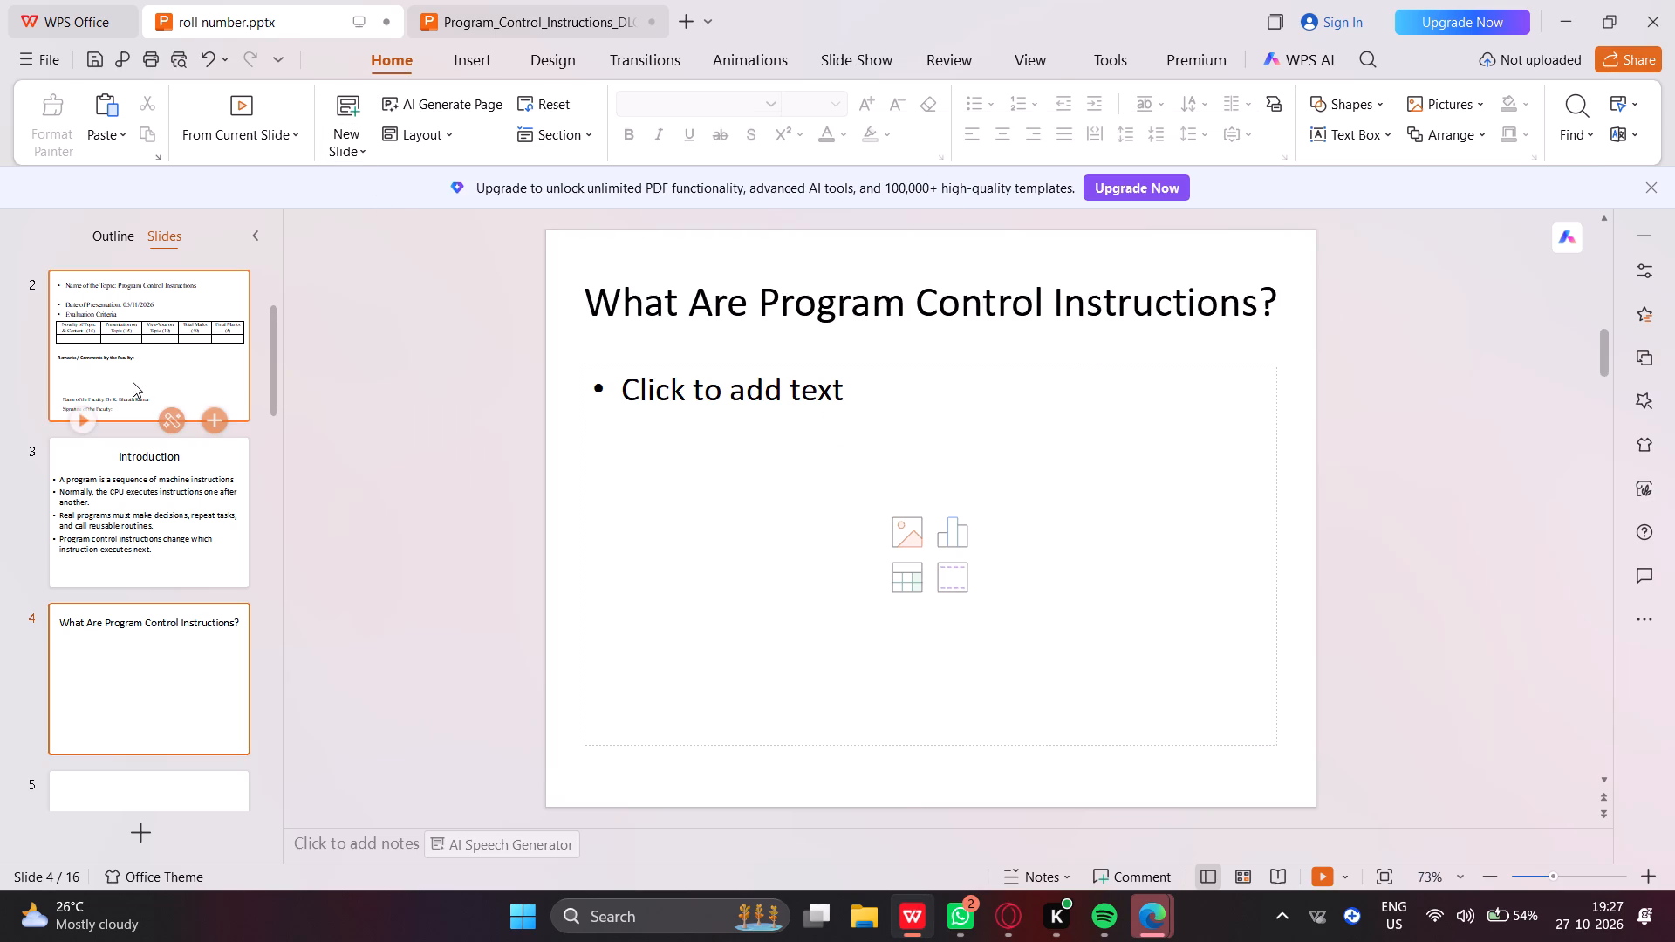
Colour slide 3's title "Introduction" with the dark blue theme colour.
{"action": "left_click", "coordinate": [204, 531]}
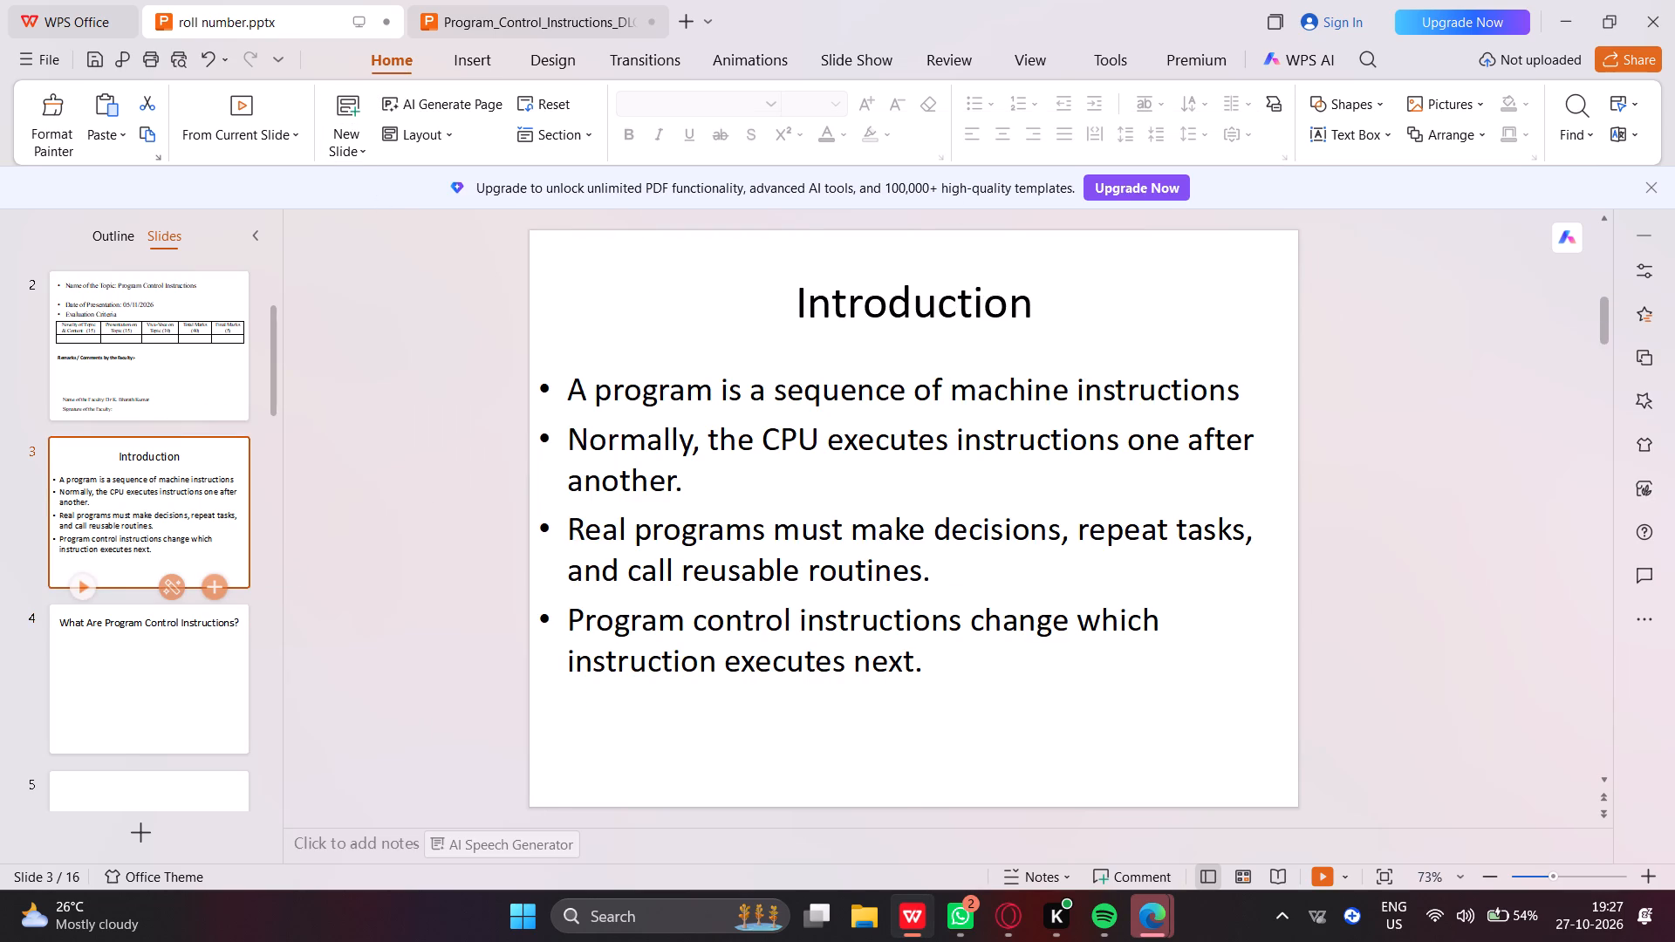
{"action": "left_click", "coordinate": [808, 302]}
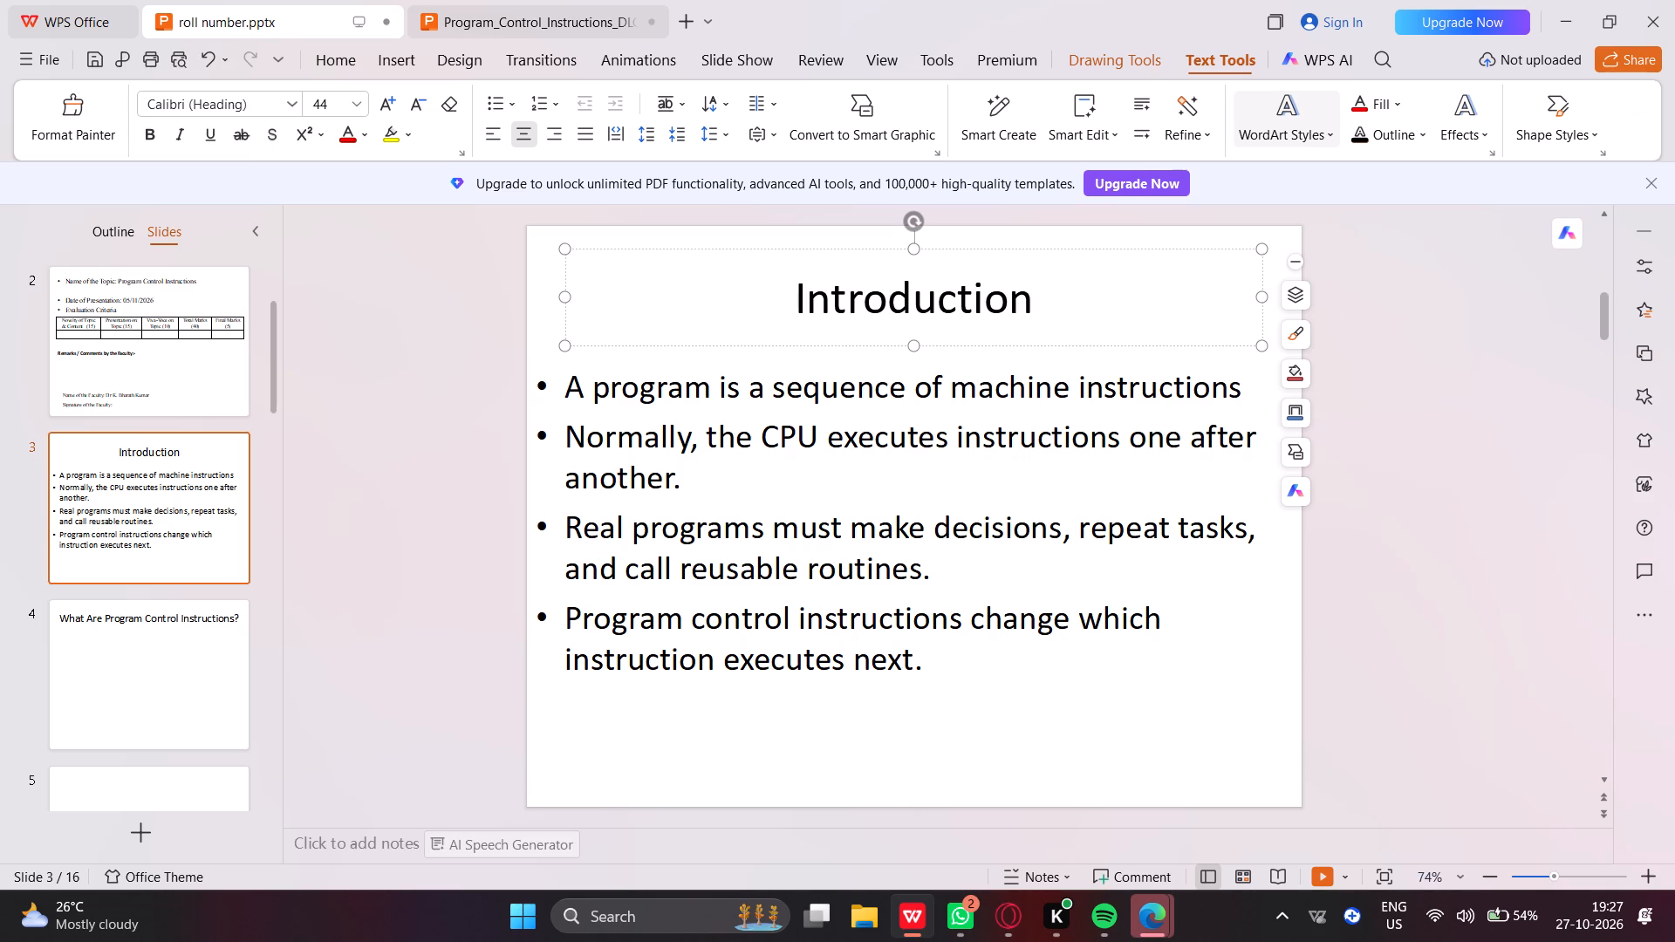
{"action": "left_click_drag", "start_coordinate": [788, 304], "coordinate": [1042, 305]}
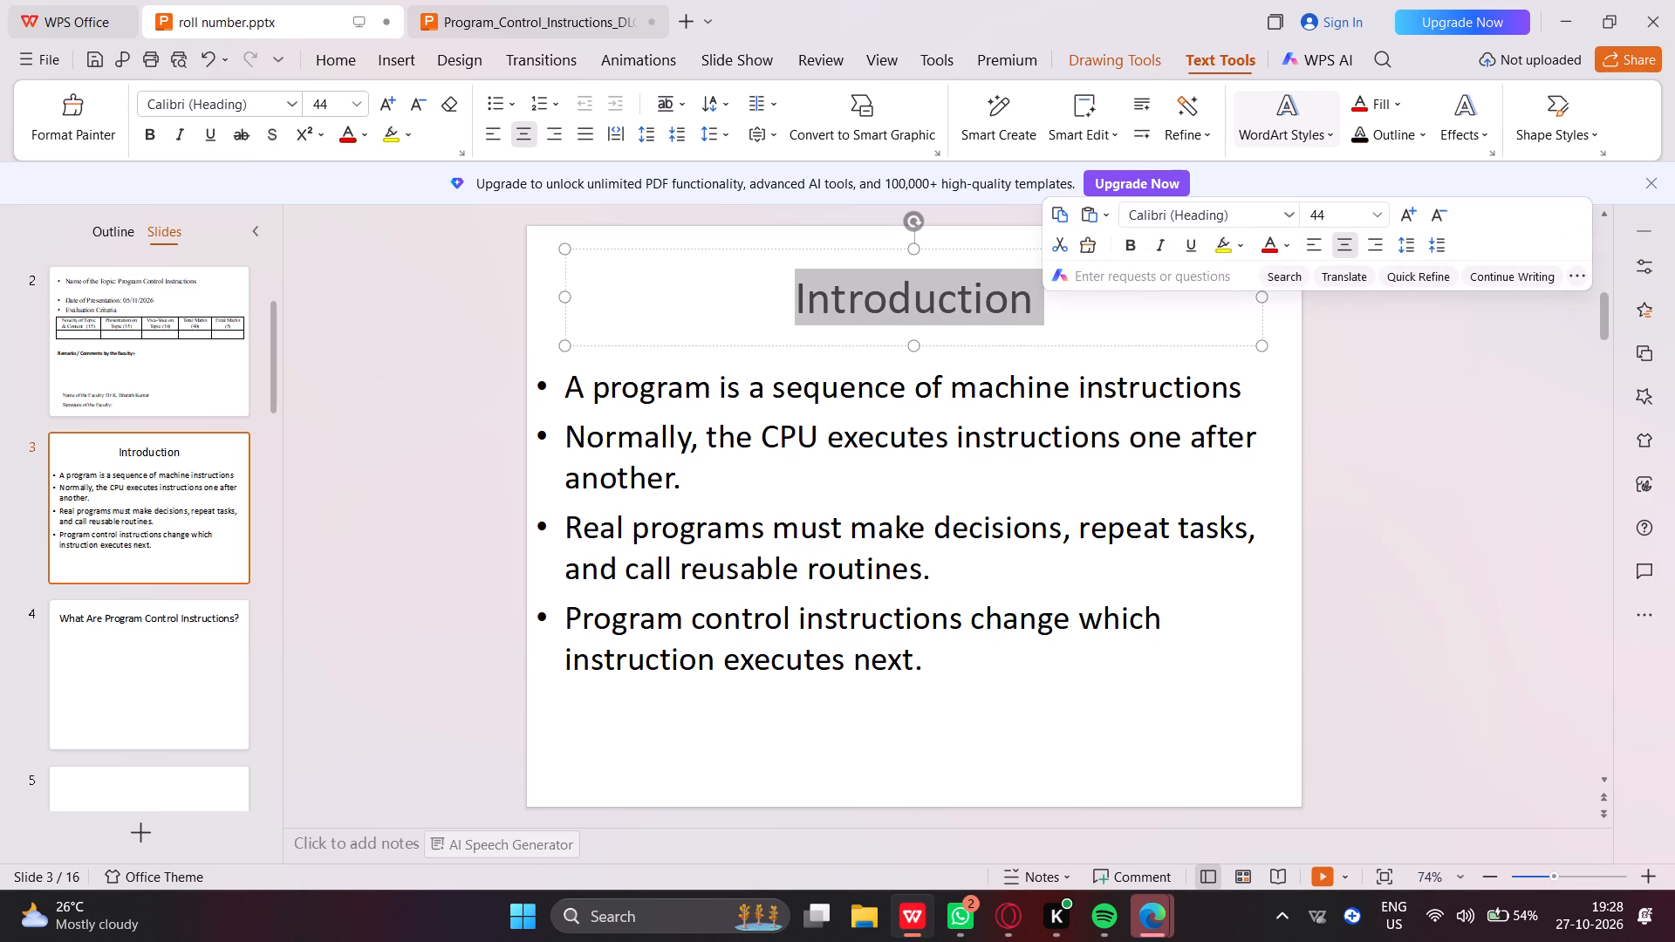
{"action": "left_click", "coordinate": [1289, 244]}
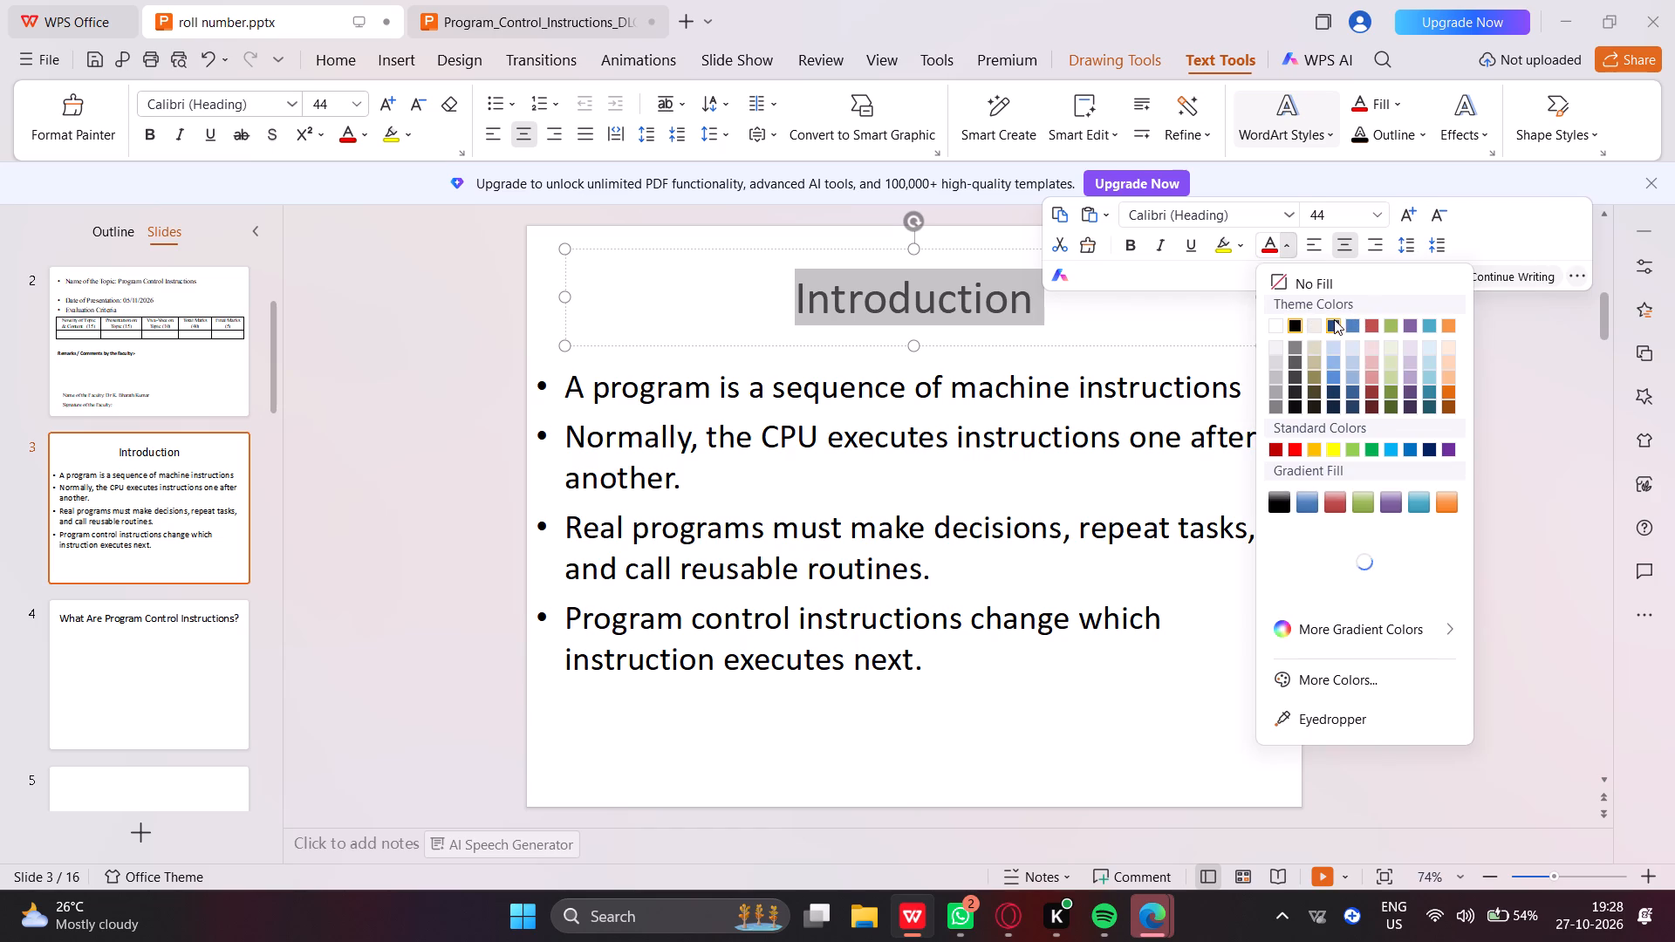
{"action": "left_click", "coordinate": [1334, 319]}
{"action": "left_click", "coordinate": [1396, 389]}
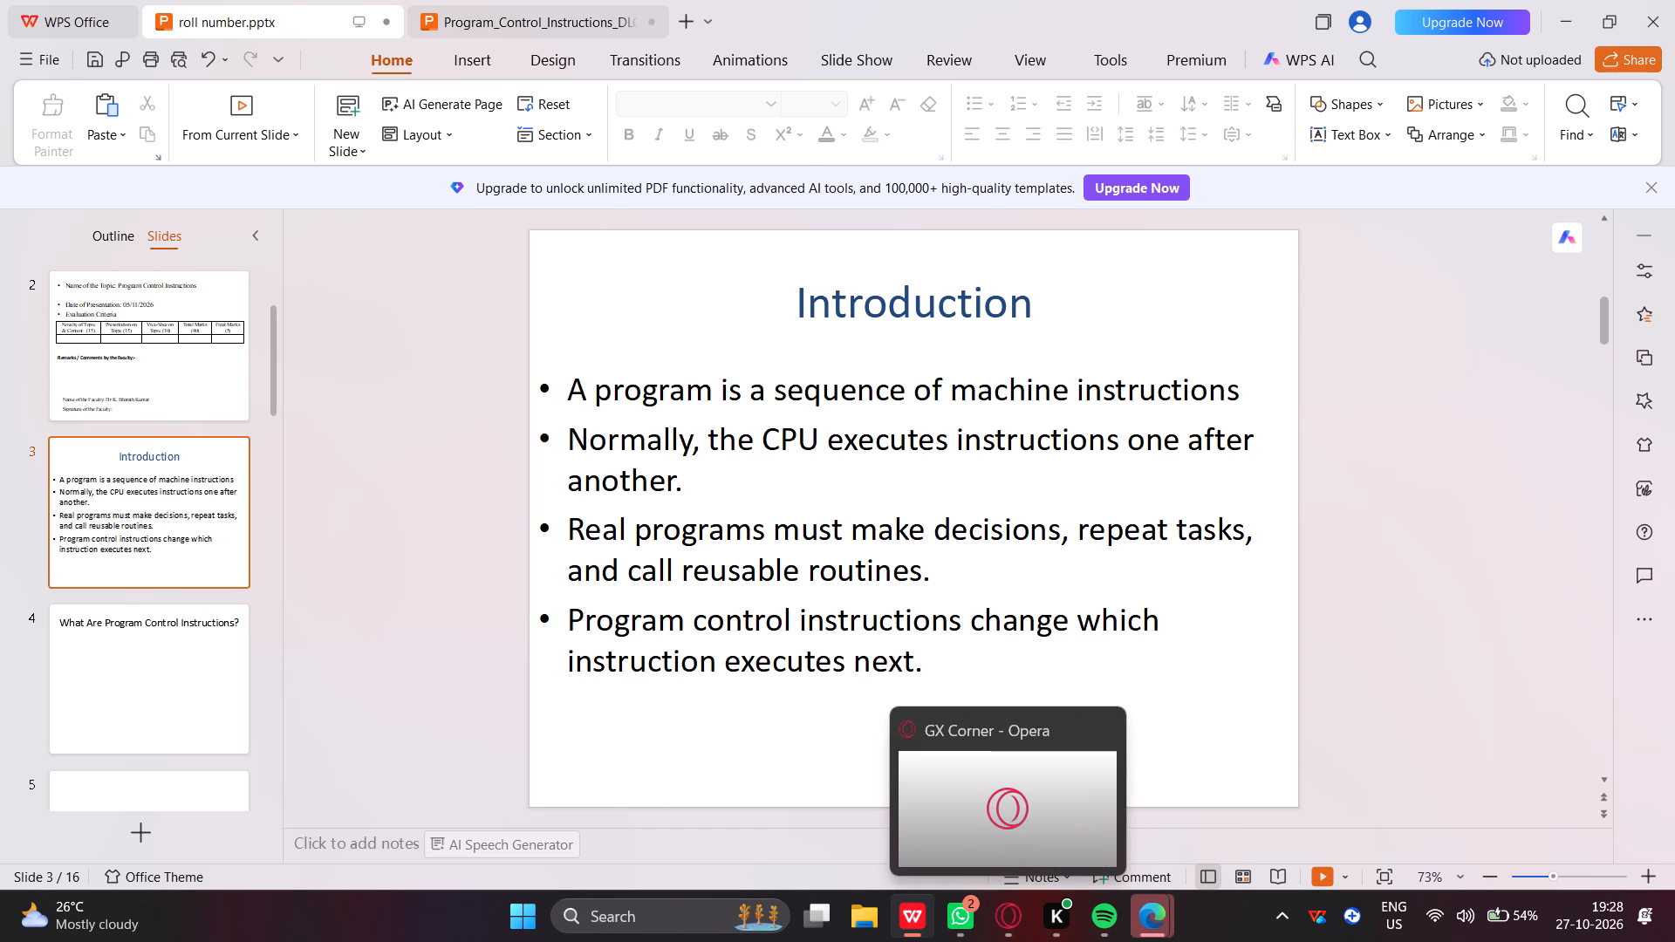
Check the heading colour in the downloaded deck and recolour slide 3's "Introduction" title in roll number.pptx with a darker shade of the blue theme colour.
{"action": "left_click", "coordinate": [657, 10]}
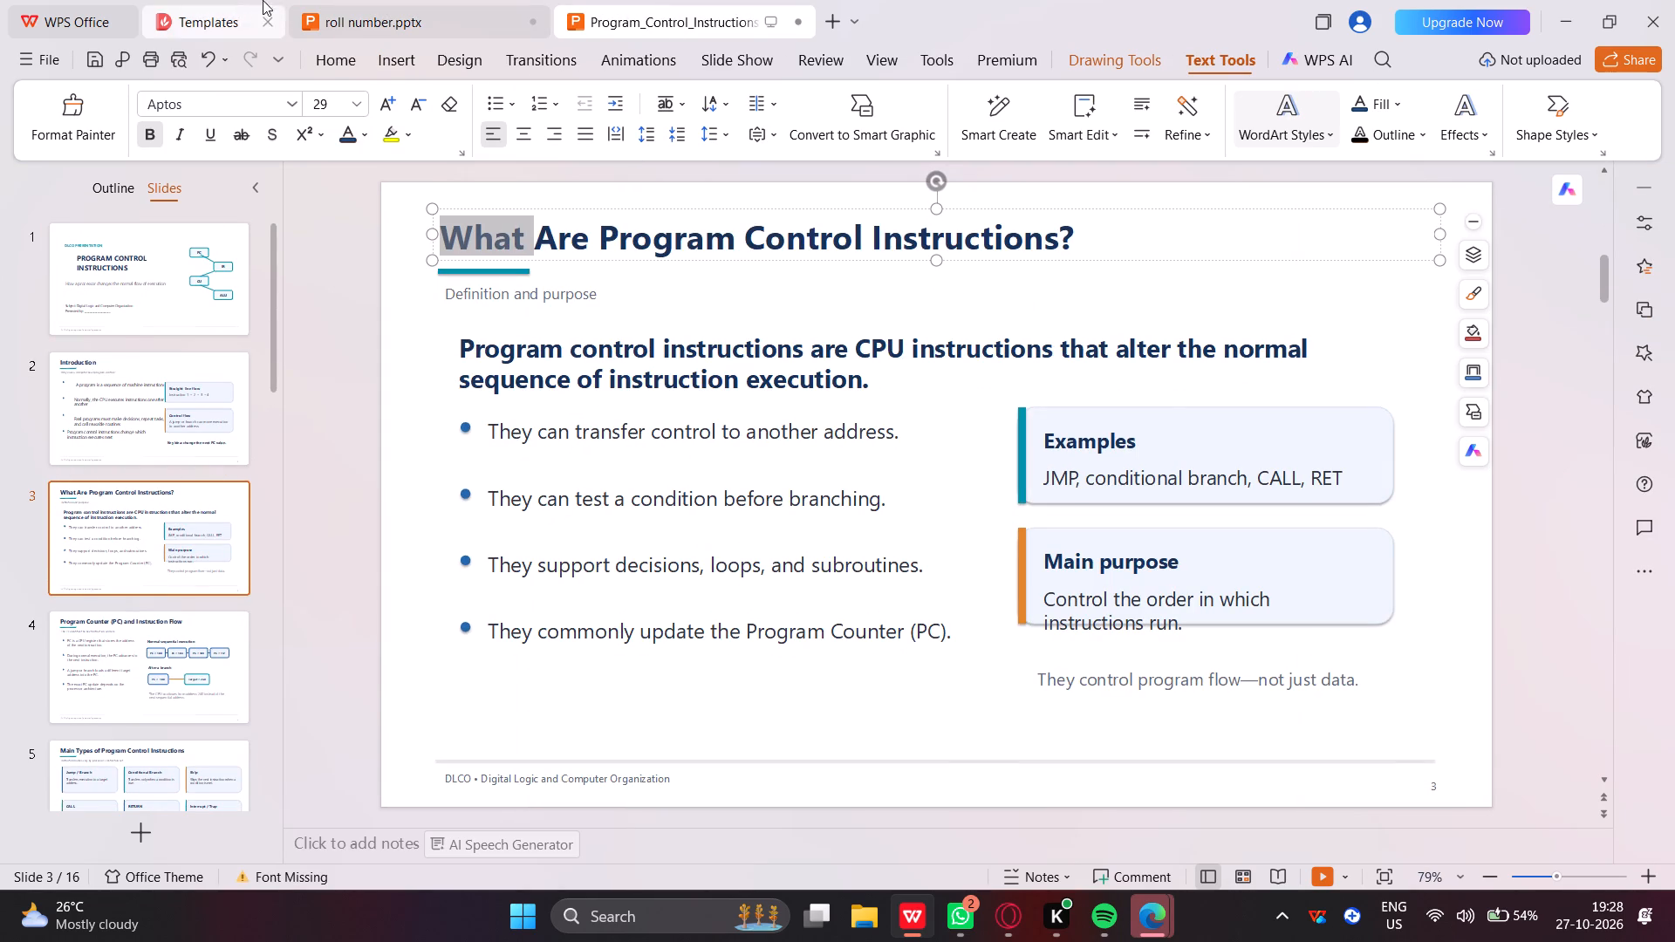
{"action": "left_click", "coordinate": [379, 28]}
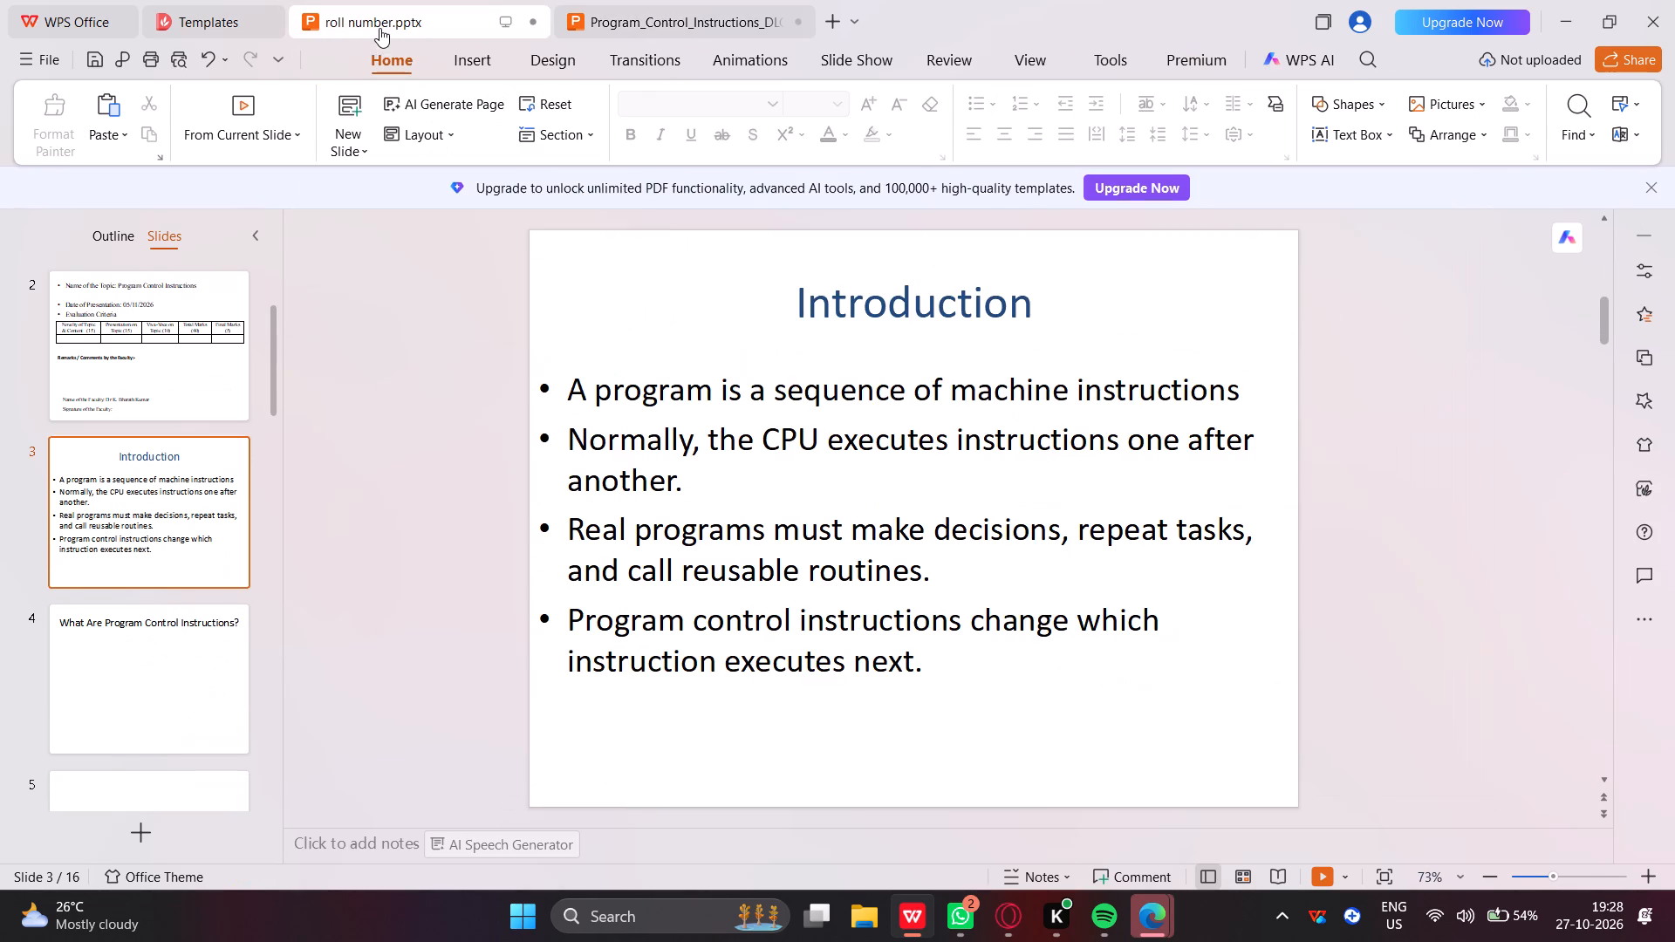
{"action": "left_click_drag", "start_coordinate": [769, 297], "coordinate": [1045, 308]}
{"action": "left_click", "coordinate": [801, 298]}
{"action": "left_click_drag", "start_coordinate": [789, 297], "coordinate": [1034, 323]}
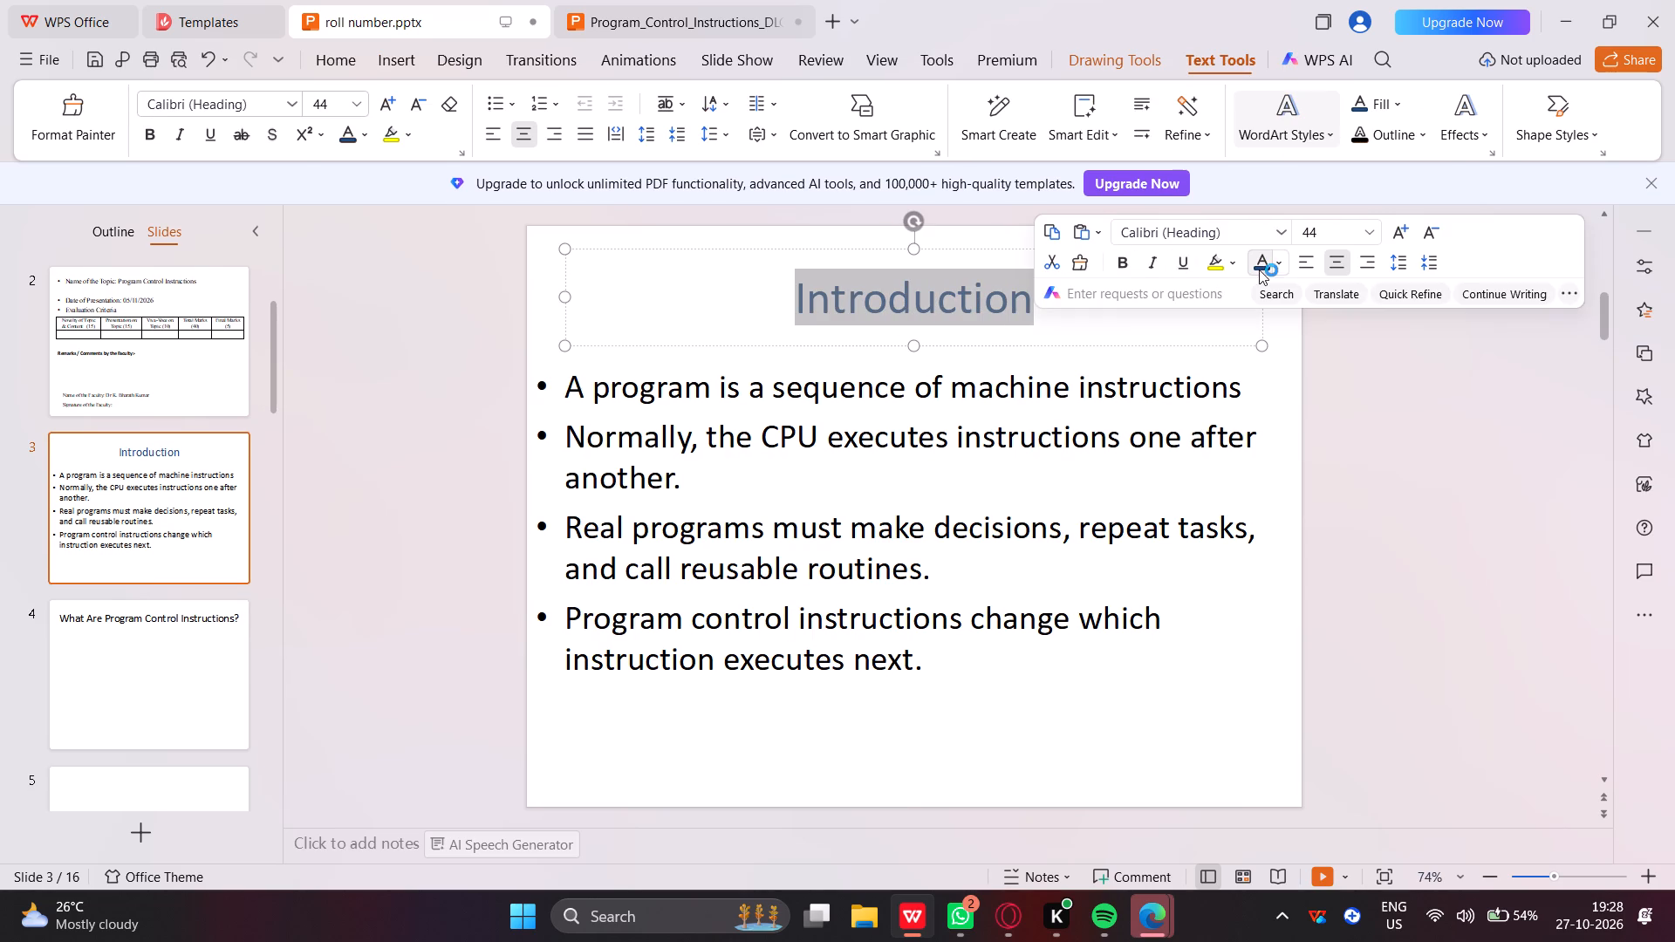
{"action": "left_click", "coordinate": [1273, 260]}
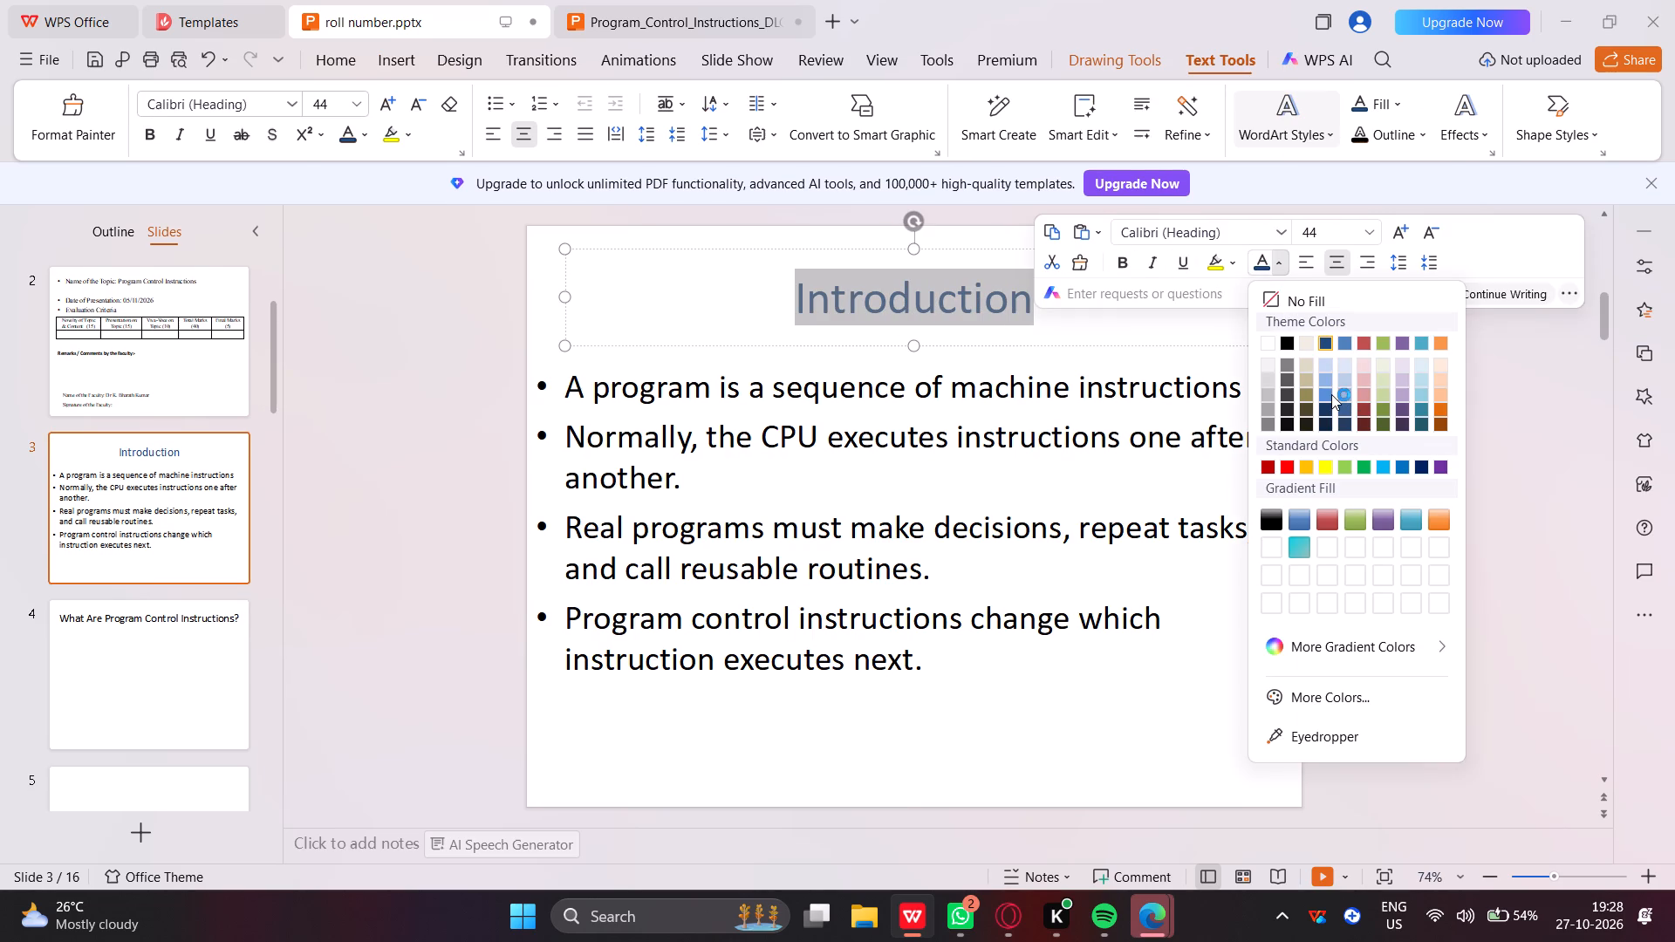
{"action": "left_click", "coordinate": [1326, 413]}
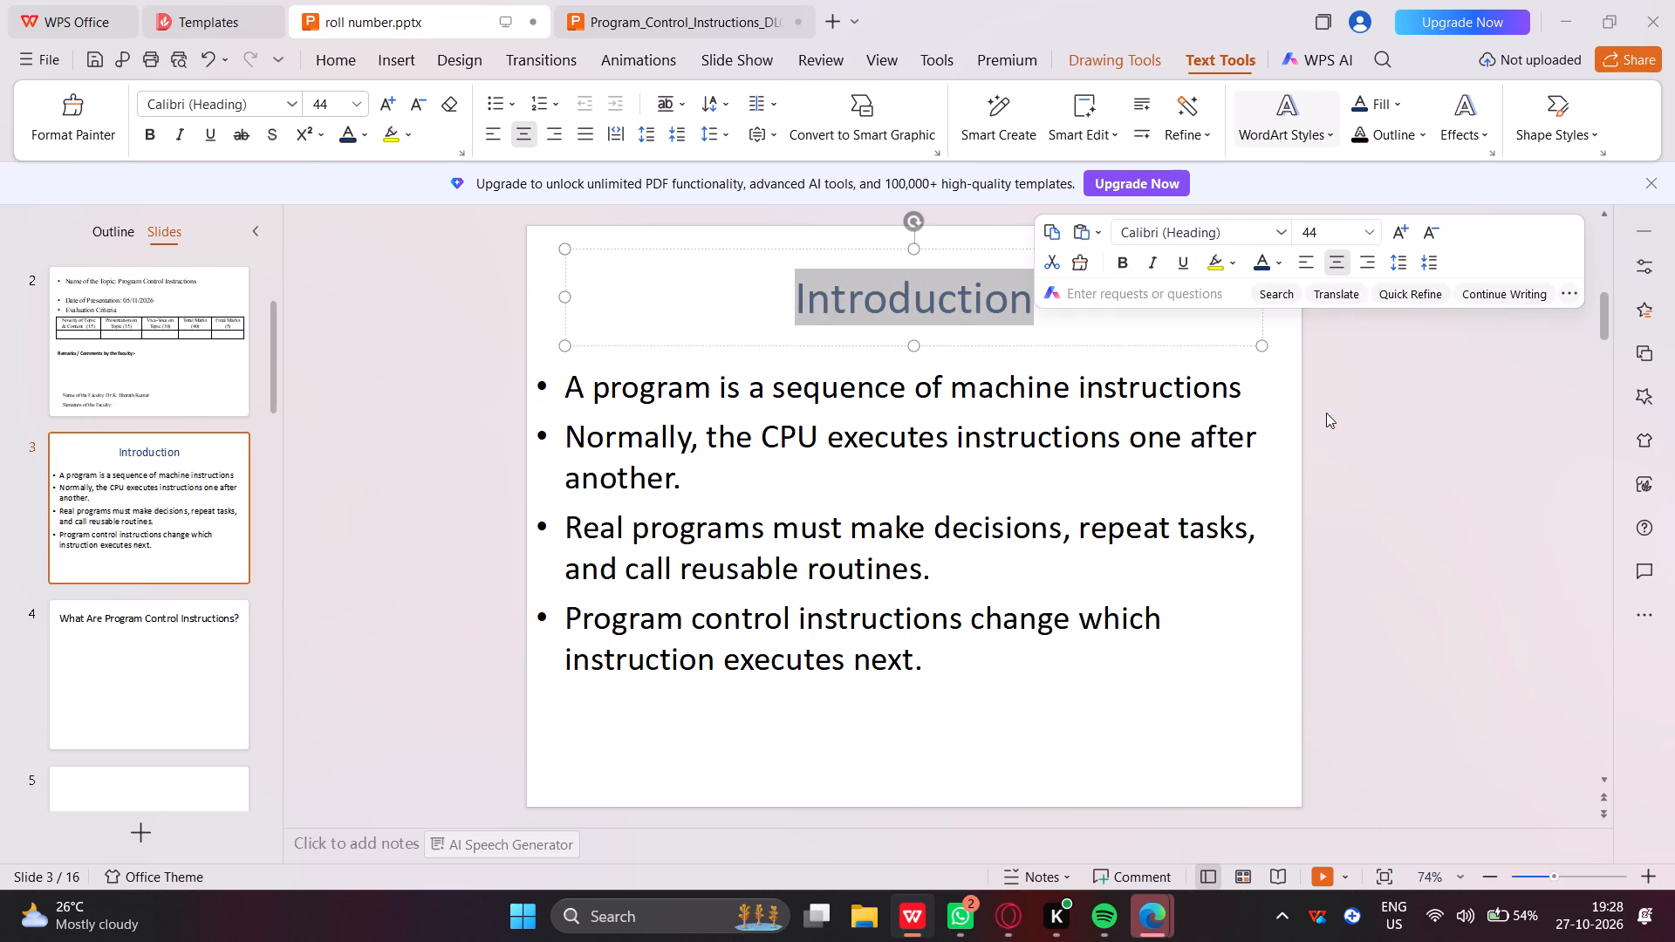
{"action": "left_click", "coordinate": [1281, 388]}
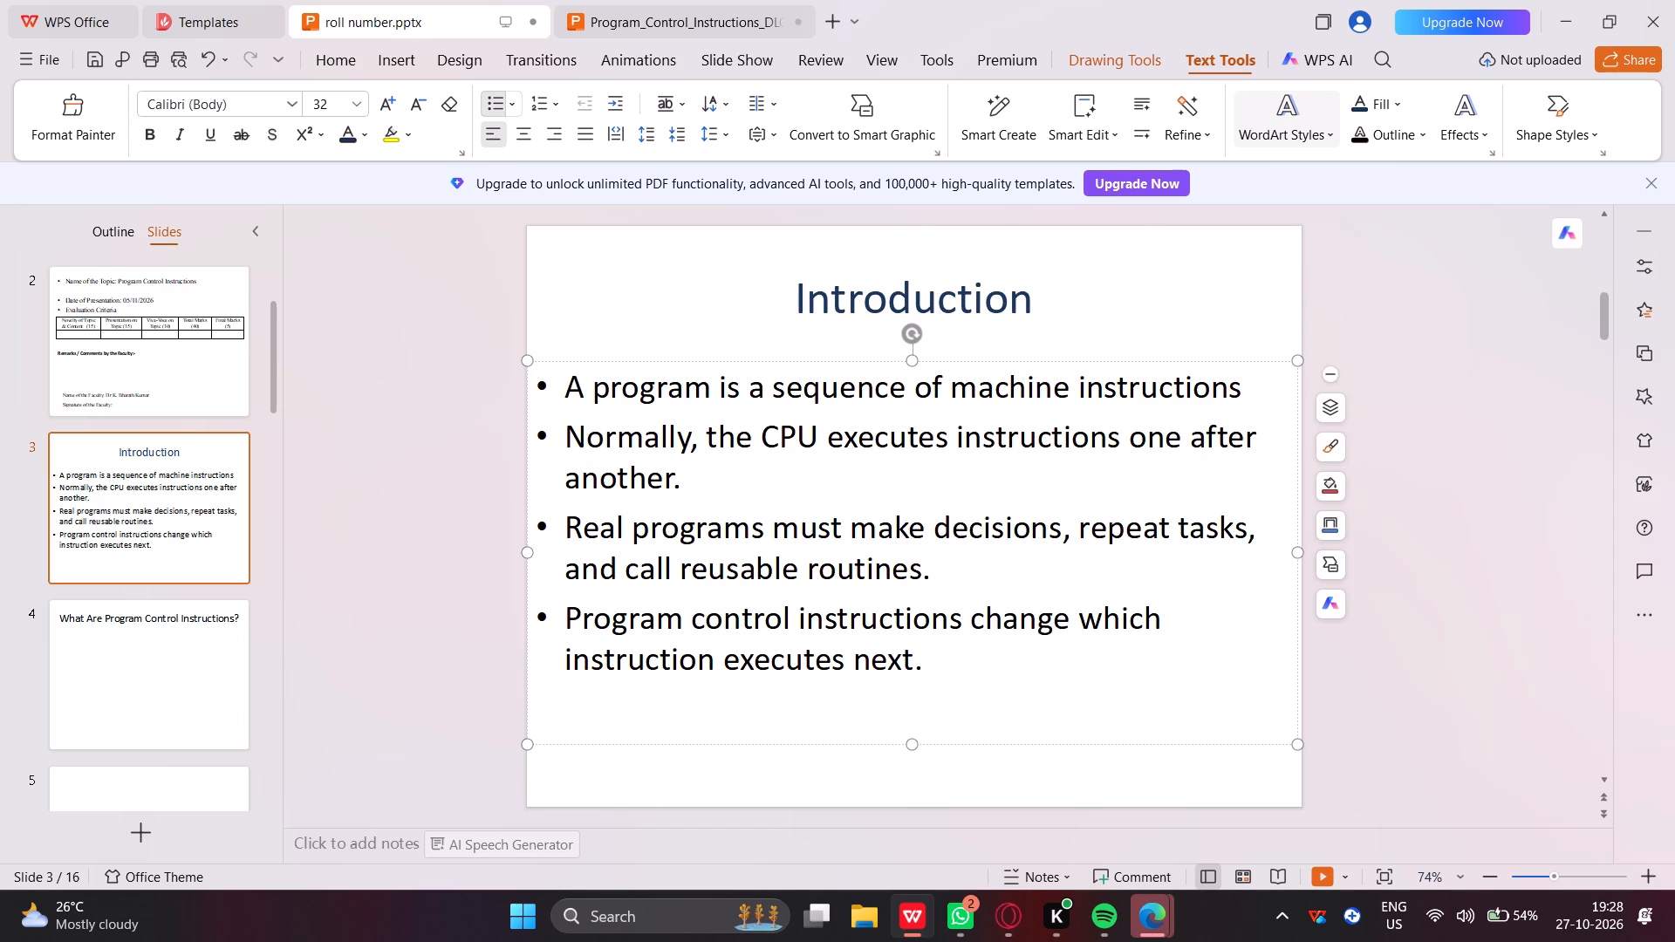
Enlarge slide 3's title placeholder to span the slide's full width and reach its top edge.
{"action": "left_click", "coordinate": [911, 297]}
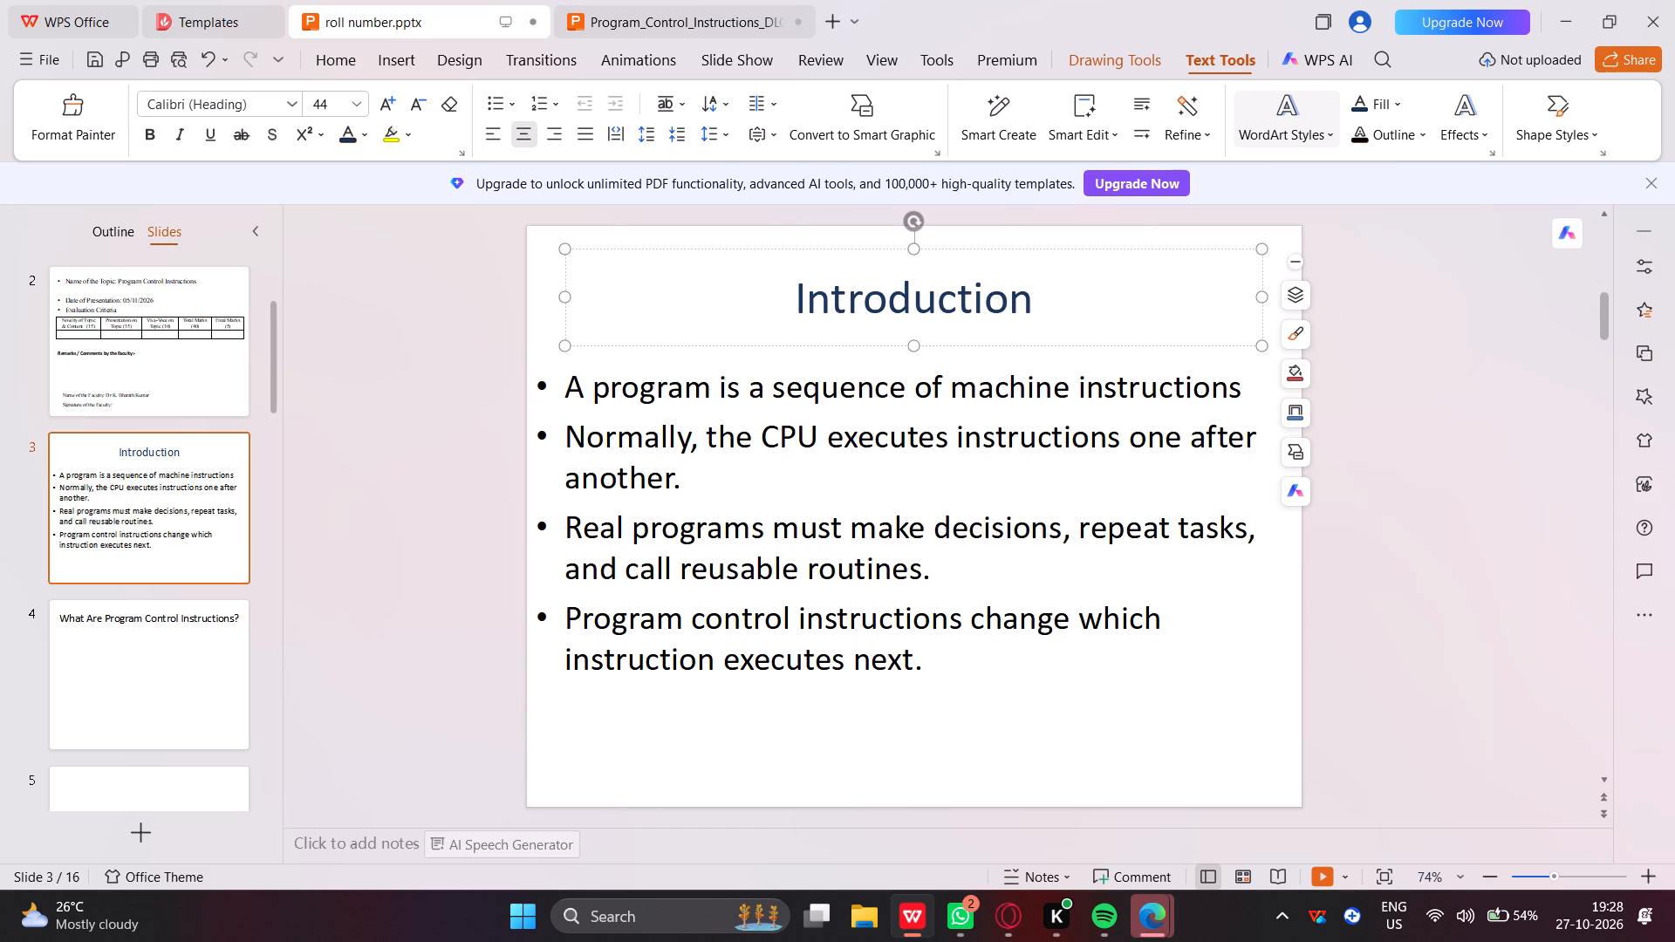
{"action": "left_click_drag", "start_coordinate": [1261, 297], "coordinate": [1299, 298]}
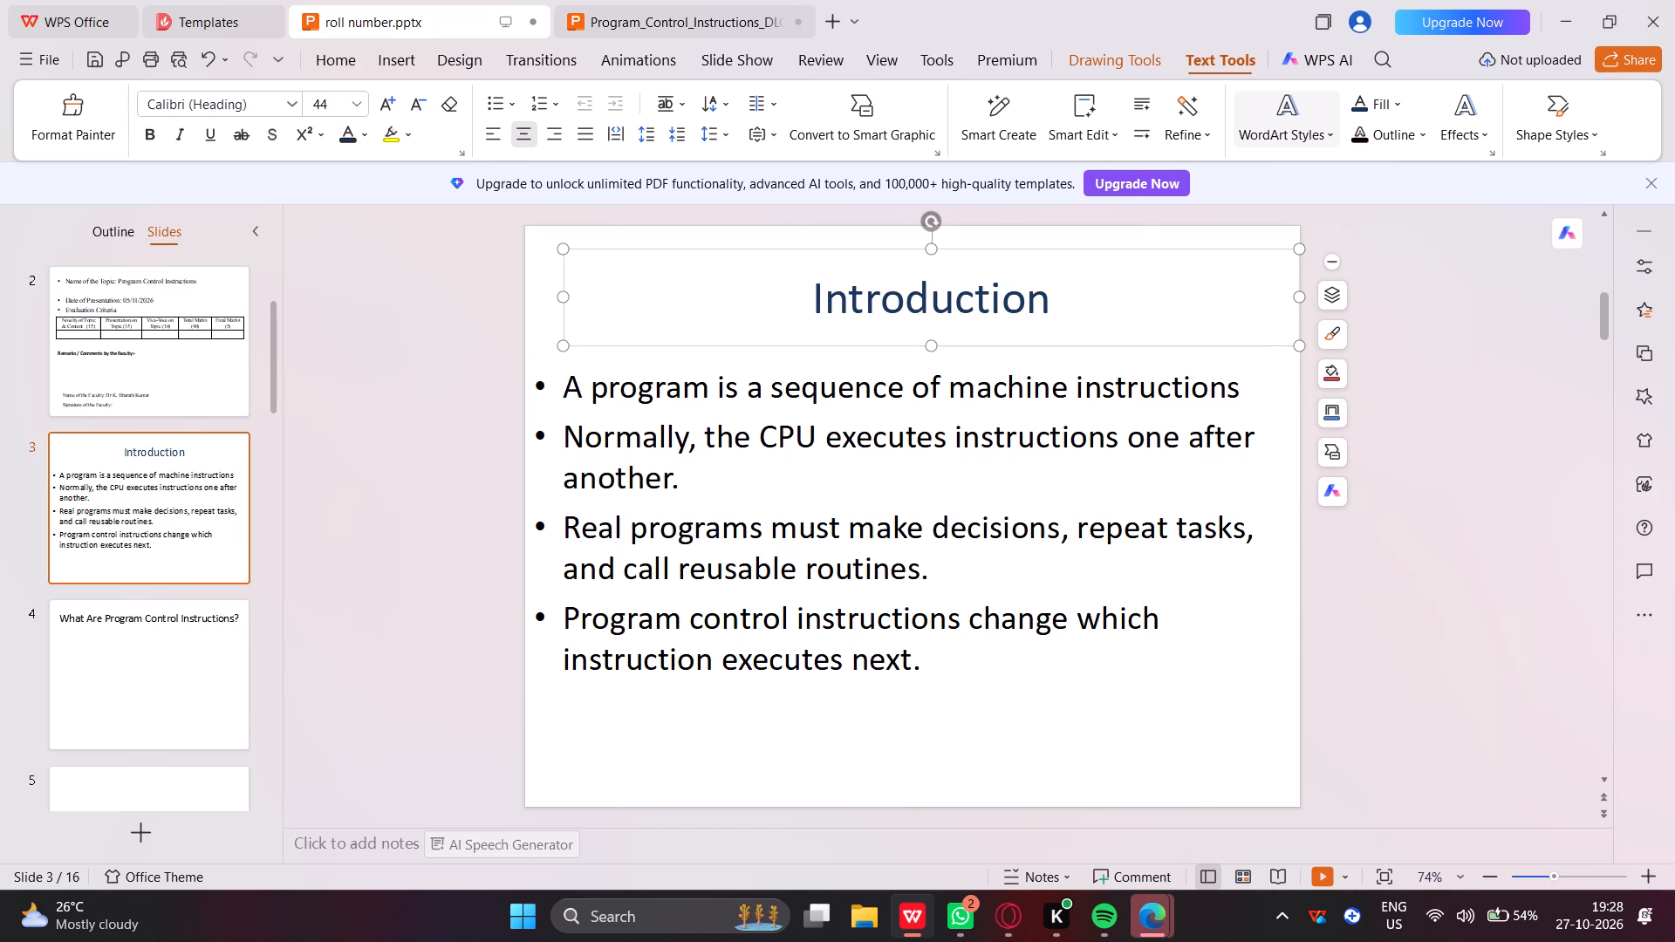
{"action": "left_click_drag", "start_coordinate": [559, 299], "coordinate": [522, 304]}
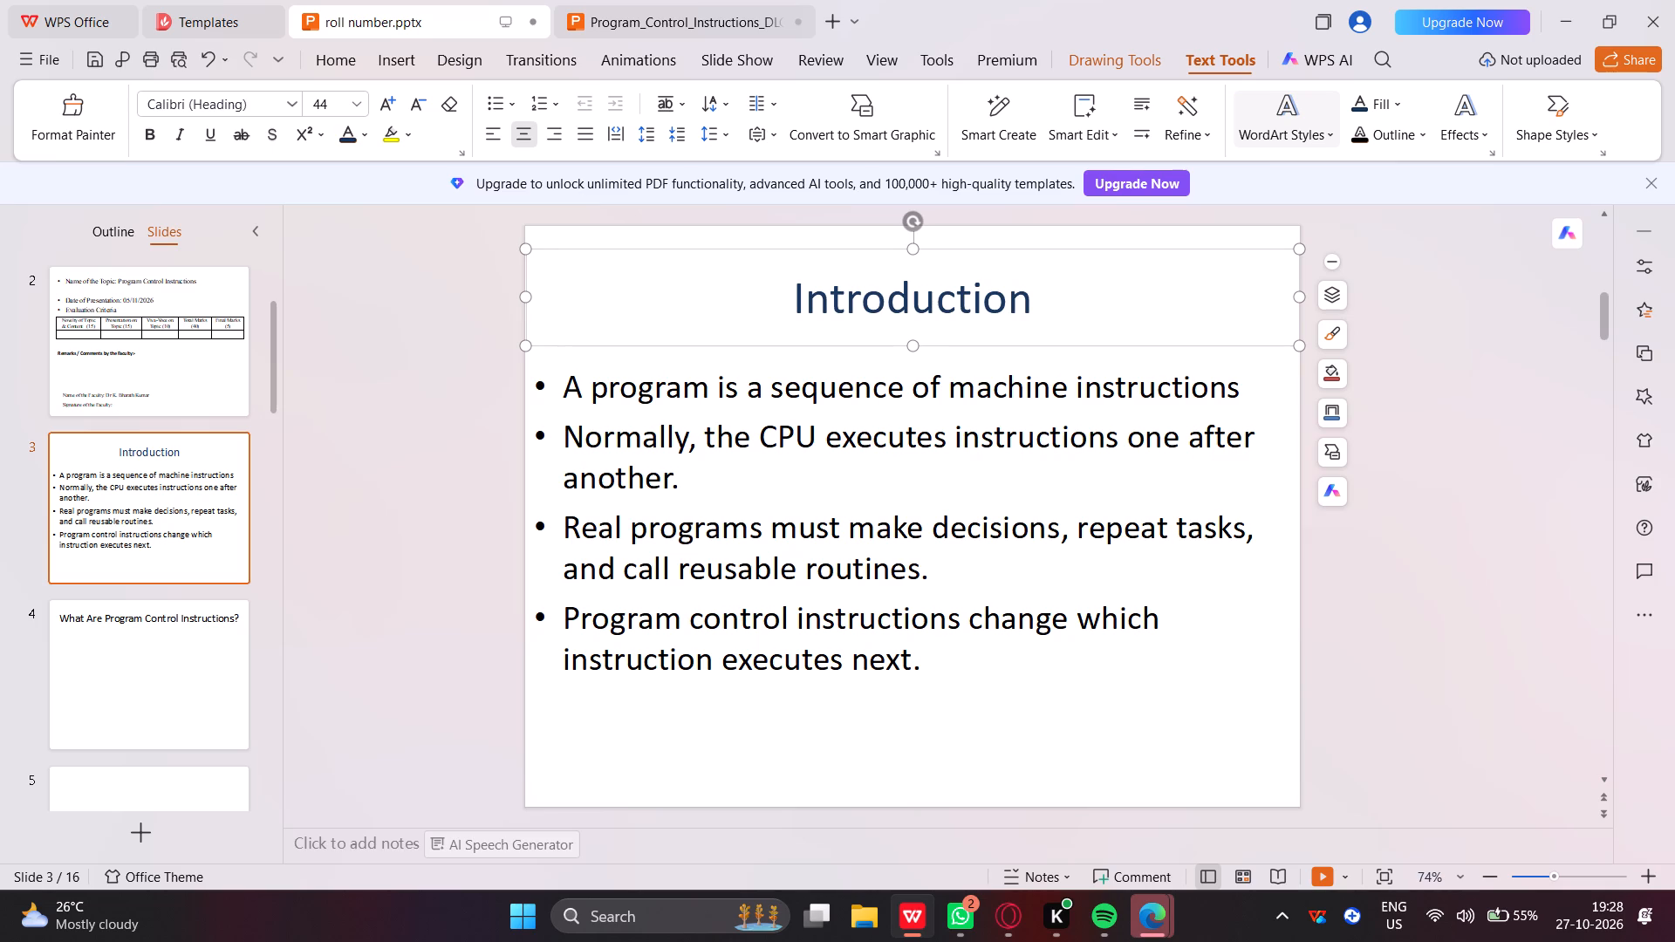
{"action": "left_click_drag", "start_coordinate": [912, 255], "coordinate": [914, 229]}
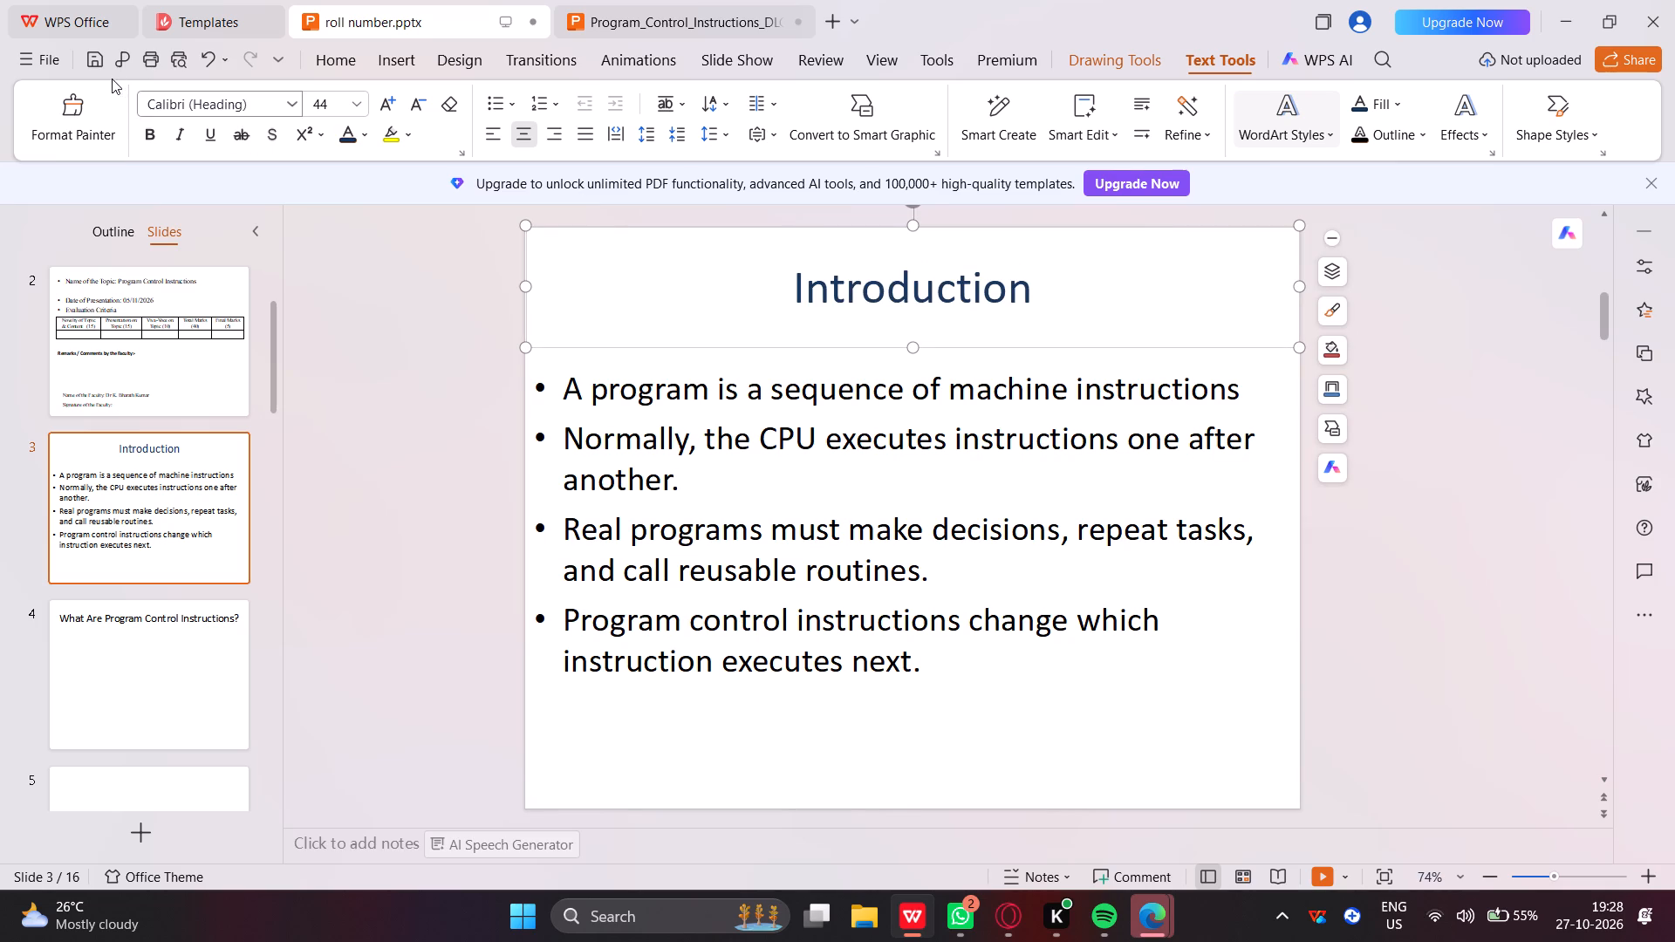
Make slide 3's "Introduction" title bold and deselect it.
{"action": "left_click", "coordinate": [150, 136]}
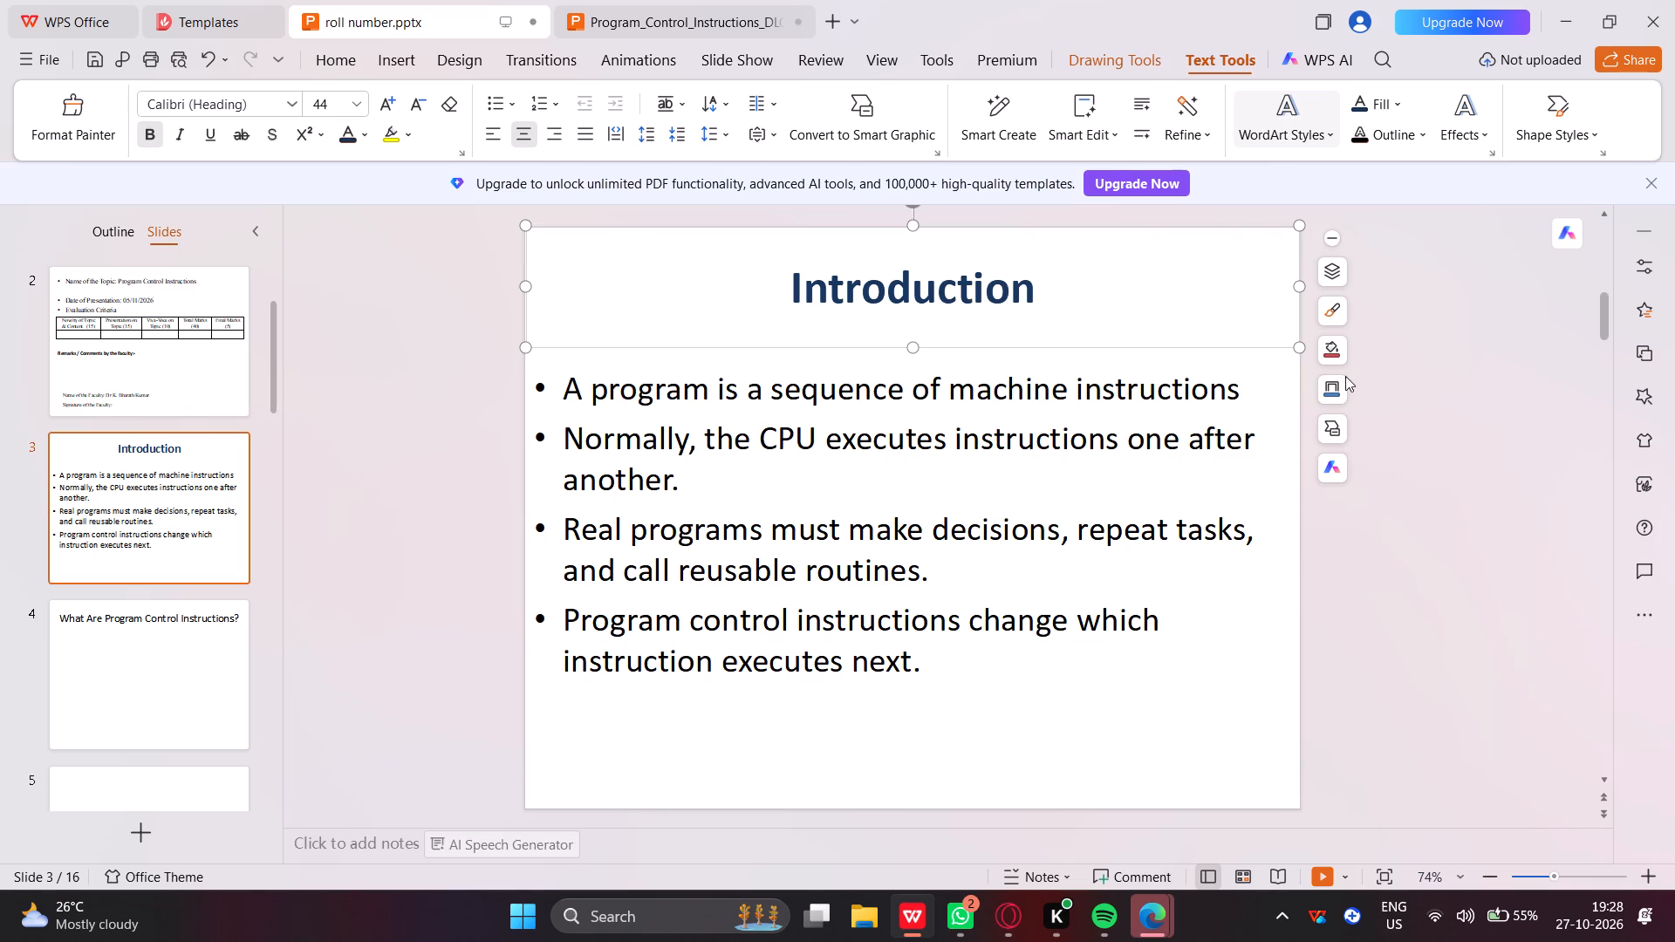
{"action": "left_click", "coordinate": [1407, 371]}
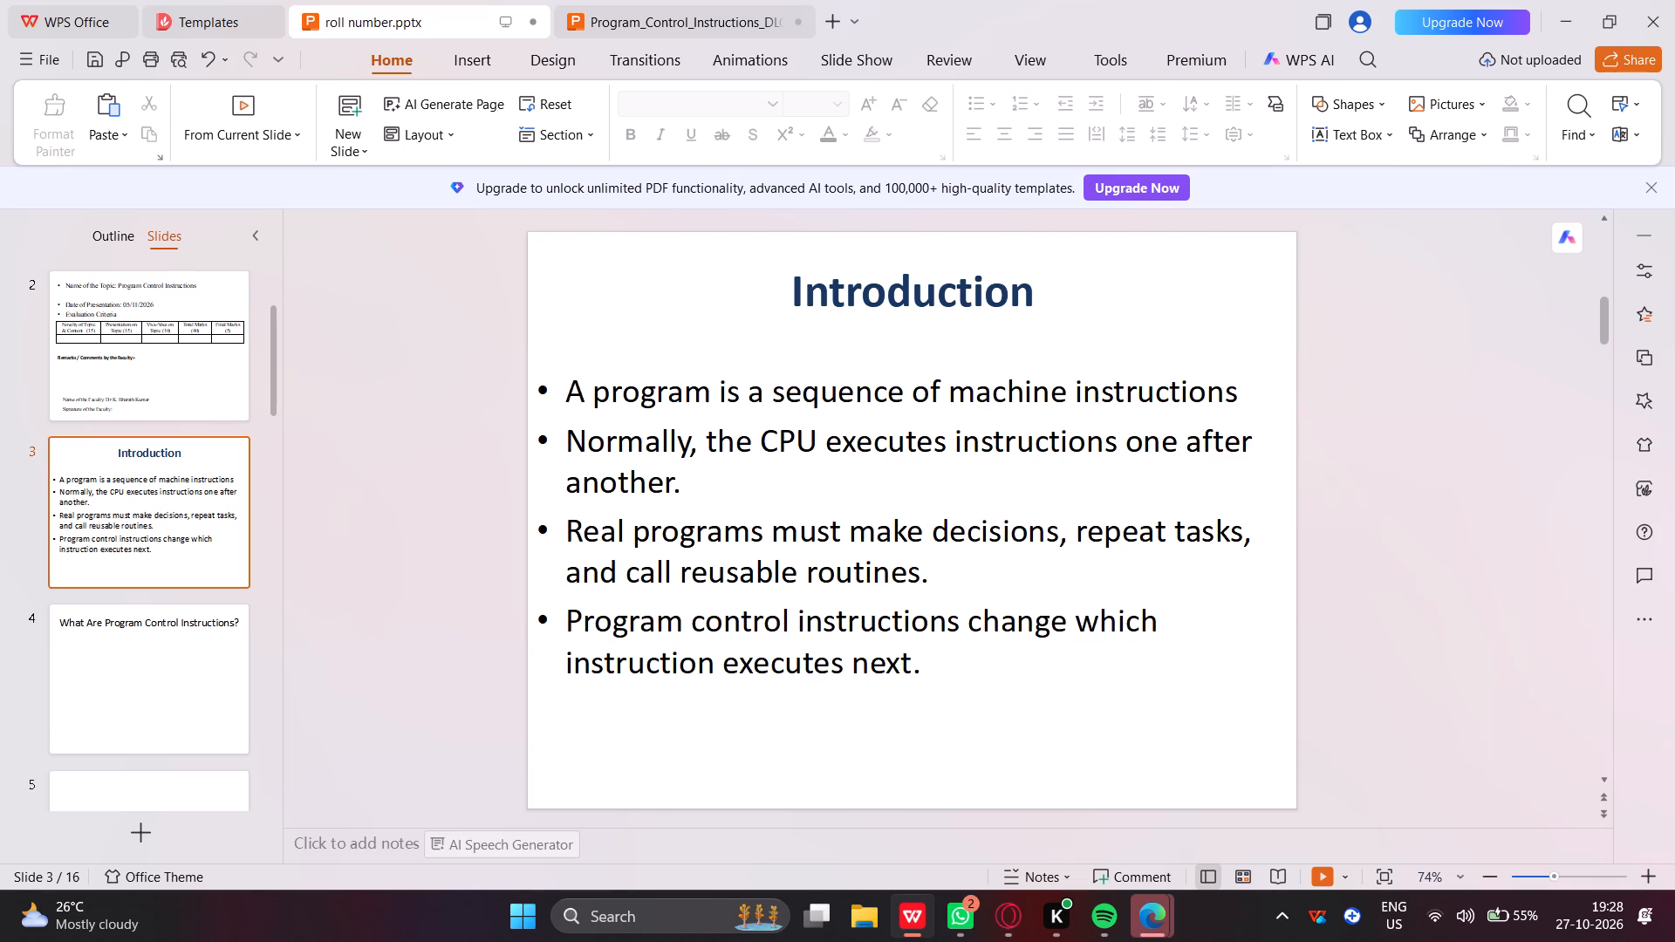
Set the font size of slide 3's title "Introduction" to 60 and deselect it.
{"action": "left_click_drag", "start_coordinate": [803, 283], "coordinate": [937, 295]}
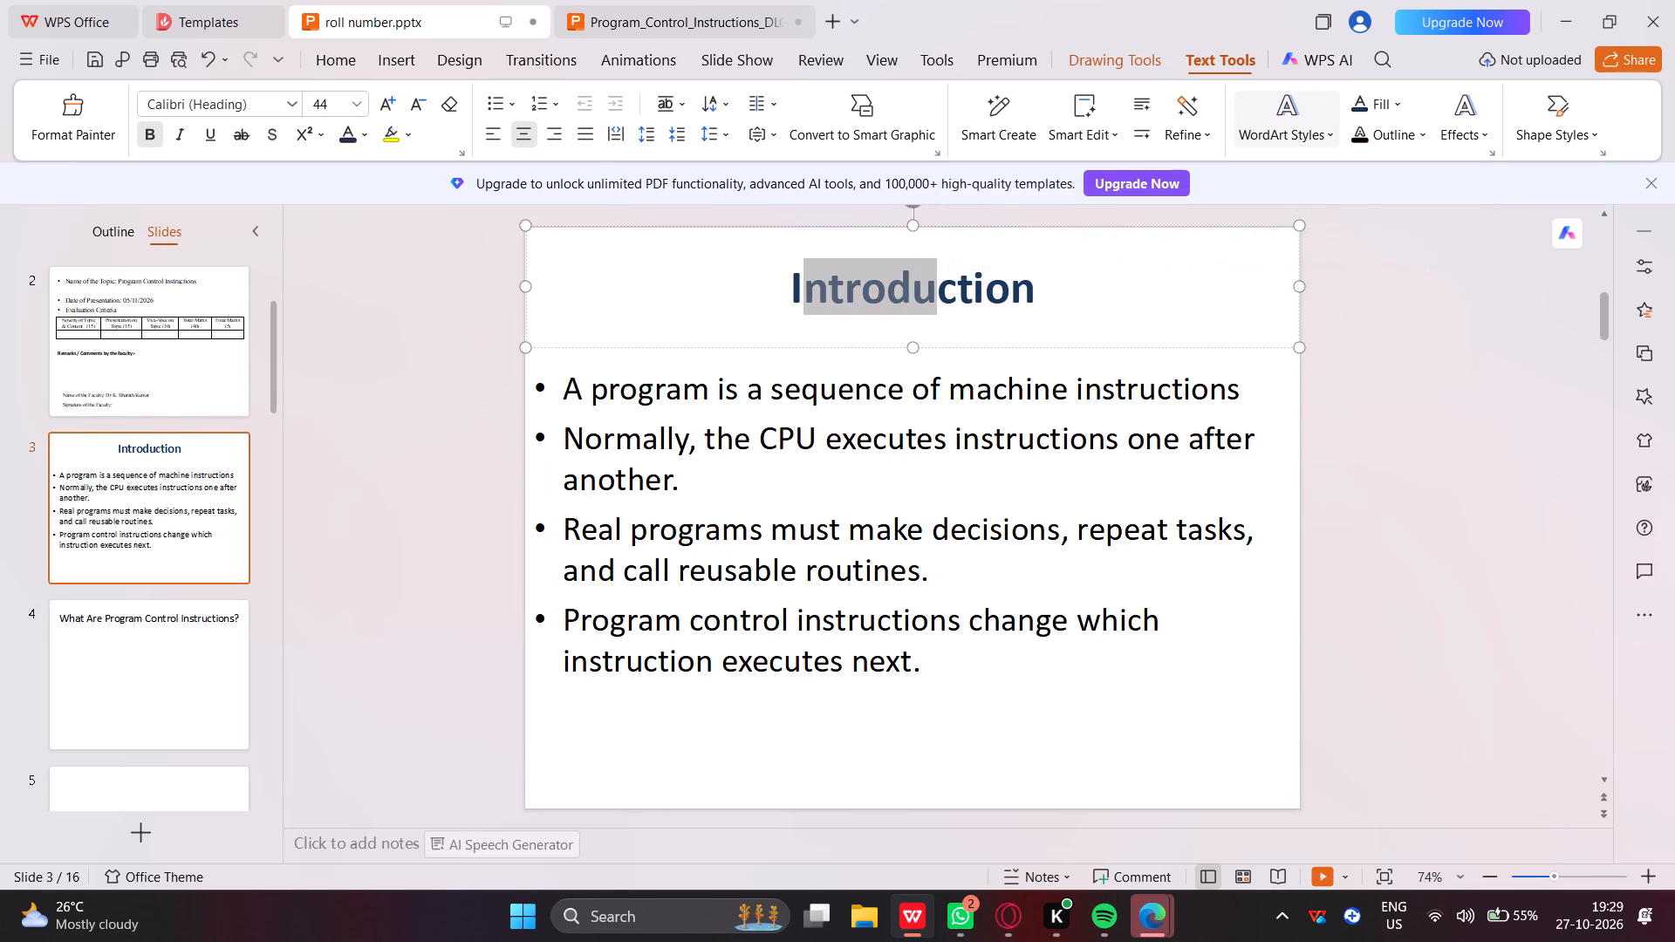
{"action": "left_click", "coordinate": [731, 276]}
{"action": "left_click_drag", "start_coordinate": [760, 279], "coordinate": [1097, 304]}
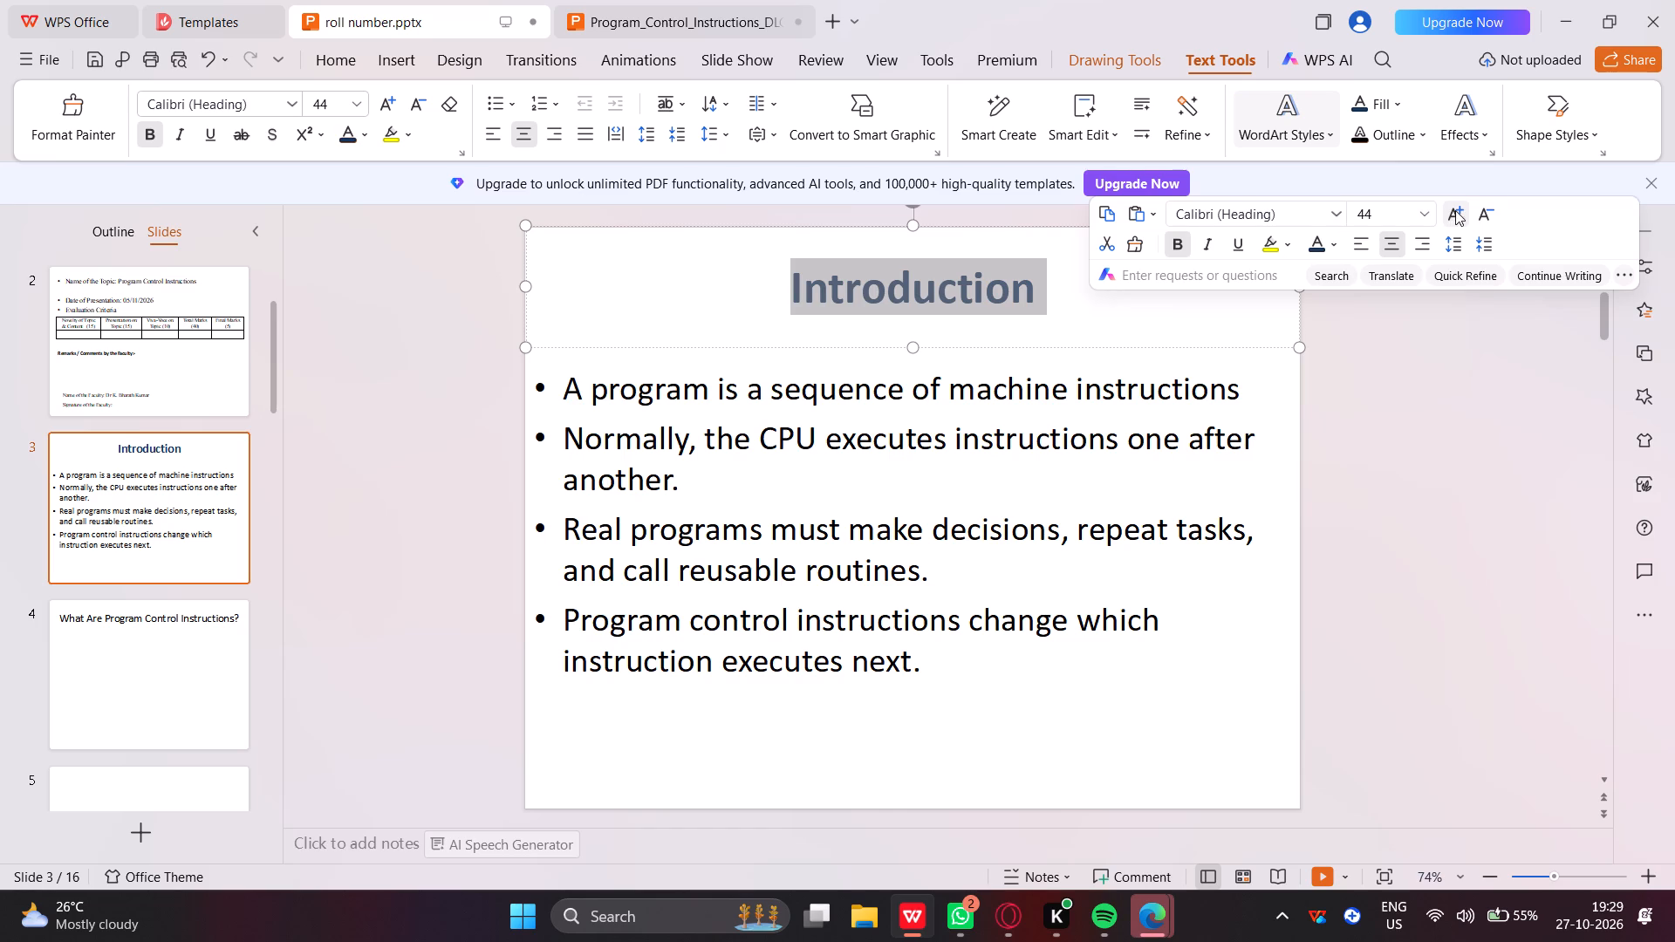
{"action": "left_click", "coordinate": [1413, 205]}
{"action": "left_click", "coordinate": [1423, 219]}
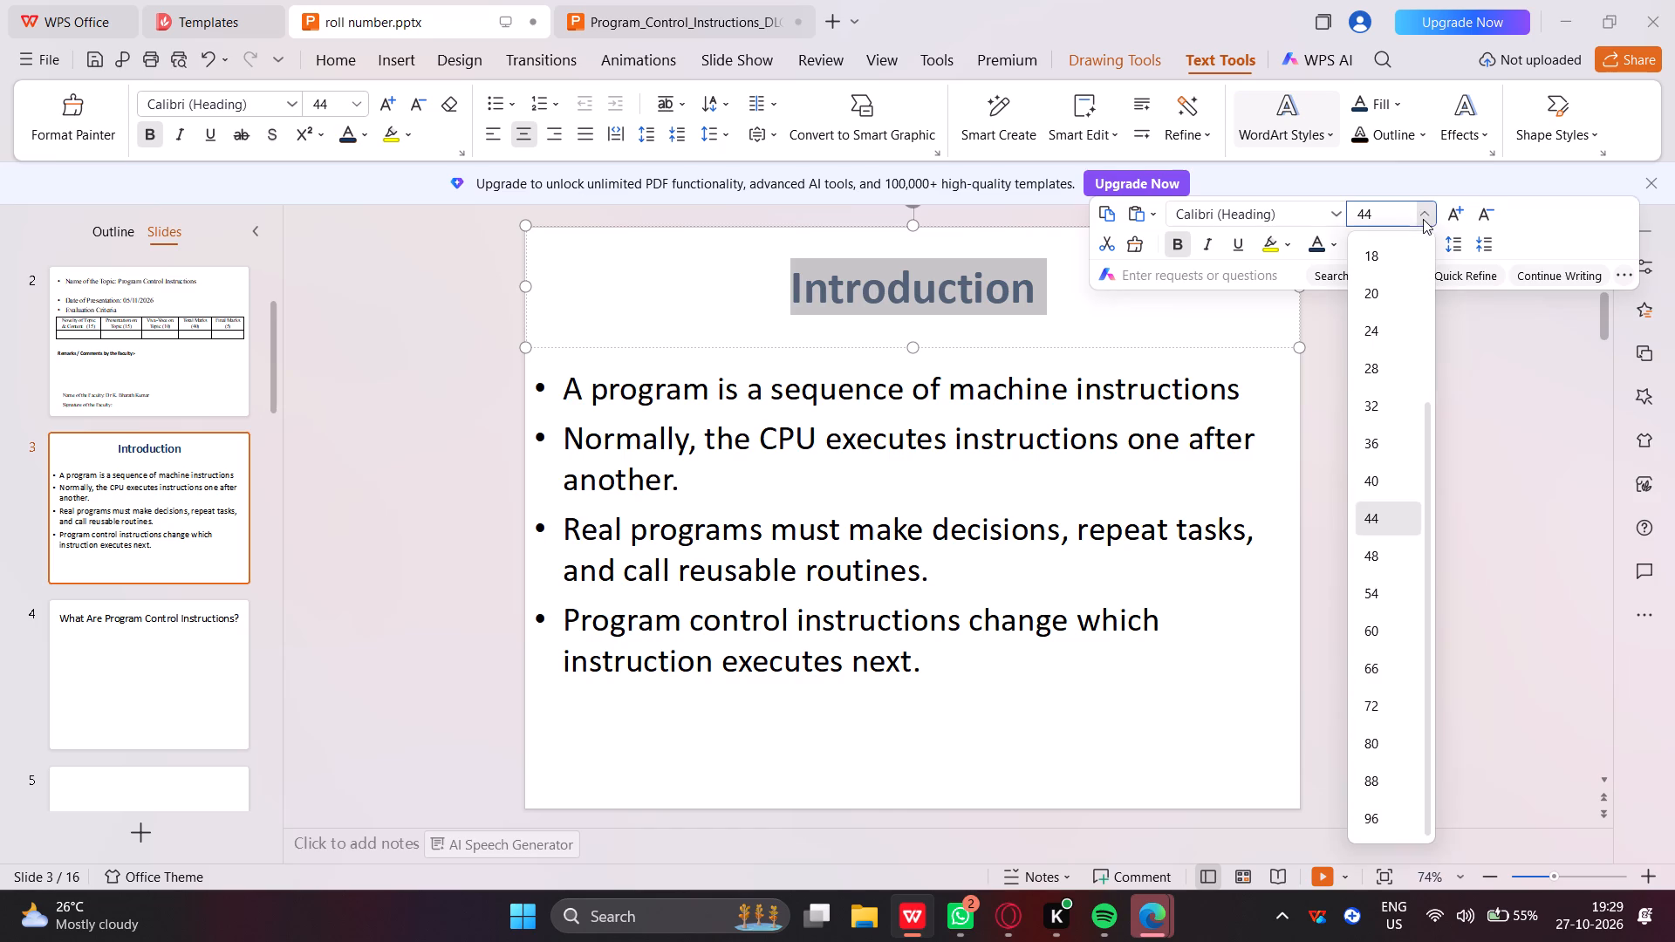
{"action": "left_click", "coordinate": [1374, 623]}
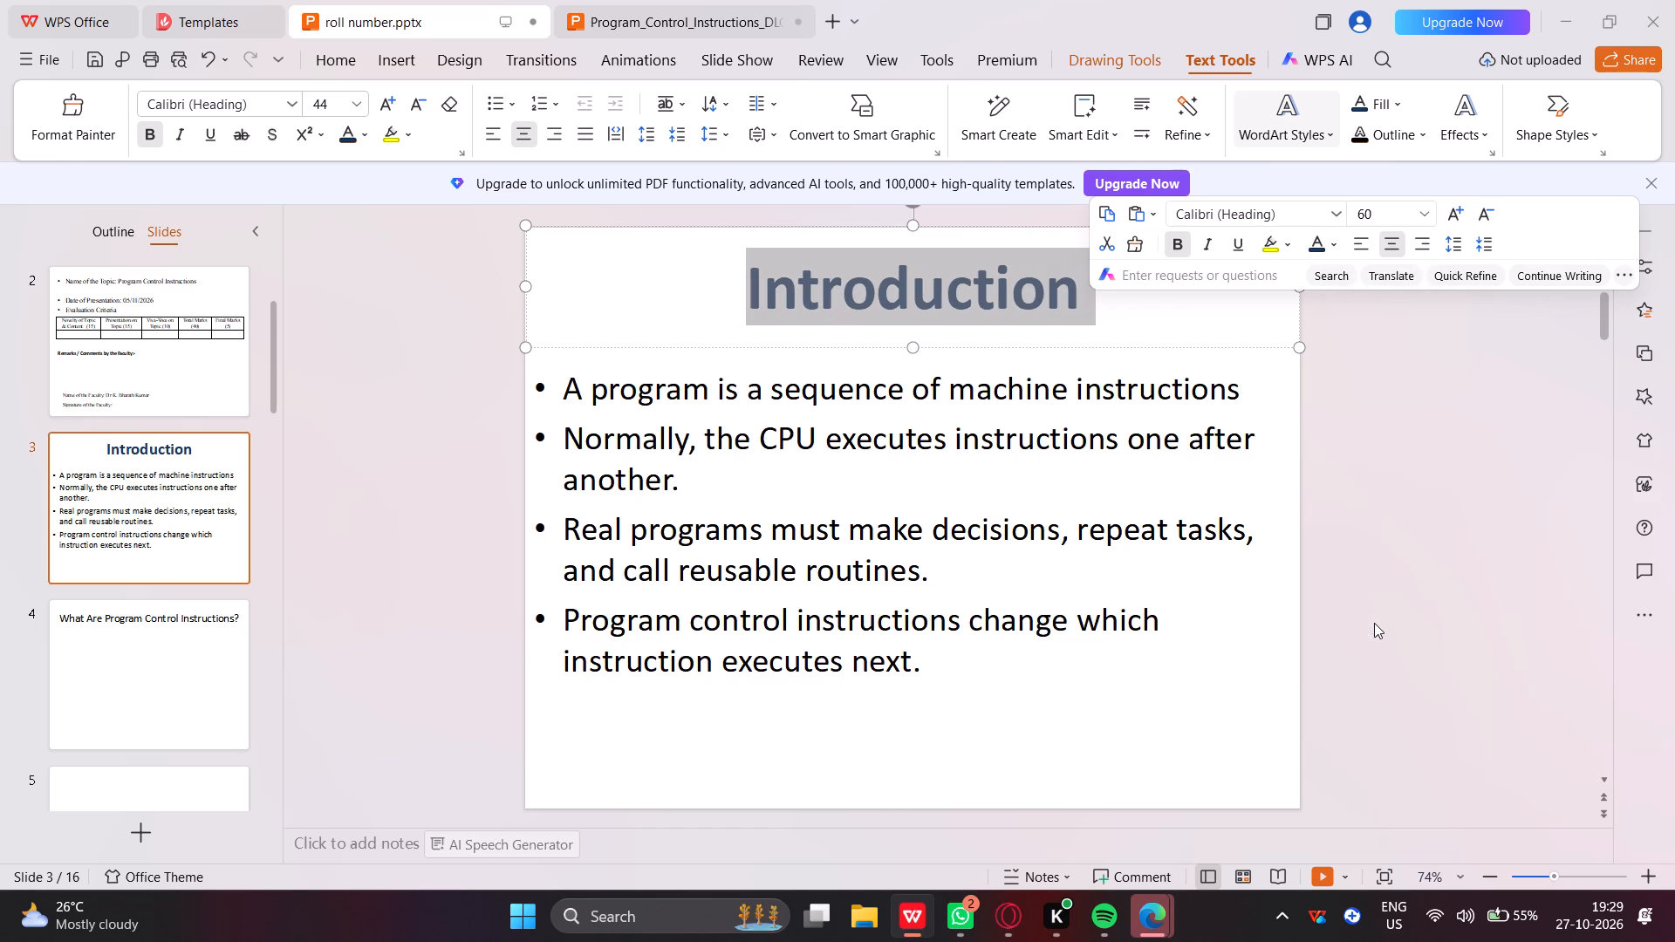
{"action": "left_click", "coordinate": [1439, 557]}
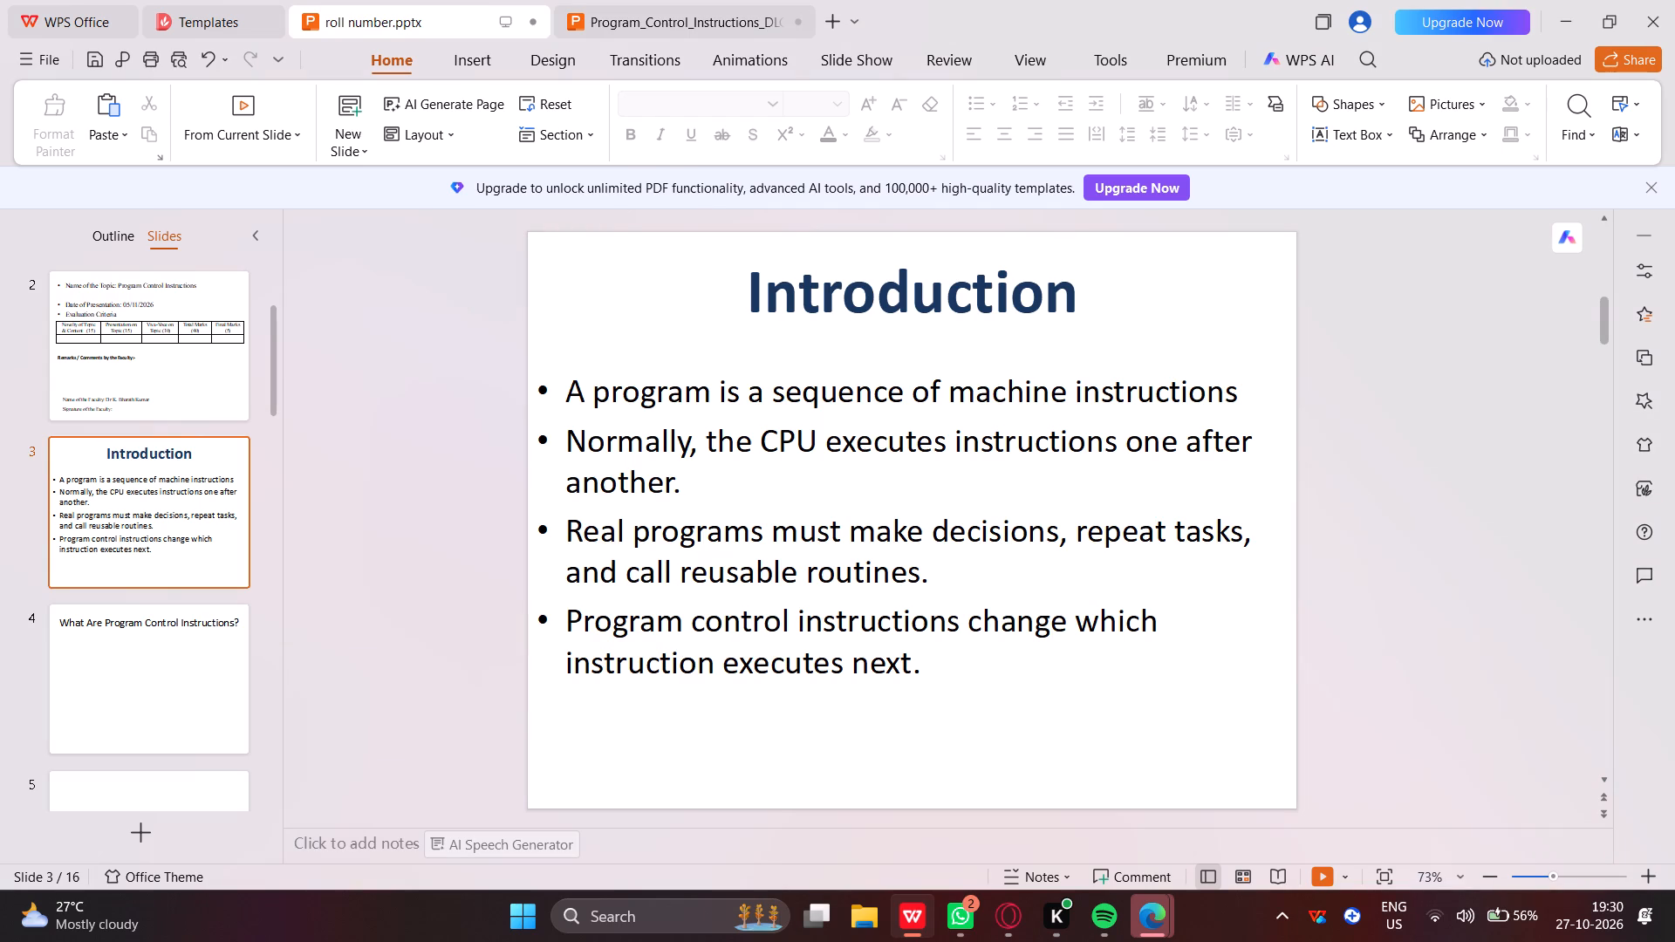
Select slide 4's full title text "What Are Program Control Instructions?" and open its font colour choices for recolouring.
{"action": "left_click", "coordinate": [191, 647]}
{"action": "left_click_drag", "start_coordinate": [586, 300], "coordinate": [585, 300]}
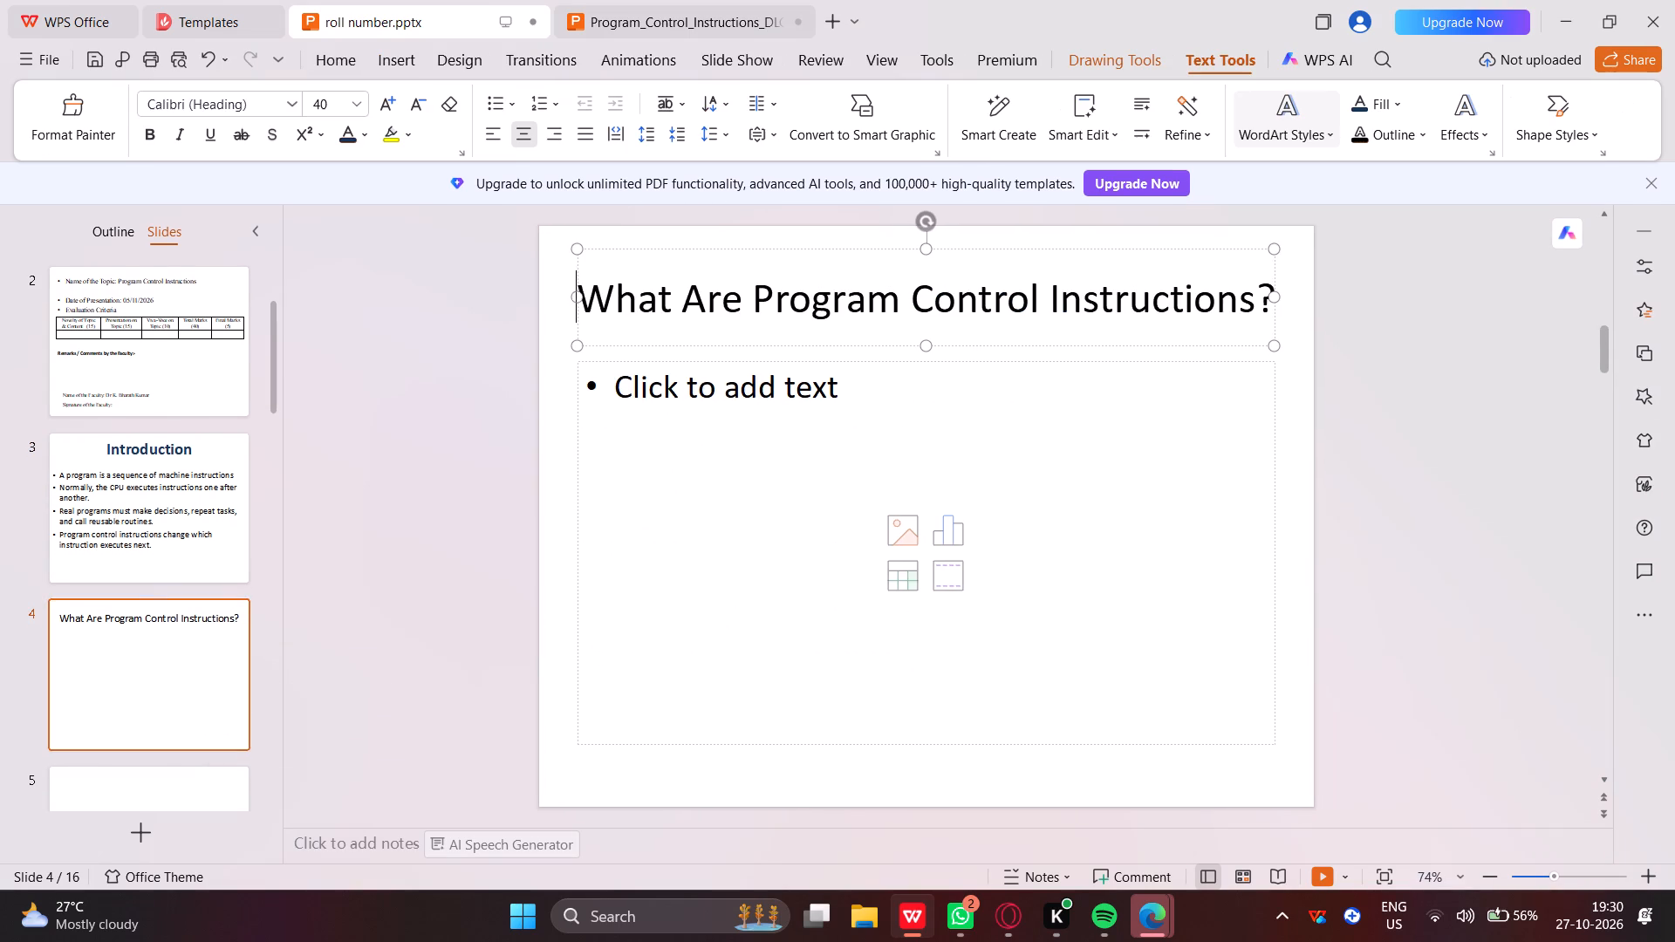
{"action": "left_click_drag", "start_coordinate": [585, 300], "coordinate": [1273, 316]}
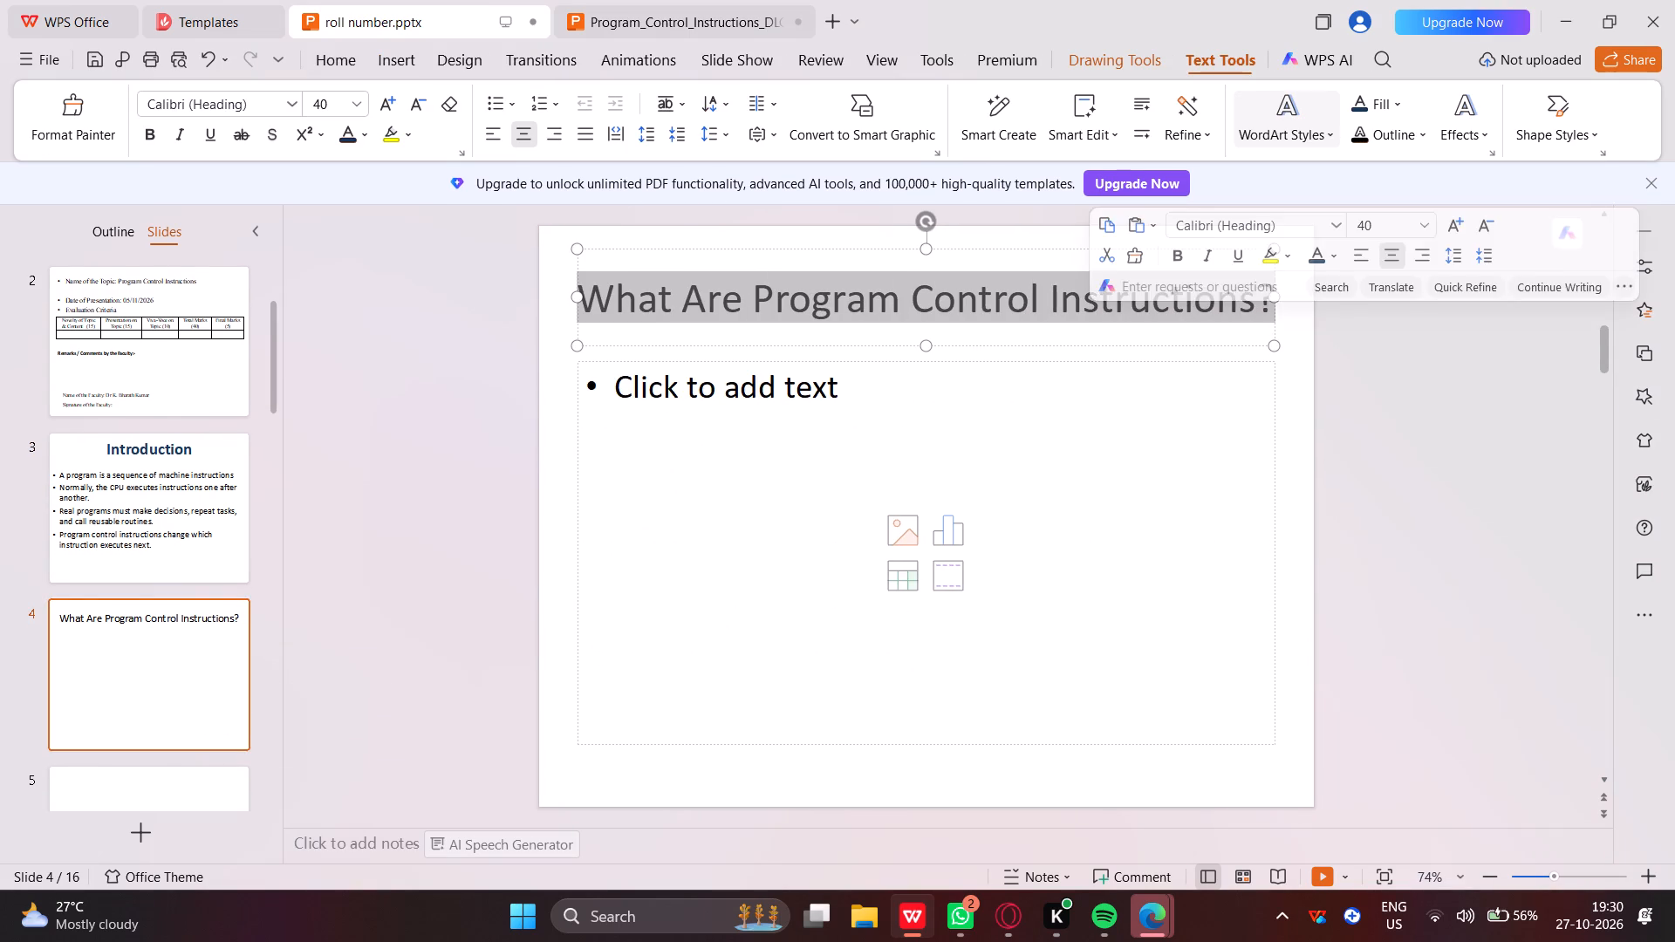
{"action": "left_click", "coordinate": [1329, 262]}
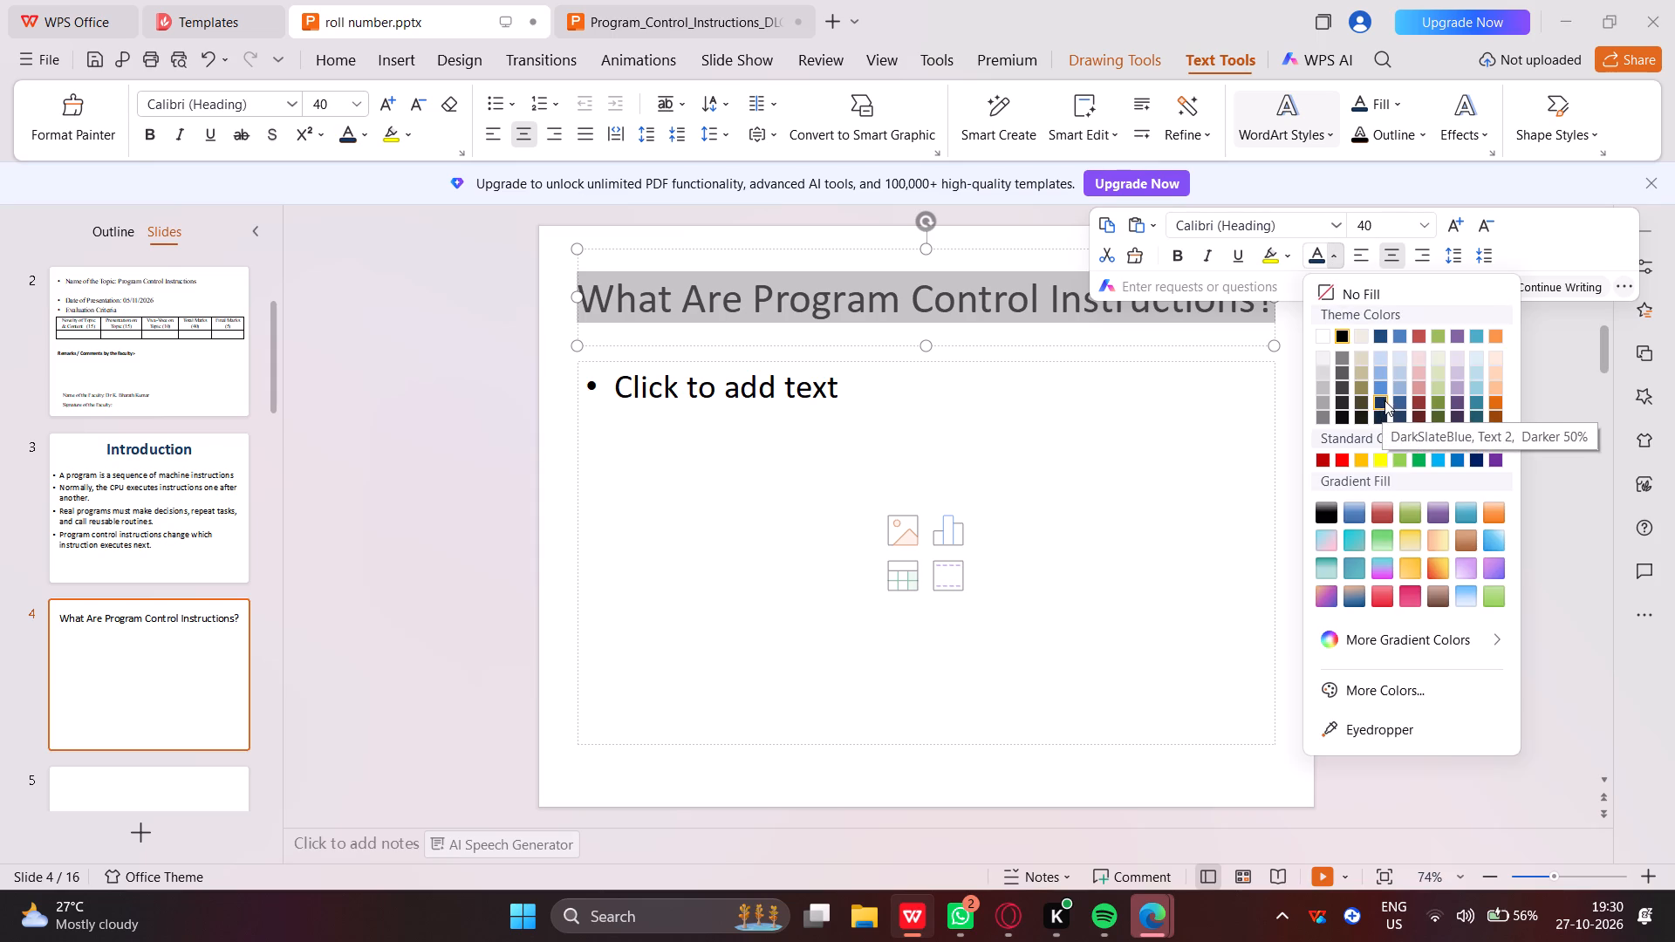
Colour slide 4's title "What Are Program Control Instructions?" with a darker shade of the blue theme colour.
{"action": "left_click_drag", "start_coordinate": [1384, 400], "coordinate": [1364, 403]}
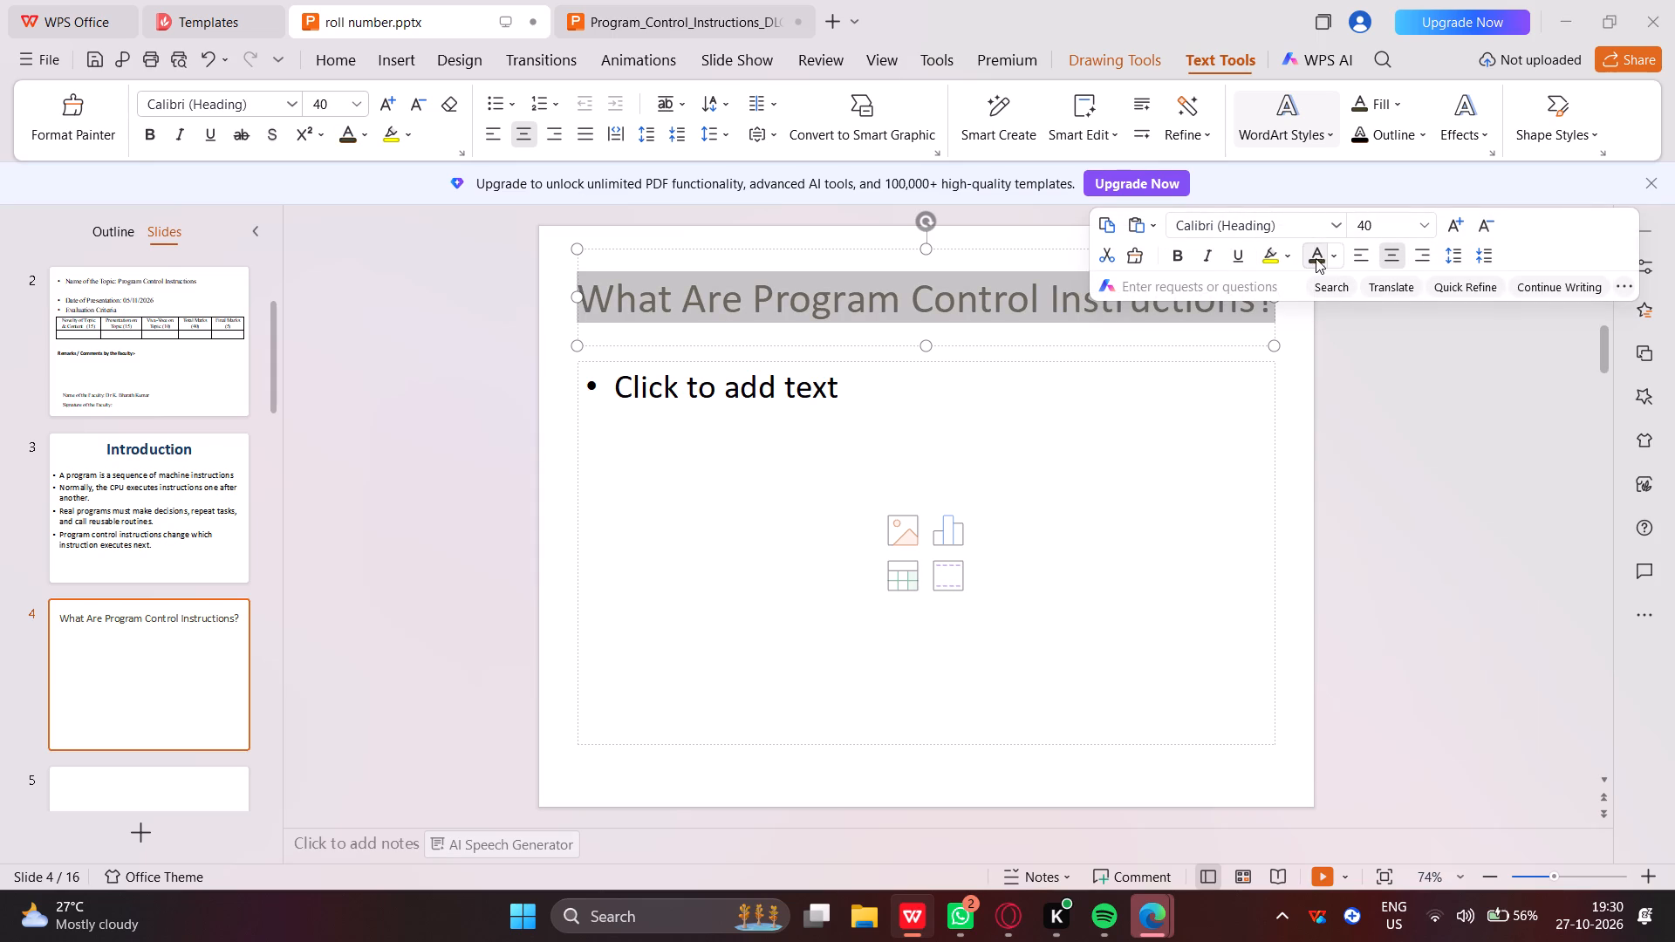
{"action": "left_click", "coordinate": [1328, 253]}
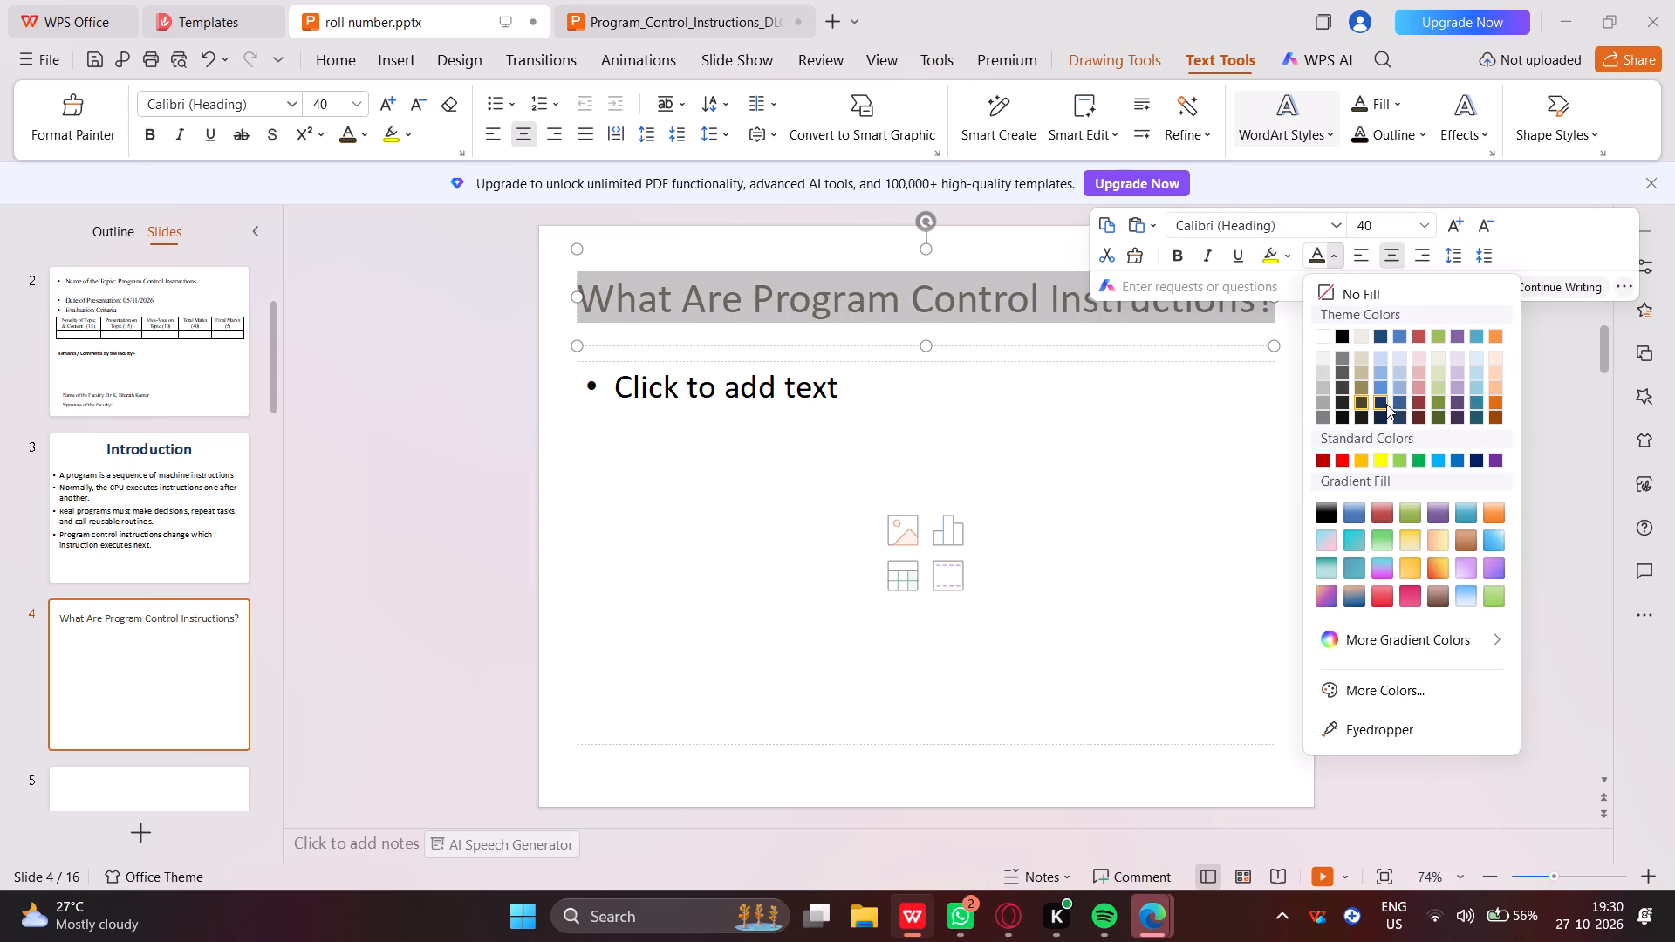
{"action": "left_click", "coordinate": [1394, 403]}
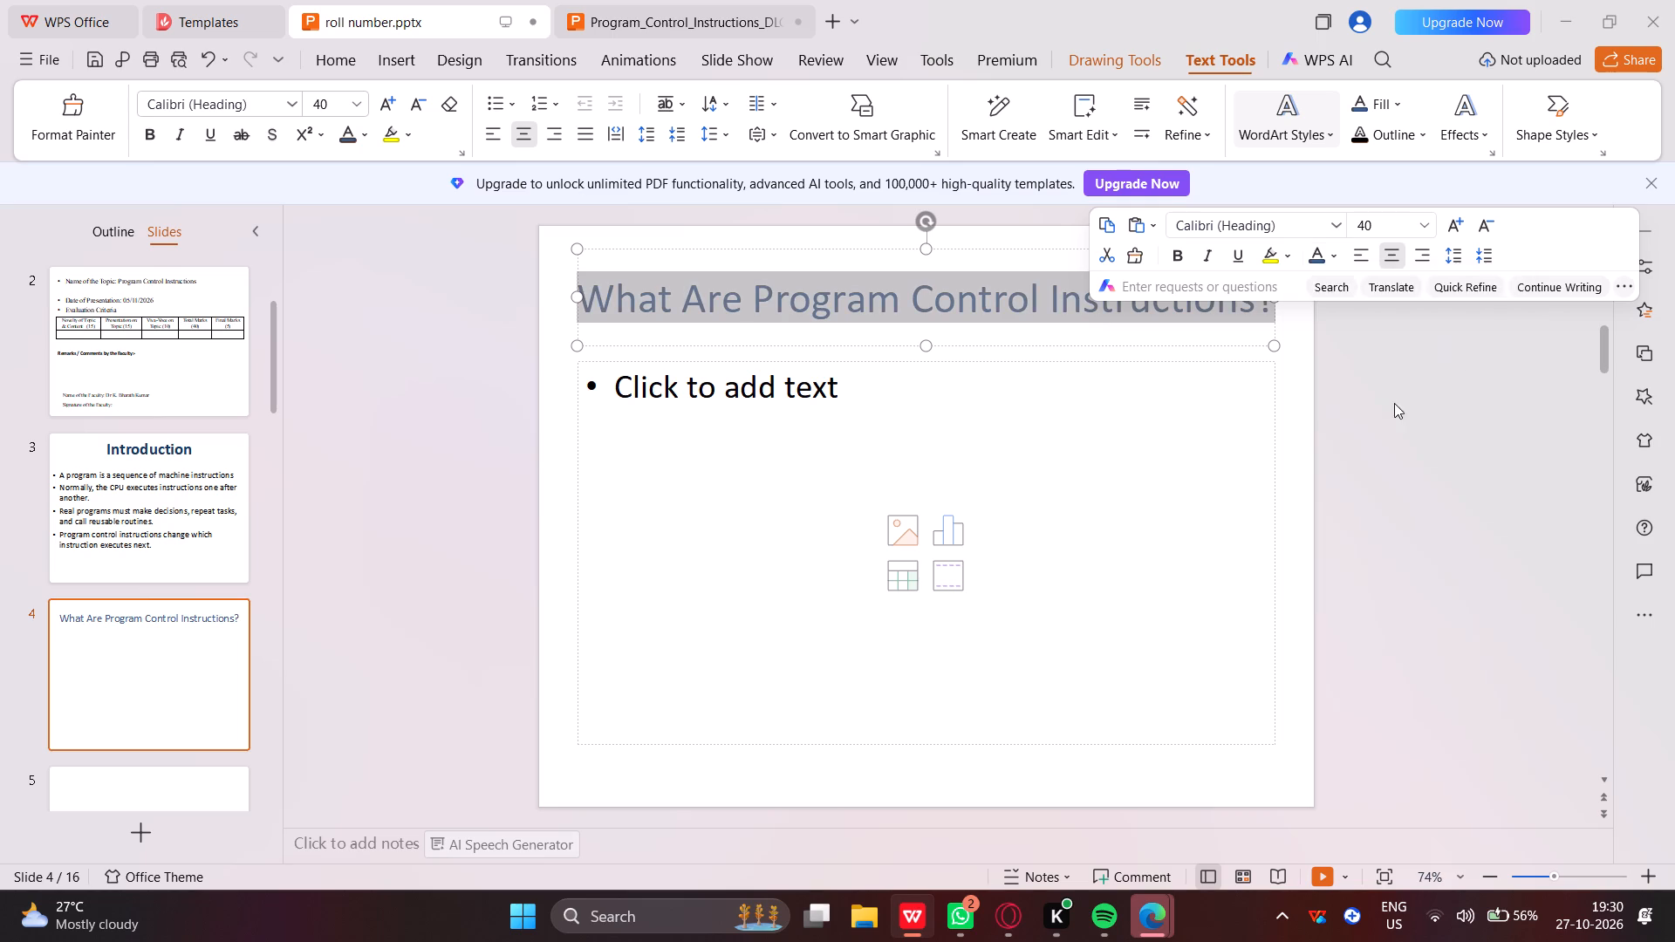
{"action": "left_click", "coordinate": [1384, 454]}
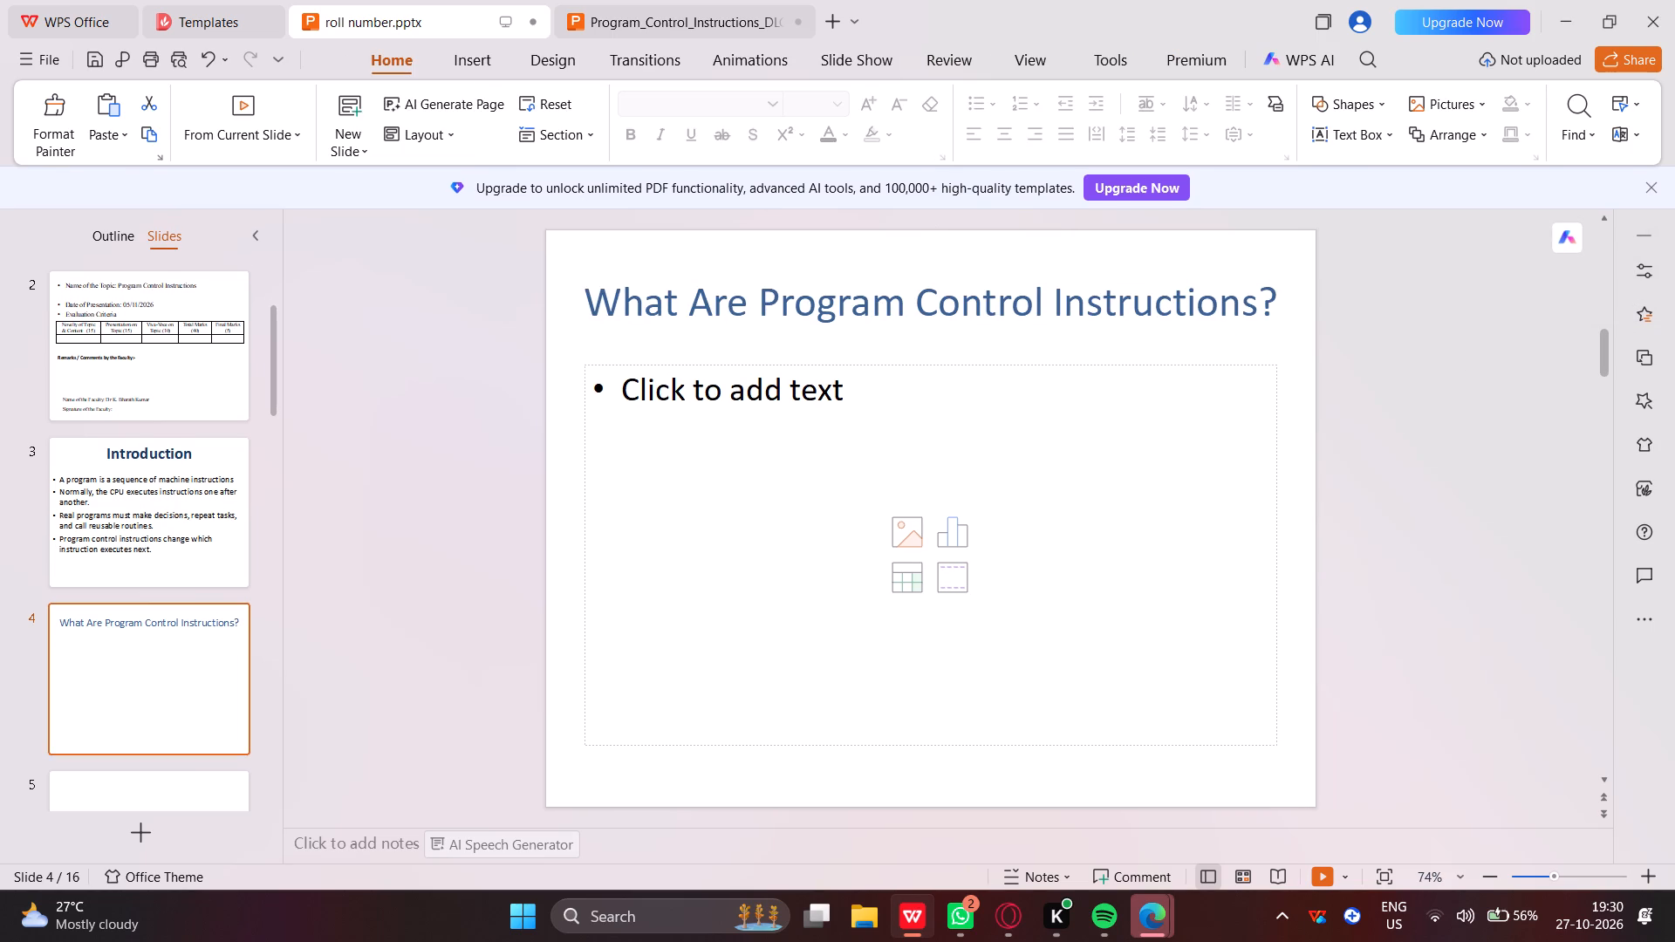
Copy the bold definition sentence under "Definition and purpose" from the downloaded deck into slide 4's body placeholder in roll number.pptx.
{"action": "left_click", "coordinate": [885, 396]}
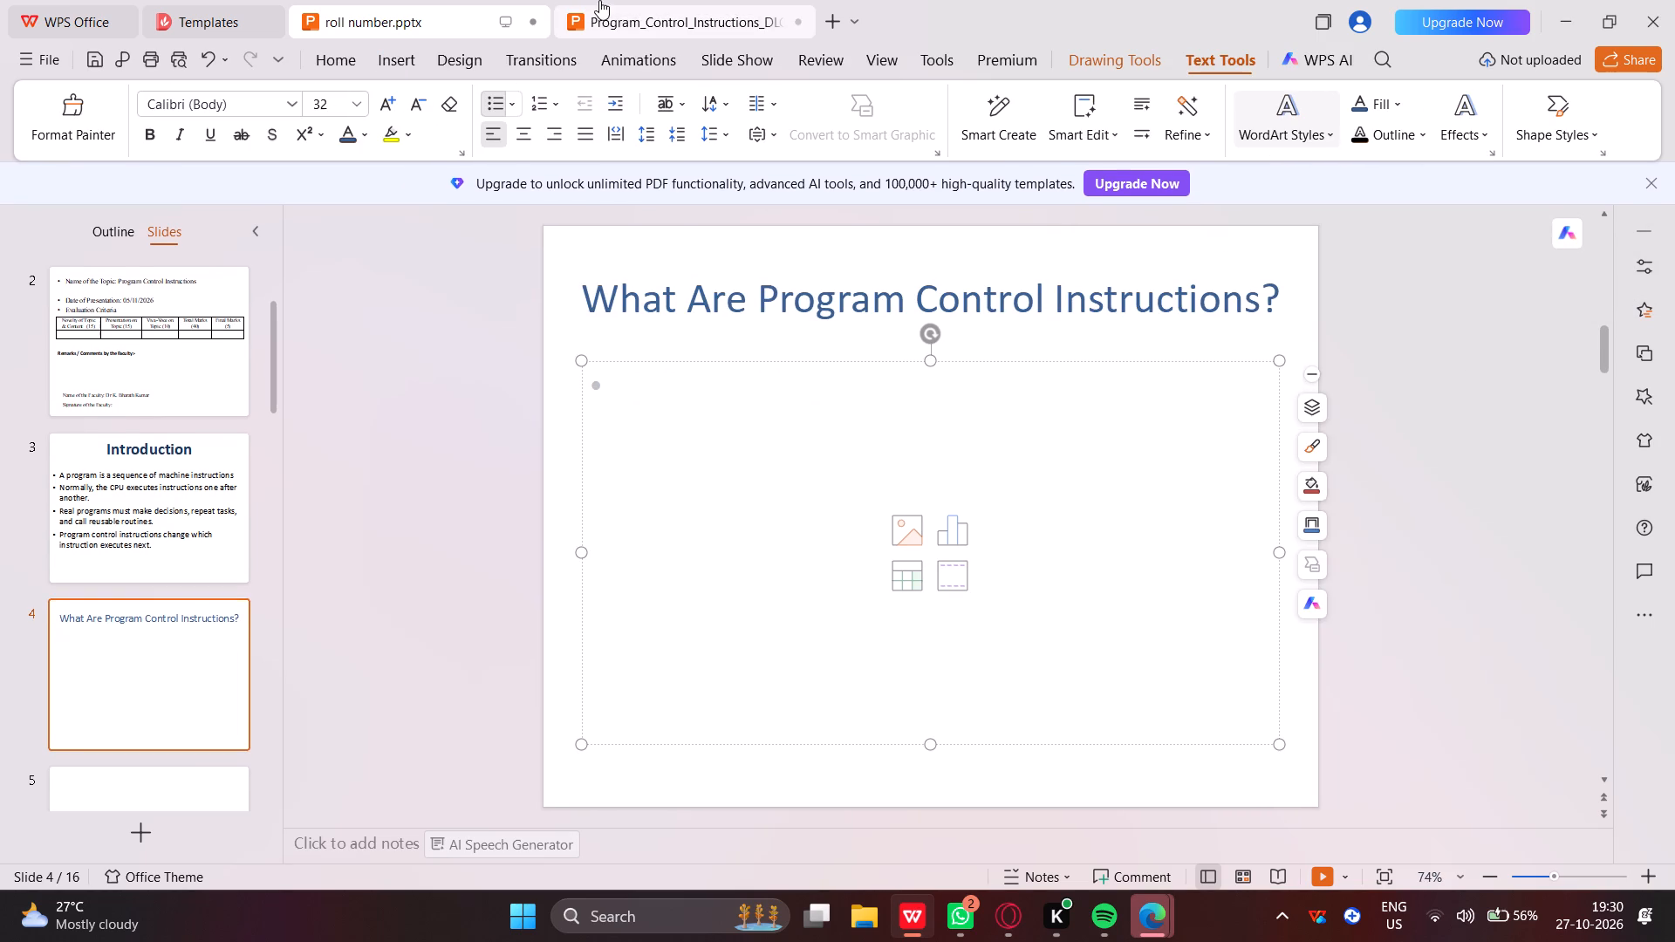
{"action": "left_click", "coordinate": [620, 19]}
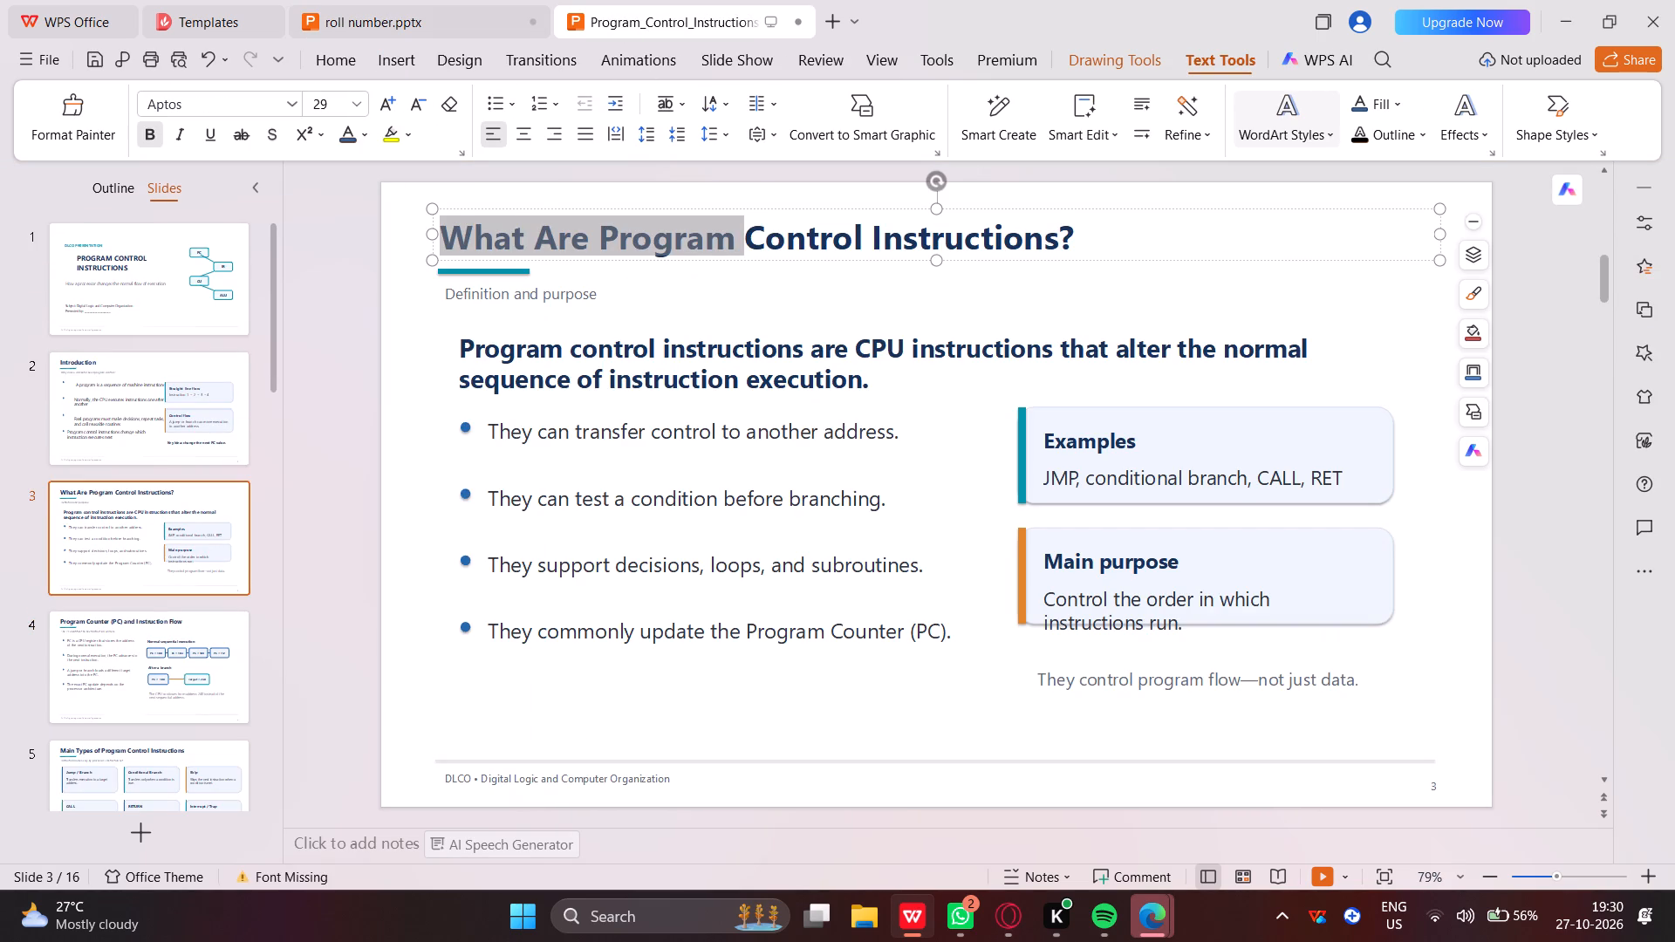
{"action": "left_click_drag", "start_coordinate": [470, 338], "coordinate": [529, 345]}
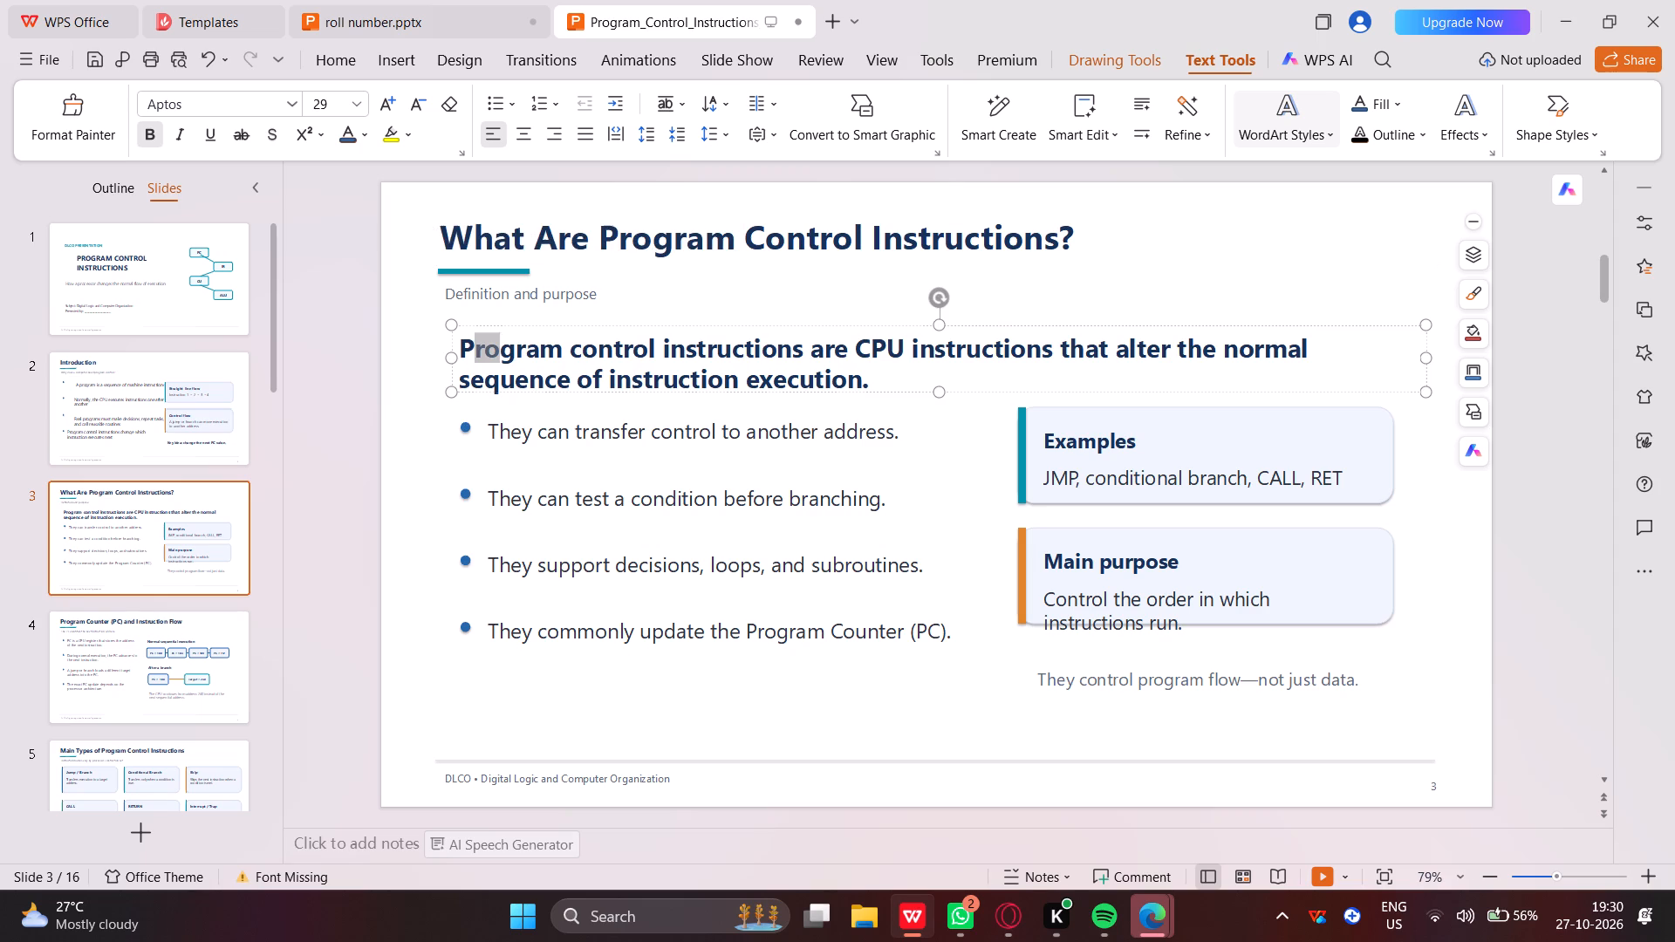
{"action": "left_click_drag", "start_coordinate": [529, 345], "coordinate": [828, 380]}
{"action": "left_click", "coordinate": [407, 347]}
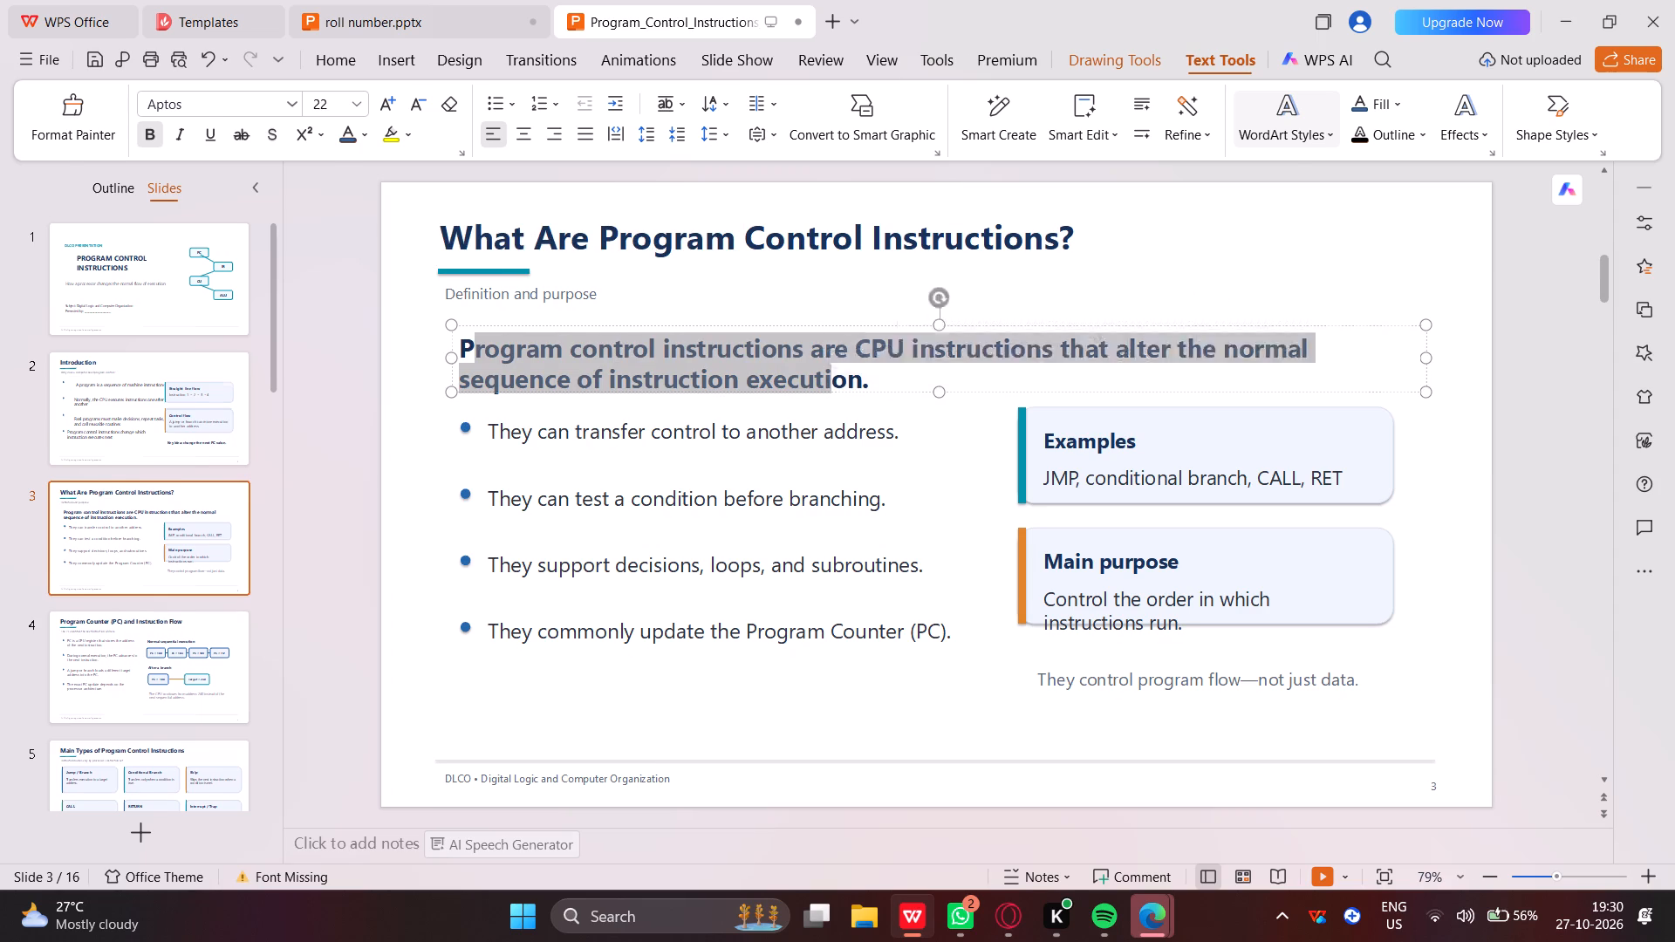
{"action": "left_click_drag", "start_coordinate": [466, 345], "coordinate": [874, 387]}
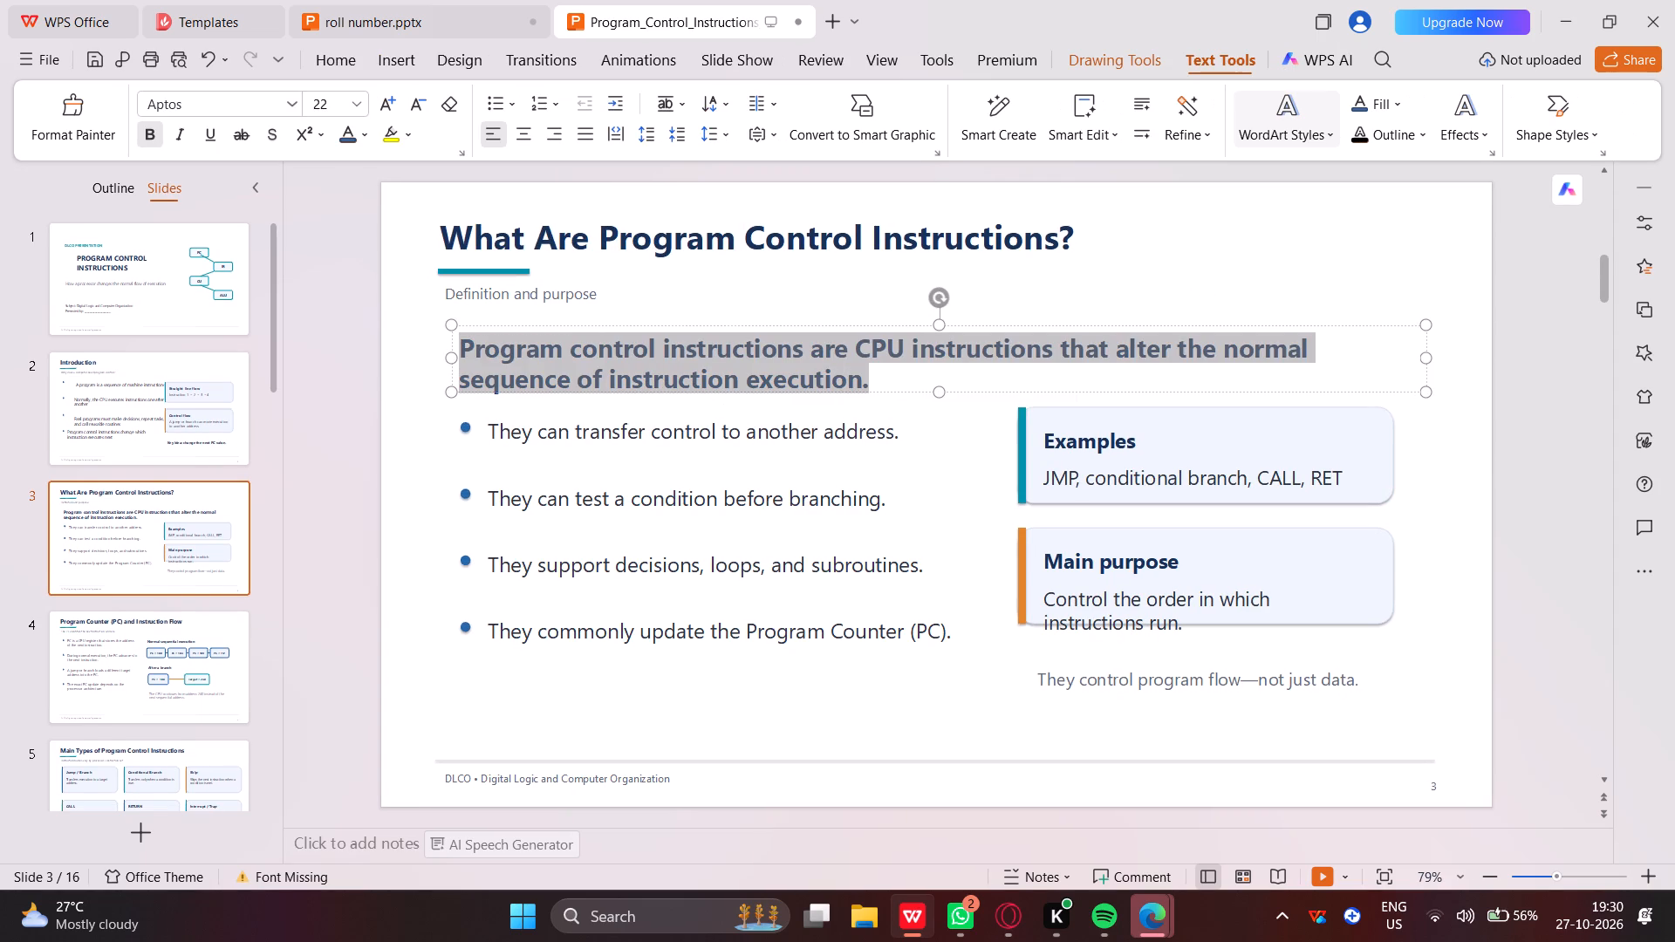
{"action": "left_click_drag", "start_coordinate": [874, 387], "coordinate": [875, 387]}
{"action": "key", "text": "ctrl+c"}
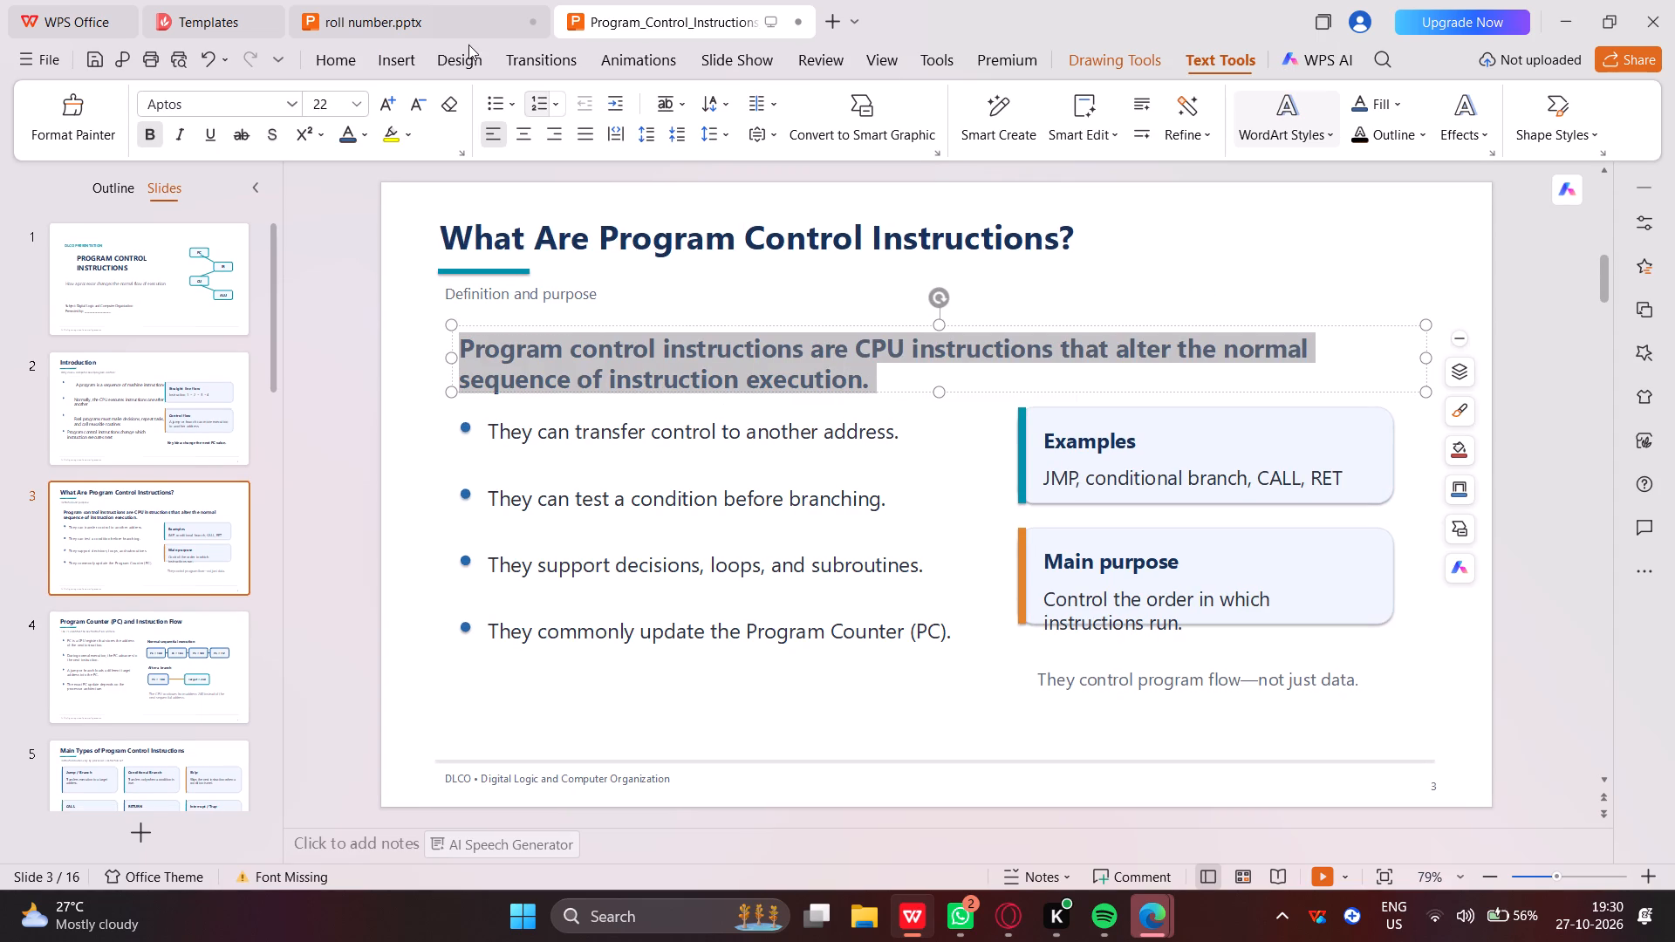
{"action": "left_click", "coordinate": [454, 16]}
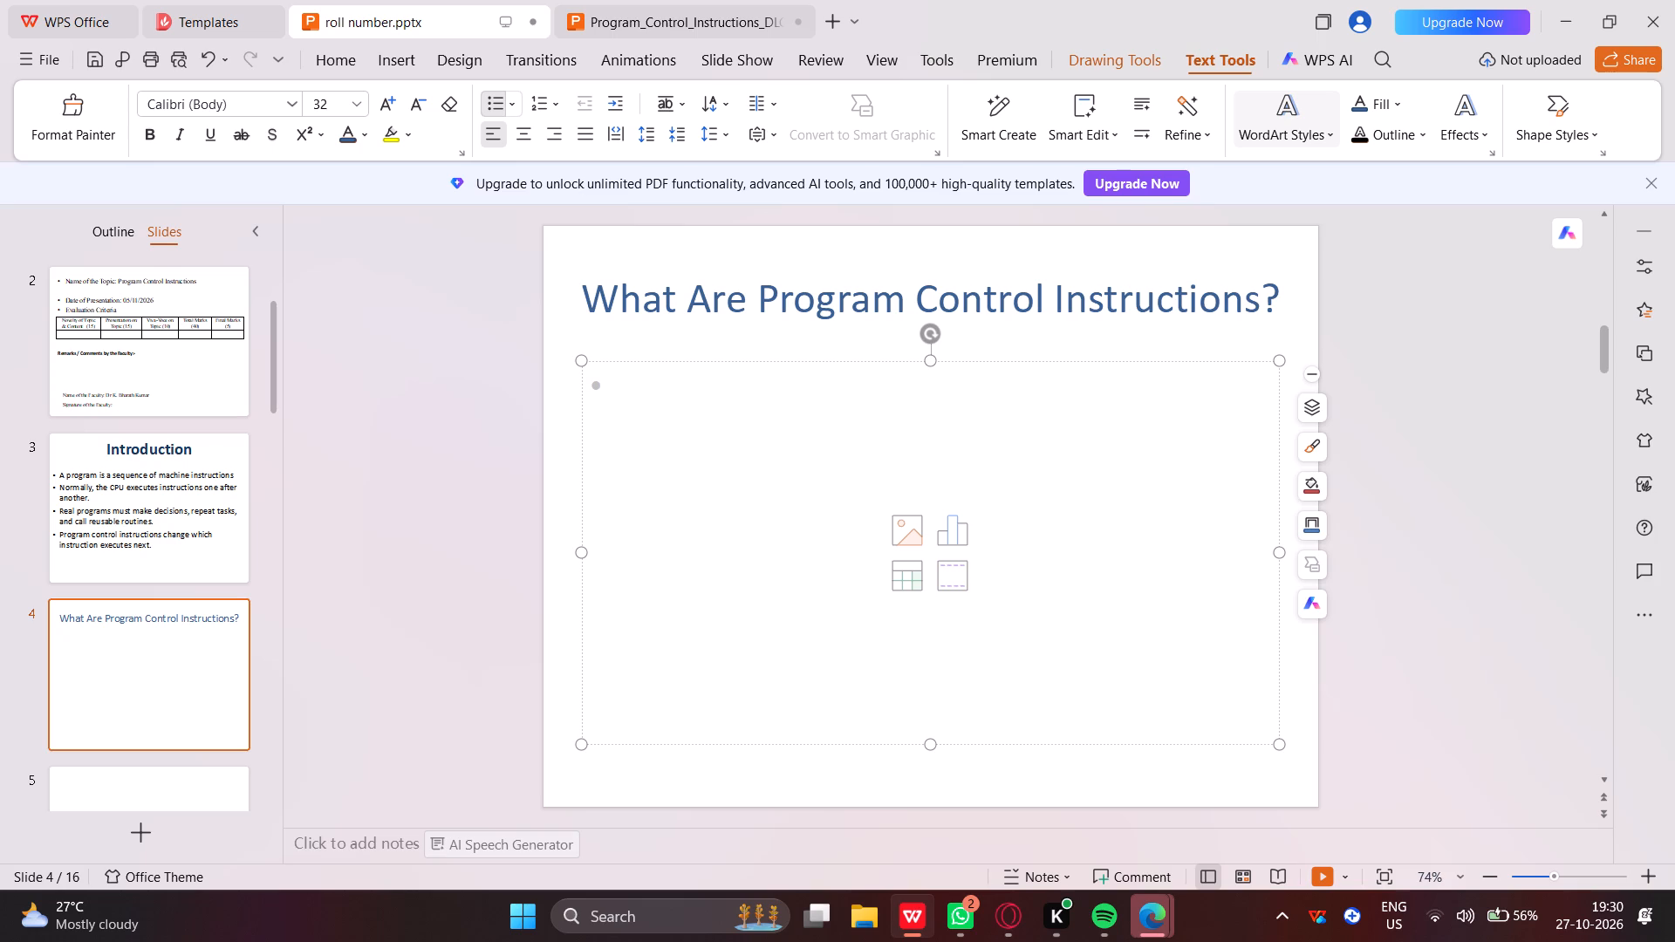
{"action": "key", "text": "ctrl+v"}
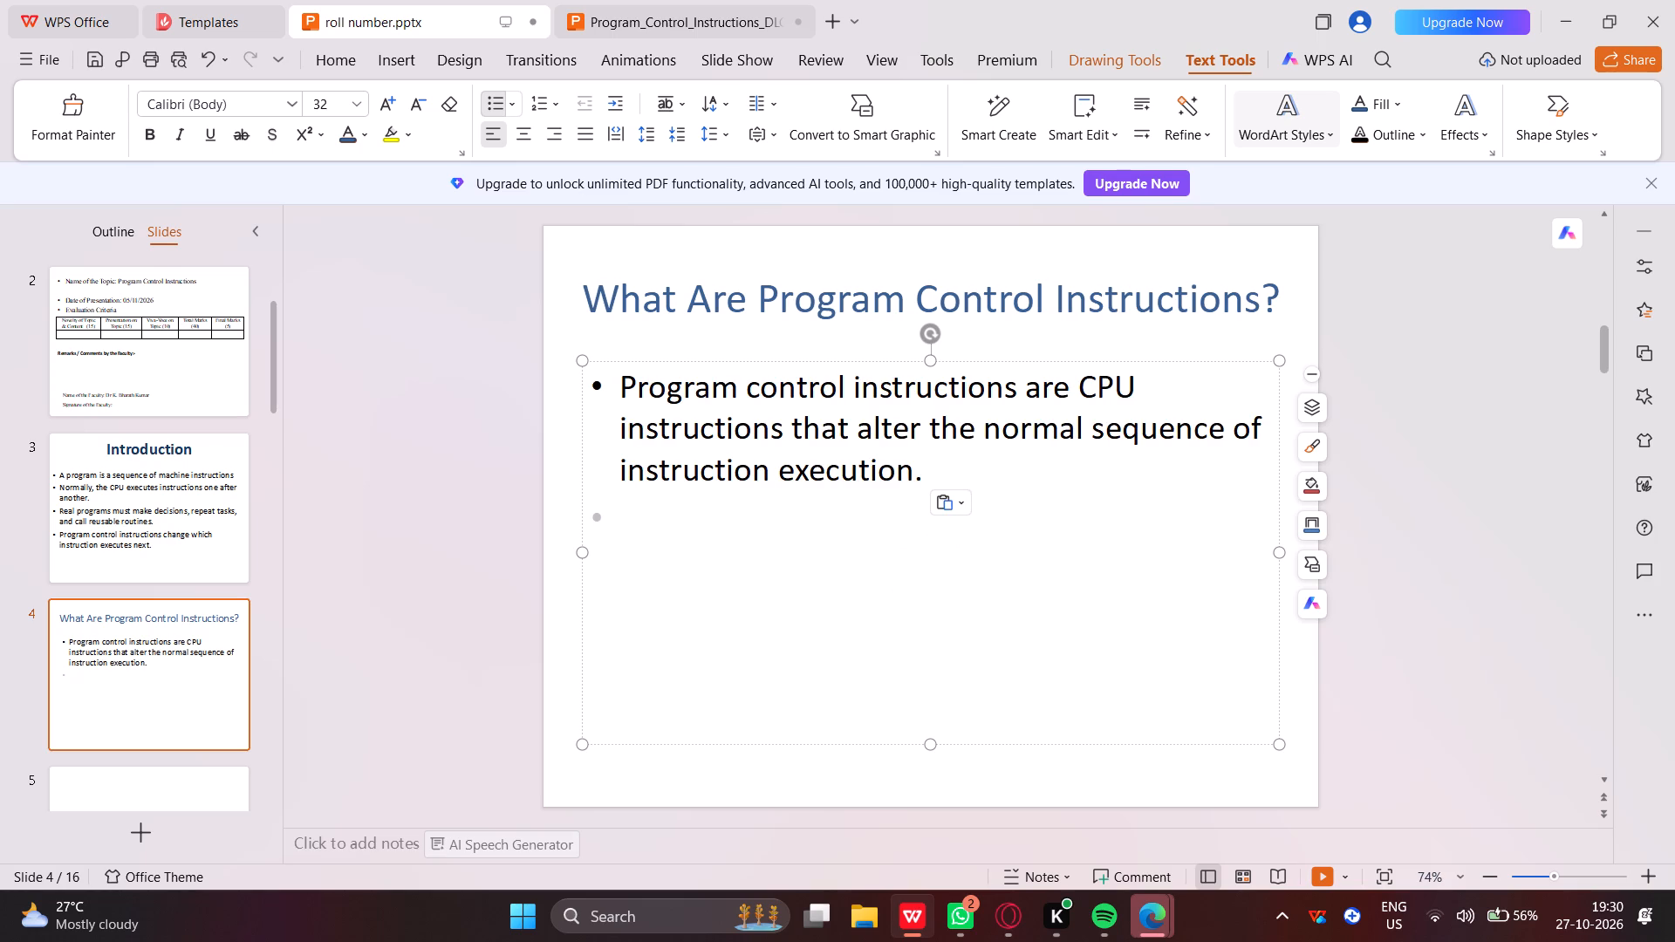
Widen slide 4's body placeholder to the slide's full width and raise its top edge to just below the title text.
{"action": "left_click_drag", "start_coordinate": [578, 552], "coordinate": [542, 549]}
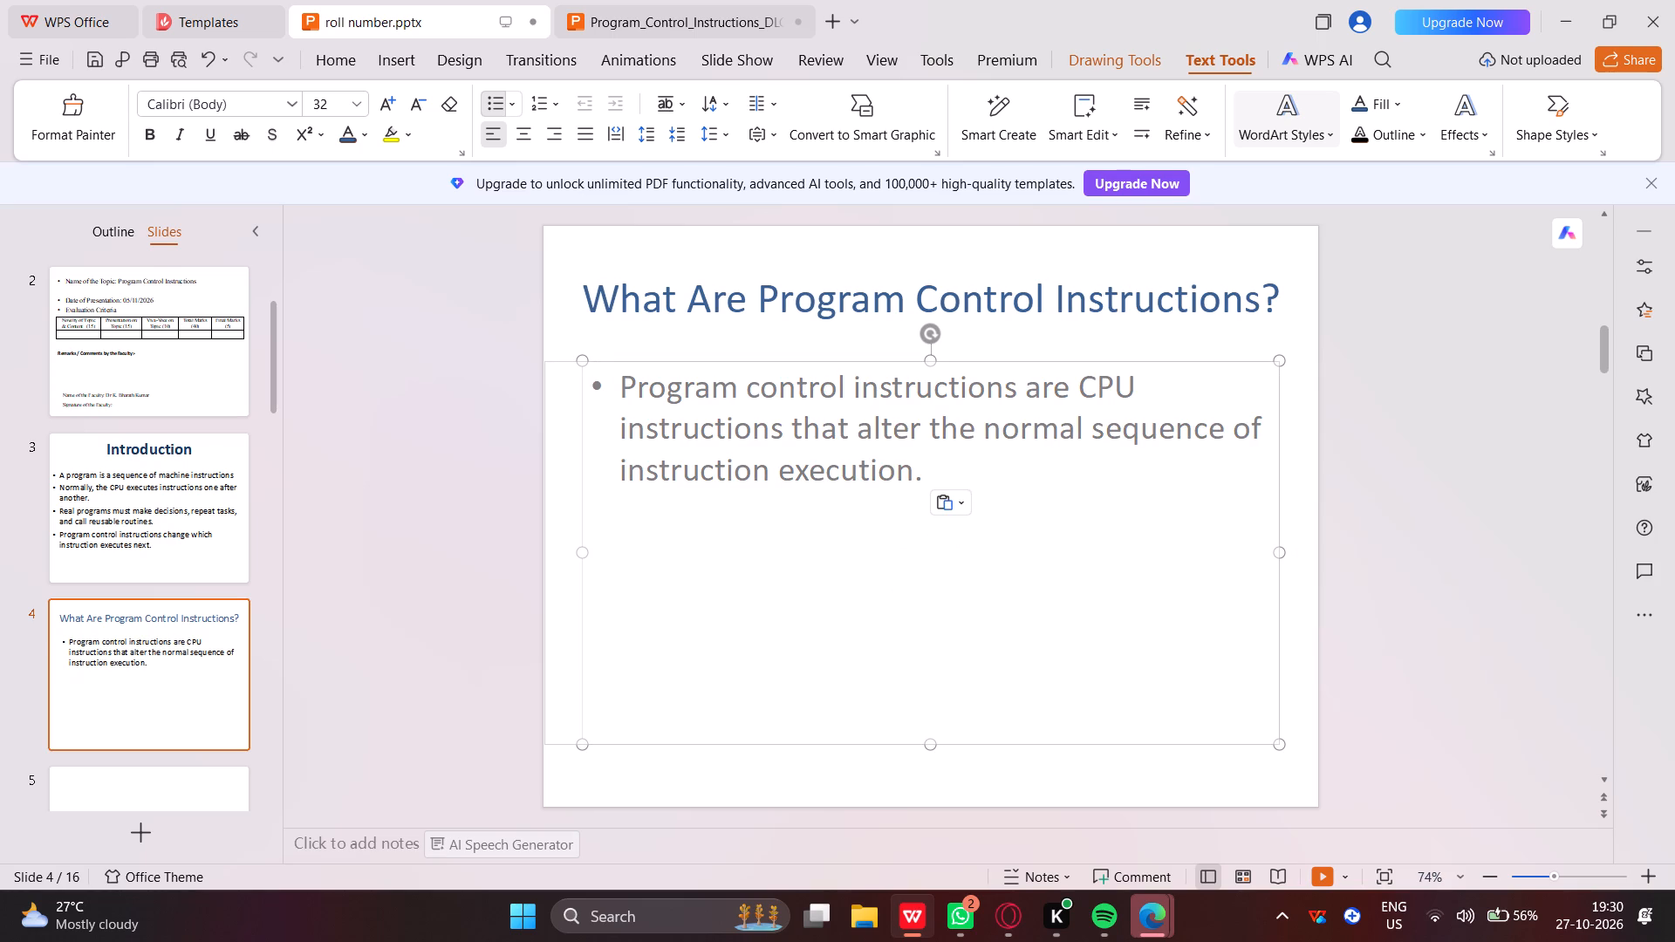
{"action": "left_click_drag", "start_coordinate": [542, 549], "coordinate": [538, 549]}
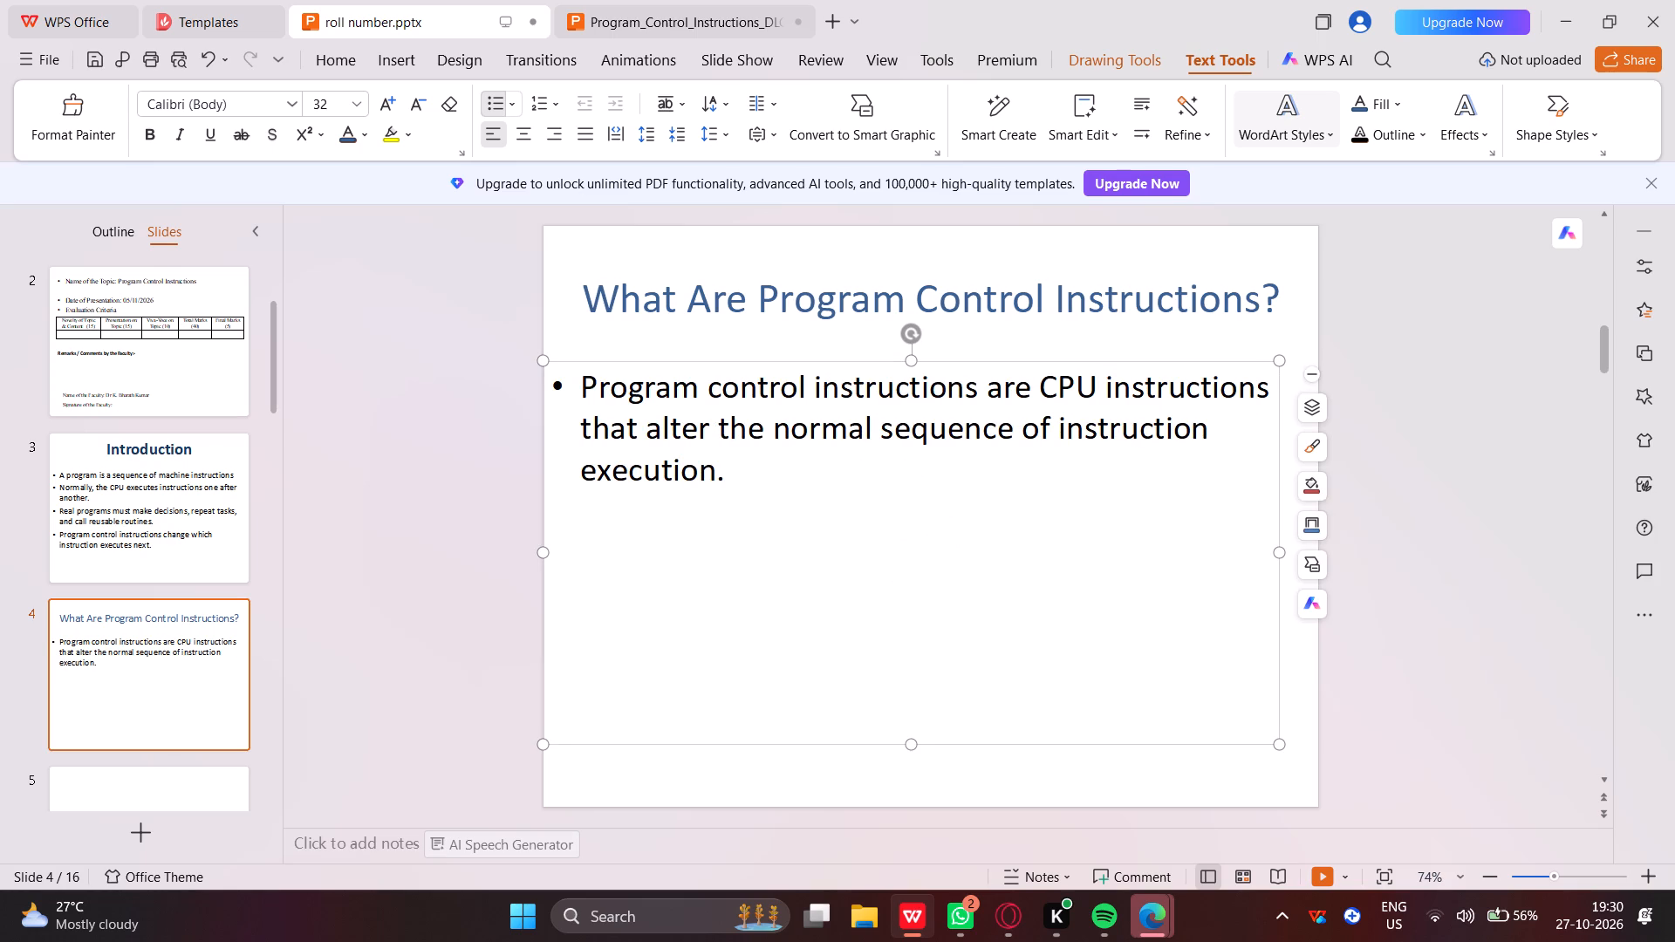
{"action": "left_click_drag", "start_coordinate": [1278, 548], "coordinate": [1319, 542]}
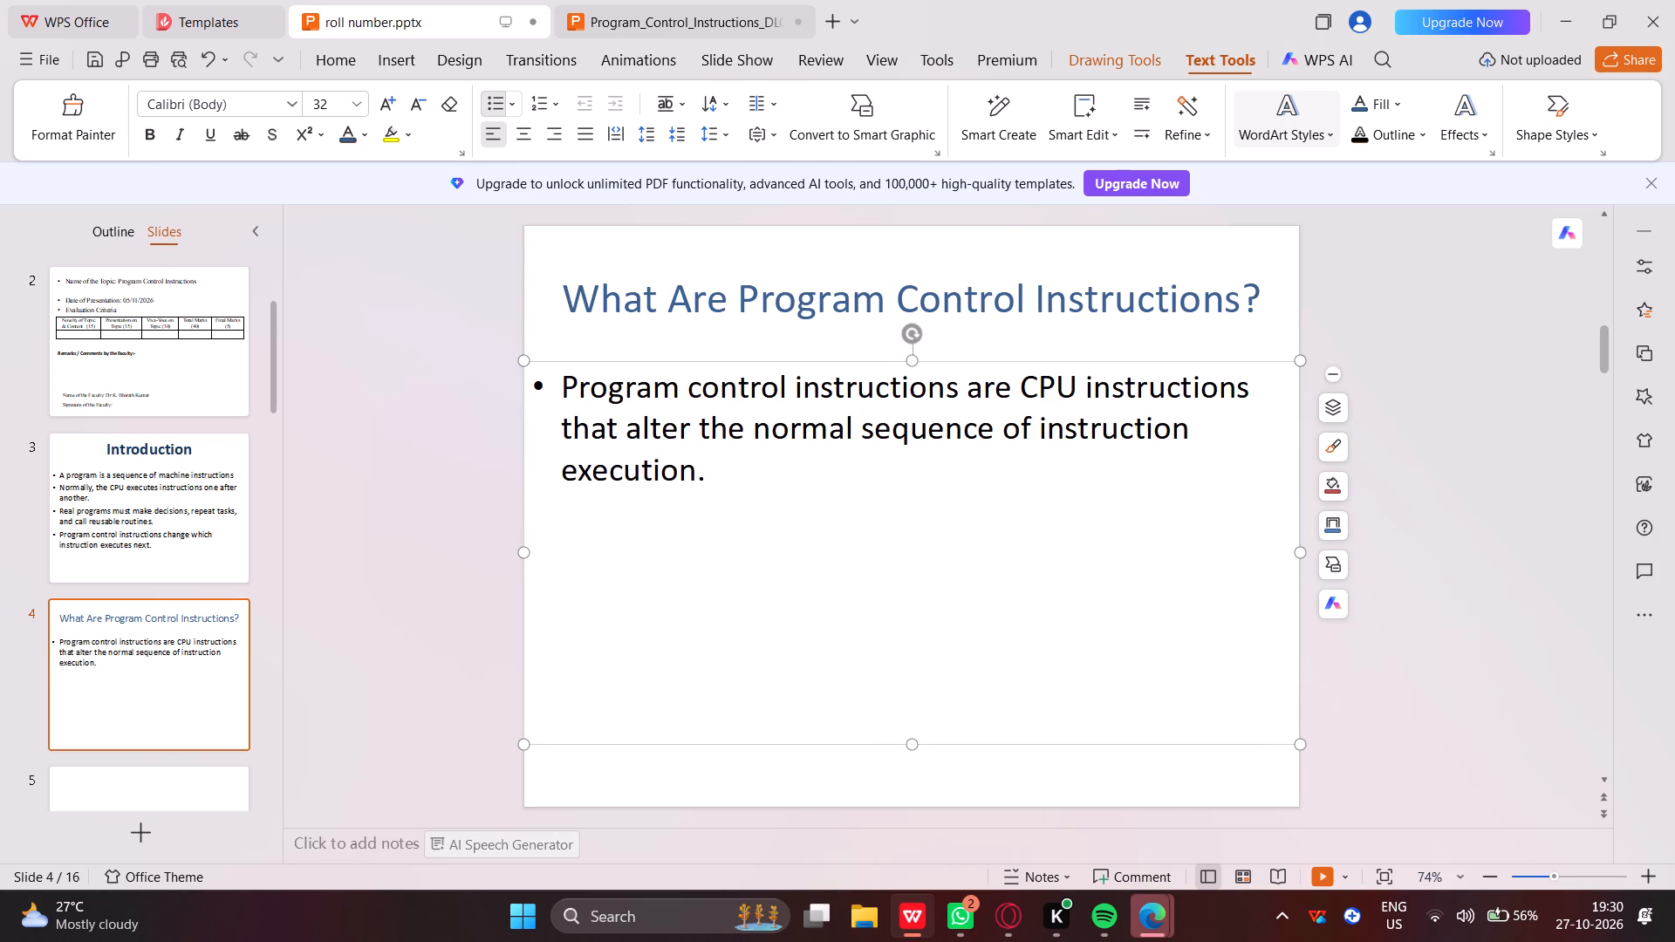
{"action": "left_click_drag", "start_coordinate": [913, 366], "coordinate": [913, 328]}
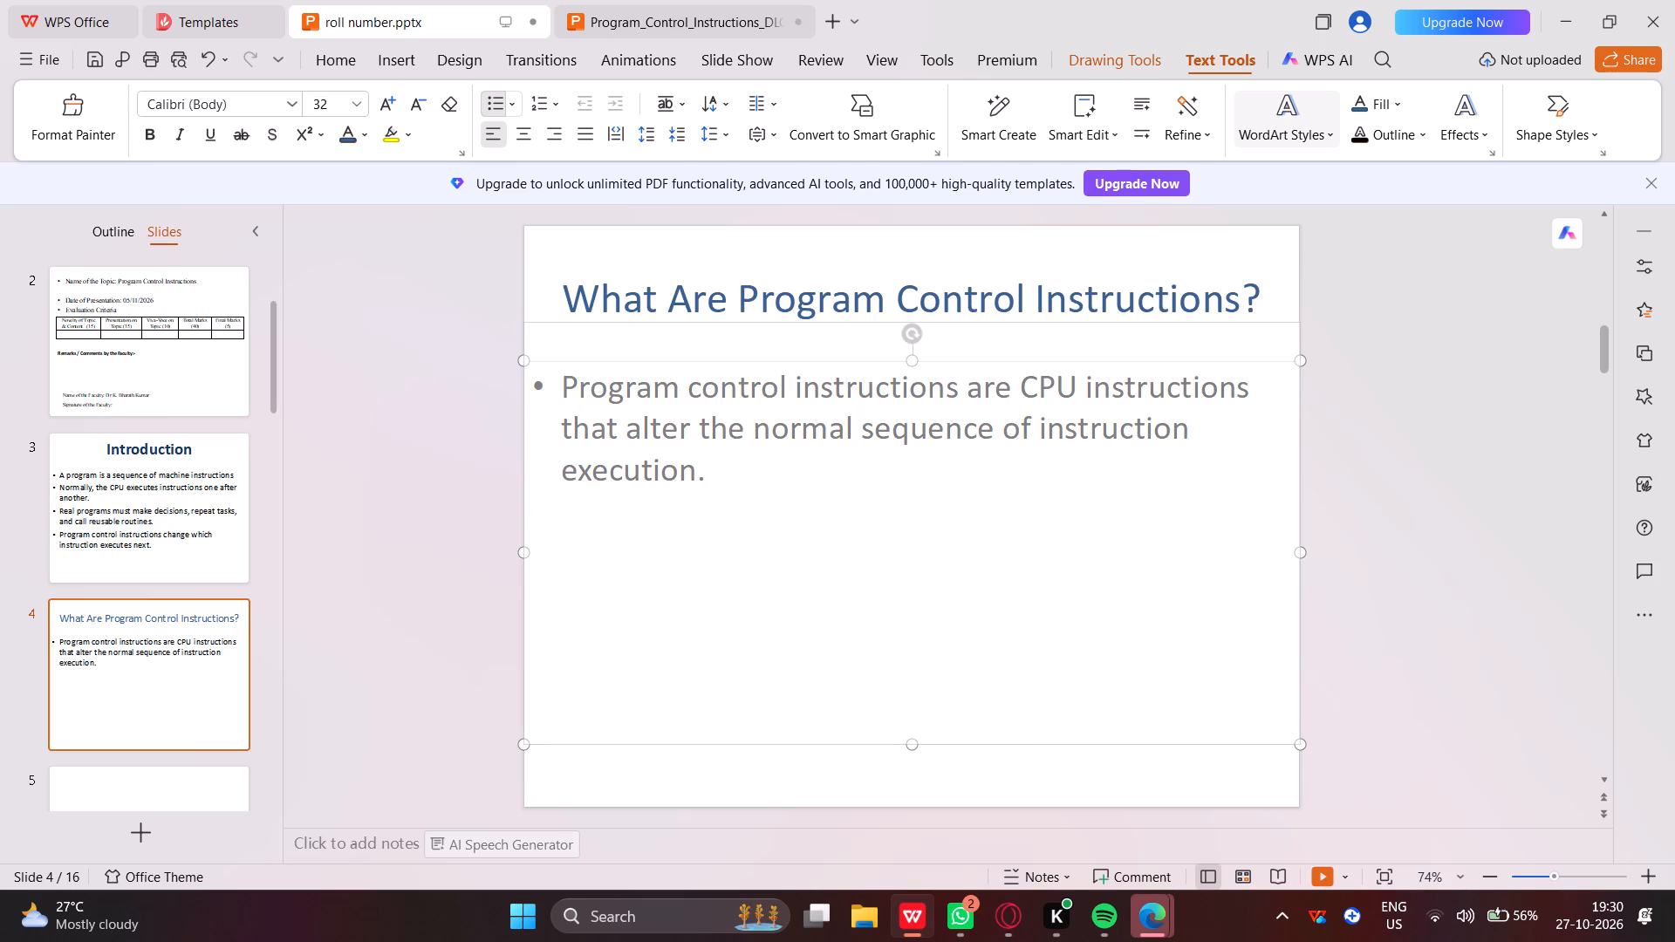
{"action": "left_click_drag", "start_coordinate": [913, 328], "coordinate": [913, 327]}
{"action": "left_click", "coordinate": [1469, 345]}
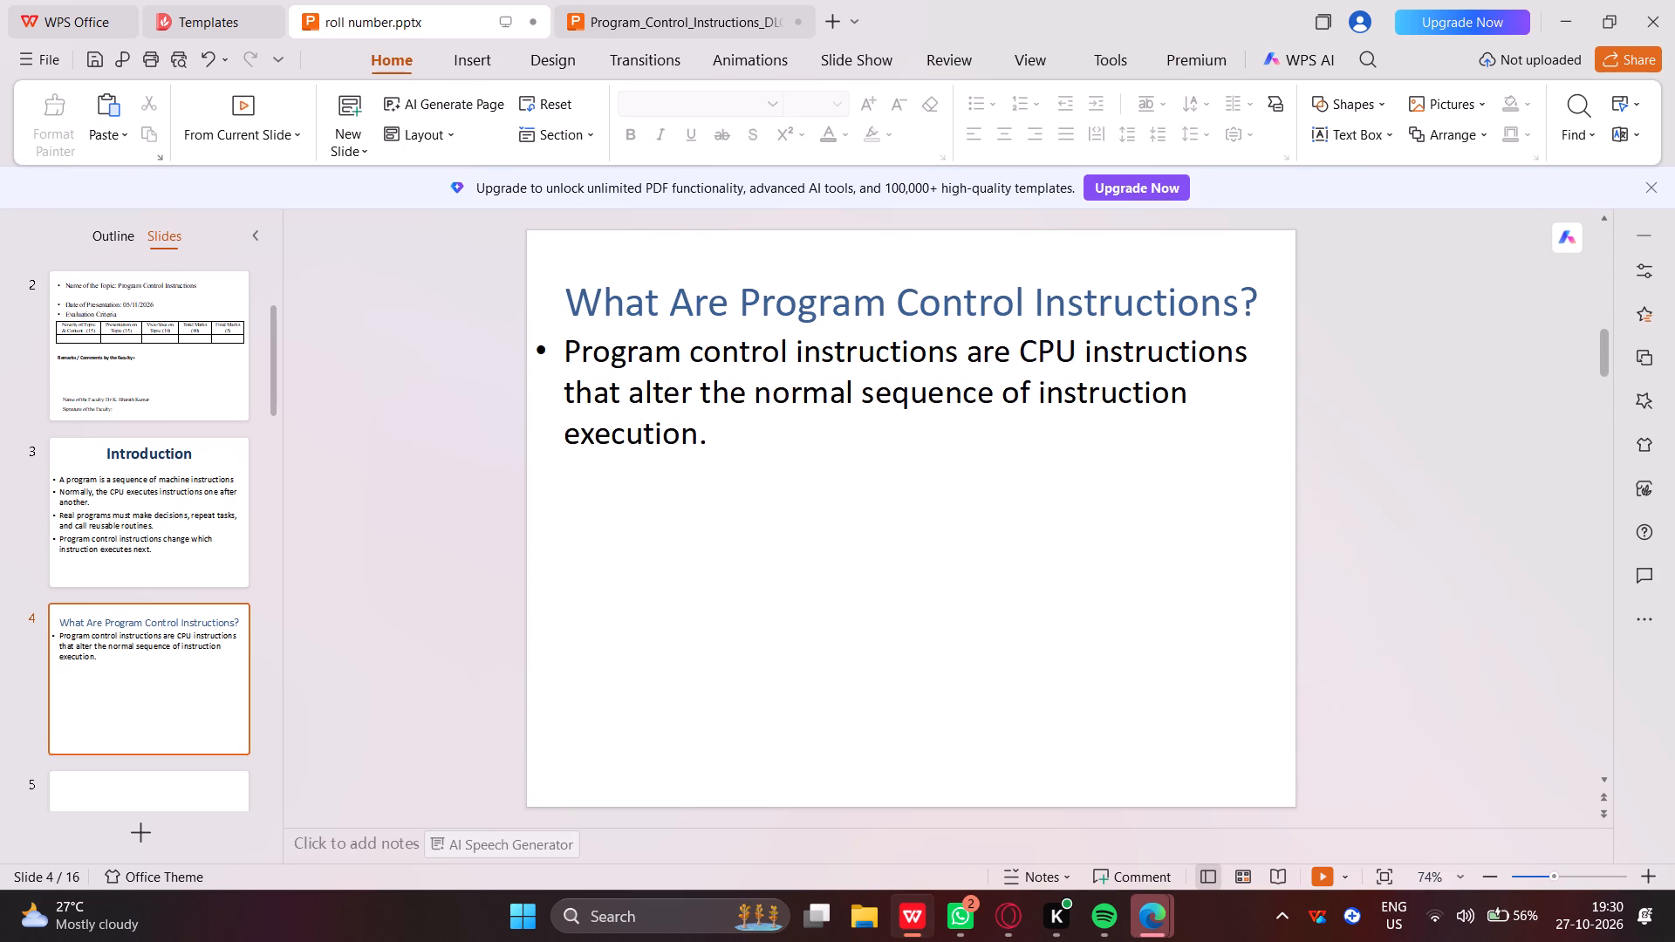
Copy "They can transfer control to another address." from the downloaded deck into slide 4 of roll number.pptx as a second bullet.
{"action": "left_click", "coordinate": [667, 3]}
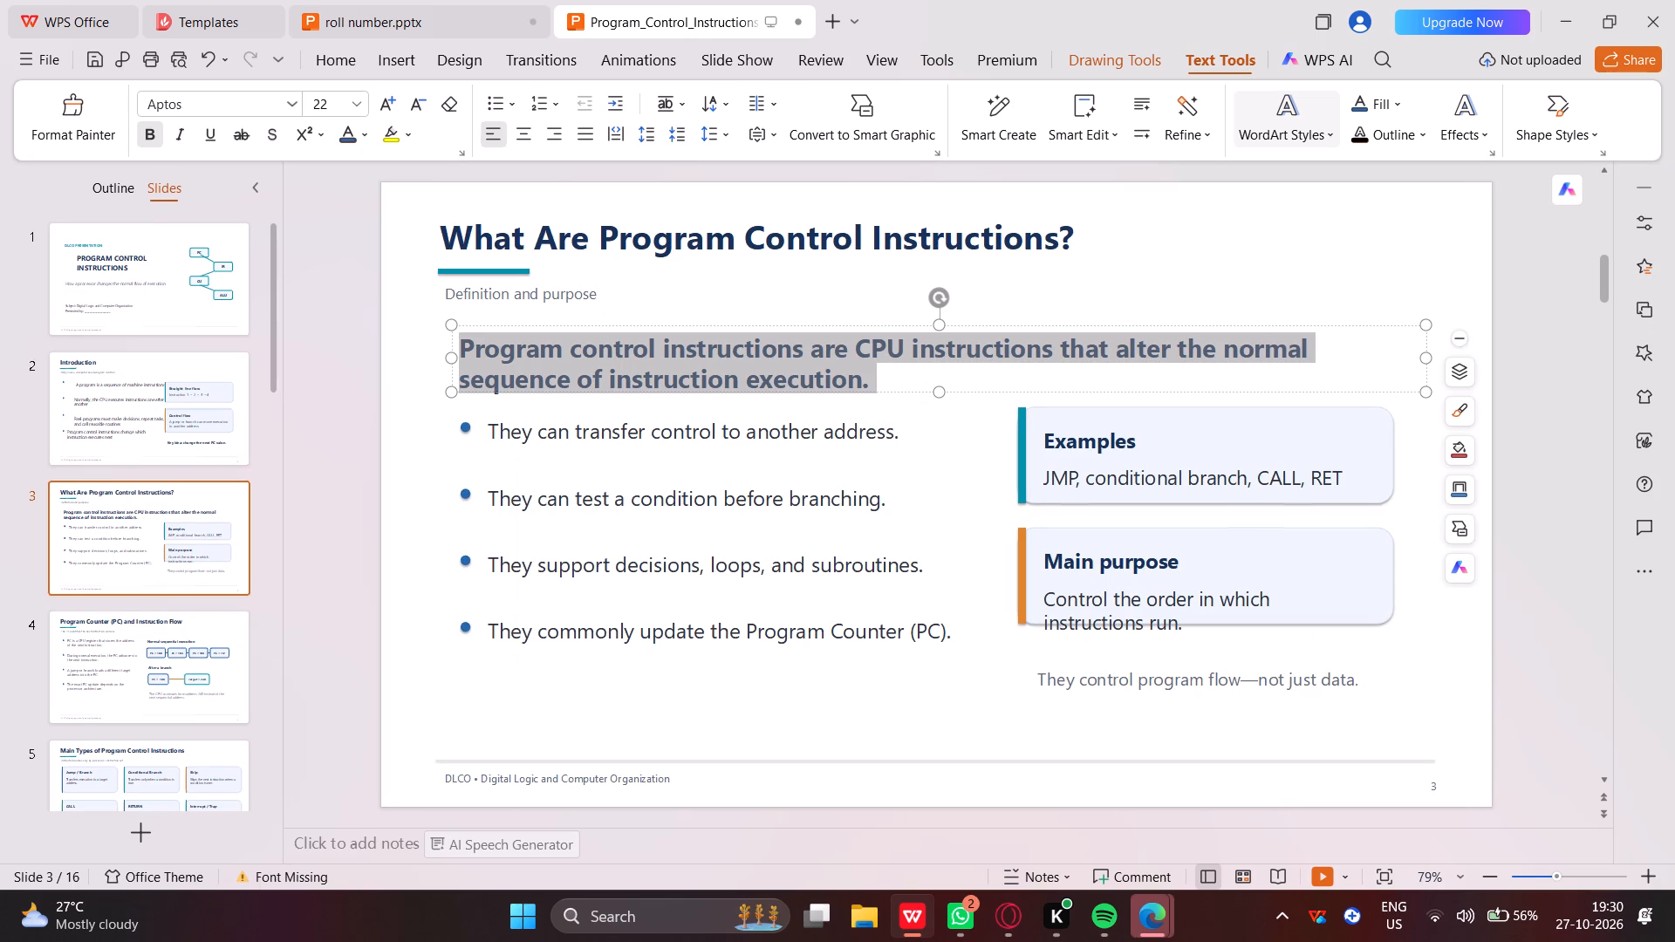
{"action": "left_click_drag", "start_coordinate": [497, 430], "coordinate": [818, 443]}
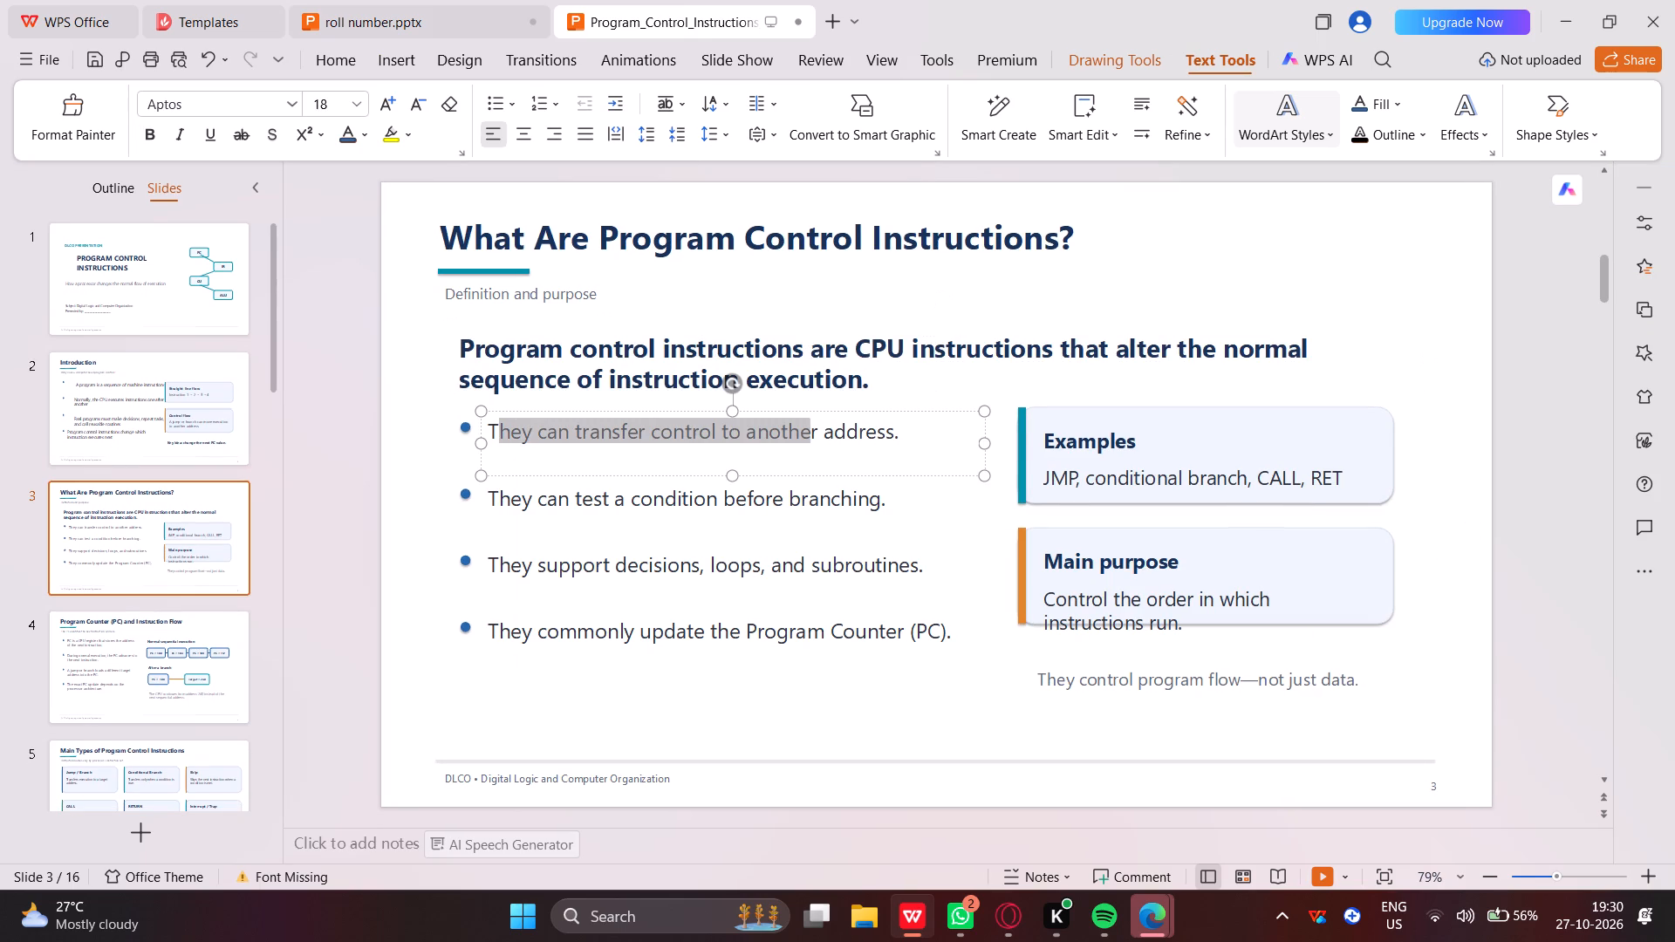
{"action": "left_click_drag", "start_coordinate": [818, 443], "coordinate": [843, 449]}
{"action": "left_click", "coordinate": [323, 446]}
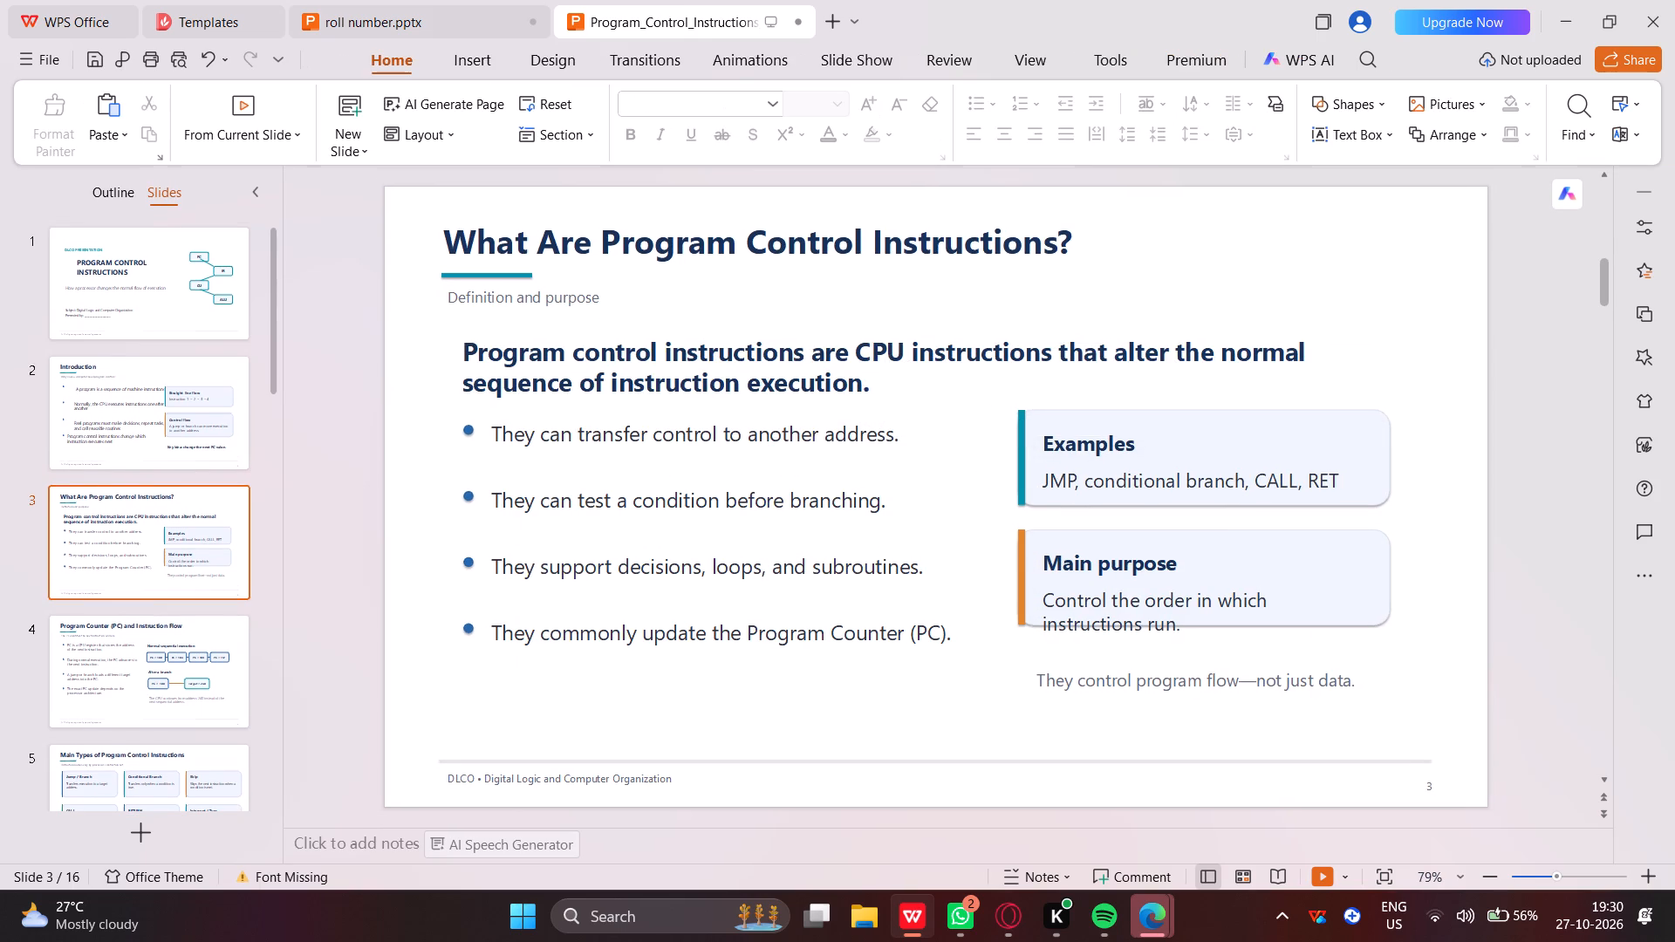
{"action": "left_click", "coordinate": [488, 430]}
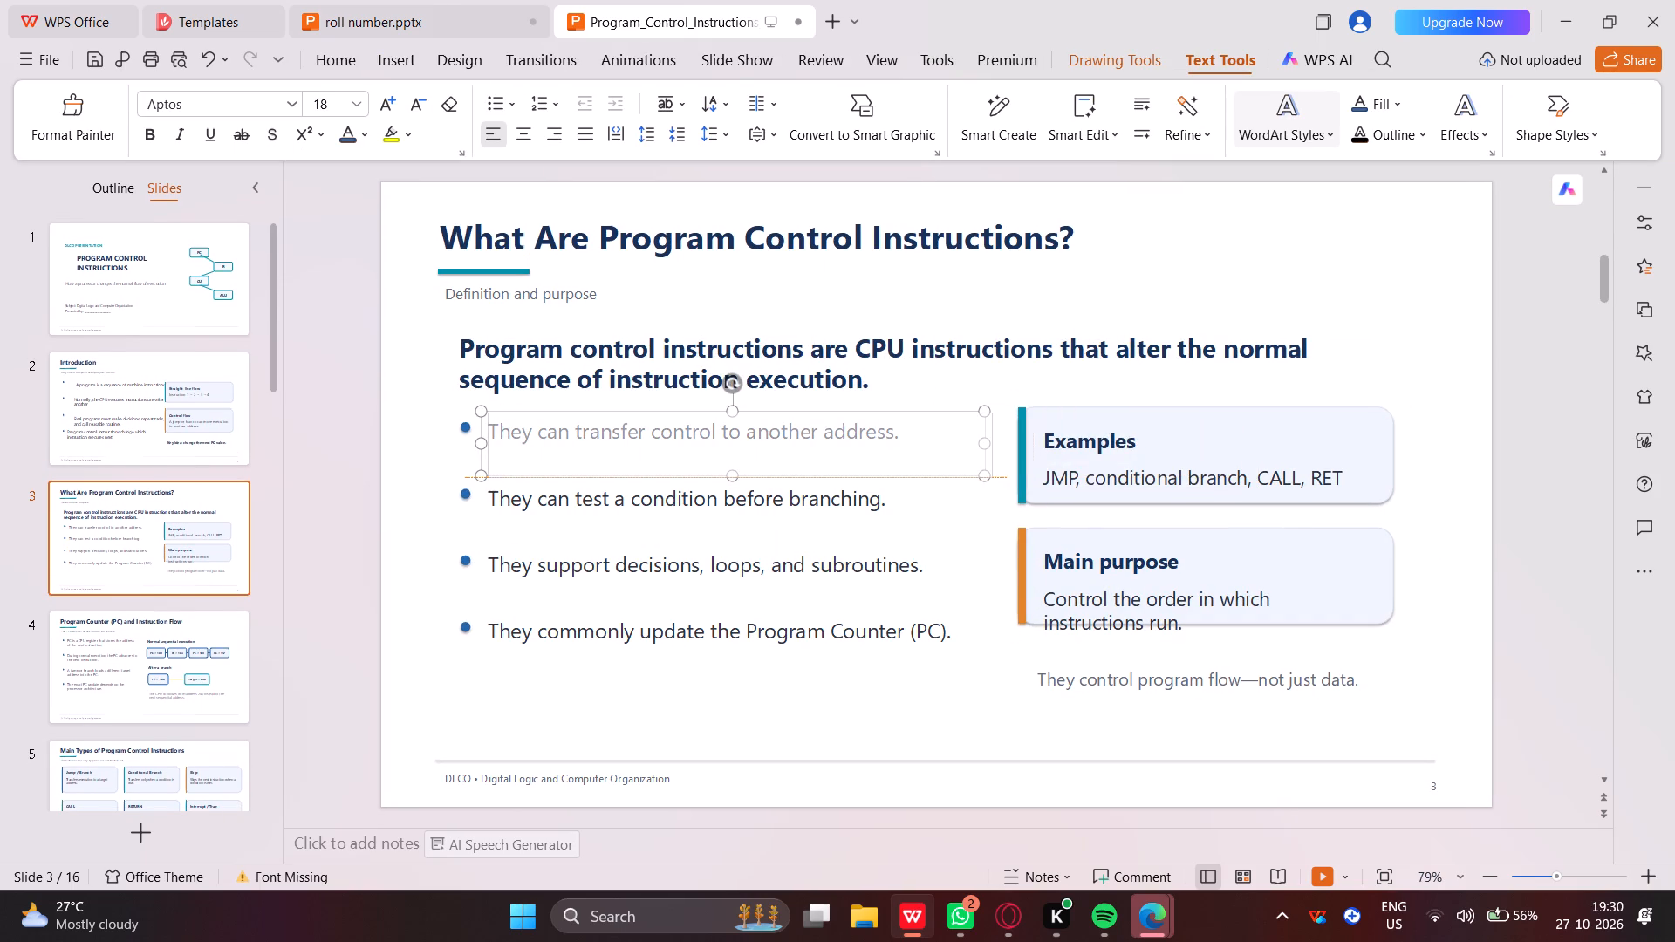
{"action": "left_click", "coordinate": [496, 432]}
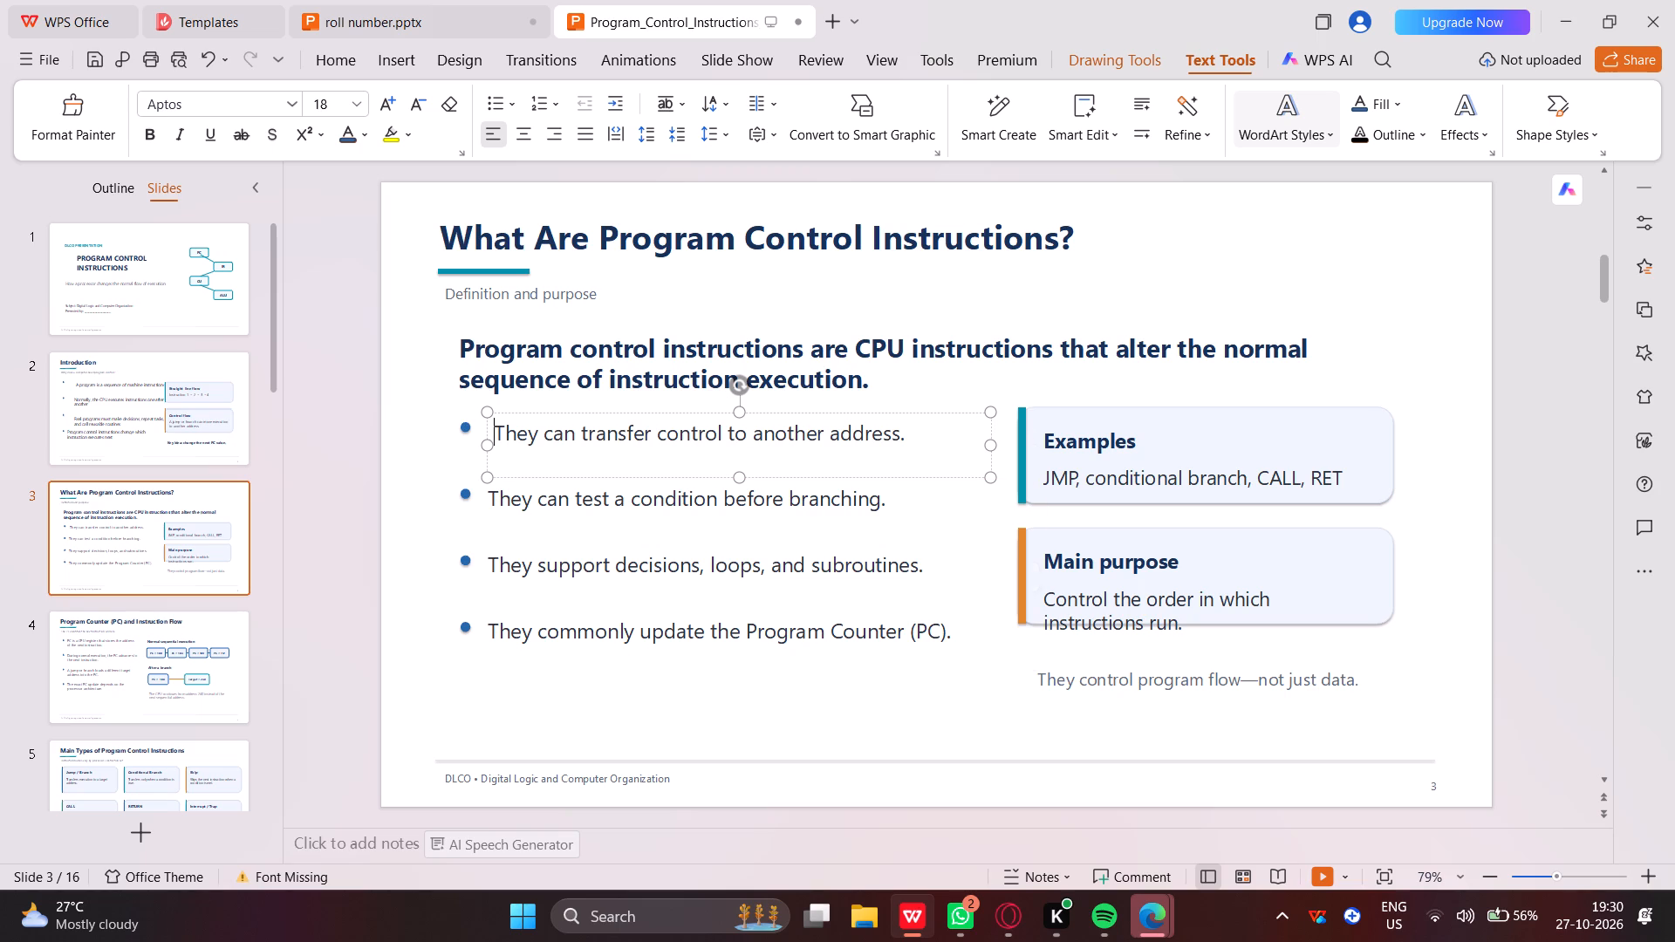
{"action": "left_click_drag", "start_coordinate": [496, 432], "coordinate": [900, 439]}
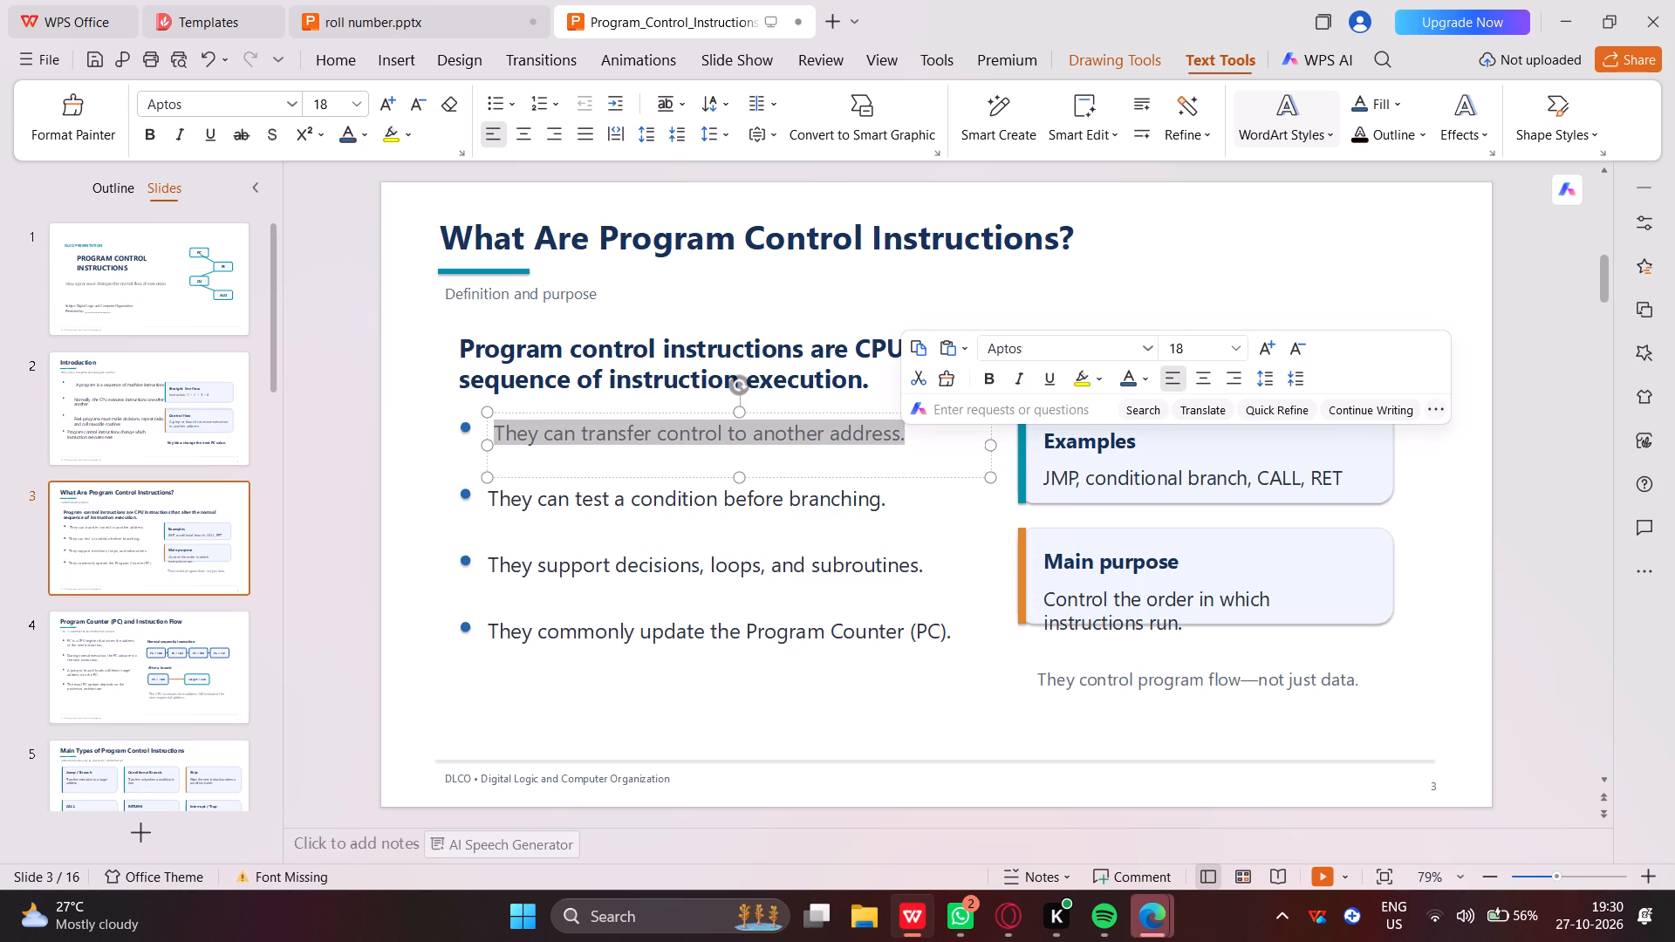
{"action": "key", "text": "ctrl+c"}
{"action": "left_click", "coordinate": [416, 3]}
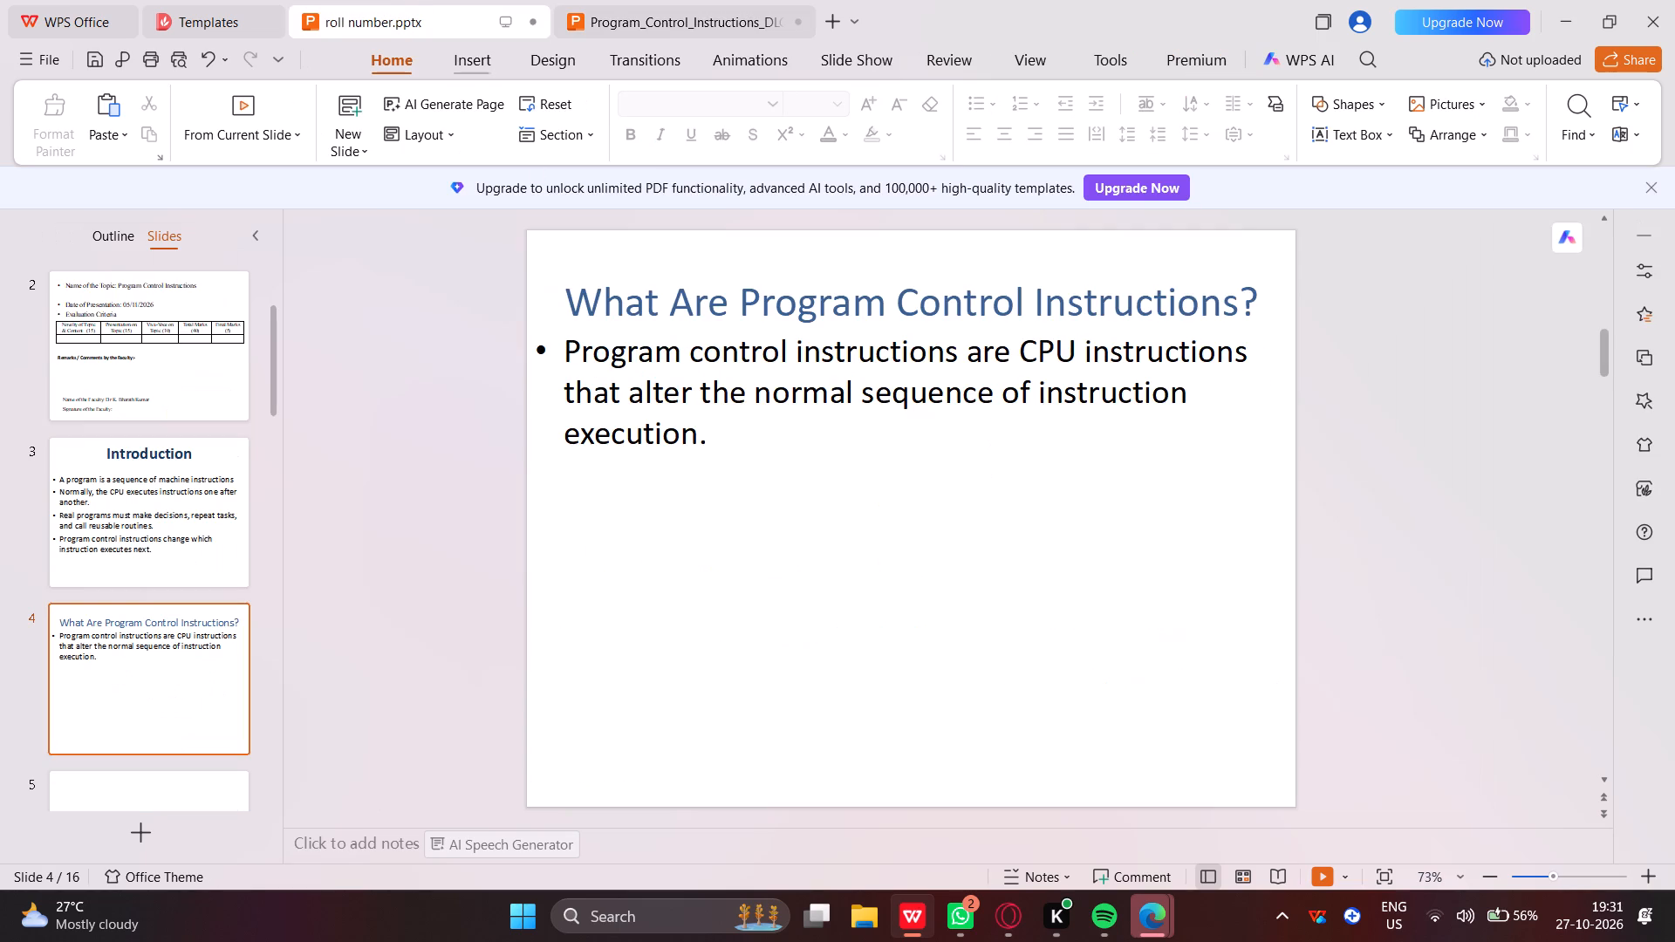
{"action": "left_click", "coordinate": [731, 441]}
{"action": "key", "text": "Return"}
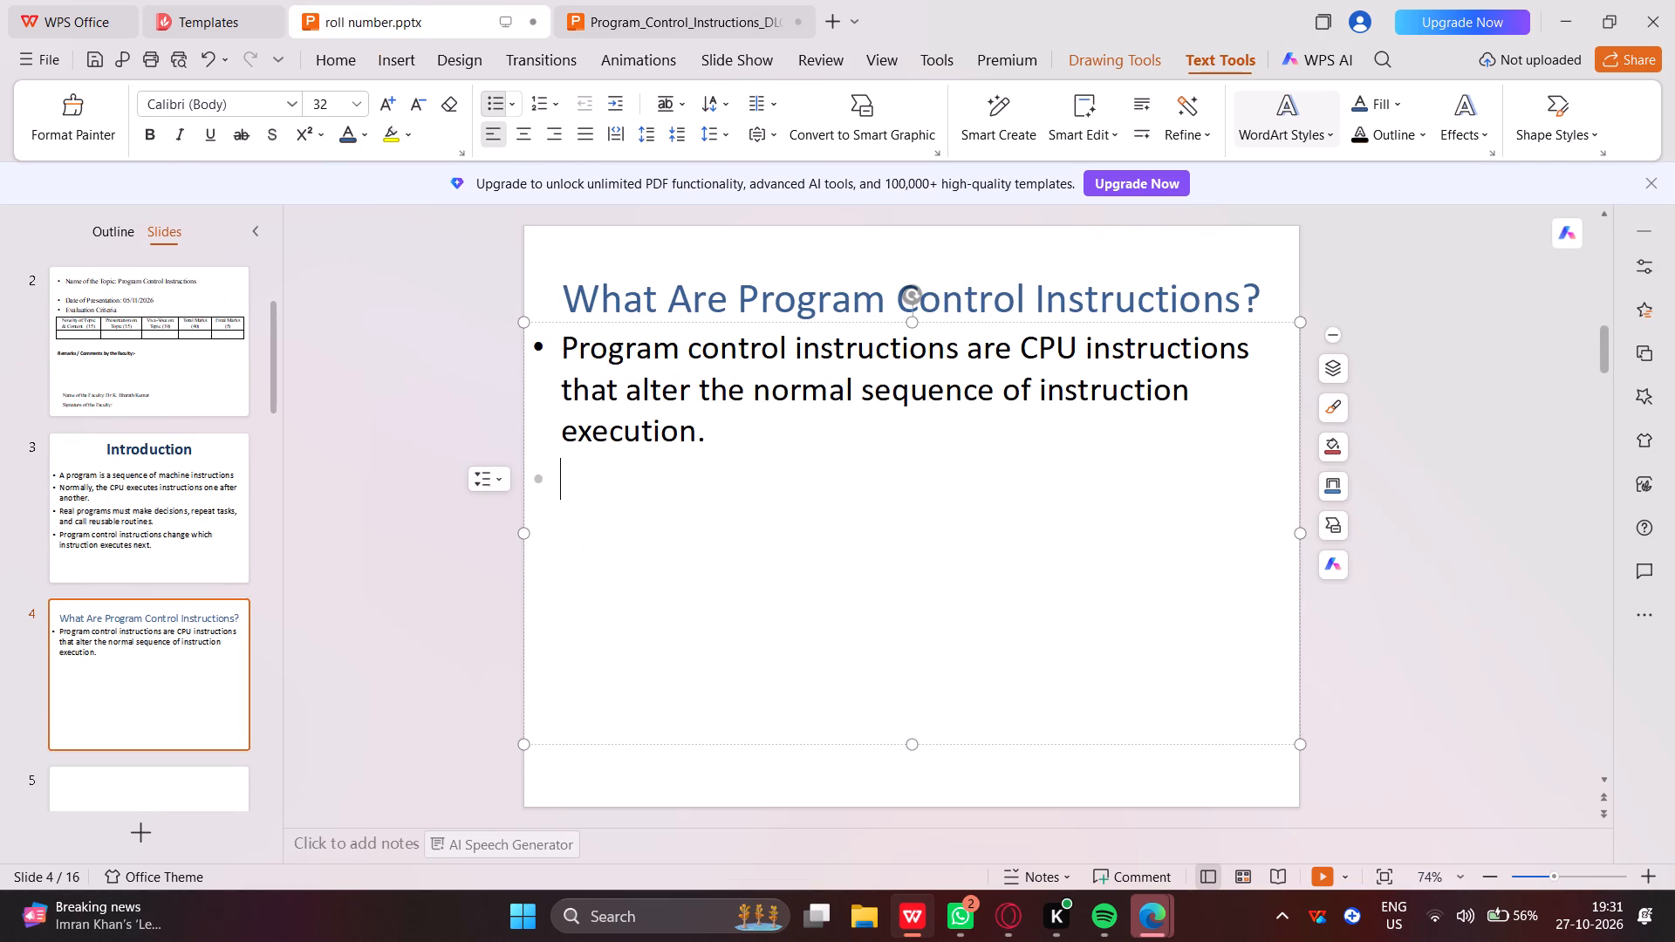
{"action": "key", "text": "ctrl+v"}
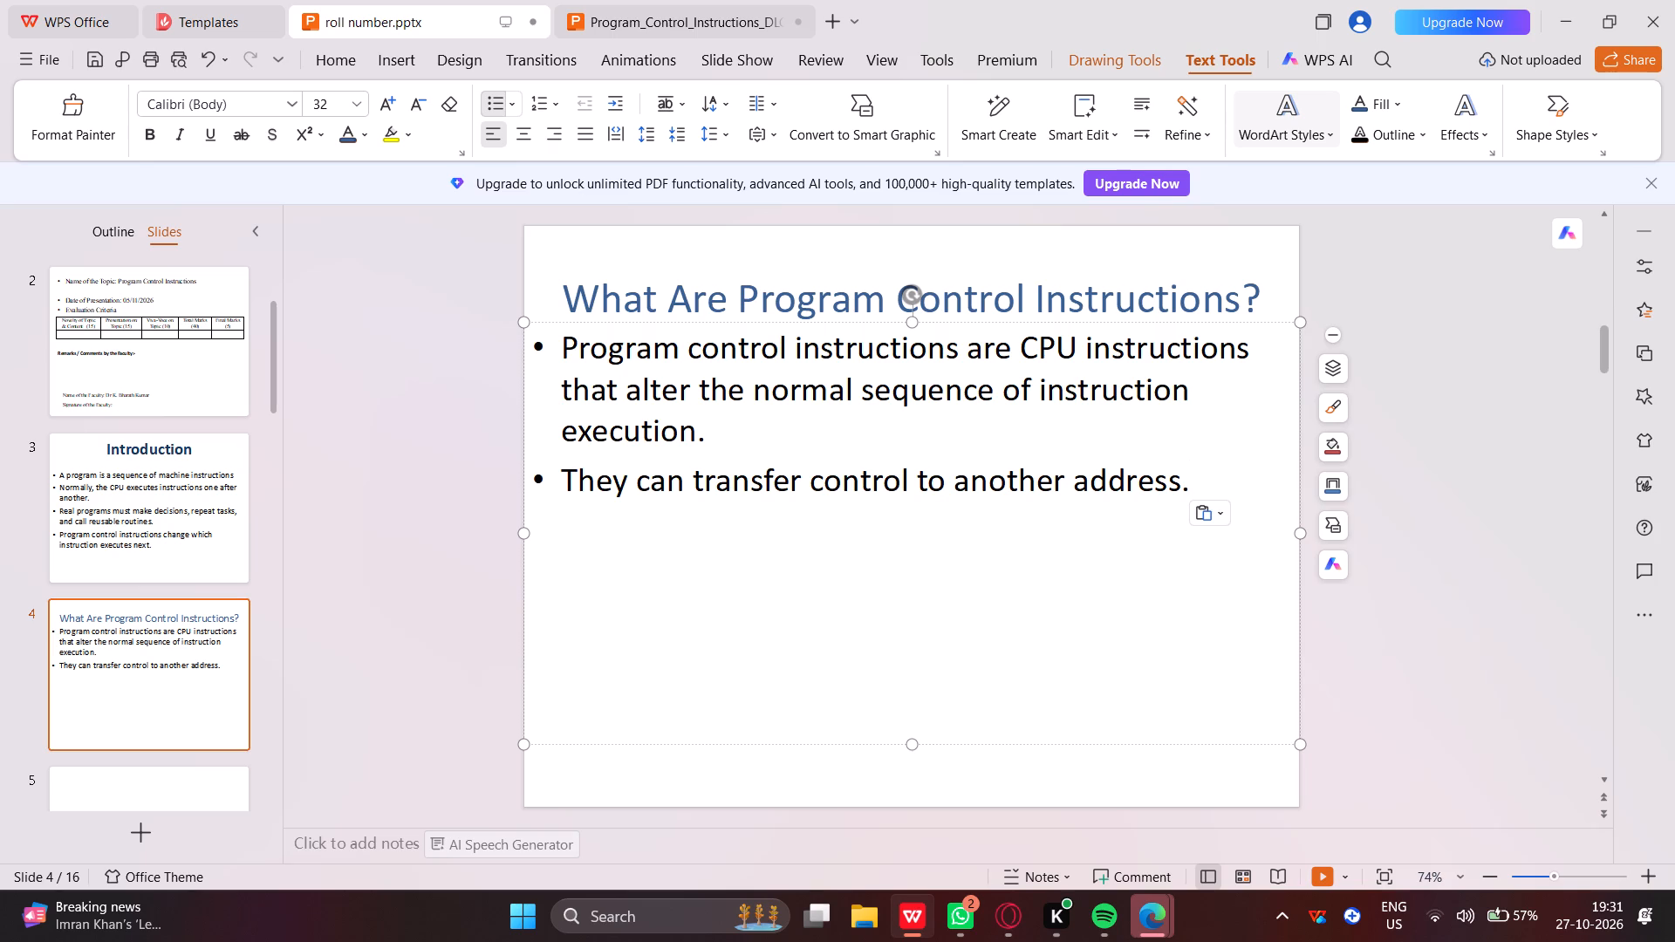
{"action": "left_click", "coordinate": [1391, 389]}
Copy "They can test a condition before branching" from the downloaded deck into slide 4 of roll number.pptx as the third bullet.
{"action": "left_click", "coordinate": [593, 6]}
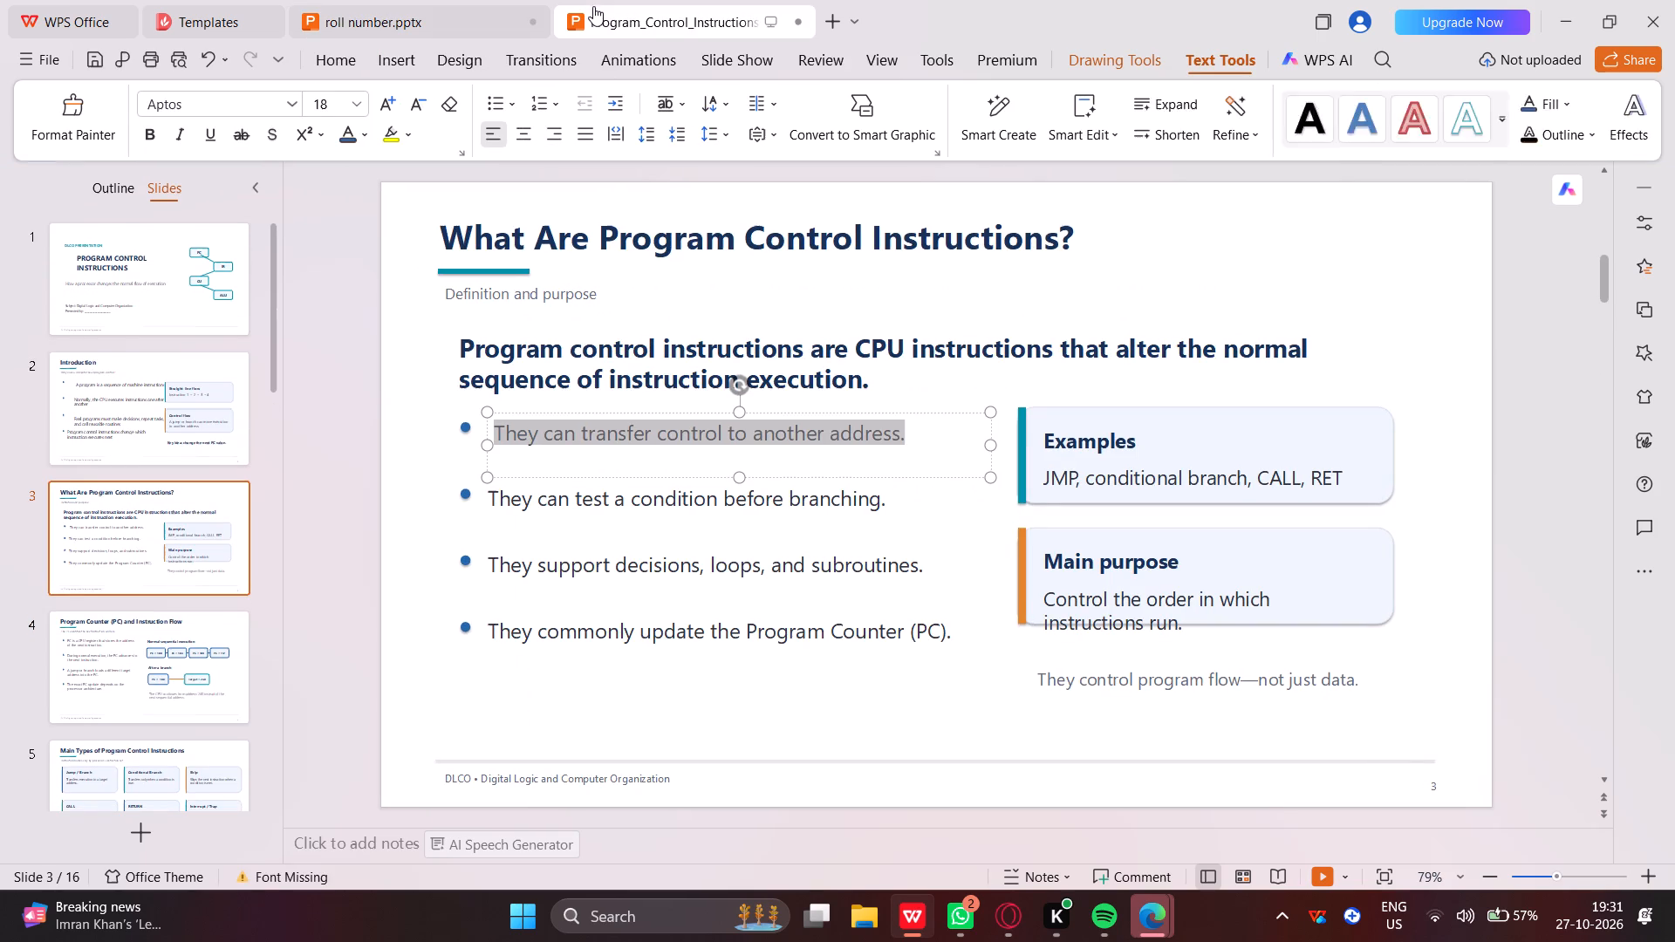
{"action": "left_click", "coordinate": [489, 516]}
{"action": "left_click_drag", "start_coordinate": [496, 490], "coordinate": [894, 511]}
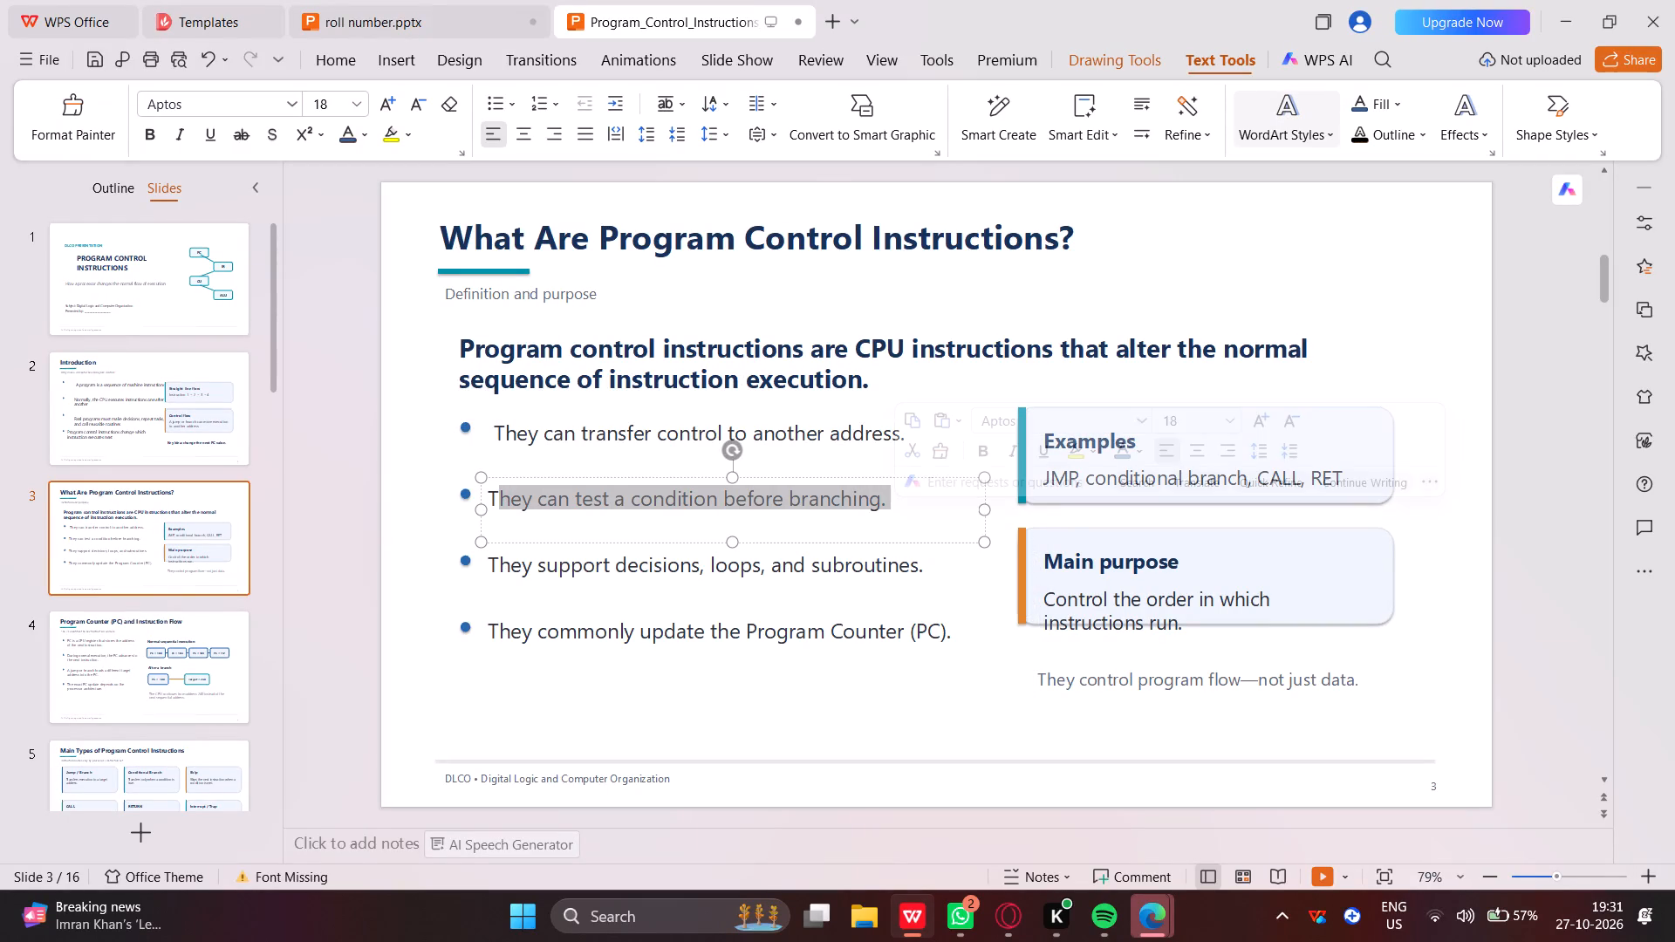
{"action": "left_click", "coordinate": [418, 498]}
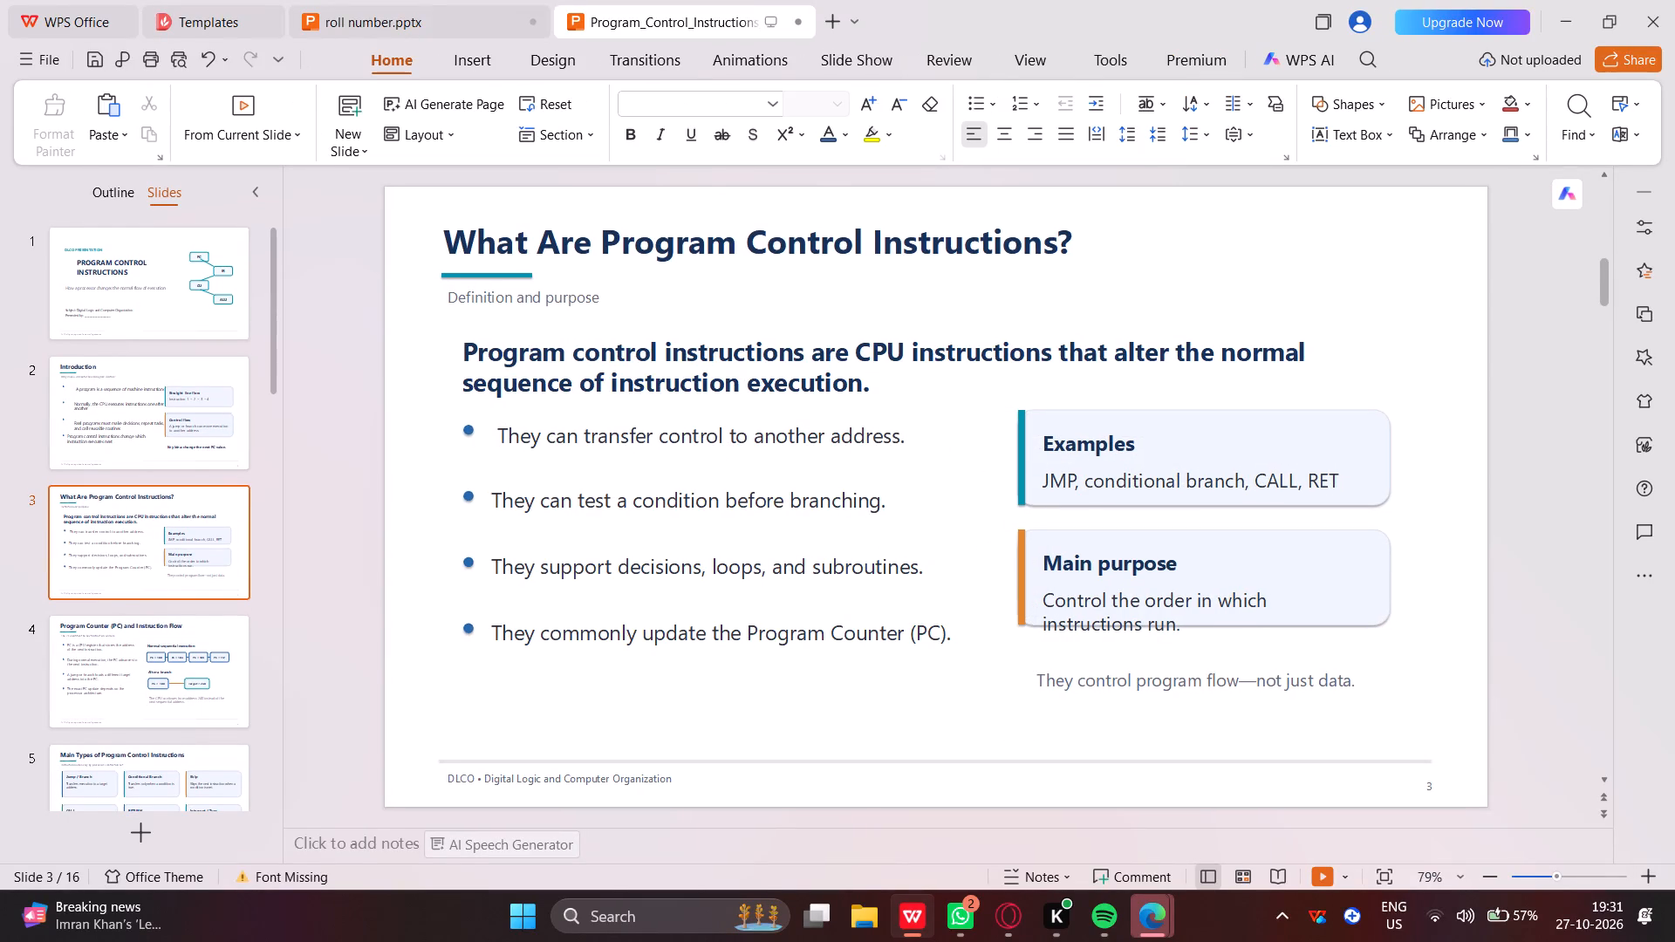
{"action": "left_click", "coordinate": [492, 495]}
{"action": "left_click_drag", "start_coordinate": [492, 495], "coordinate": [868, 513]}
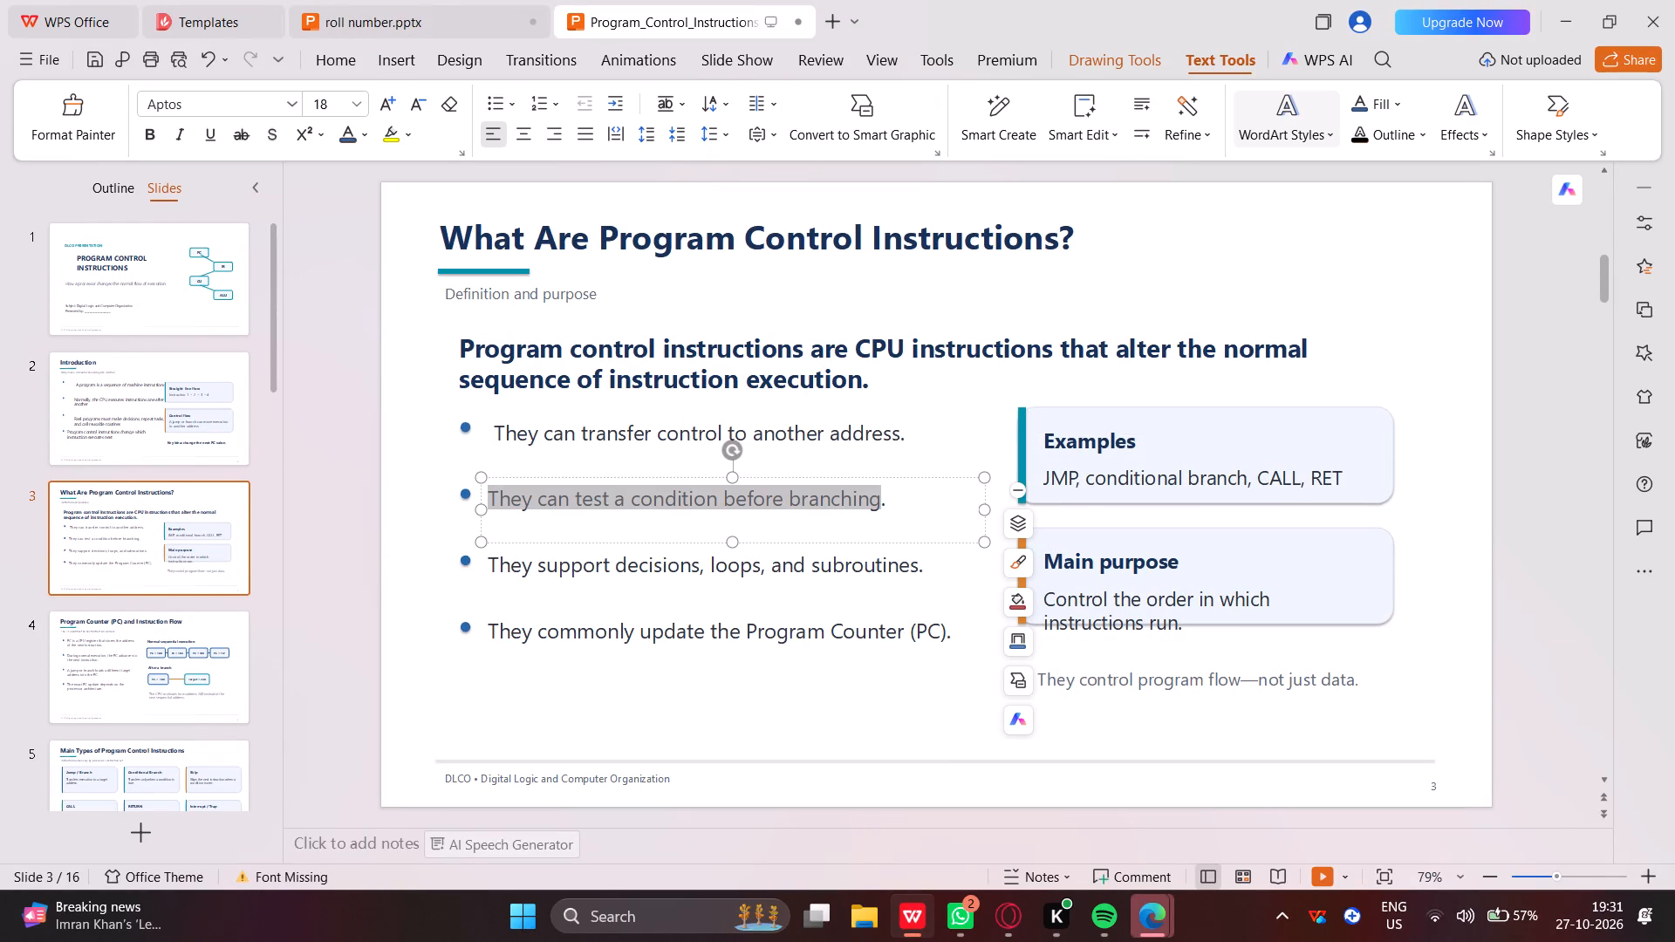
{"action": "key", "text": "ctrl+c"}
{"action": "left_click", "coordinate": [415, 17]}
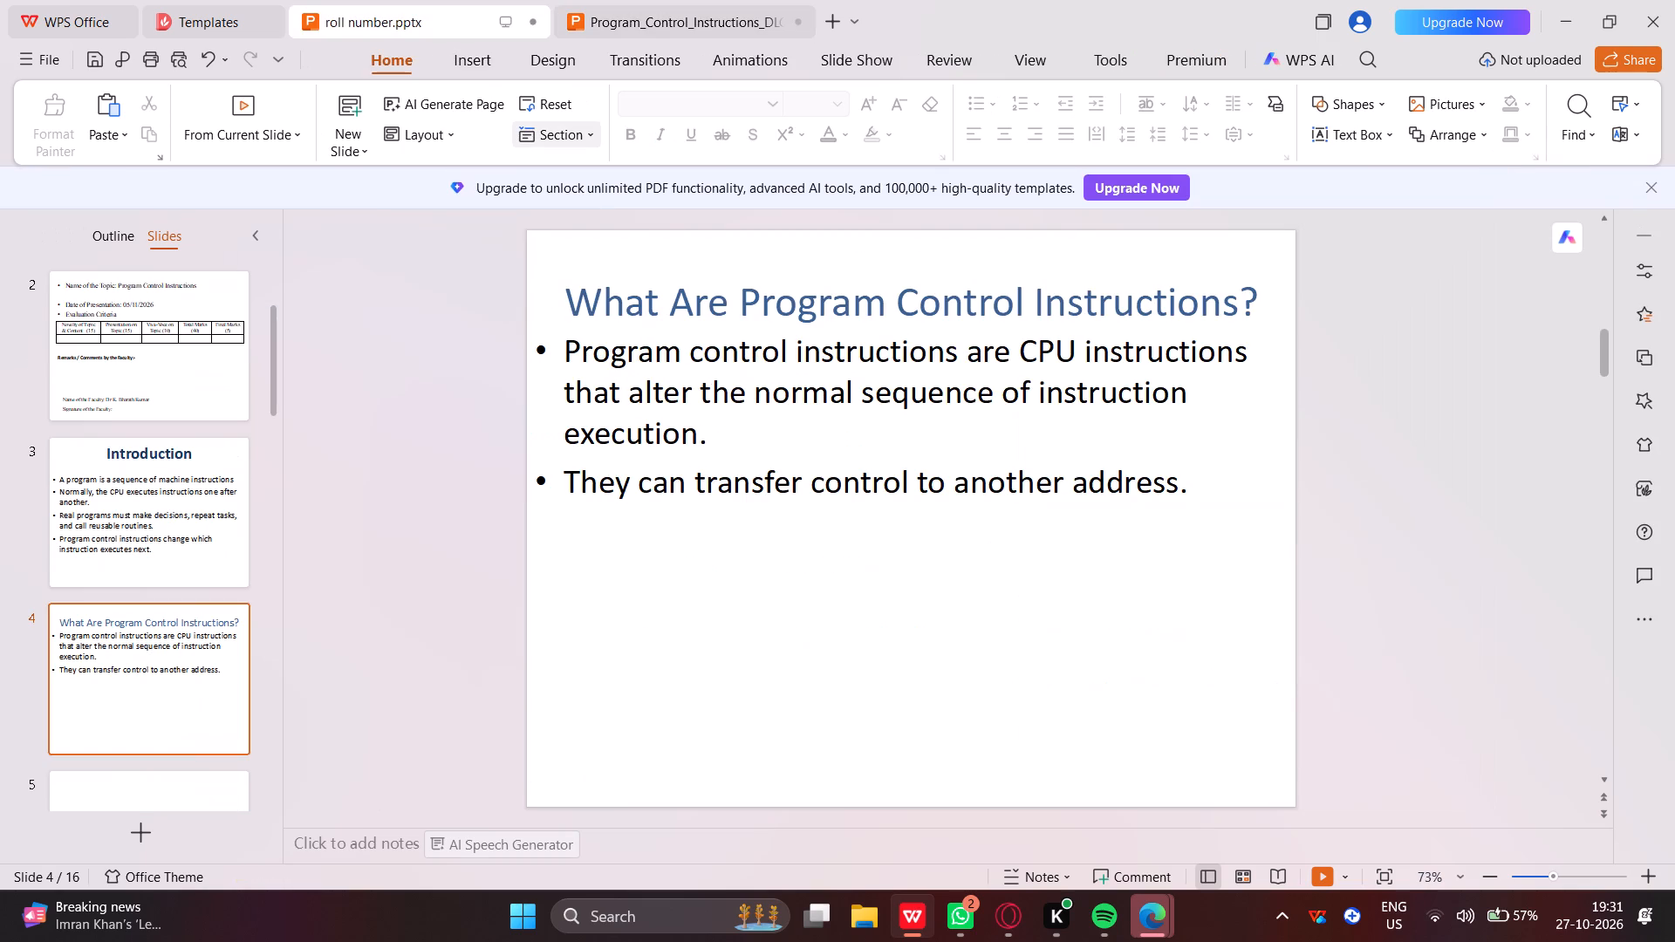
{"action": "left_click", "coordinate": [1186, 494]}
{"action": "key", "text": "Return"}
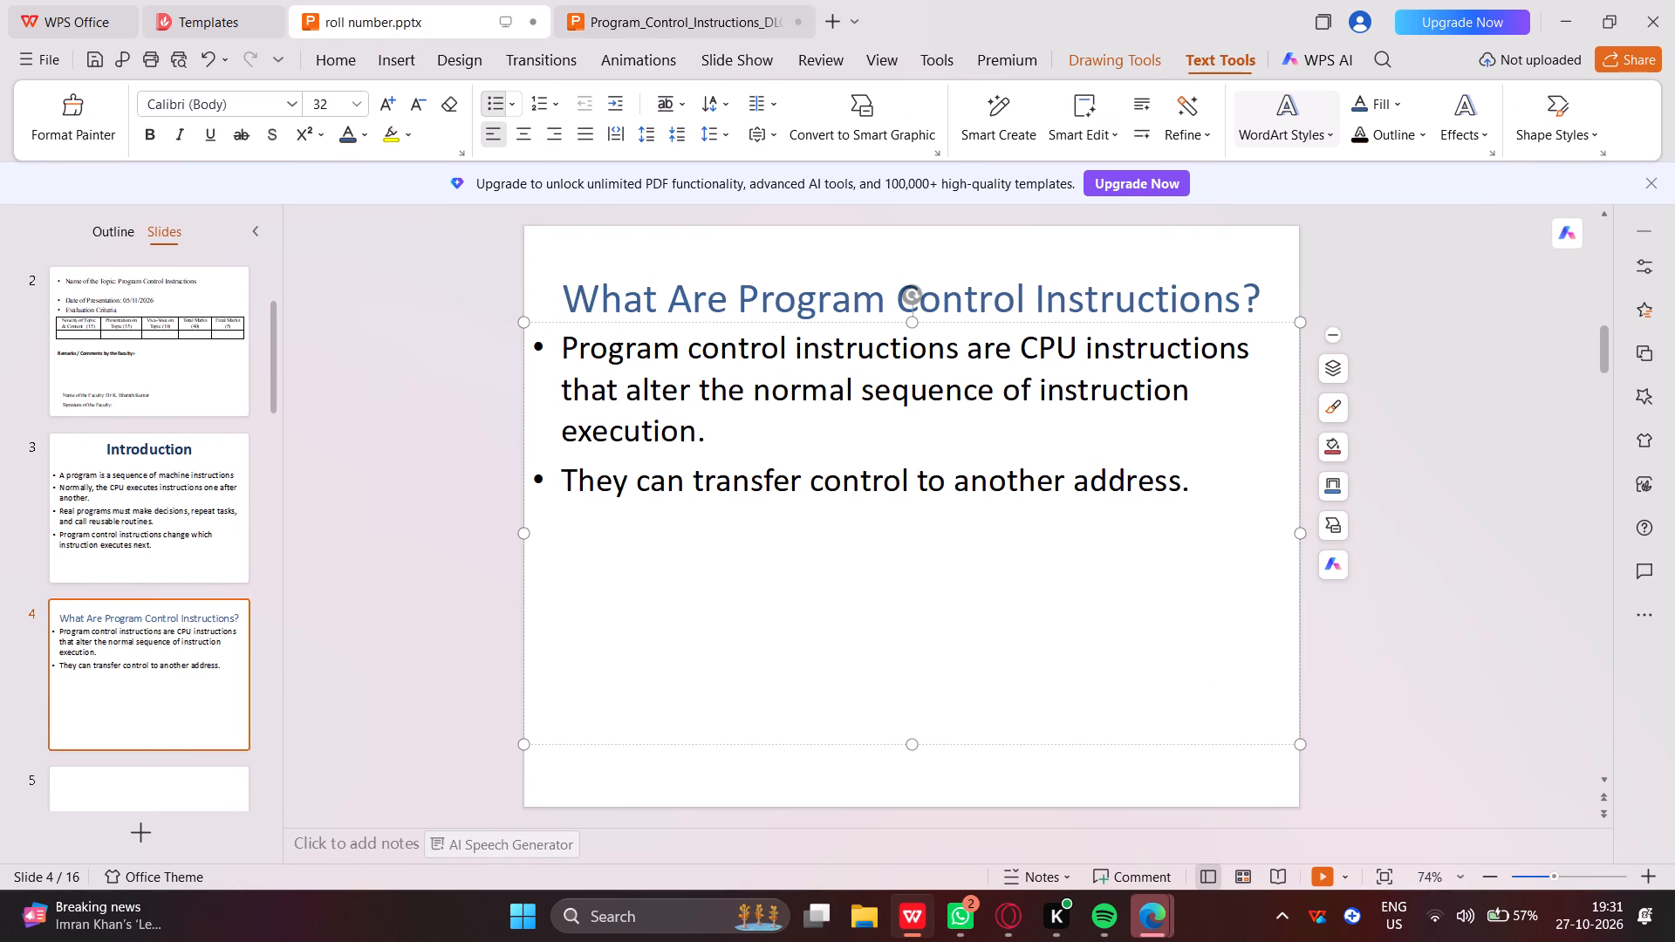
{"action": "key", "text": "ctrl+v"}
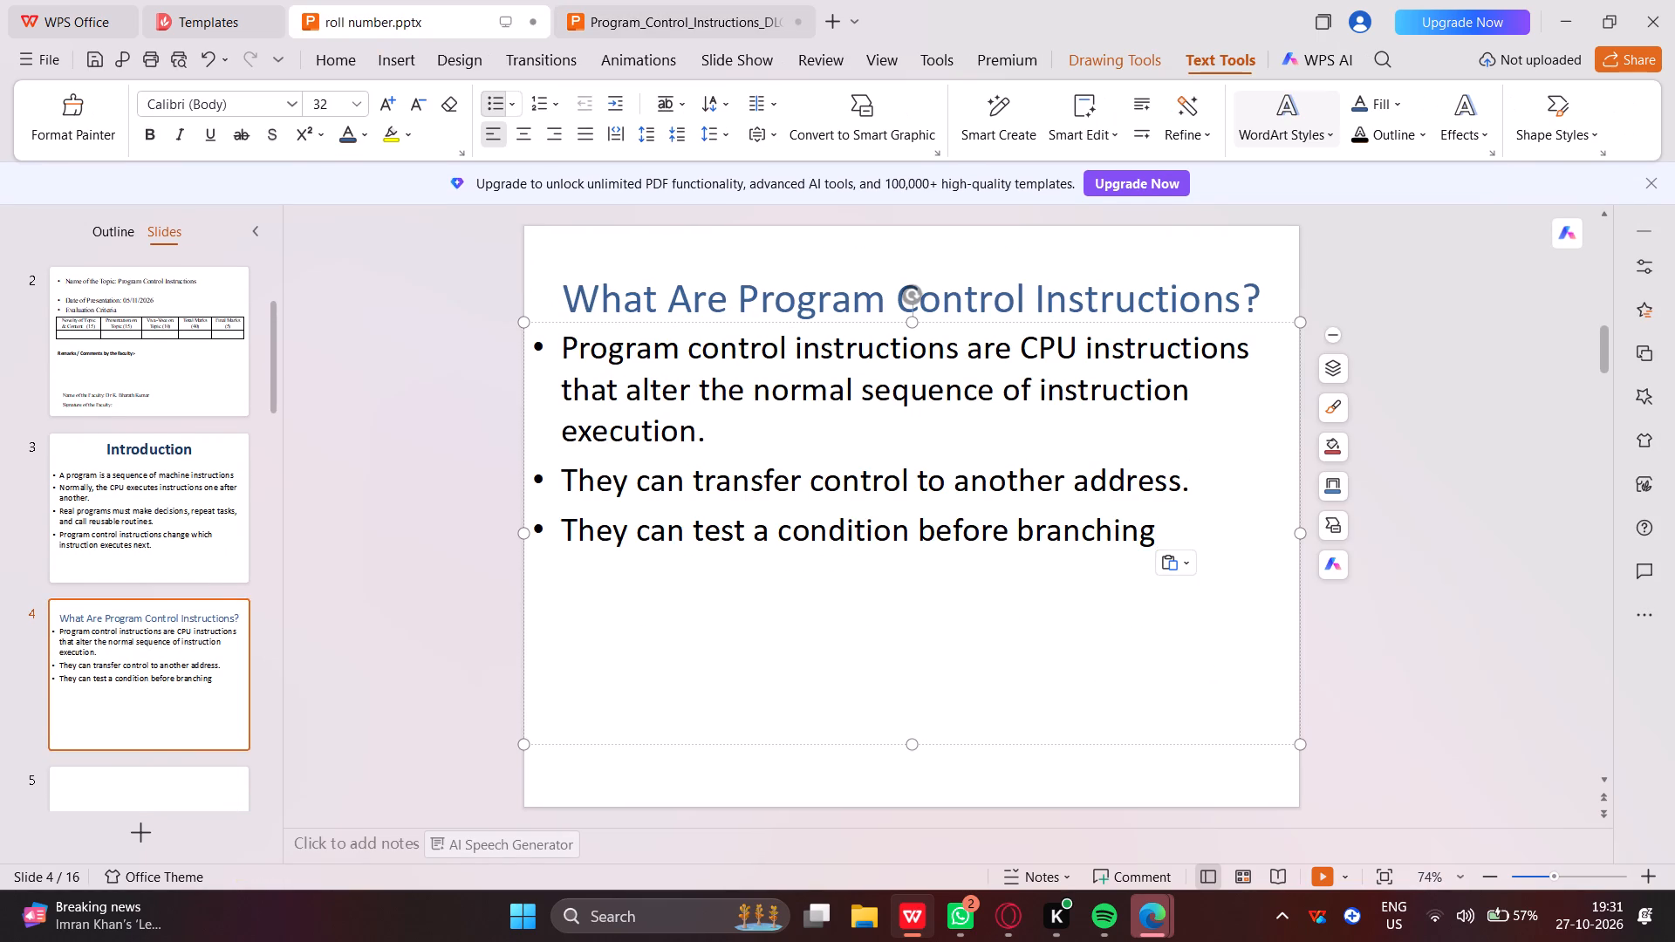
Copy "They support decisions, loops, and subroutines." from the downloaded deck into slide 4 of roll number.pptx as the fourth bullet.
{"action": "left_click", "coordinate": [671, 8]}
{"action": "left_click", "coordinate": [482, 573]}
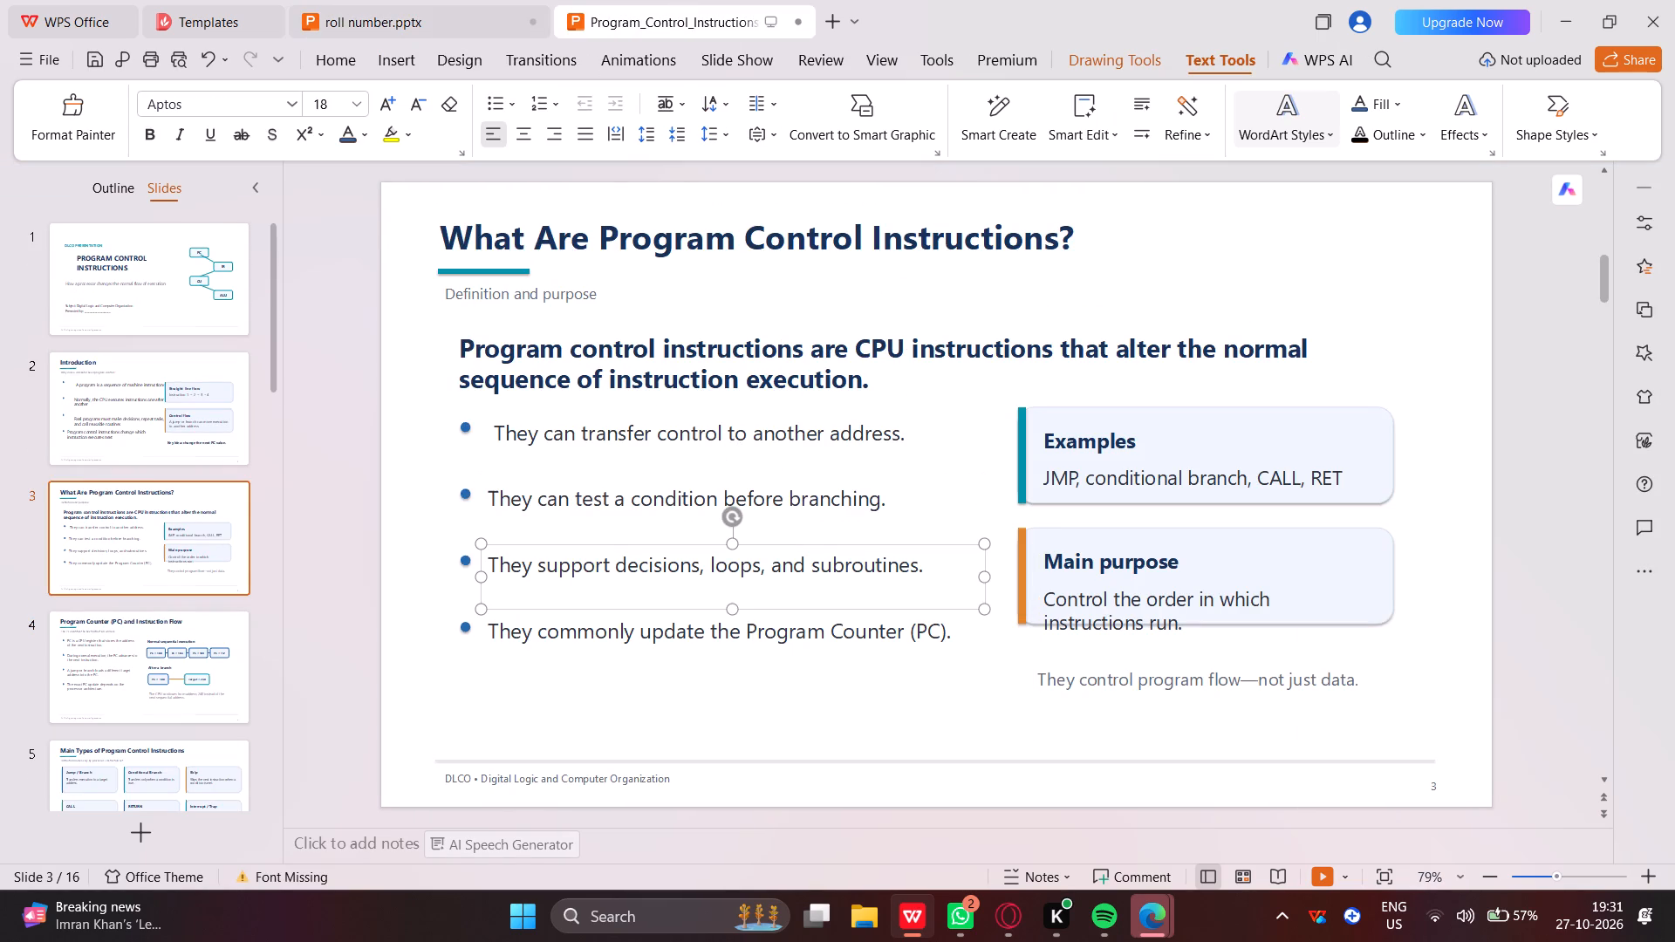
{"action": "left_click_drag", "start_coordinate": [484, 565], "coordinate": [581, 561]}
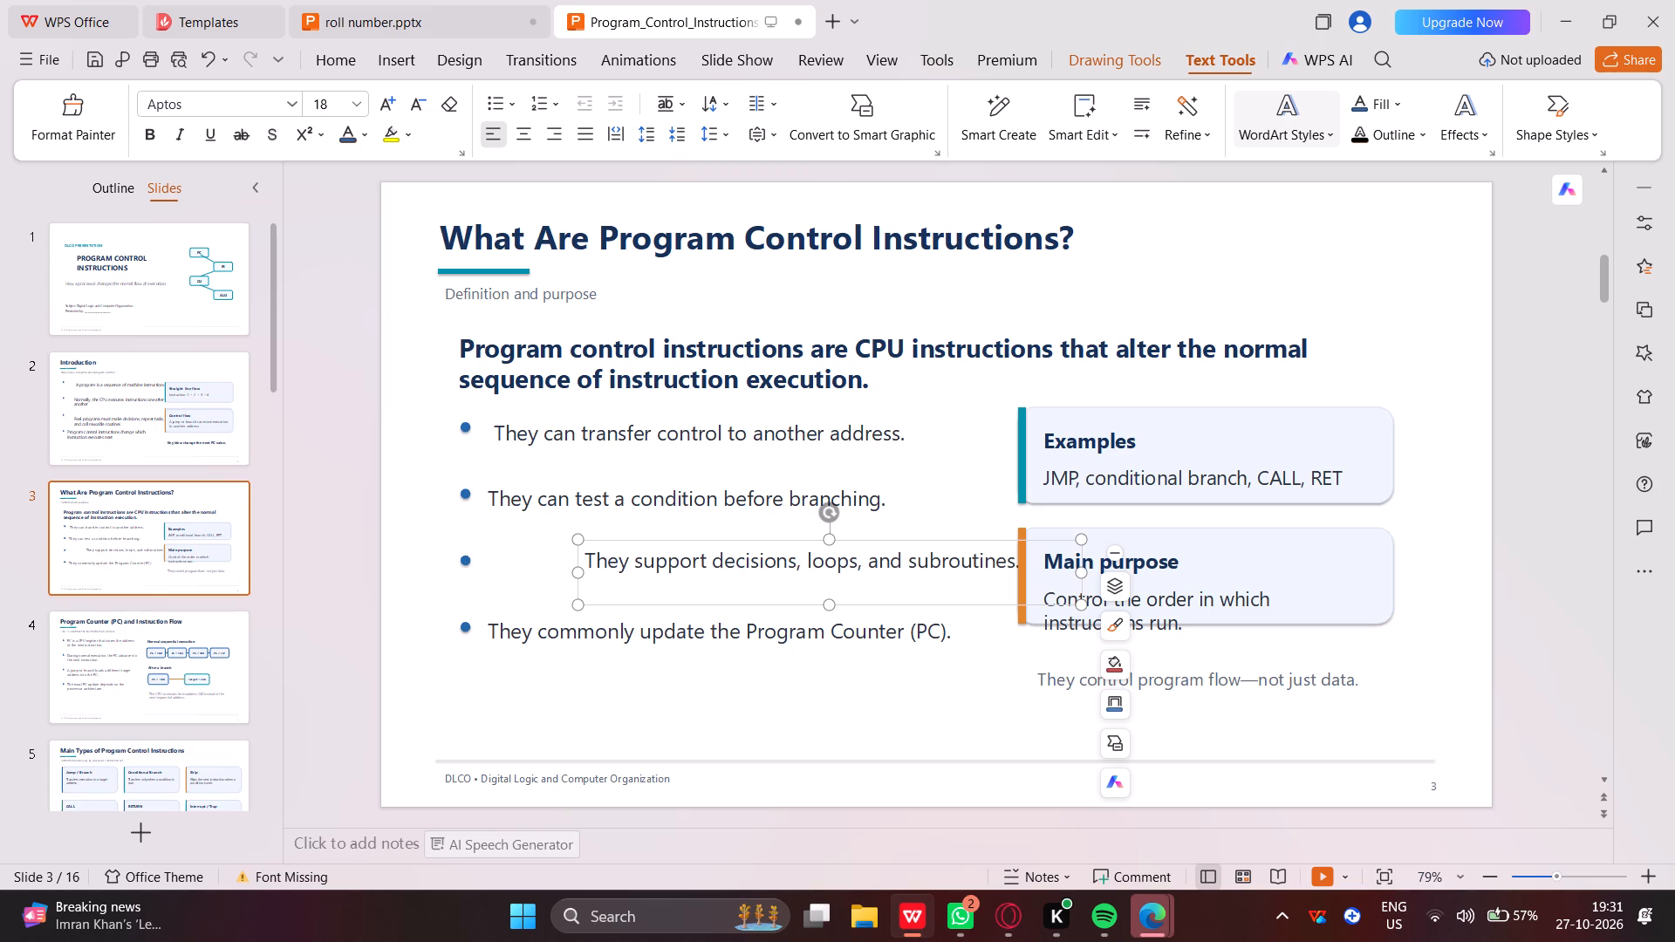
{"action": "left_click", "coordinate": [585, 558]}
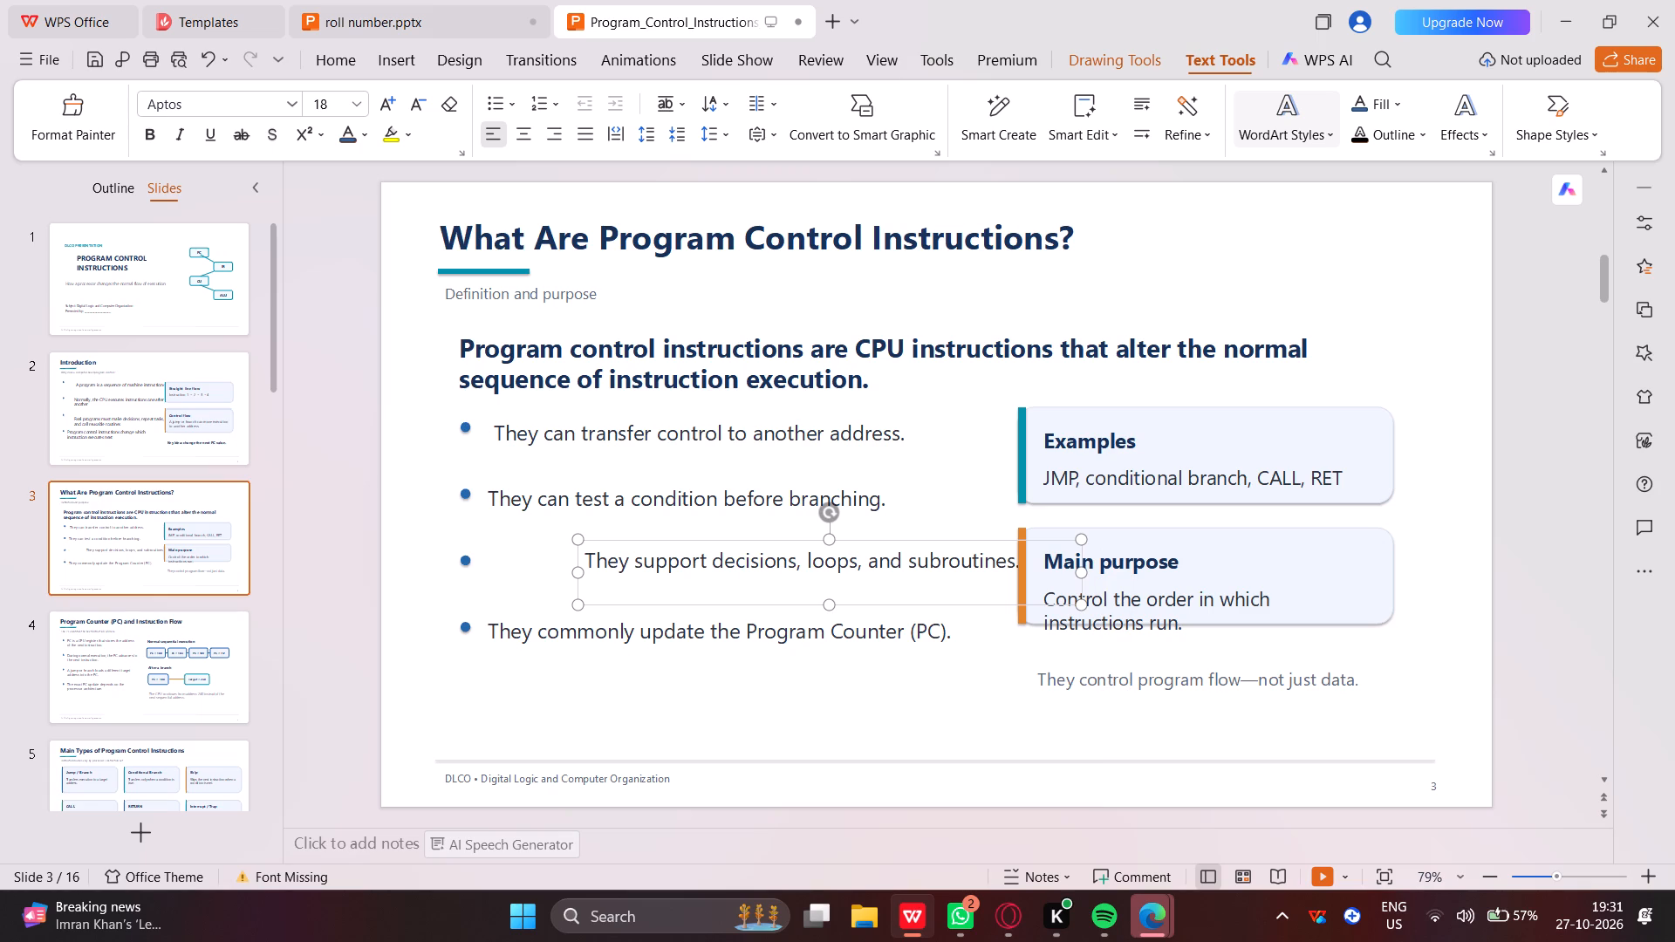
{"action": "left_click_drag", "start_coordinate": [591, 561], "coordinate": [666, 559]}
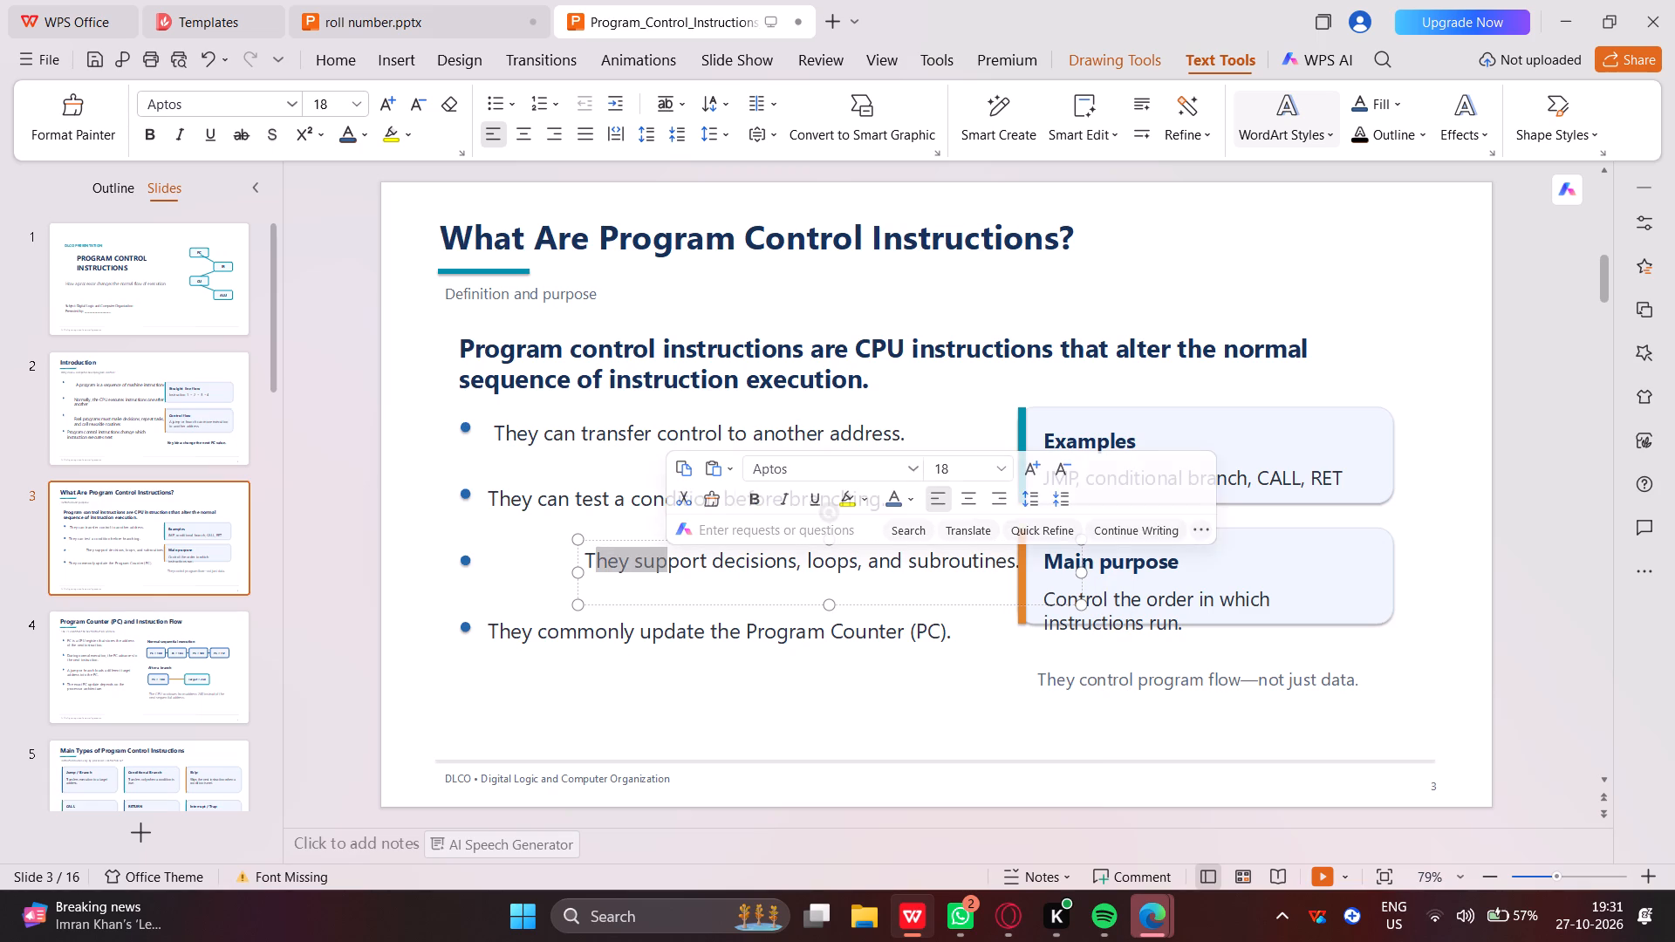
{"action": "double_click", "coordinate": [585, 556]}
{"action": "left_click_drag", "start_coordinate": [587, 556], "coordinate": [845, 566]}
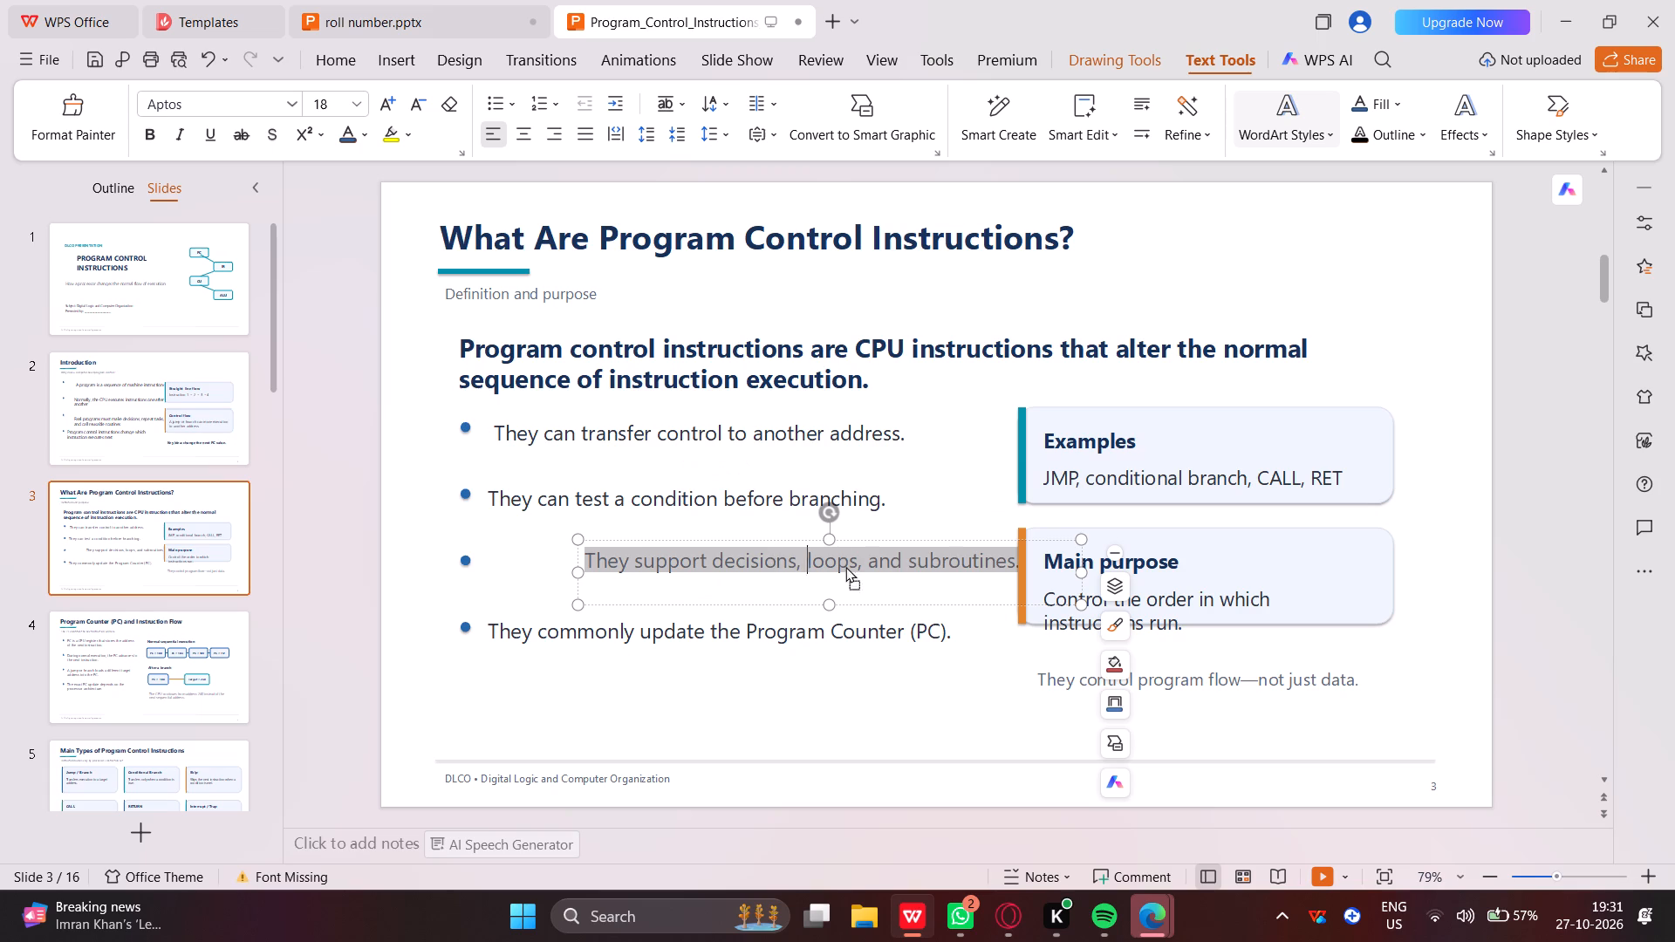
{"action": "left_click_drag", "start_coordinate": [845, 566], "coordinate": [994, 577]}
{"action": "key", "text": "ctrl+c"}
{"action": "left_click", "coordinate": [393, 30]}
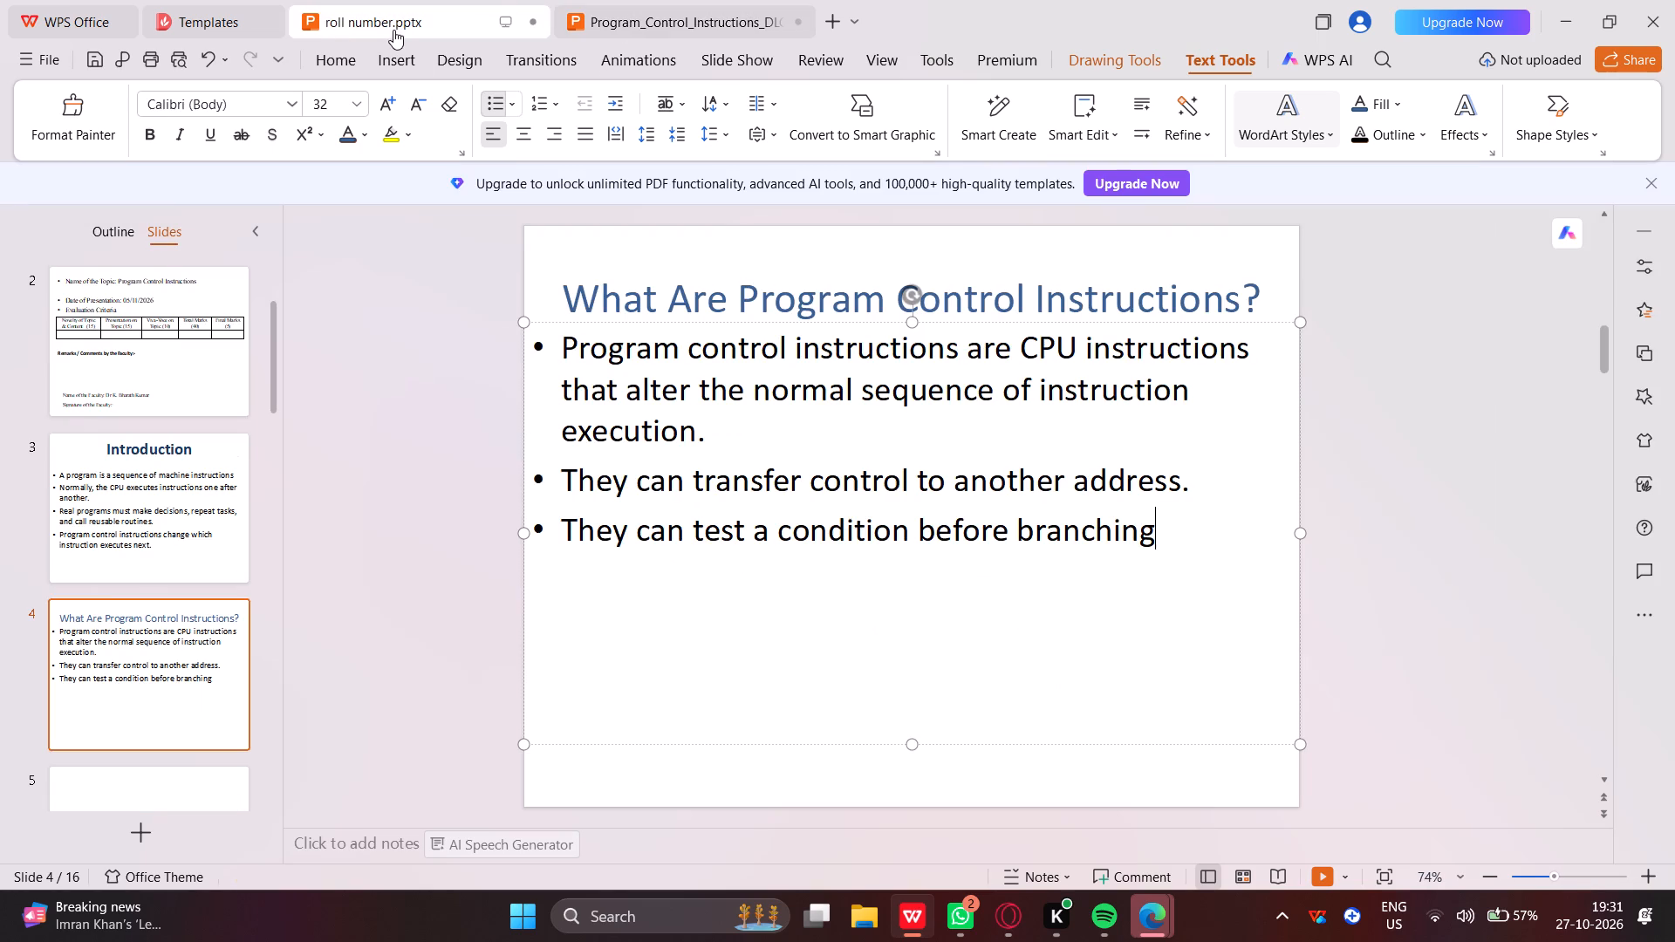
{"action": "left_click", "coordinate": [556, 569]}
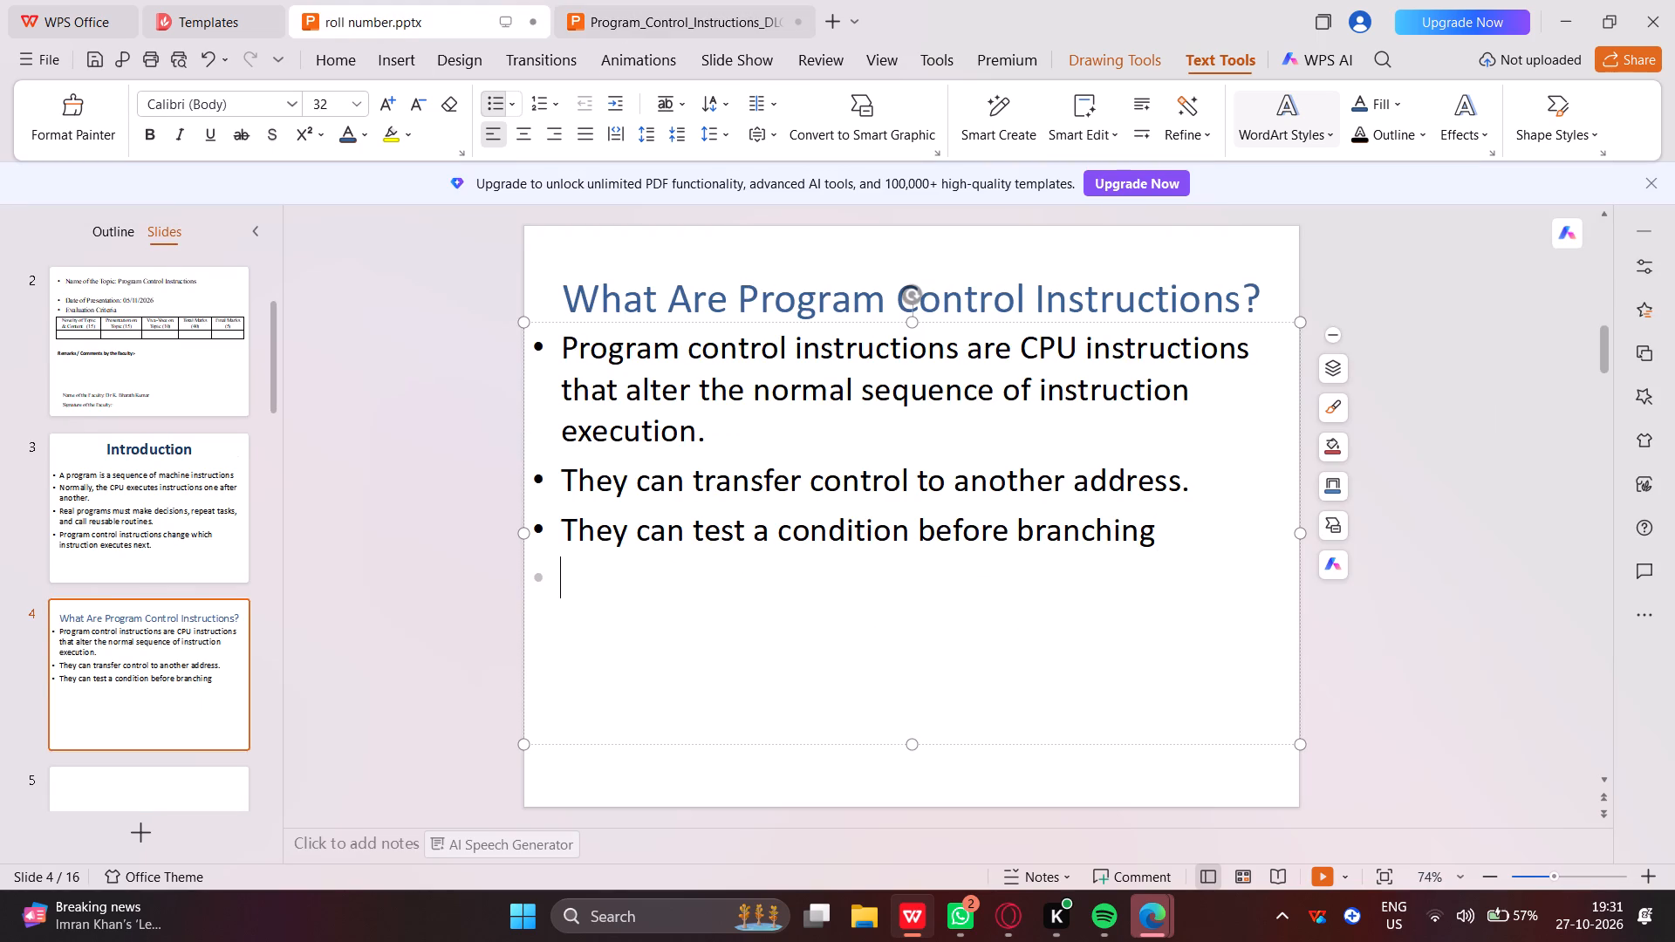
{"action": "key", "text": "ctrl+v"}
{"action": "left_click", "coordinate": [1401, 550]}
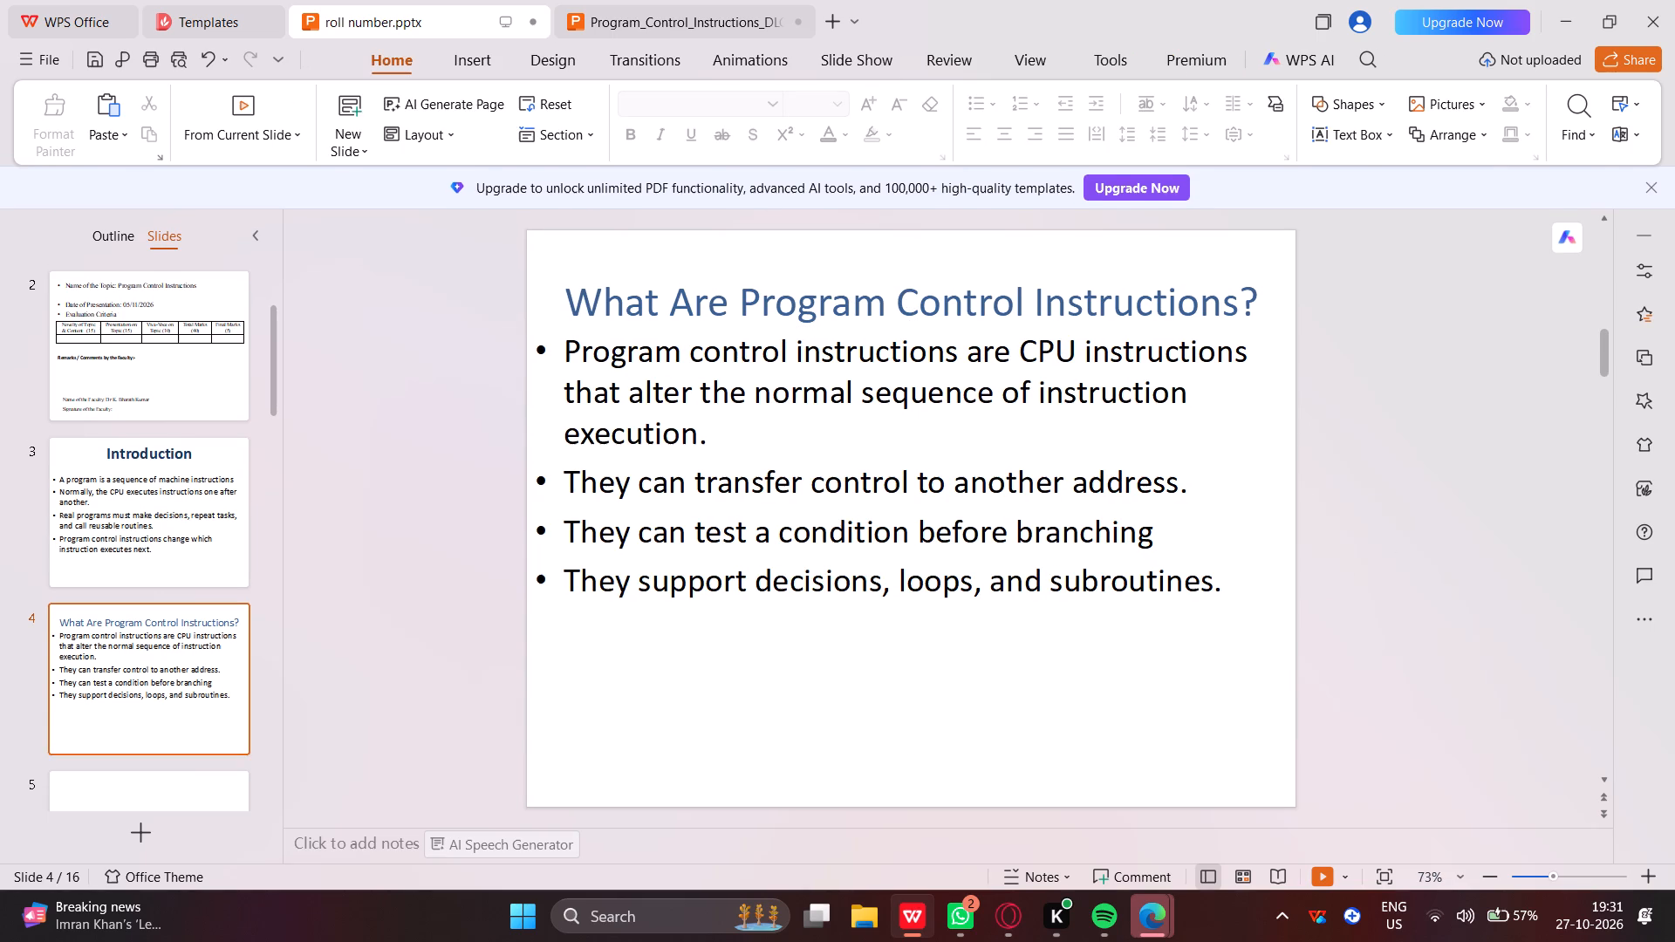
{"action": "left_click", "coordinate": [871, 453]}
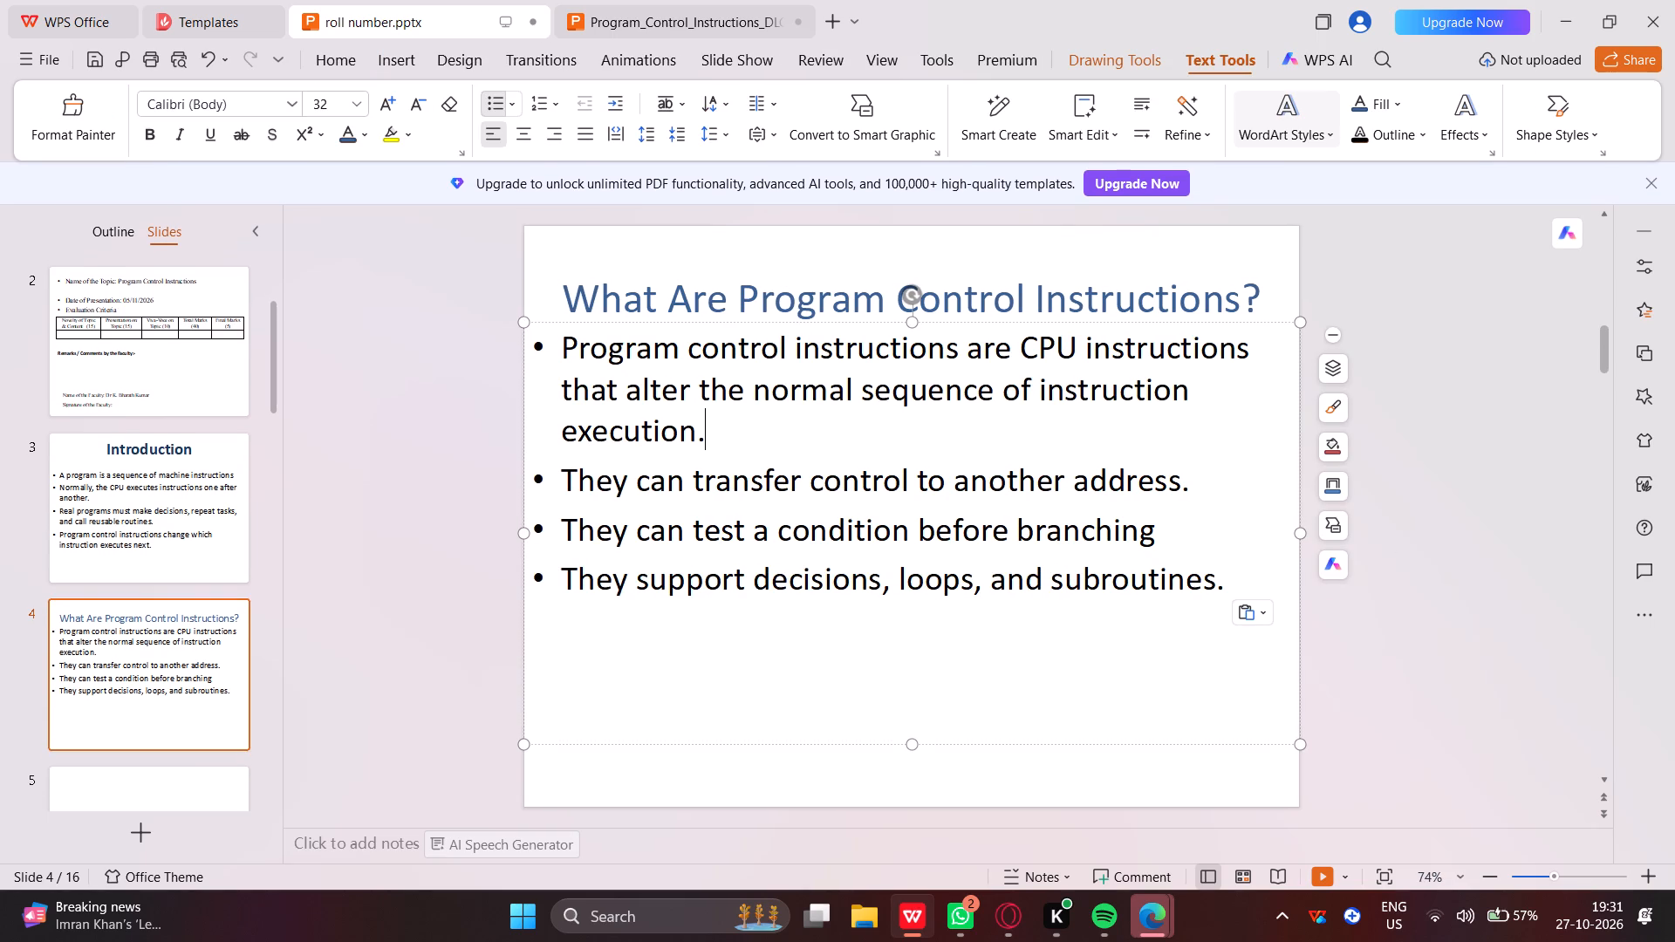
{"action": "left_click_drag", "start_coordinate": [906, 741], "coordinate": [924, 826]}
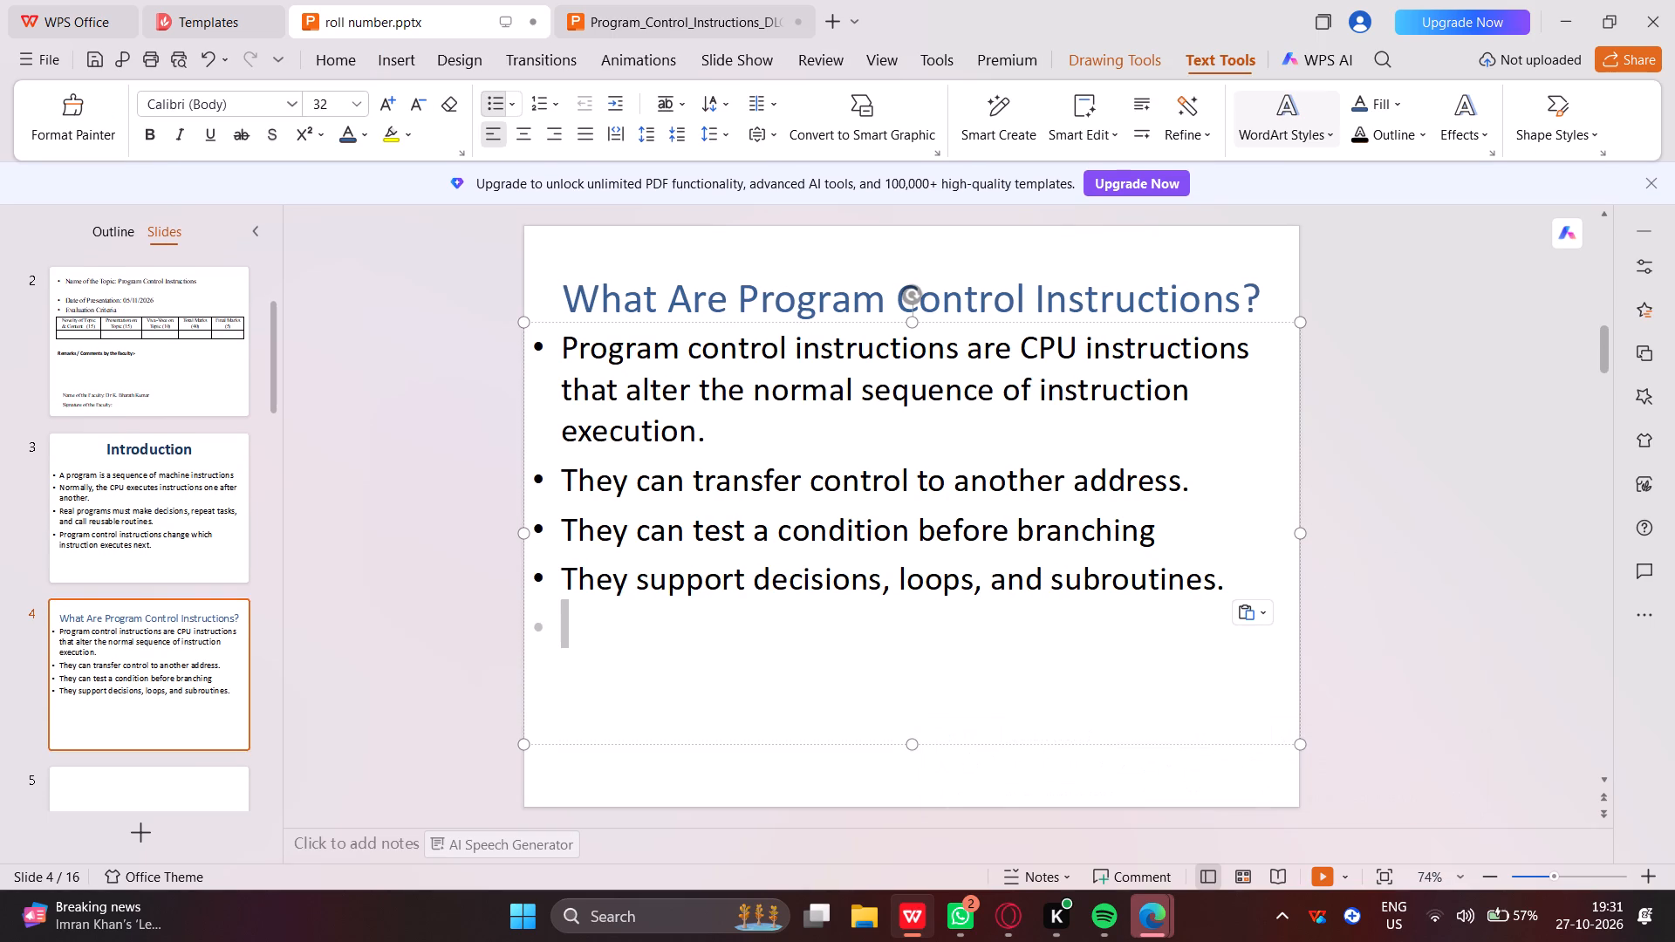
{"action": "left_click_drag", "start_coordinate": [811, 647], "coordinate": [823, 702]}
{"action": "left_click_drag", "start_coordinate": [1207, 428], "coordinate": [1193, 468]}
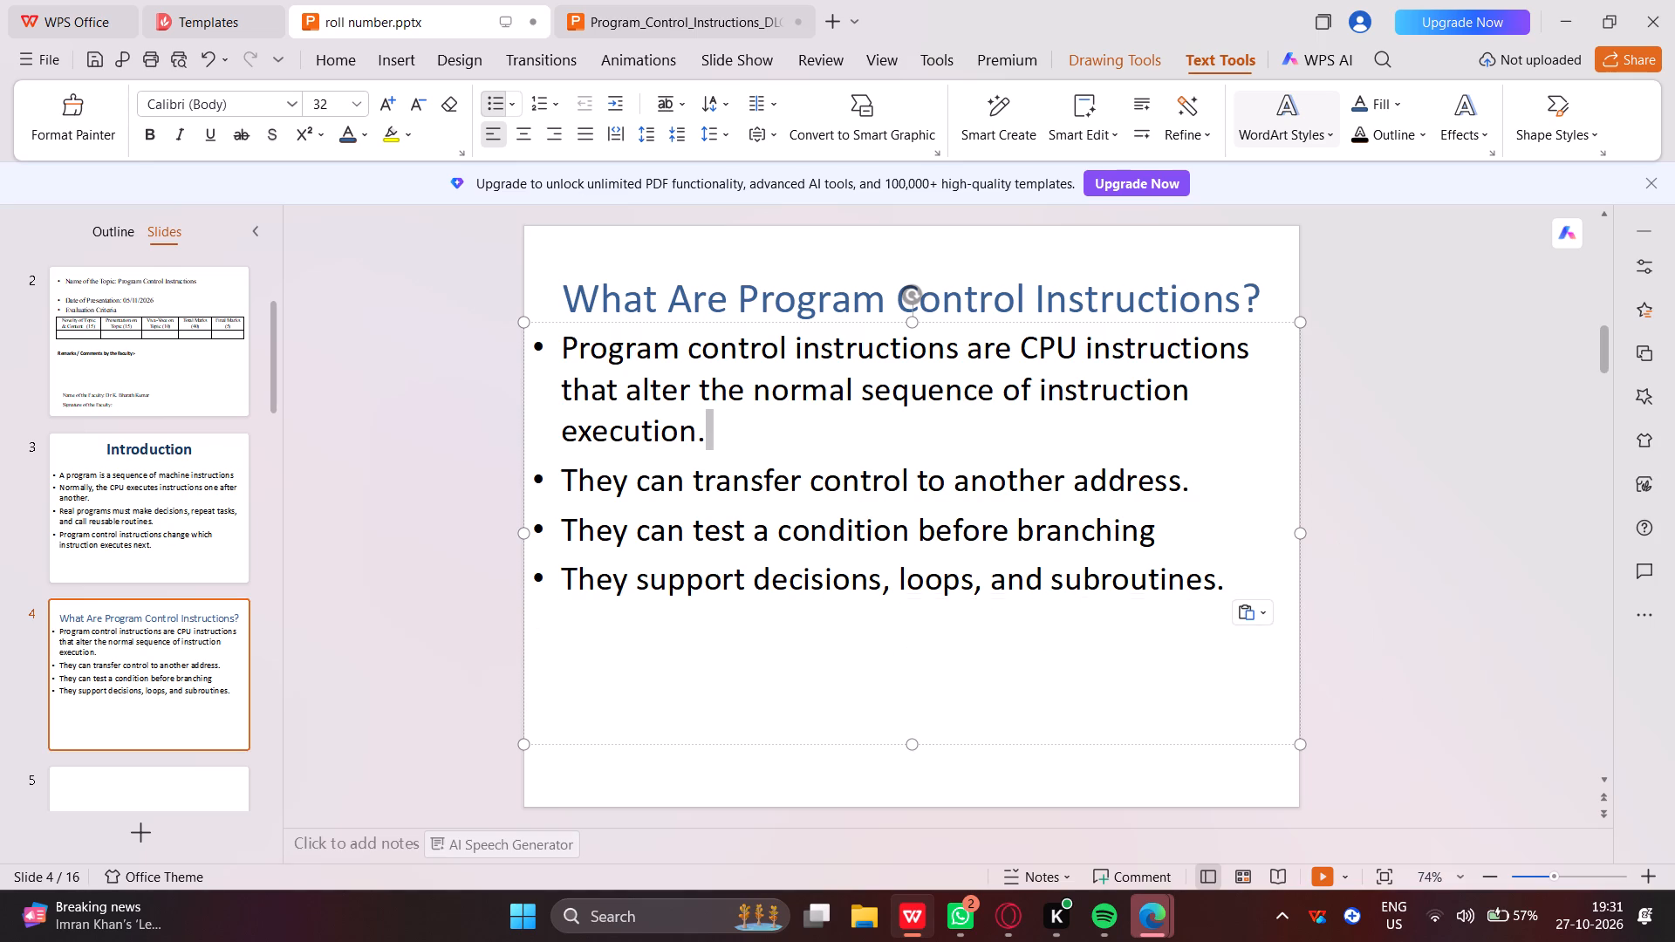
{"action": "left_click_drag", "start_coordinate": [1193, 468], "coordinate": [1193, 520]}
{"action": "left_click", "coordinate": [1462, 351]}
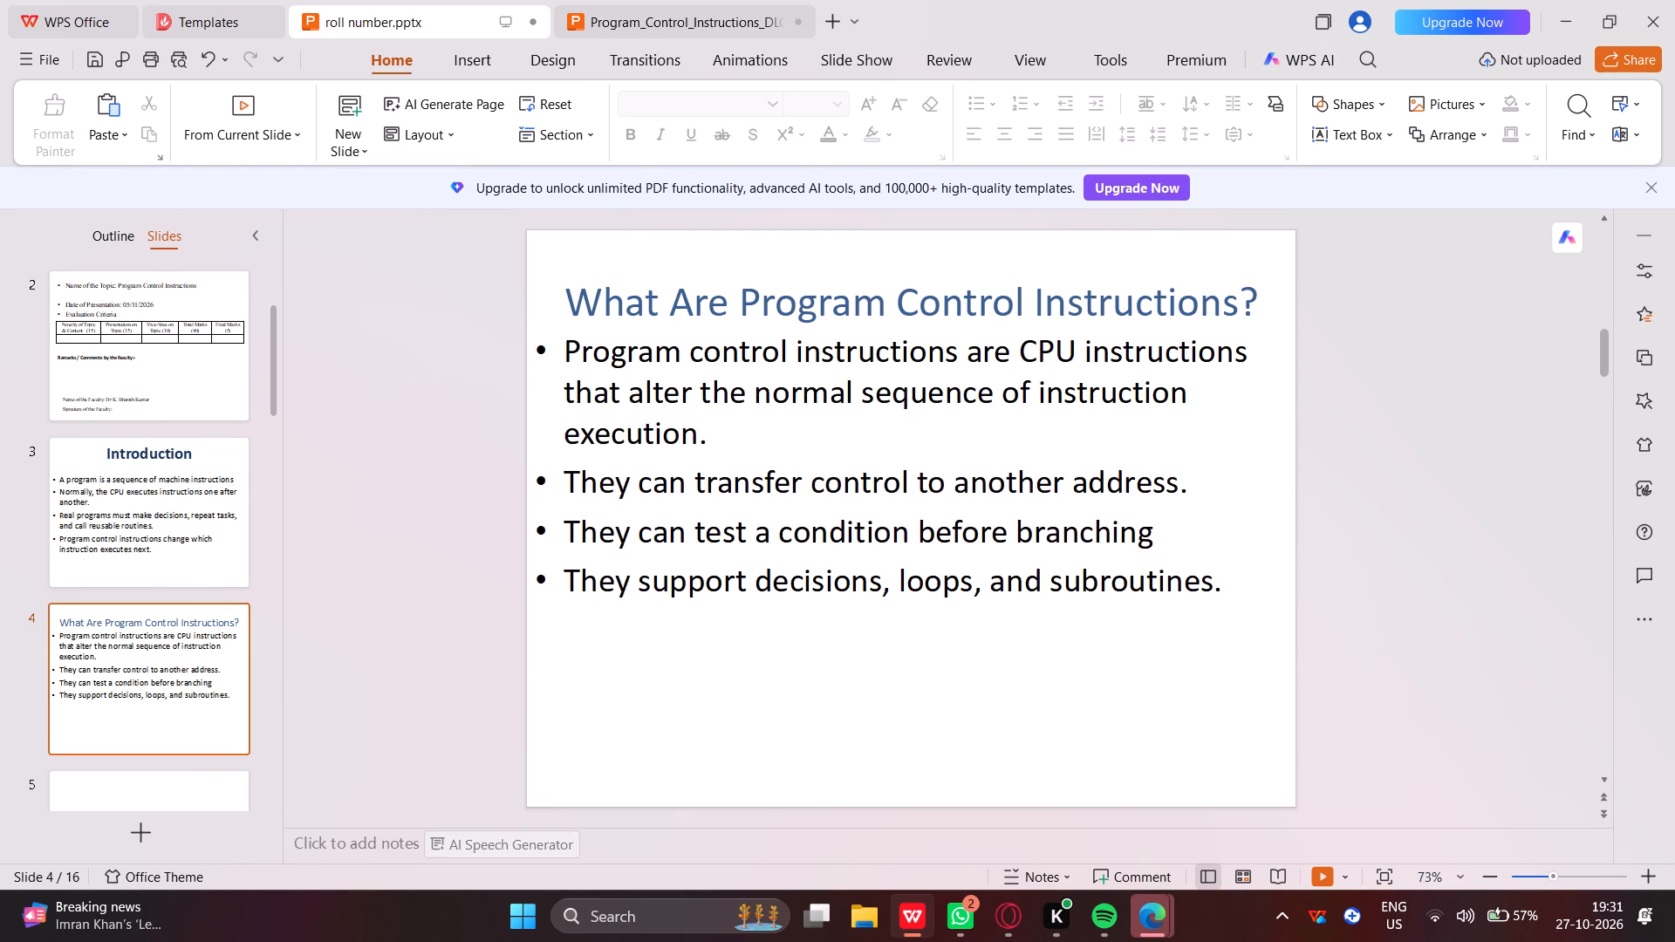
Insert an empty line above the first bullet in slide 4's body placeholder to space it from the title.
{"action": "left_click", "coordinate": [535, 345]}
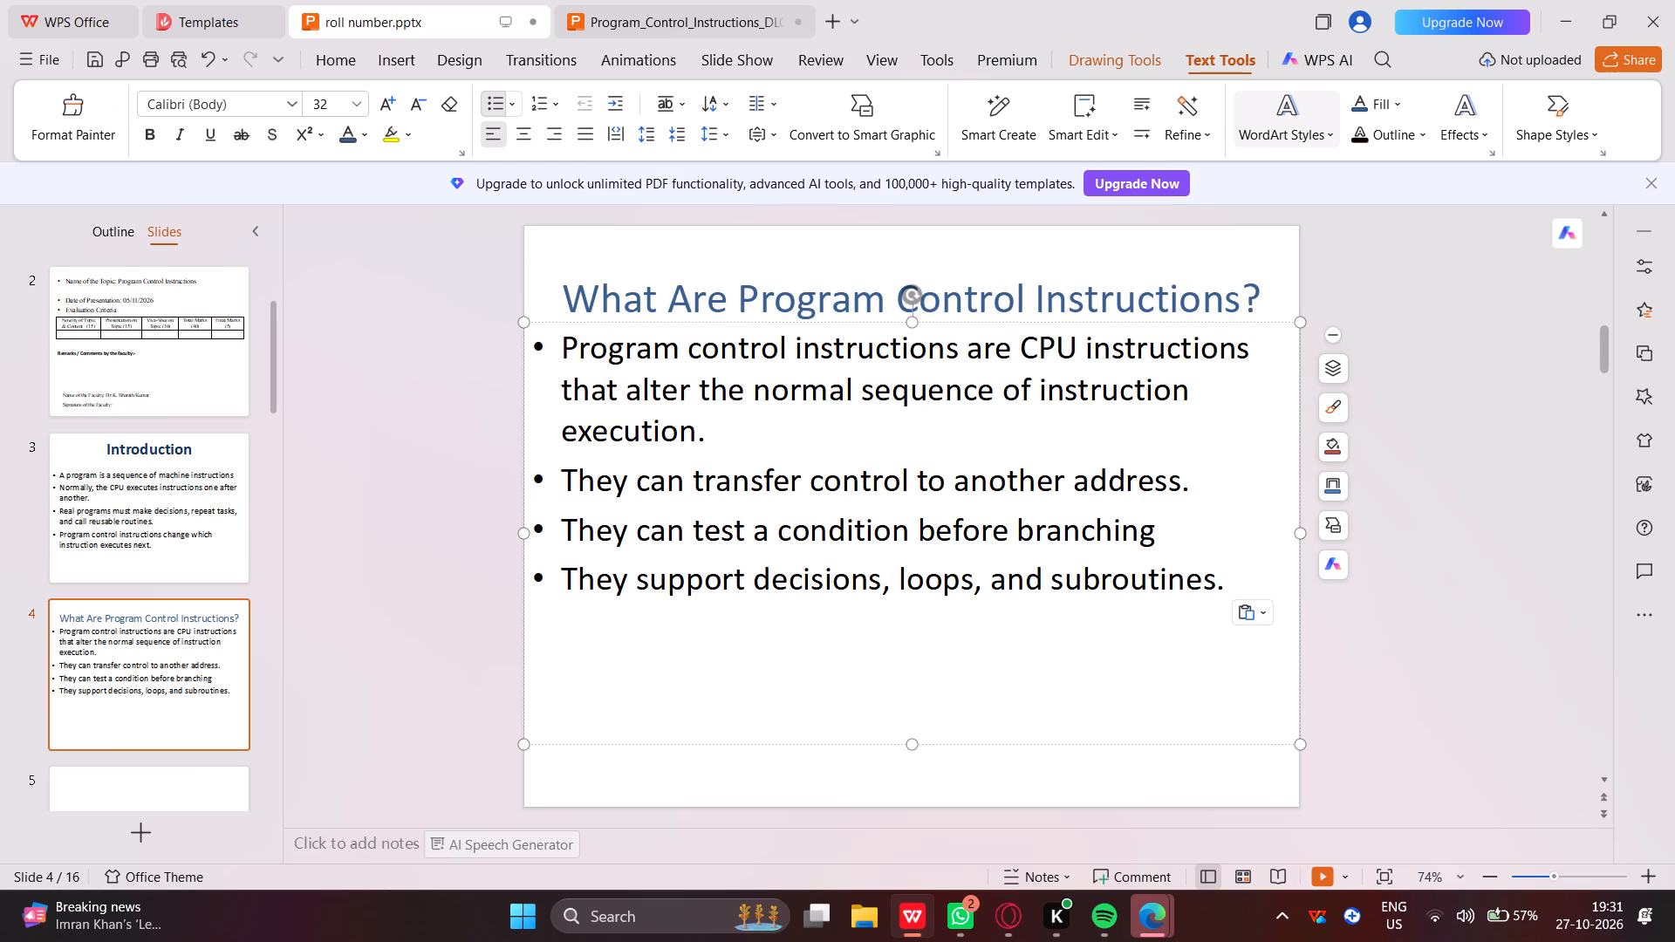
{"action": "left_click", "coordinate": [1275, 304]}
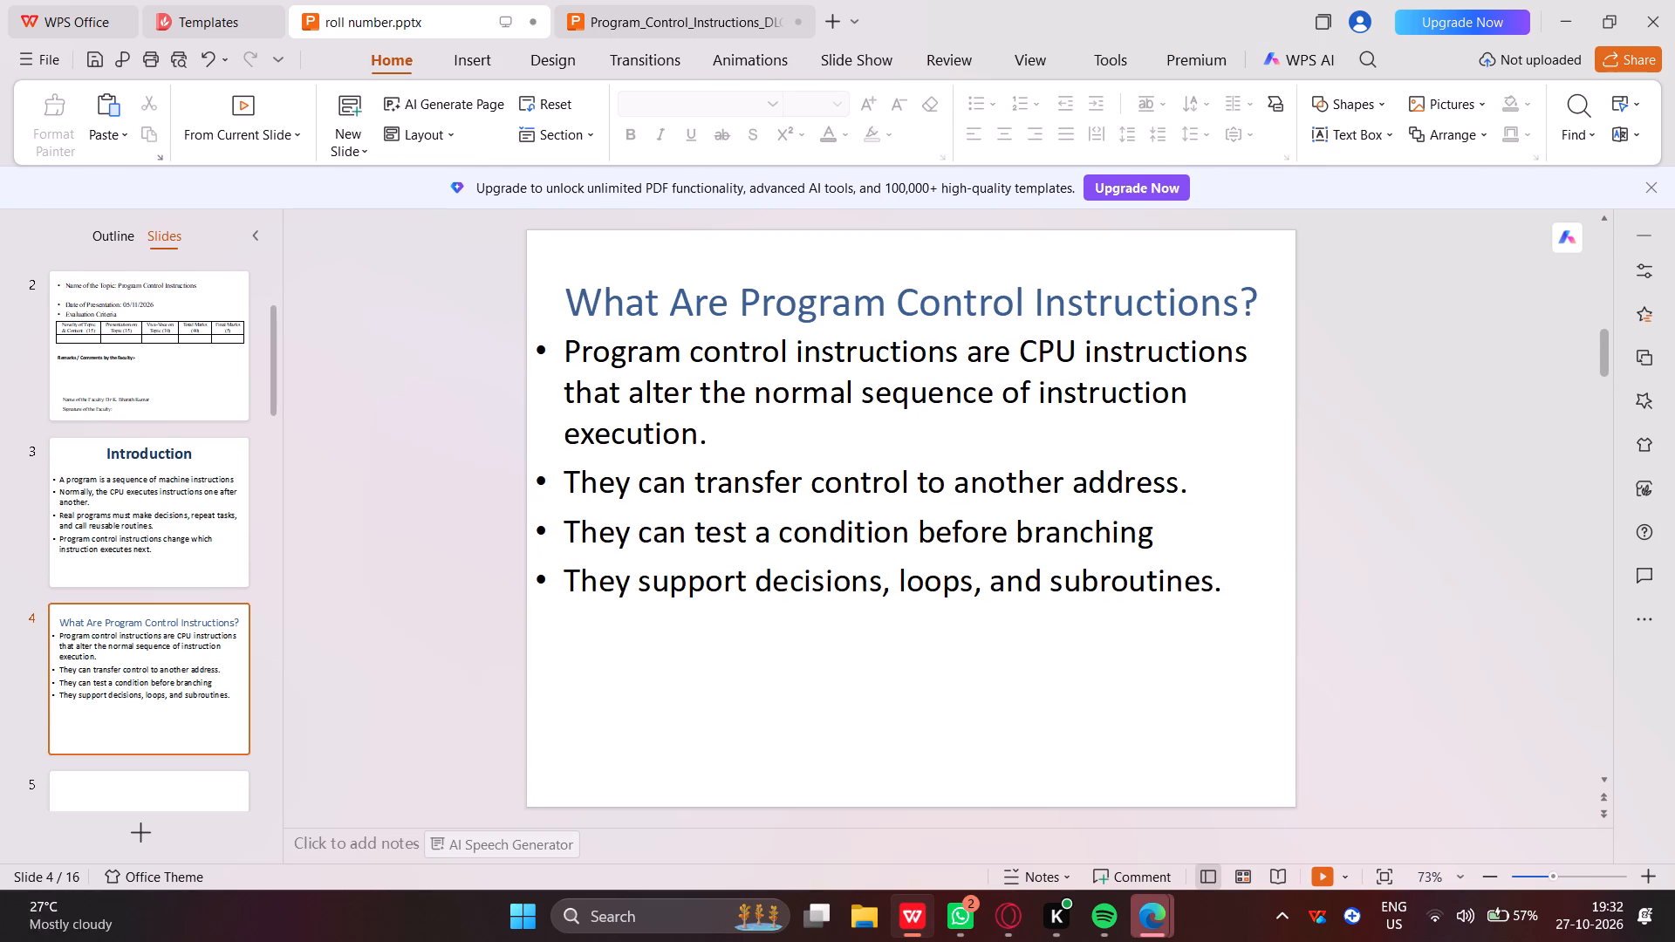
{"action": "left_click", "coordinate": [540, 357]}
{"action": "left_click", "coordinate": [539, 356]}
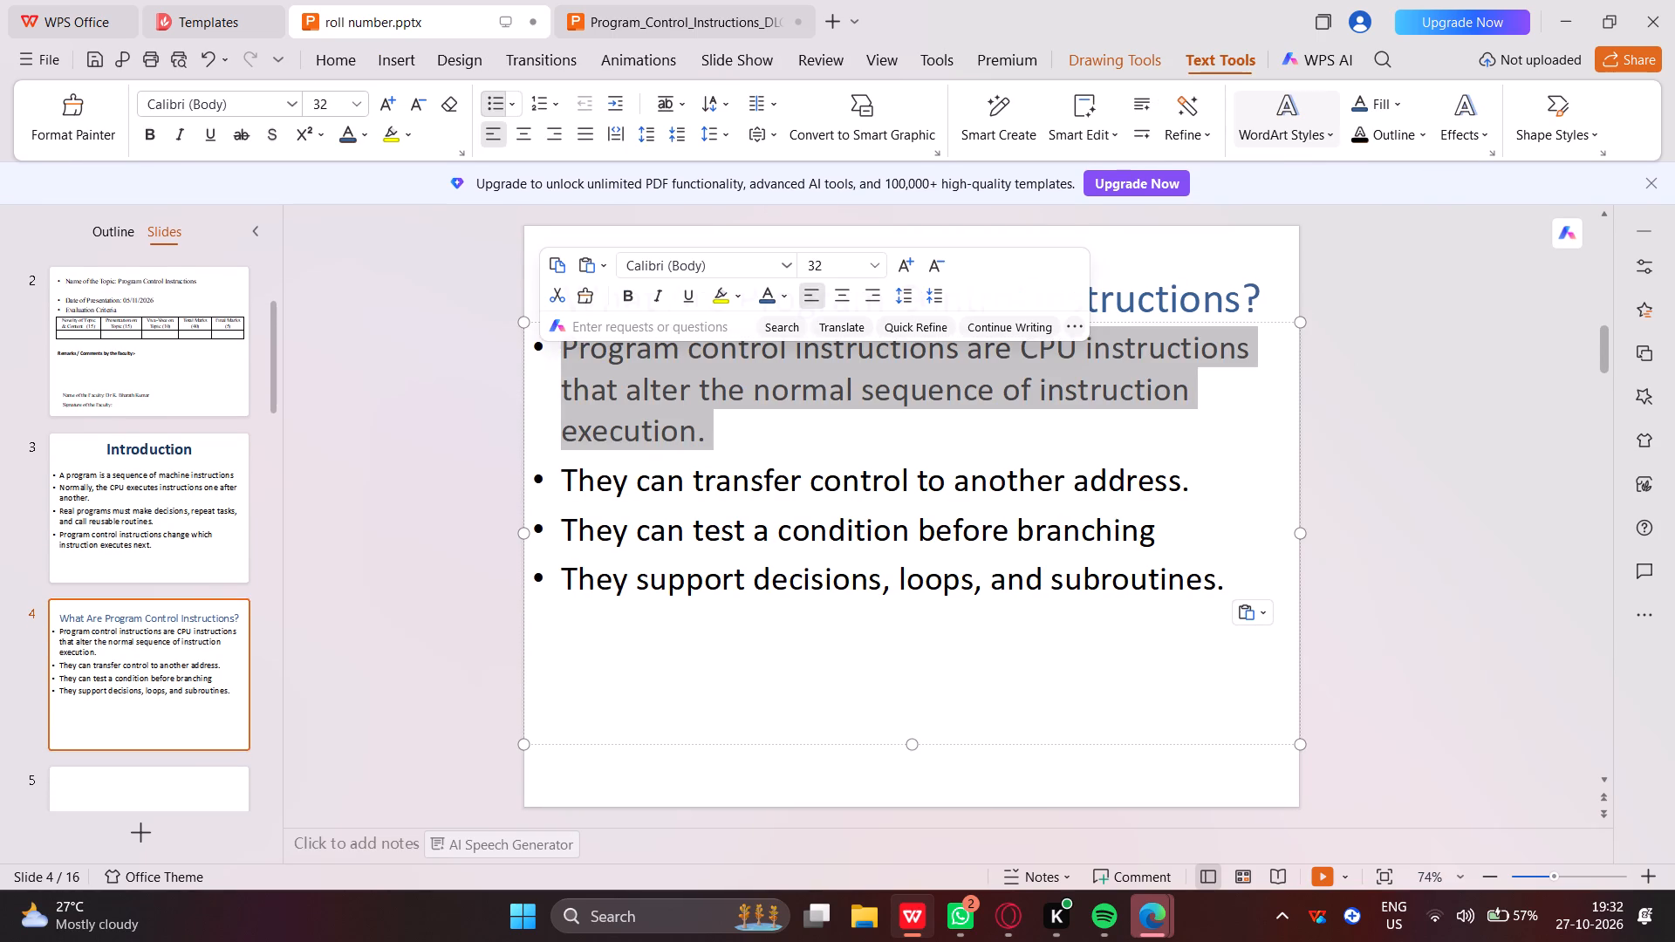
{"action": "left_click", "coordinate": [548, 368]}
{"action": "left_click", "coordinate": [530, 344]}
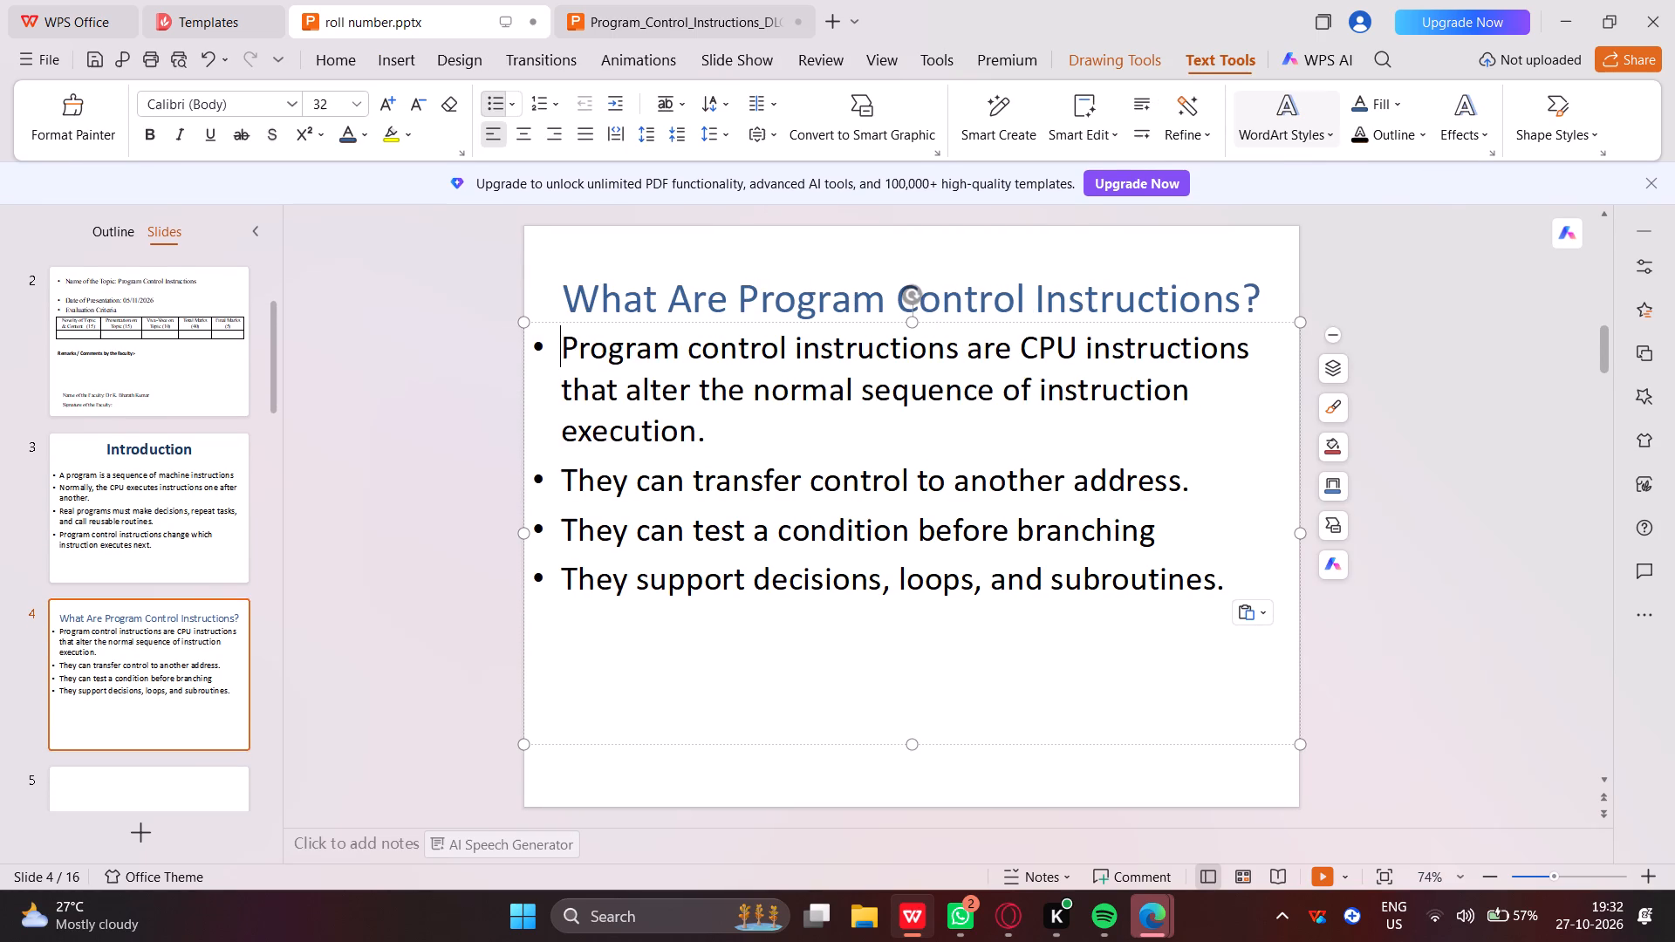
{"action": "key", "text": "Return"}
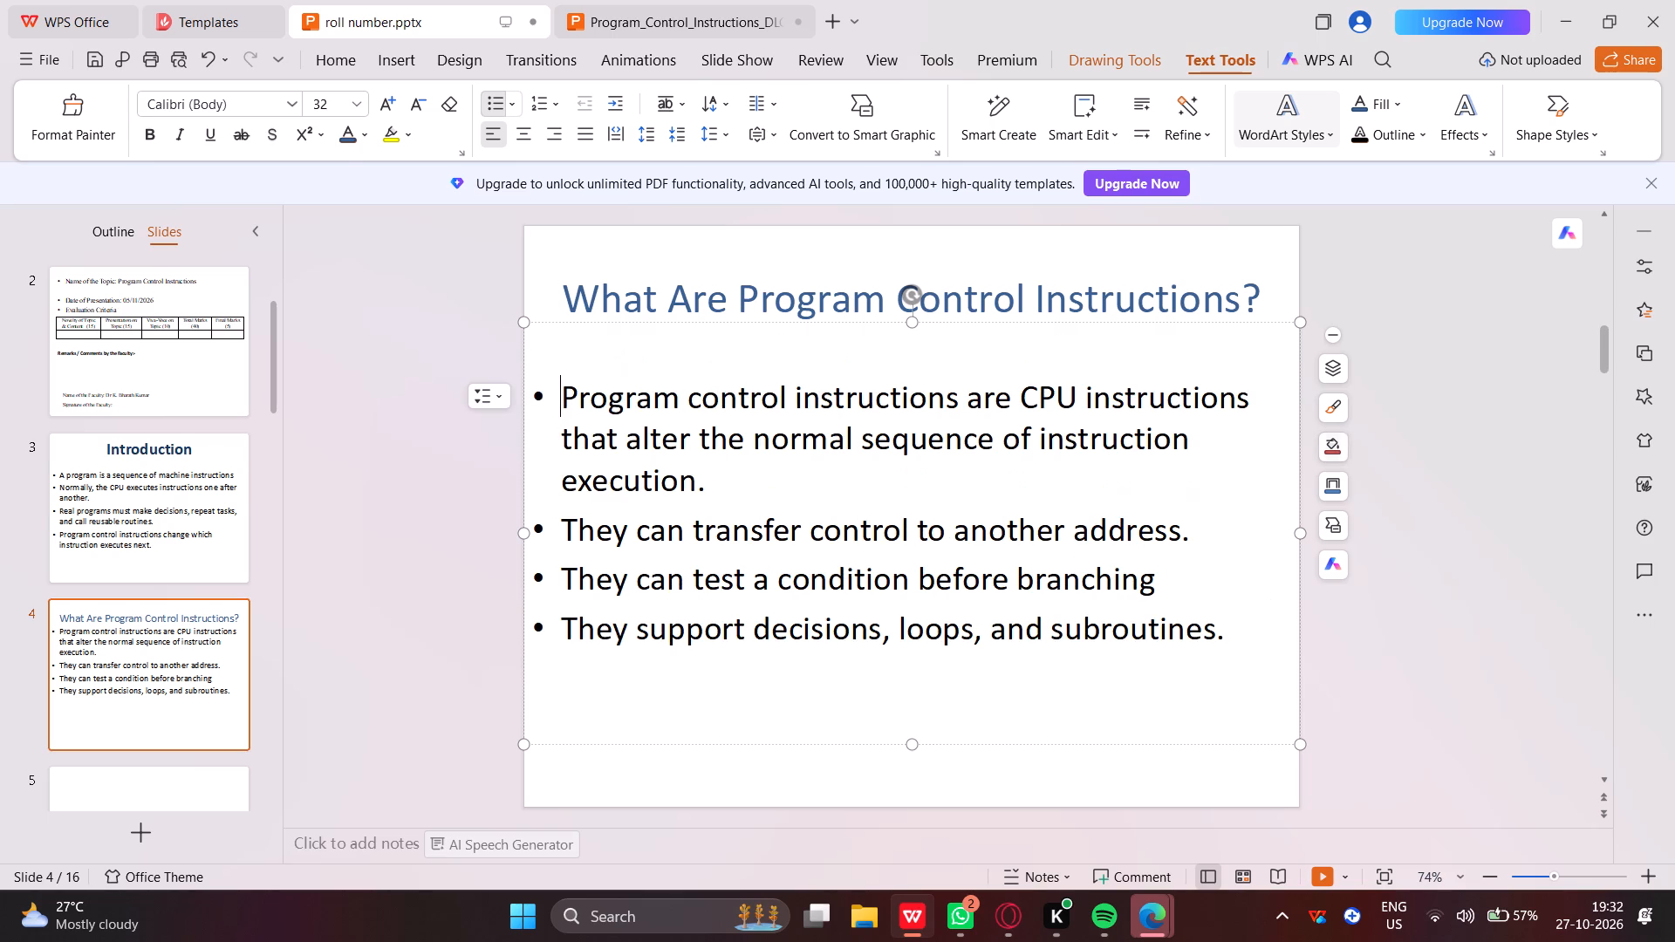
{"action": "left_click", "coordinate": [1443, 433]}
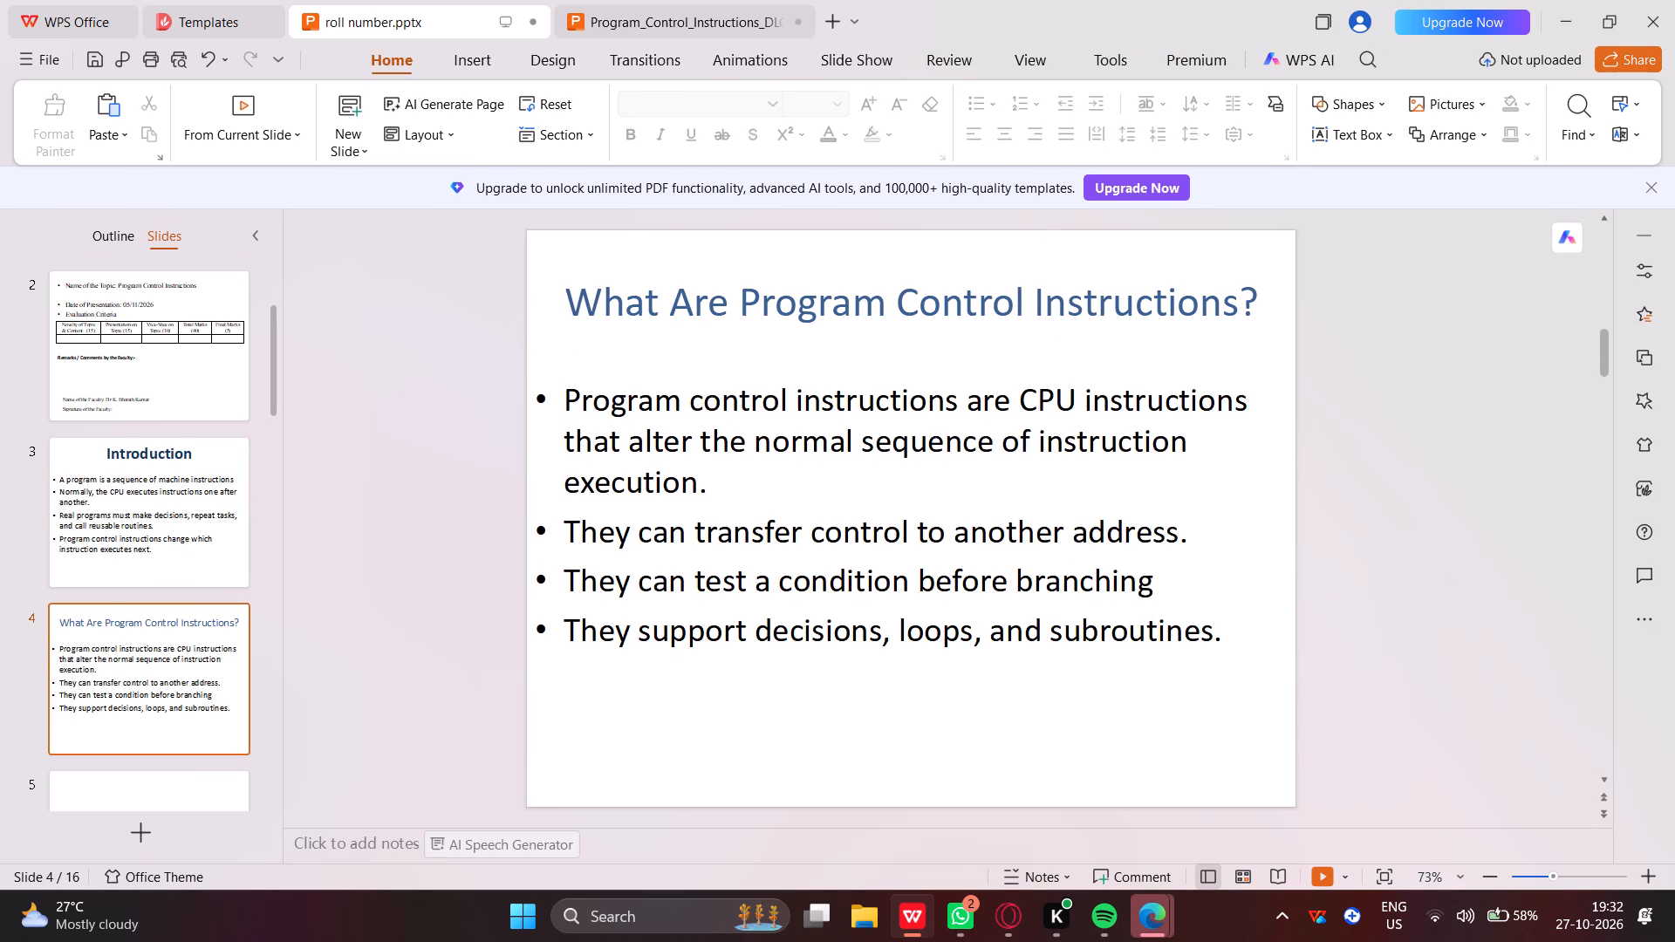
Make slide 4's entire title "What Are Program Control Instructions?" bold.
{"action": "left_click", "coordinate": [657, 318]}
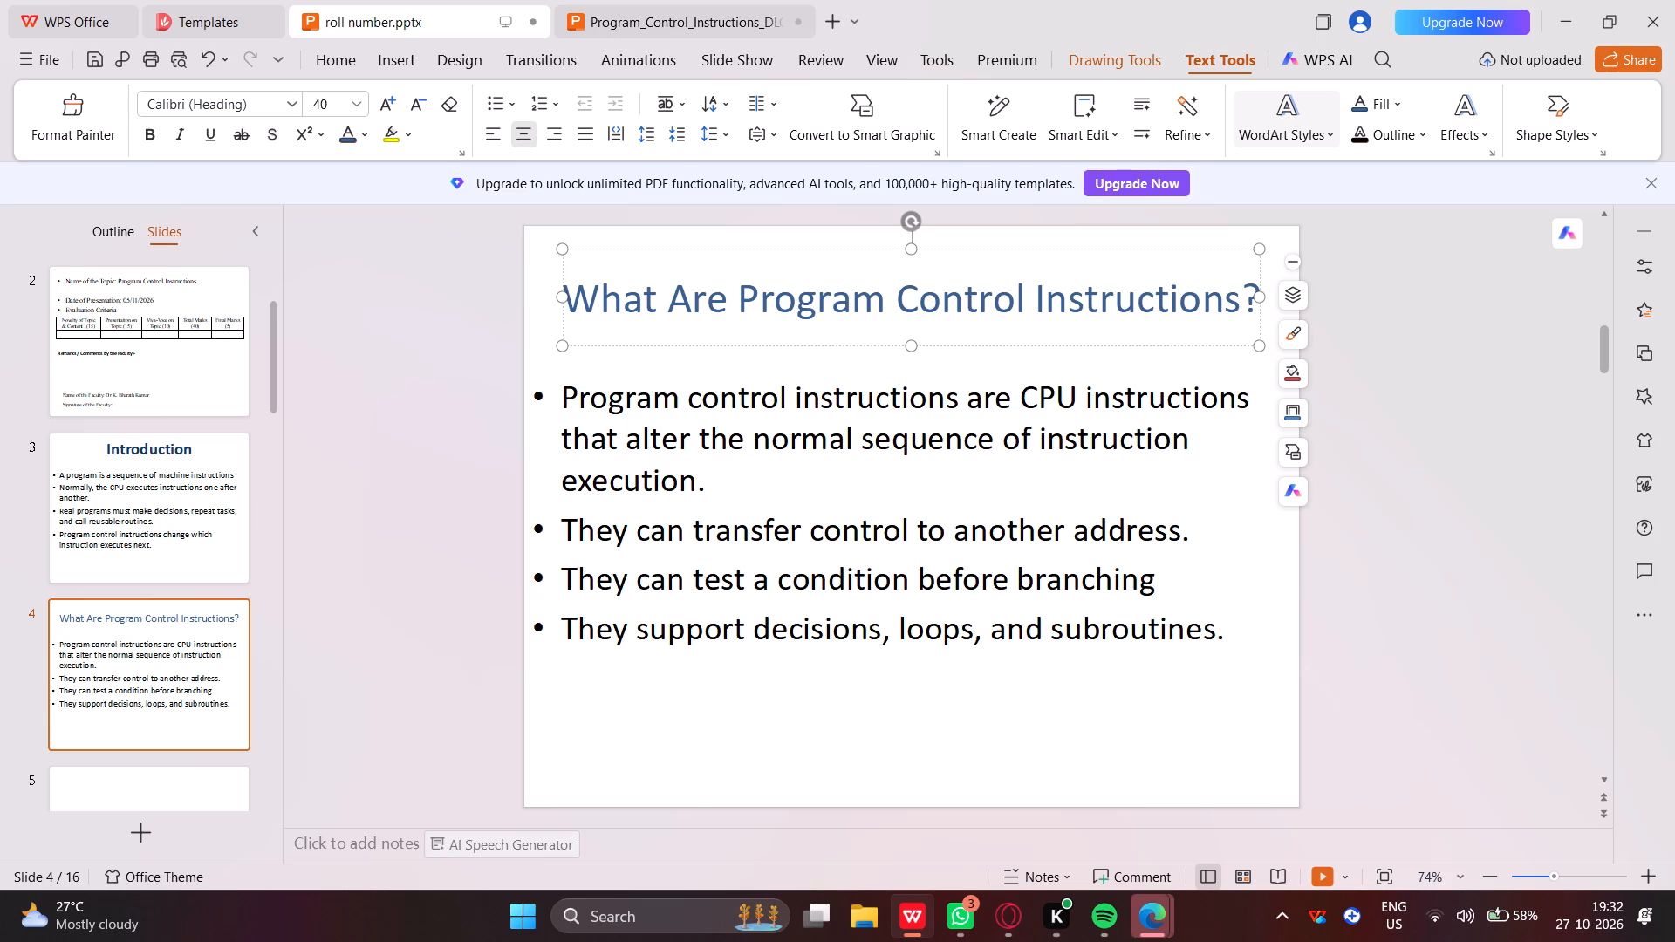
{"action": "left_click", "coordinate": [139, 131]}
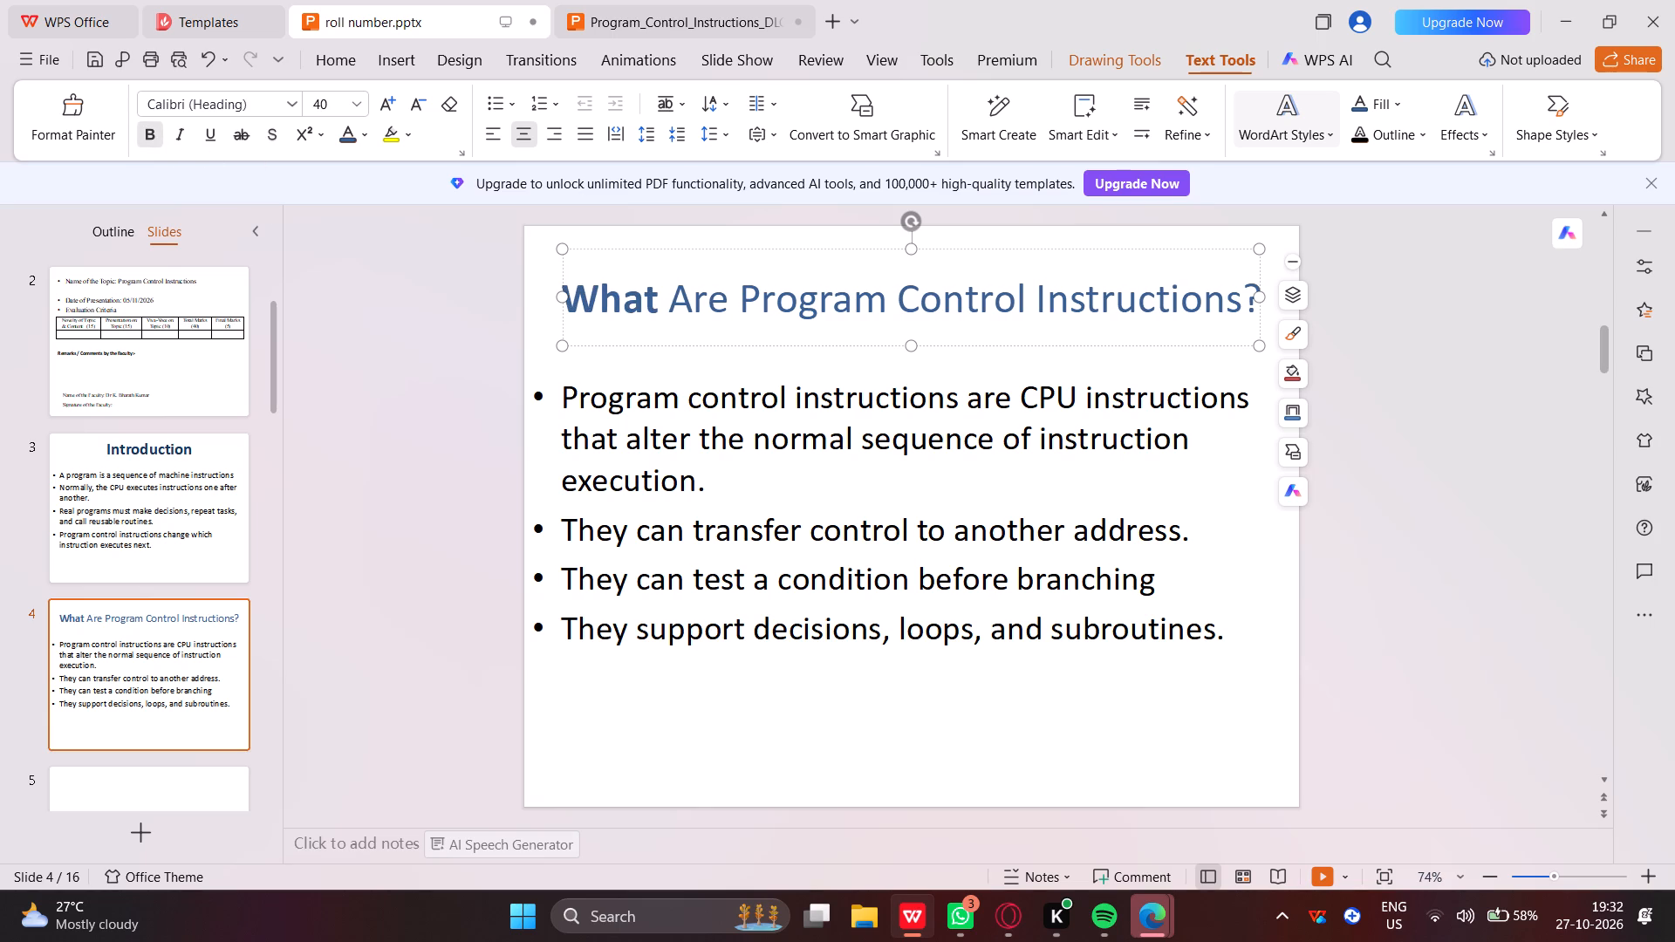
{"action": "left_click_drag", "start_coordinate": [667, 301], "coordinate": [1171, 324]}
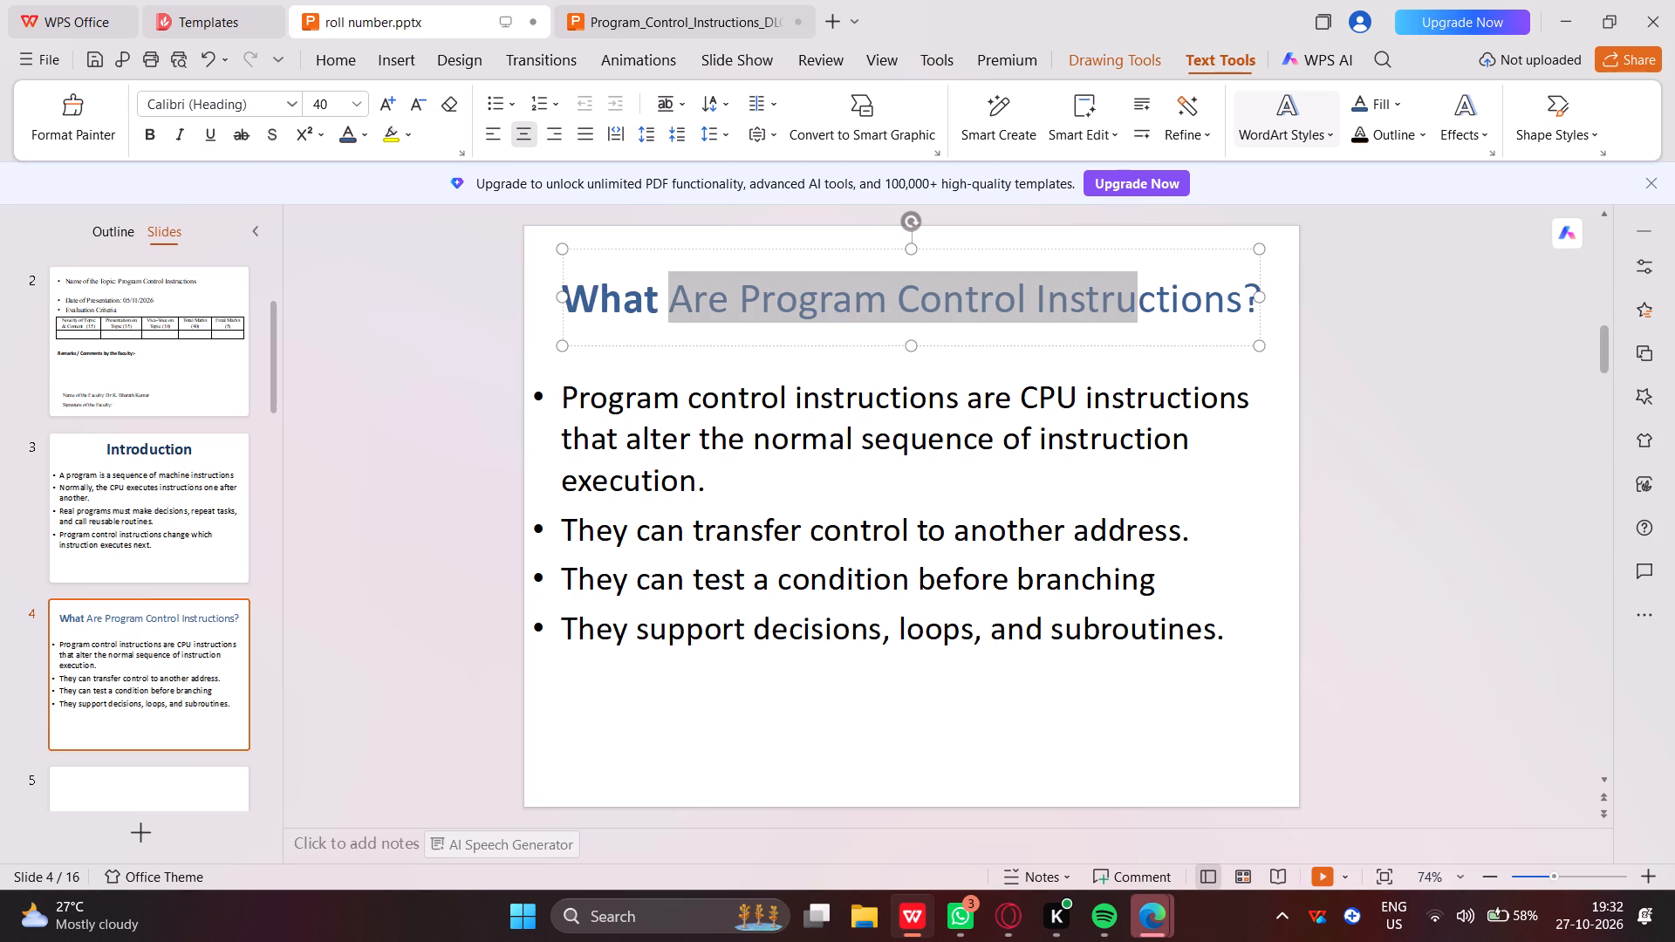
{"action": "left_click_drag", "start_coordinate": [1171, 324], "coordinate": [1256, 317]}
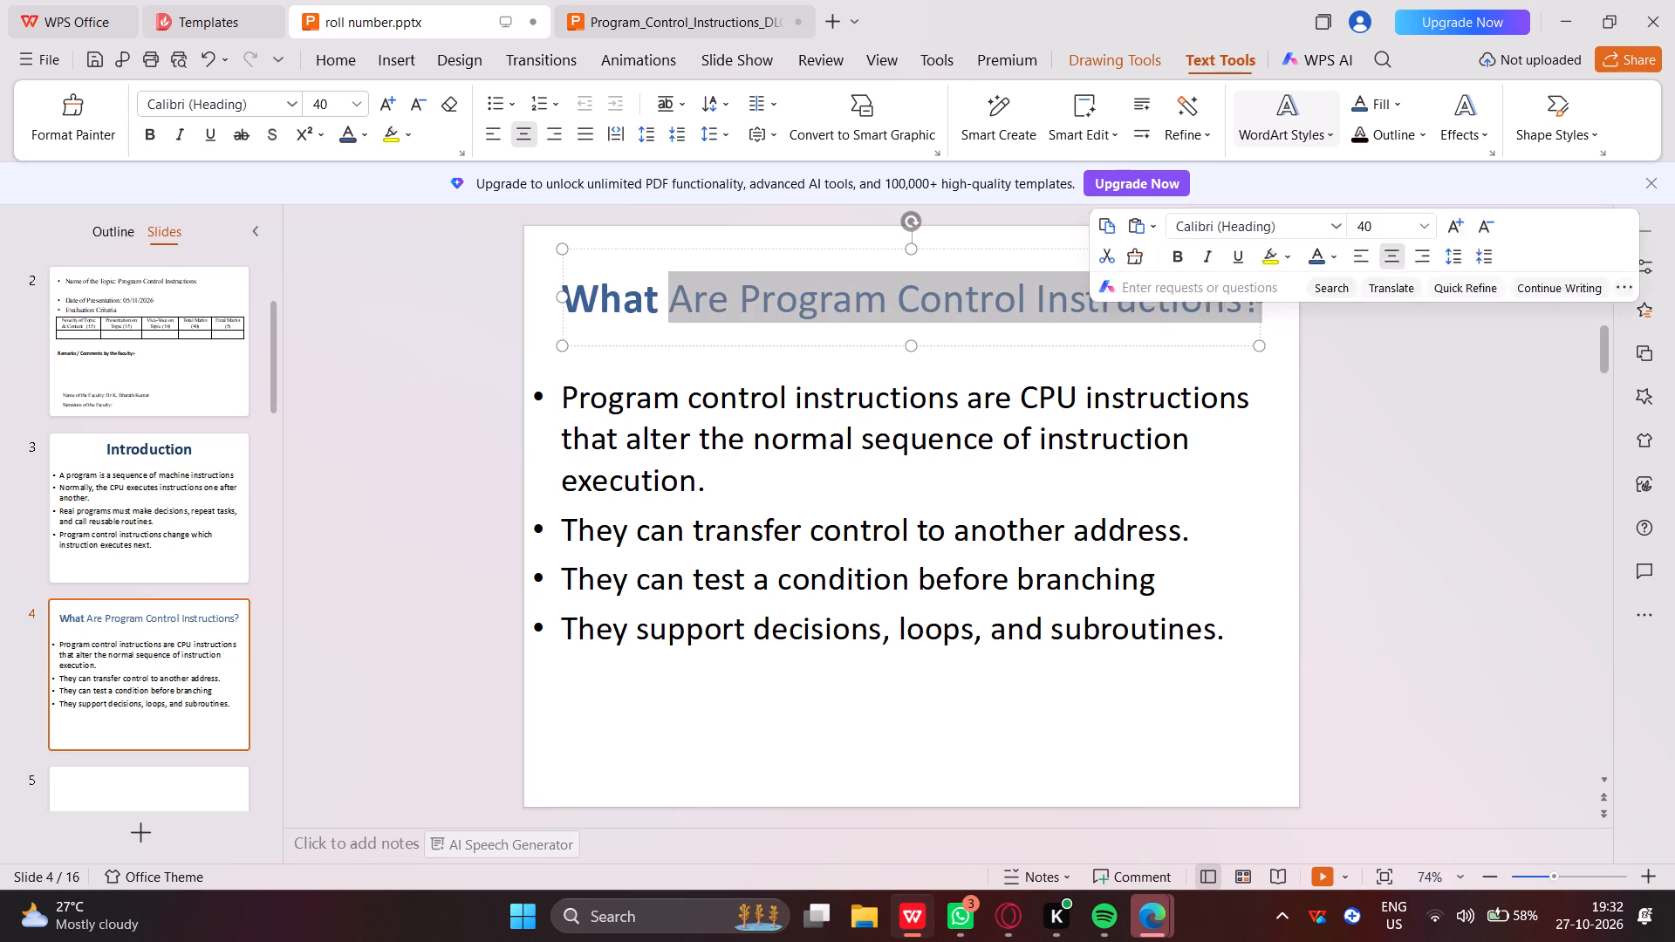
{"action": "left_click", "coordinate": [161, 134]}
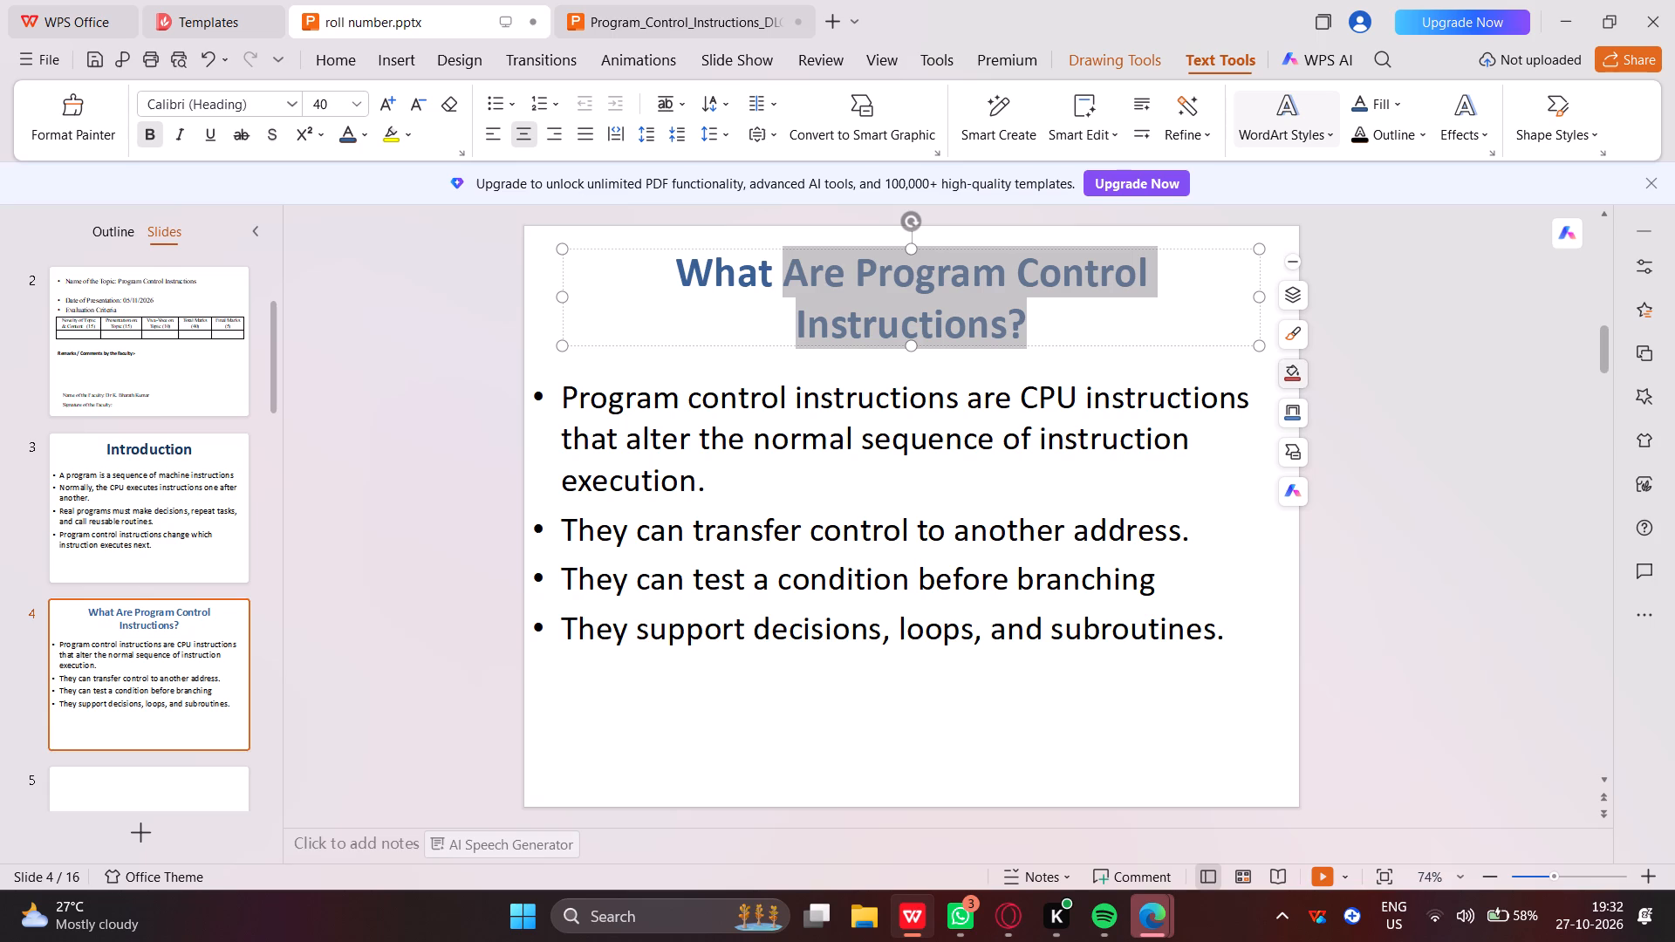
{"action": "left_click_drag", "start_coordinate": [1330, 354], "coordinate": [1368, 358]}
Widen slide 4's title placeholder on both sides to the slide's full width so the title fits on one line.
{"action": "left_click", "coordinate": [1014, 313]}
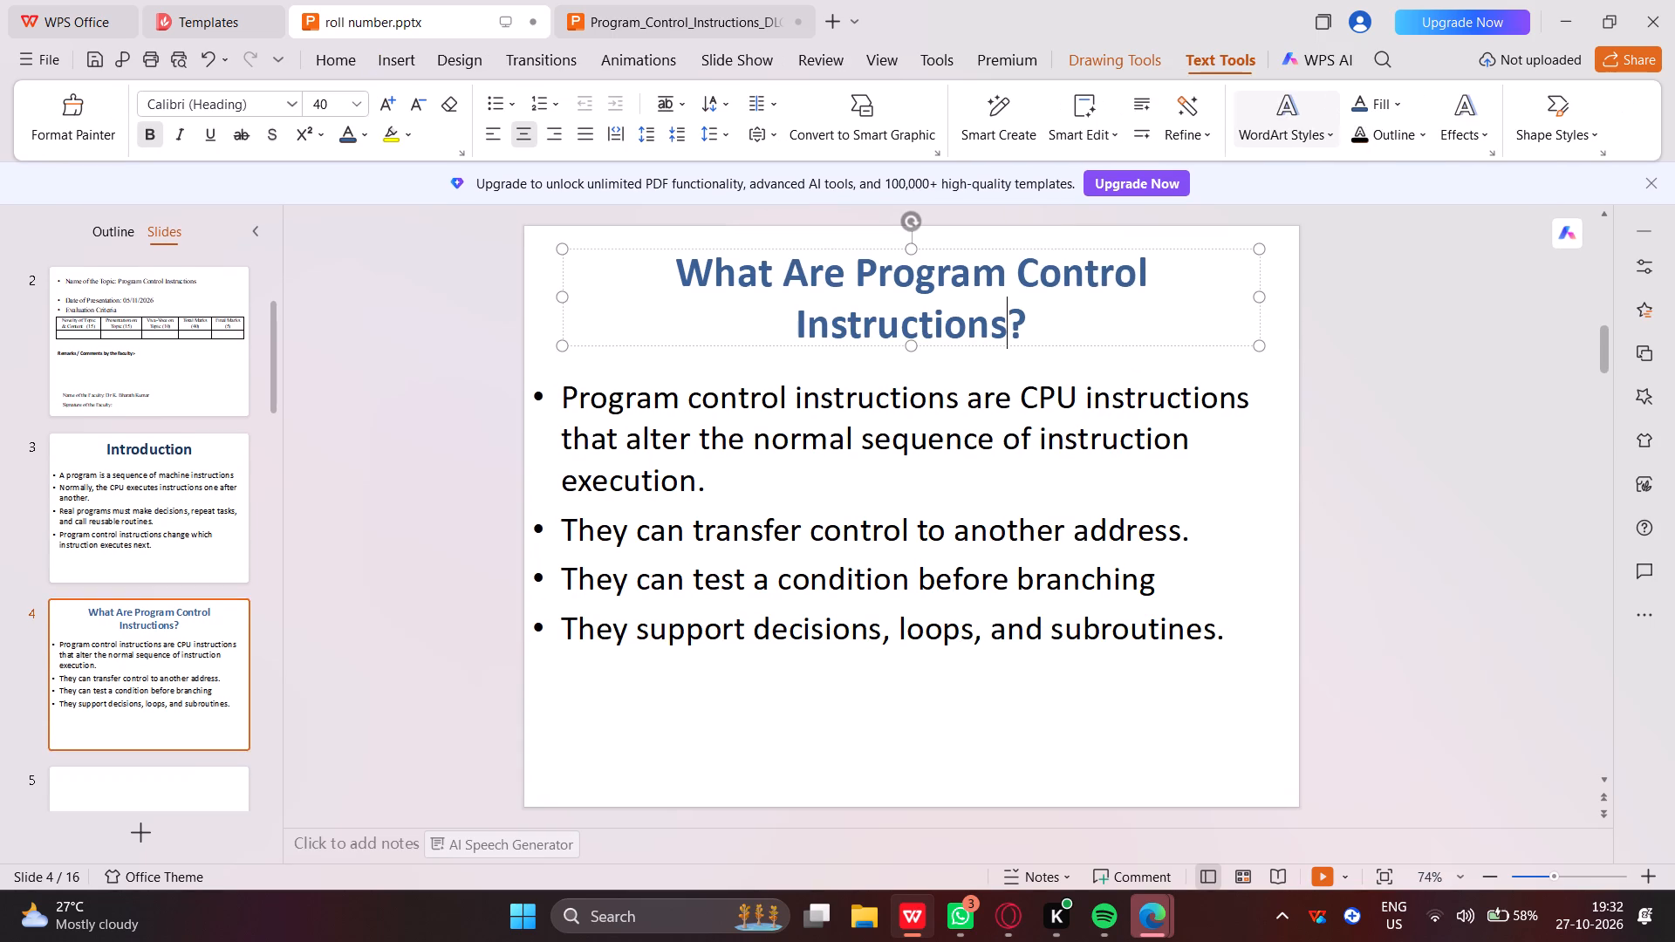
{"action": "left_click_drag", "start_coordinate": [1257, 297], "coordinate": [1300, 298]}
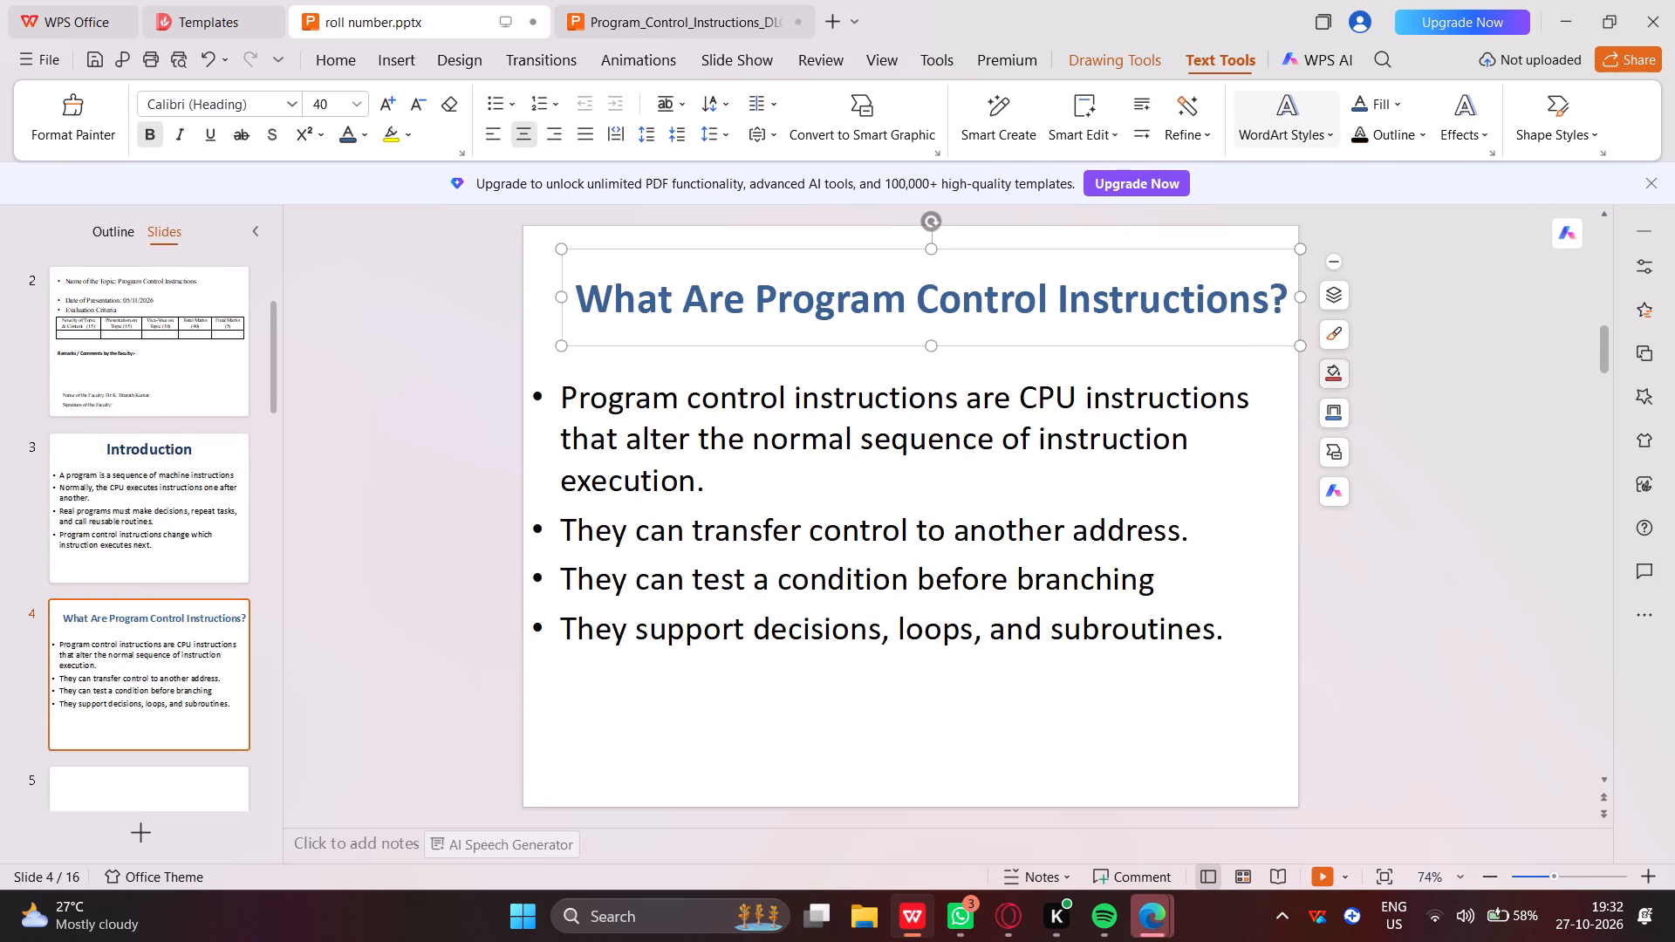
{"action": "left_click_drag", "start_coordinate": [567, 304], "coordinate": [530, 304]}
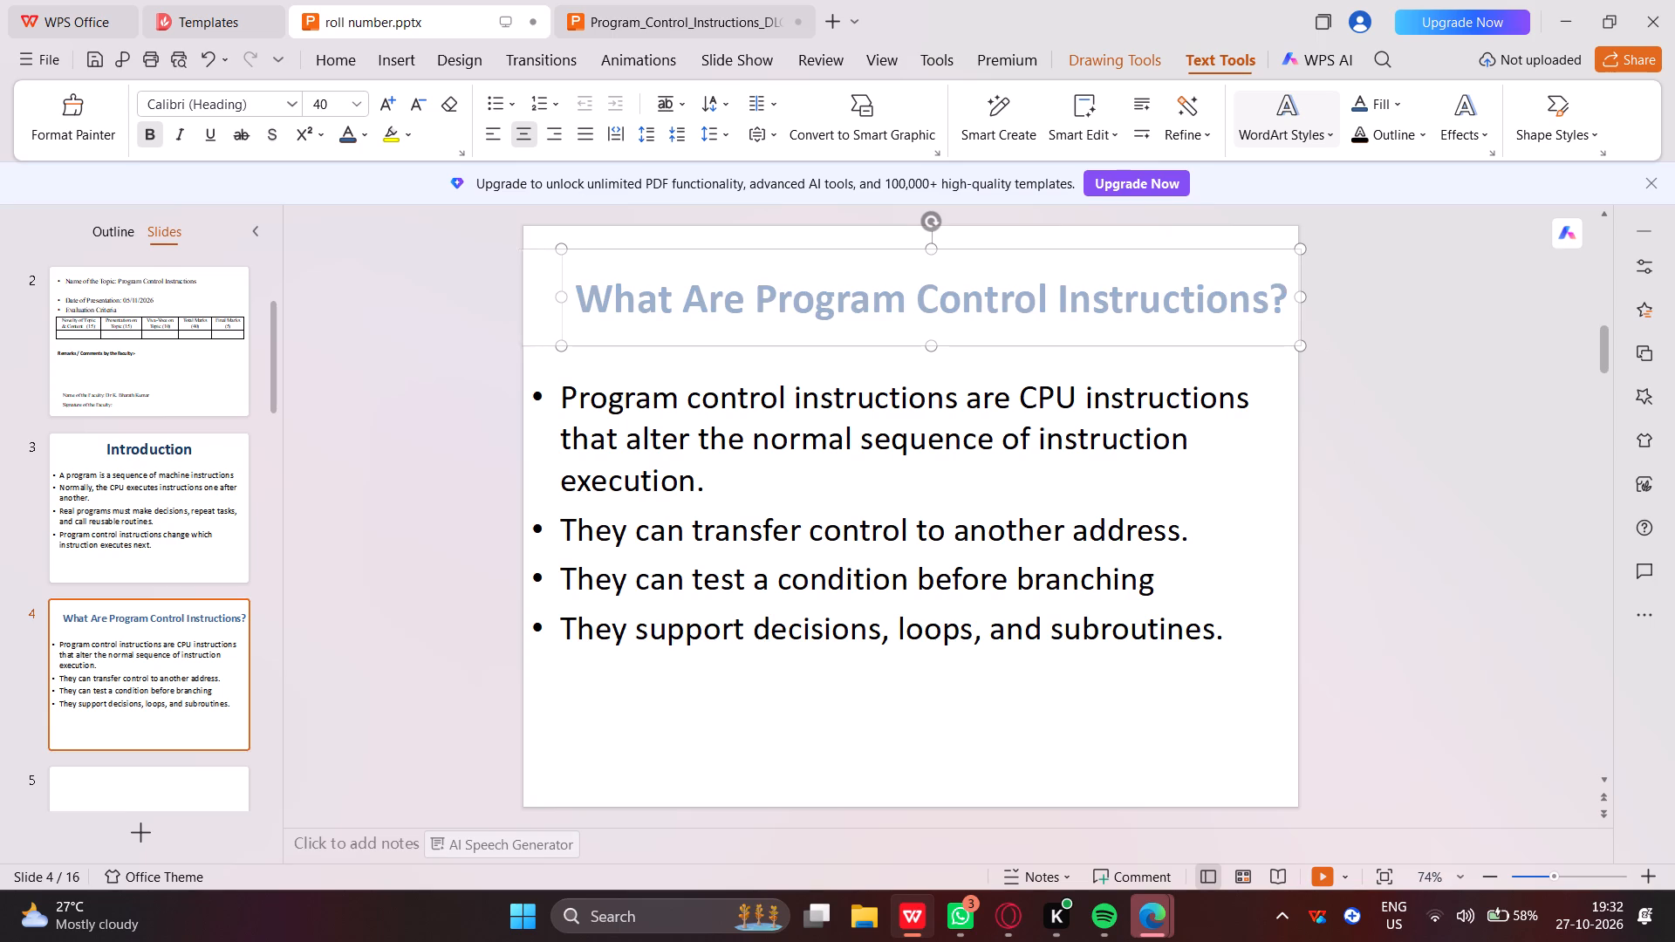
{"action": "left_click_drag", "start_coordinate": [530, 304], "coordinate": [530, 305]}
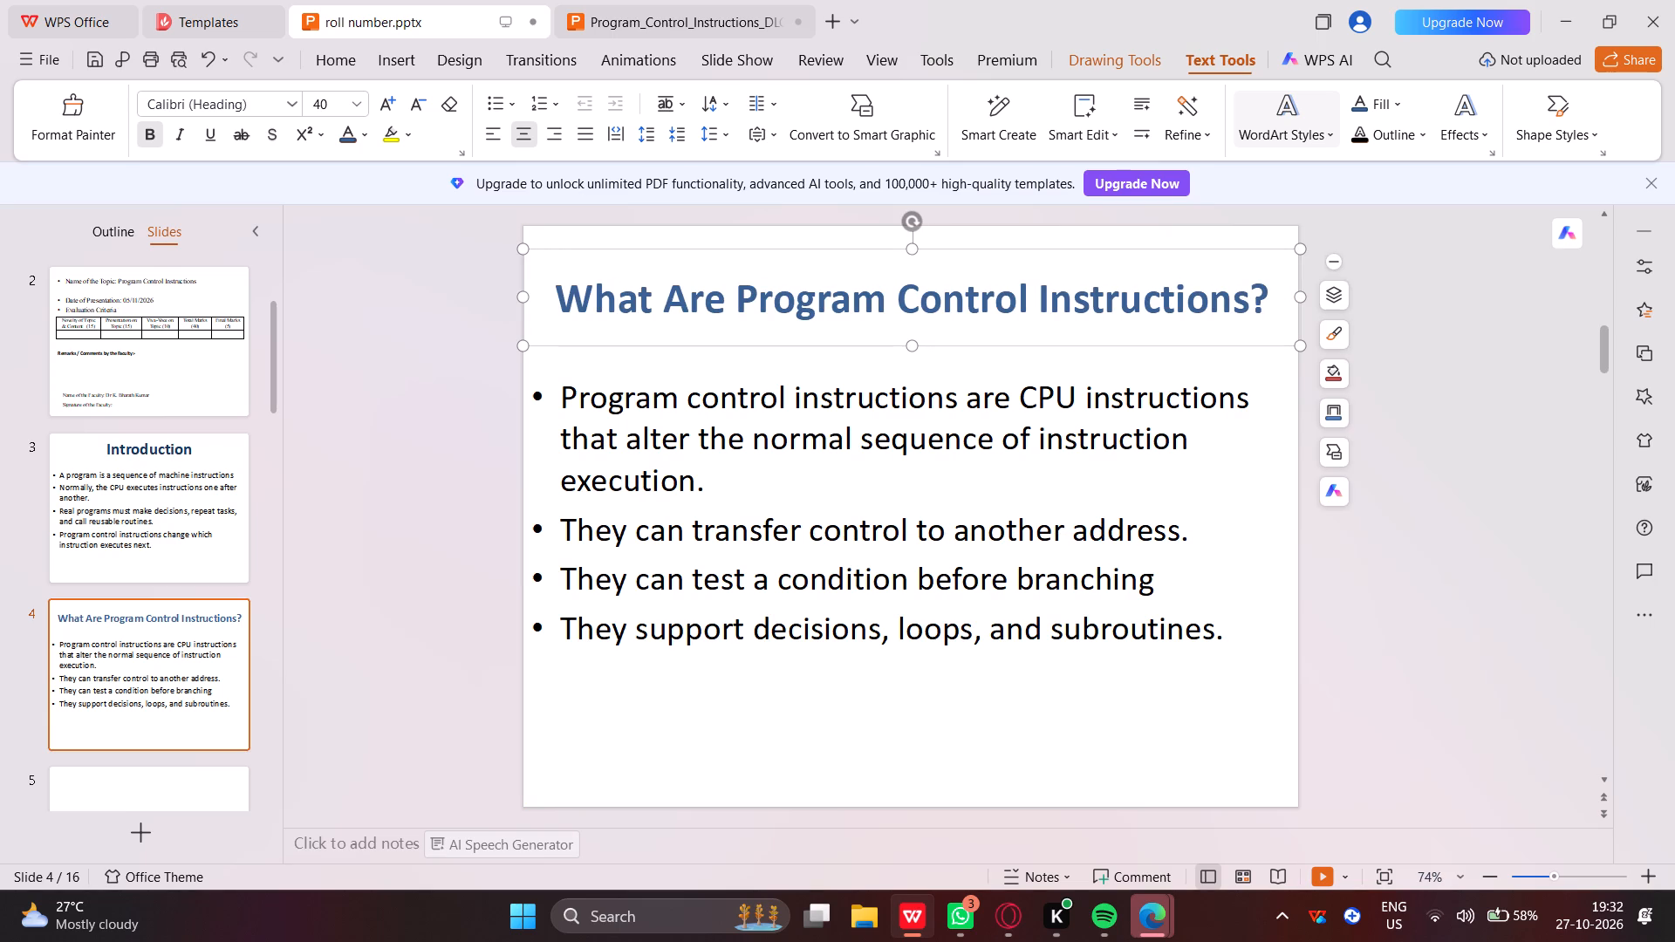
Copy the heading "Program Counter (PC) and Instruction Flow" from the downloaded deck's slide 4 into slide 5's title placeholder in roll number.pptx.
{"action": "left_click", "coordinate": [1430, 376]}
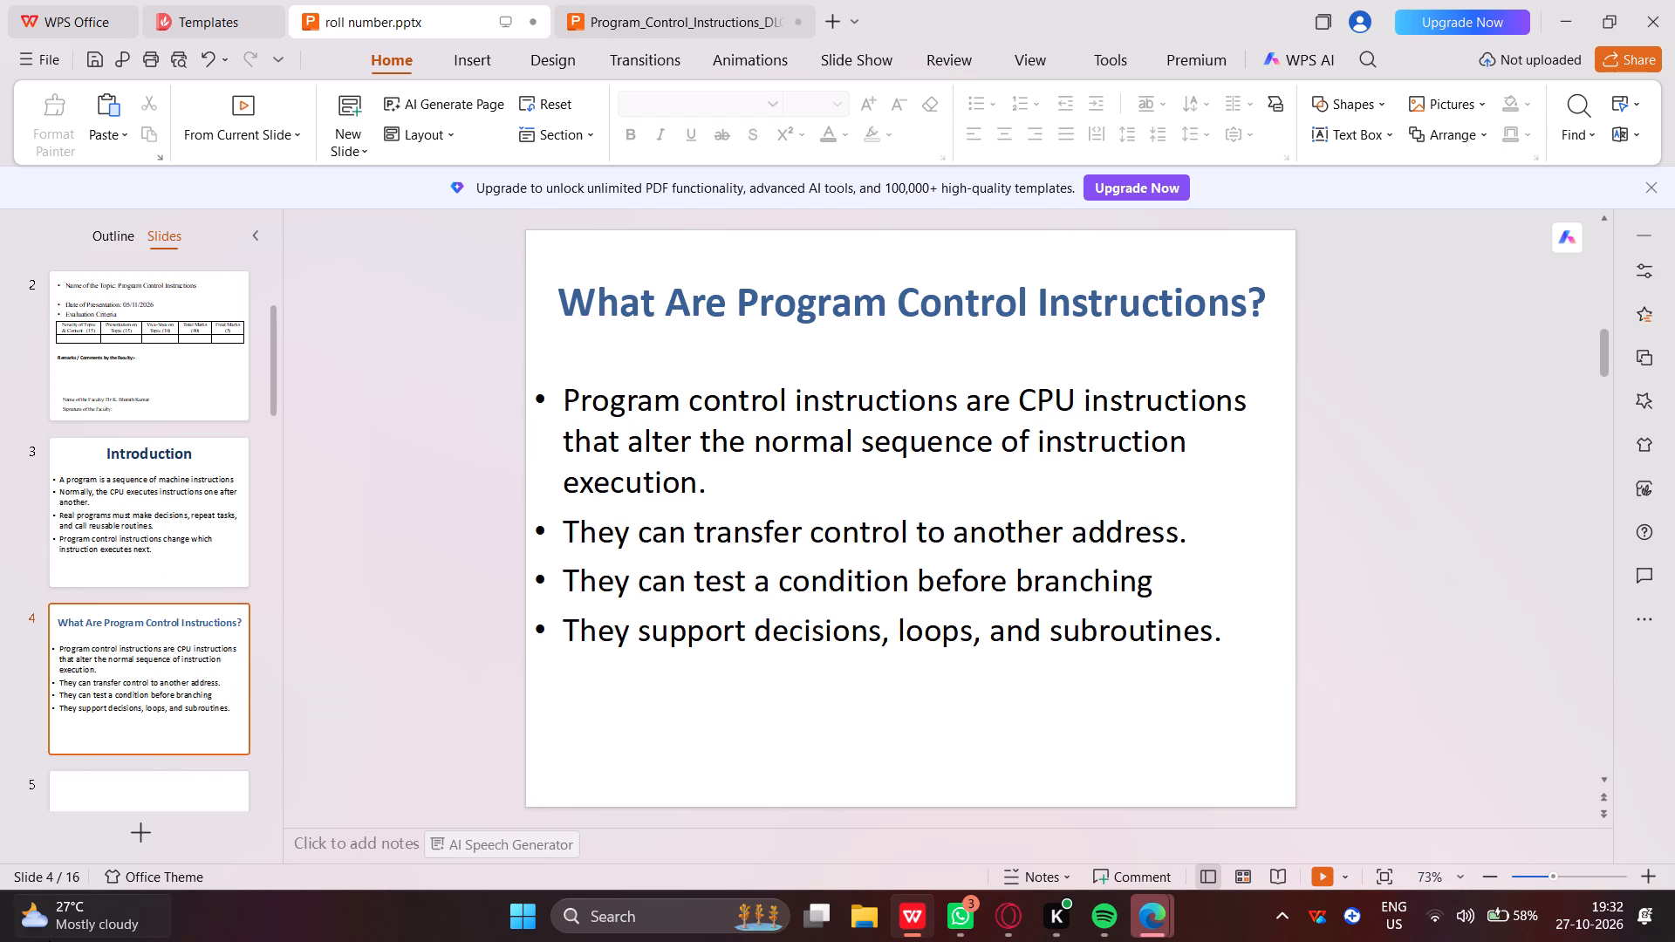
{"action": "scroll", "coordinate": [114, 632], "scroll_direction": "down", "scroll_amount": 1}
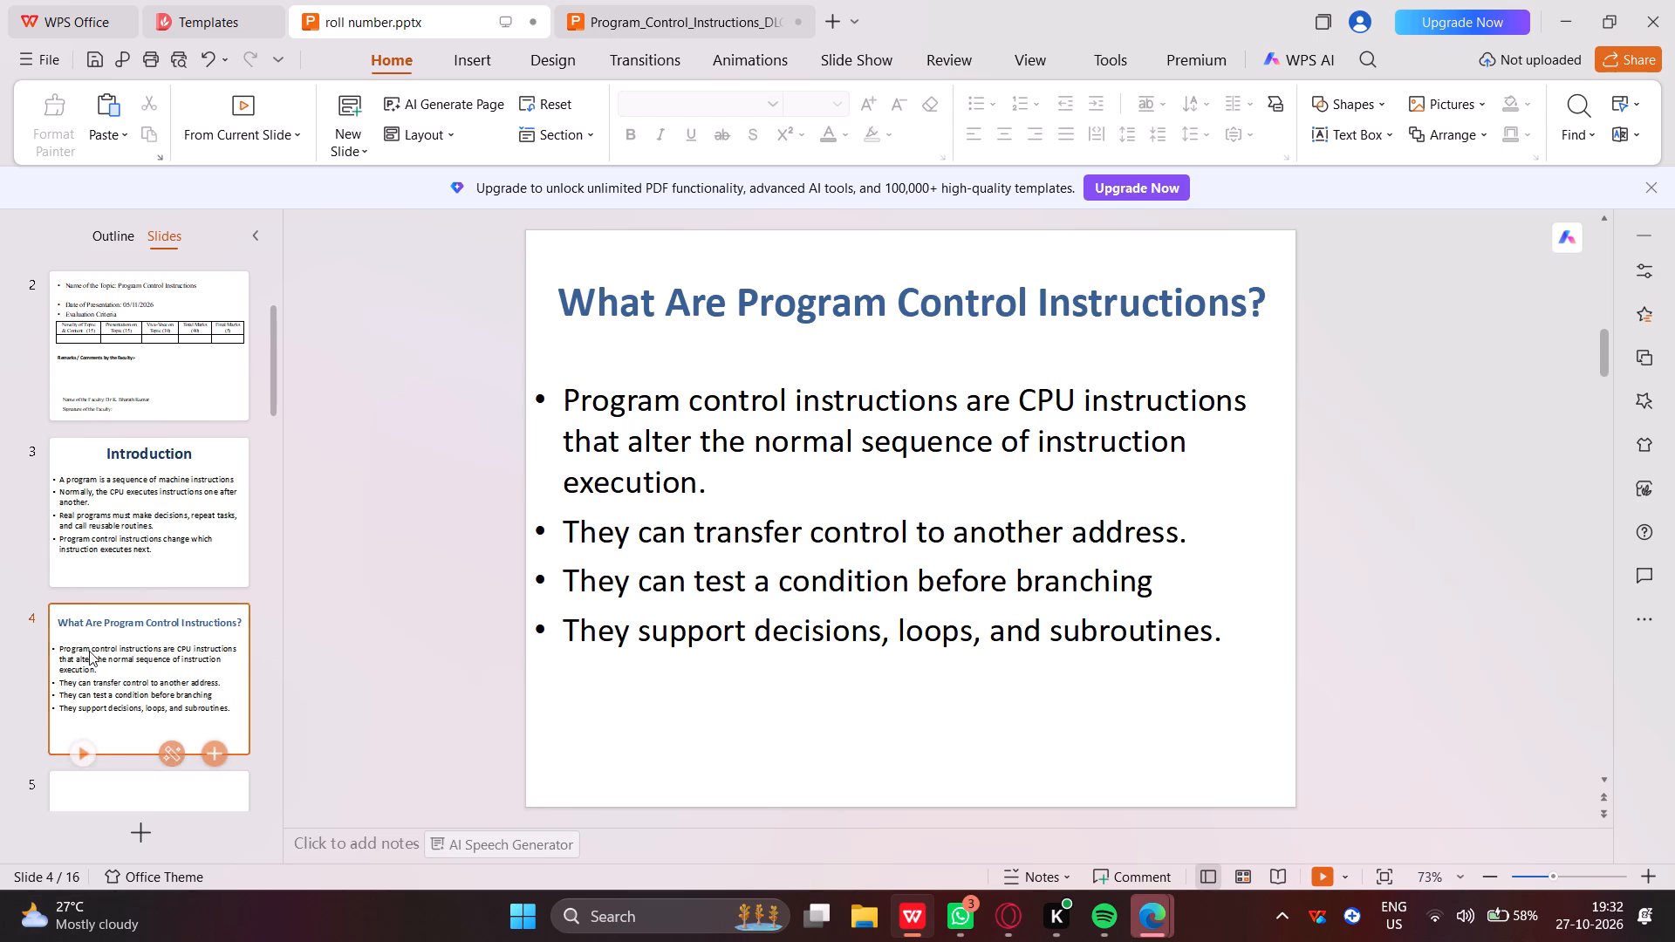
{"action": "scroll", "coordinate": [89, 651], "scroll_direction": "down", "scroll_amount": 1}
{"action": "left_click", "coordinate": [97, 481]}
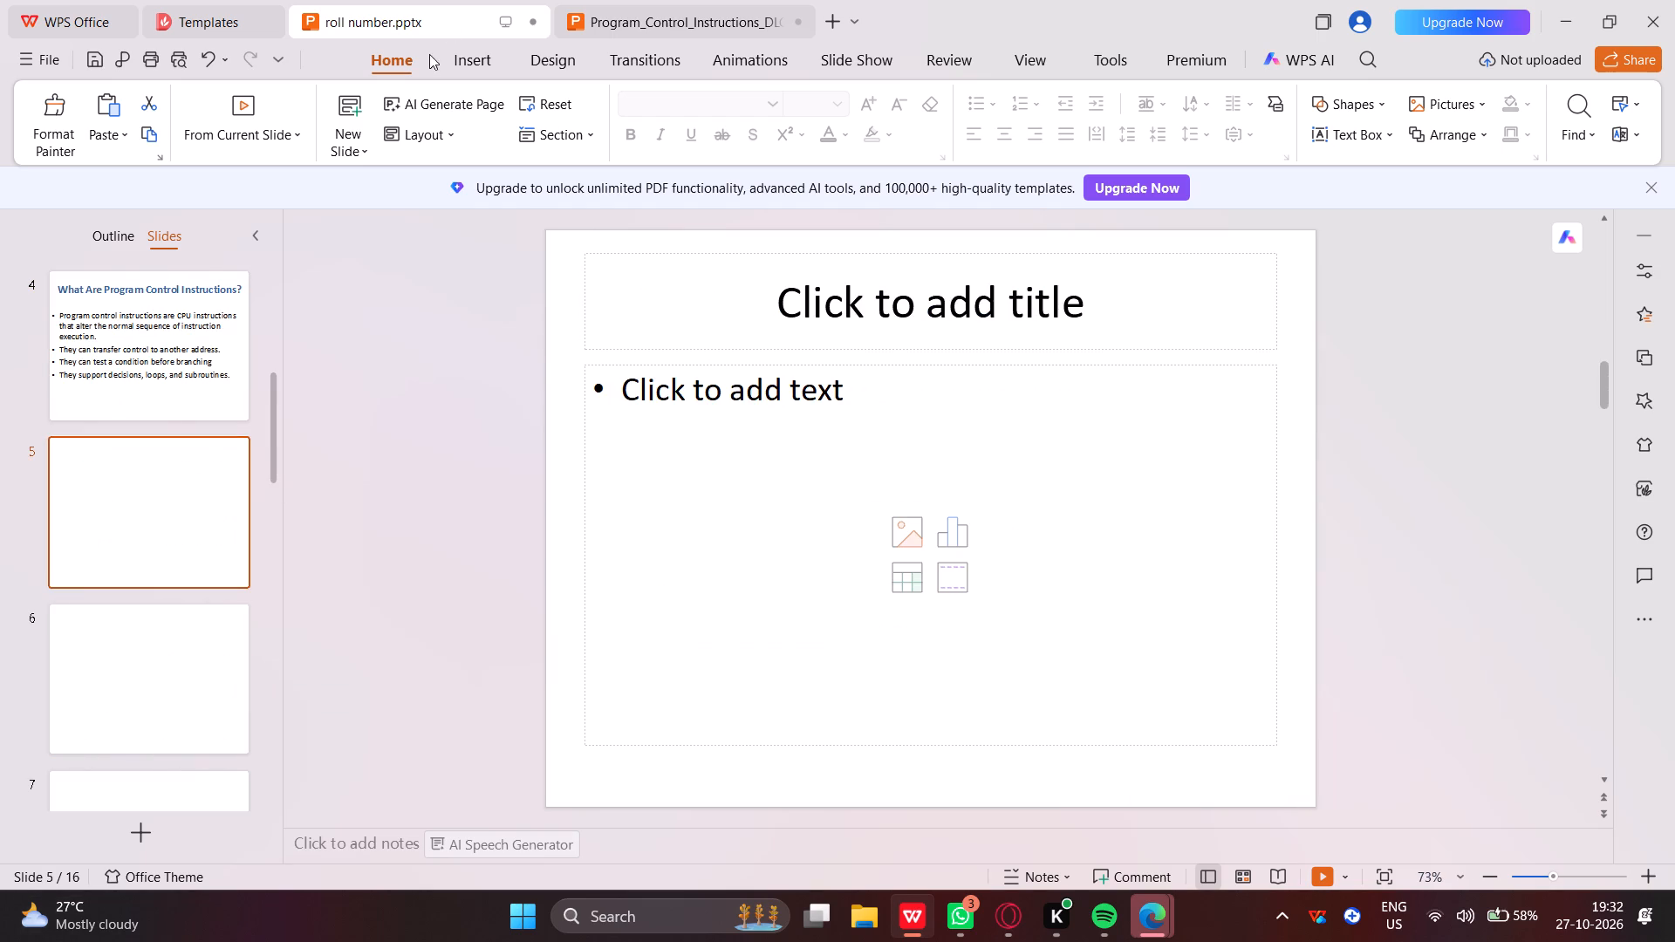
{"action": "left_click", "coordinate": [626, 0]}
{"action": "left_click_drag", "start_coordinate": [689, 556], "coordinate": [603, 534]}
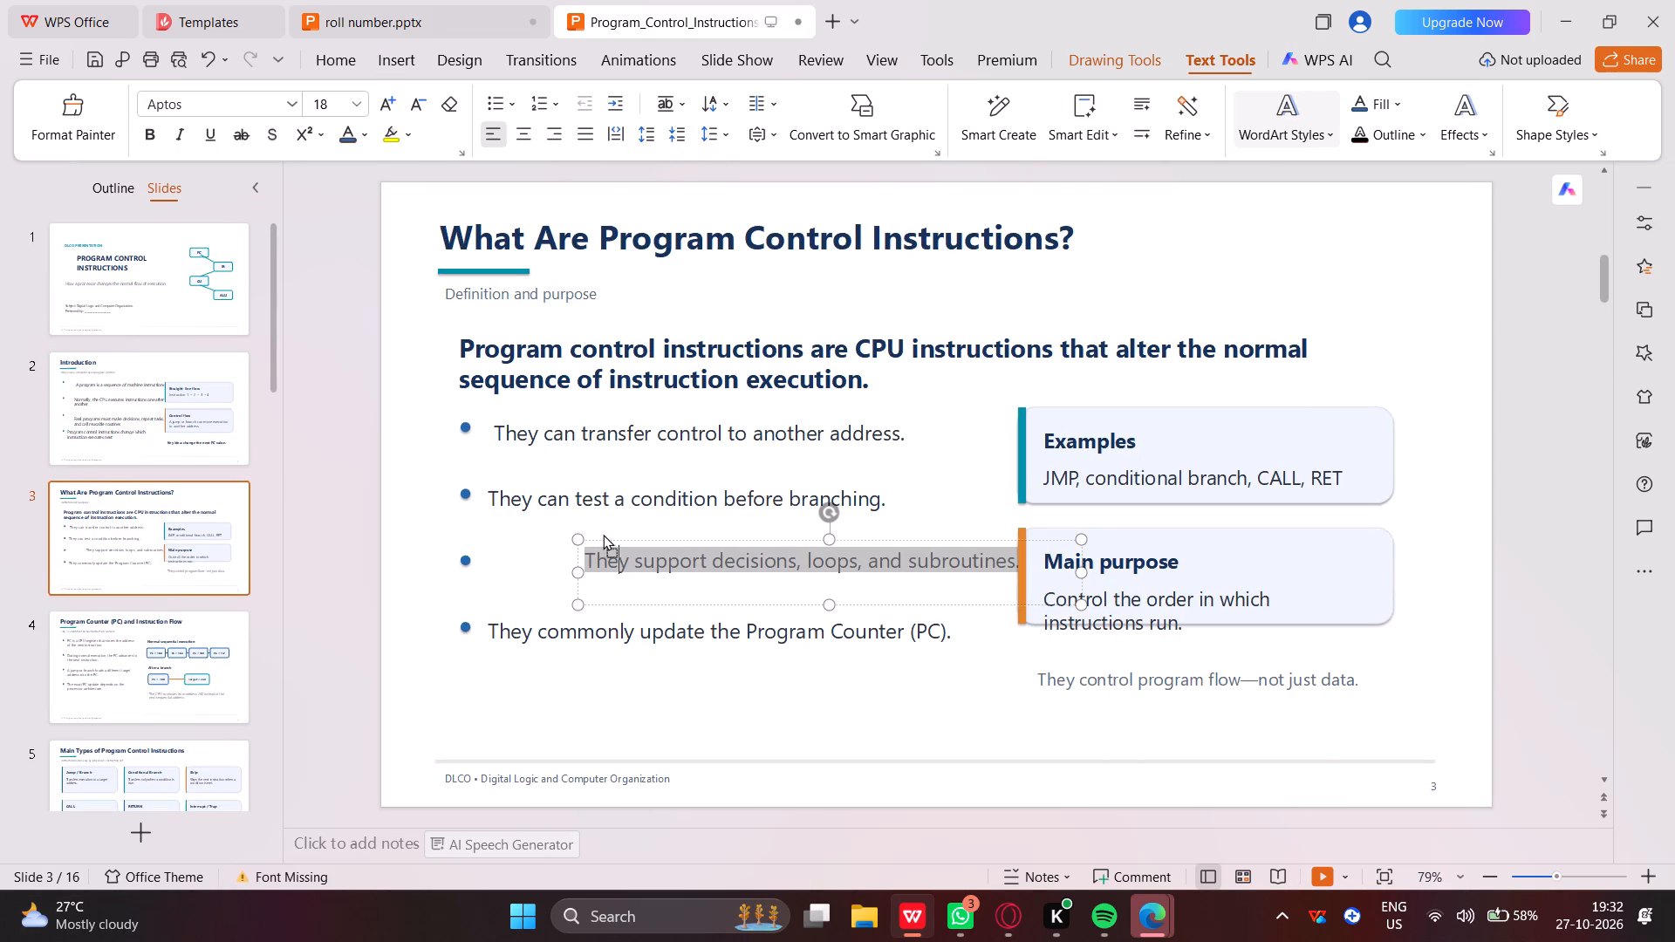
{"action": "left_click_drag", "start_coordinate": [603, 534], "coordinate": [594, 533]}
{"action": "left_click_drag", "start_coordinate": [668, 528], "coordinate": [714, 578]}
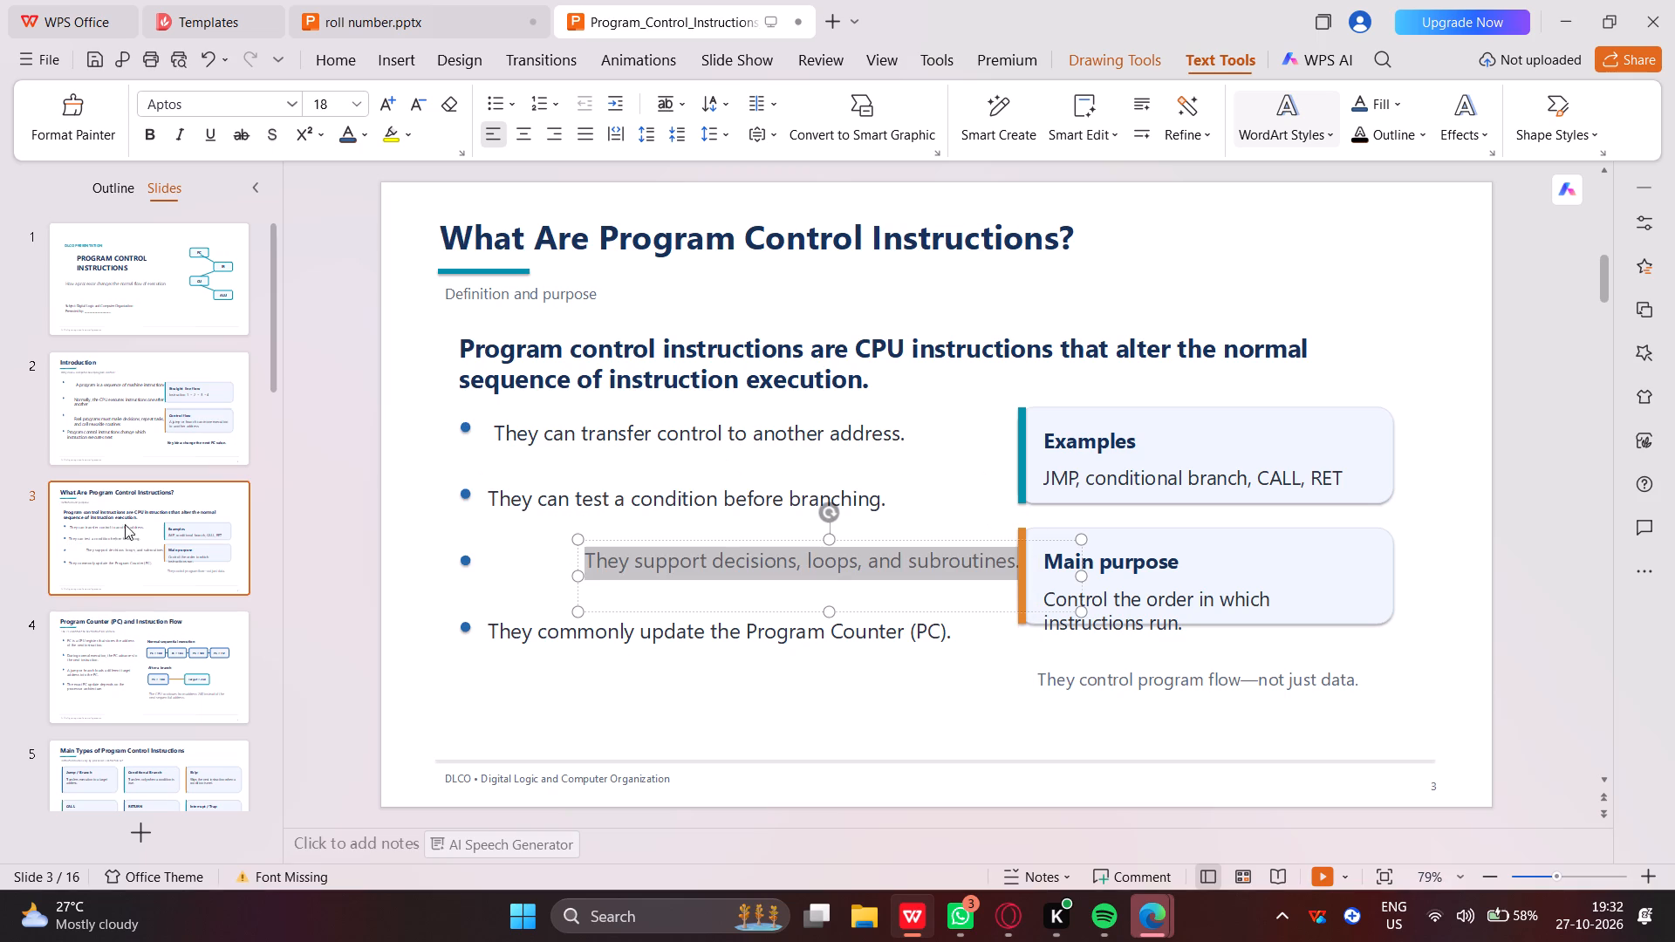
{"action": "left_click", "coordinate": [152, 631]}
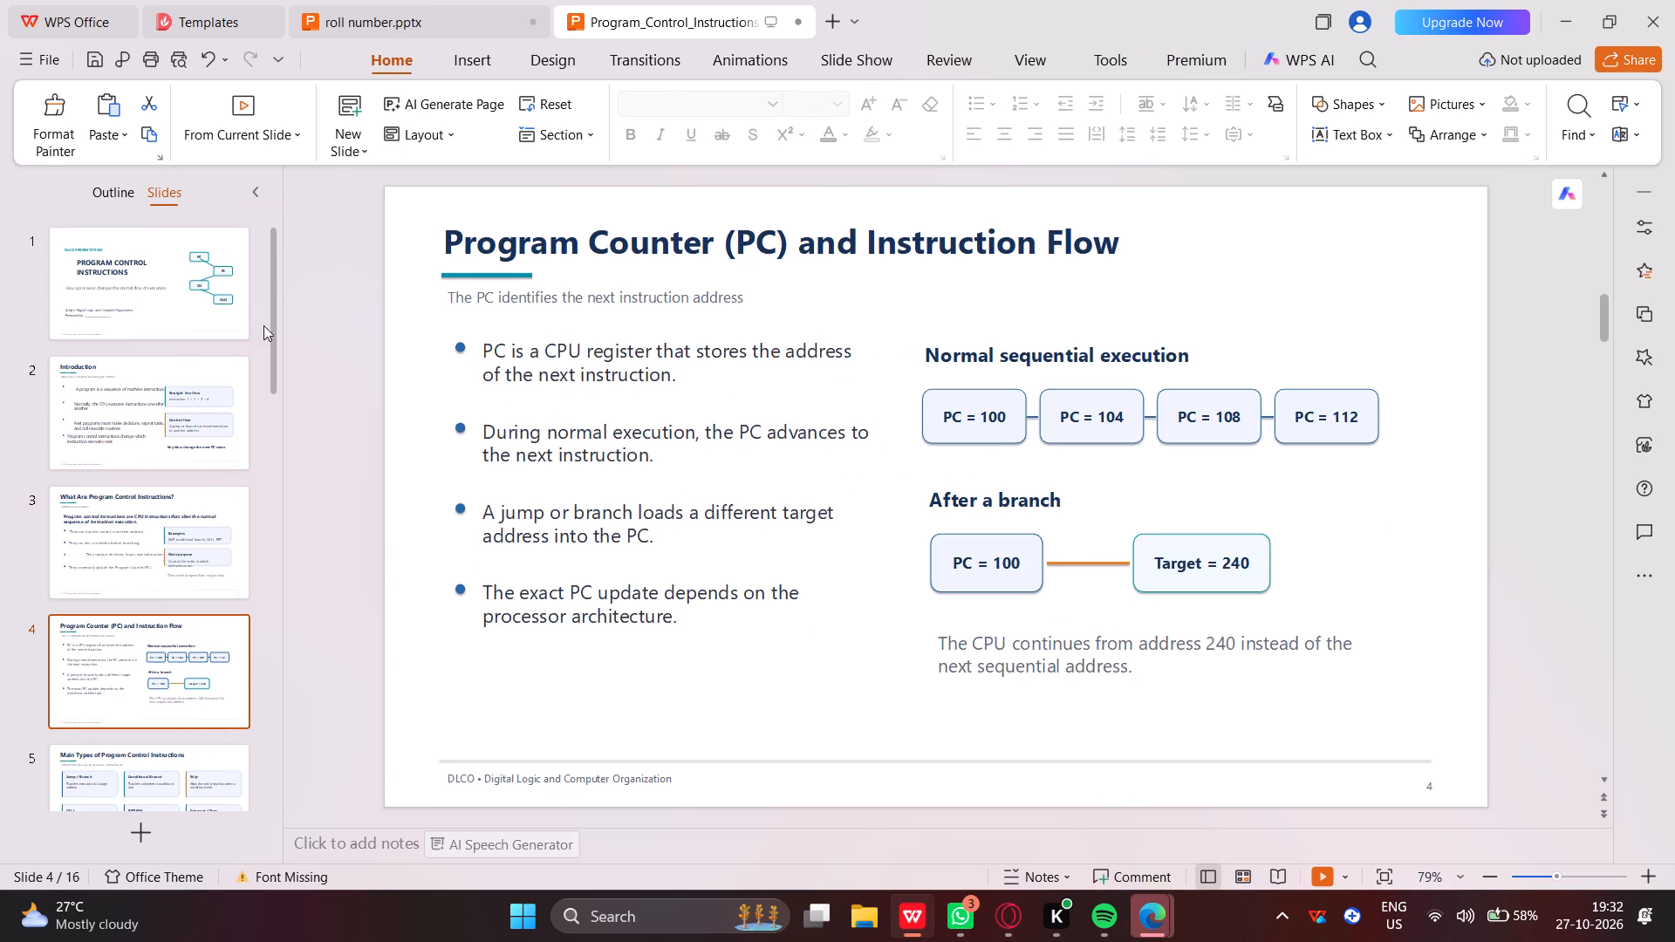
{"action": "scroll", "coordinate": [214, 501], "scroll_direction": "down", "scroll_amount": 2}
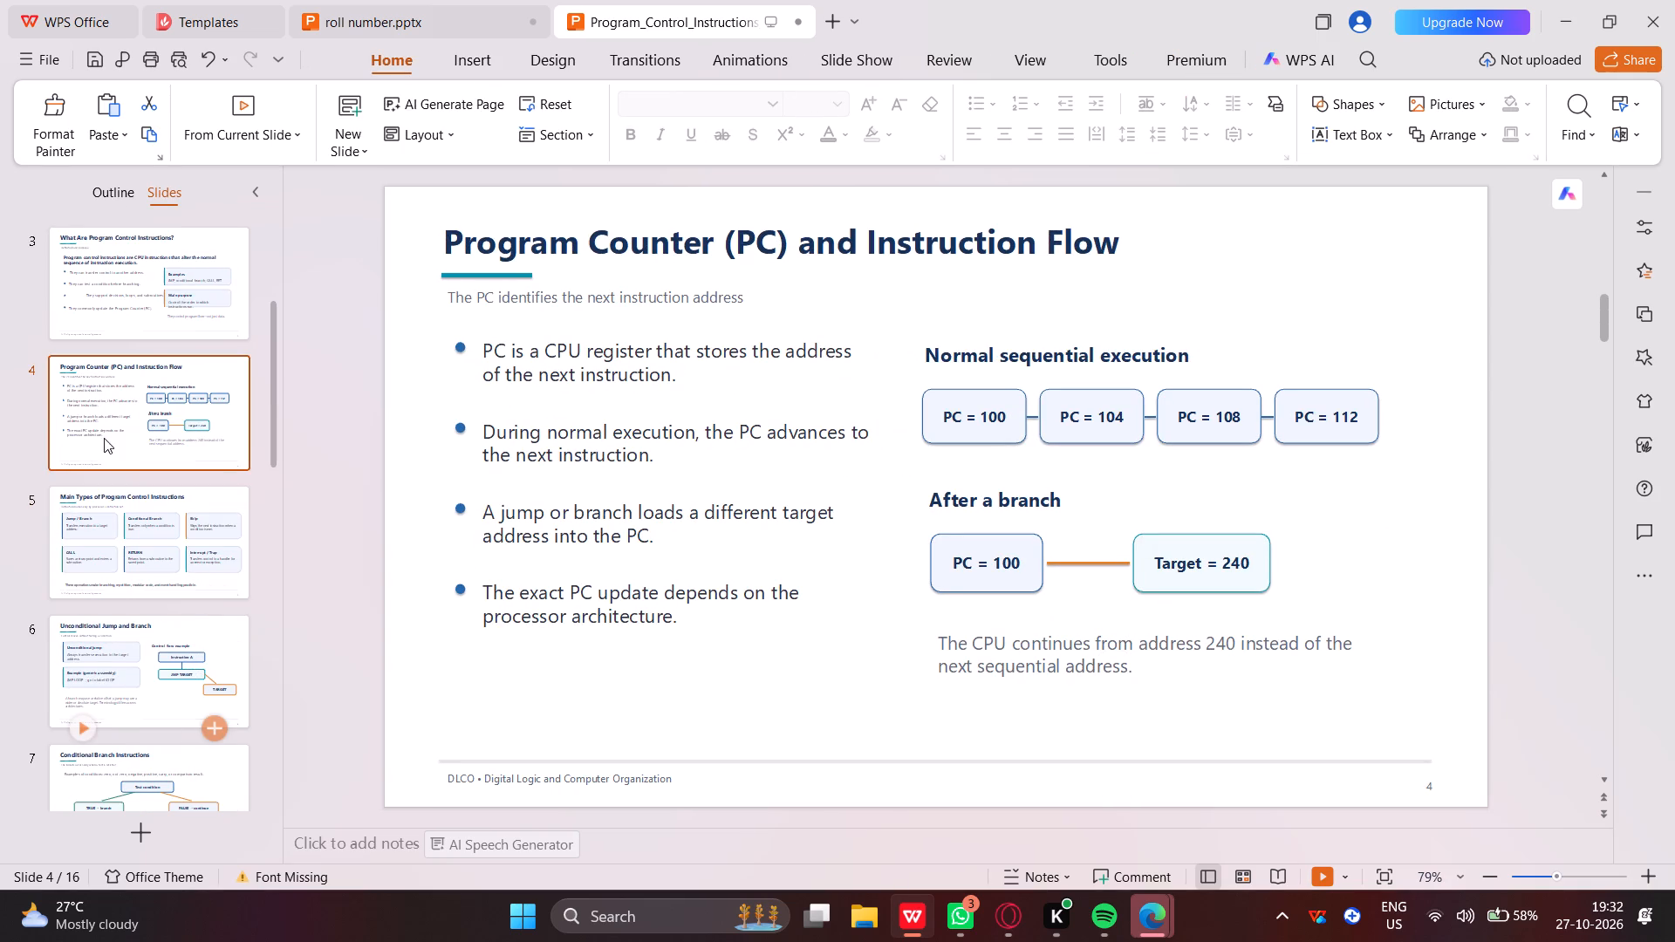
{"action": "left_click_drag", "start_coordinate": [448, 232], "coordinate": [790, 242]}
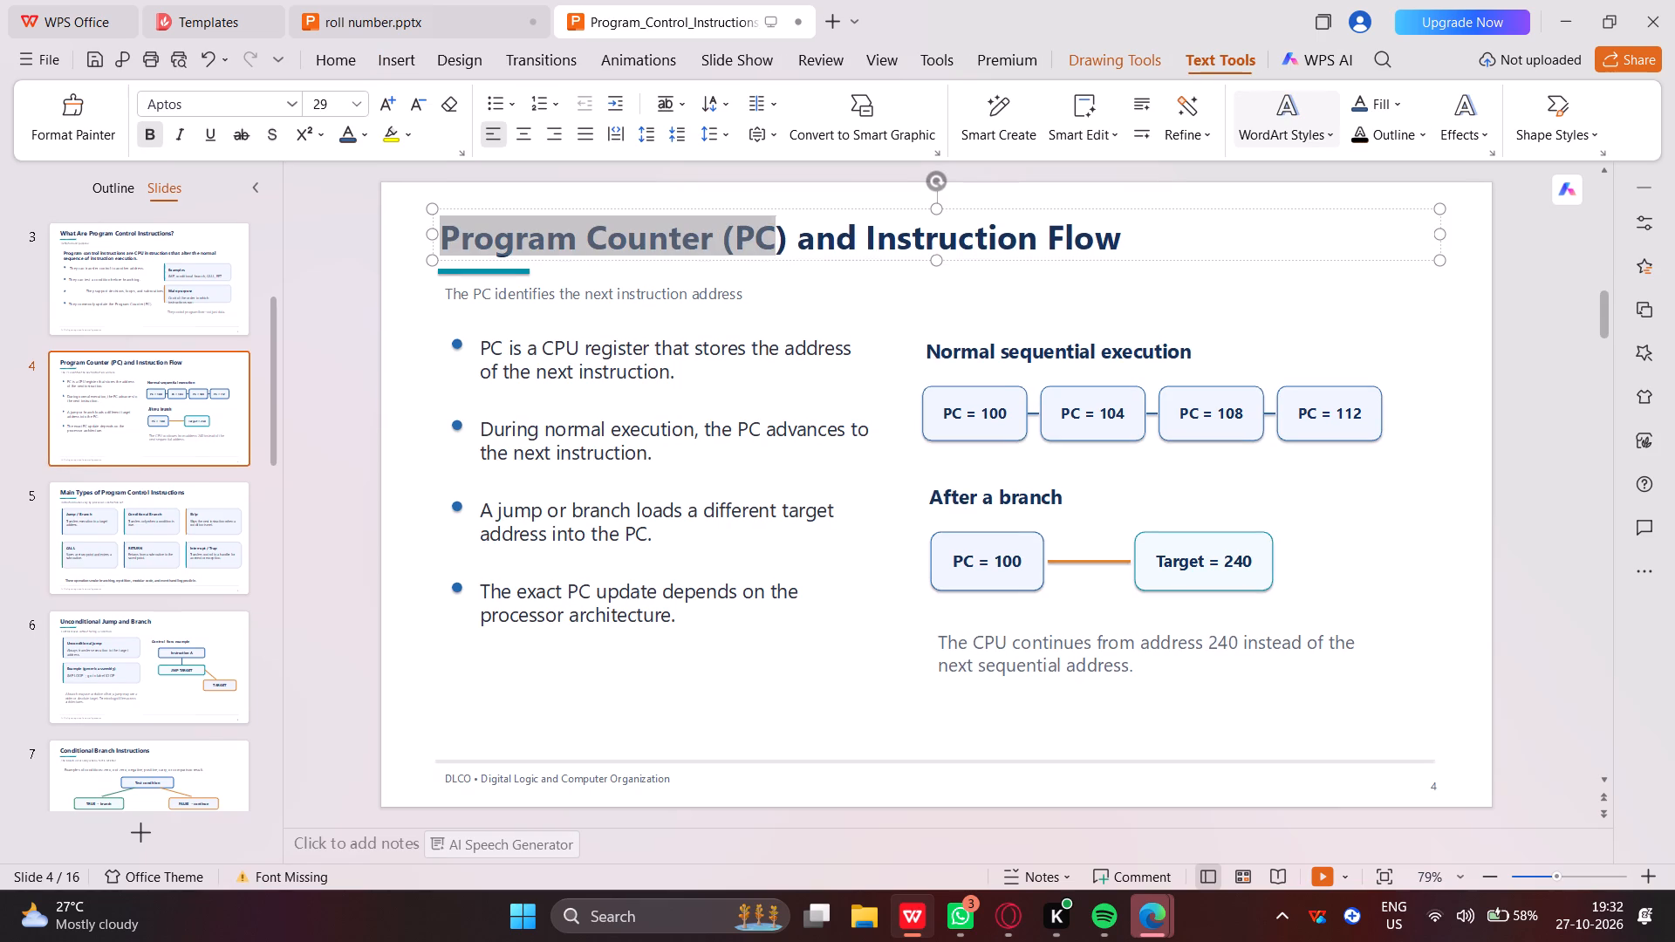
{"action": "left_click_drag", "start_coordinate": [790, 242], "coordinate": [1125, 251]}
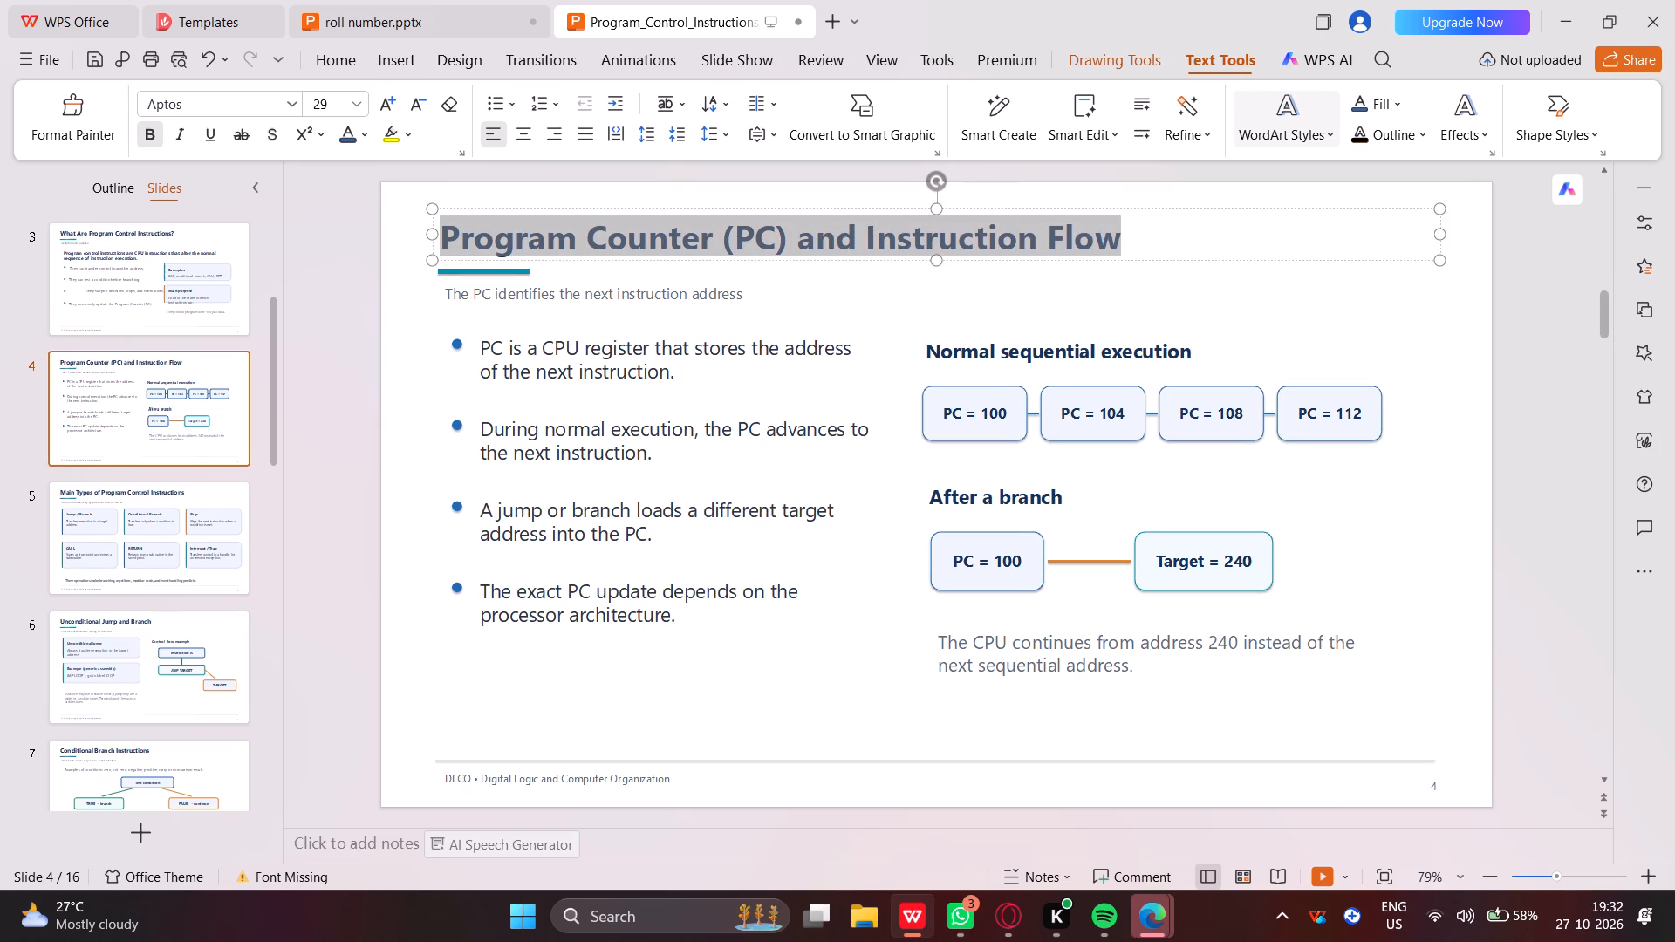
{"action": "key", "text": "ctrl+c"}
{"action": "left_click", "coordinate": [364, 6]}
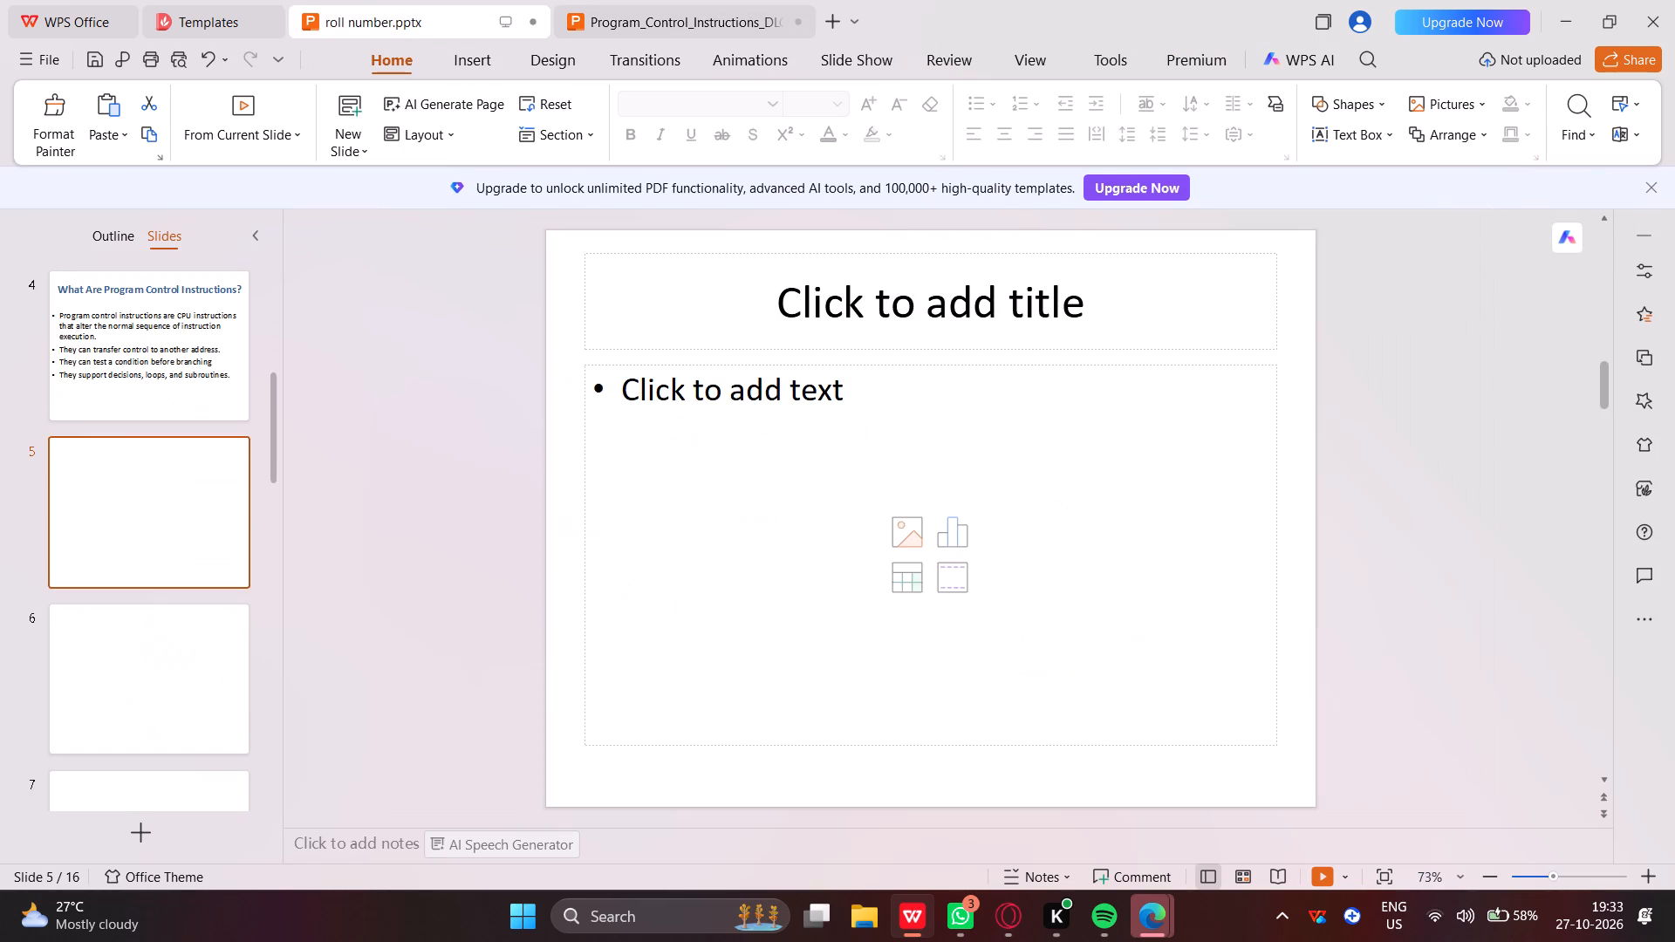
{"action": "left_click", "coordinate": [728, 313]}
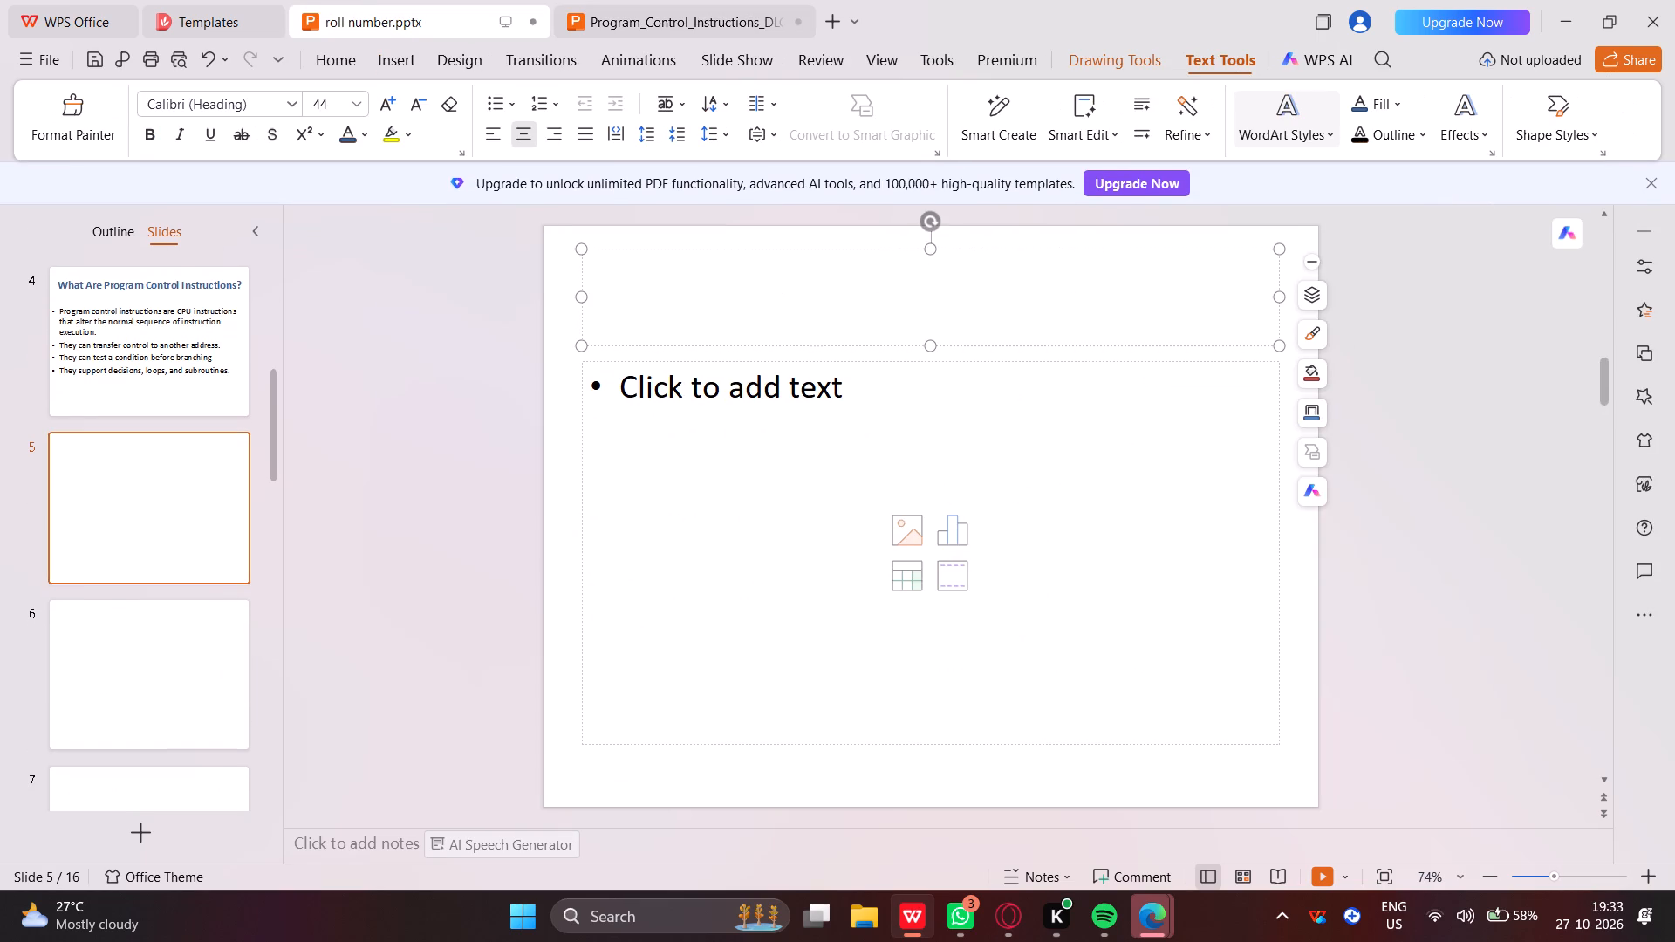
{"action": "key", "text": "ctrl+v"}
Make slide 5's entire title "Program Counter (PC) and Instruction Flow" bold and fill its text with a darker theme blue.
{"action": "left_click_drag", "start_coordinate": [605, 266], "coordinate": [944, 332]}
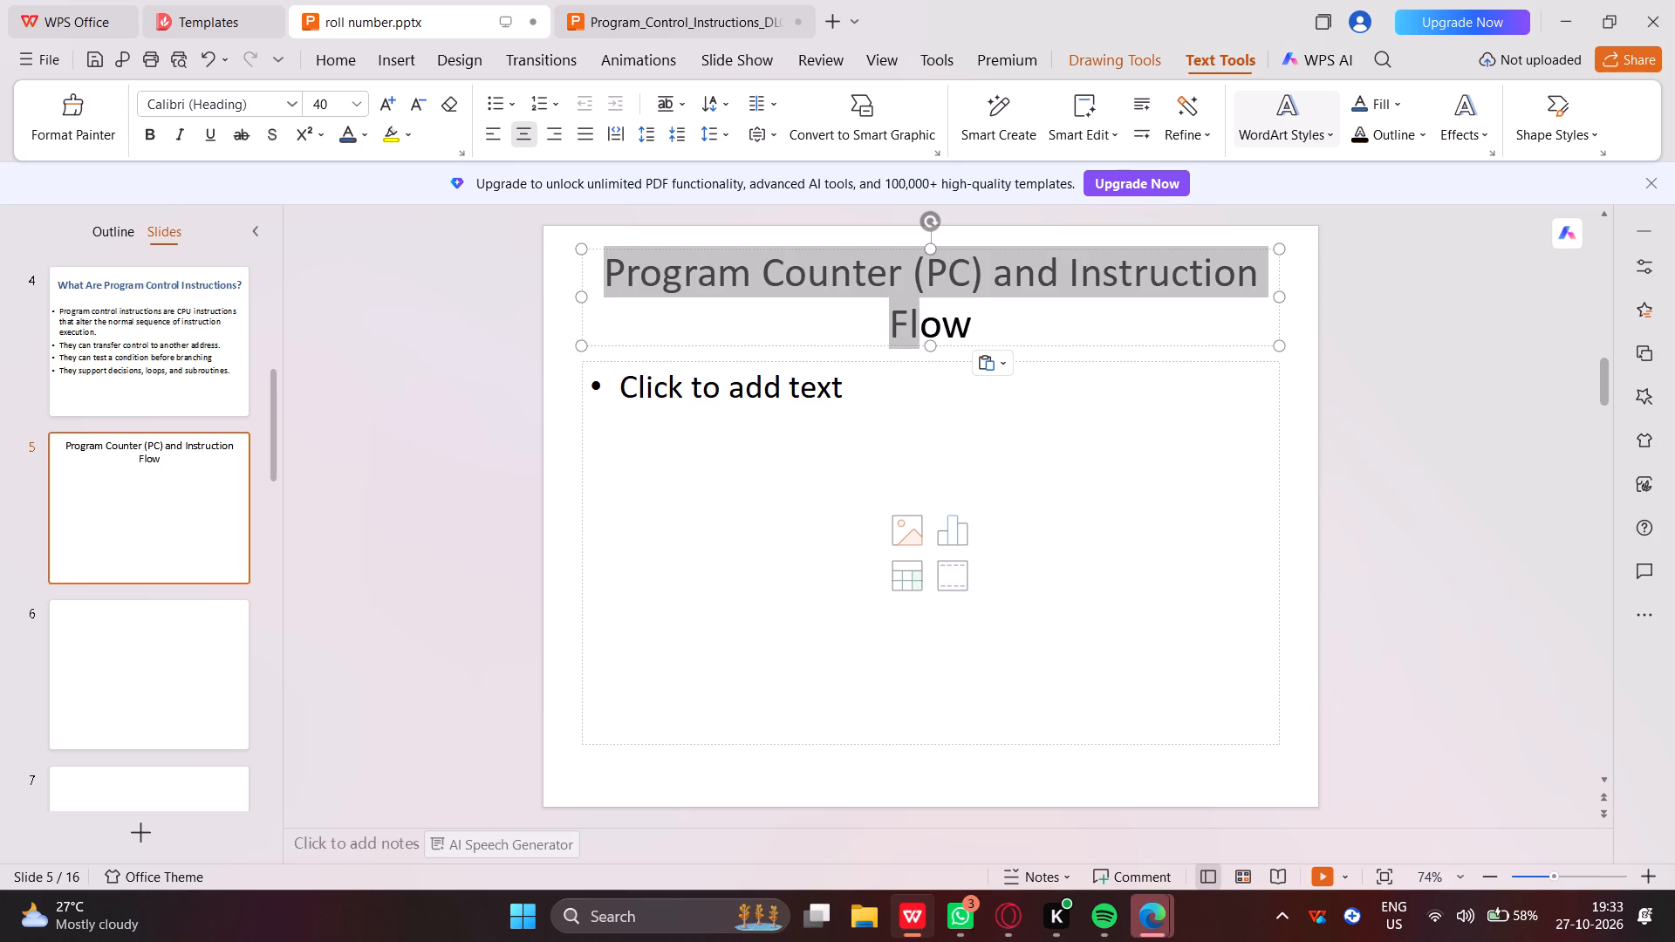
{"action": "left_click_drag", "start_coordinate": [944, 332], "coordinate": [1013, 331]}
{"action": "left_click", "coordinate": [141, 133]}
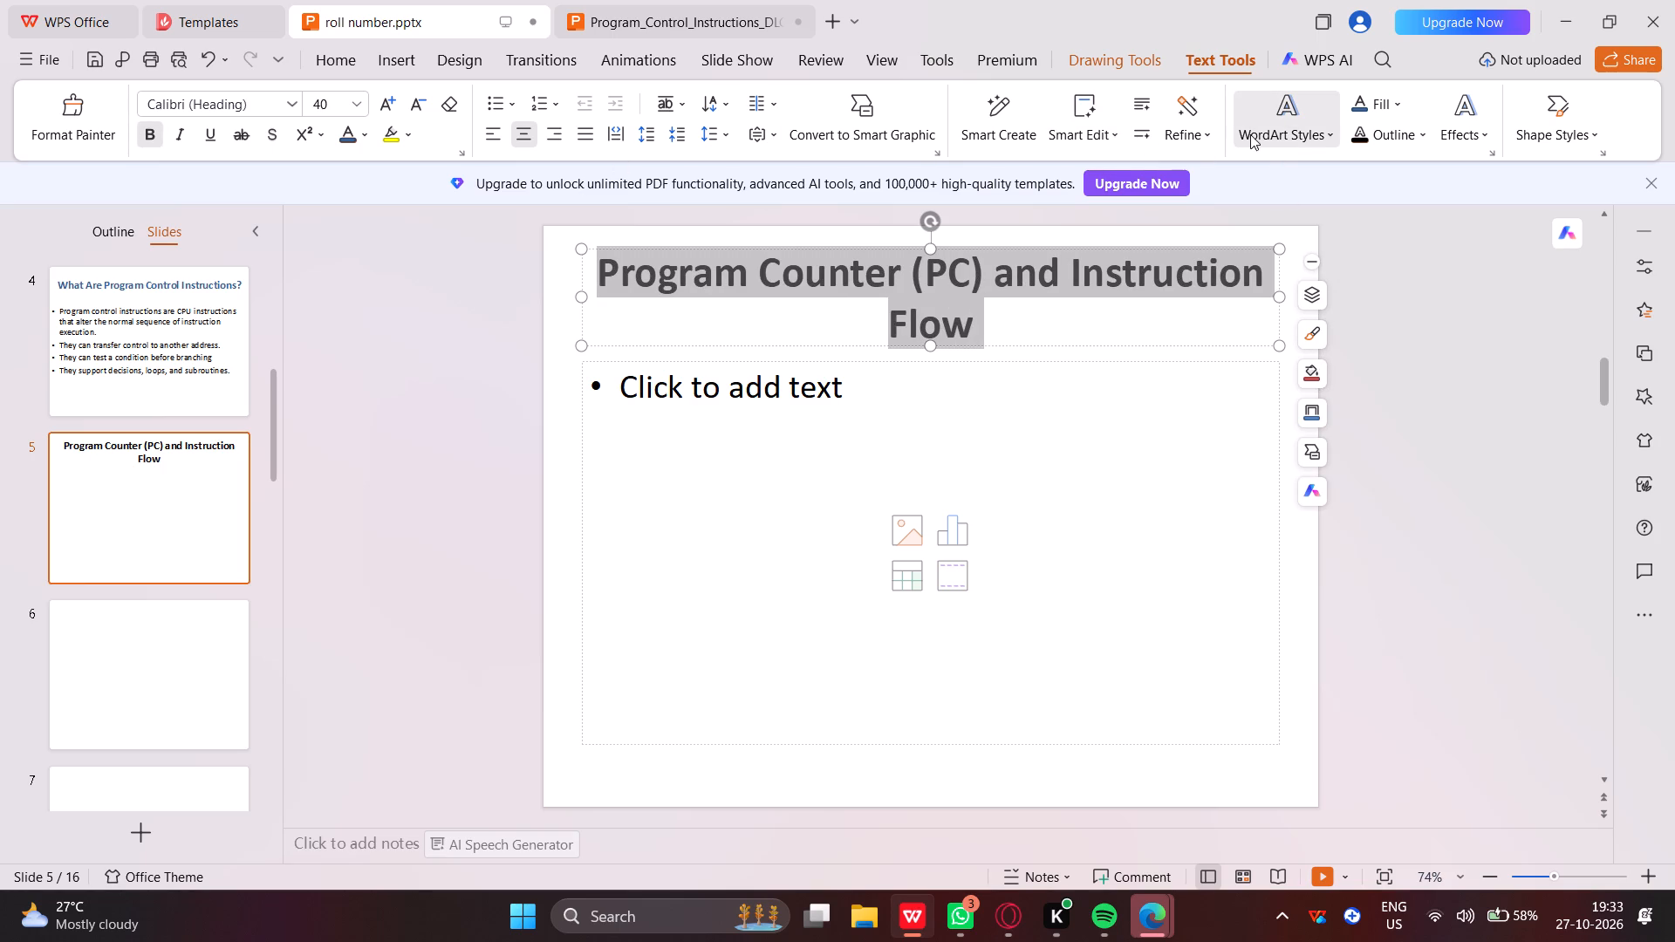
{"action": "left_click", "coordinate": [1398, 103]}
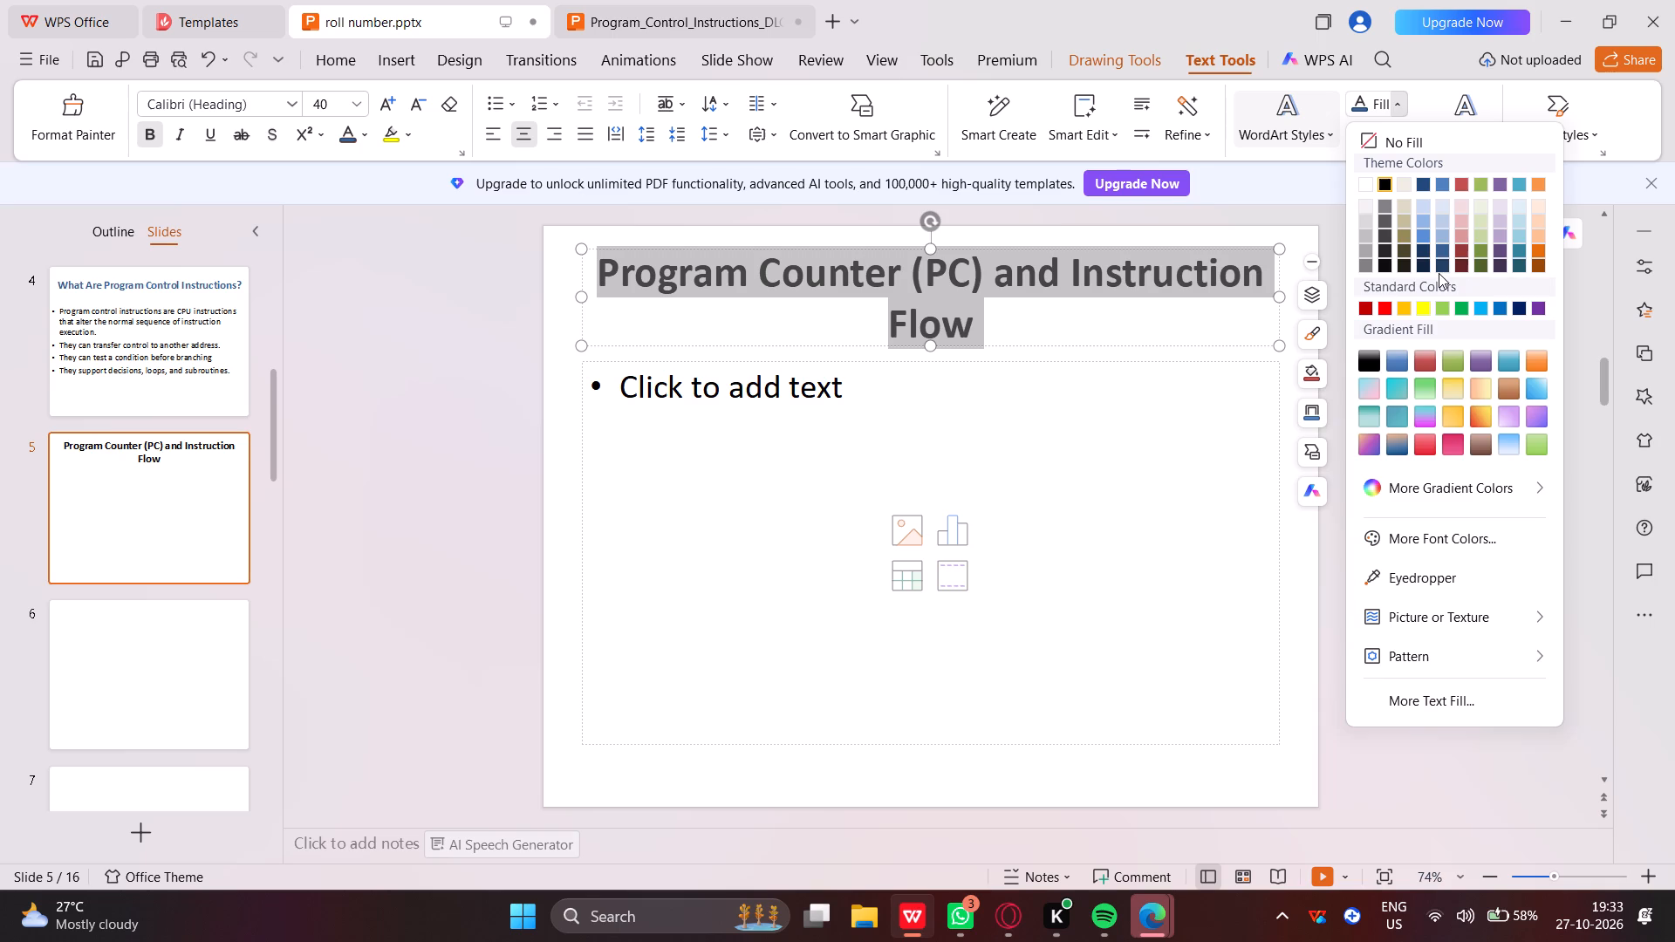
{"action": "left_click", "coordinate": [1444, 245]}
{"action": "left_click", "coordinate": [1422, 375]}
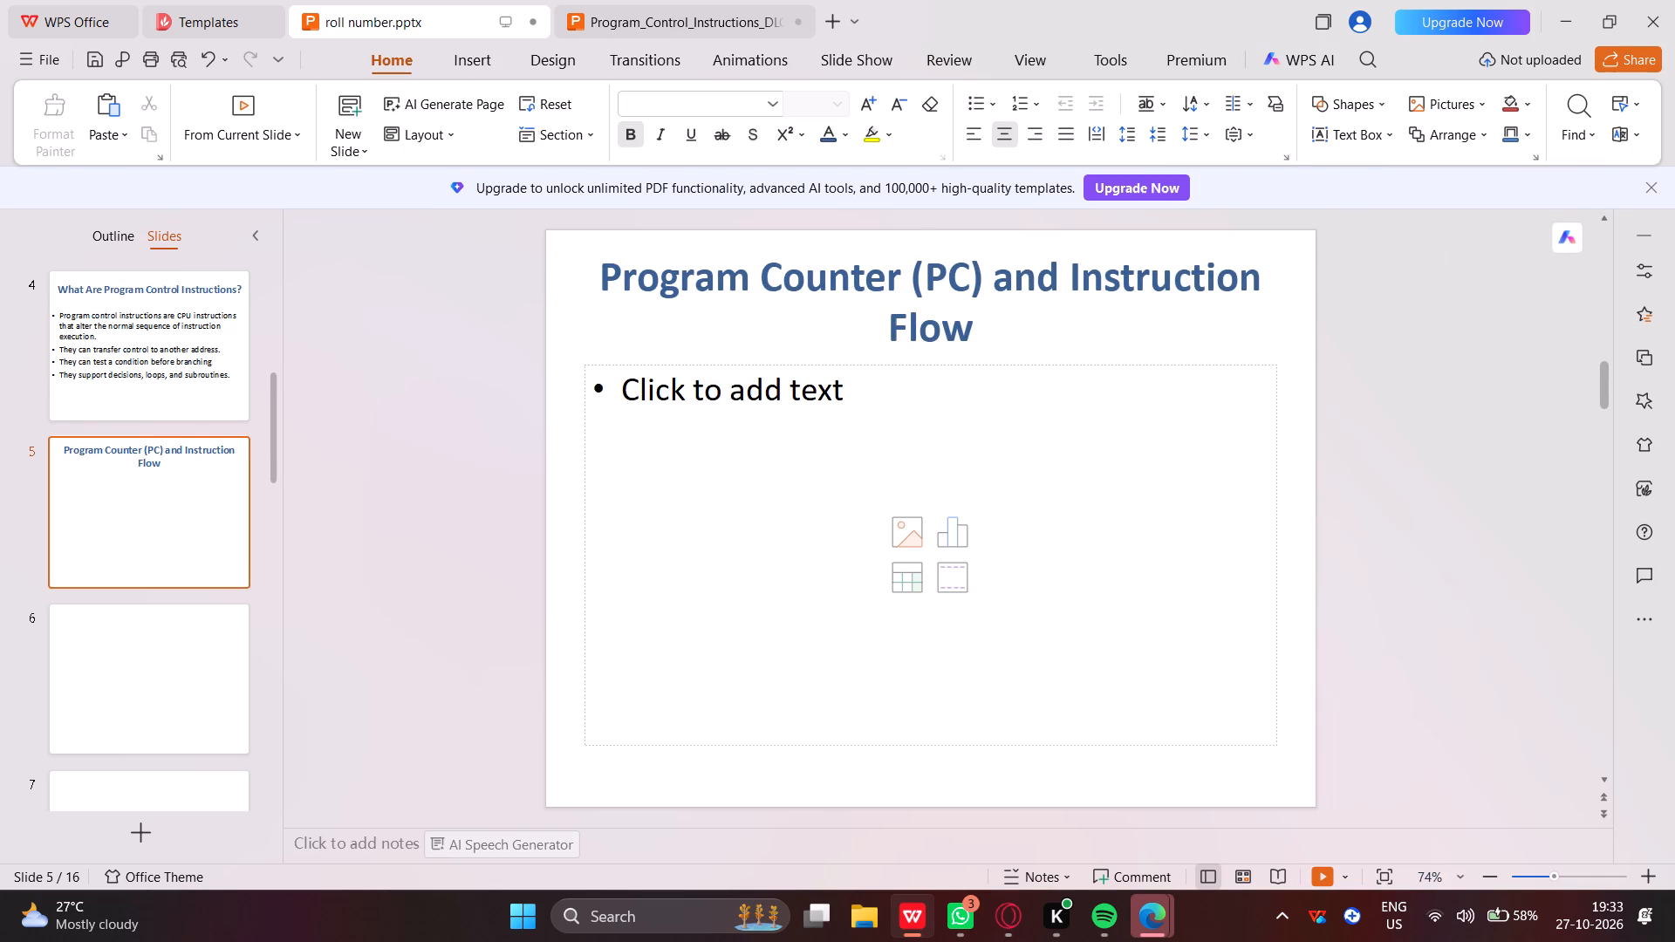
Copy "PC is a CPU register that stores the address of the next instruction." from the downloaded deck into slide 5 as the first bullet.
{"action": "left_click", "coordinate": [819, 416]}
{"action": "left_click", "coordinate": [626, 16]}
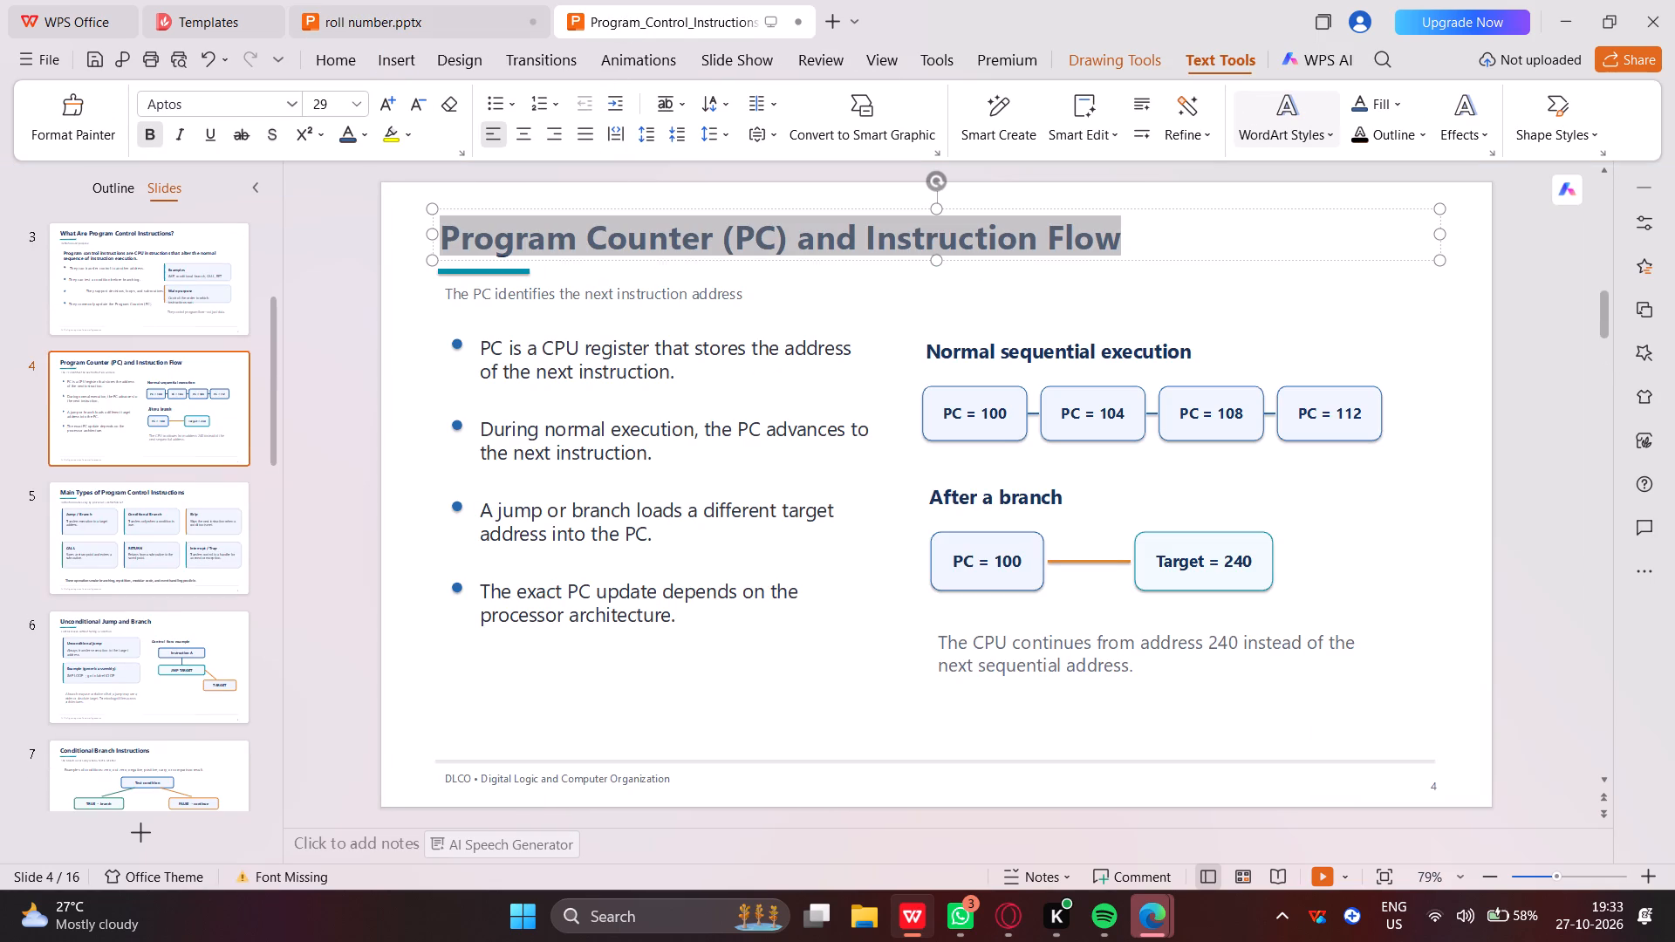
{"action": "left_click_drag", "start_coordinate": [482, 346], "coordinate": [688, 379]}
{"action": "key", "text": "ctrl+c"}
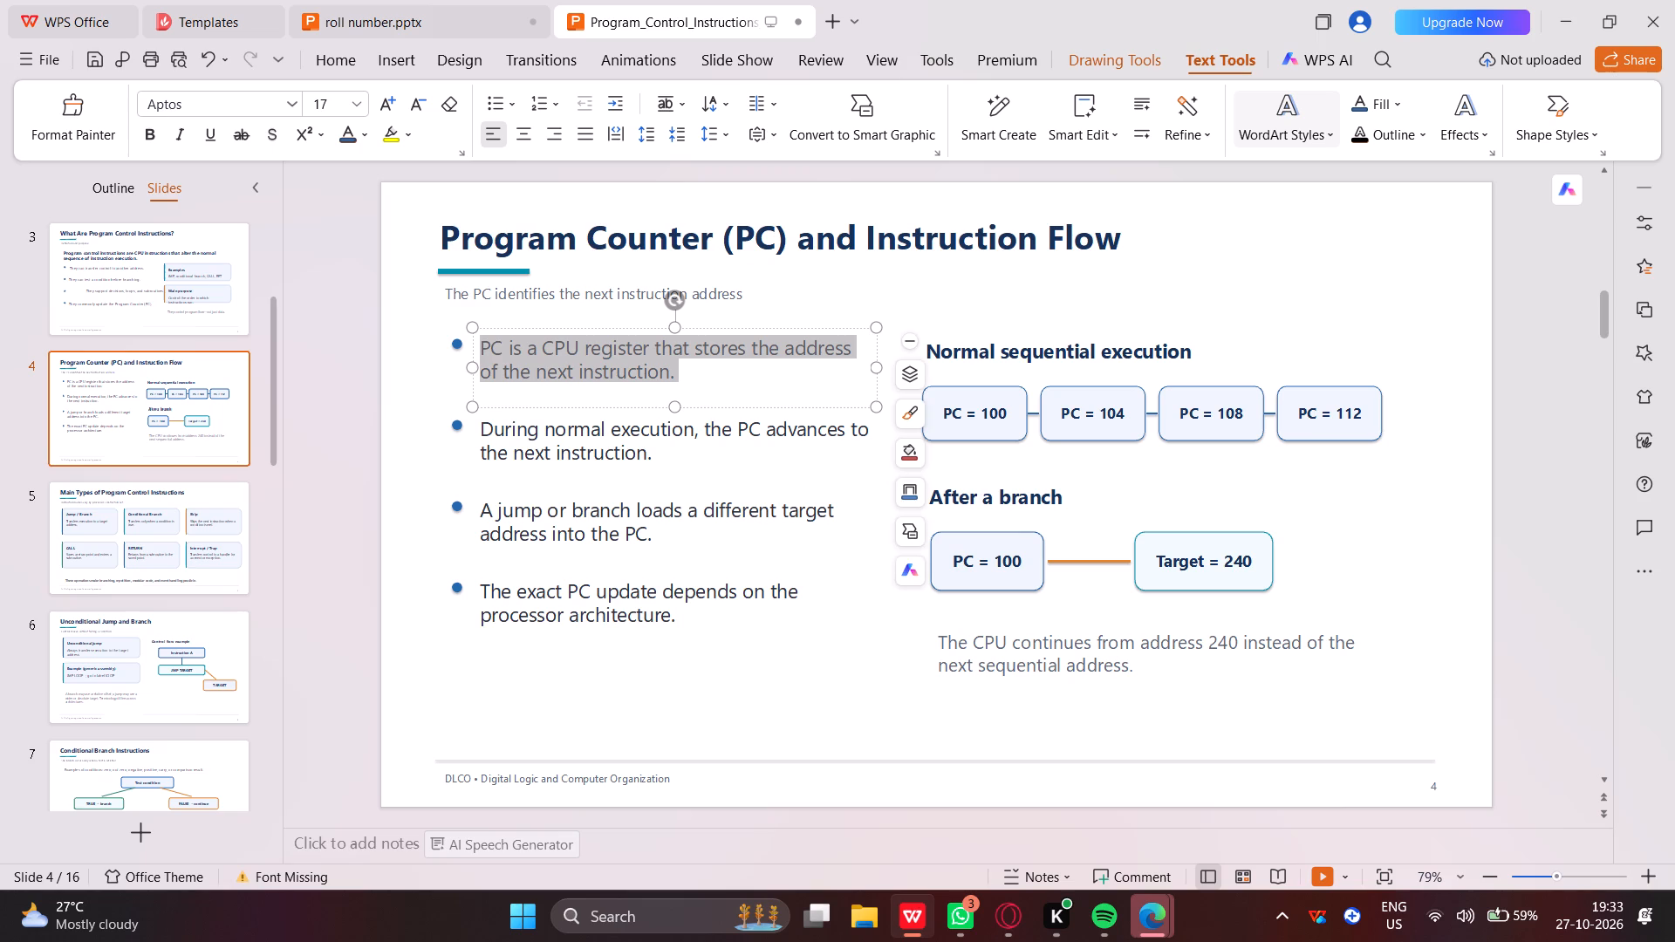
{"action": "left_click", "coordinate": [380, 6]}
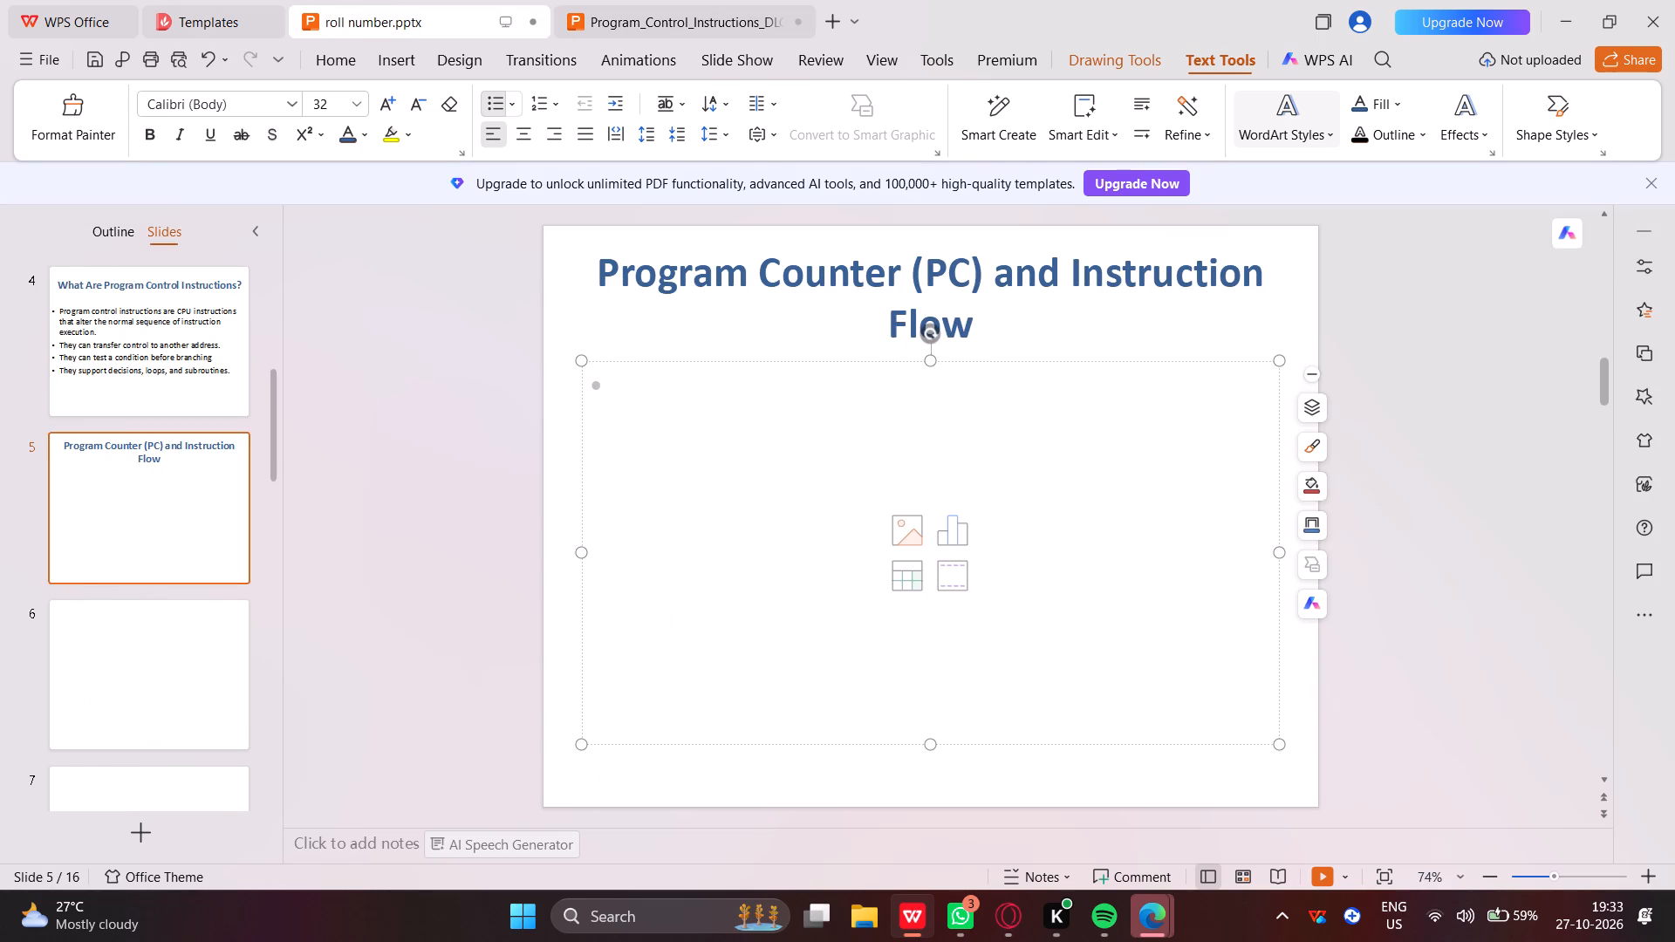
{"action": "key", "text": "ctrl+v"}
Copy "During normal execution, the PC advances to the next instruction." from the downloaded deck into slide 5 of roll number.pptx as the second bullet.
{"action": "left_click", "coordinate": [639, 18]}
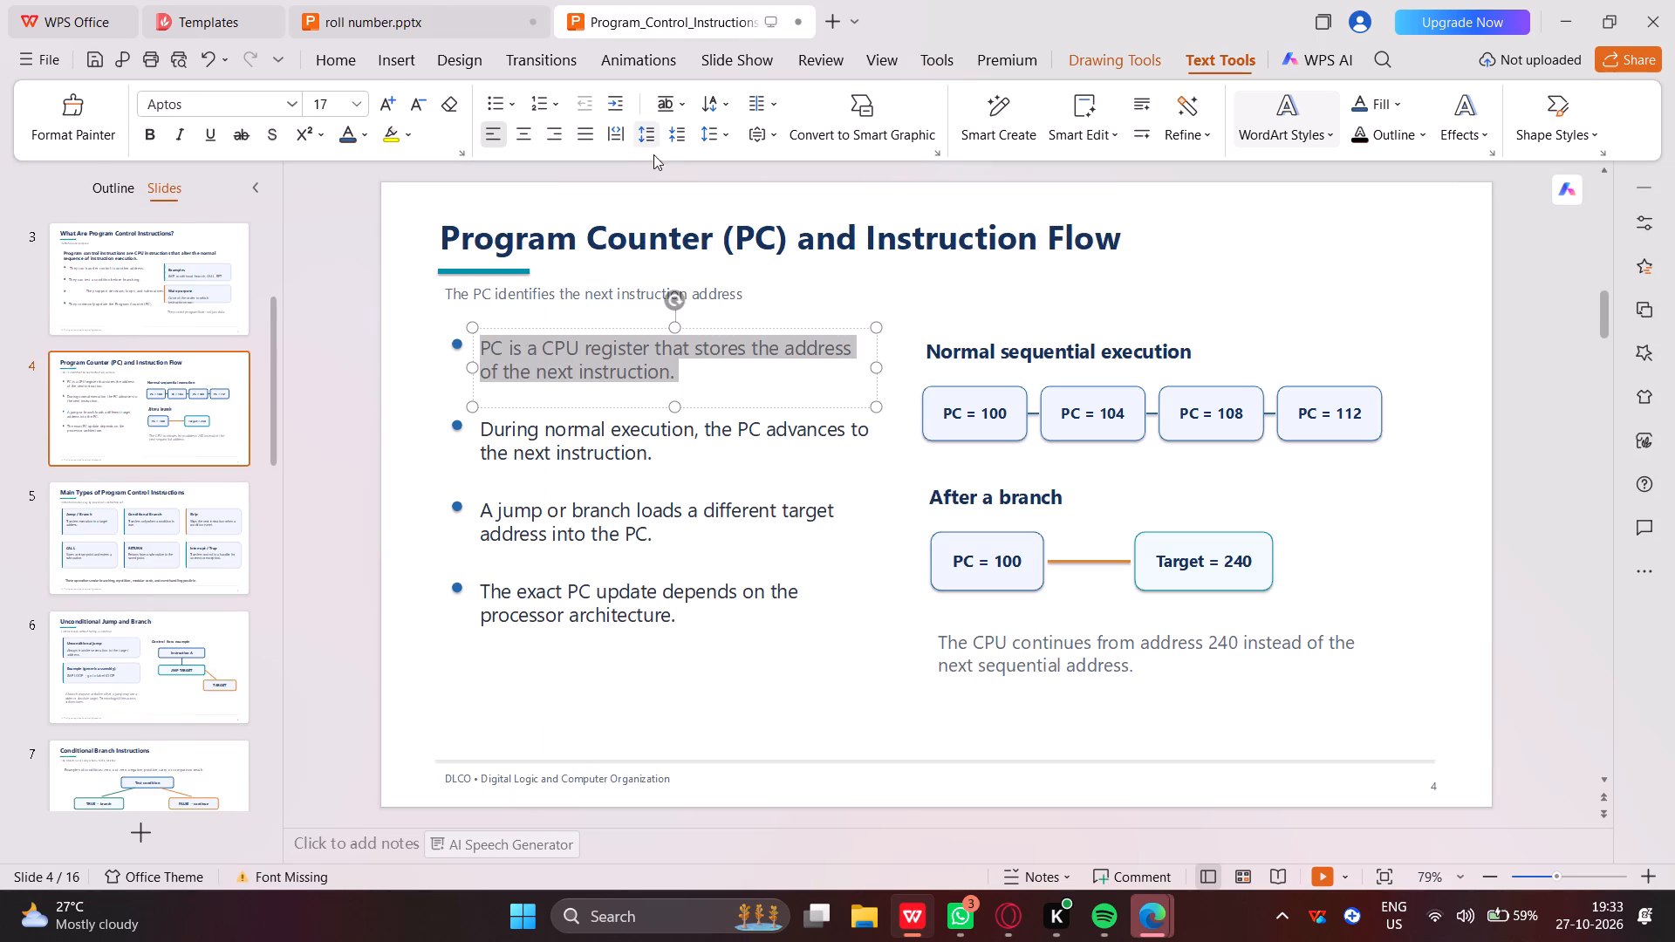
{"action": "left_click_drag", "start_coordinate": [484, 420], "coordinate": [660, 474]}
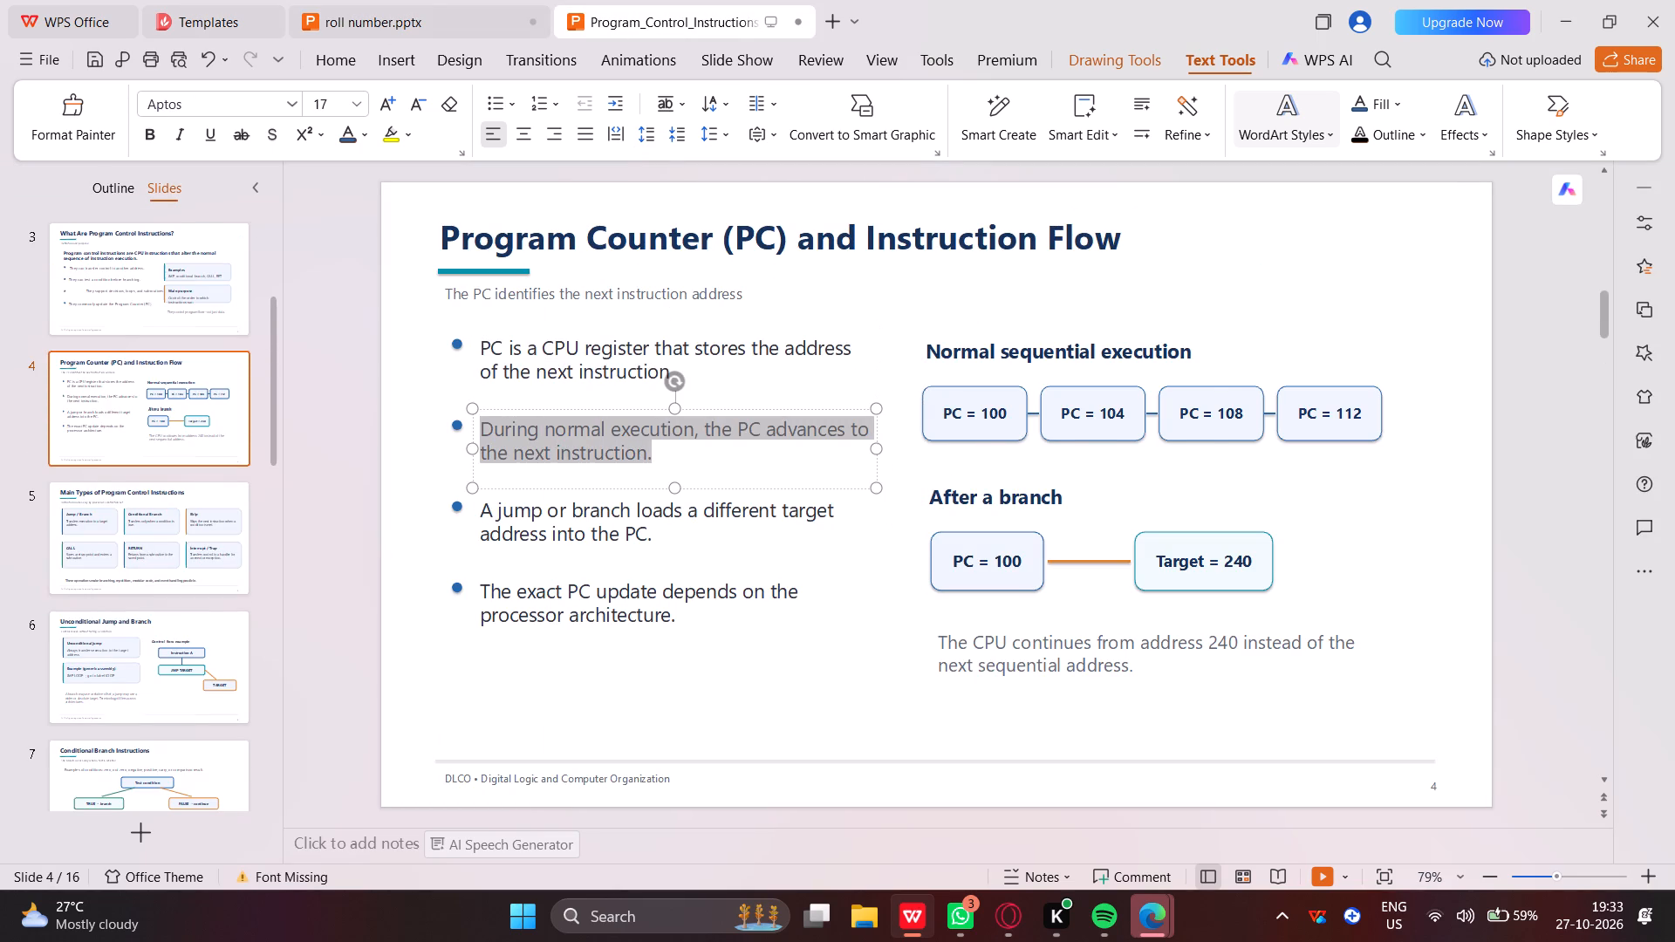
{"action": "left_click_drag", "start_coordinate": [660, 474], "coordinate": [664, 474]}
{"action": "key", "text": "ctrl+c"}
{"action": "left_click", "coordinate": [424, 10], "text": "ctrl"}
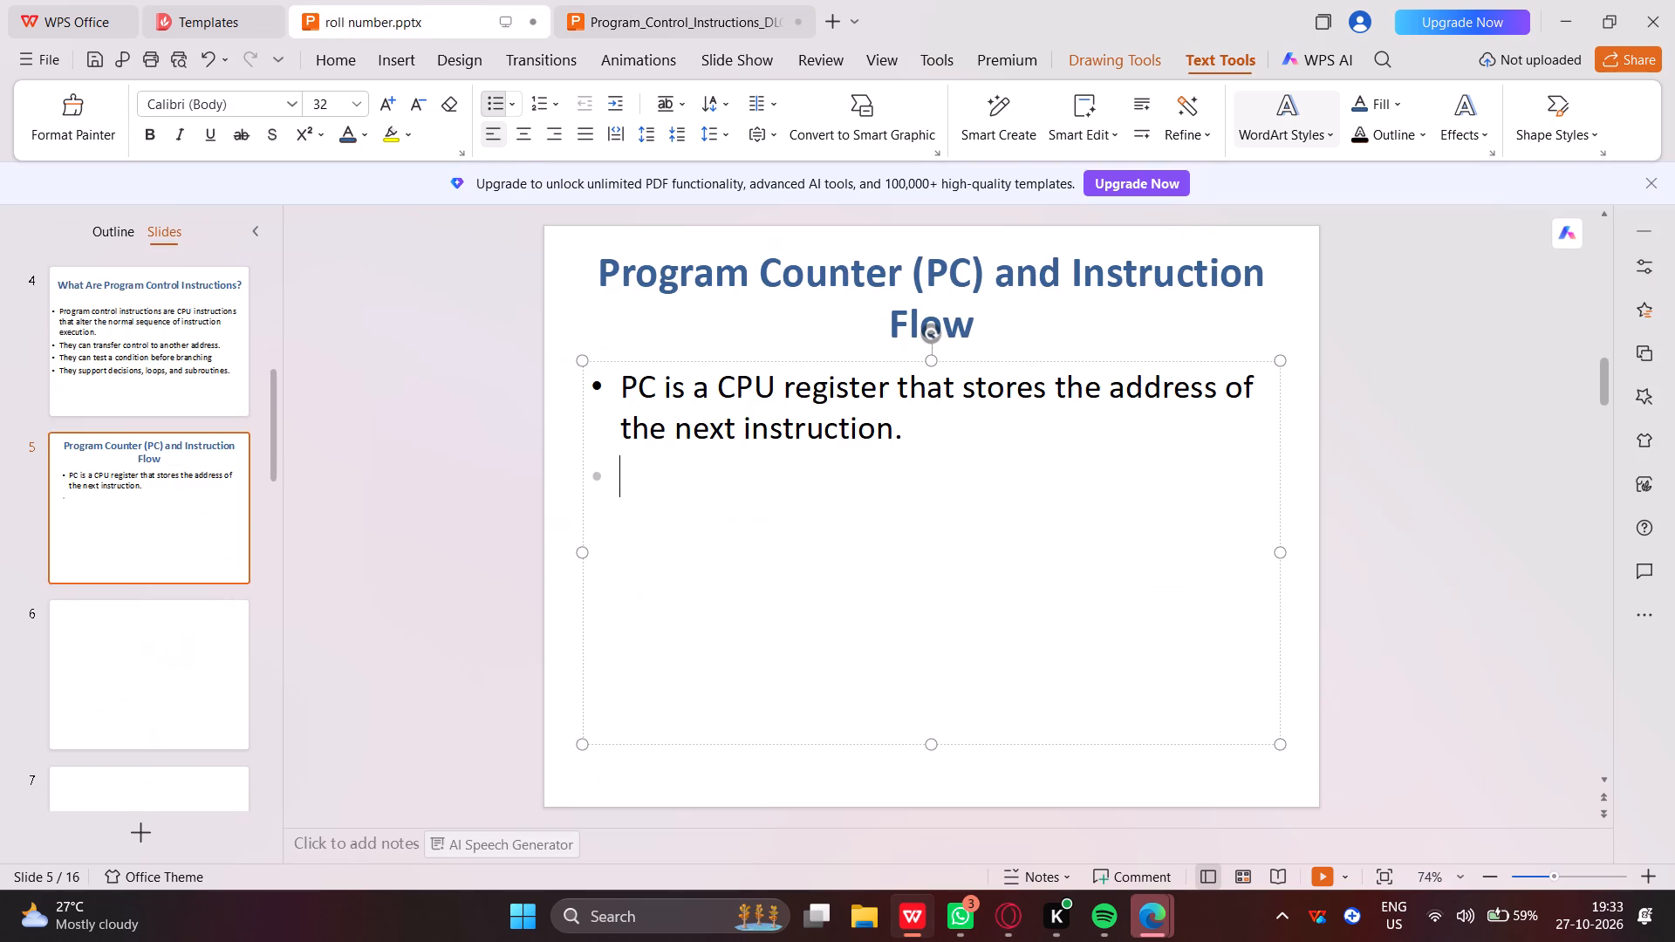
{"action": "key", "text": "ctrl+v"}
Copy "A jump or branch loads a different target address into the PC." from the downloaded deck into slide 5 as the third bullet.
{"action": "left_click", "coordinate": [641, 22], "text": "ctrl"}
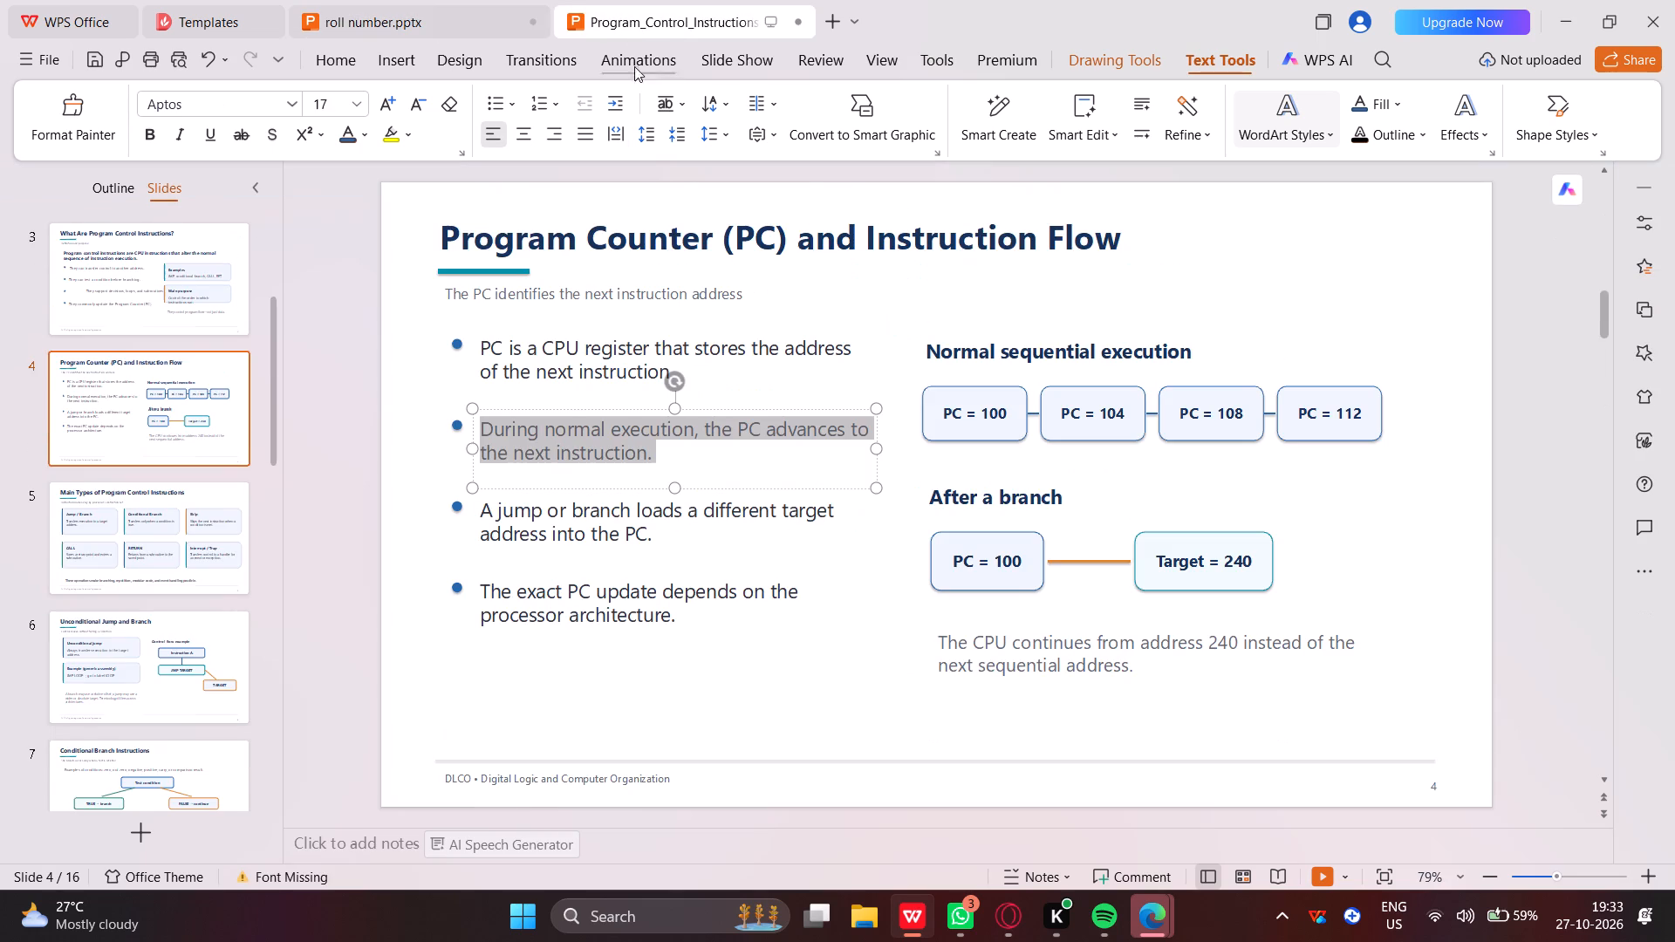
{"action": "left_click_drag", "start_coordinate": [485, 508], "coordinate": [674, 553]}
{"action": "key", "text": "ctrl+c"}
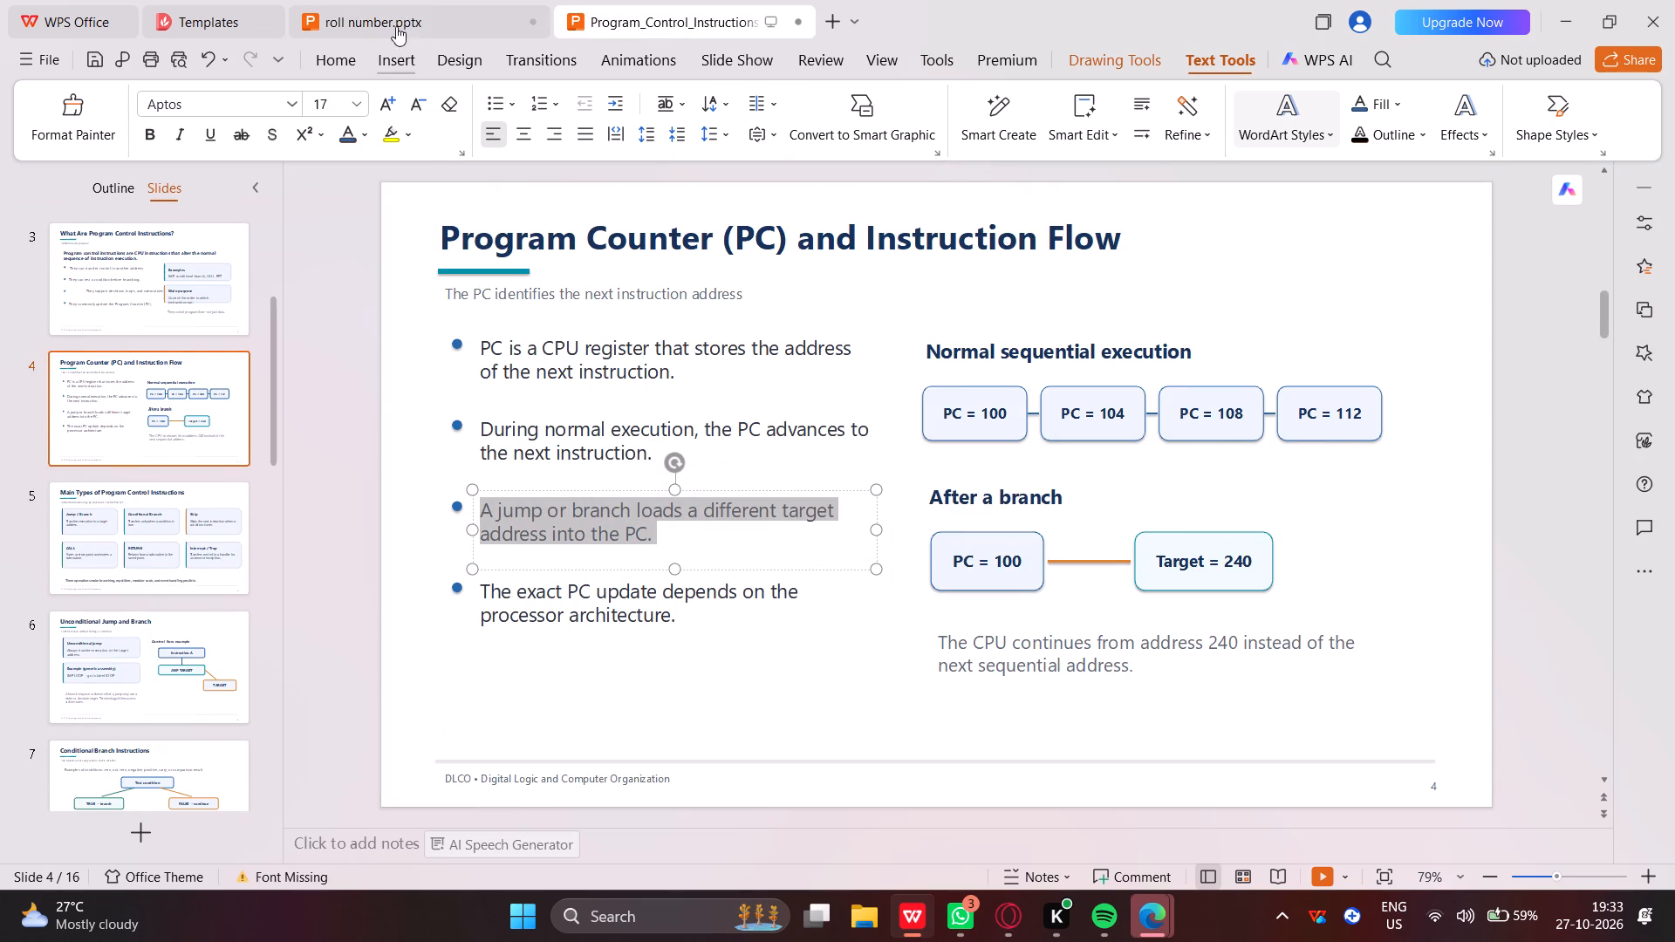
{"action": "left_click", "coordinate": [387, 10]}
{"action": "key", "text": "ctrl+v"}
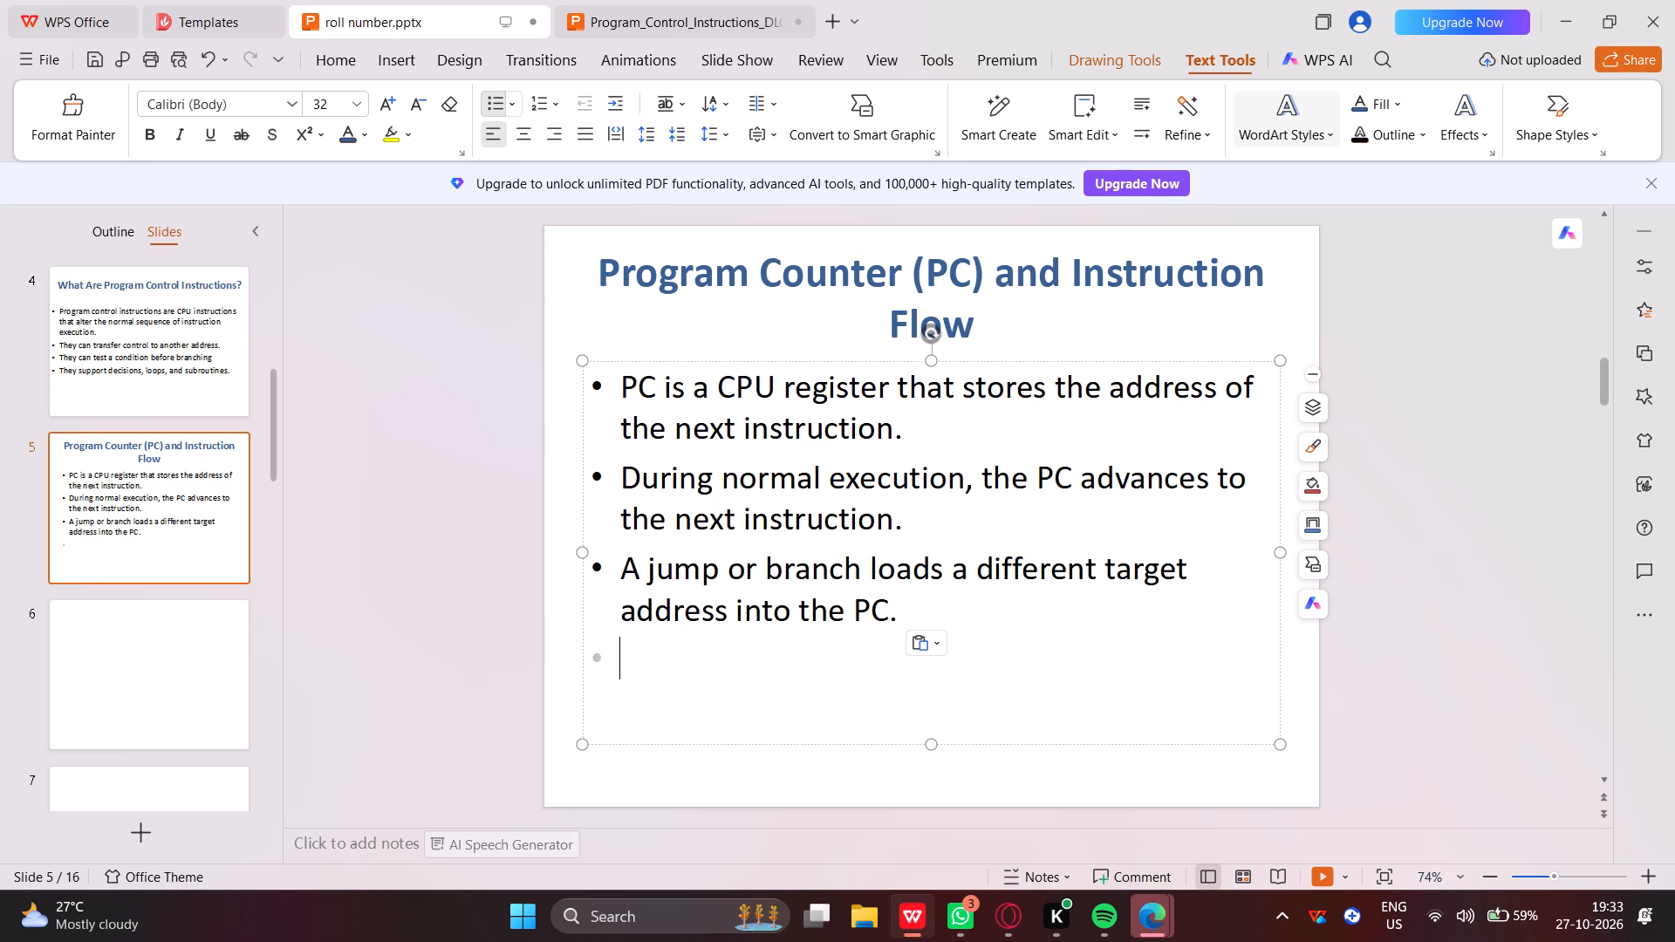
Copy "The exact PC update depends on the processor architecture." from the downloaded deck into slide 5 of roll number.pptx as the fourth bullet.
{"action": "left_click", "coordinate": [581, 11]}
{"action": "left_click_drag", "start_coordinate": [482, 587], "coordinate": [722, 656]}
{"action": "key", "text": "ctrl+c"}
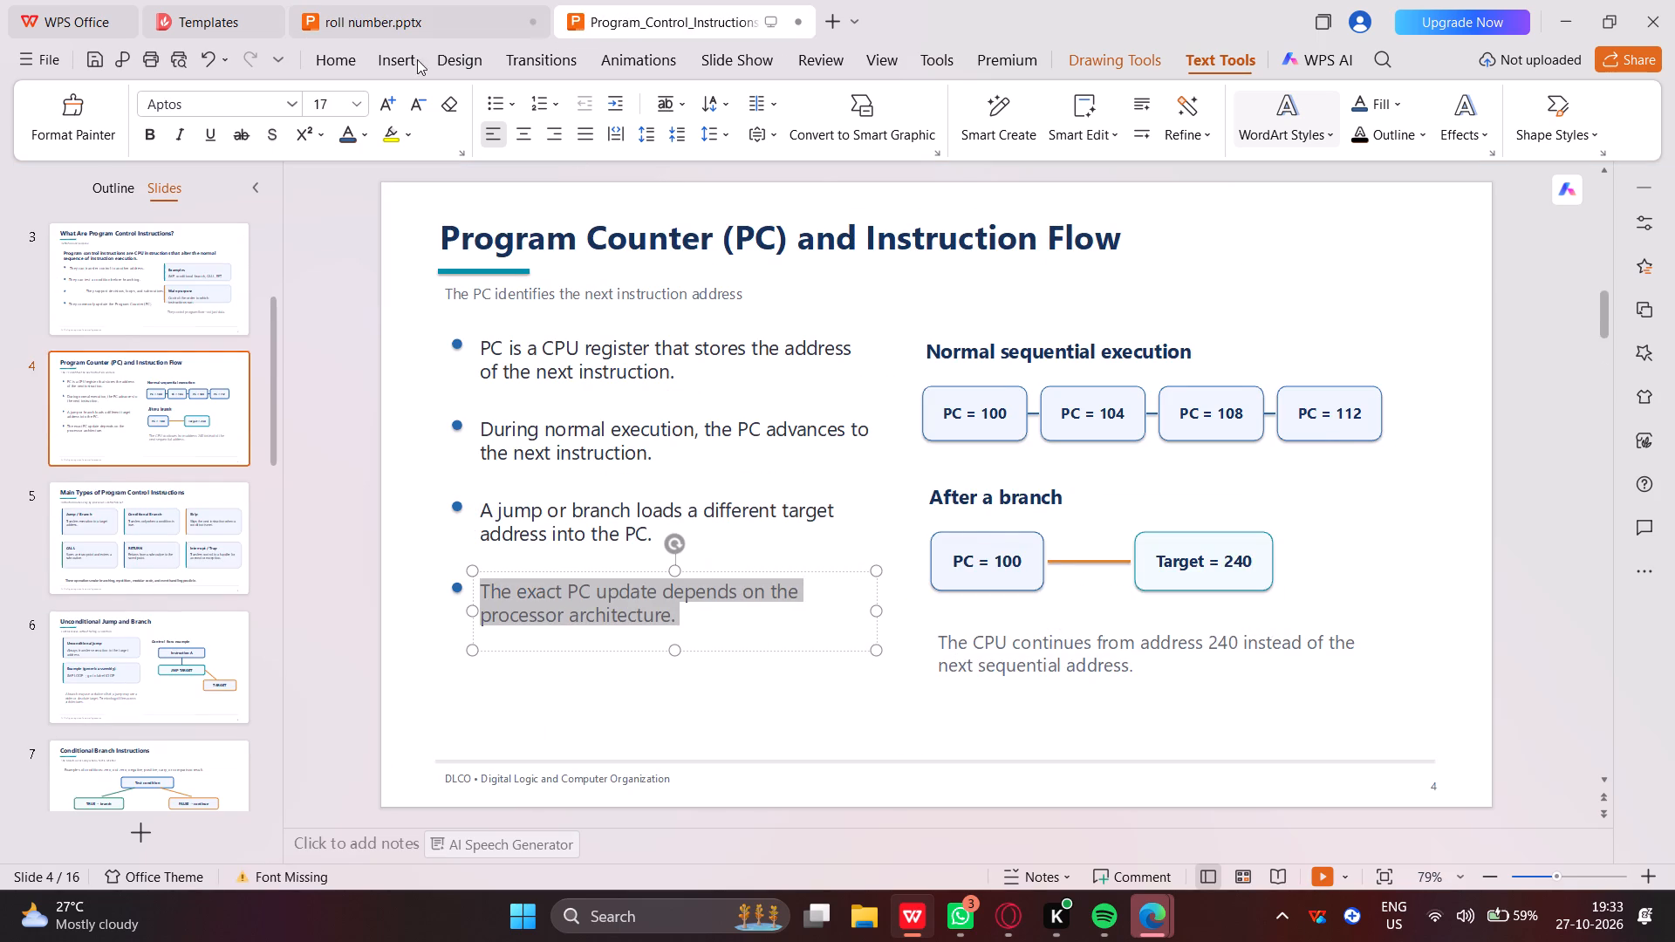
{"action": "left_click", "coordinate": [423, 0], "text": "ctrl"}
{"action": "key", "text": "ctrl+v"}
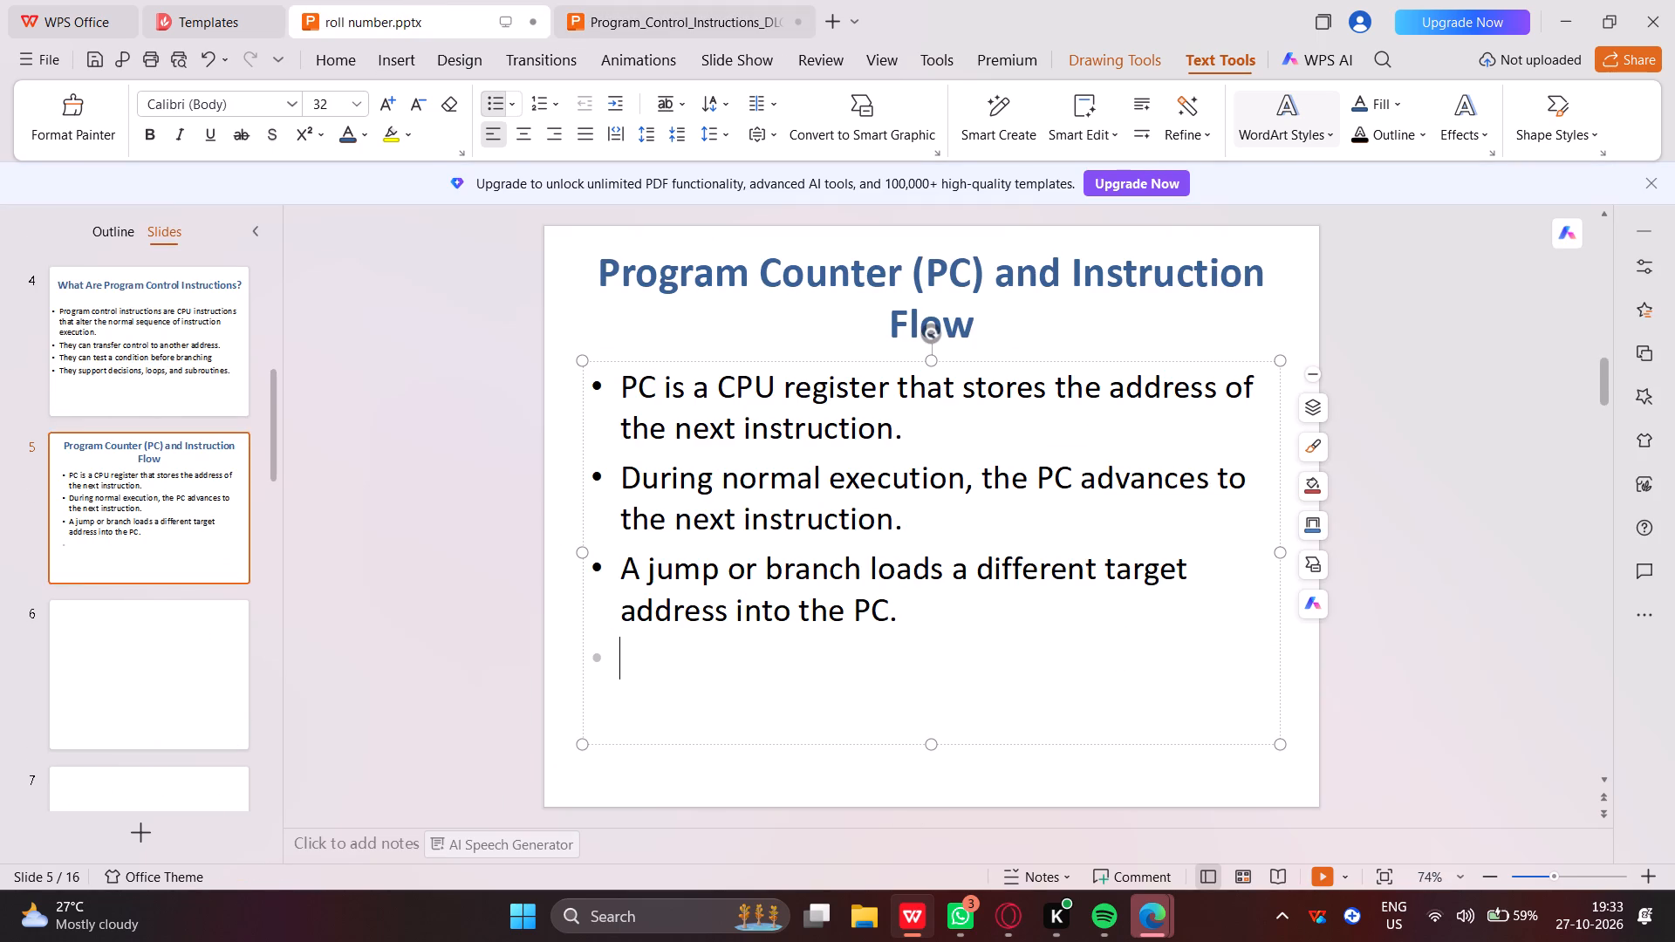
{"action": "left_click", "coordinate": [1429, 469]}
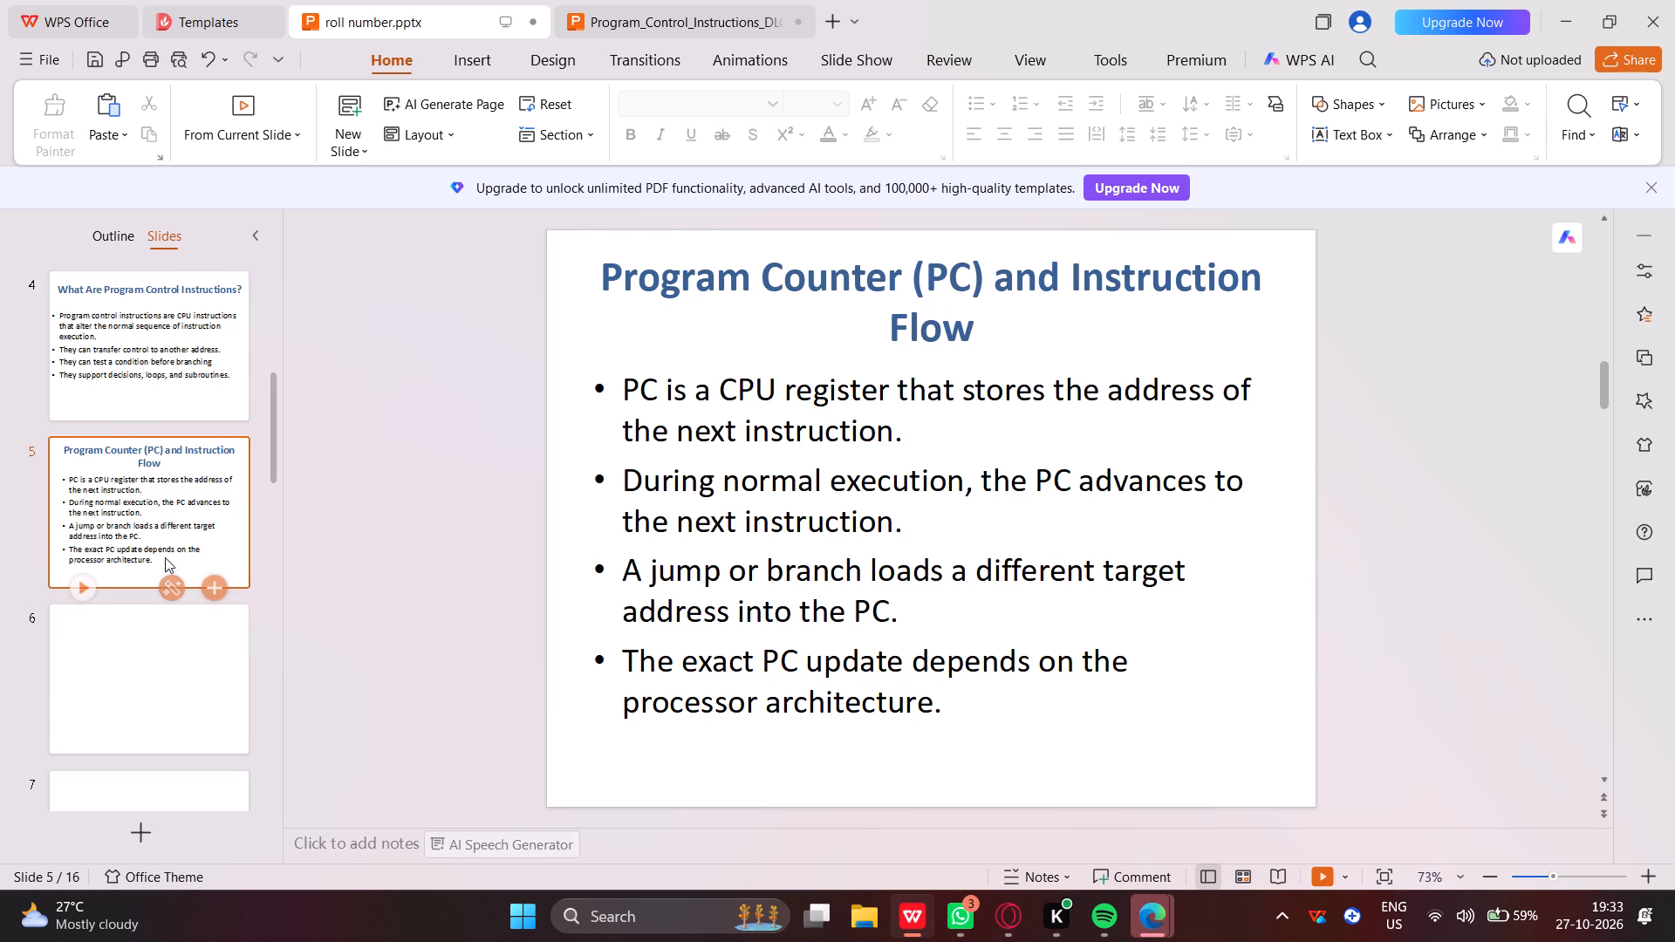
Open the empty slide 6 of roll number.pptx for its content.
{"action": "scroll", "coordinate": [165, 557], "scroll_direction": "up", "scroll_amount": 2}
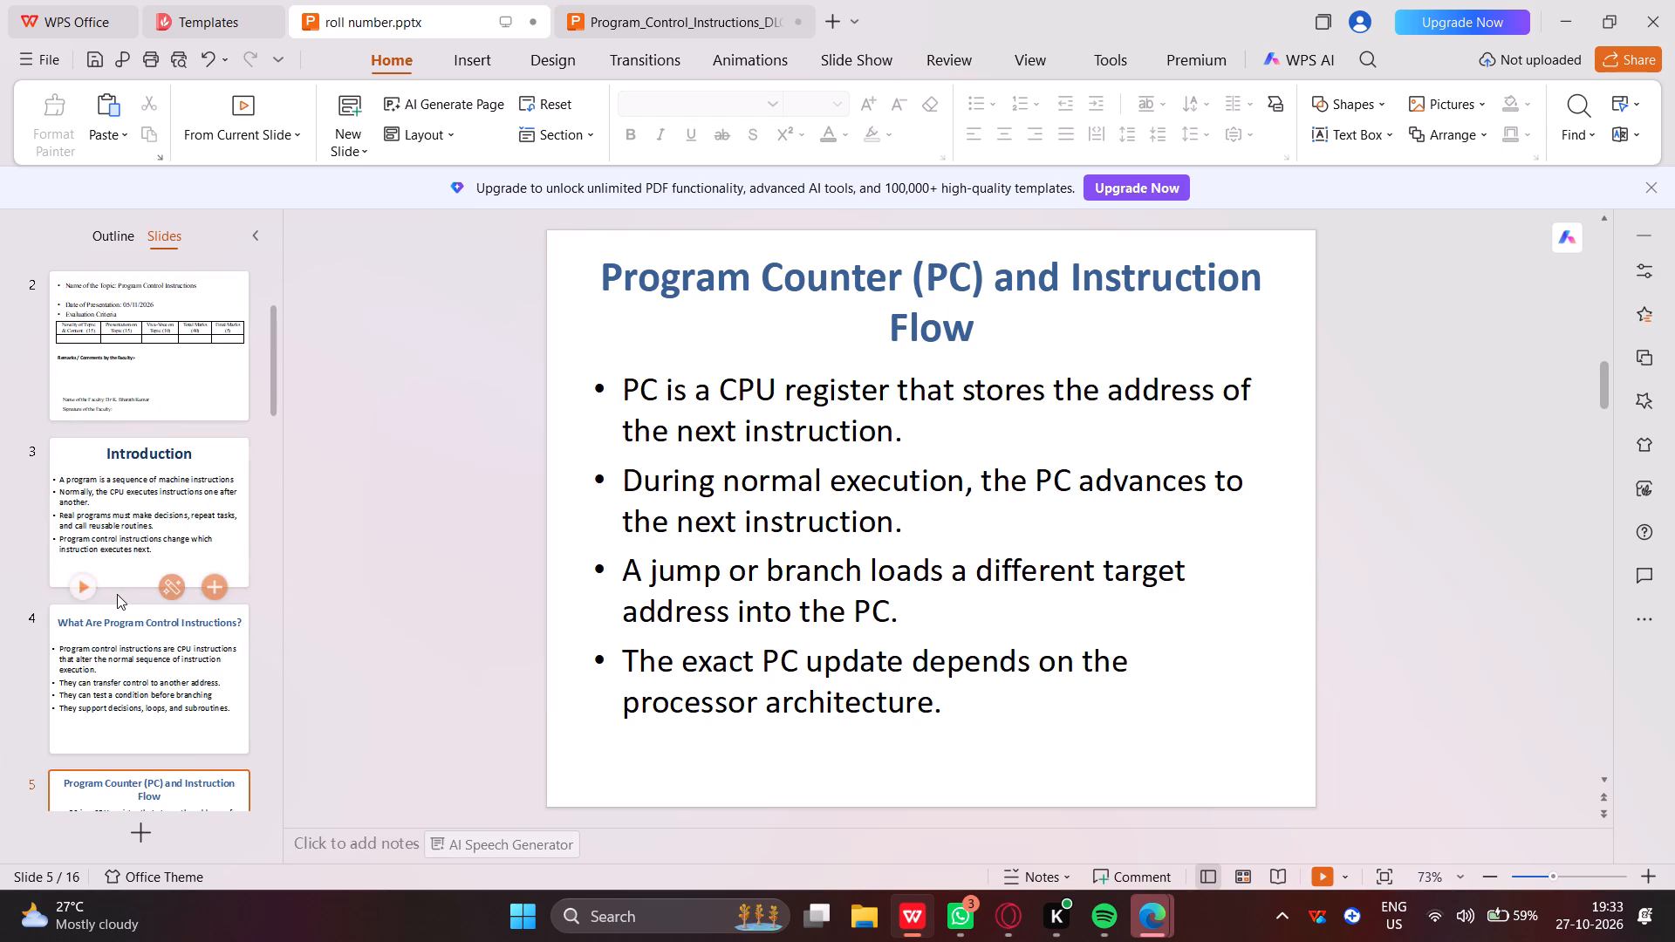
{"action": "scroll", "coordinate": [123, 399], "scroll_direction": "up", "scroll_amount": 2}
{"action": "scroll", "coordinate": [126, 497], "scroll_direction": "down", "scroll_amount": 1}
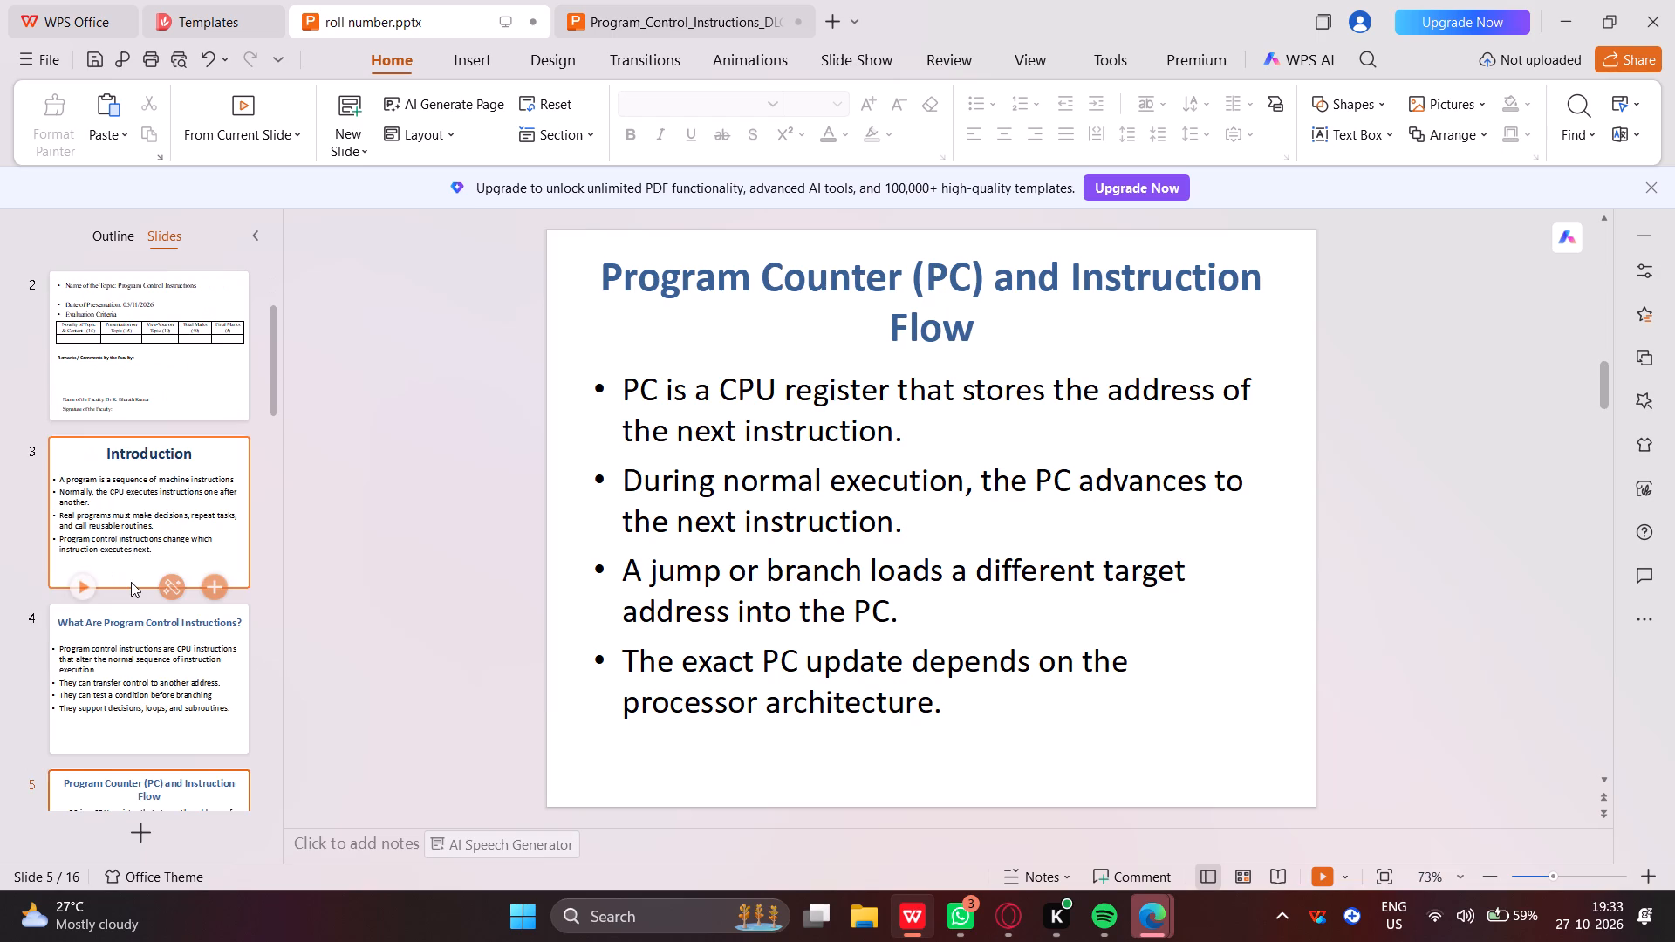
{"action": "scroll", "coordinate": [117, 625], "scroll_direction": "down", "scroll_amount": 2}
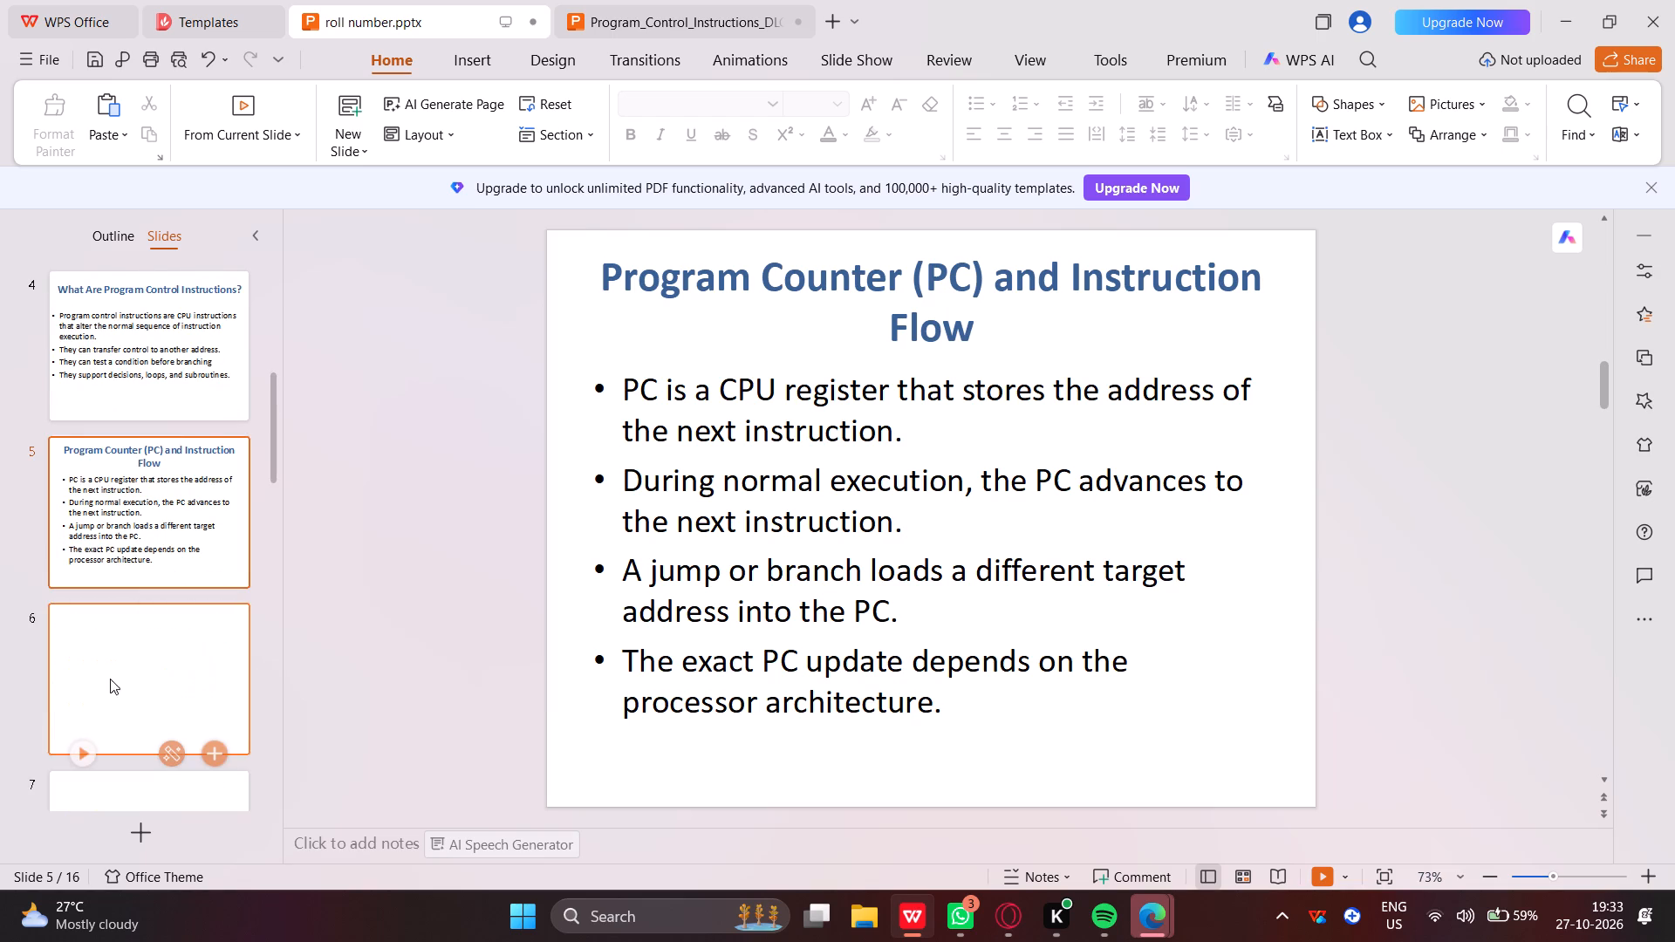
{"action": "left_click", "coordinate": [110, 680]}
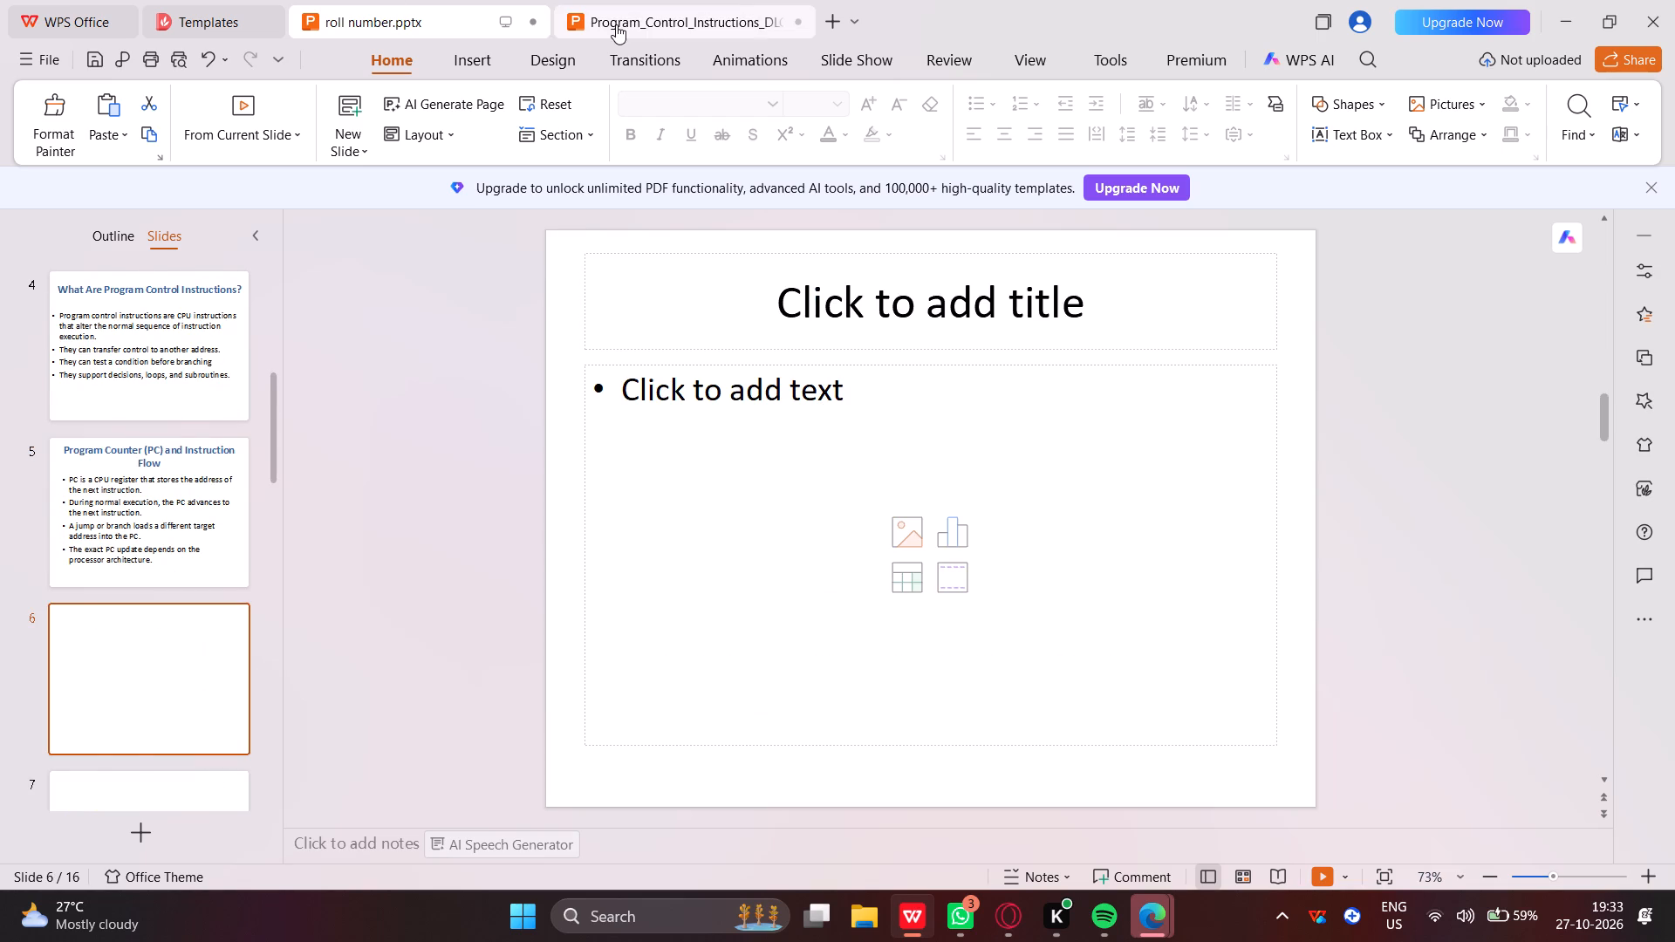
Look through the downloaded deck's slides, from Main Types of Program Control Instructions through to References, to review the remaining content.
{"action": "left_click", "coordinate": [616, 24]}
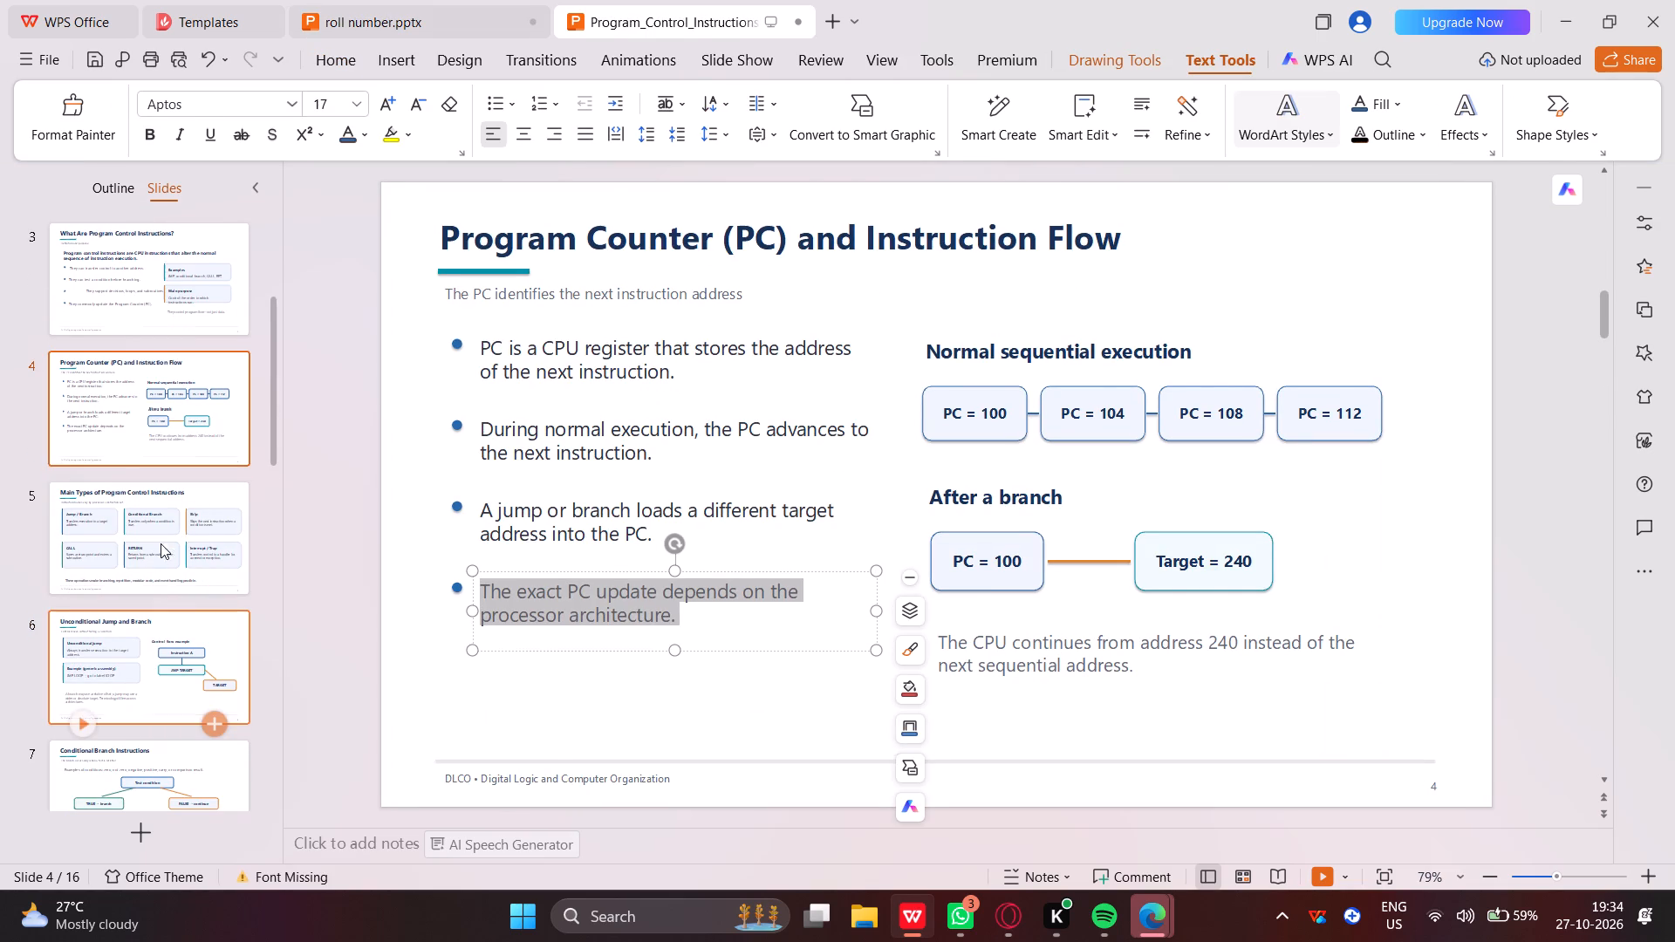
{"action": "left_click", "coordinate": [165, 536]}
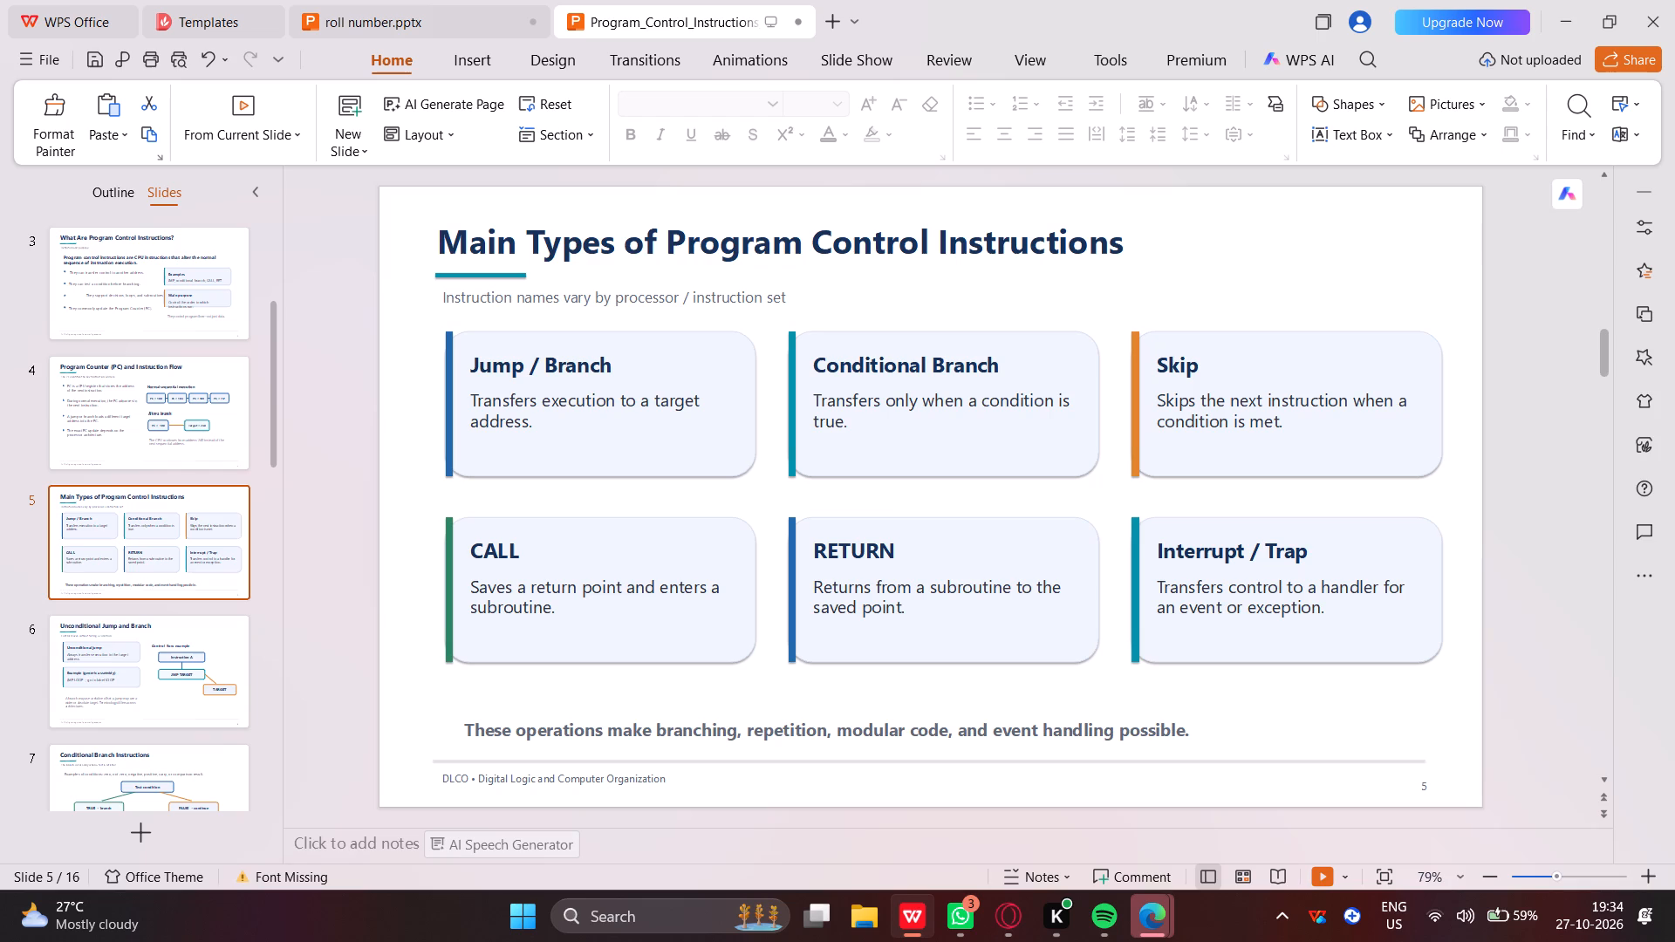
{"action": "left_click", "coordinate": [174, 689]}
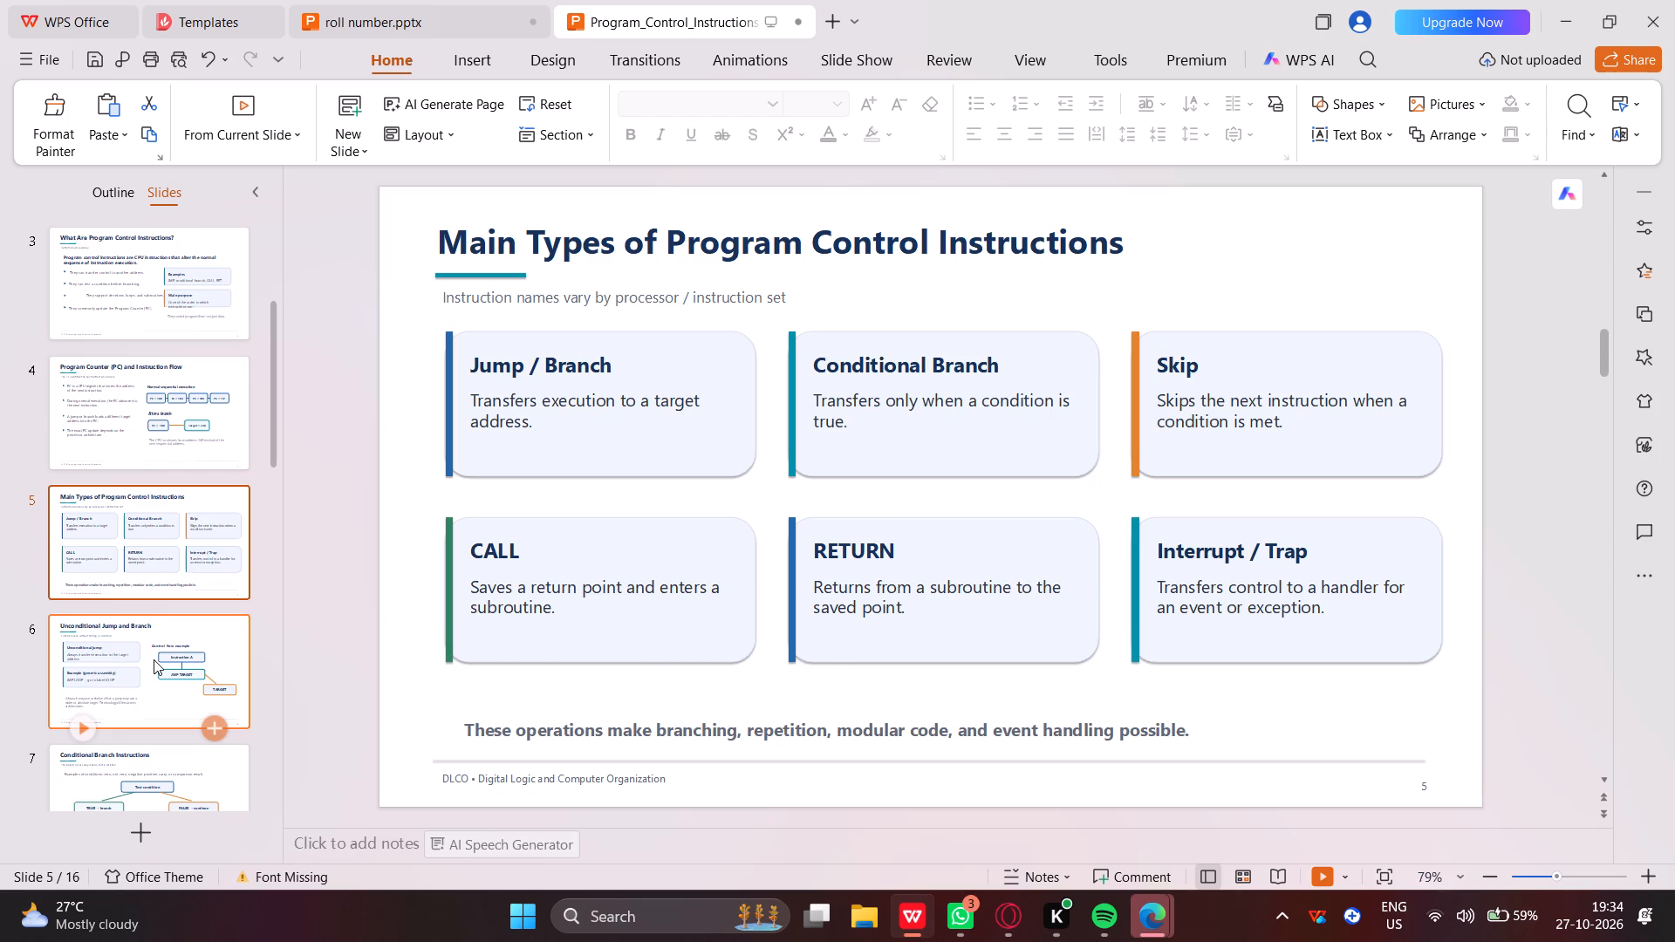
{"action": "scroll", "coordinate": [168, 644], "scroll_direction": "down", "scroll_amount": 1}
{"action": "left_click", "coordinate": [153, 668]}
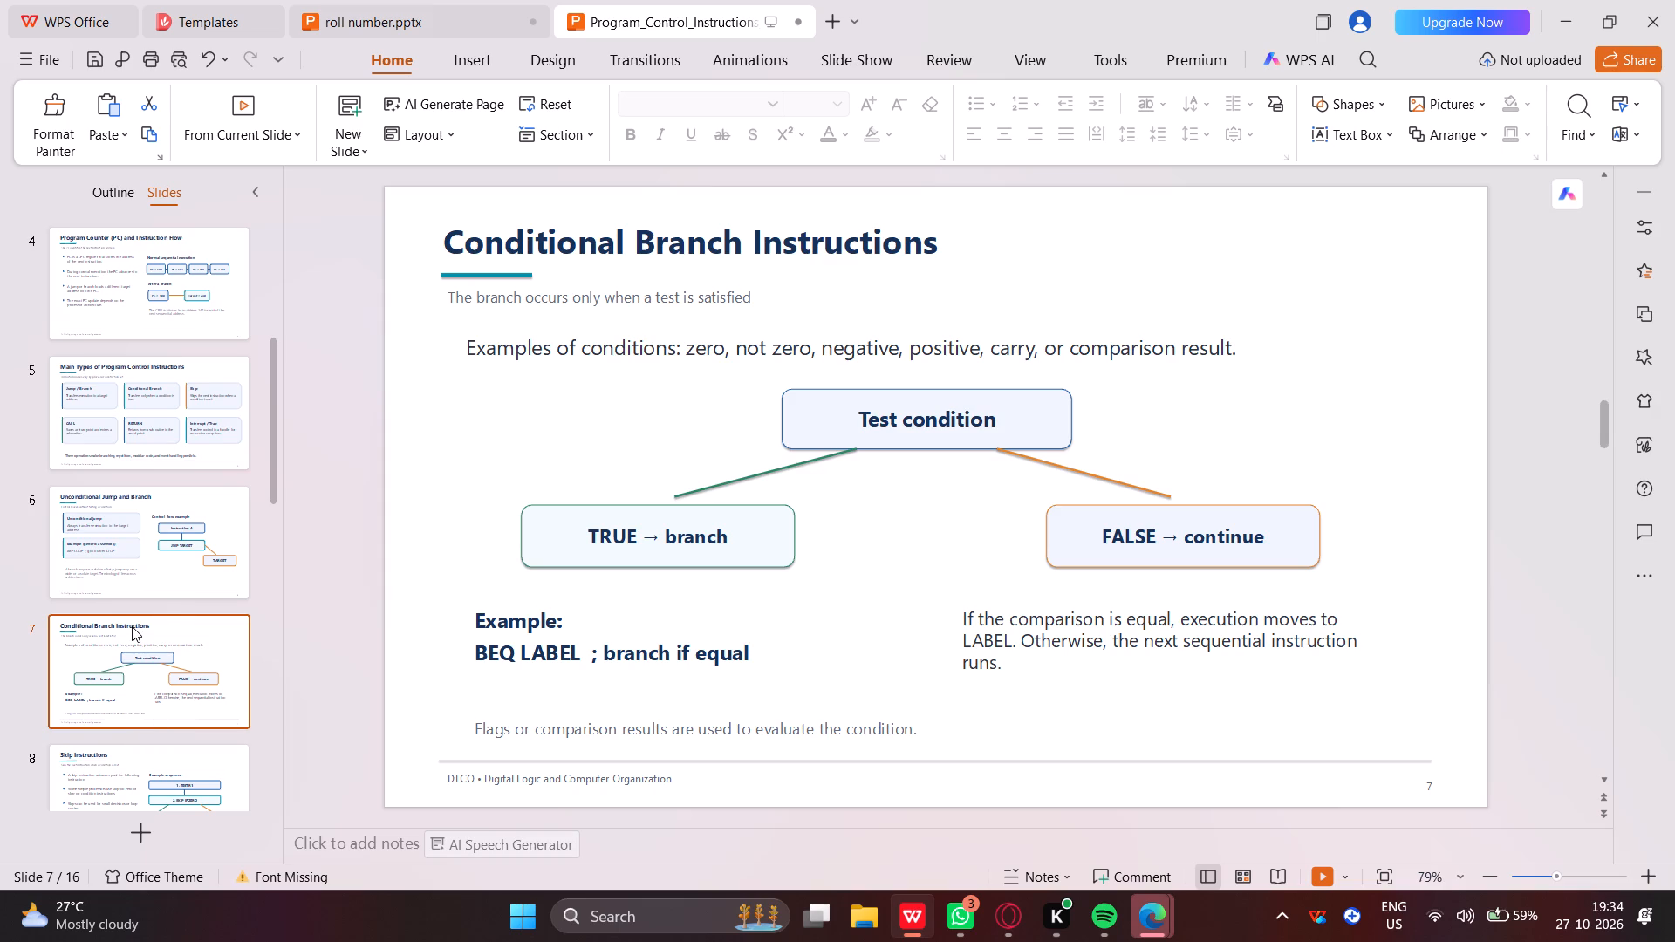
{"action": "scroll", "coordinate": [136, 576], "scroll_direction": "down", "scroll_amount": 1}
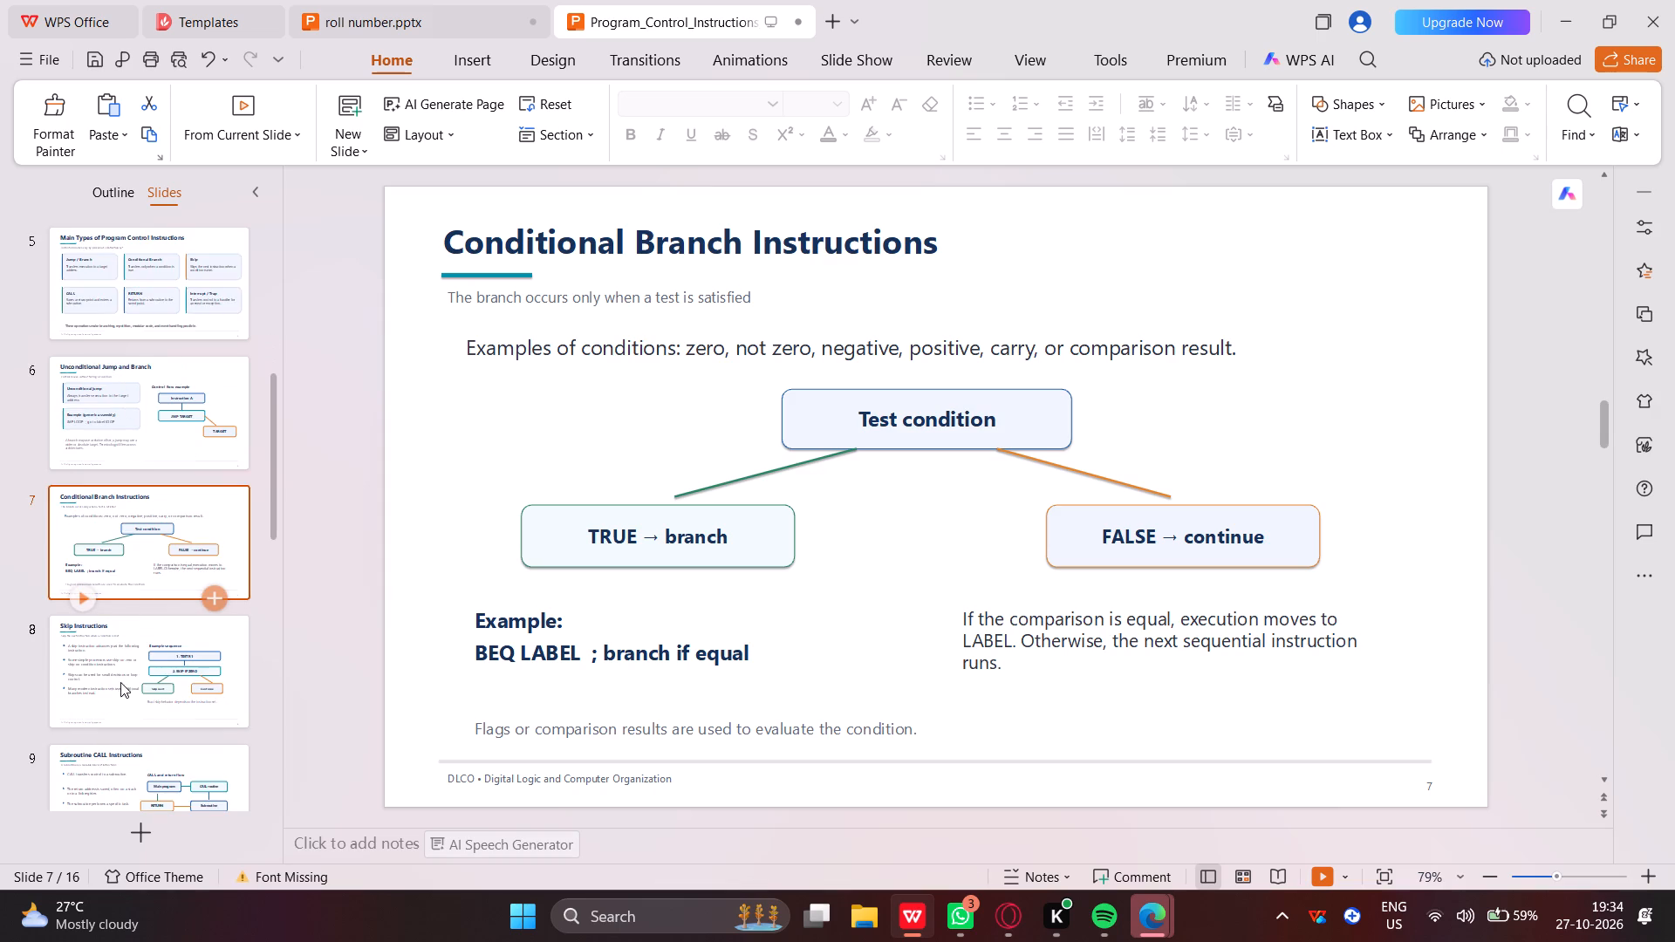
{"action": "scroll", "coordinate": [179, 671], "scroll_direction": "down", "scroll_amount": 8}
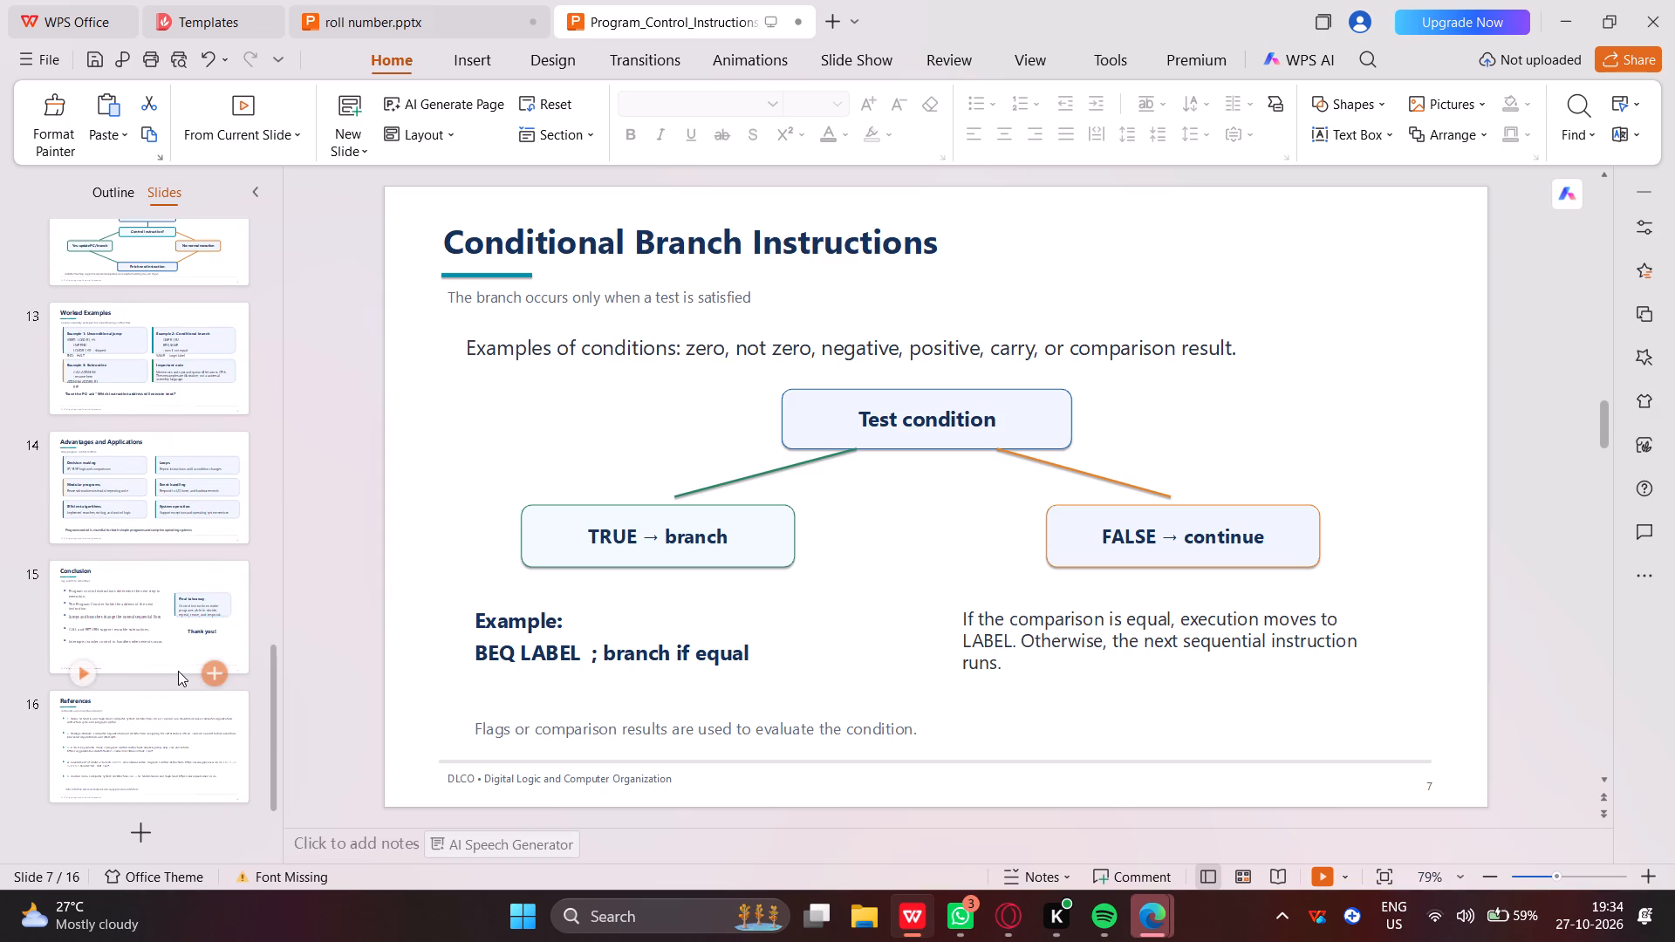
{"action": "scroll", "coordinate": [178, 671], "scroll_direction": "down", "scroll_amount": 2}
{"action": "left_click", "coordinate": [152, 728]}
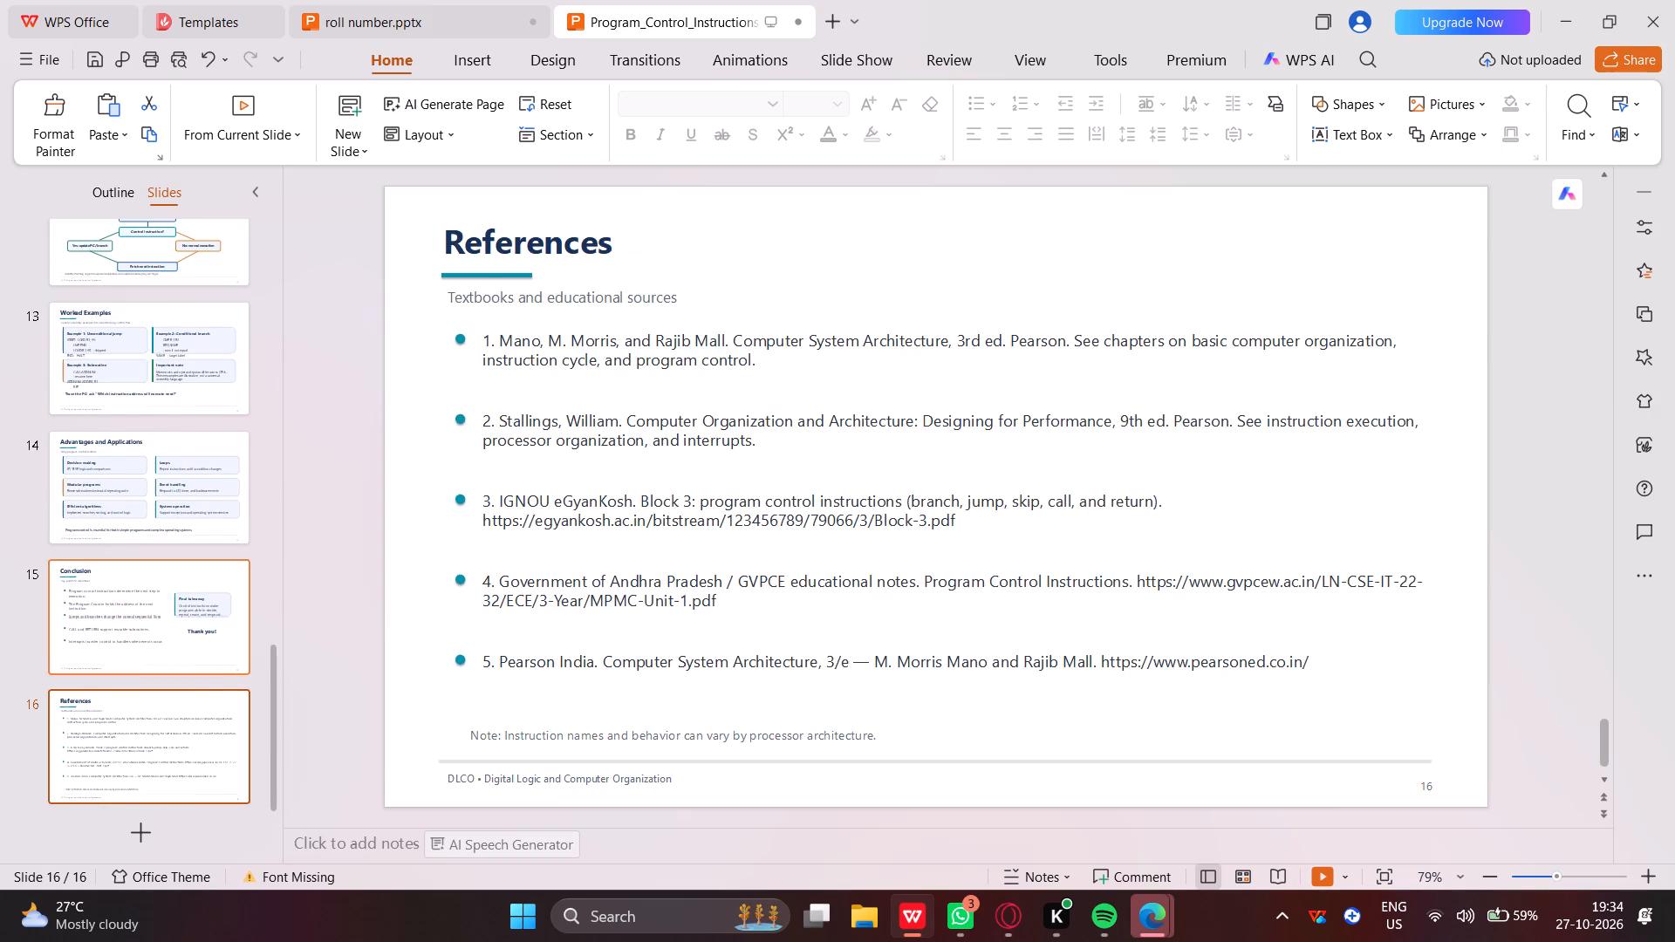
{"action": "left_click", "coordinate": [147, 611]}
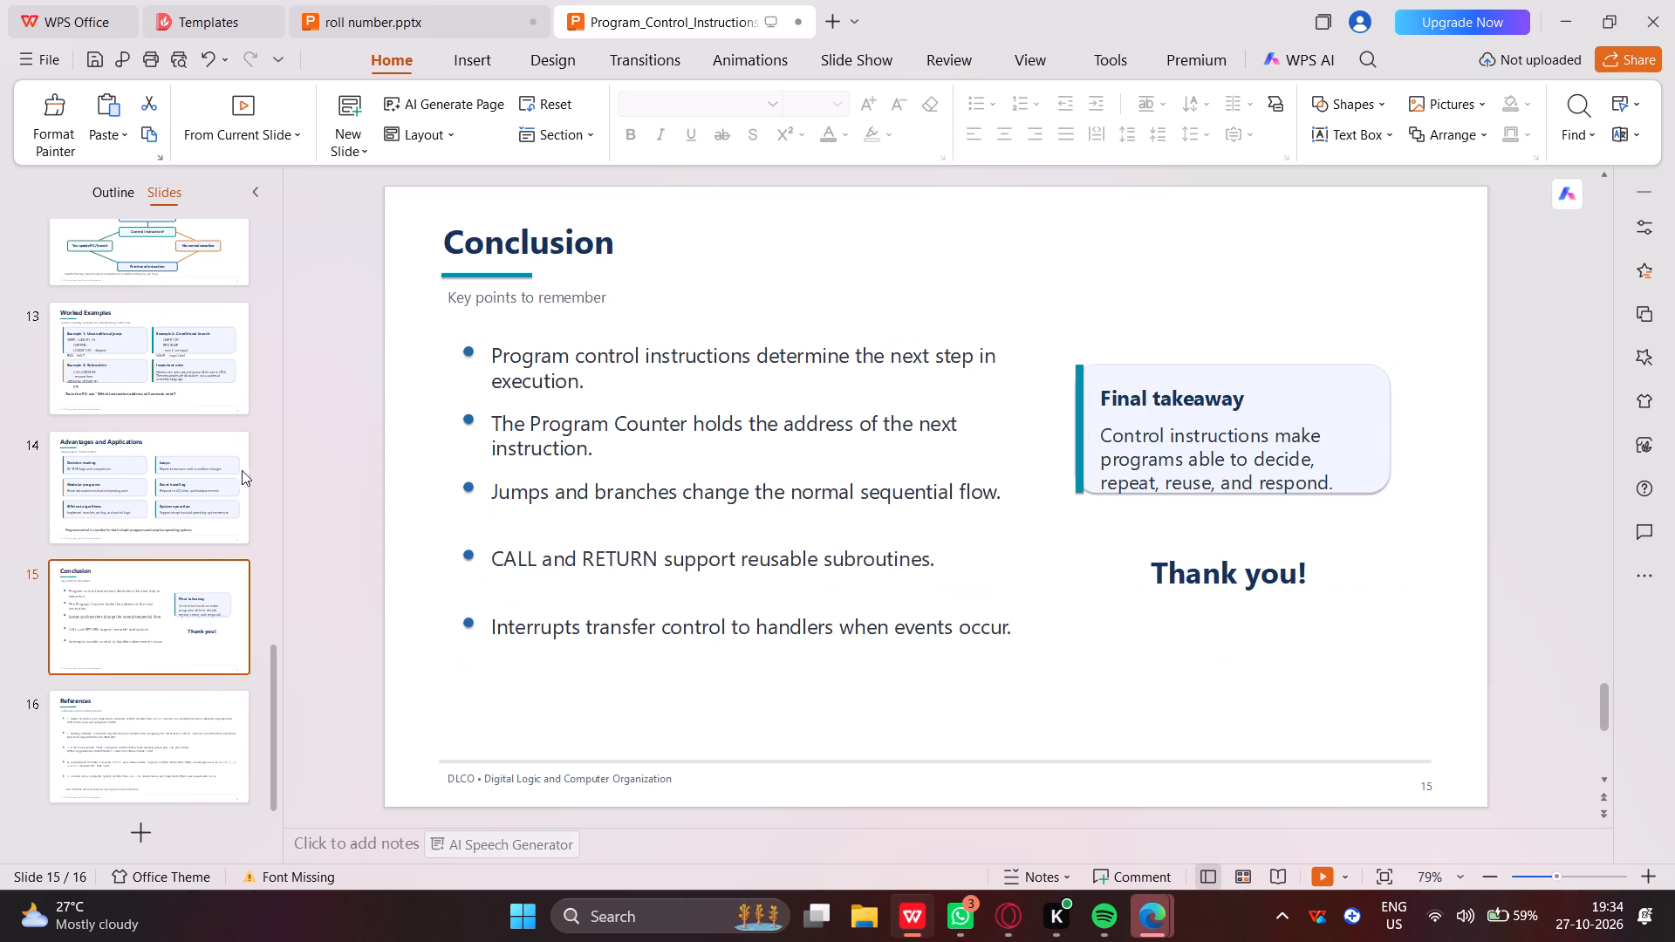
{"action": "left_click", "coordinate": [137, 477]}
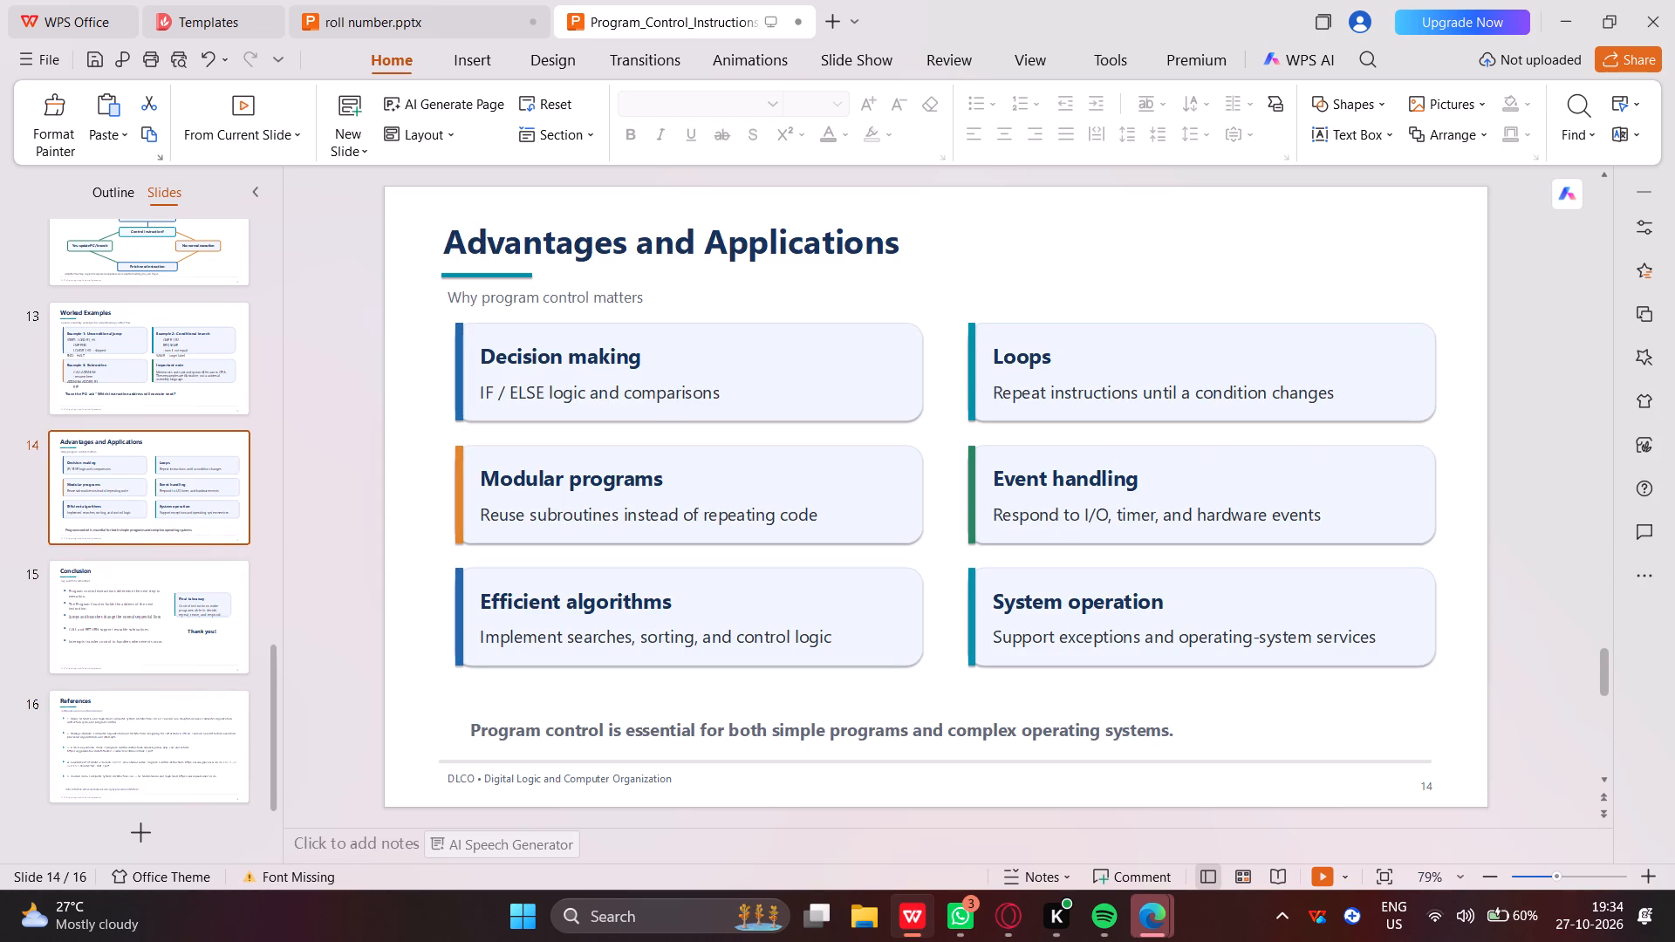
{"action": "left_click", "coordinate": [166, 358]}
{"action": "scroll", "coordinate": [195, 322], "scroll_direction": "up", "scroll_amount": 1}
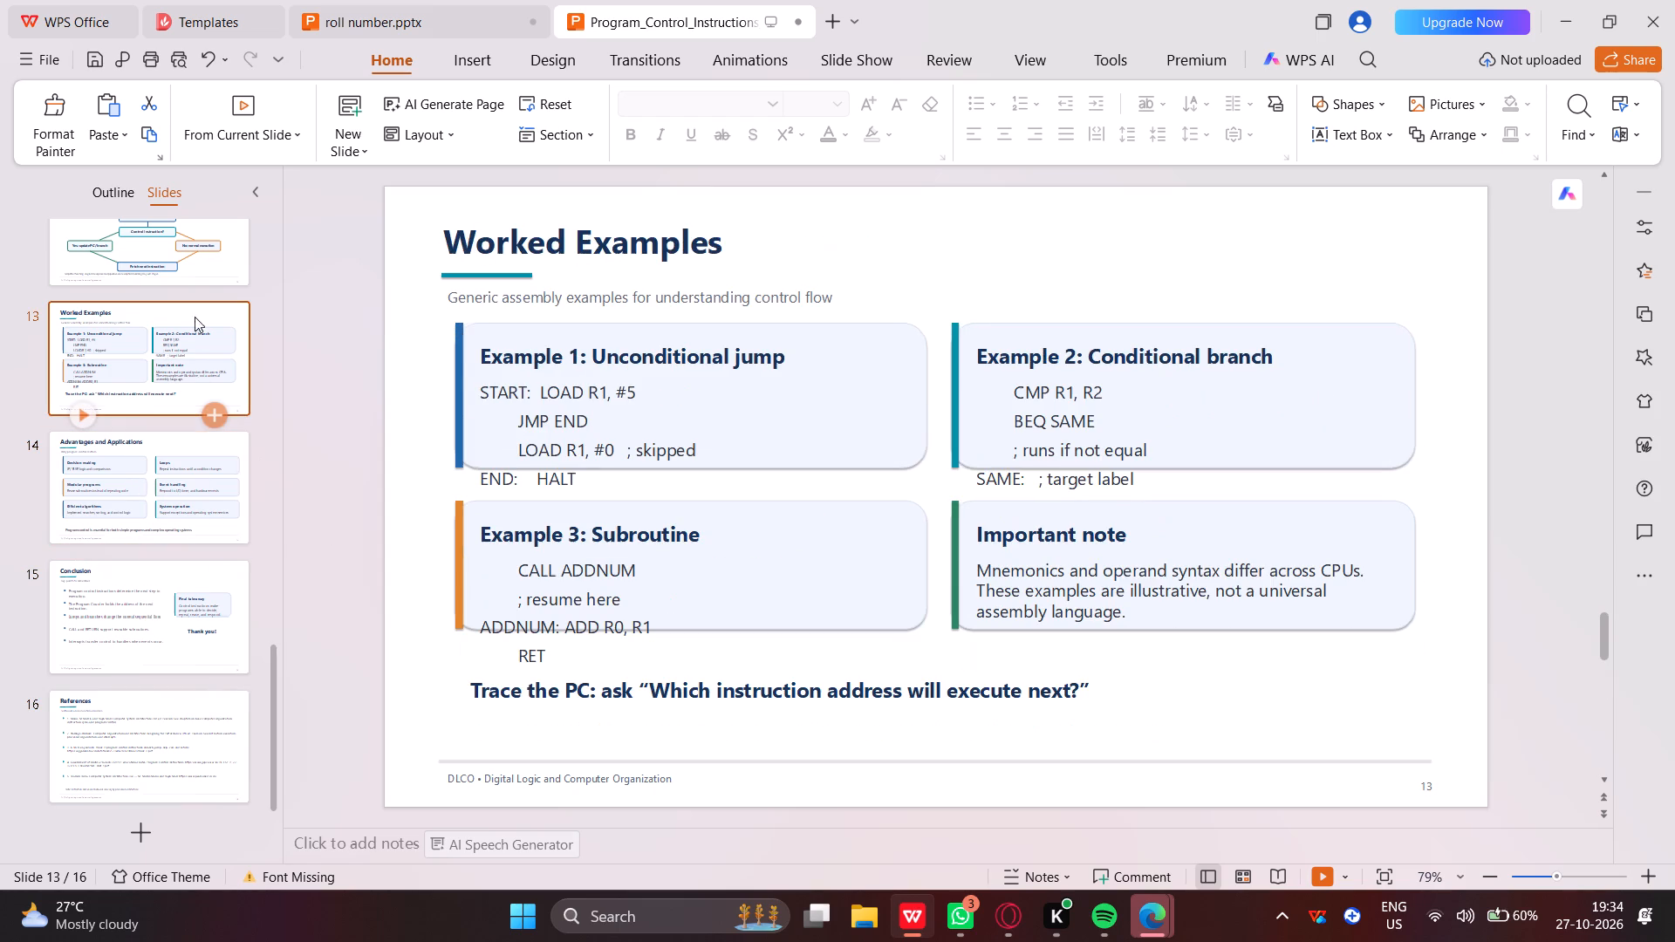
{"action": "left_click", "coordinate": [154, 302]}
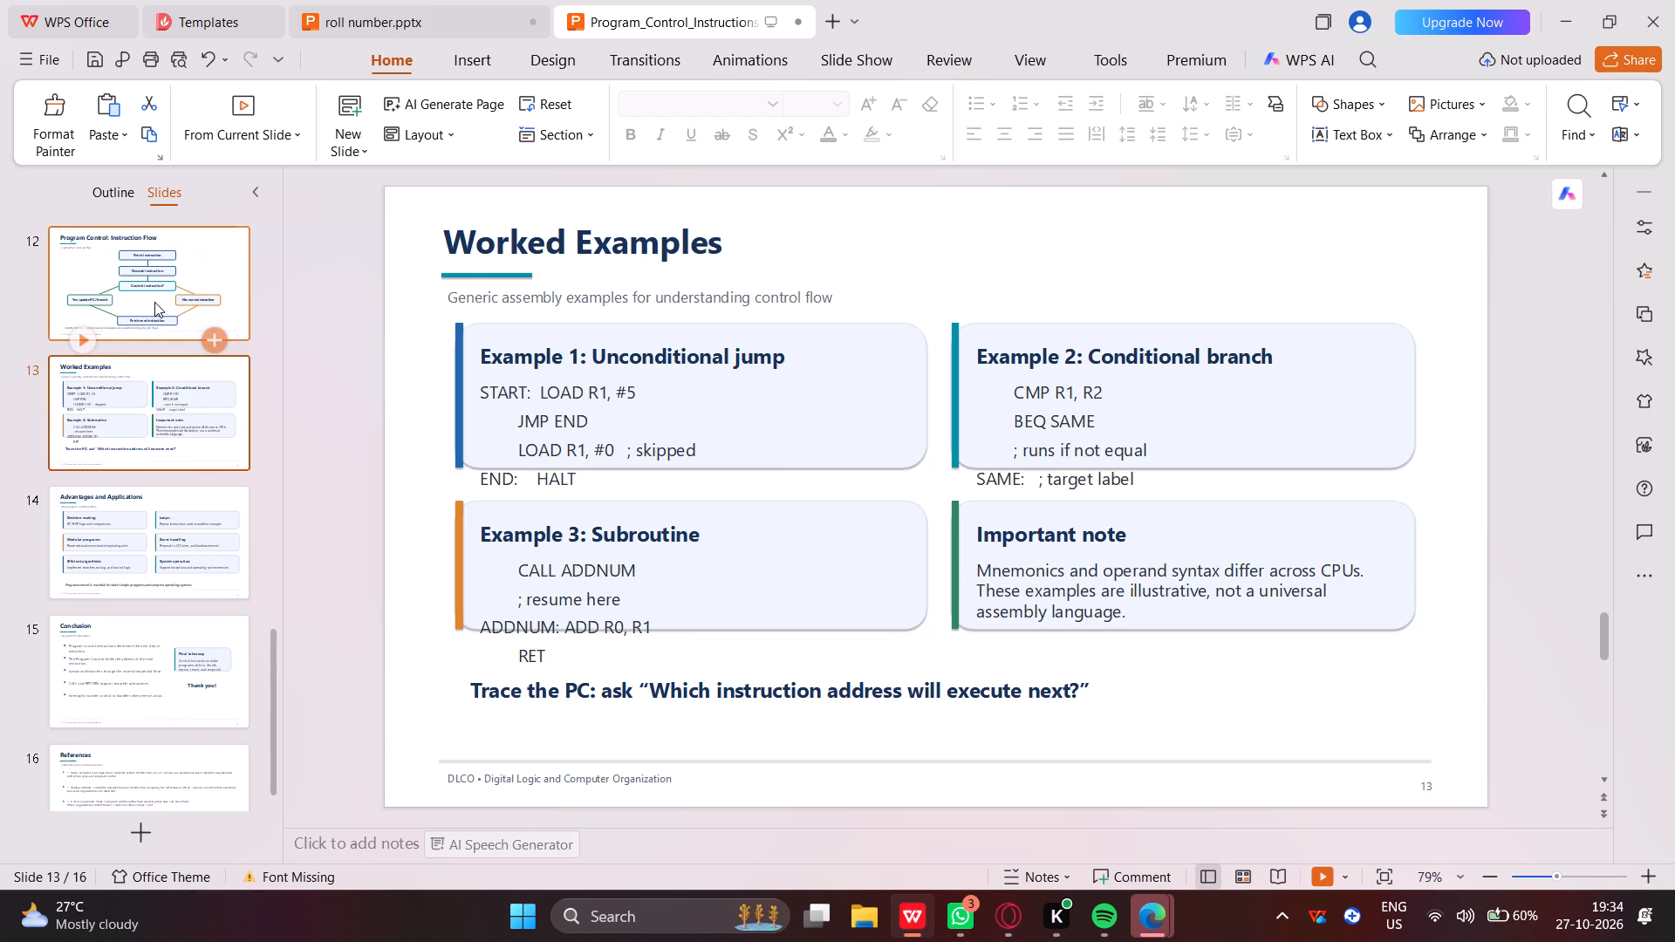
{"action": "scroll", "coordinate": [154, 302], "scroll_direction": "up", "scroll_amount": 6}
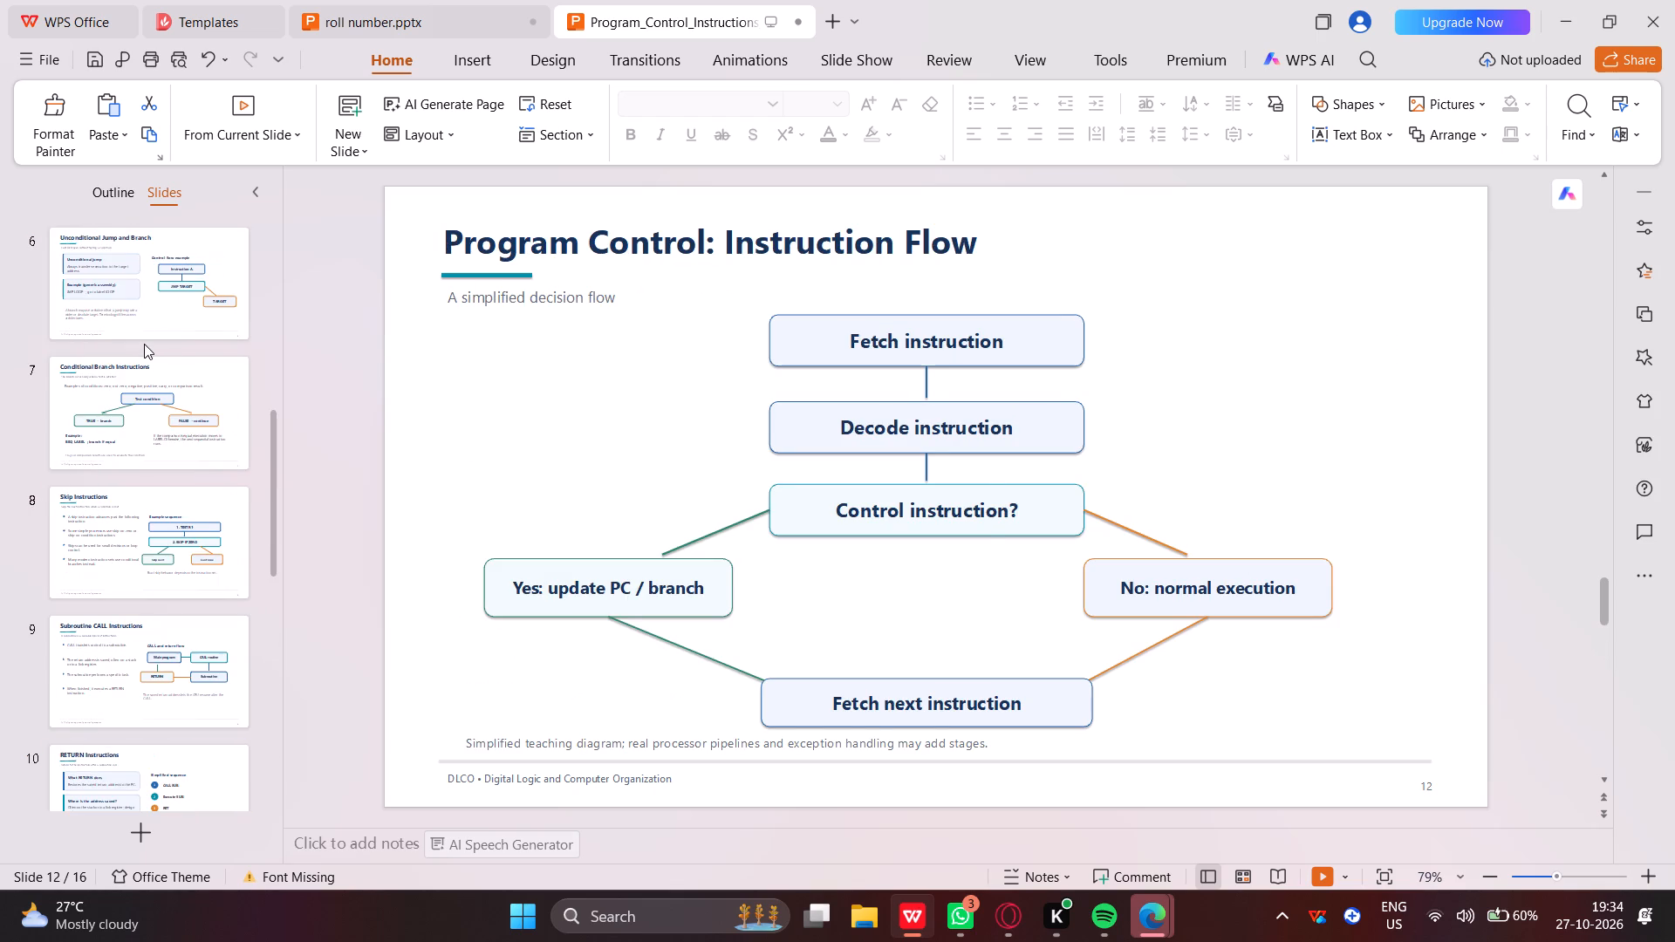
{"action": "left_click", "coordinate": [155, 309]}
{"action": "scroll", "coordinate": [161, 296], "scroll_direction": "up", "scroll_amount": 2}
{"action": "left_click", "coordinate": [162, 263]}
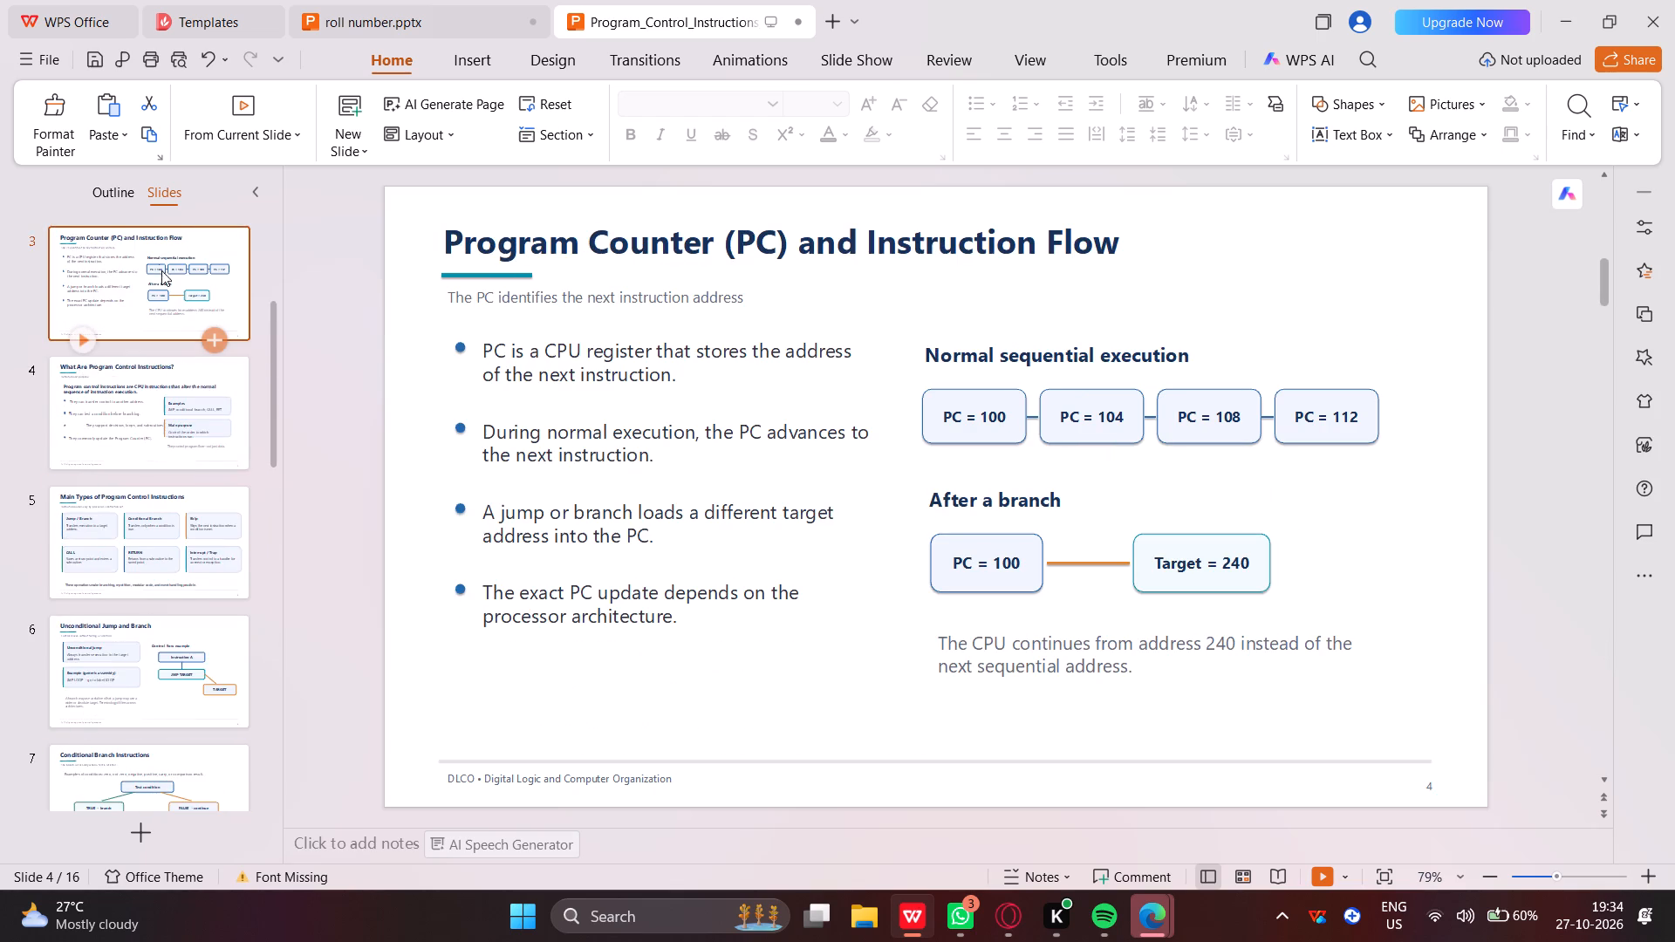
{"action": "scroll", "coordinate": [164, 277], "scroll_direction": "up", "scroll_amount": 2}
{"action": "left_click", "coordinate": [140, 692]}
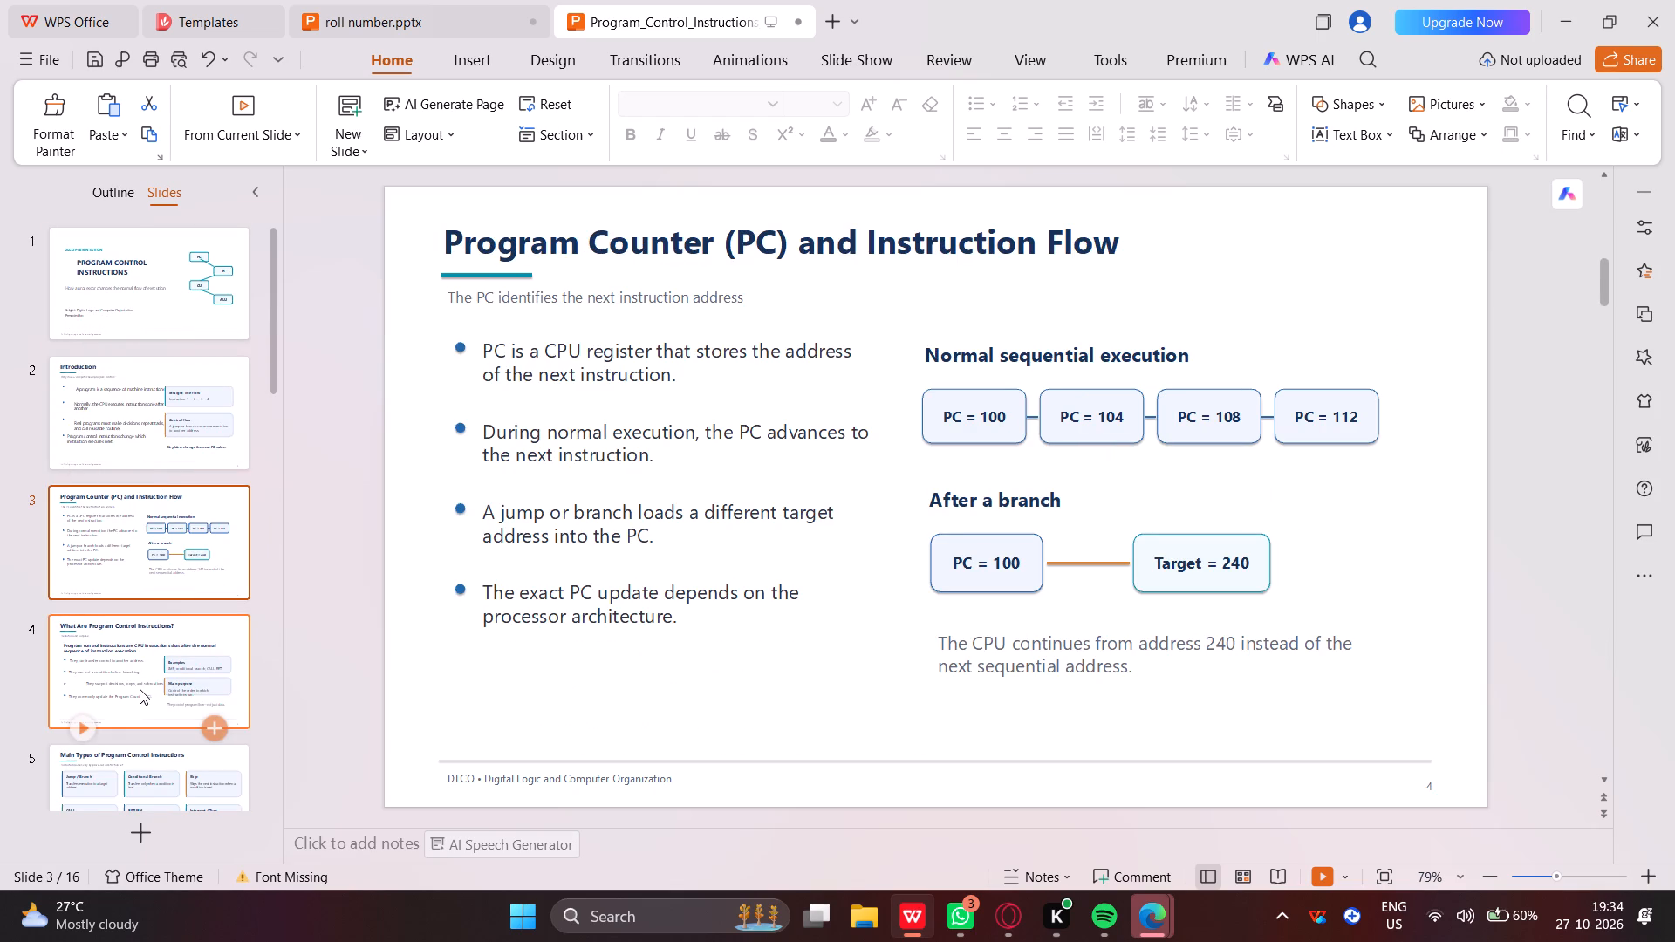
Copy the heading "Main Types of Program Control Instructions" from slide 5 of the downloaded deck into the title of slide 6 in roll number.pptx.
{"action": "left_click", "coordinate": [198, 769]}
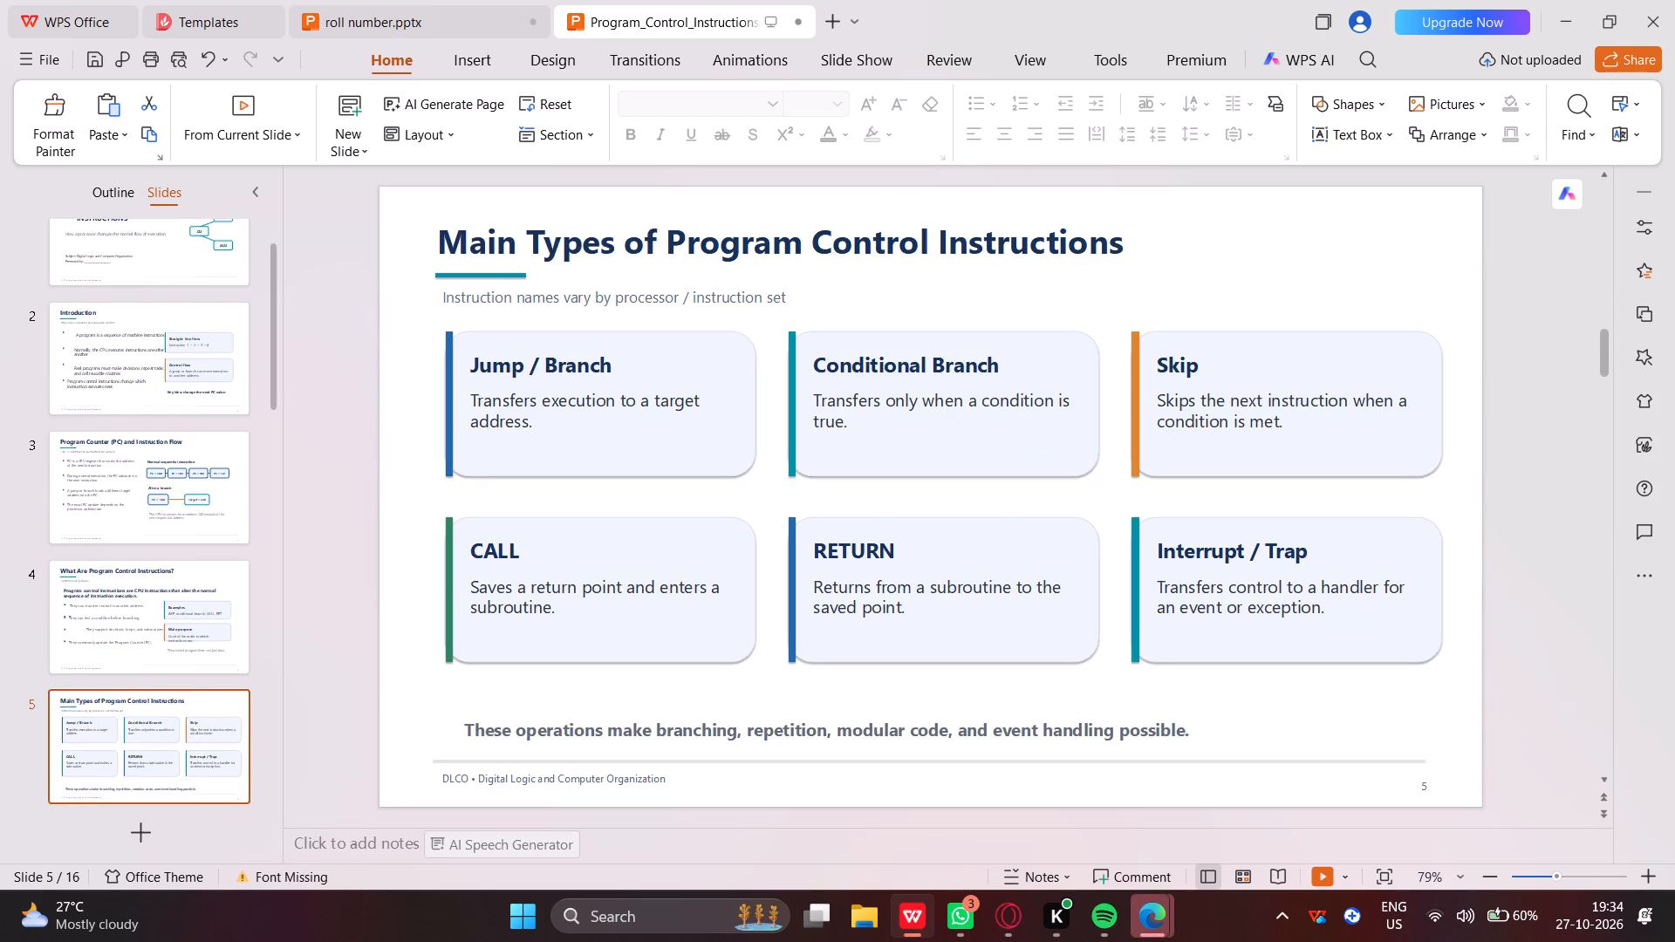
{"action": "left_click_drag", "start_coordinate": [427, 239], "coordinate": [453, 220]}
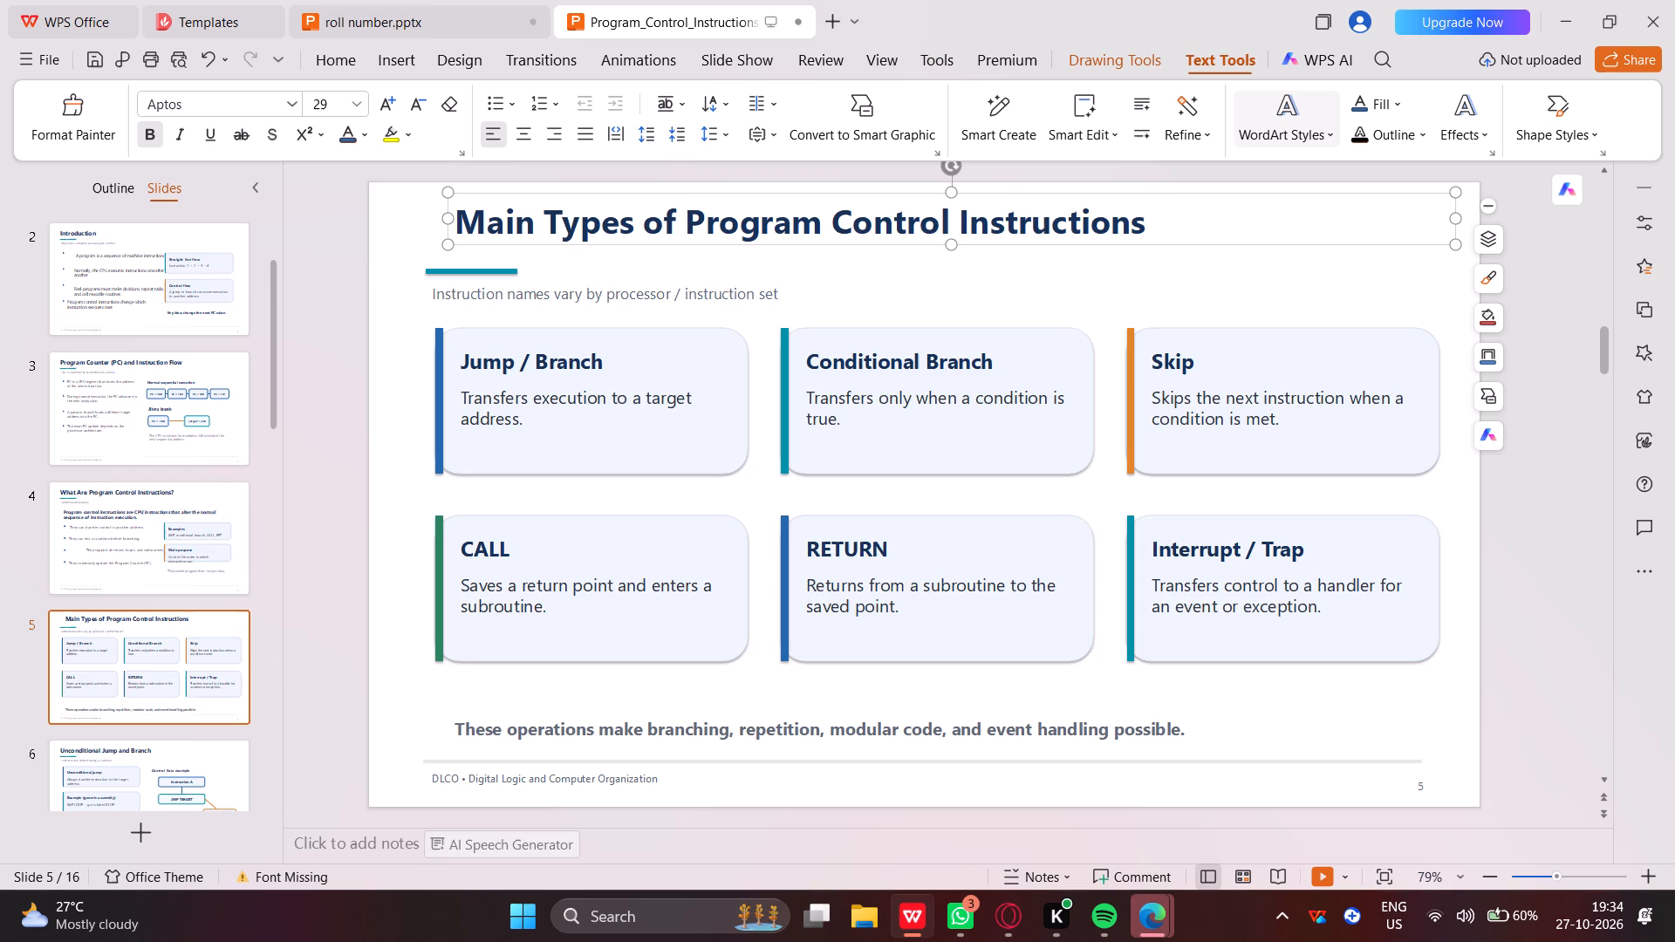
{"action": "left_click_drag", "start_coordinate": [455, 216], "coordinate": [1164, 235]}
{"action": "key", "text": "ctrl+c"}
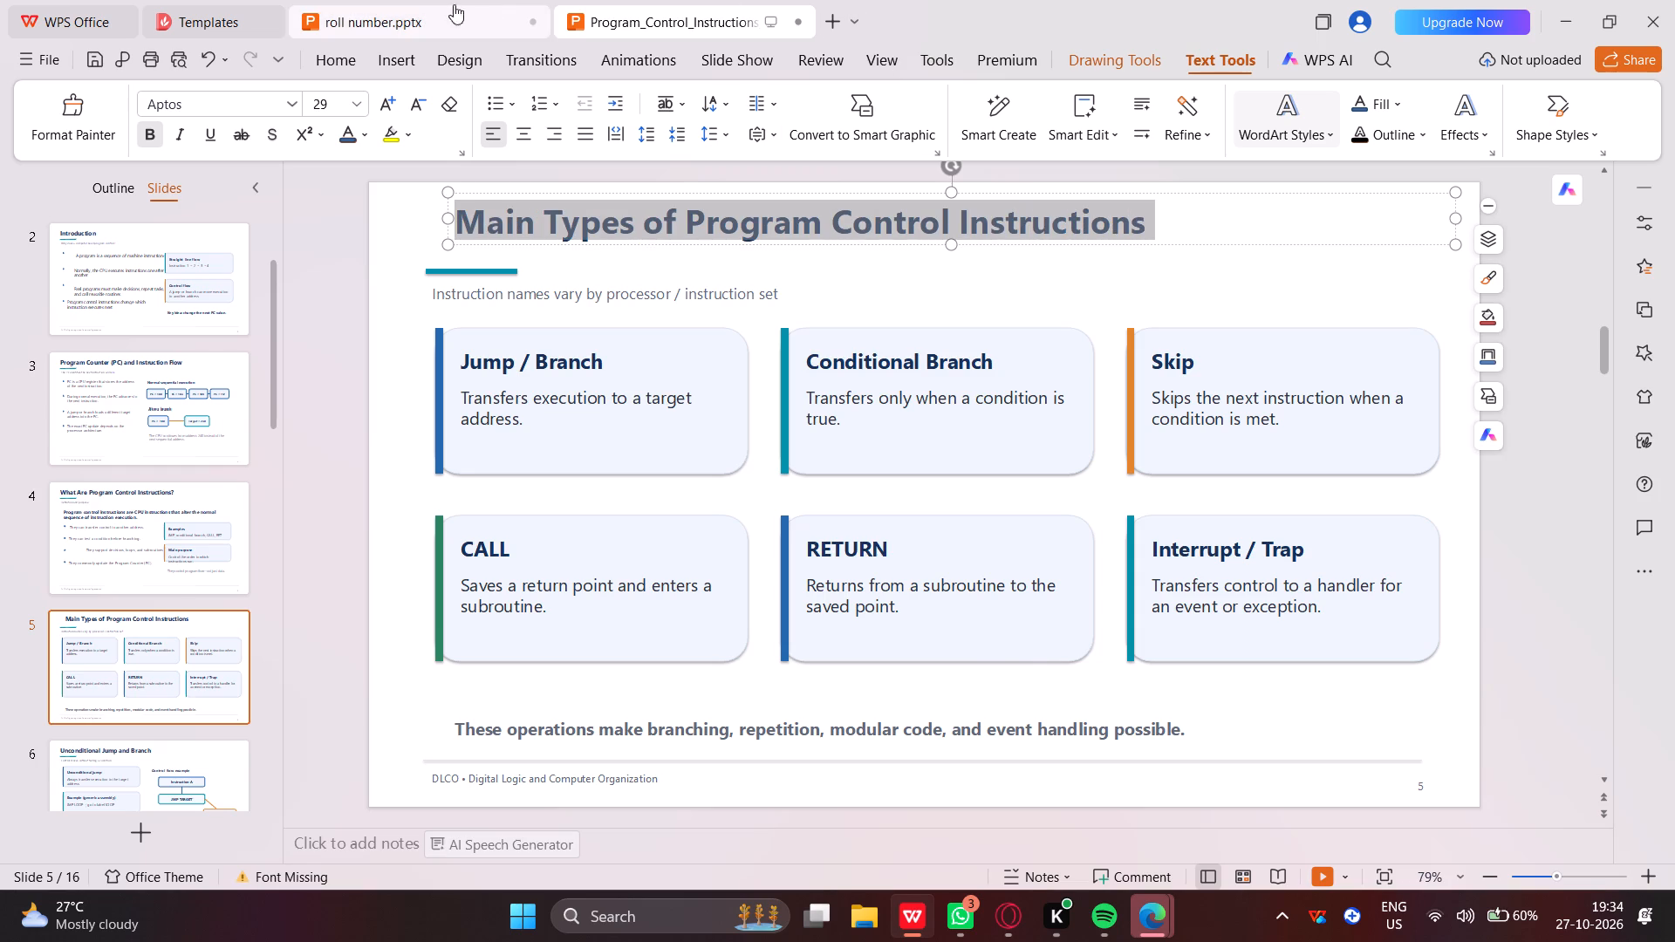
{"action": "left_click", "coordinate": [400, 7], "text": "ctrl"}
{"action": "left_click", "coordinate": [685, 320], "text": "ctrl"}
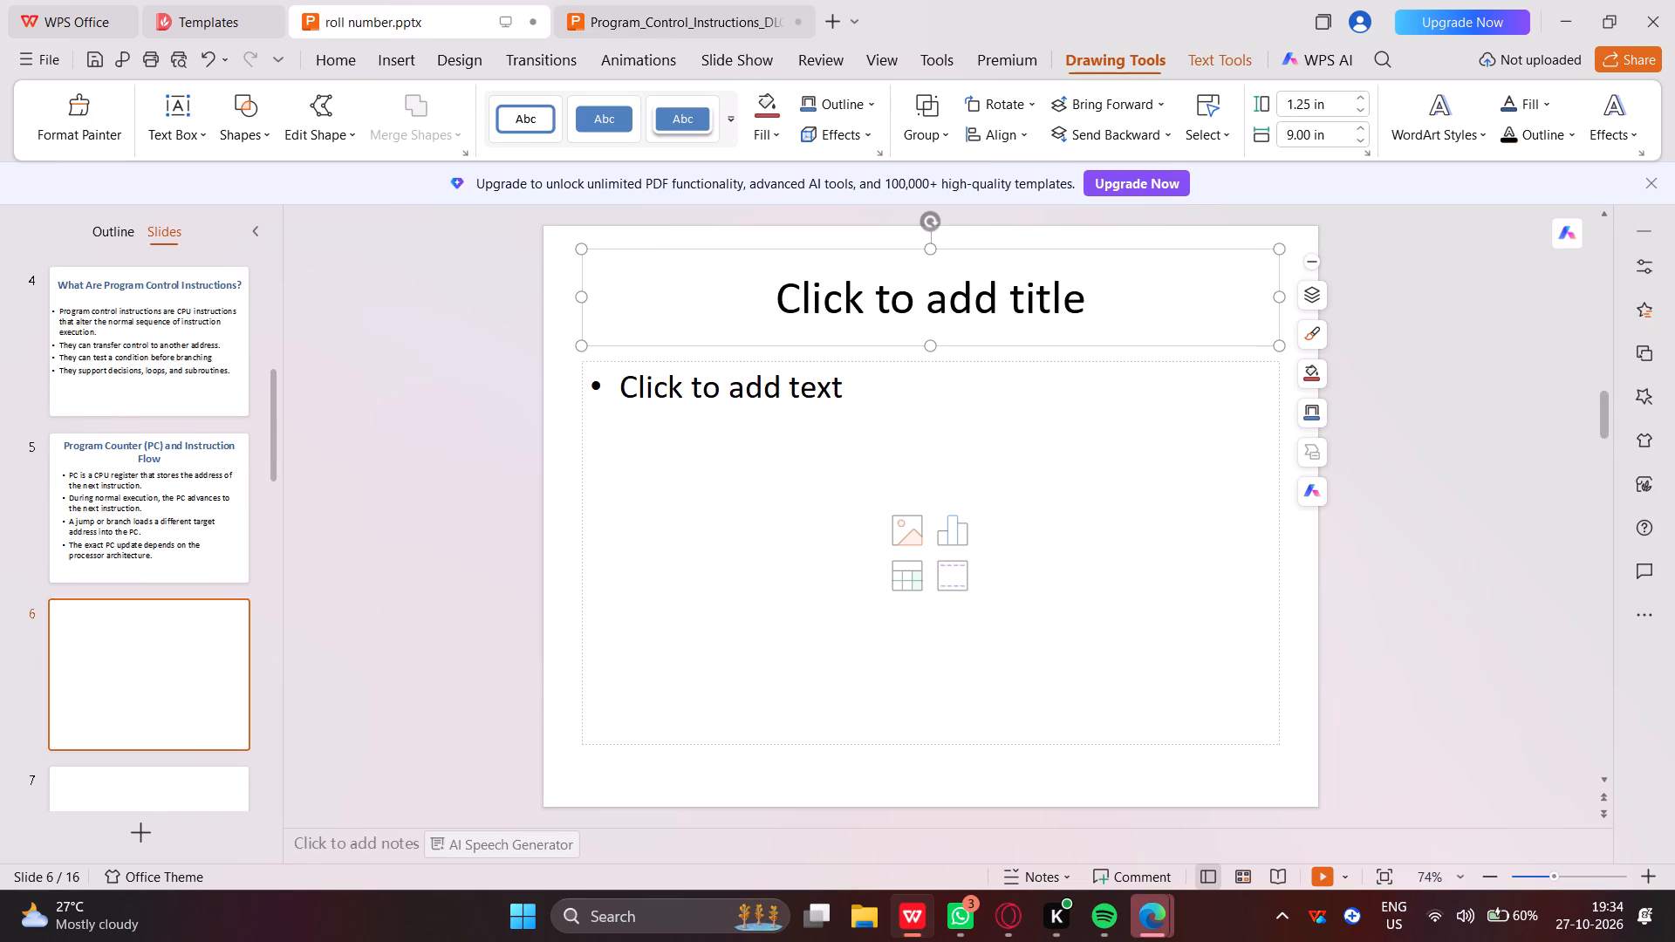
{"action": "key", "text": "ctrl+v"}
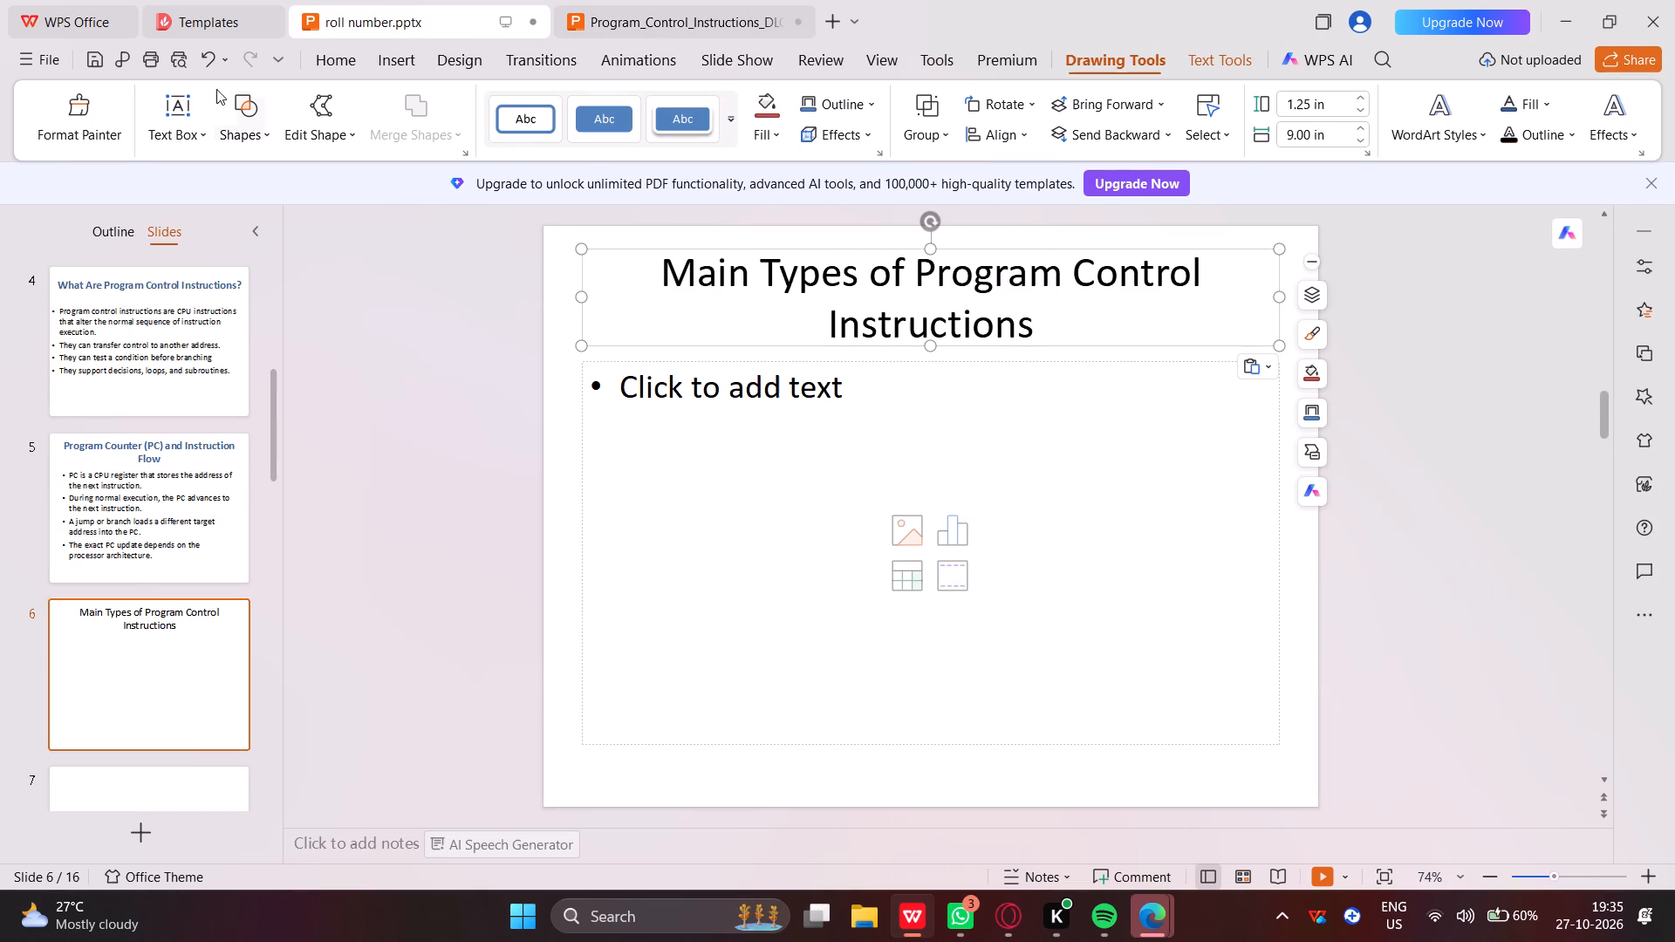
Make slide 6's title "Main Types of Program Control Instructions" bold with a dark blue text fill.
{"action": "left_click_drag", "start_coordinate": [646, 264], "coordinate": [1067, 351]}
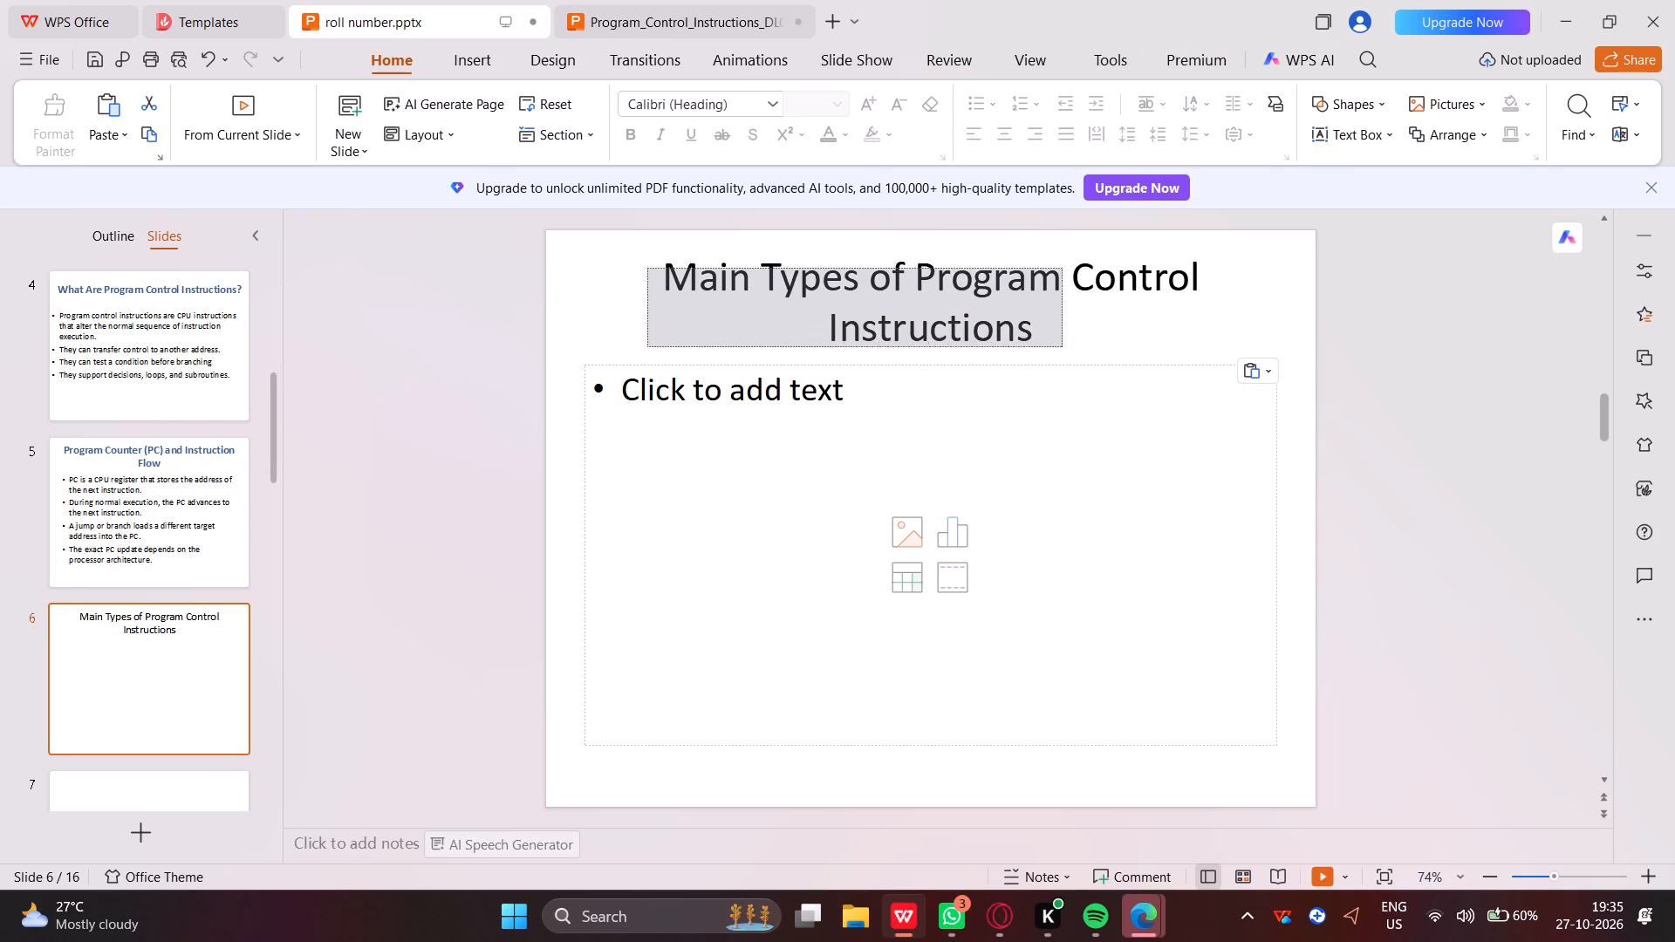
{"action": "left_click_drag", "start_coordinate": [1067, 351], "coordinate": [1133, 324]}
{"action": "left_click", "coordinate": [667, 268]}
{"action": "left_click_drag", "start_coordinate": [660, 267], "coordinate": [1049, 352]}
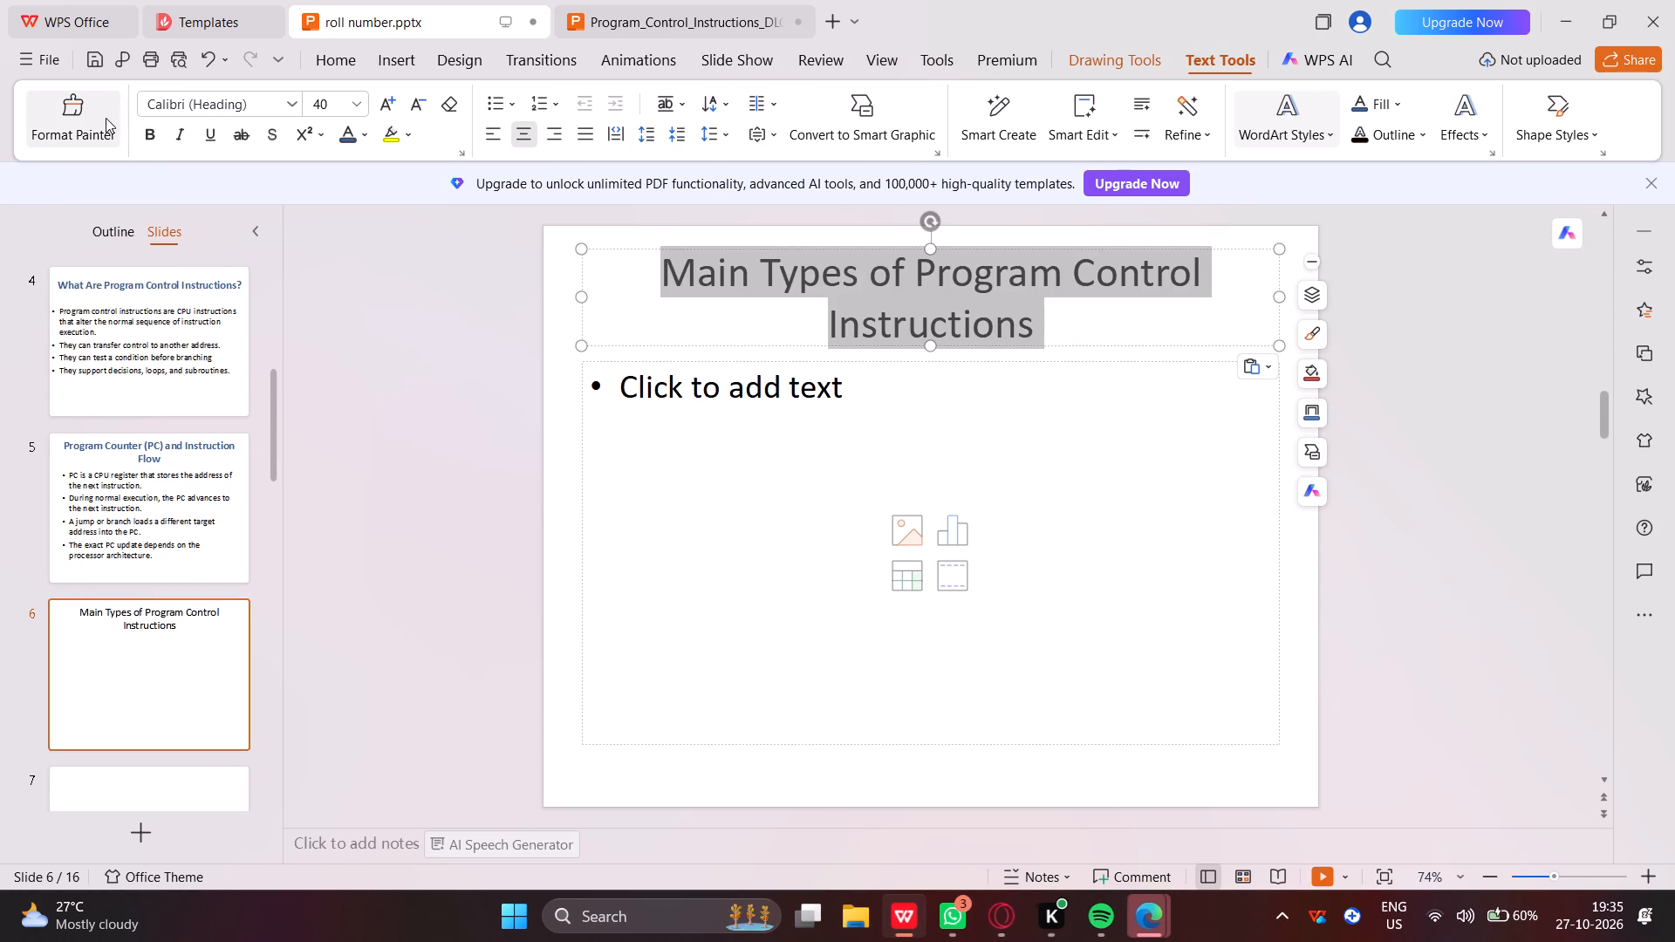
{"action": "left_click", "coordinate": [154, 133]}
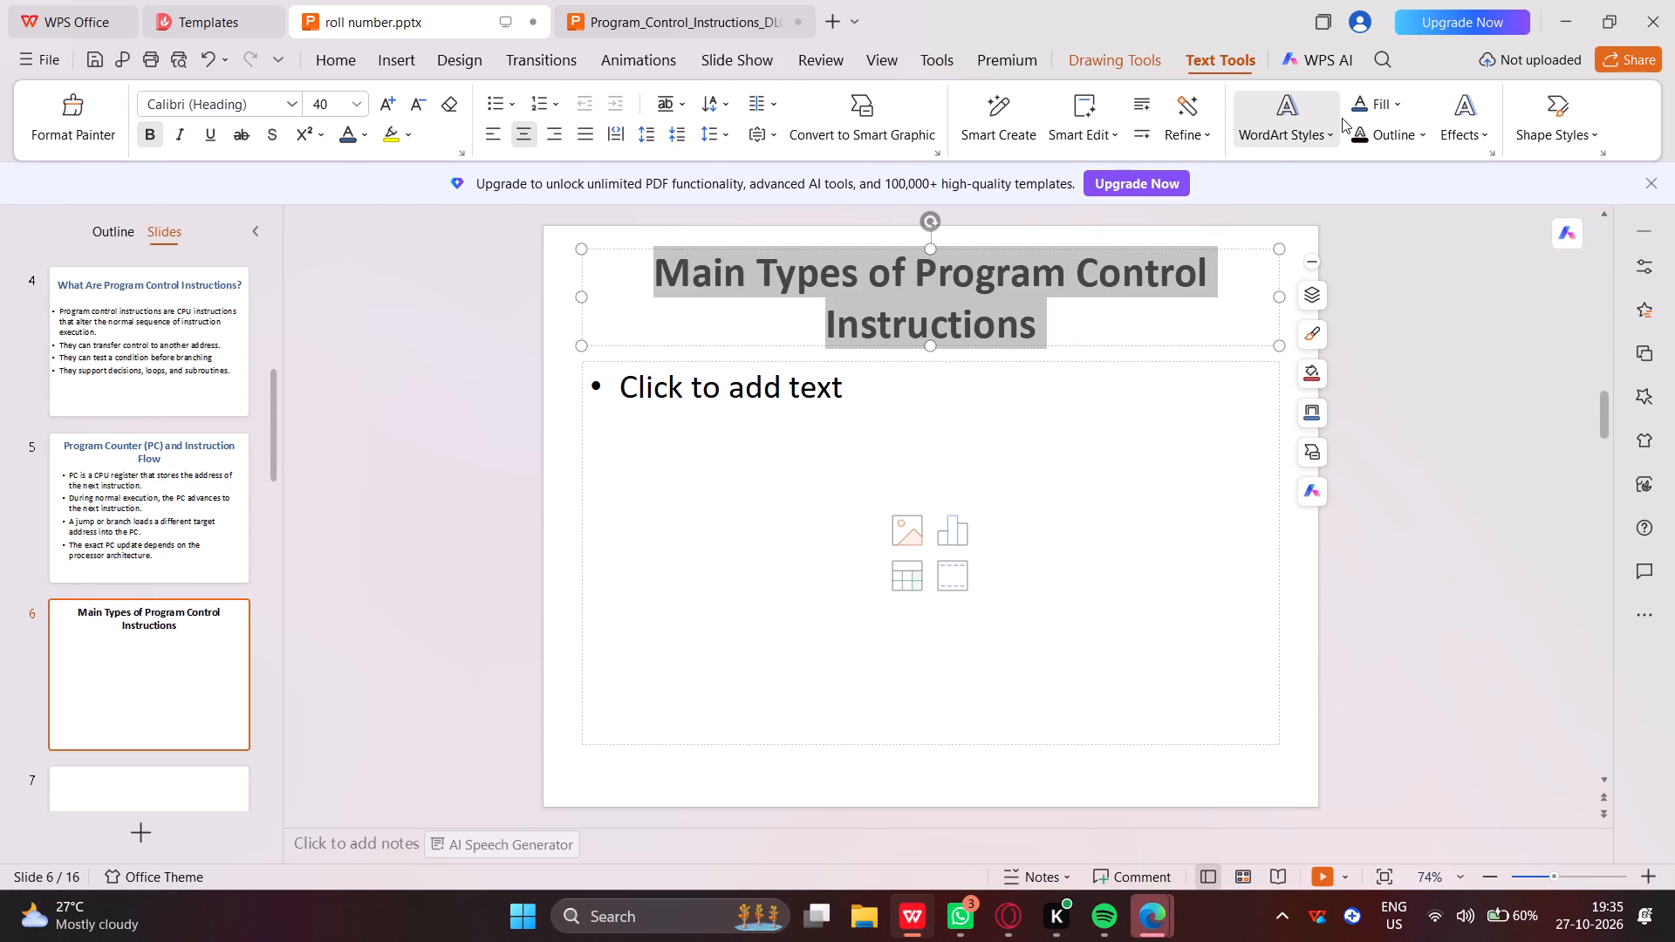
{"action": "left_click", "coordinate": [1402, 103]}
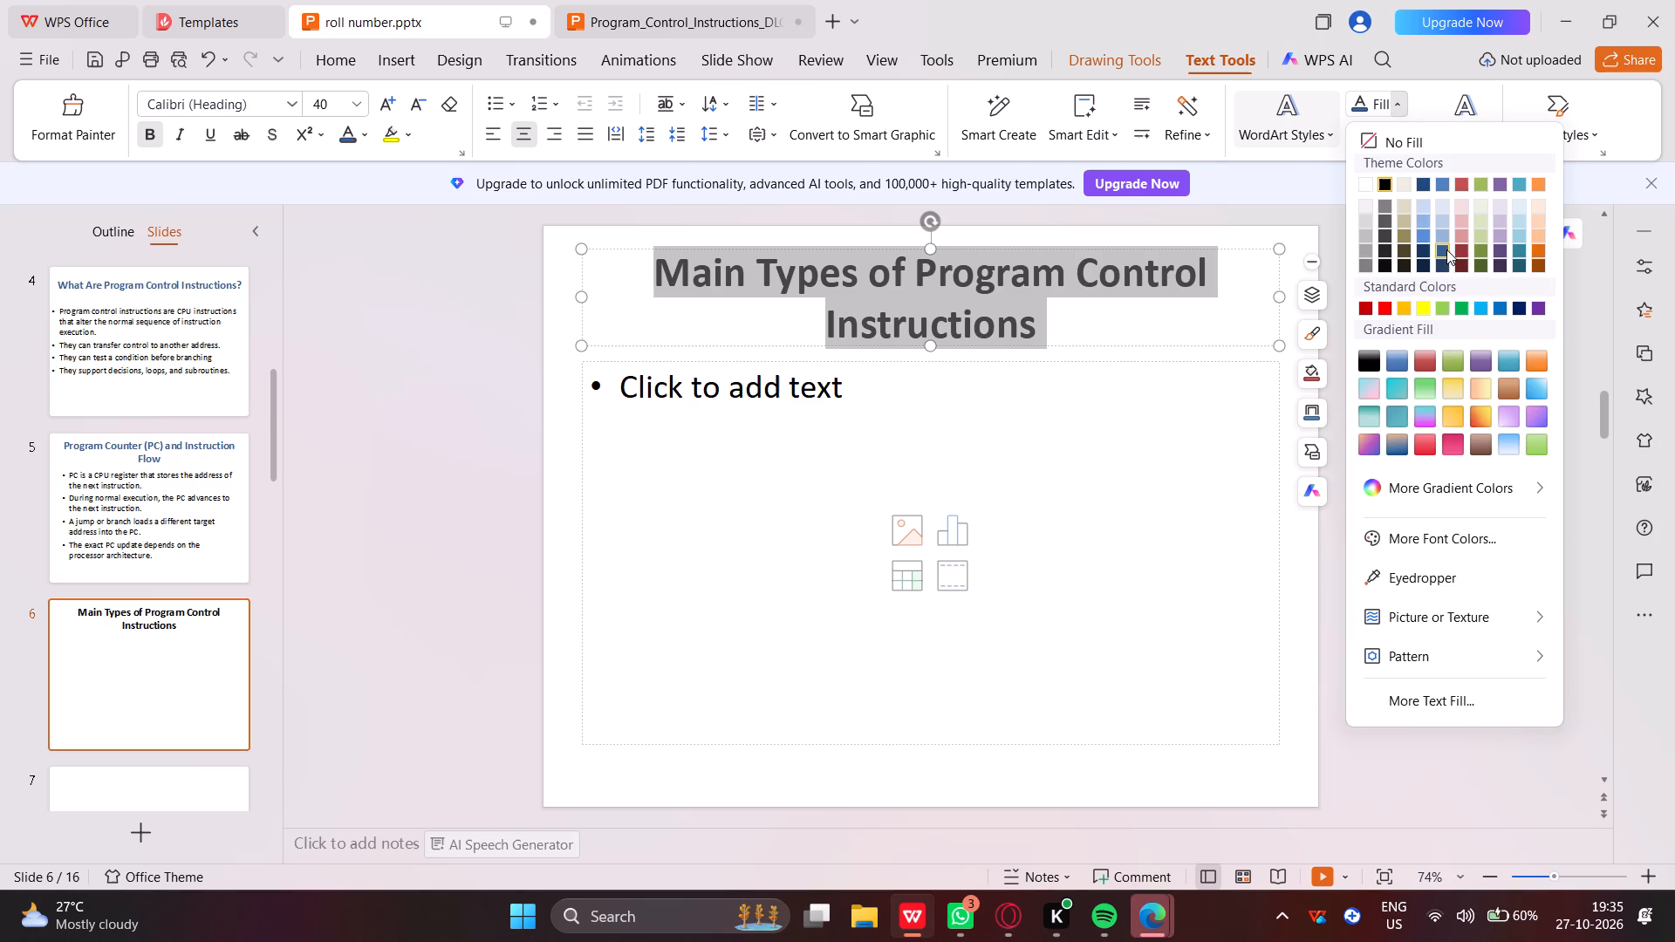
{"action": "left_click", "coordinate": [1446, 249]}
{"action": "left_click", "coordinate": [1392, 347]}
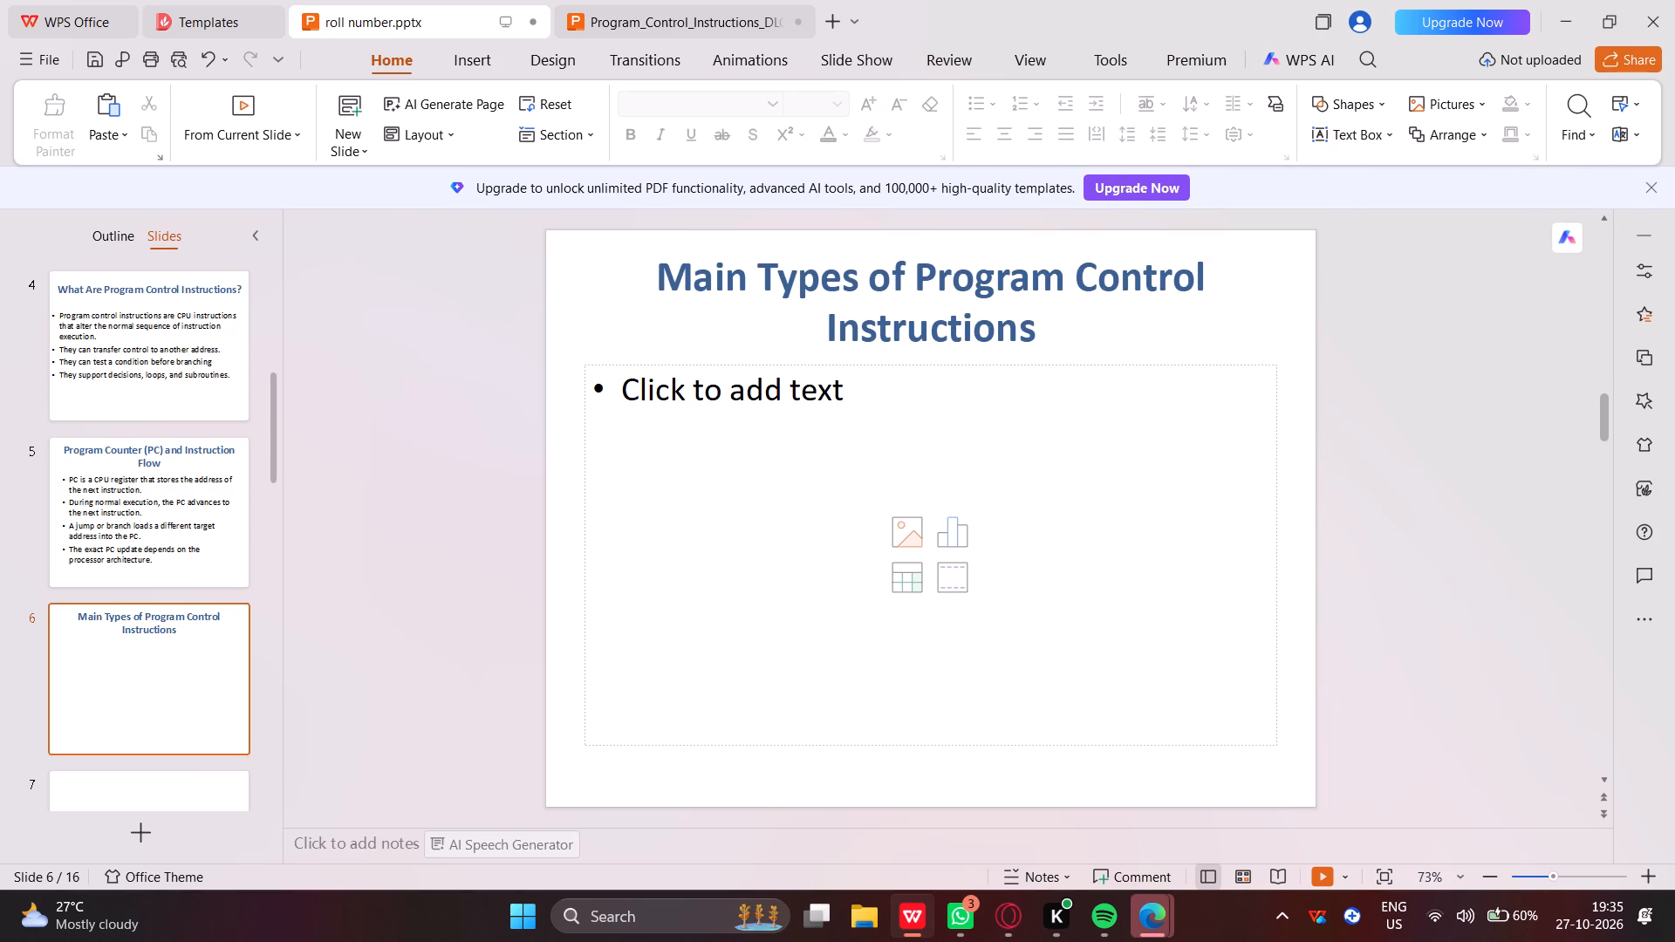
Copy "Jump / Branch" from the downloaded deck into slide 6 of roll number.pptx as the first bullet, and remove the empty line's bullet below it.
{"action": "left_click", "coordinate": [708, 418]}
{"action": "left_click", "coordinate": [639, 2]}
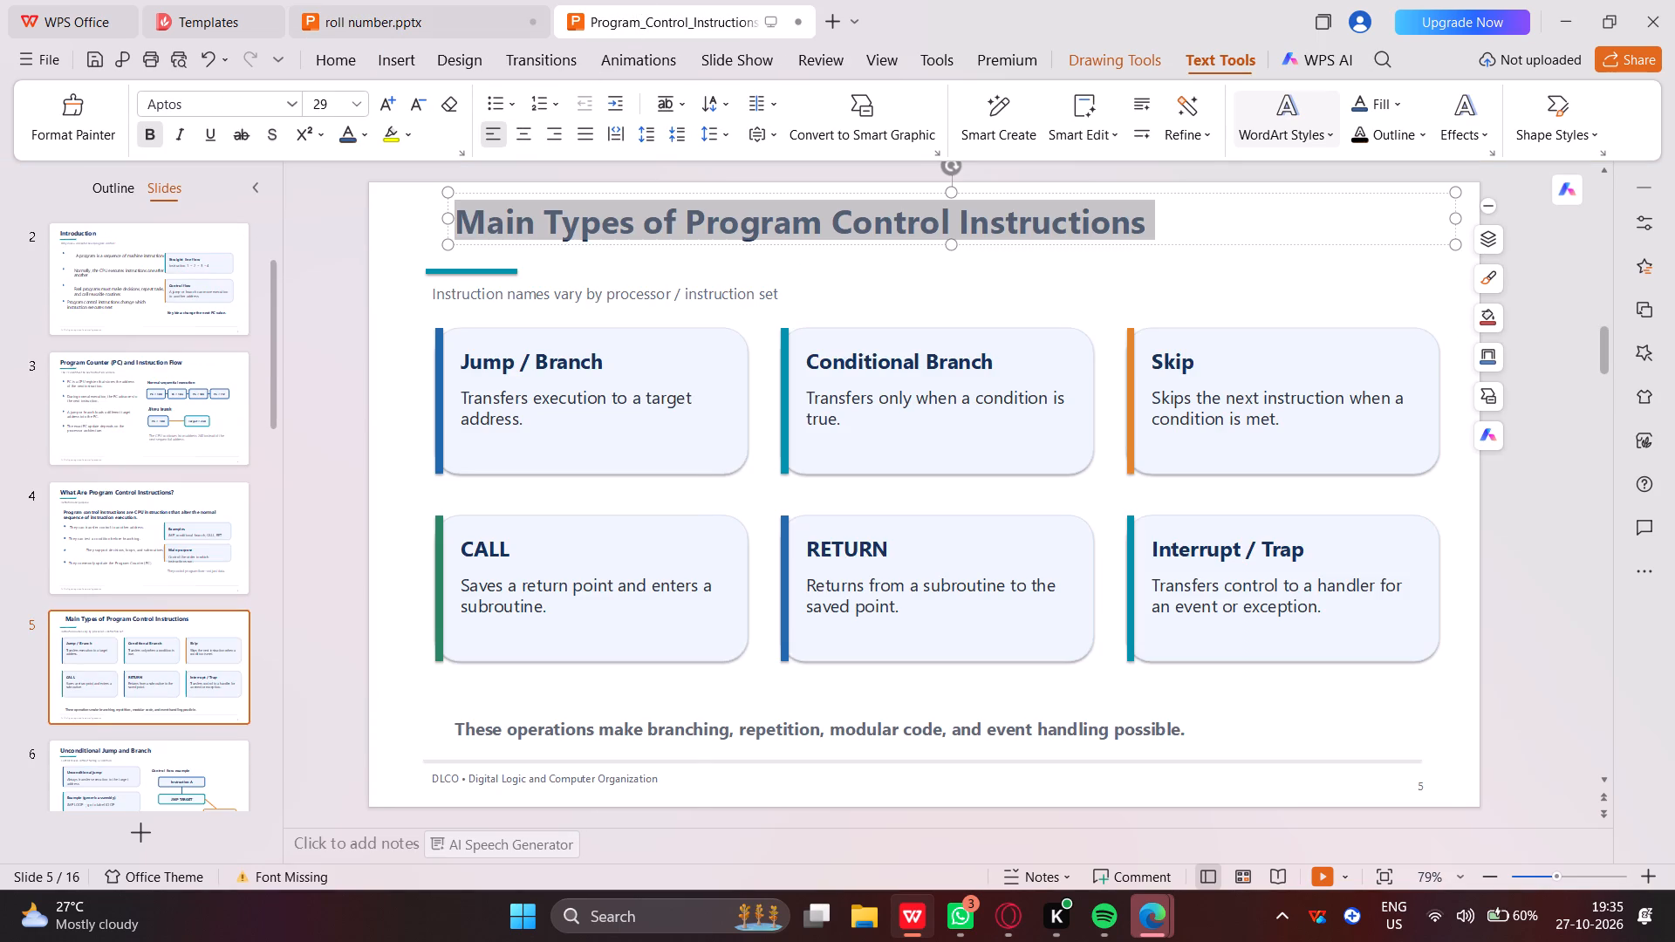
{"action": "left_click_drag", "start_coordinate": [455, 355], "coordinate": [531, 398]}
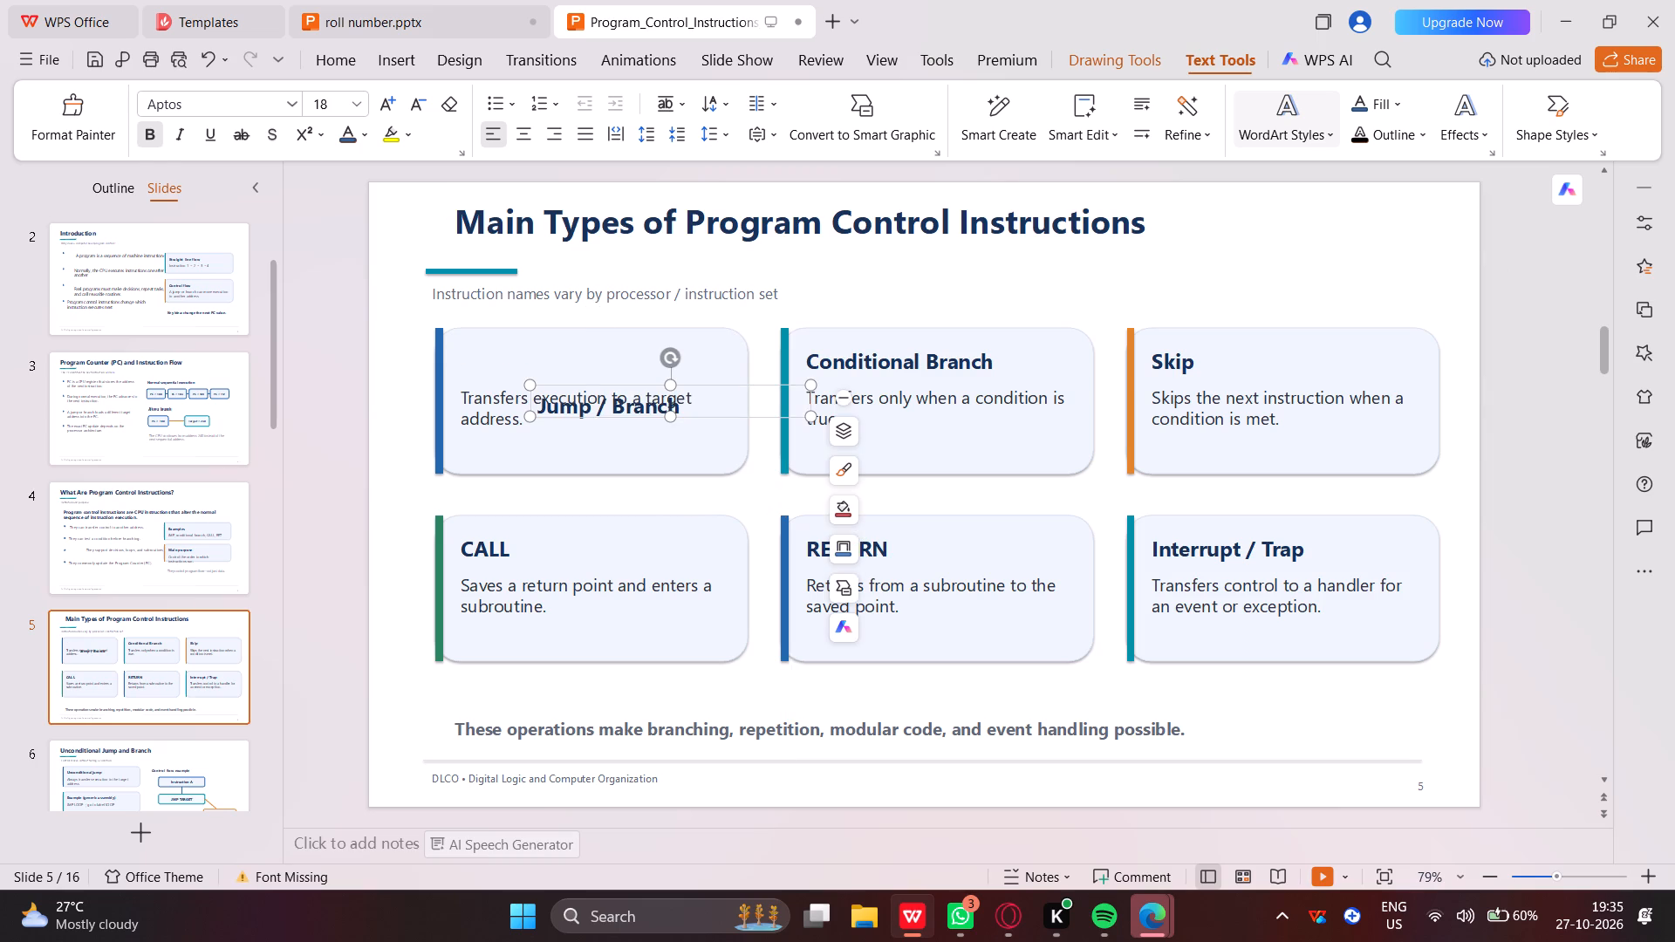
{"action": "left_click", "coordinate": [571, 405]}
{"action": "left_click_drag", "start_coordinate": [526, 404], "coordinate": [705, 427]}
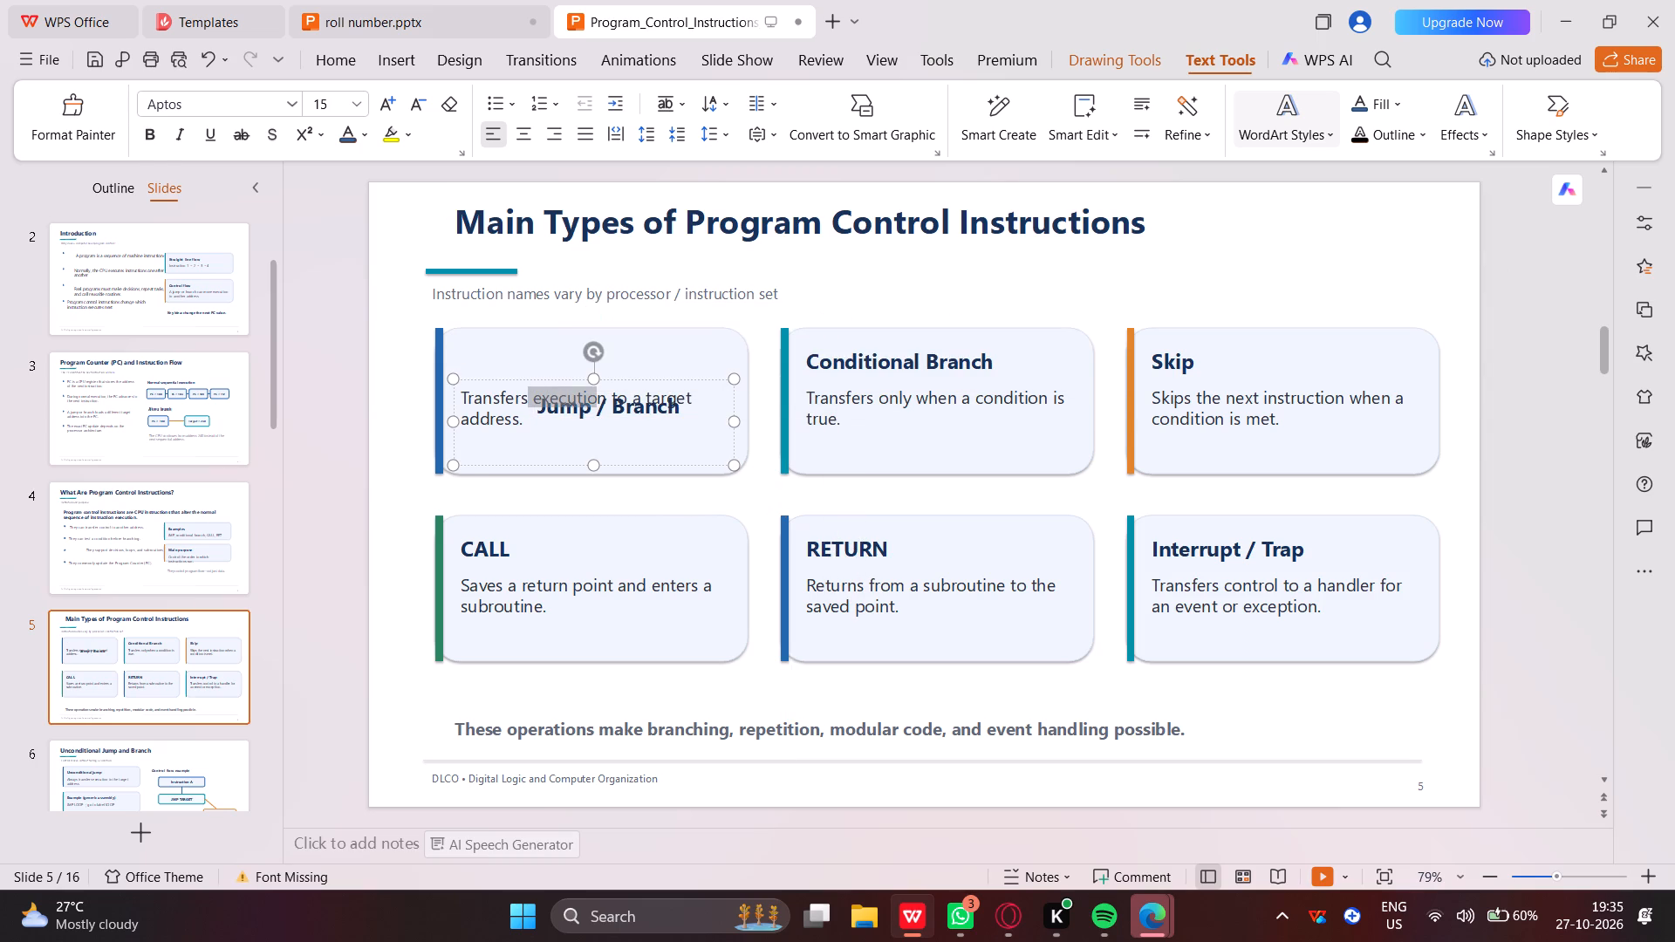
{"action": "left_click_drag", "start_coordinate": [705, 427], "coordinate": [702, 432]}
{"action": "left_click_drag", "start_coordinate": [717, 456], "coordinate": [711, 365]}
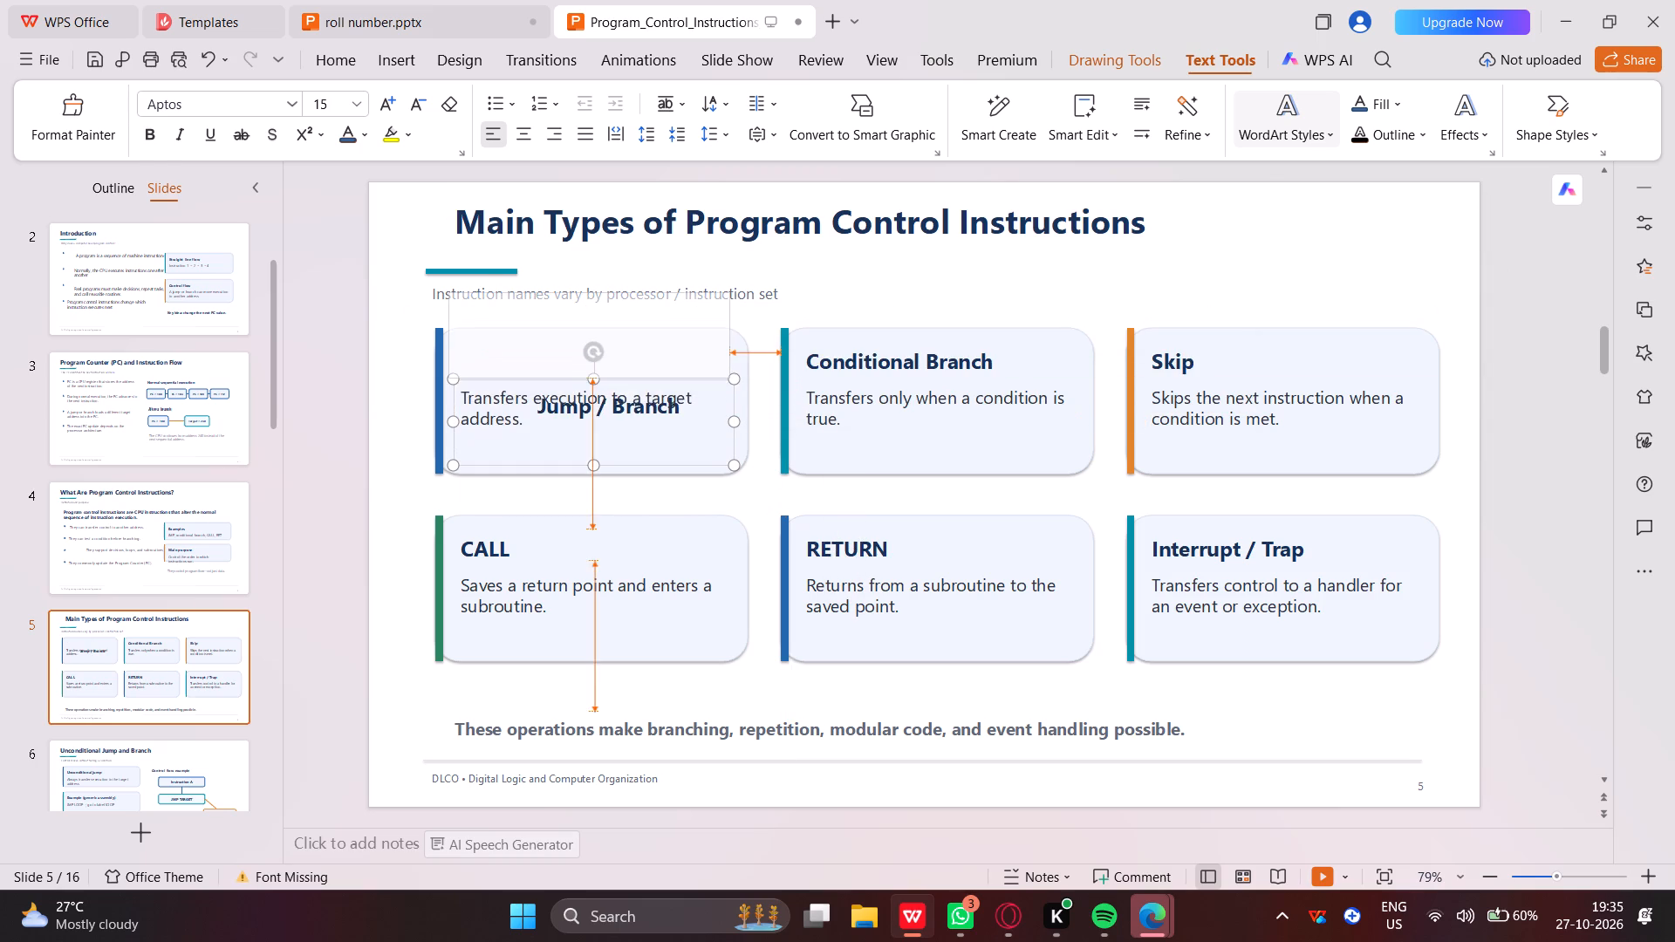
{"action": "left_click_drag", "start_coordinate": [711, 365], "coordinate": [708, 371]}
{"action": "left_click_drag", "start_coordinate": [571, 338], "coordinate": [587, 379]}
{"action": "left_click_drag", "start_coordinate": [538, 401], "coordinate": [705, 397]}
{"action": "key", "text": "ctrl+c"}
{"action": "left_click", "coordinate": [394, 11], "text": "ctrl"}
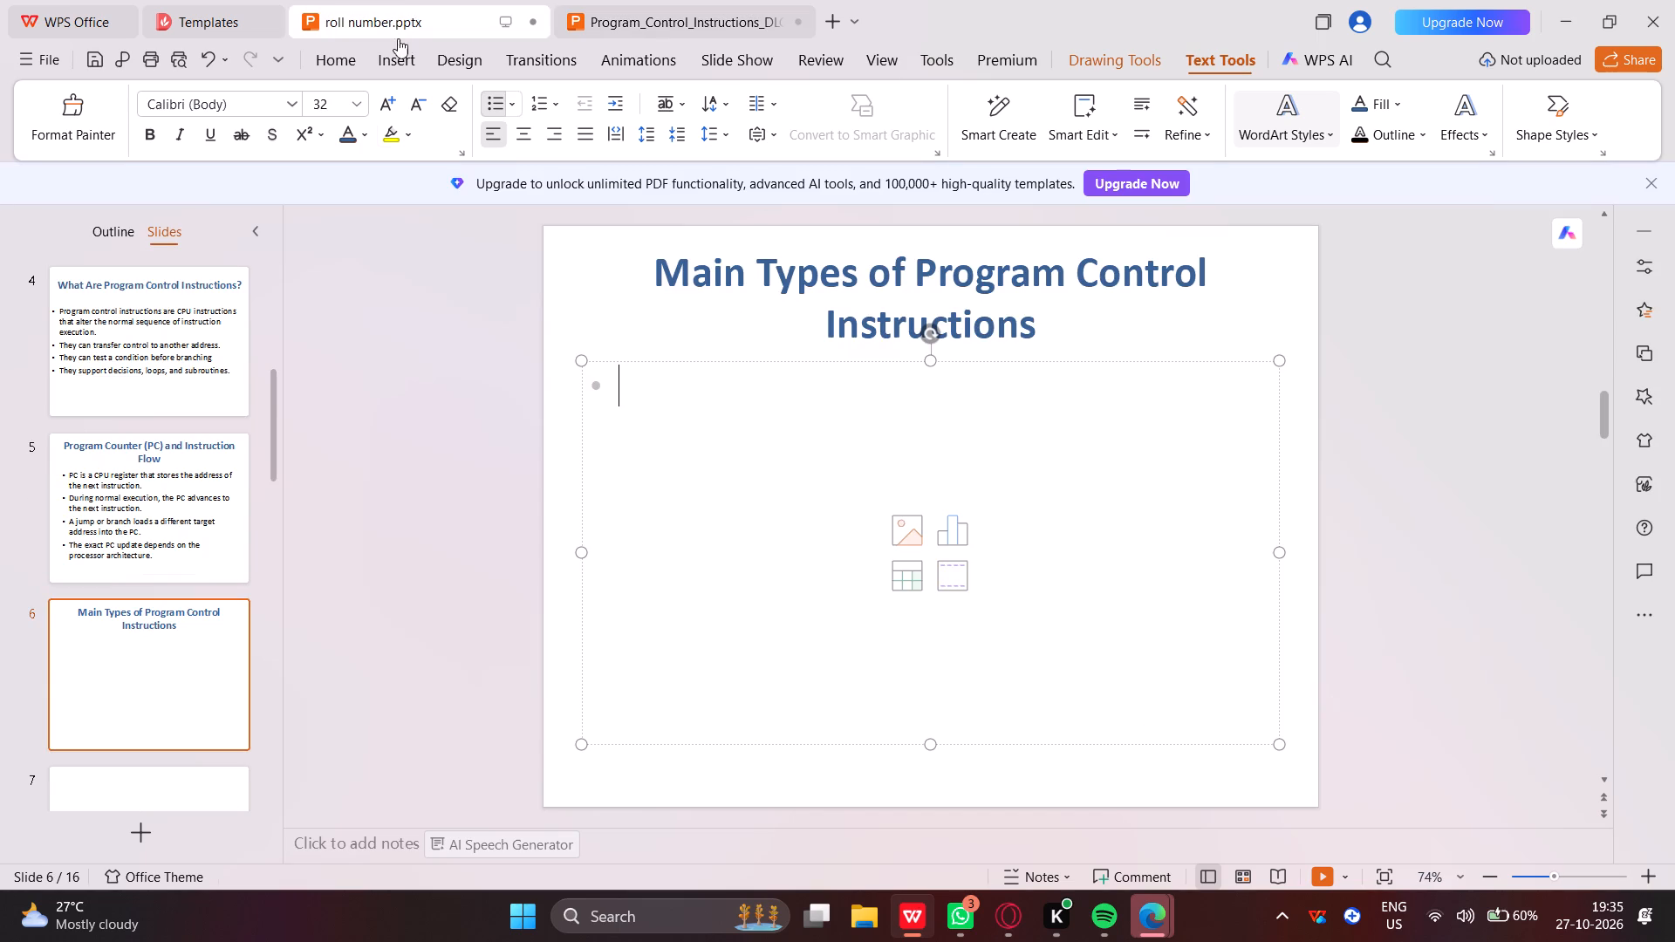
{"action": "key", "text": "ctrl+v"}
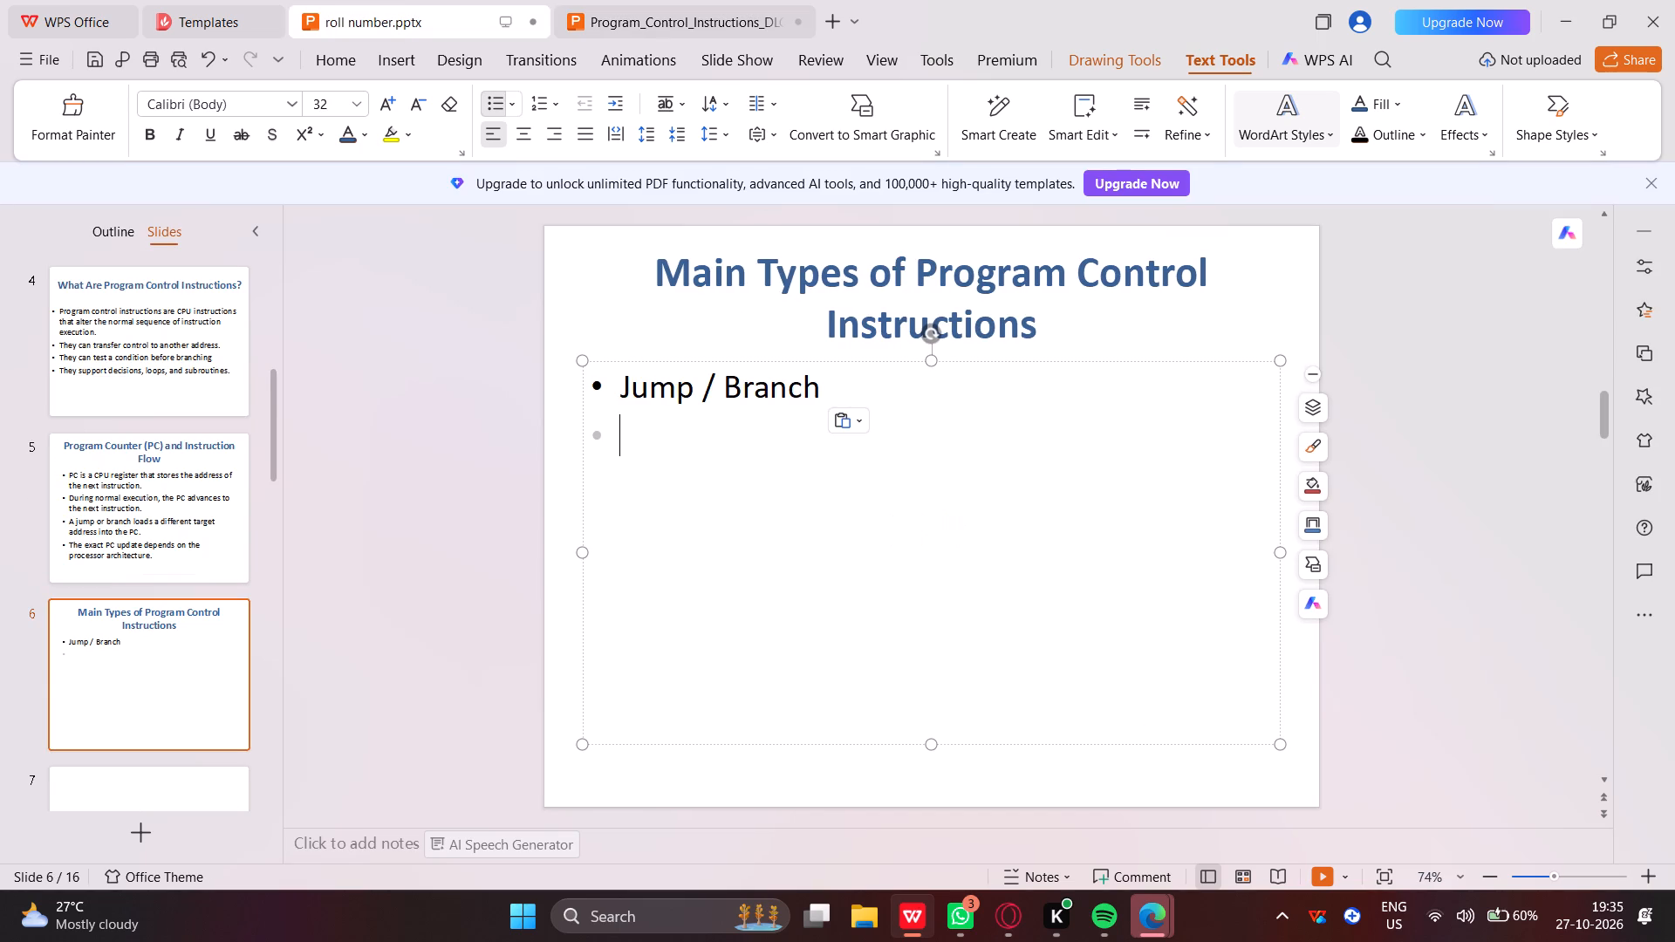
{"action": "key", "text": "BackSpace"}
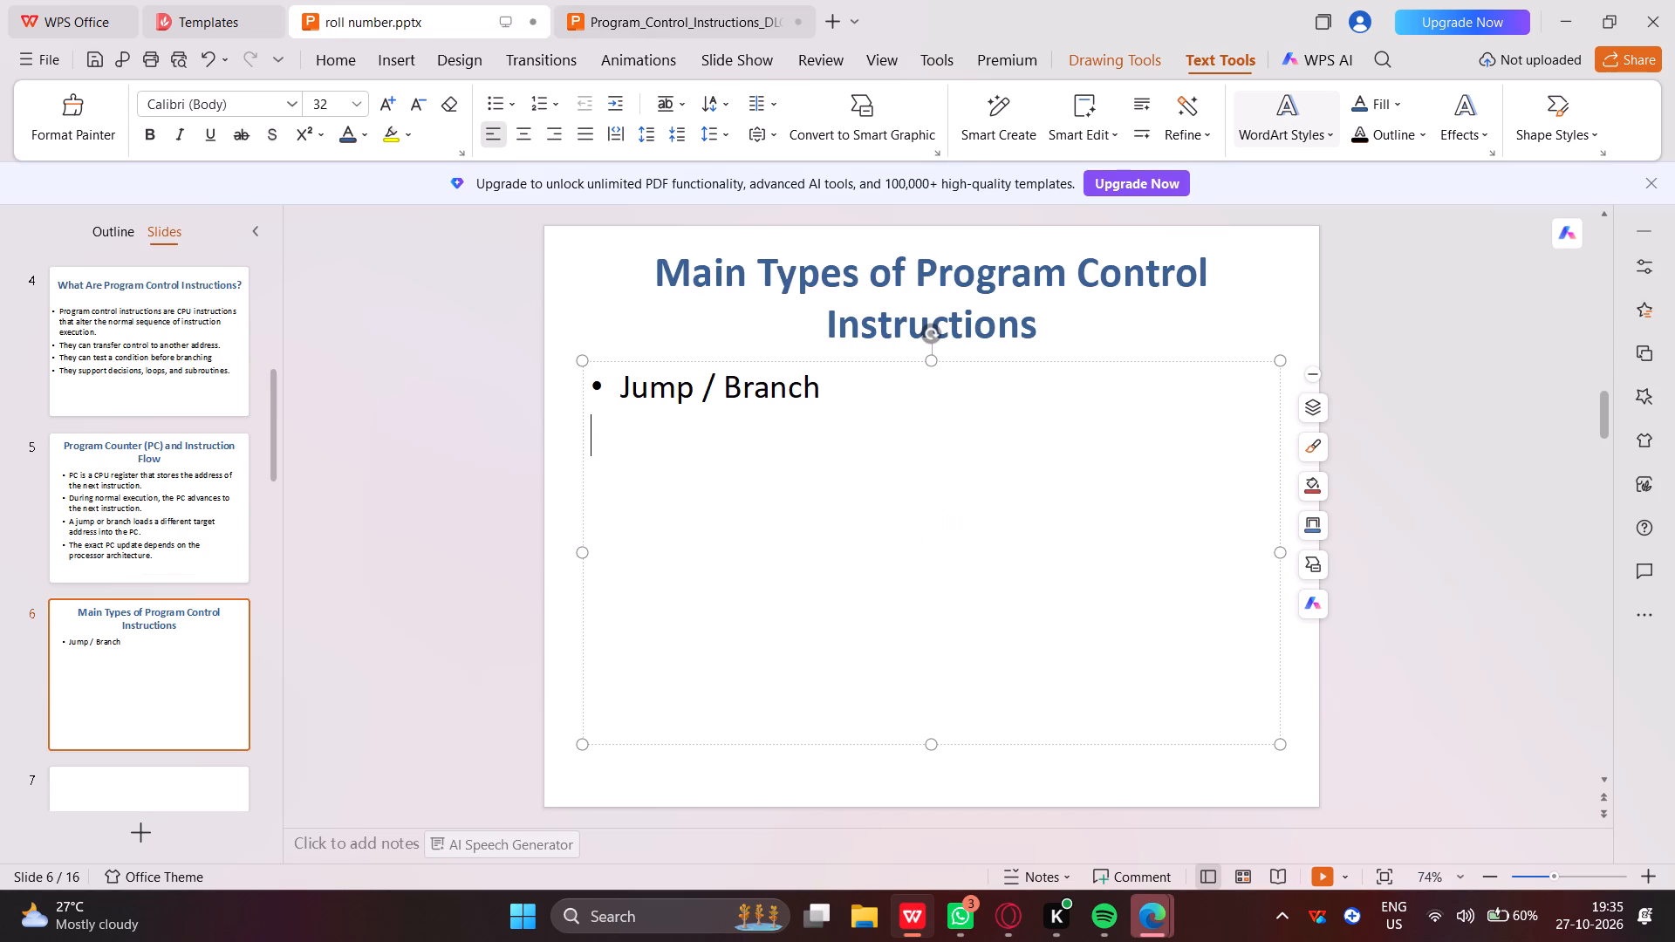
Copy the Jump / Branch description, "Transfers execution to a target address.", from slide 5 of the downloaded deck.
{"action": "left_click", "coordinate": [820, 399]}
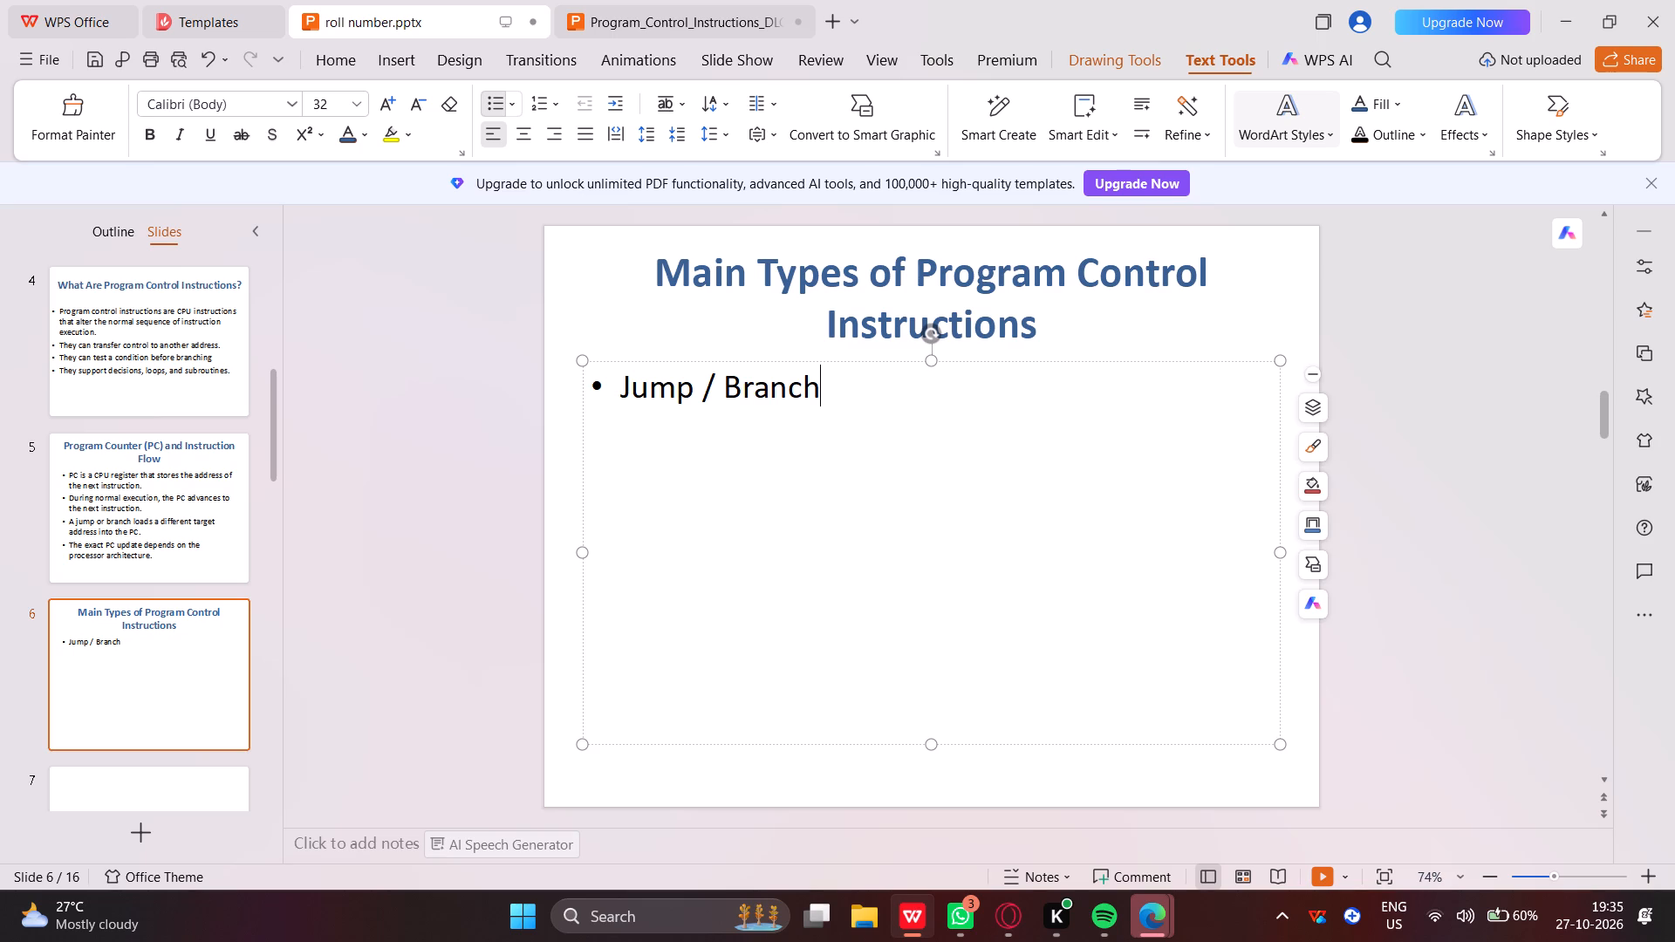
{"action": "left_click", "coordinate": [602, 10]}
{"action": "left_click_drag", "start_coordinate": [443, 307], "coordinate": [508, 316]}
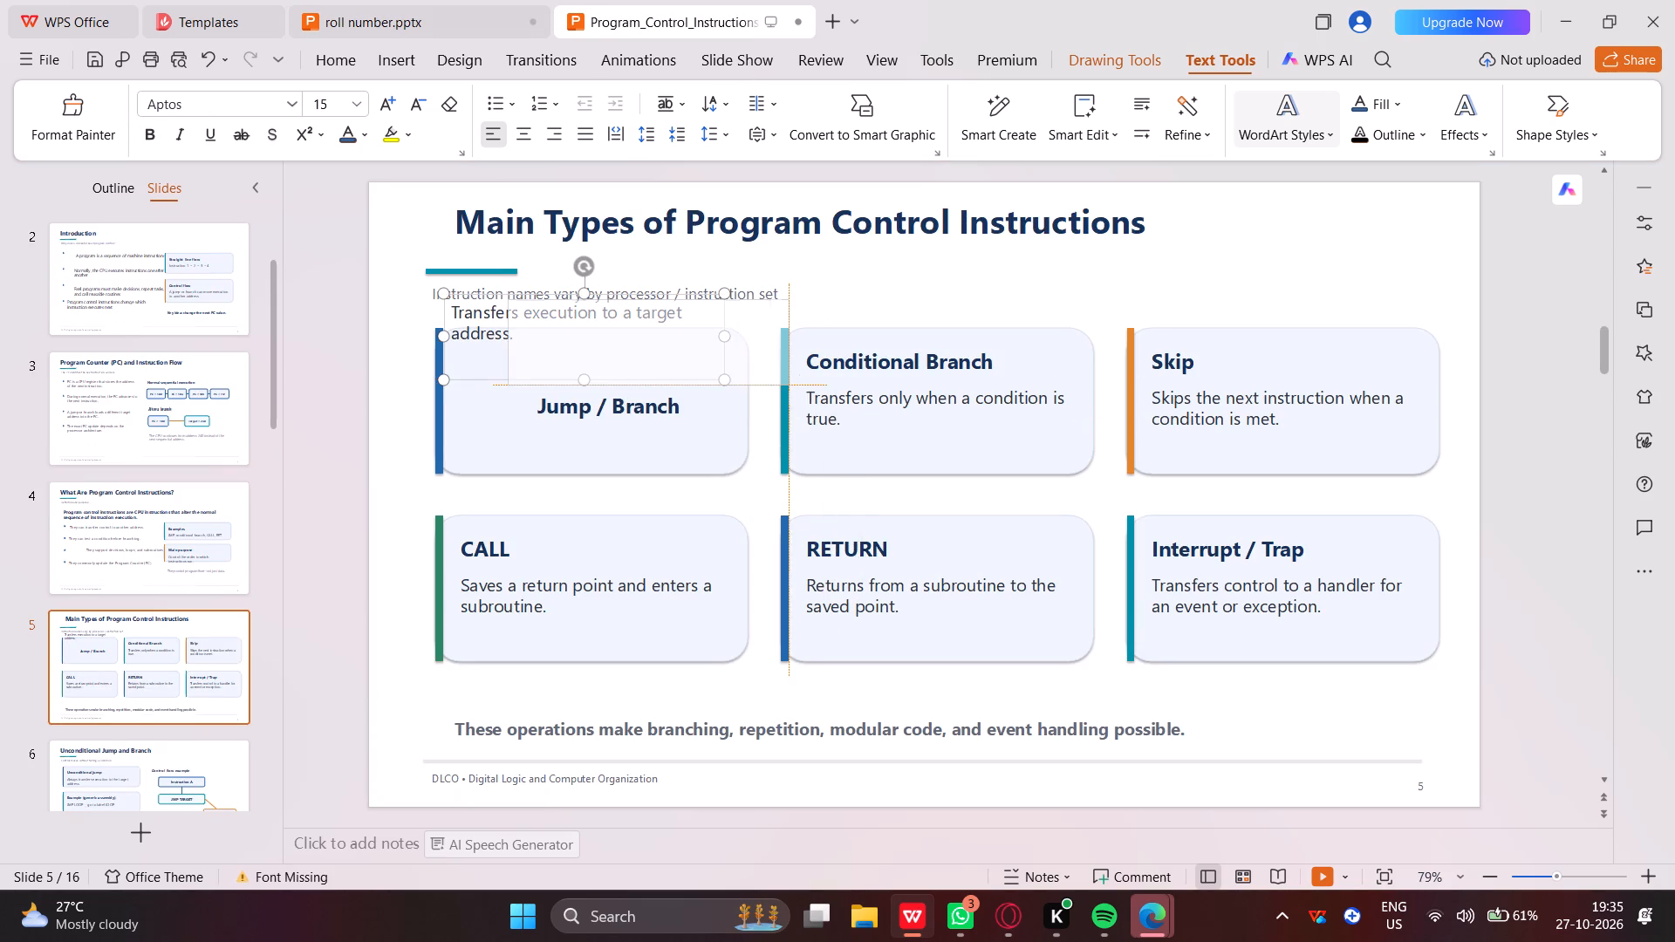
{"action": "left_click_drag", "start_coordinate": [508, 316], "coordinate": [497, 321]}
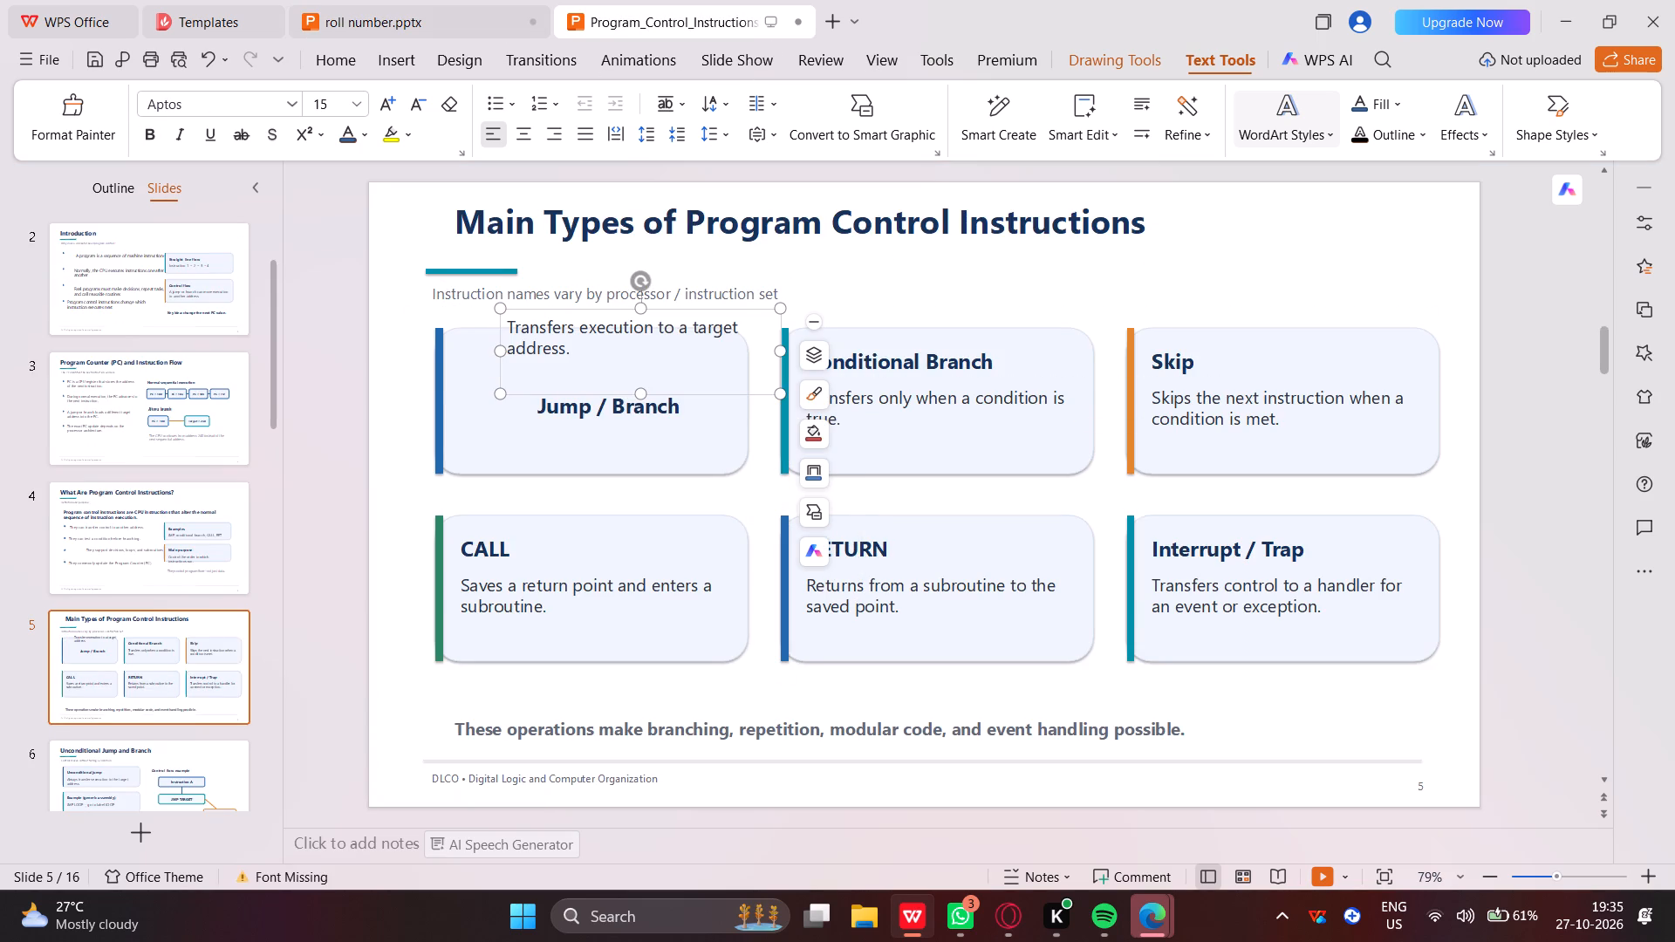
{"action": "left_click", "coordinate": [512, 321]}
{"action": "left_click", "coordinate": [509, 324]}
{"action": "left_click_drag", "start_coordinate": [511, 324], "coordinate": [519, 328]}
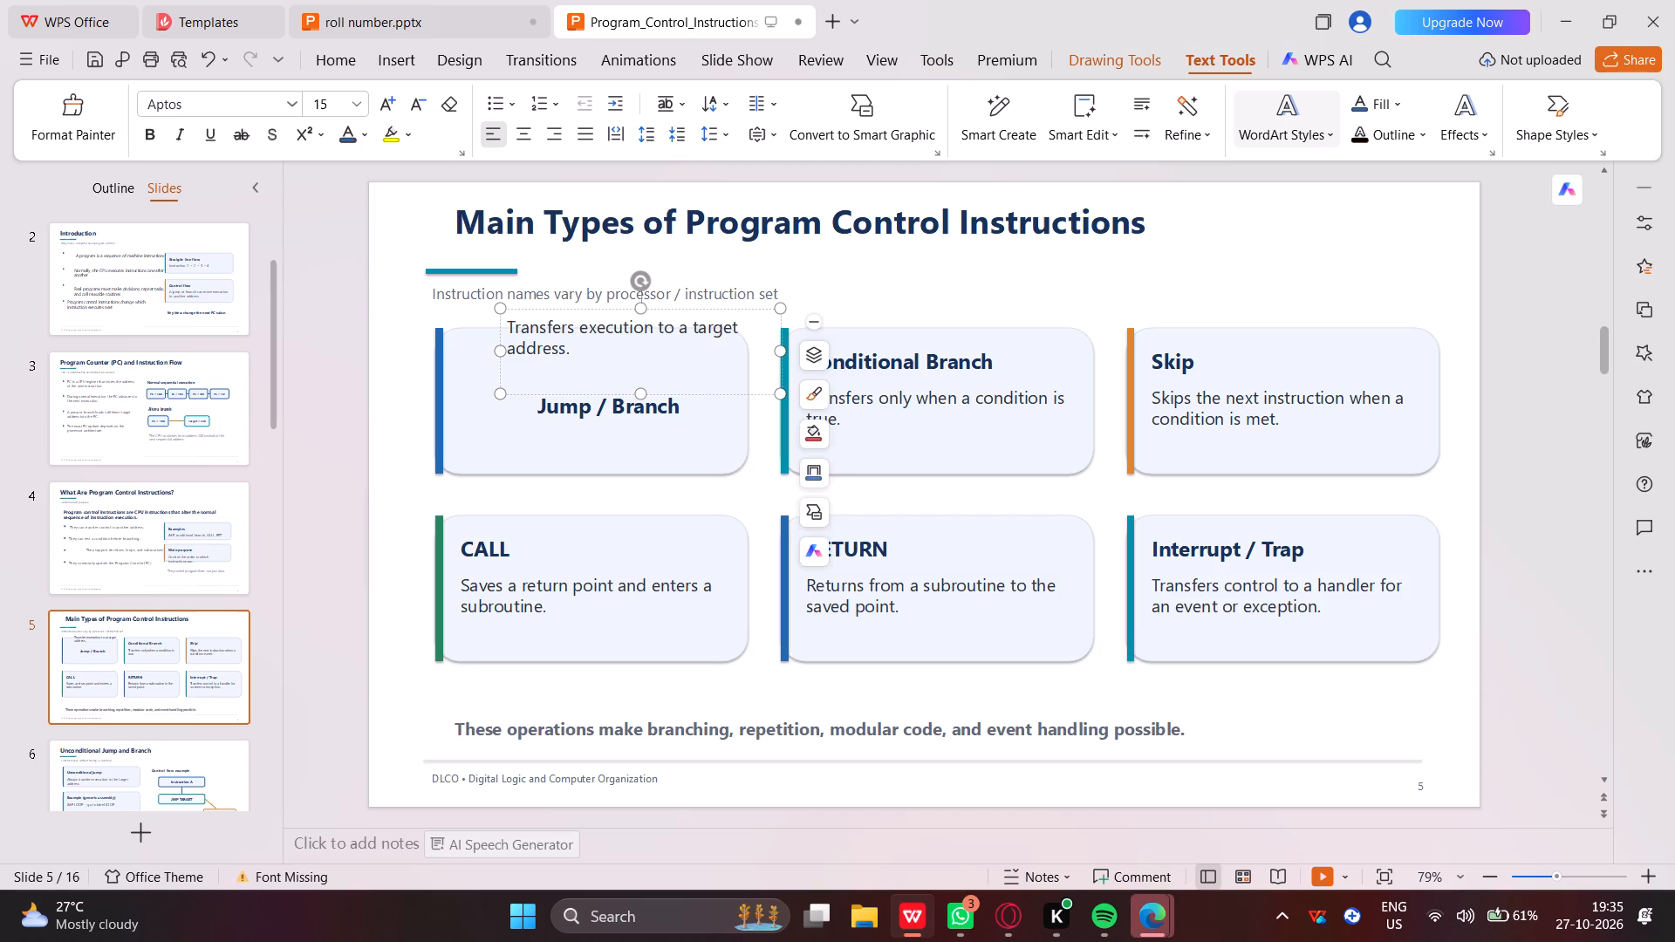
{"action": "left_click_drag", "start_coordinate": [519, 328], "coordinate": [579, 372]}
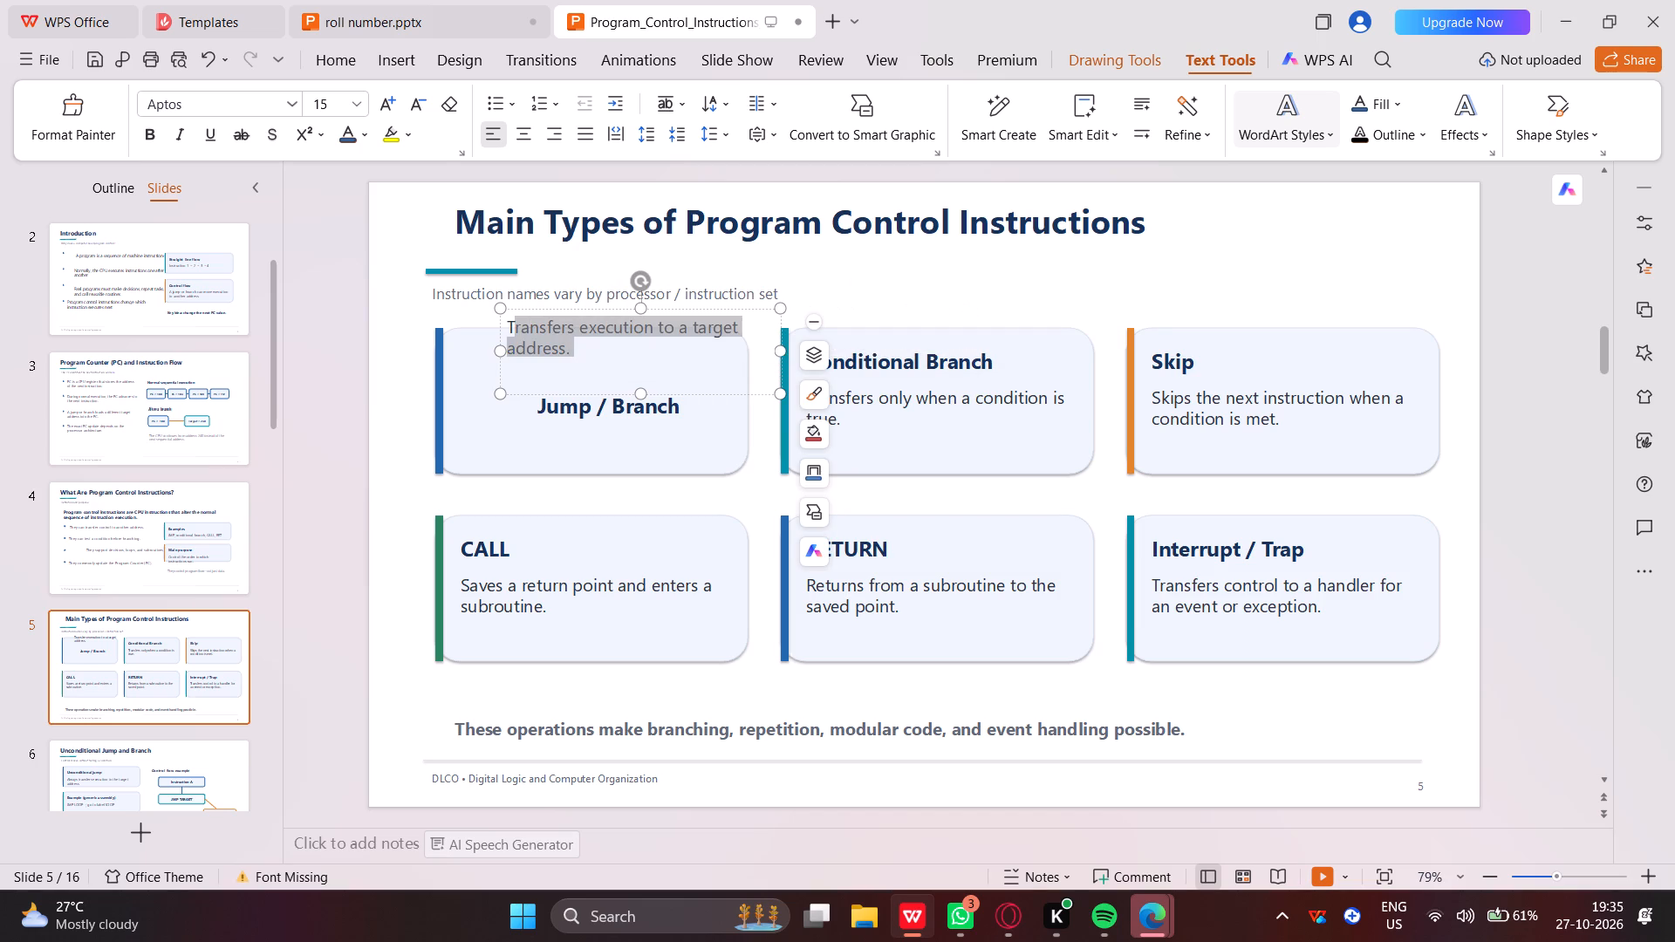
{"action": "key", "text": "ctrl+c"}
In roll number.pptx, add a space and a colon after "Jump / Branch" on slide 6.
{"action": "left_click", "coordinate": [413, 17]}
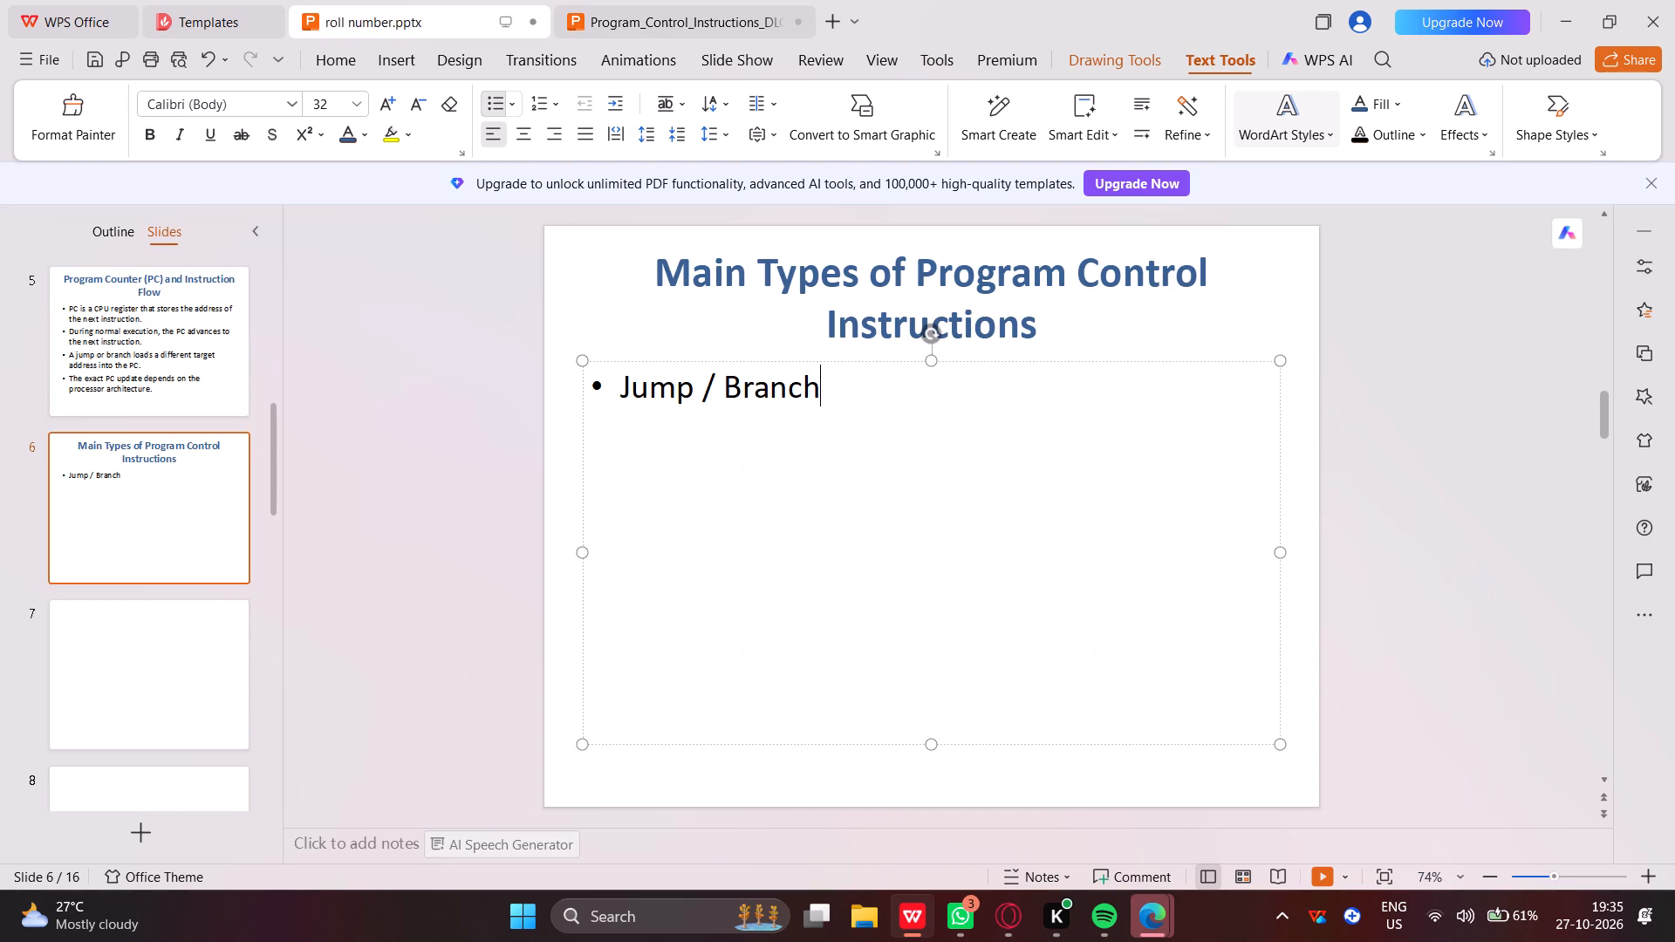
{"action": "key", "text": "space"}
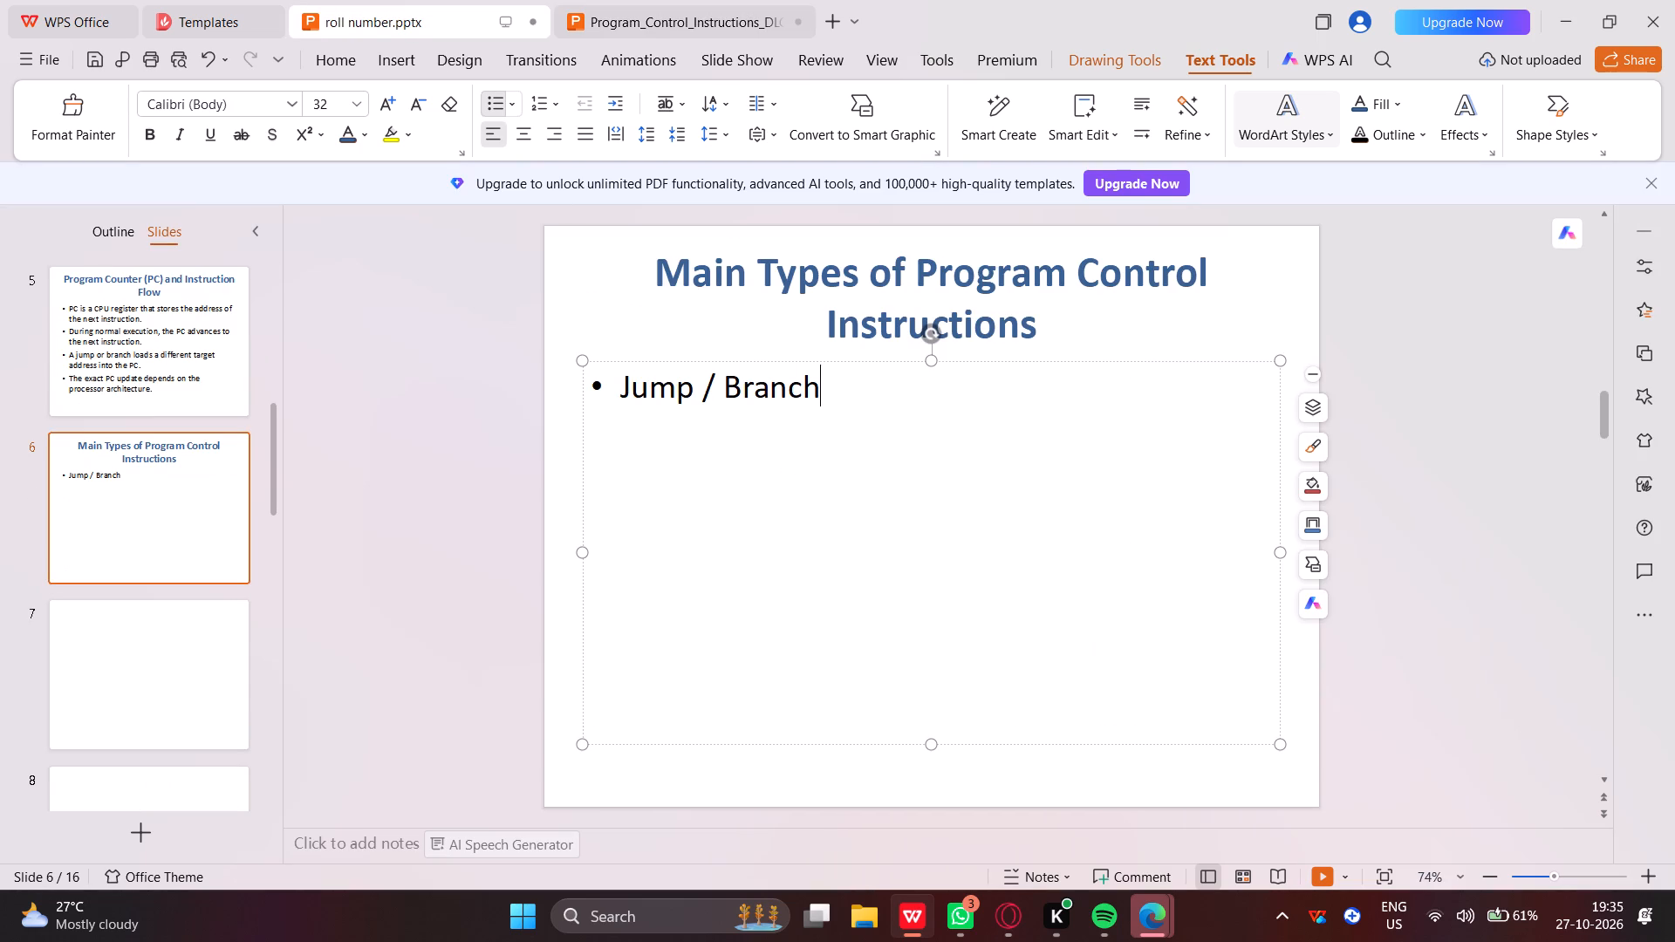
{"action": "key", "text": "shift+colon"}
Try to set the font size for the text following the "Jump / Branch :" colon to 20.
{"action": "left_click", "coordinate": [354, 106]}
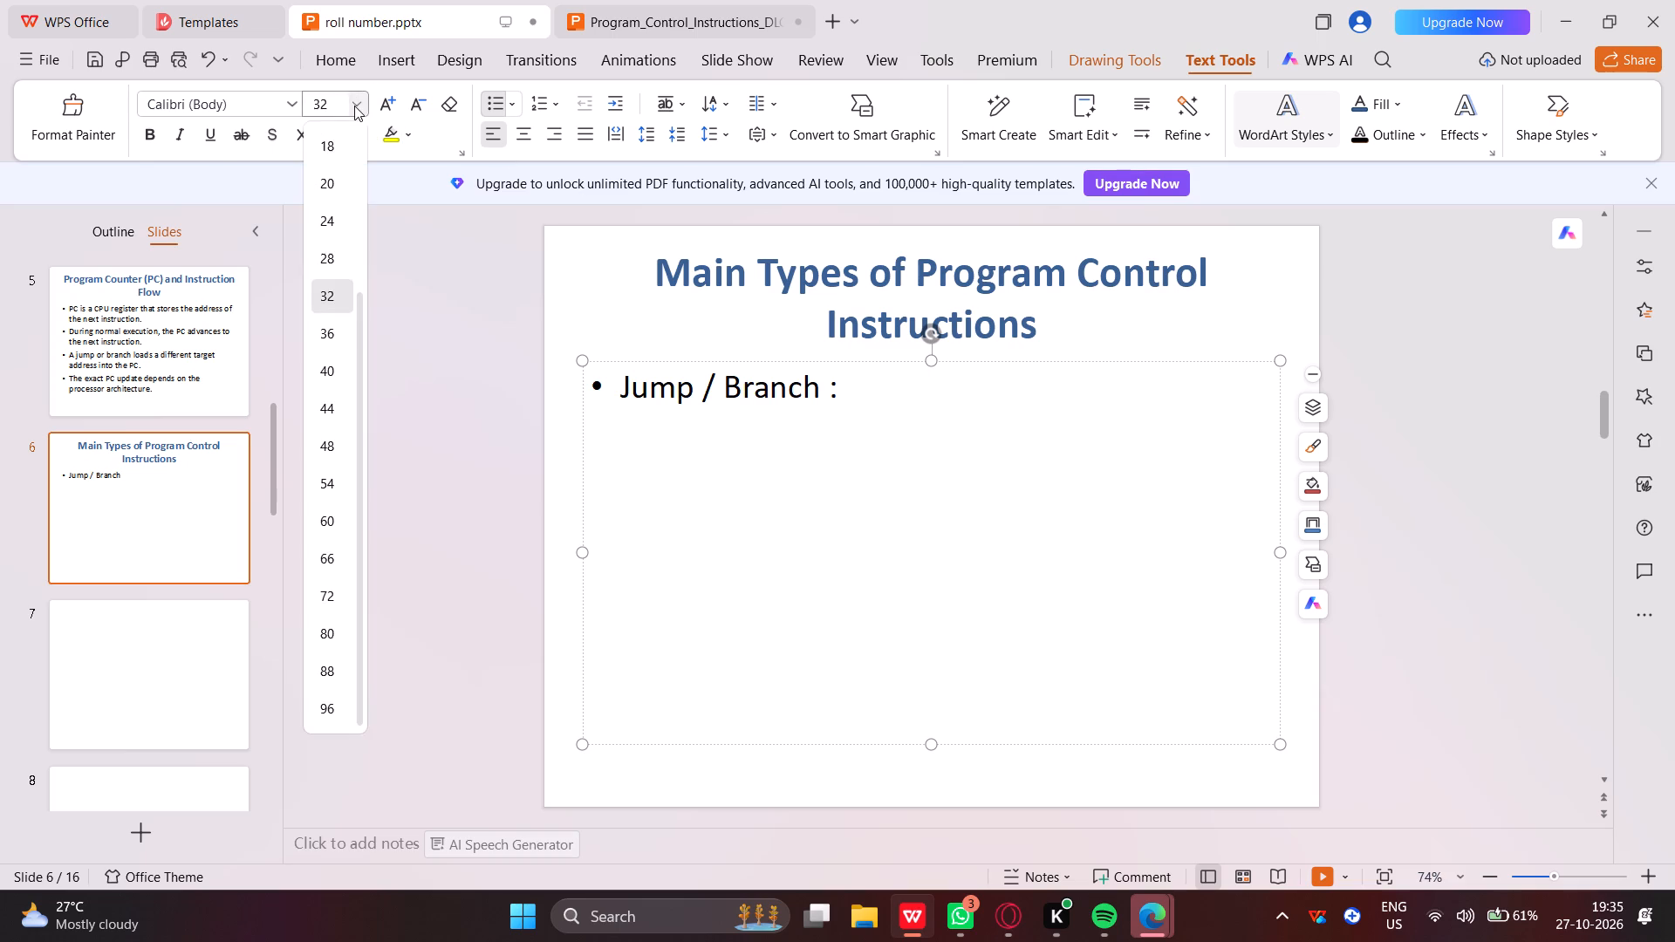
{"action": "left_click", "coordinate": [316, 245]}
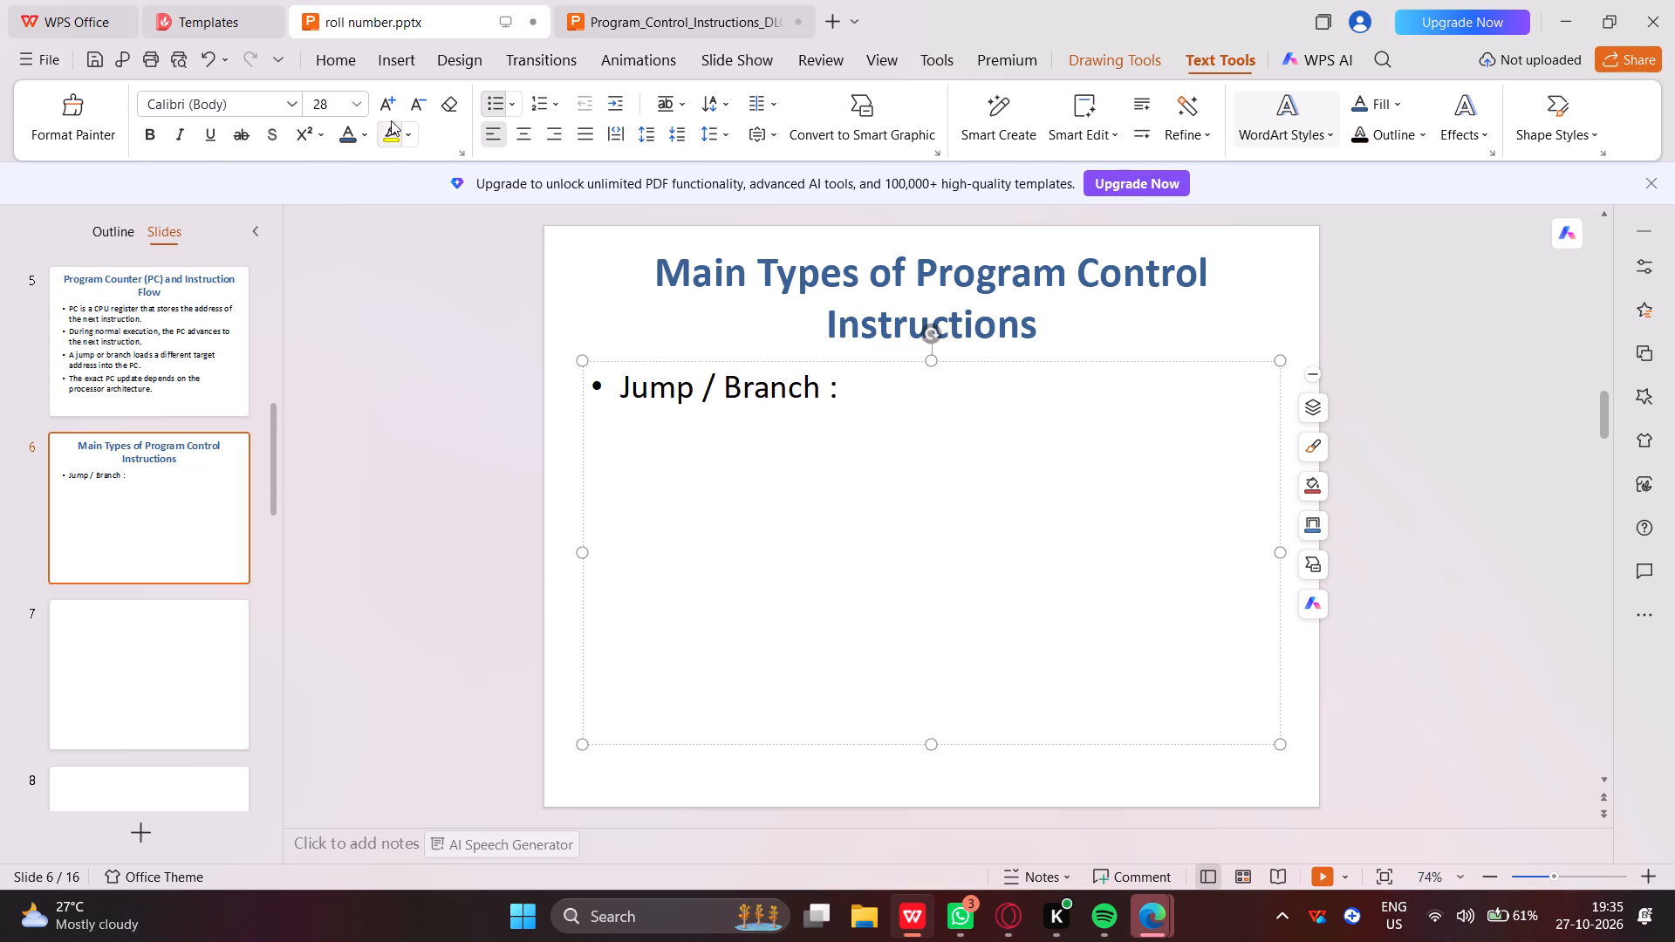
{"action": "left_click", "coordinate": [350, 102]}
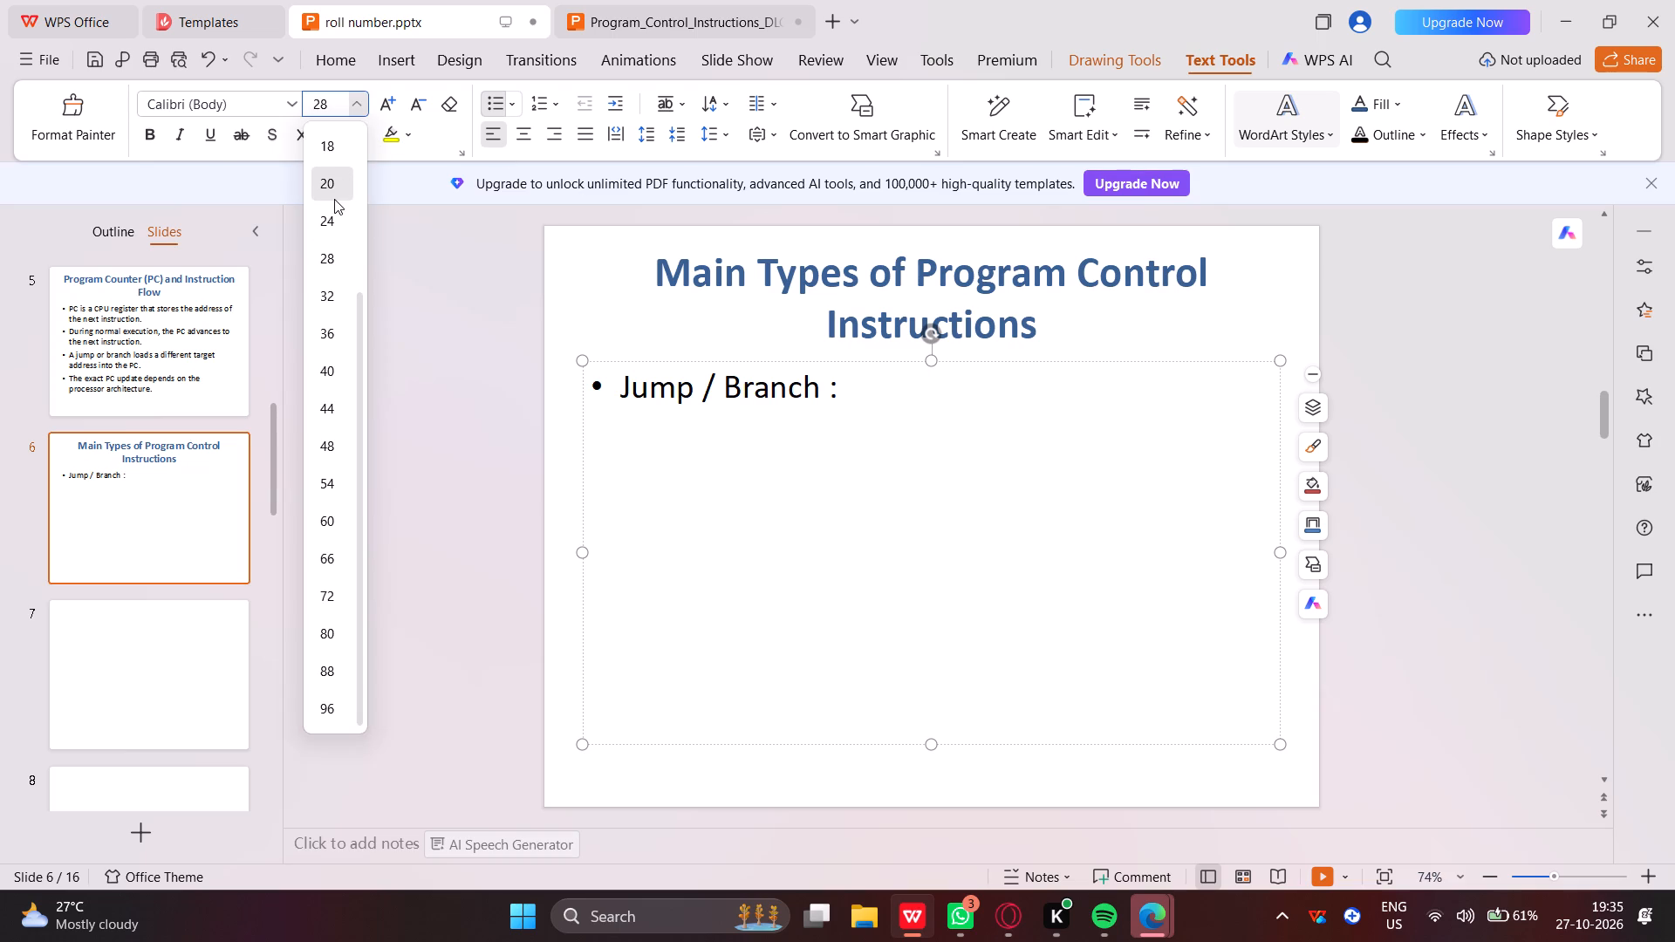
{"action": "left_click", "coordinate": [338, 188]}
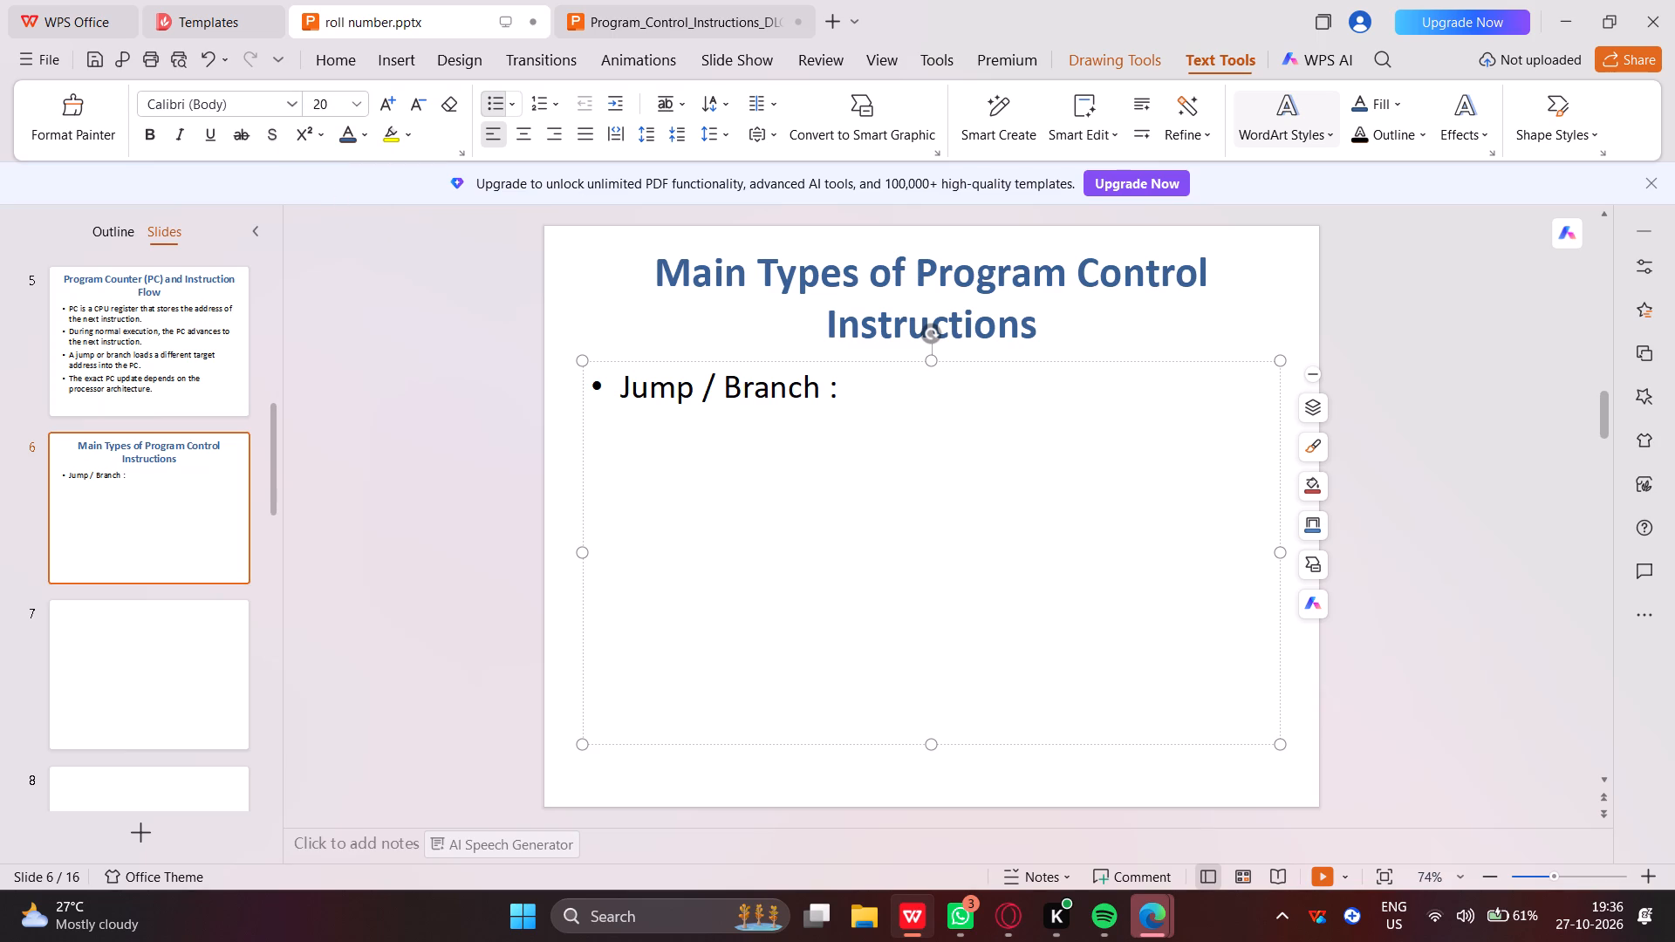
Paste the copied description after "Jump / Branch :" and set the pasted text to font size 24.
{"action": "key", "text": "ctrl+v"}
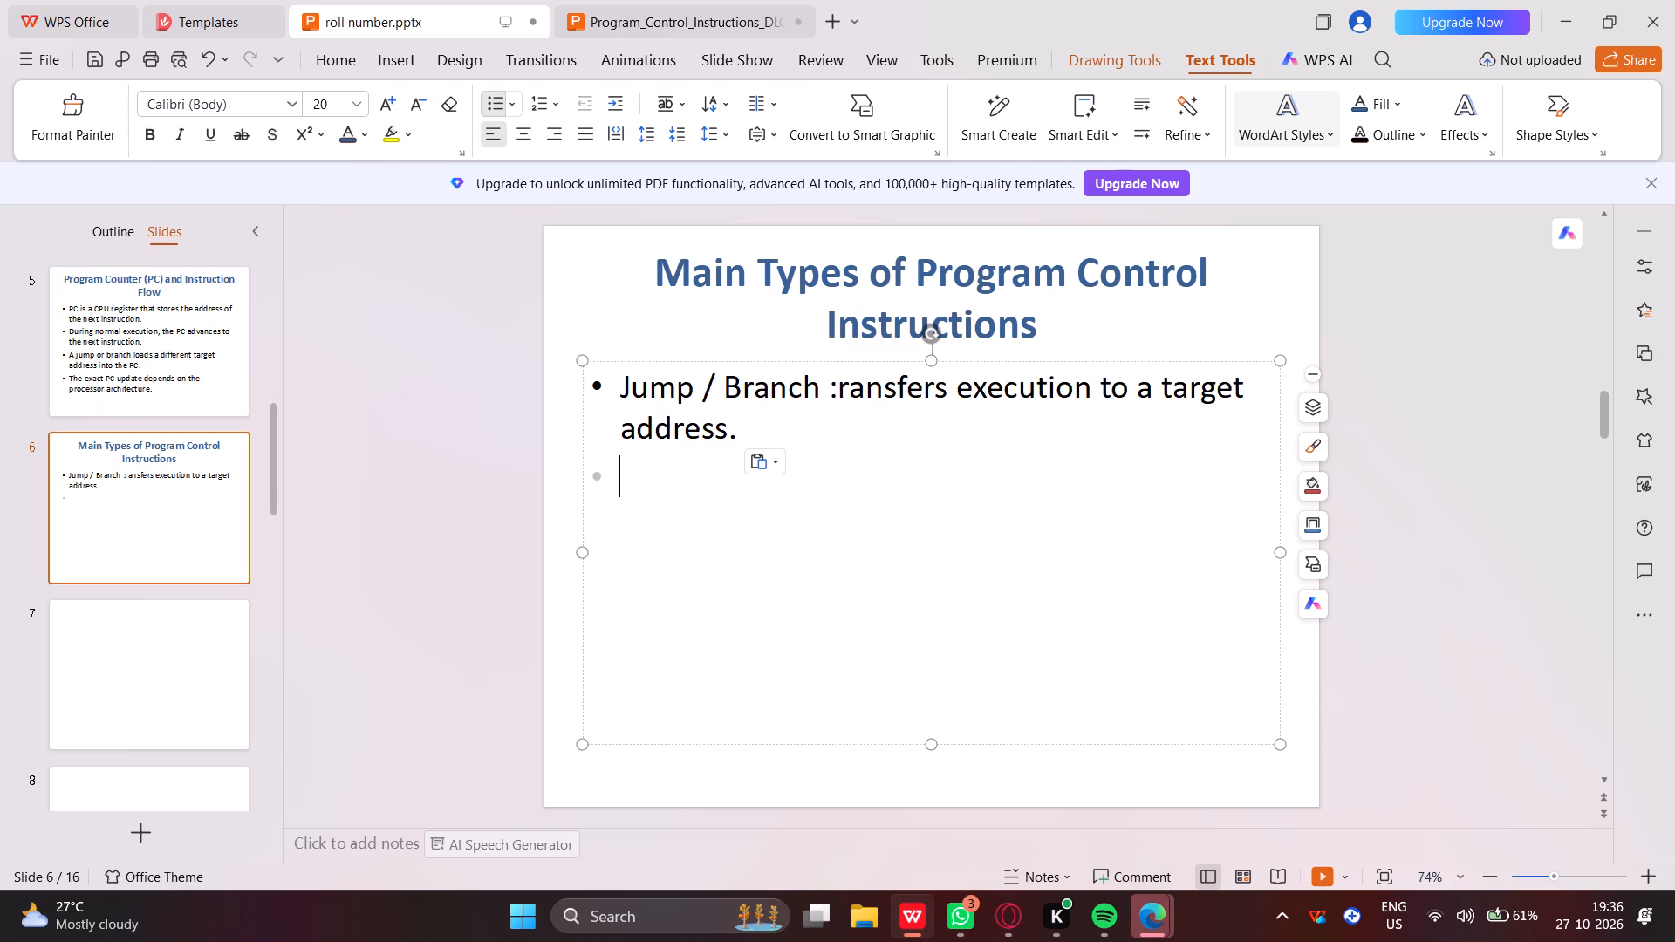
{"action": "left_click_drag", "start_coordinate": [839, 387], "coordinate": [885, 455]}
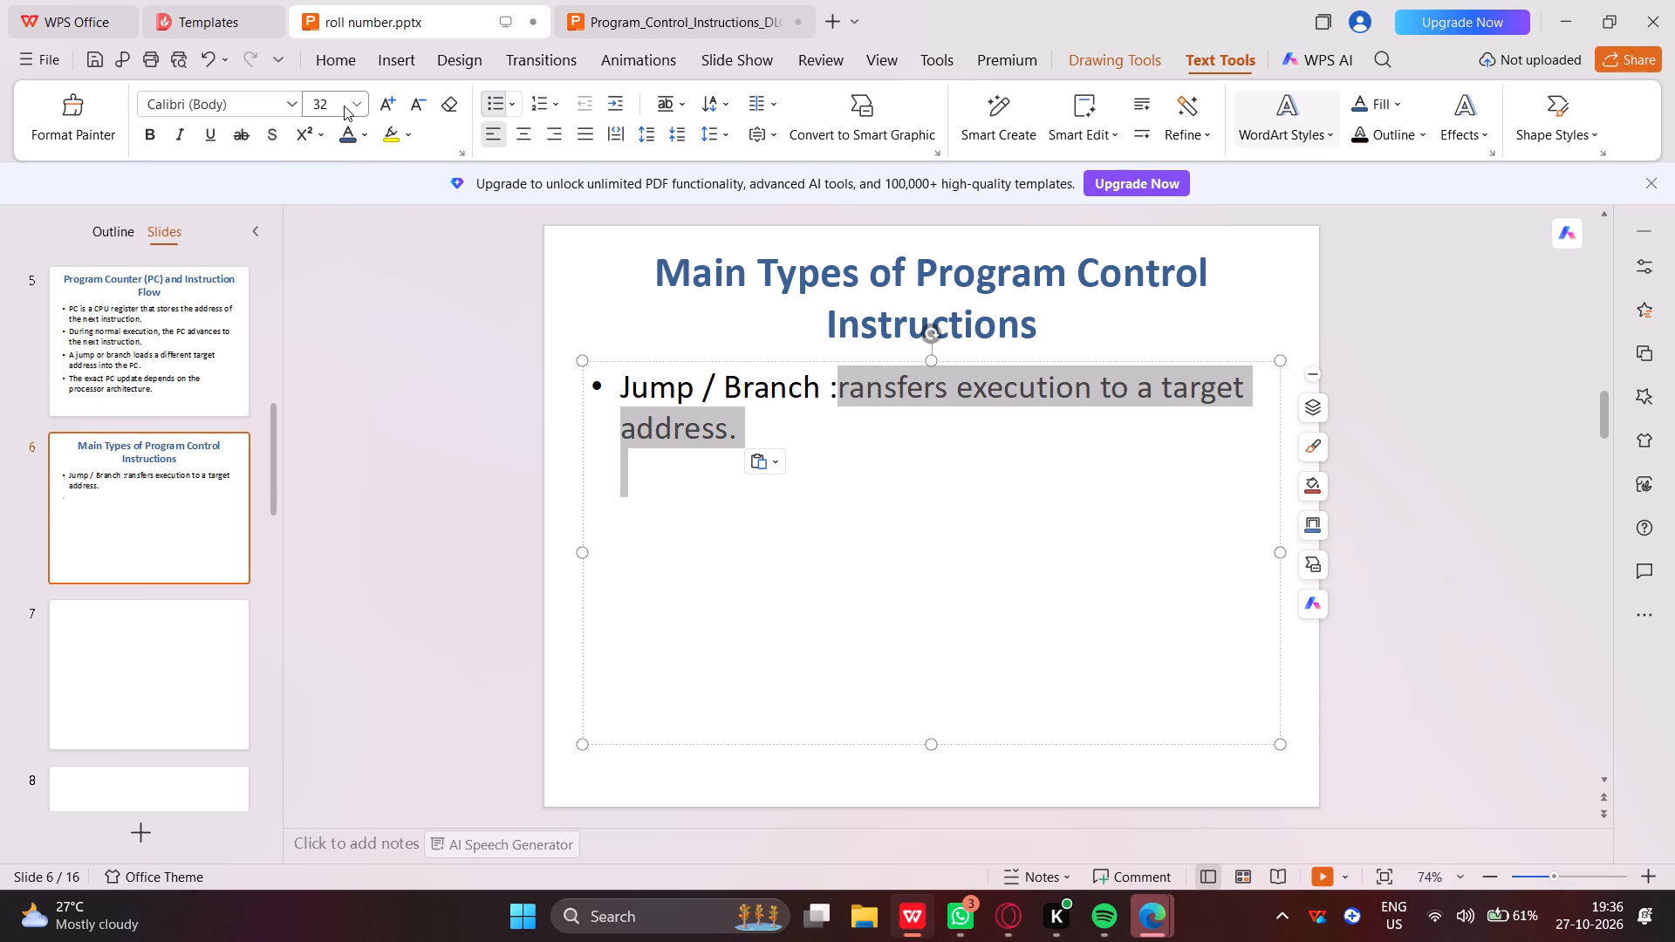
{"action": "left_click", "coordinate": [353, 104]}
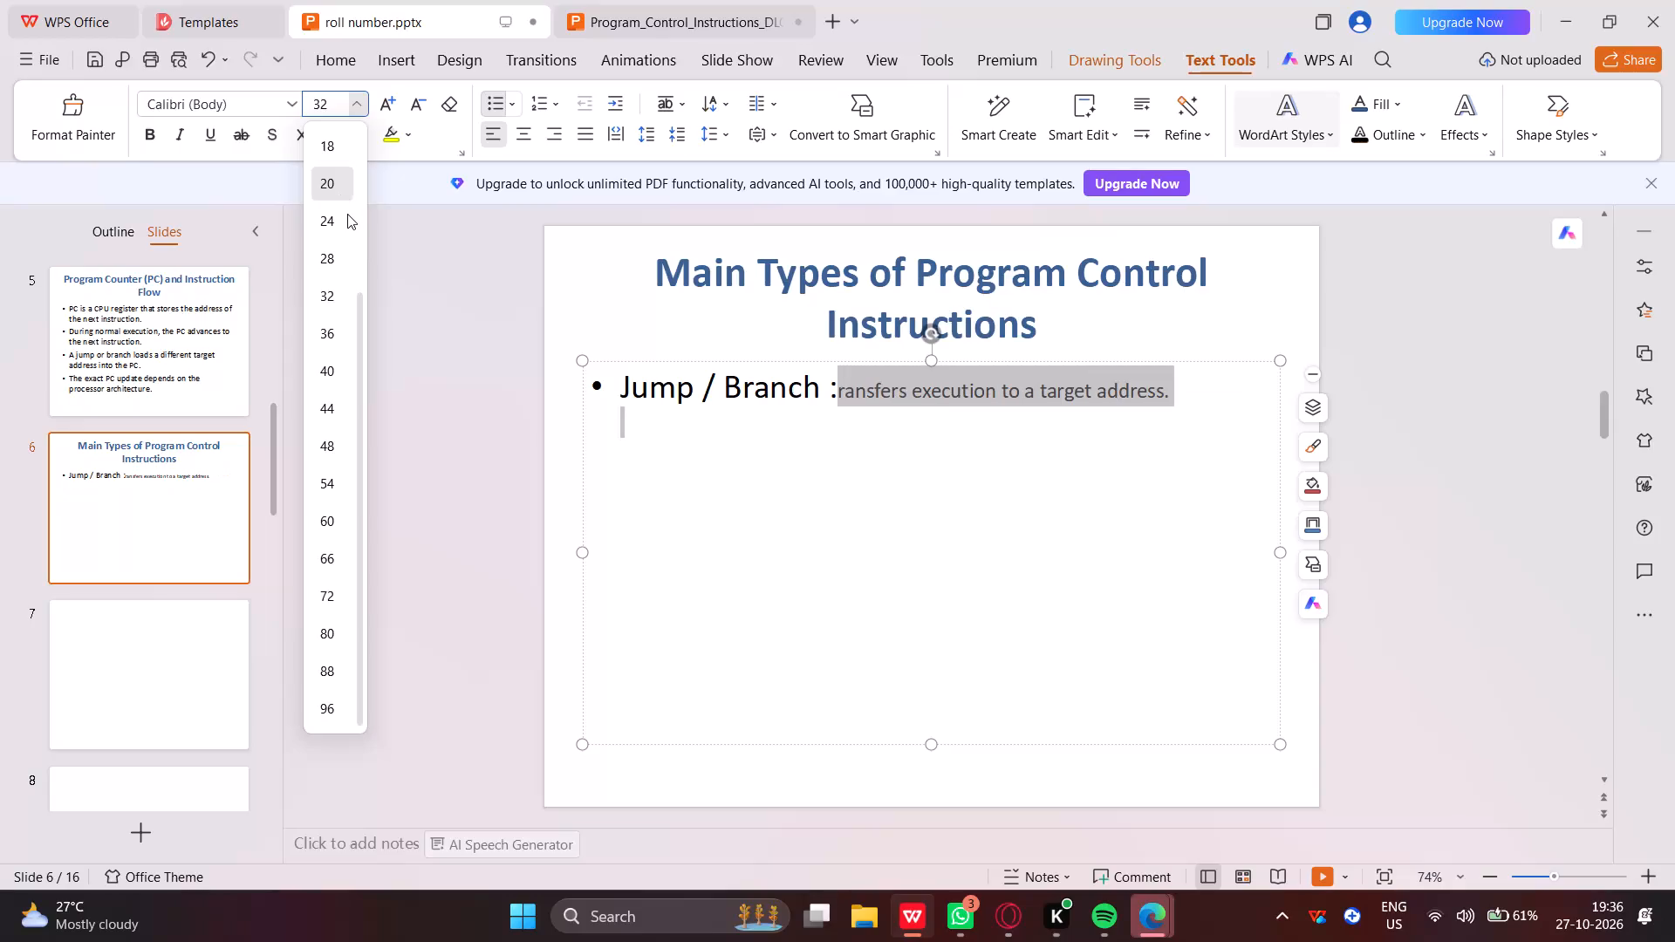
{"action": "left_click", "coordinate": [347, 214]}
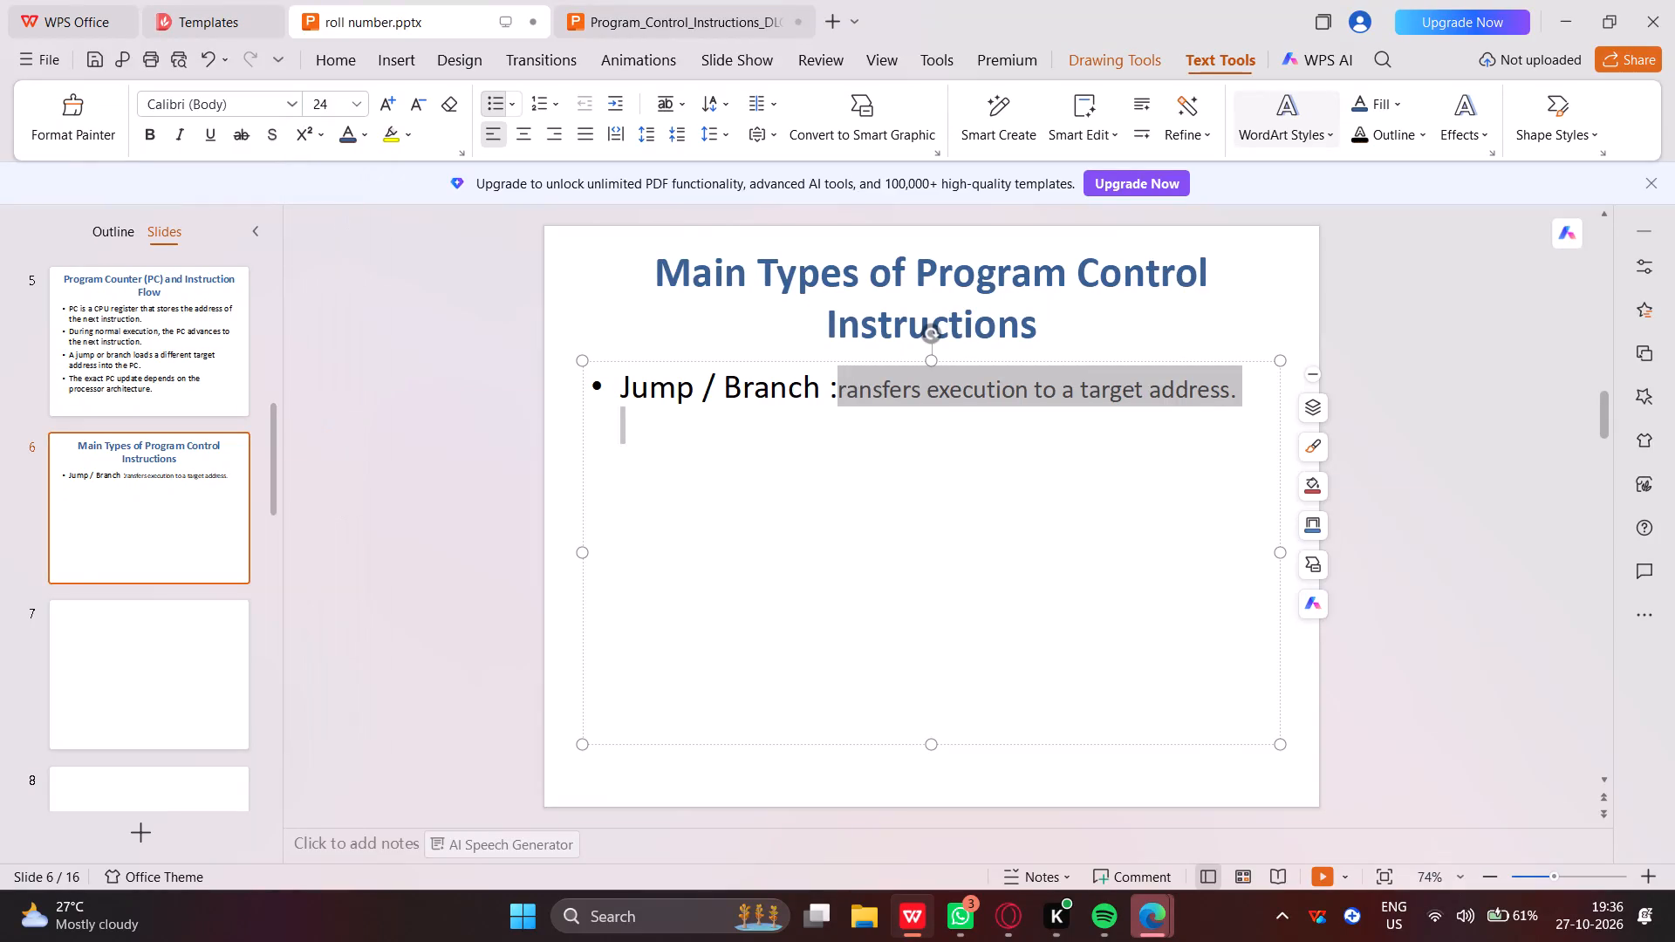
Add the missing "T" to begin "Transfers" in the first bullet and insert a space after the colon.
{"action": "left_click", "coordinate": [835, 393]}
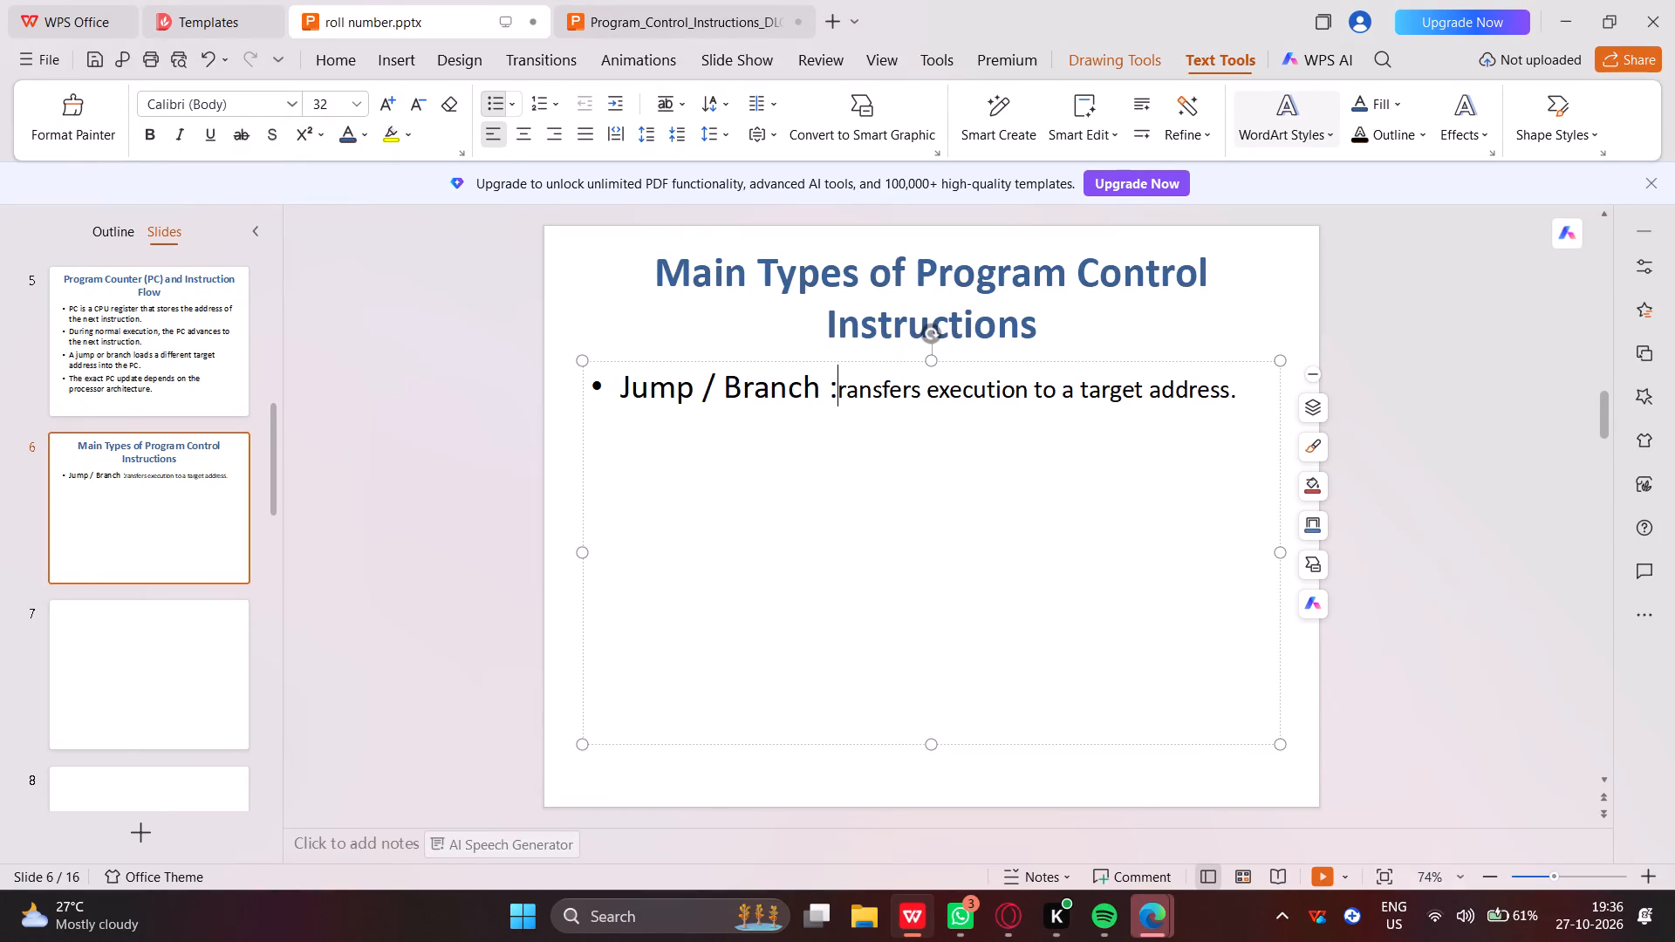
{"action": "key", "text": "t"}
{"action": "left_click", "coordinate": [1375, 359]}
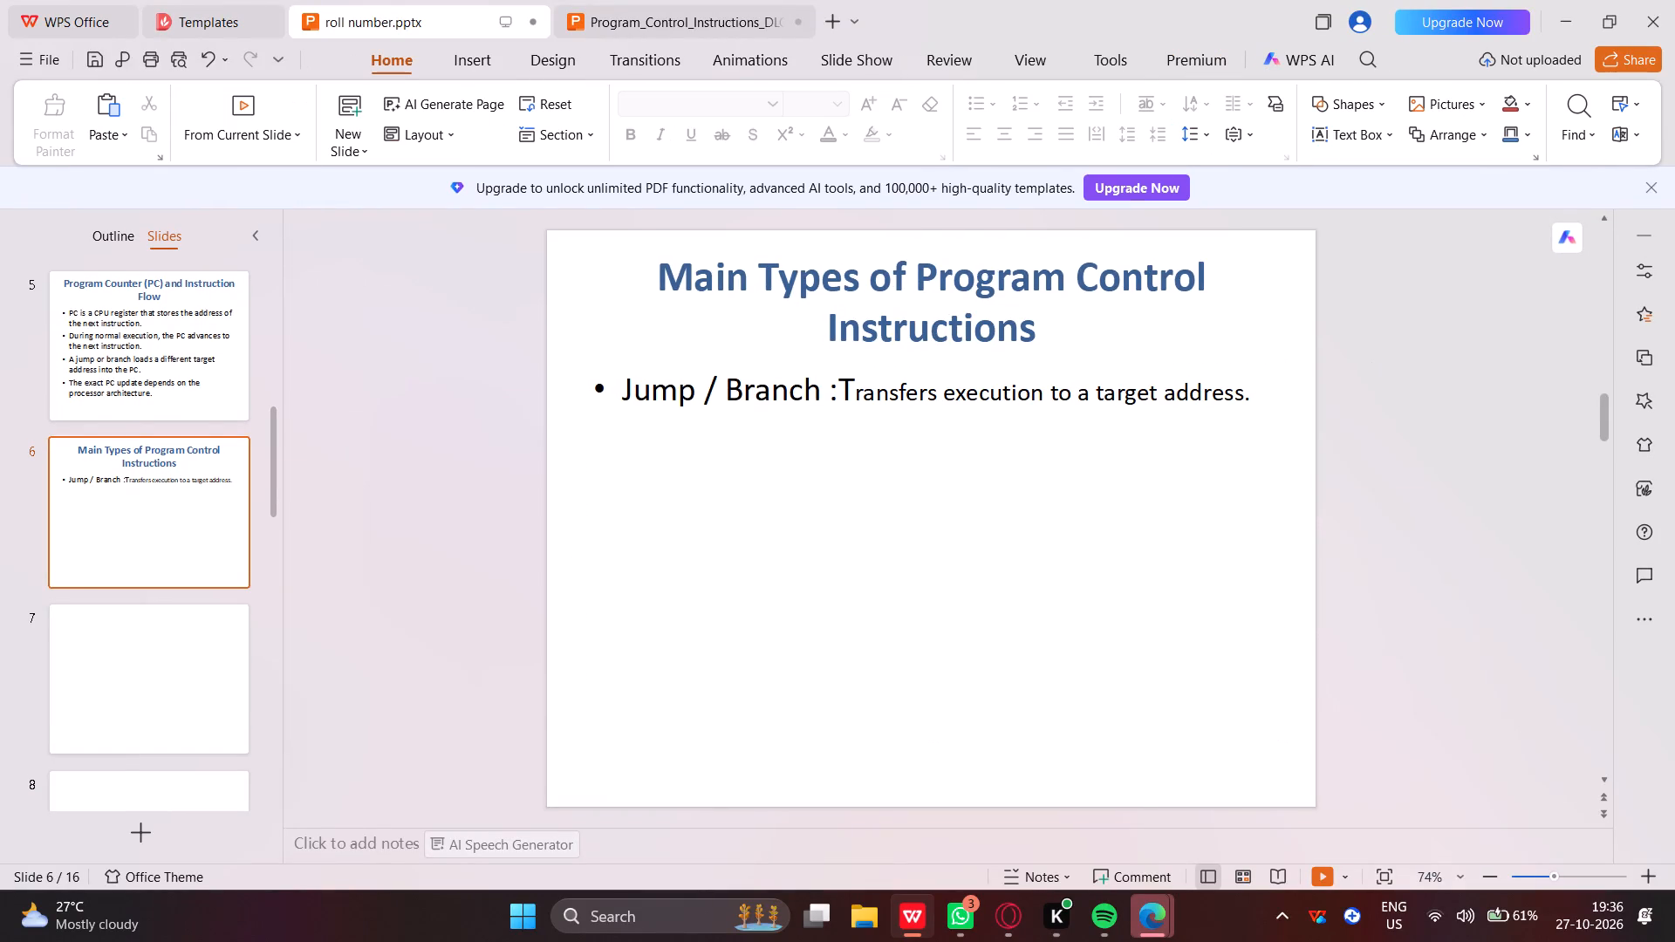
{"action": "left_click", "coordinate": [835, 392]}
{"action": "key", "text": "space"}
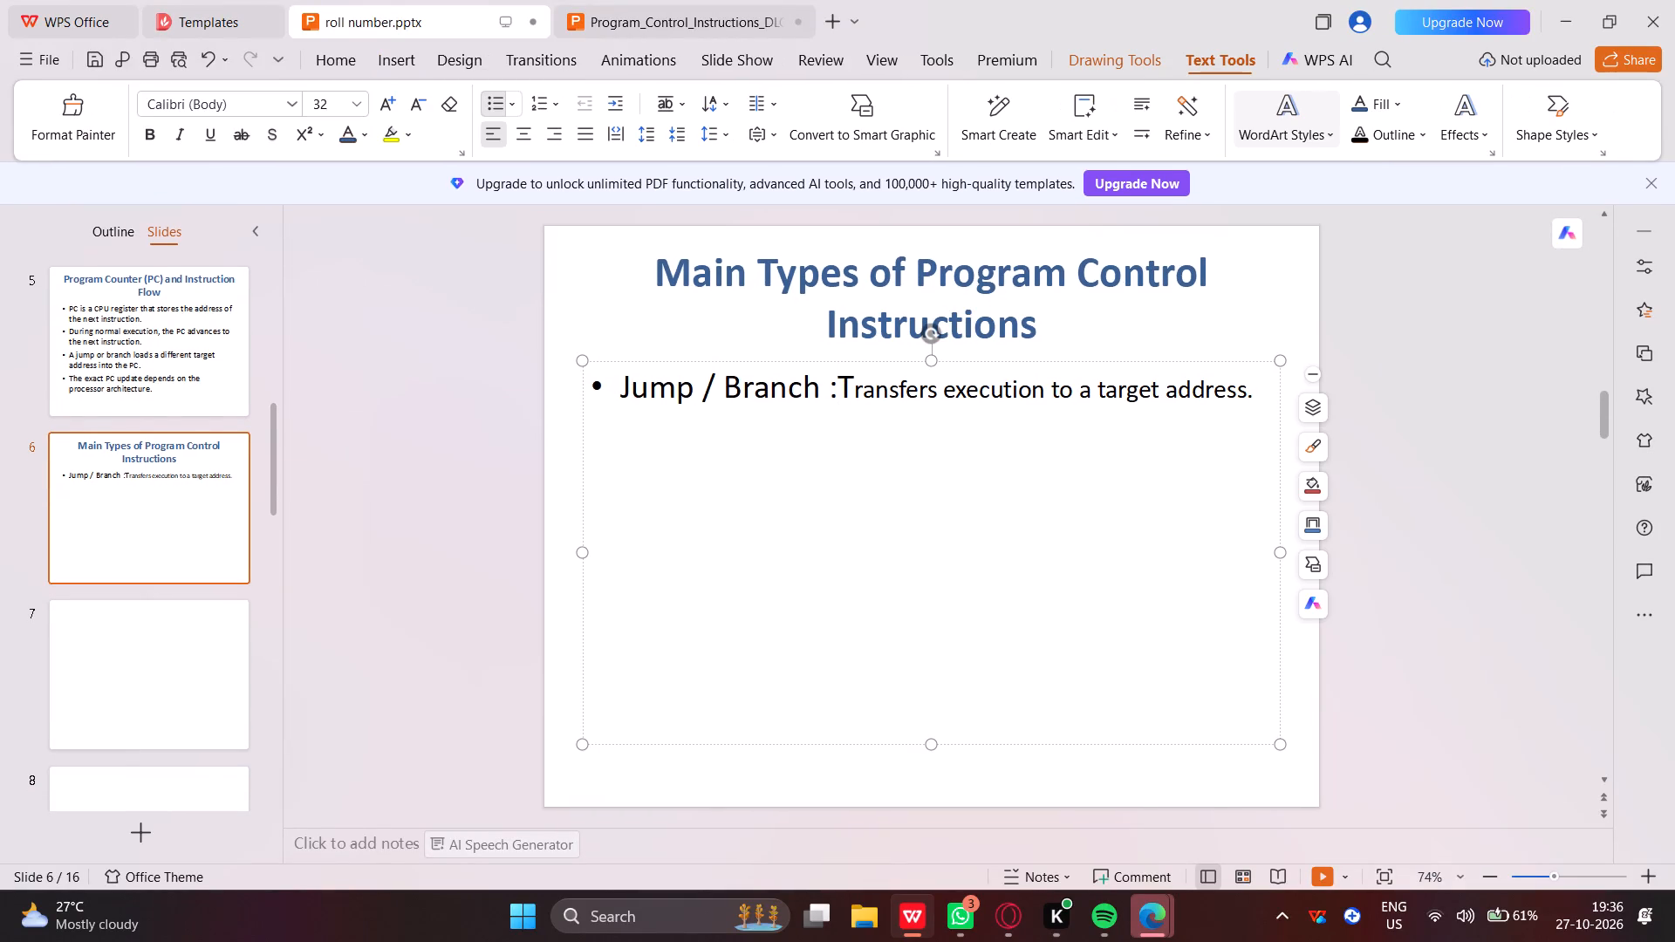
{"action": "left_click", "coordinate": [1361, 386]}
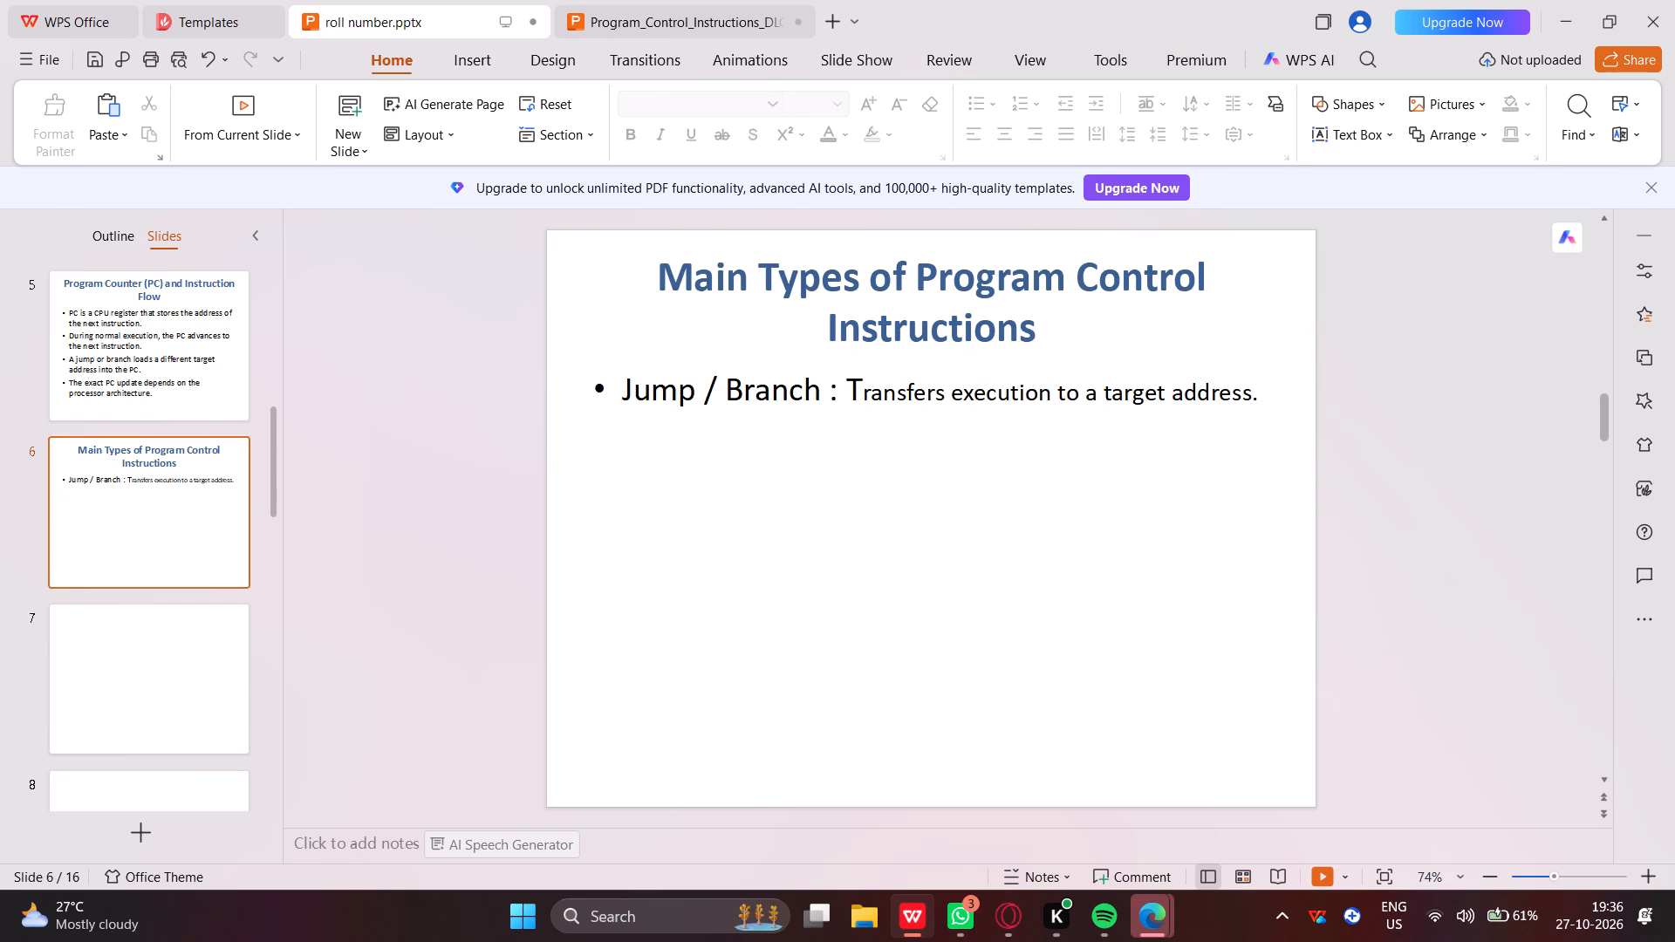
Copy "Conditional Branch" from slide 5 of the downloaded deck into slide 6 of roll number.pptx as the second bullet.
{"action": "left_click", "coordinate": [665, 0]}
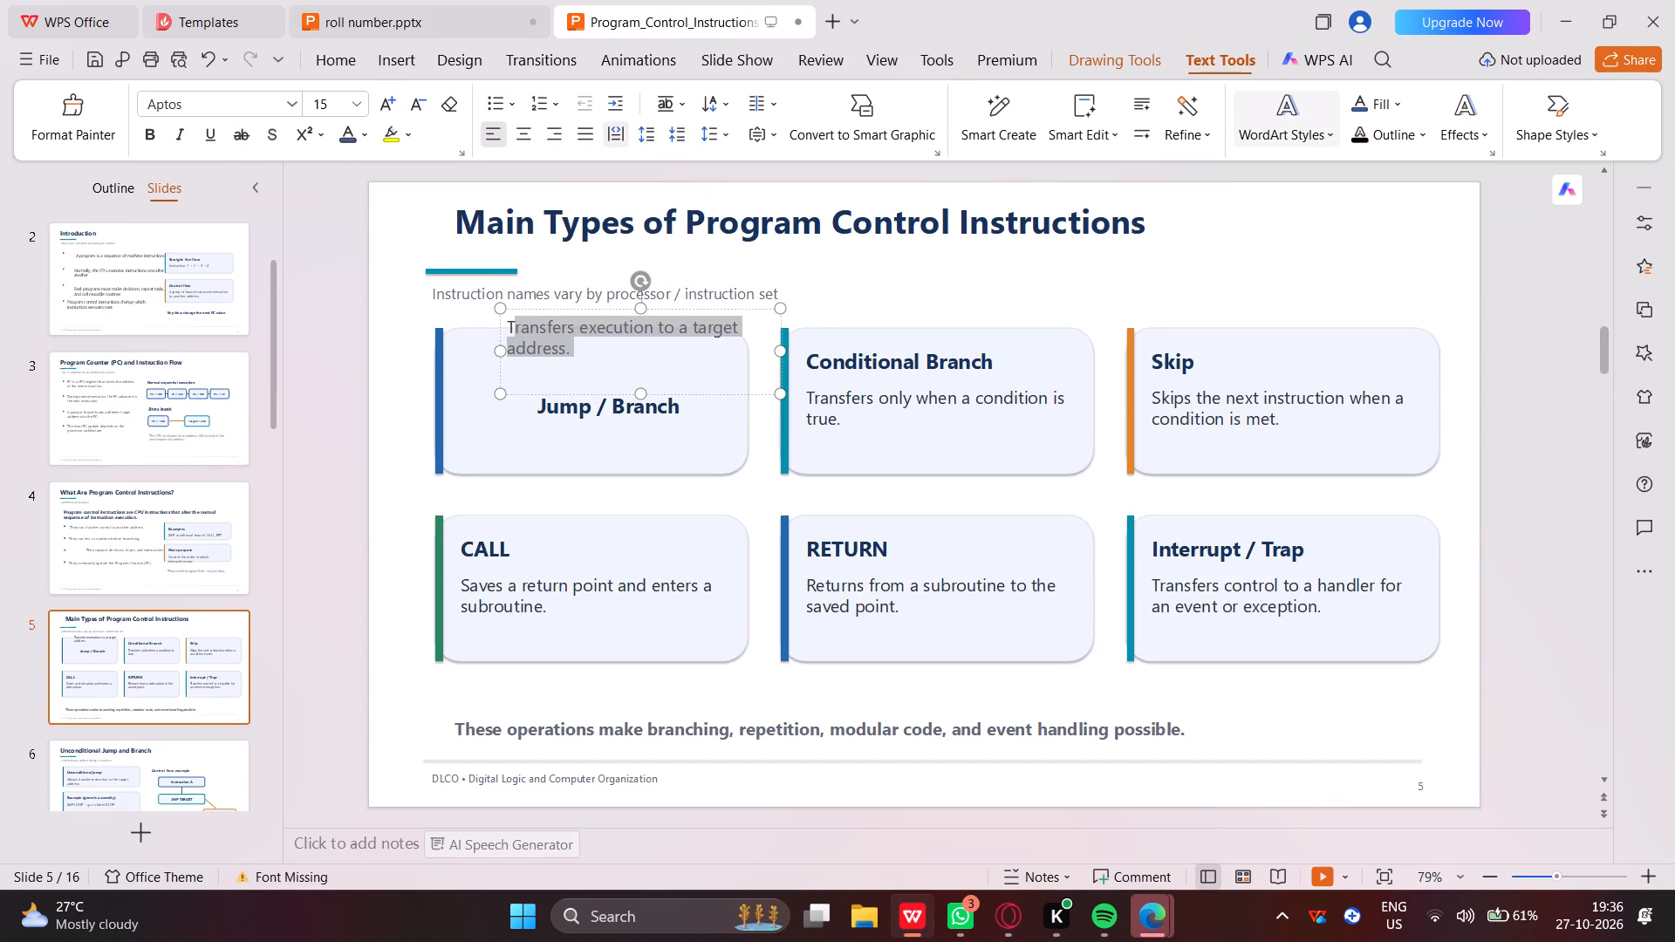
{"action": "left_click", "coordinate": [895, 255]}
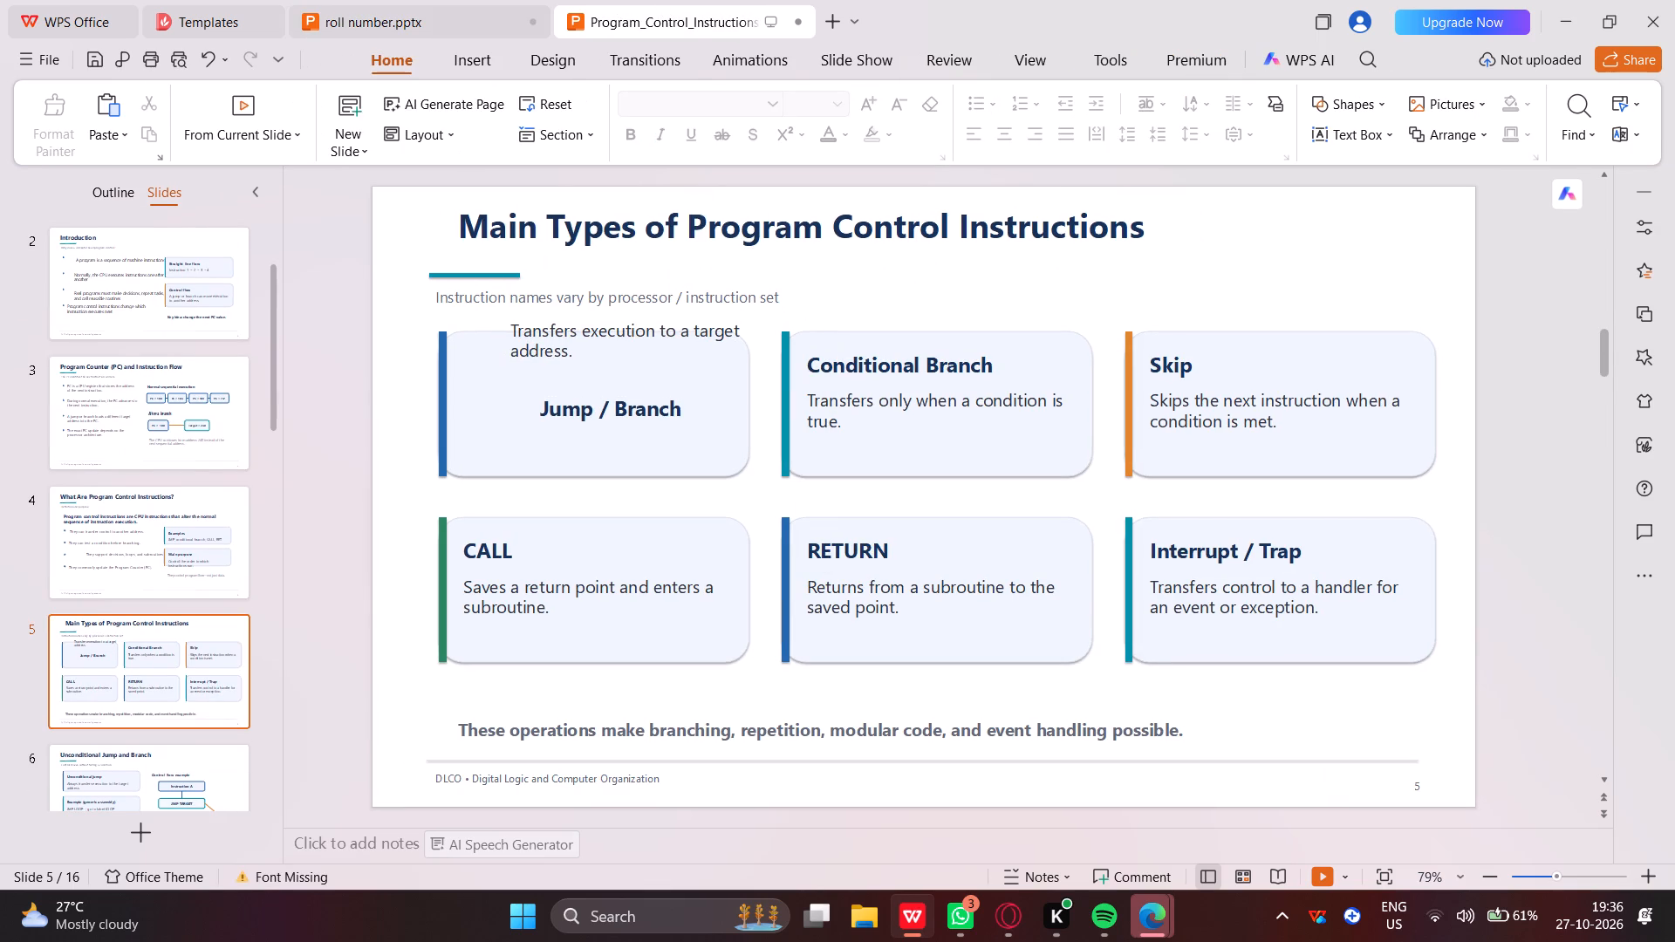
{"action": "left_click", "coordinate": [808, 357]}
{"action": "left_click_drag", "start_coordinate": [810, 359], "coordinate": [1005, 357]}
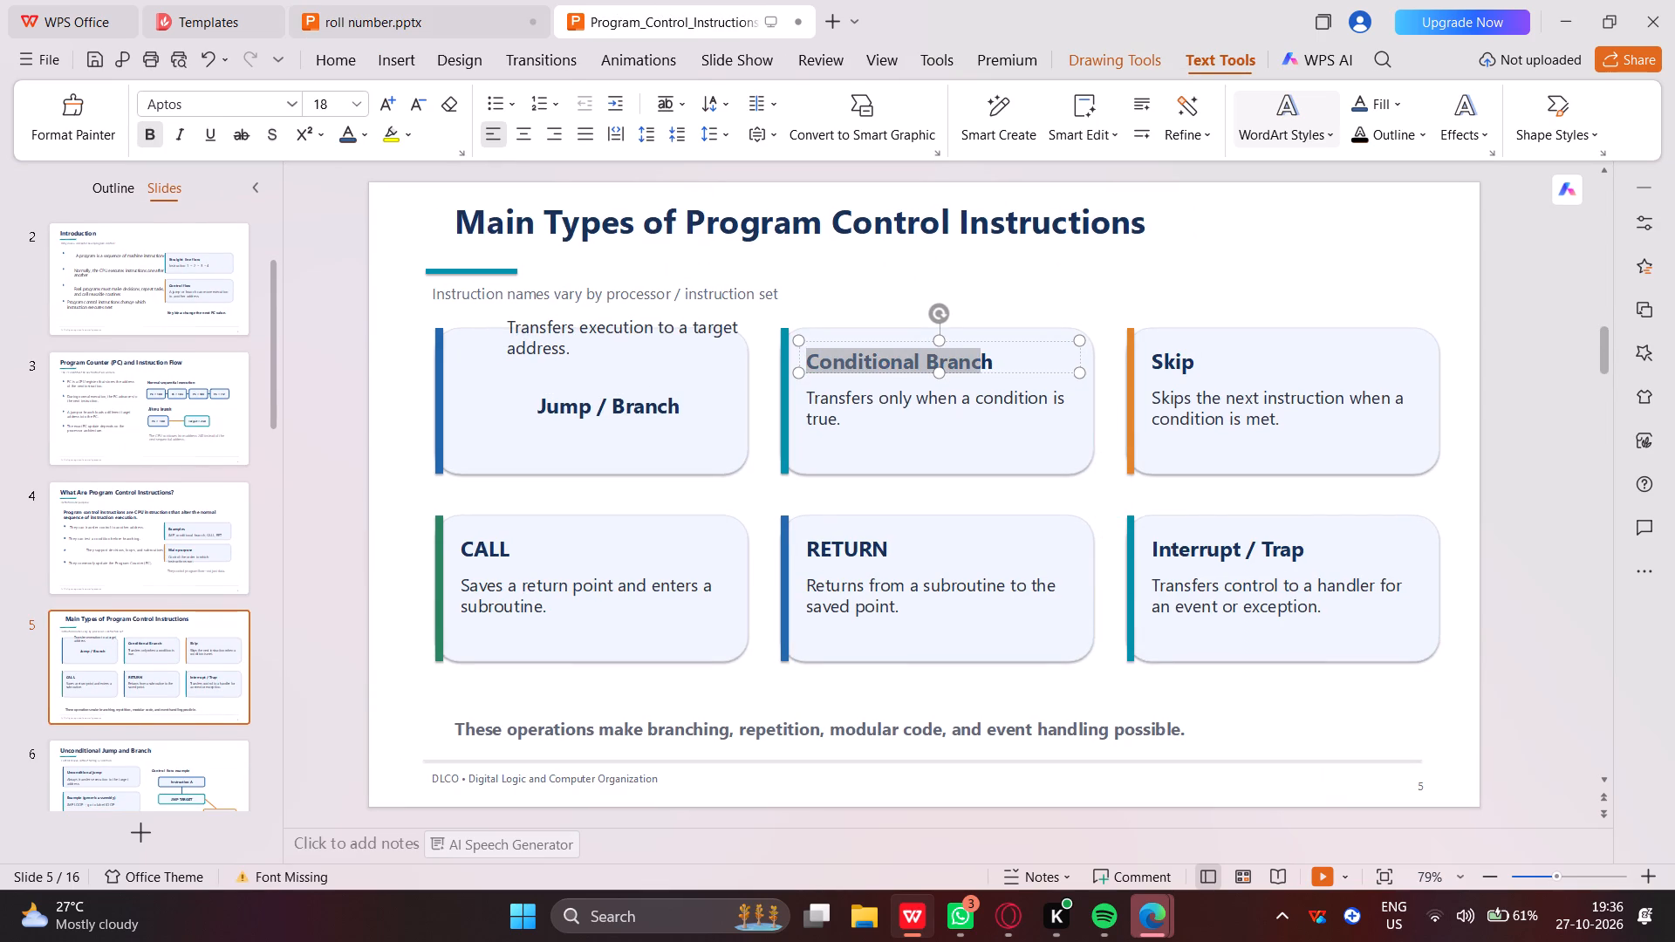
{"action": "left_click_drag", "start_coordinate": [1005, 357], "coordinate": [1009, 352]}
{"action": "key", "text": "ctrl+c"}
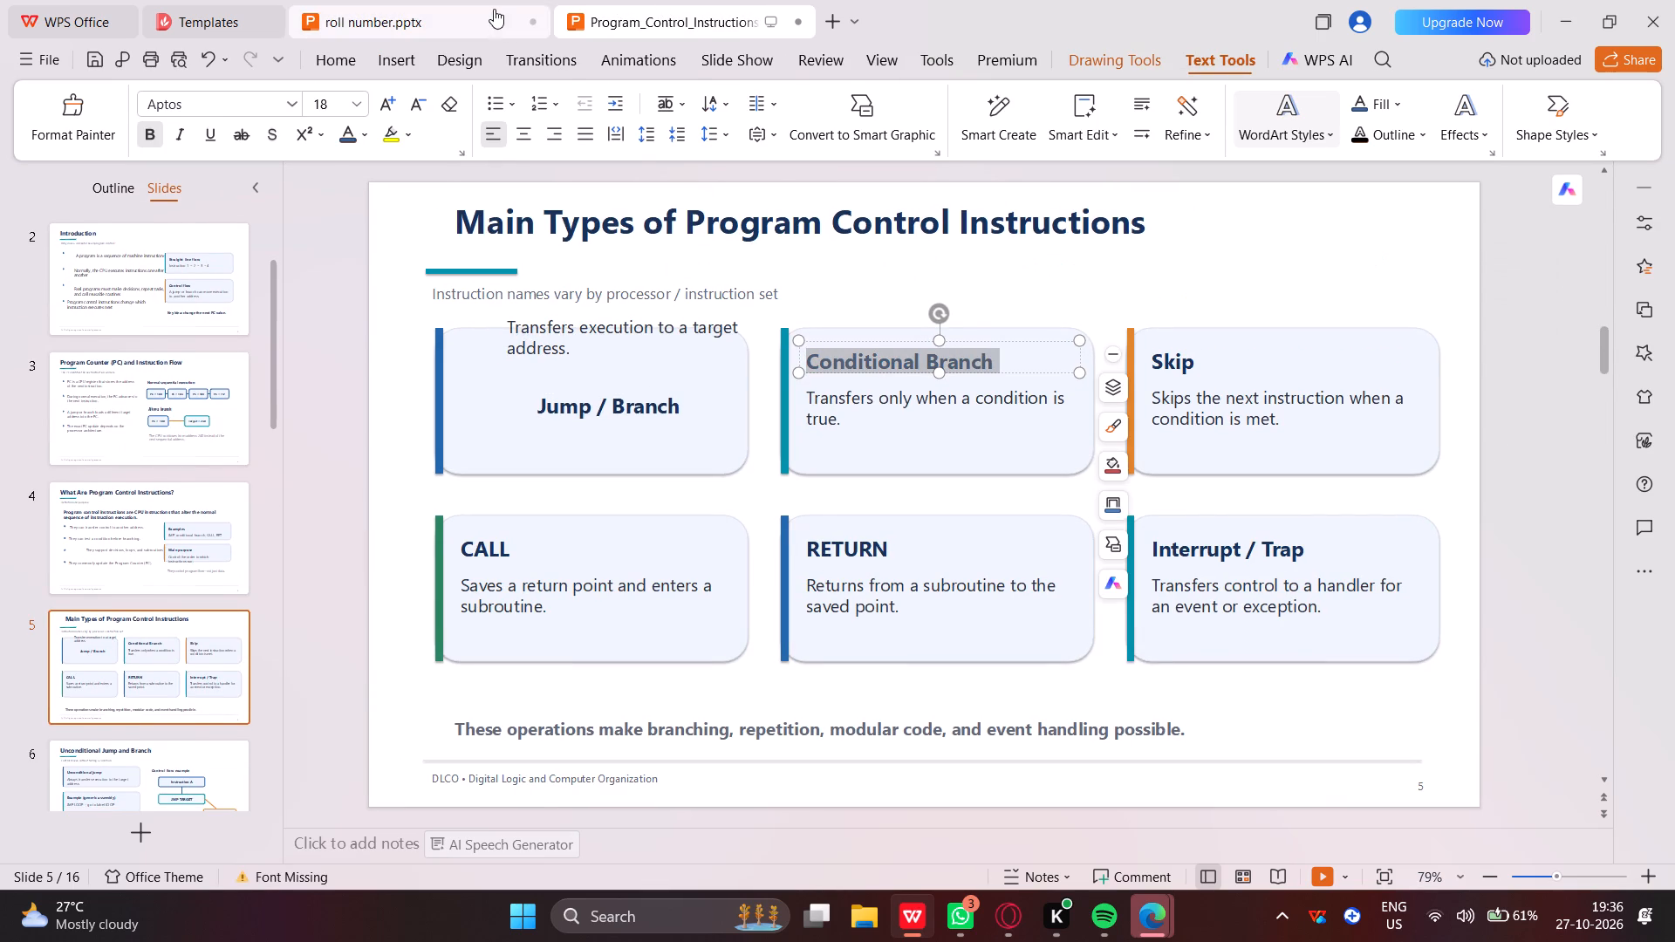
{"action": "left_click", "coordinate": [494, 9]}
{"action": "left_click", "coordinate": [1255, 393]}
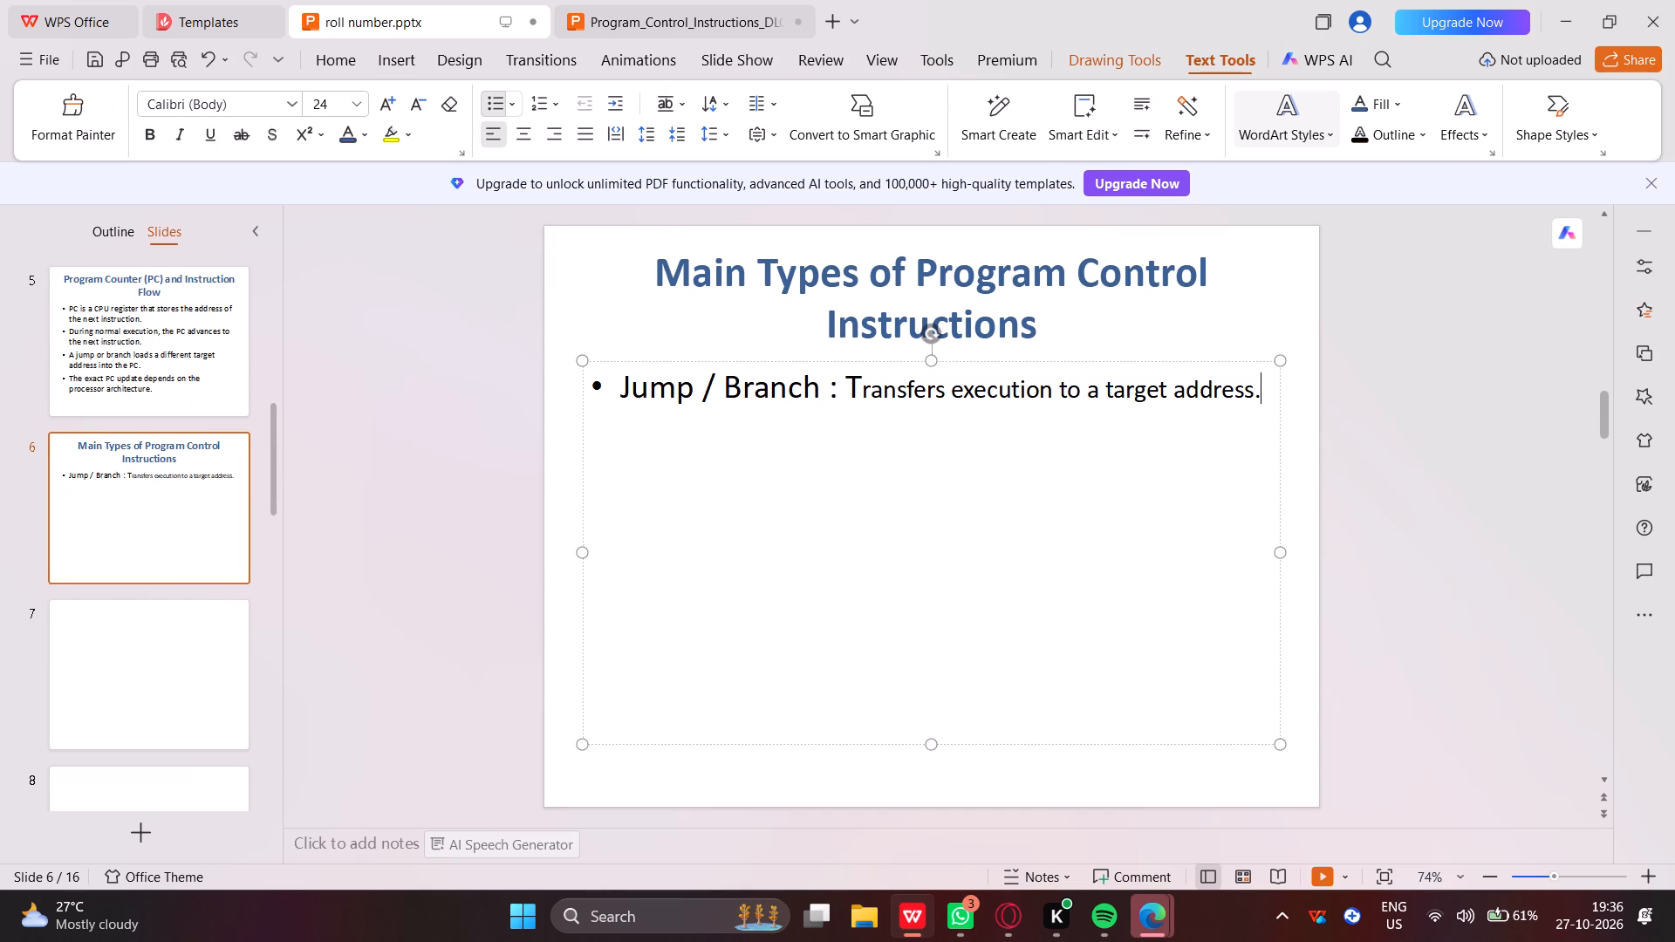
{"action": "key", "text": "Return"}
{"action": "key", "text": "ctrl+v"}
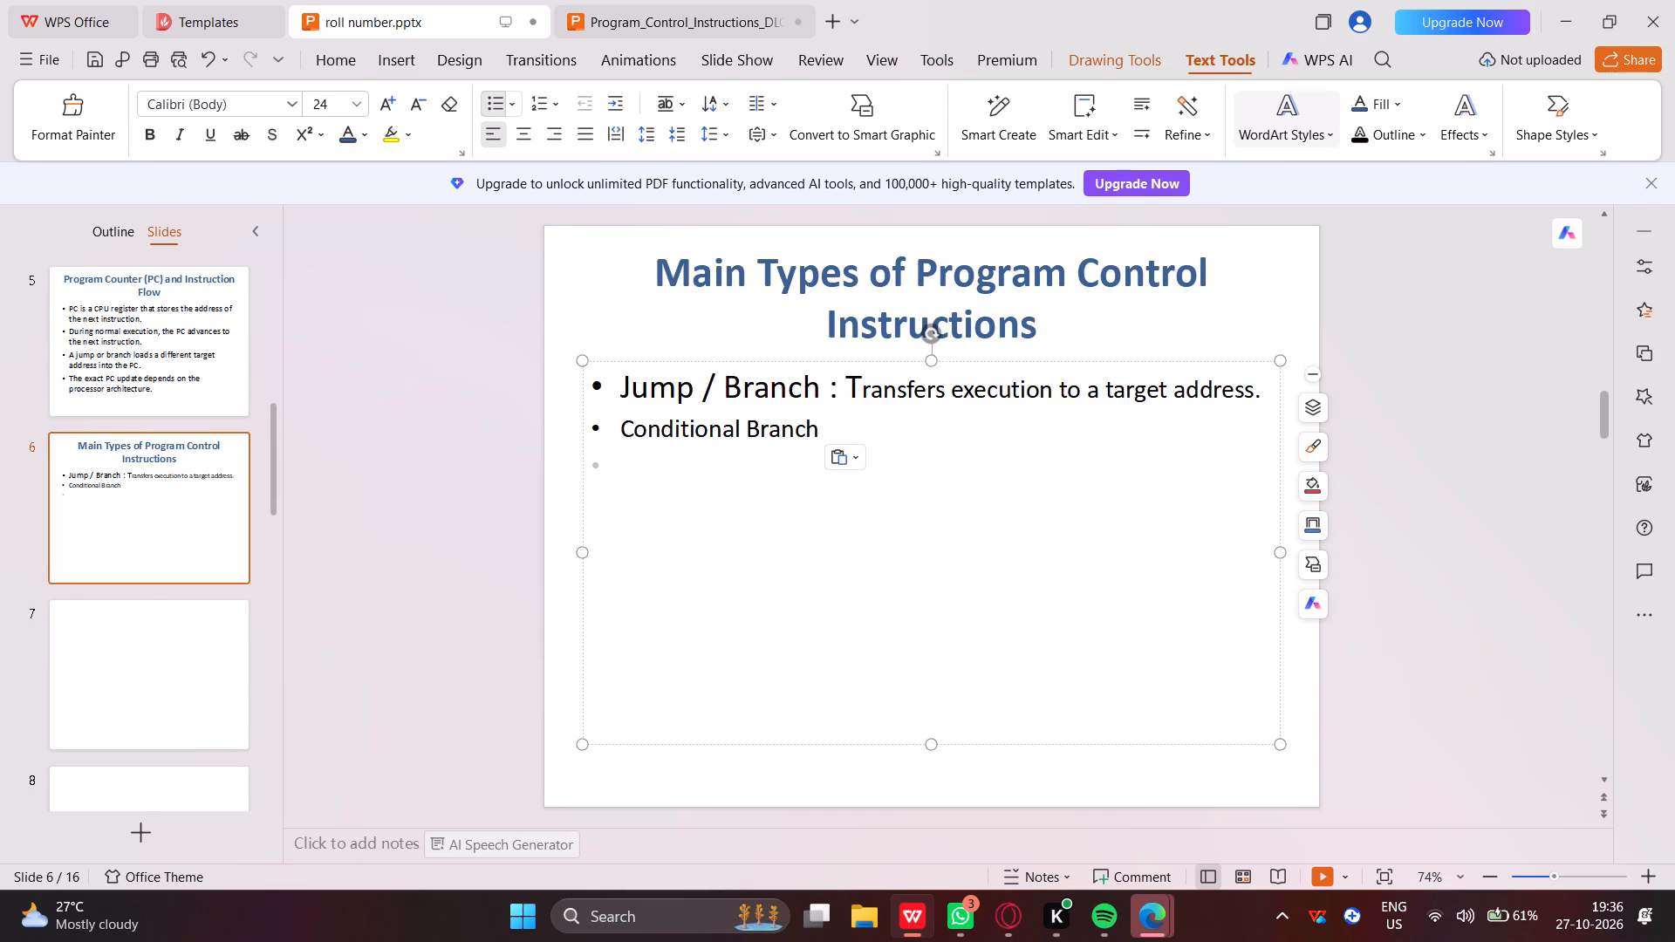
Set the "Conditional Branch" bullet to font size 28.
{"action": "left_click_drag", "start_coordinate": [821, 429], "coordinate": [620, 428]}
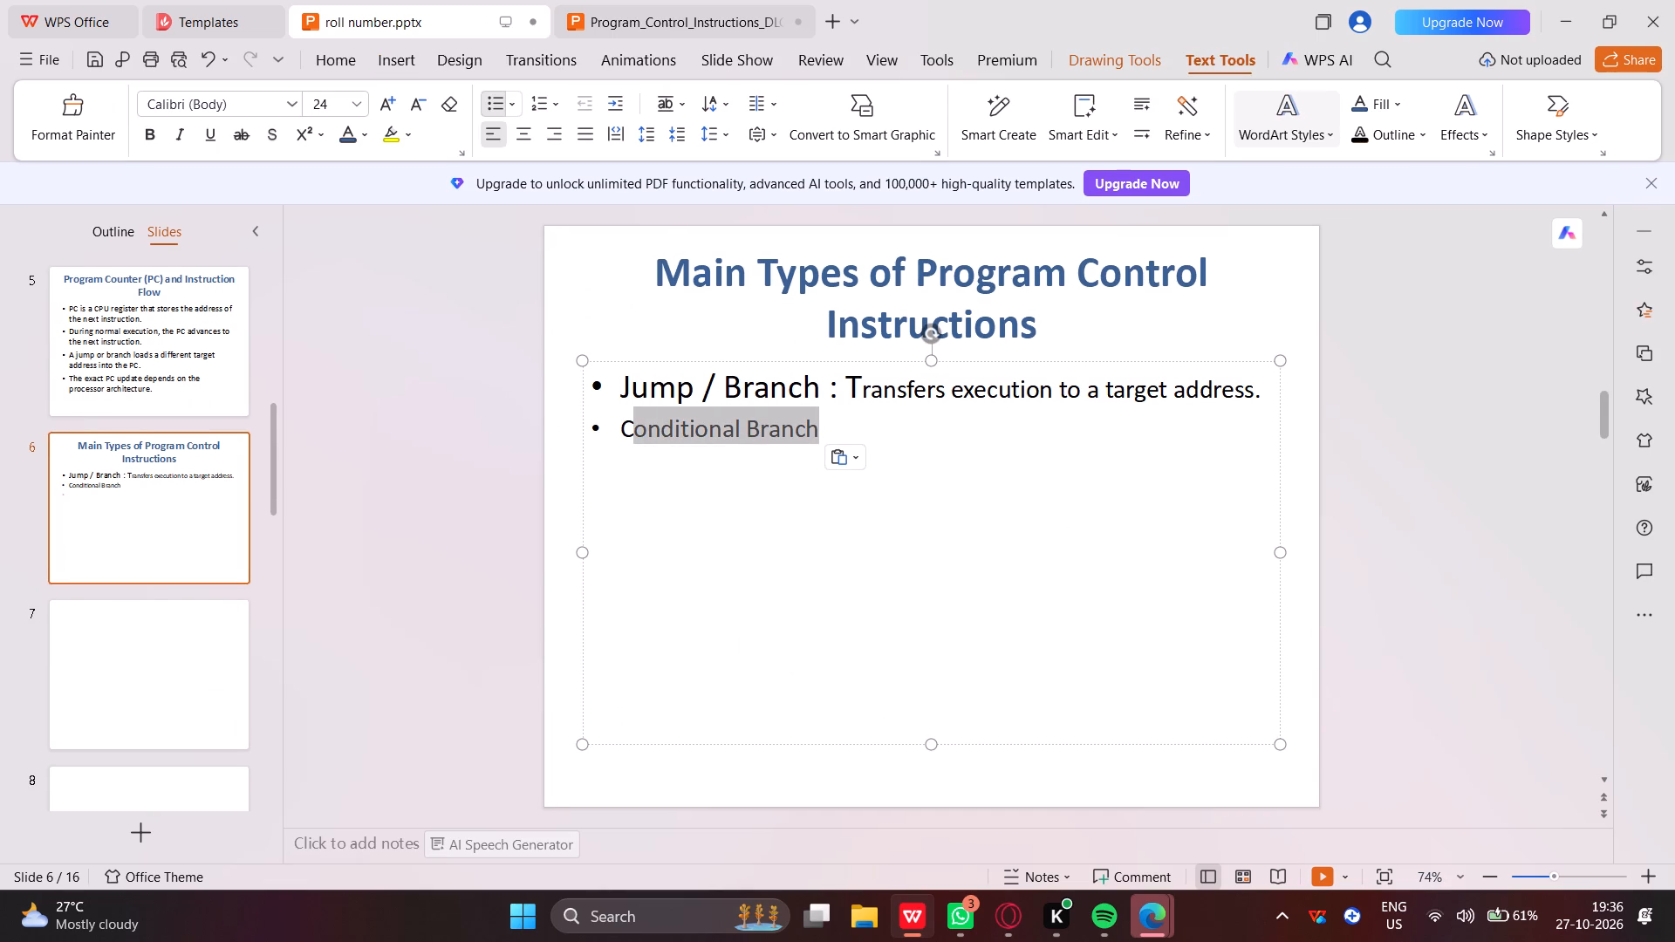
{"action": "left_click_drag", "start_coordinate": [620, 428], "coordinate": [612, 436]}
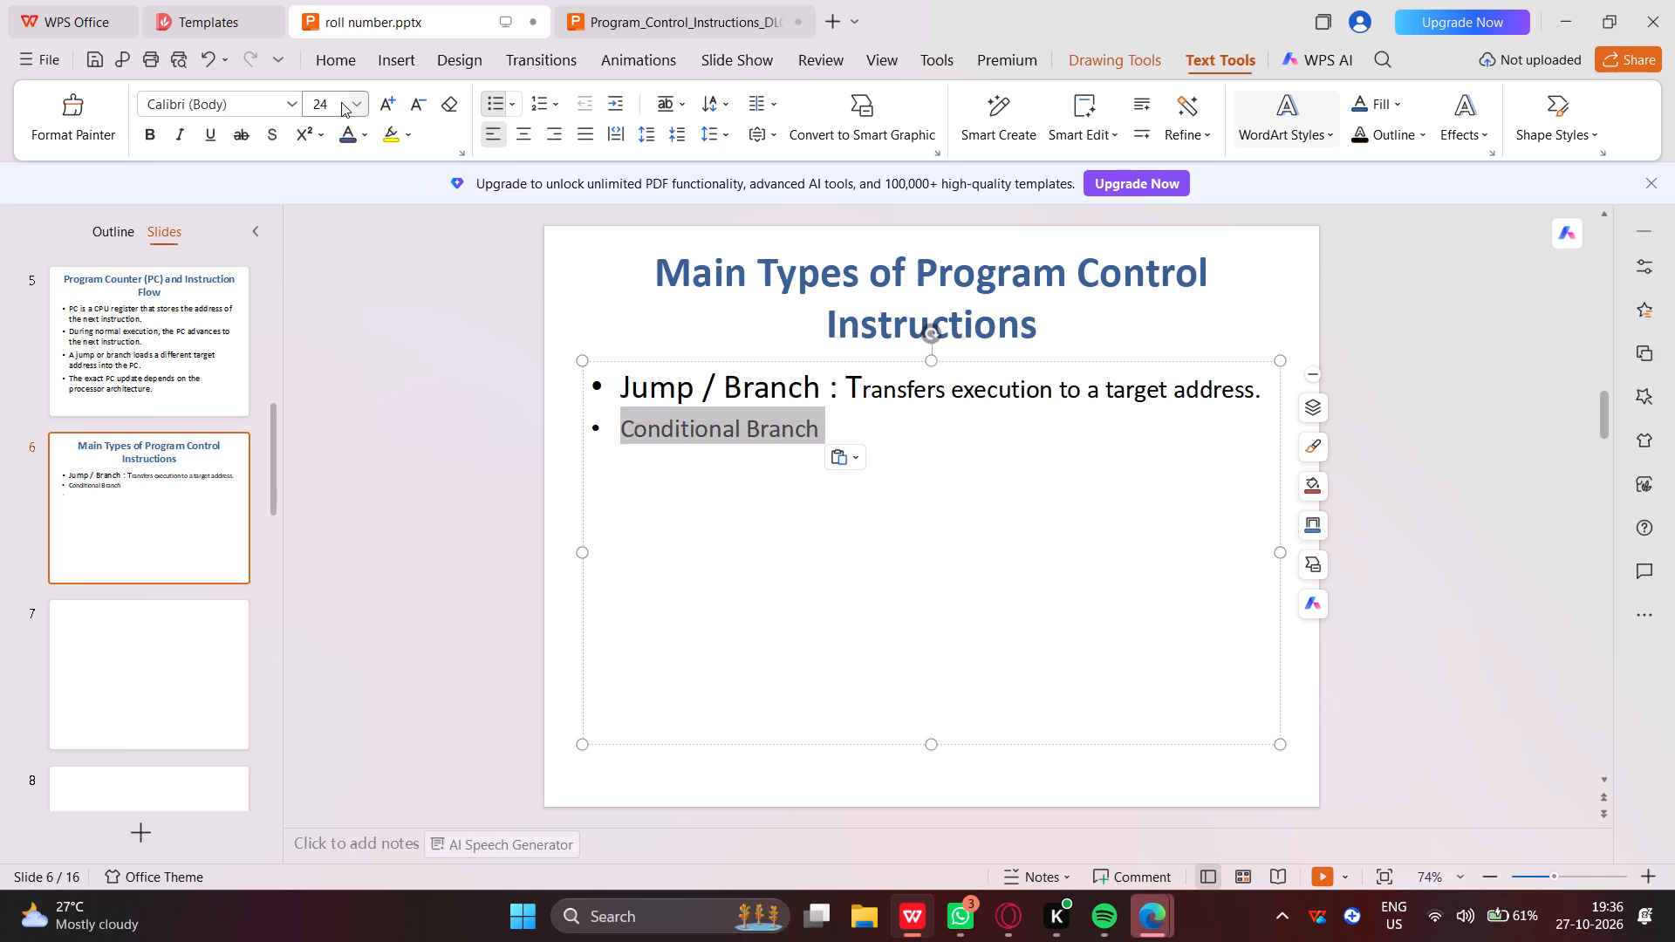
{"action": "left_click", "coordinate": [354, 104]}
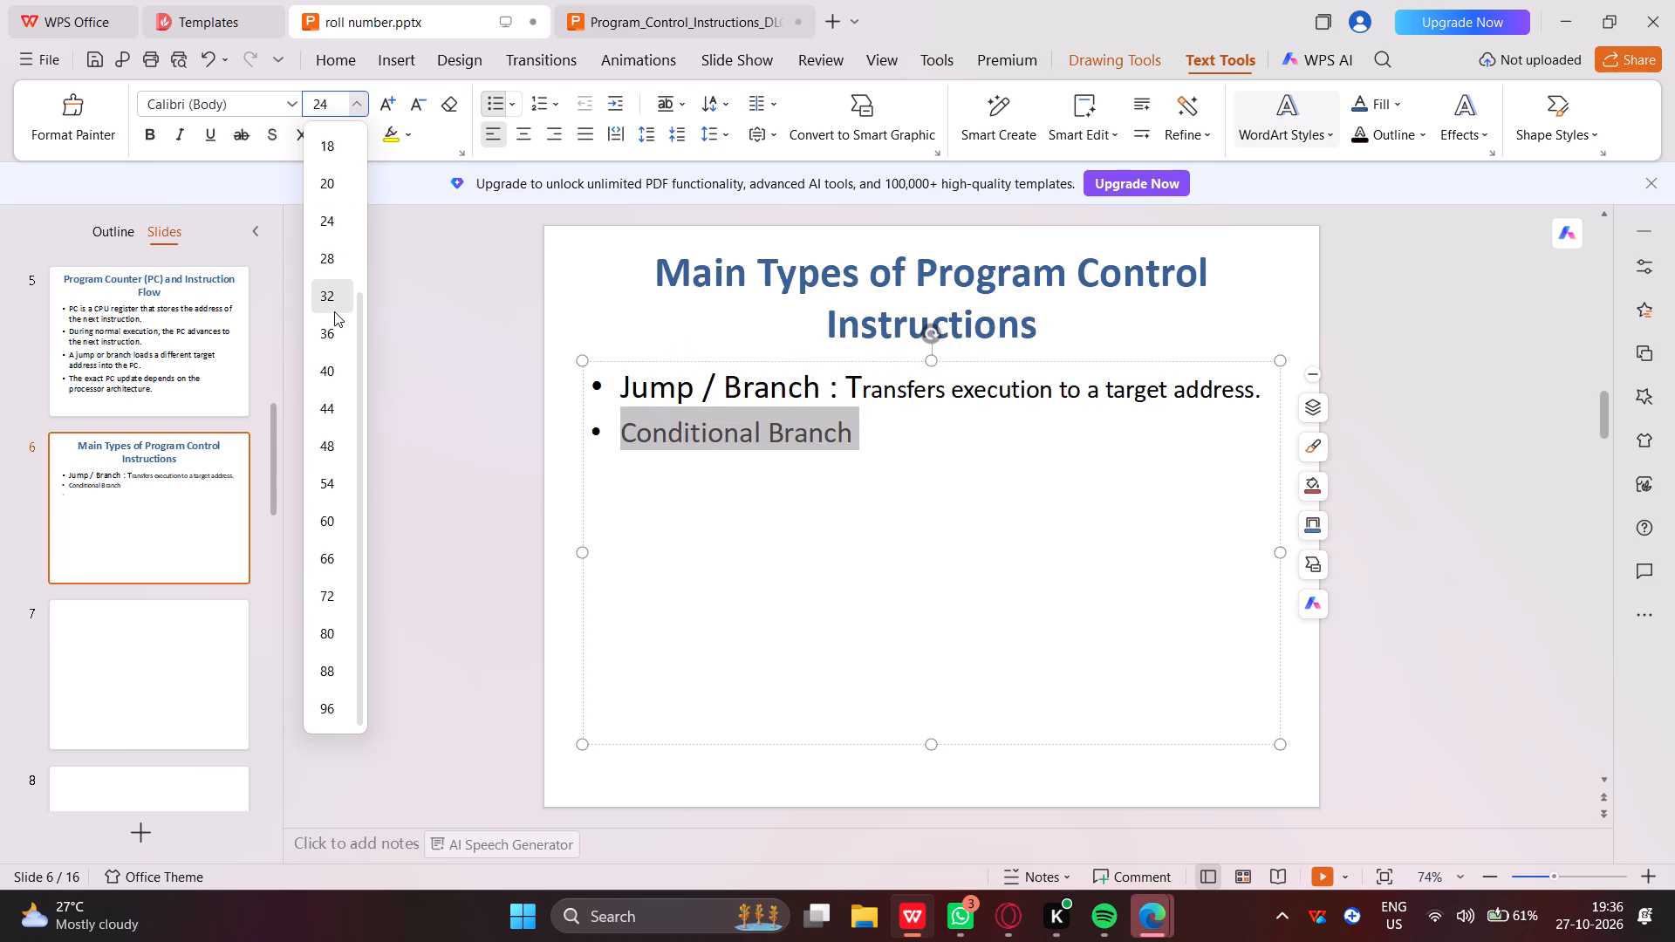
{"action": "left_click", "coordinate": [337, 265]}
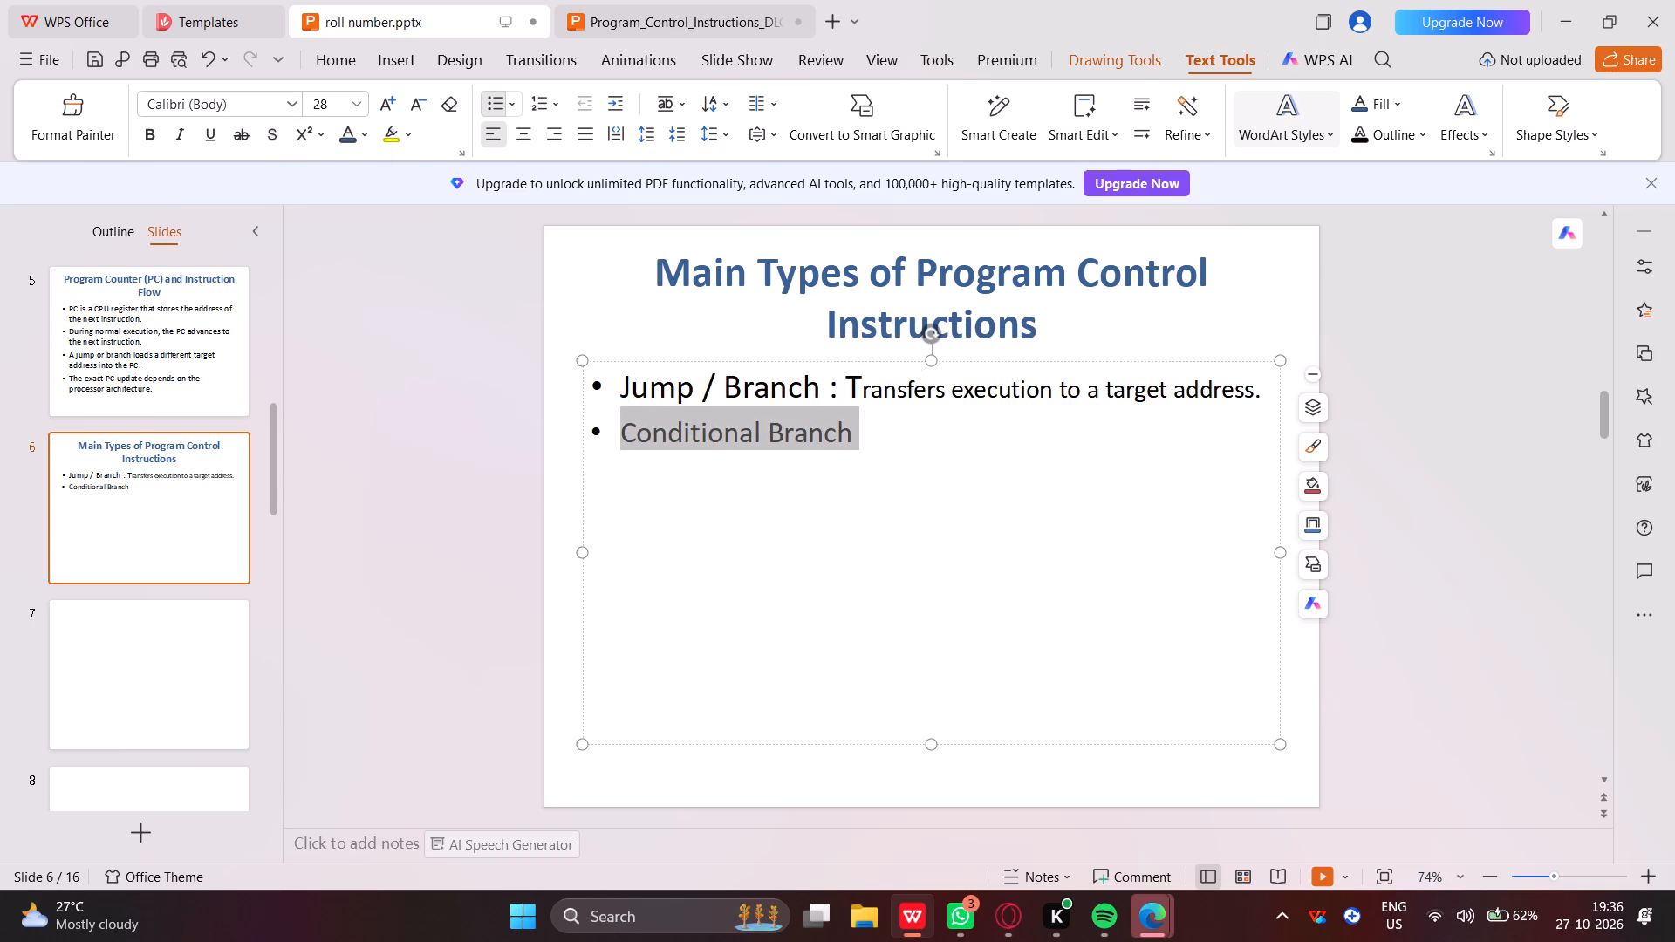
{"action": "left_click", "coordinate": [1497, 481]}
Add a space and a colon after "Conditional Branch" in the second bullet.
{"action": "left_click", "coordinate": [865, 443]}
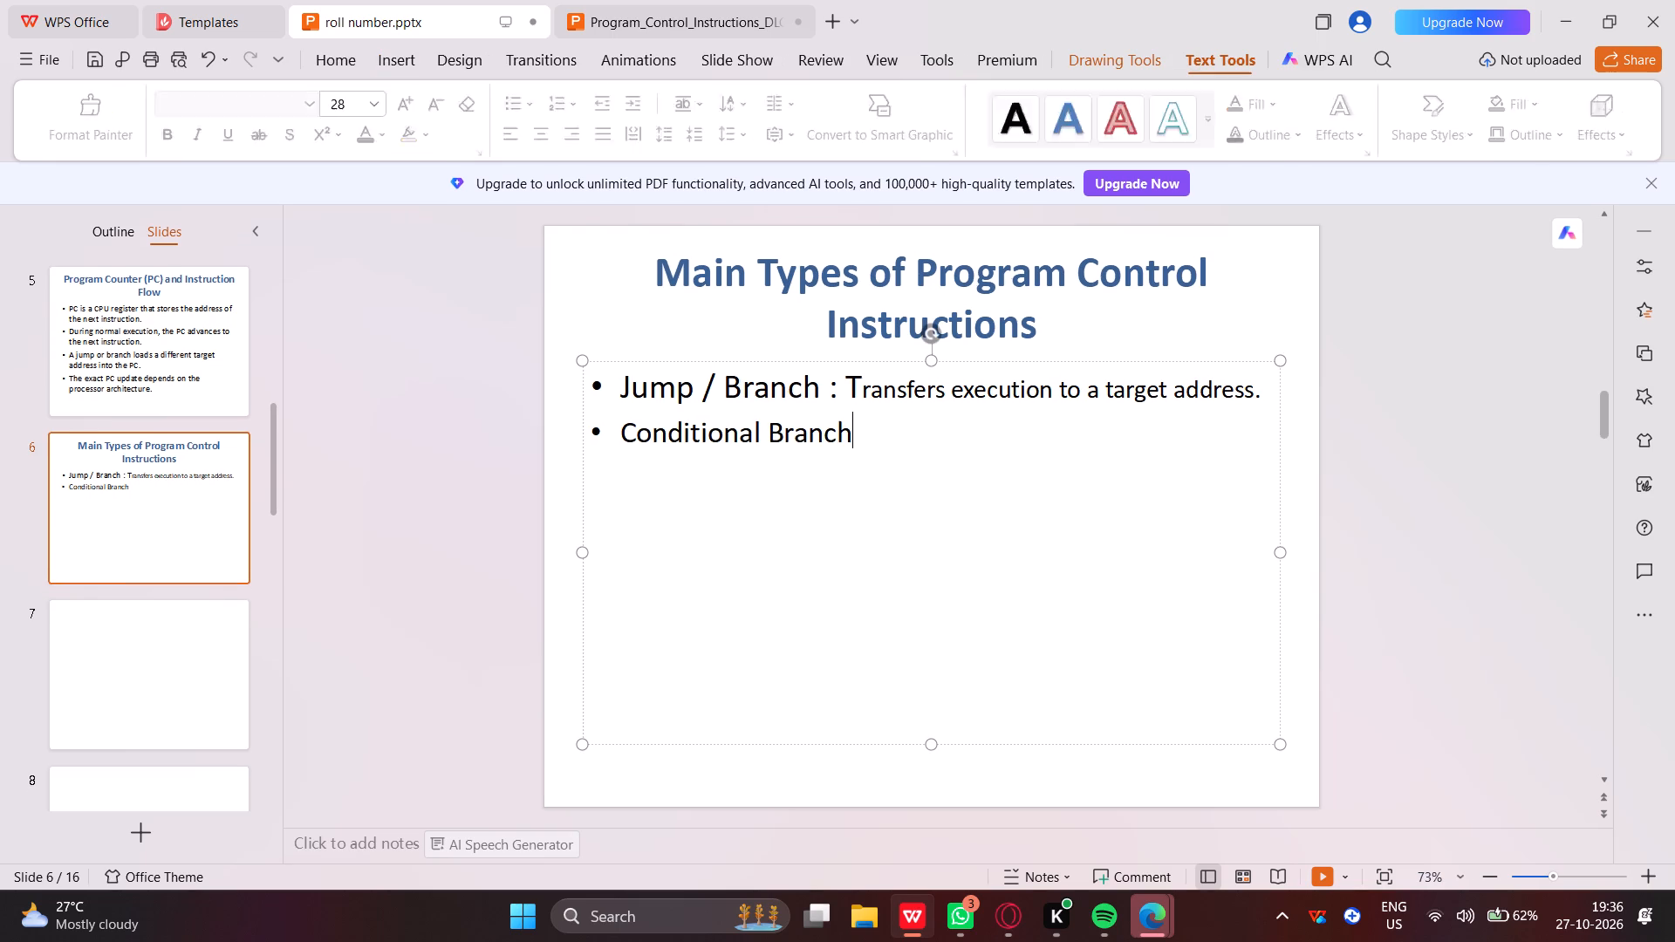
{"action": "key", "text": "space"}
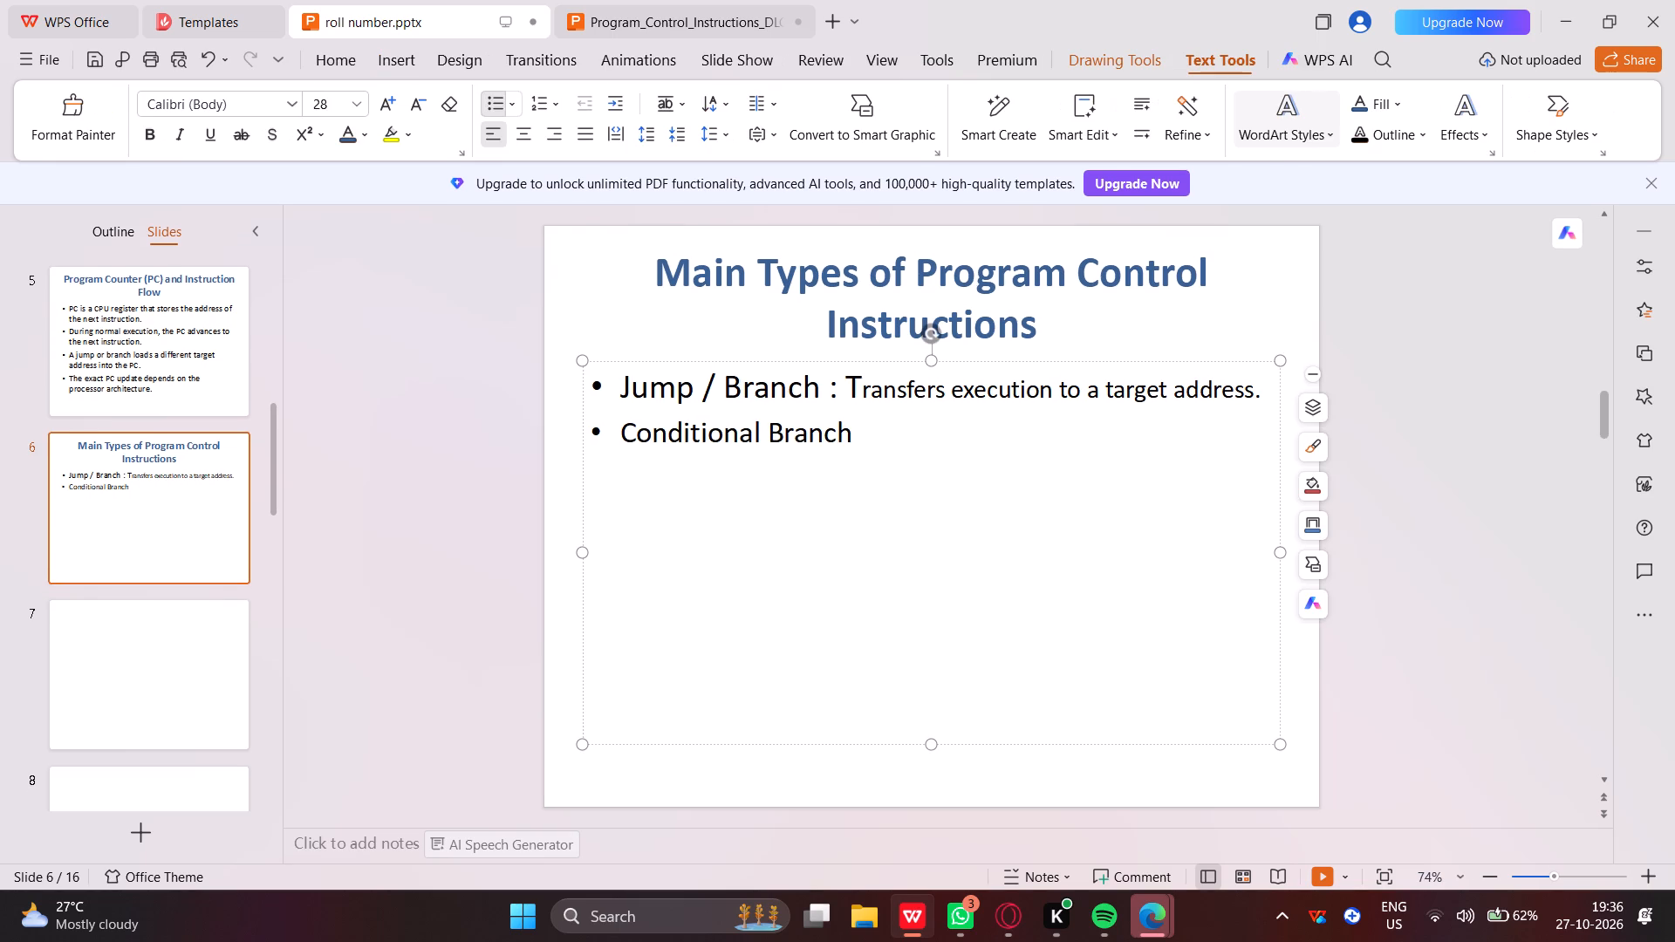
{"action": "key", "text": "shift+colon"}
Copy "Transfers only when a condition is true." from slide 5 of the downloaded deck into roll number.pptx after "Conditional Branch :".
{"action": "left_click", "coordinate": [602, 18]}
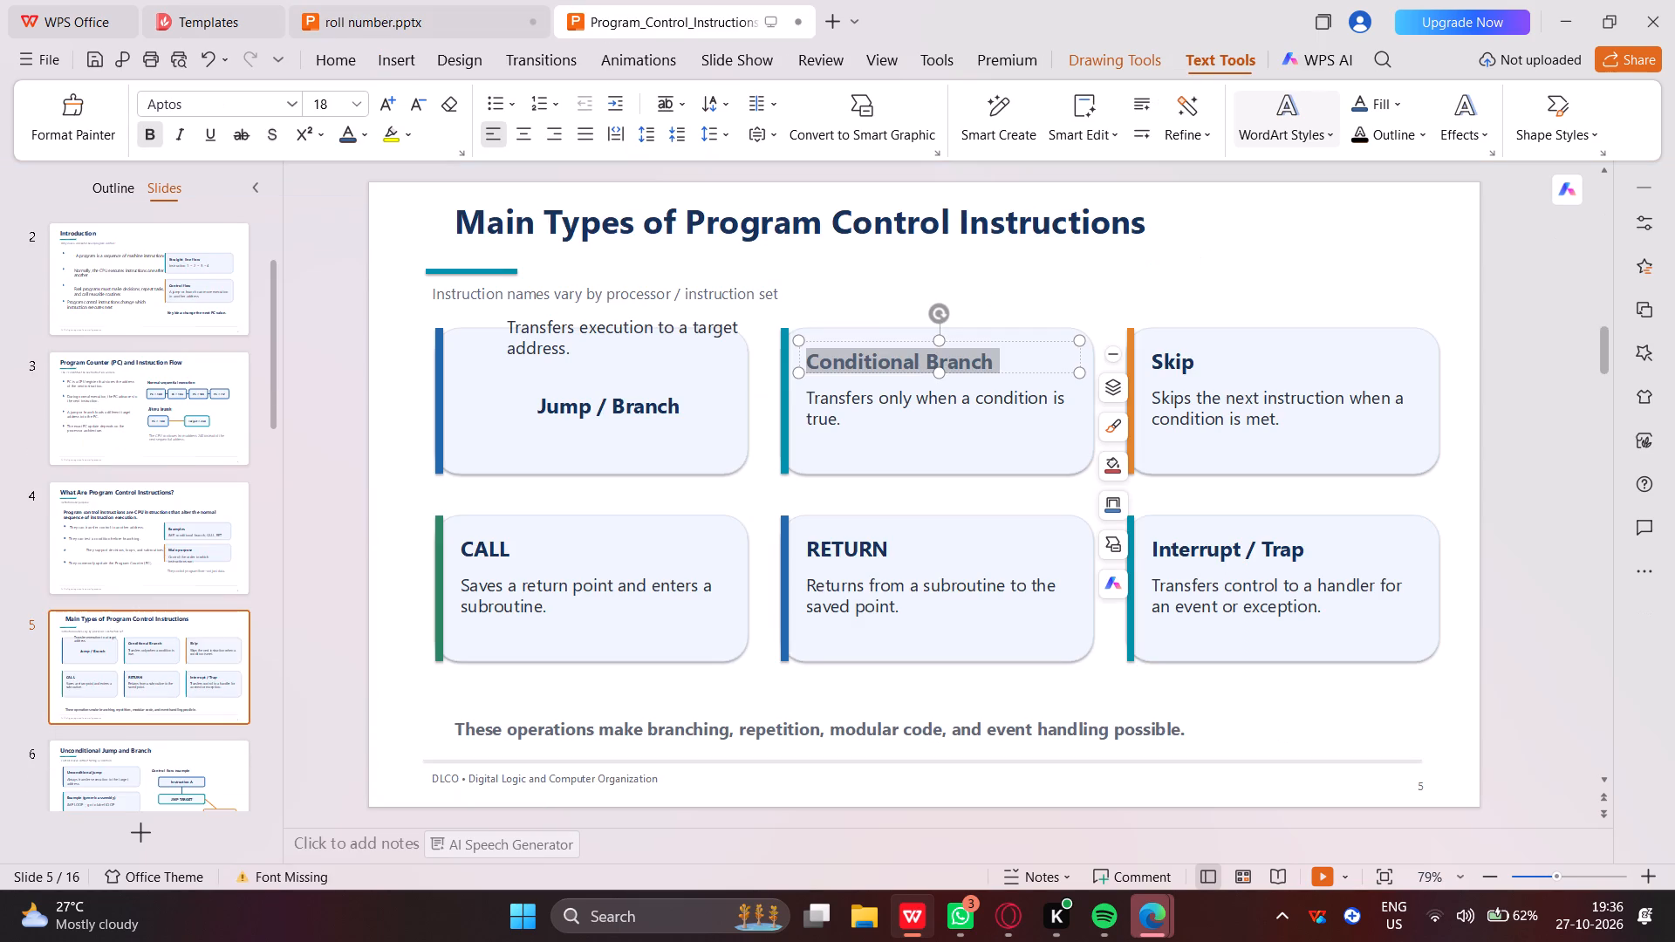
{"action": "left_click", "coordinate": [817, 401]}
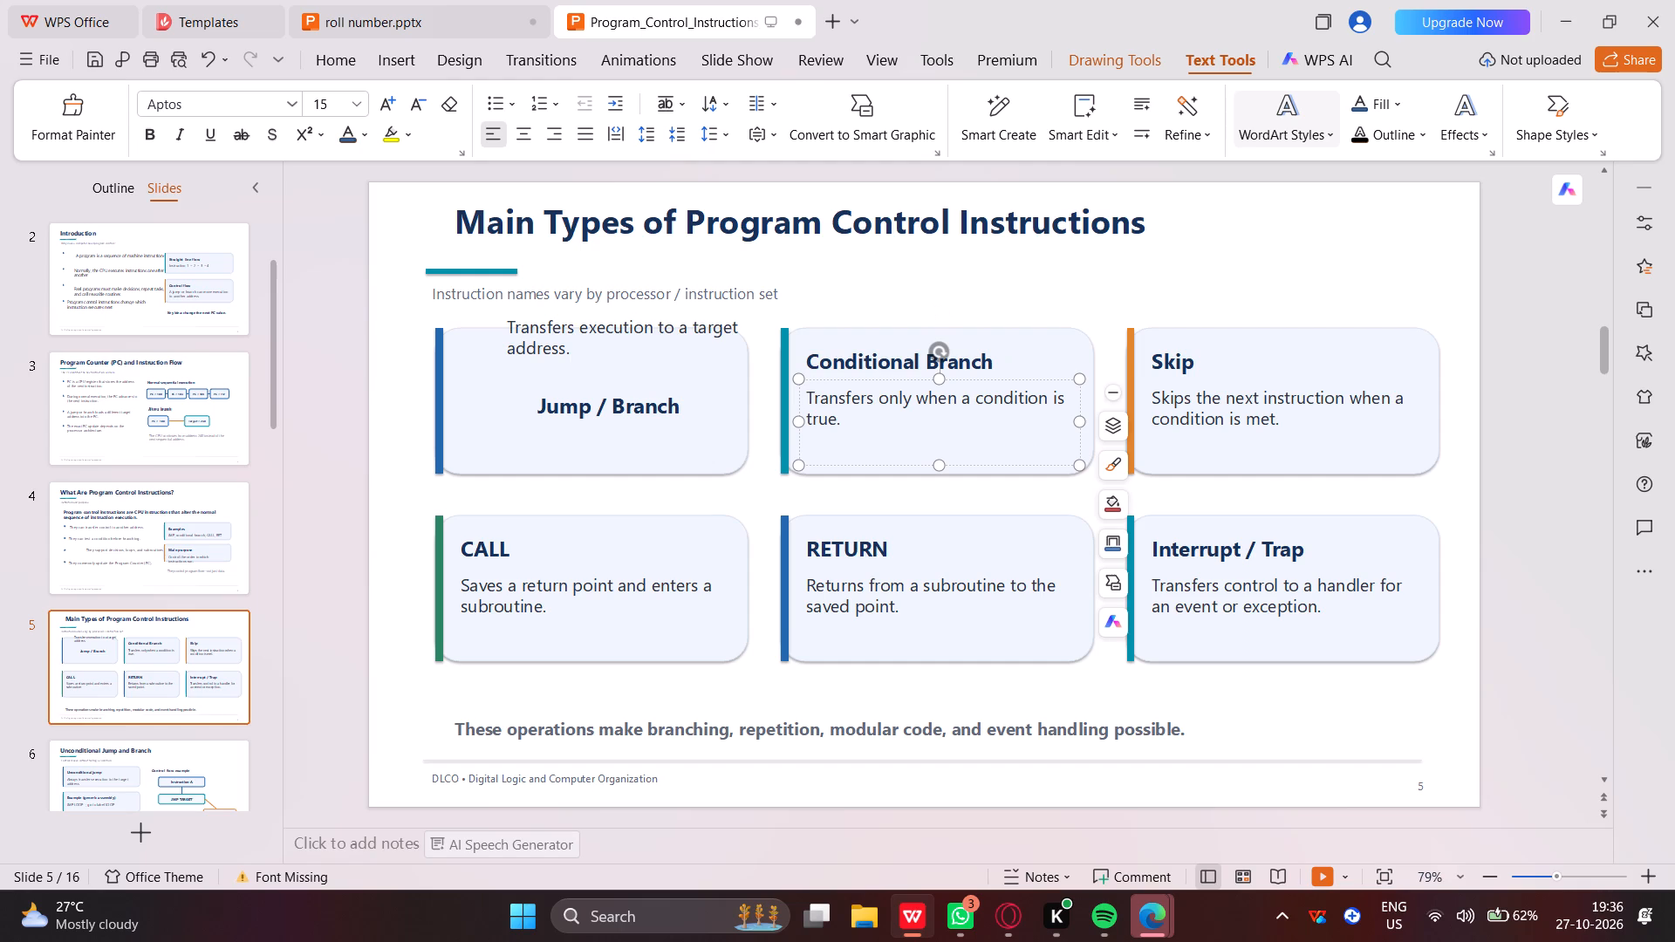
{"action": "left_click", "coordinate": [808, 399]}
{"action": "left_click_drag", "start_coordinate": [808, 399], "coordinate": [835, 424]}
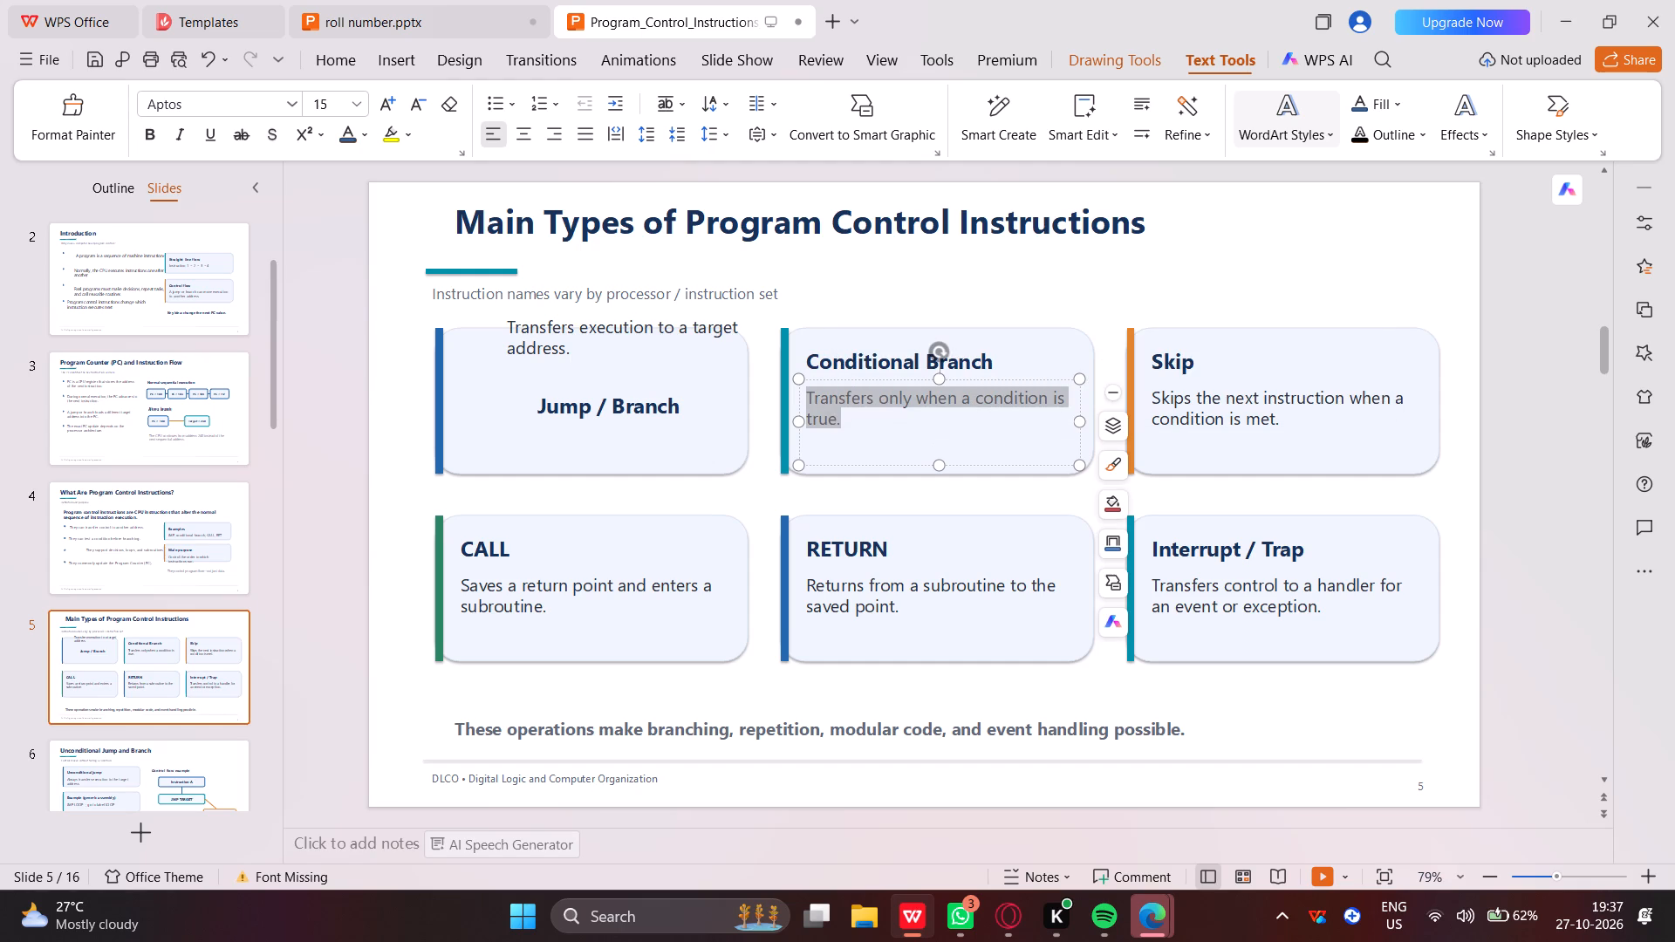
{"action": "key", "text": "ctrl+c"}
{"action": "left_click", "coordinate": [453, 20]}
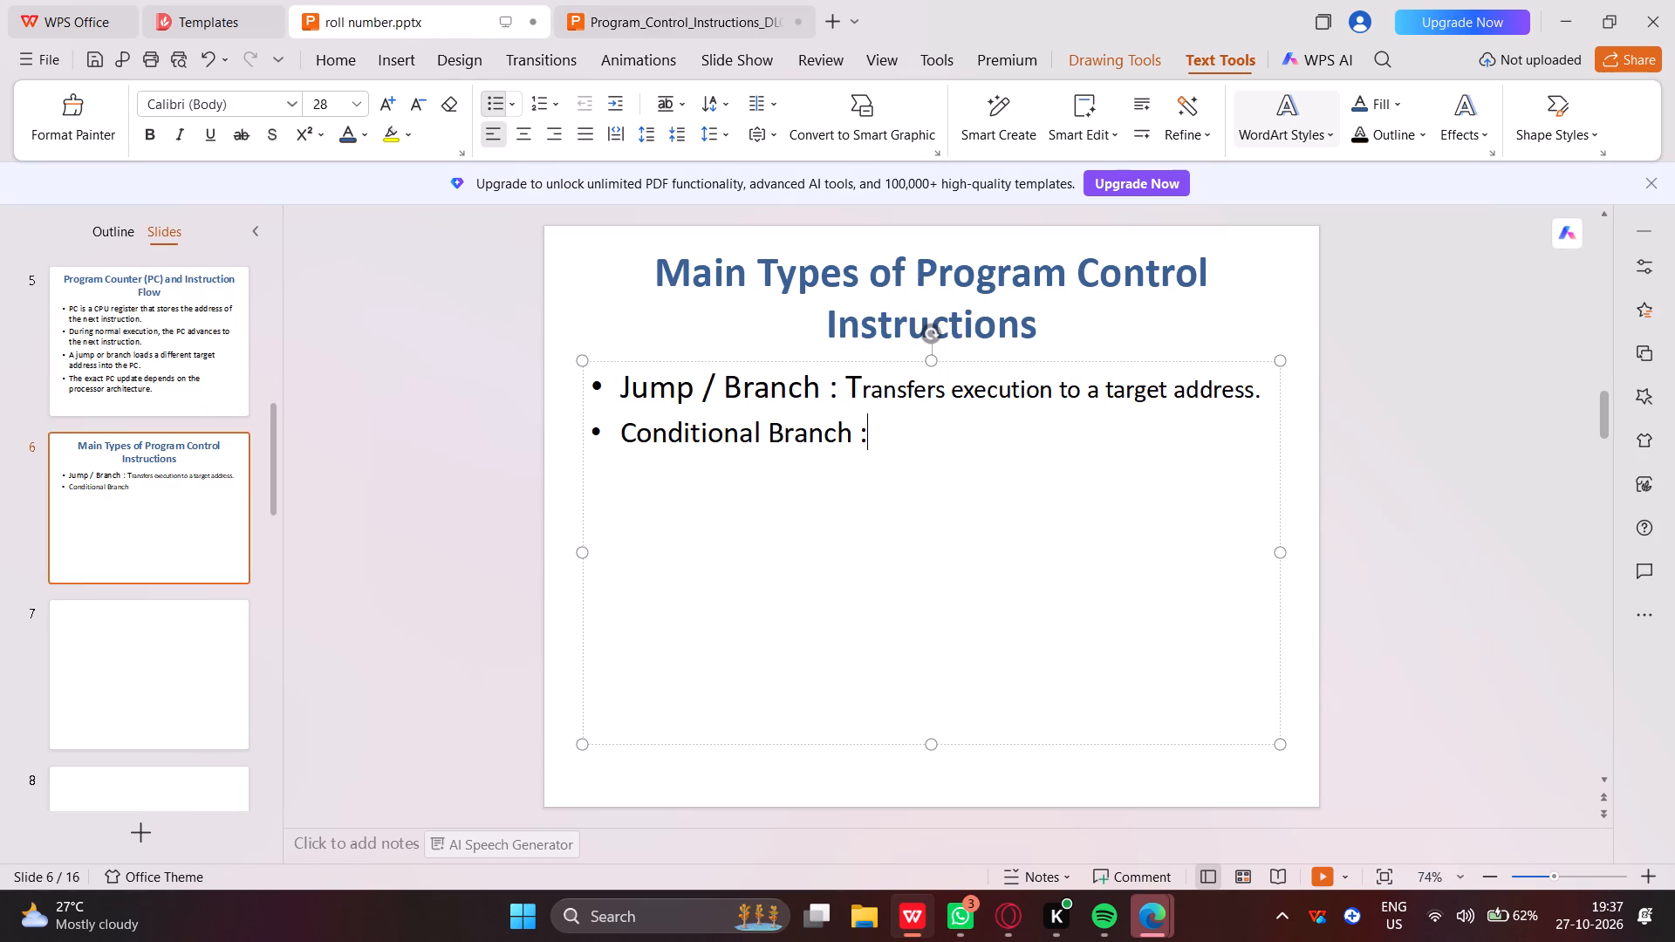
{"action": "key", "text": "ctrl+v"}
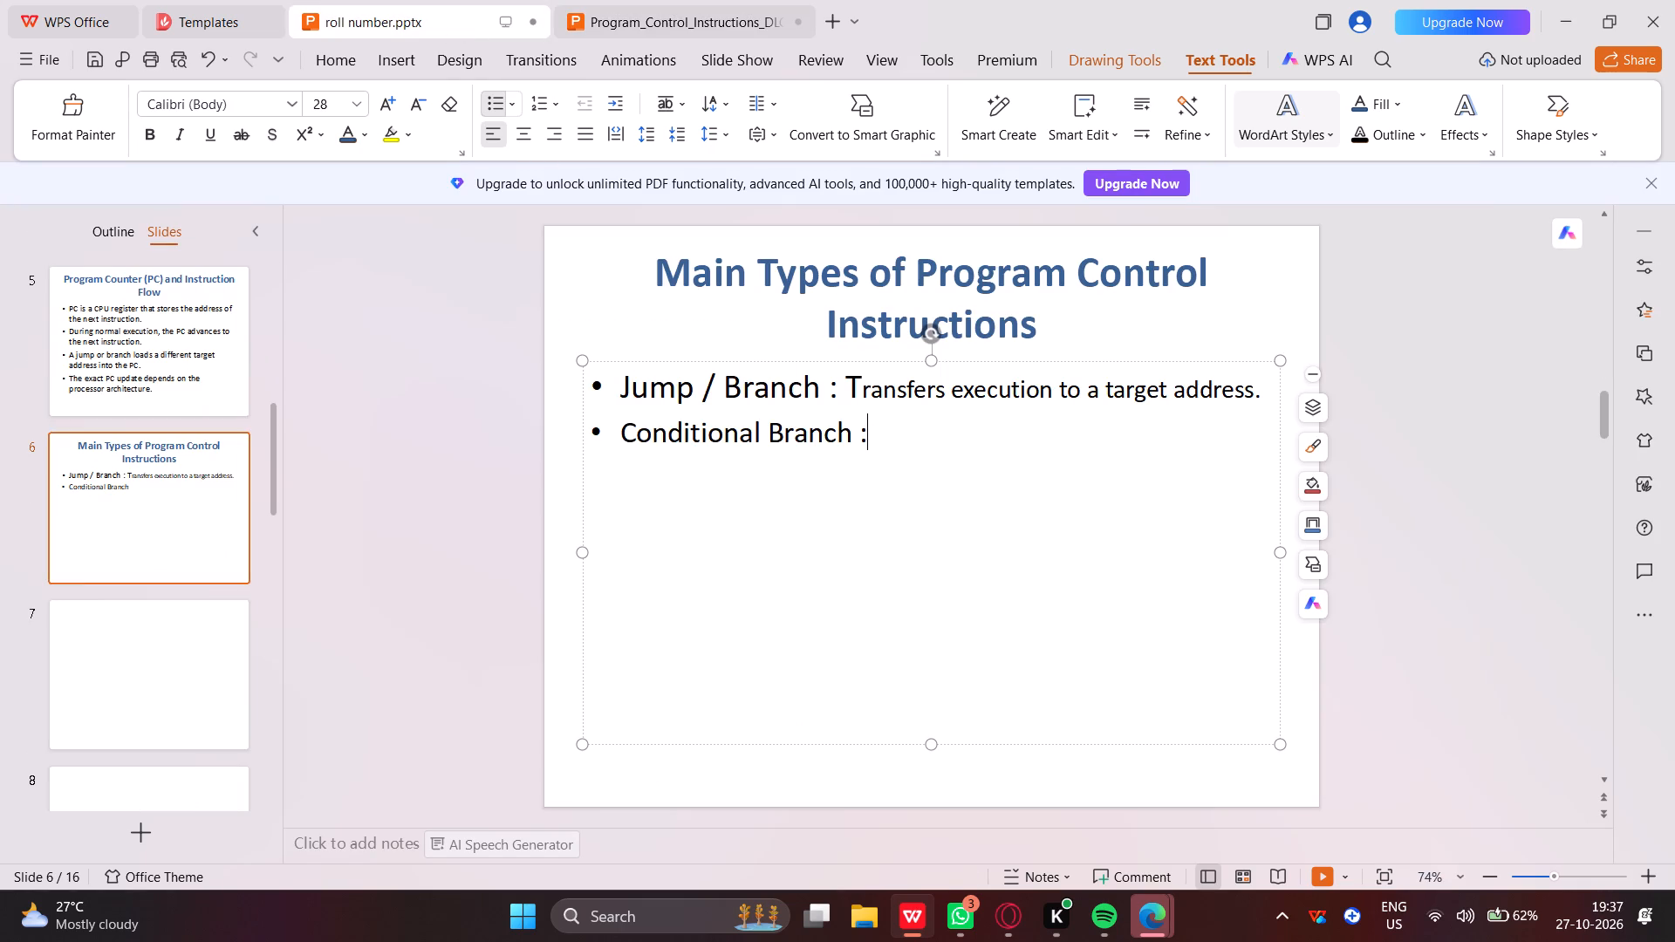
Set the description text after "Conditional Branch :" to font size 24.
{"action": "left_click_drag", "start_coordinate": [870, 439], "coordinate": [886, 443]}
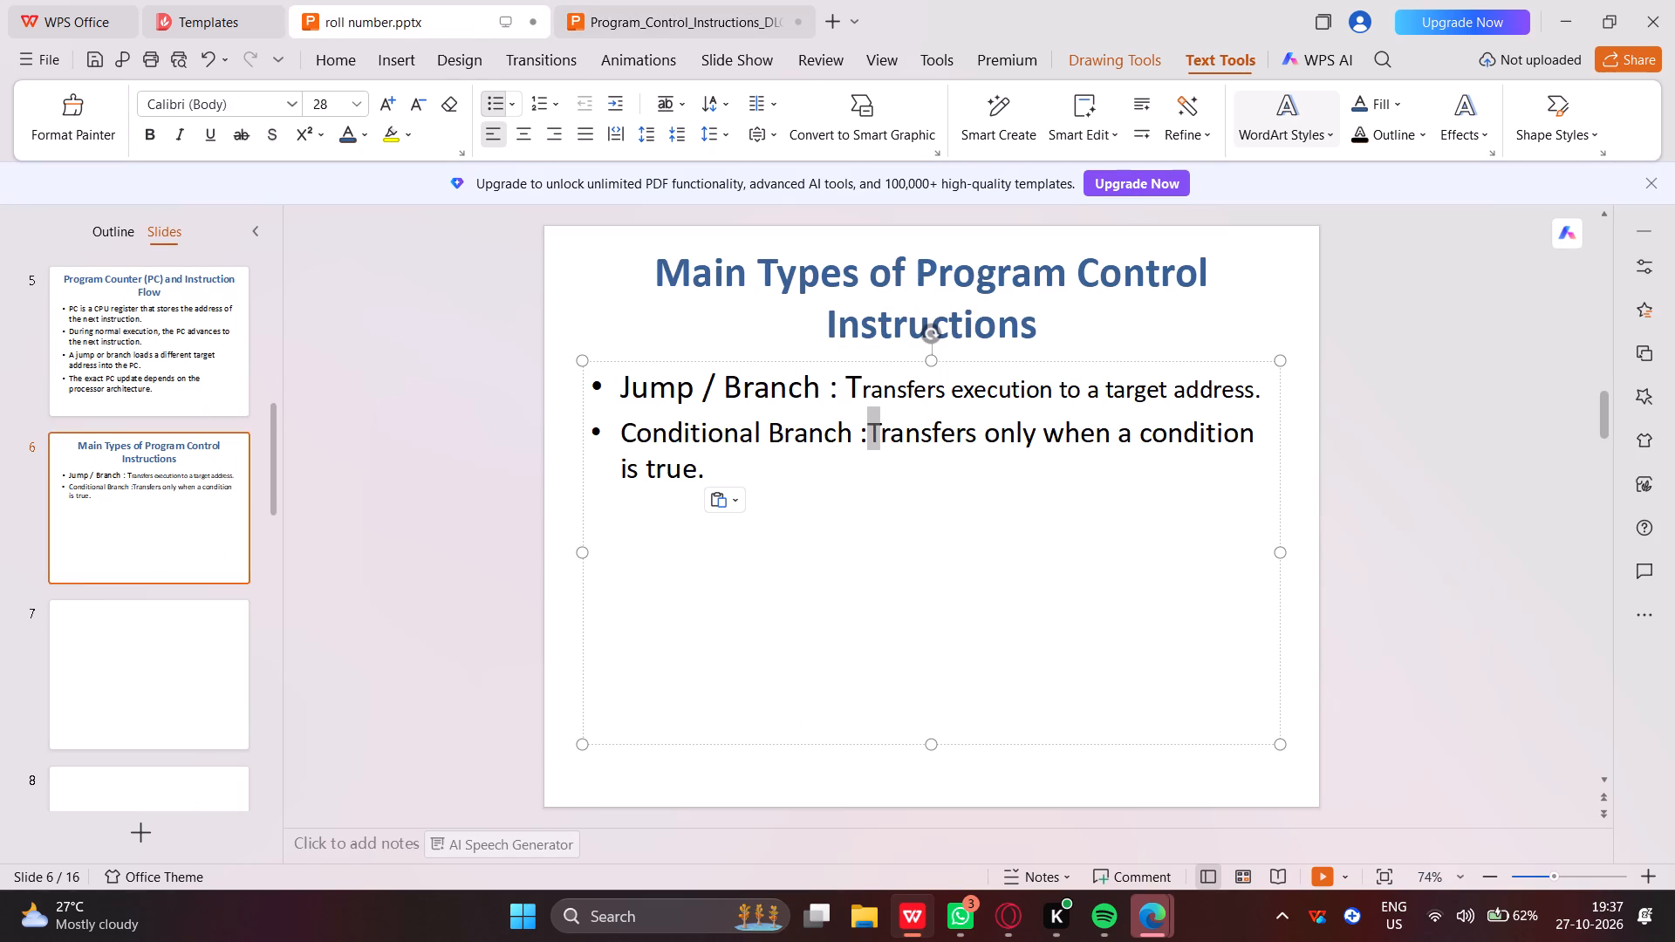
{"action": "left_click_drag", "start_coordinate": [886, 443], "coordinate": [885, 505]}
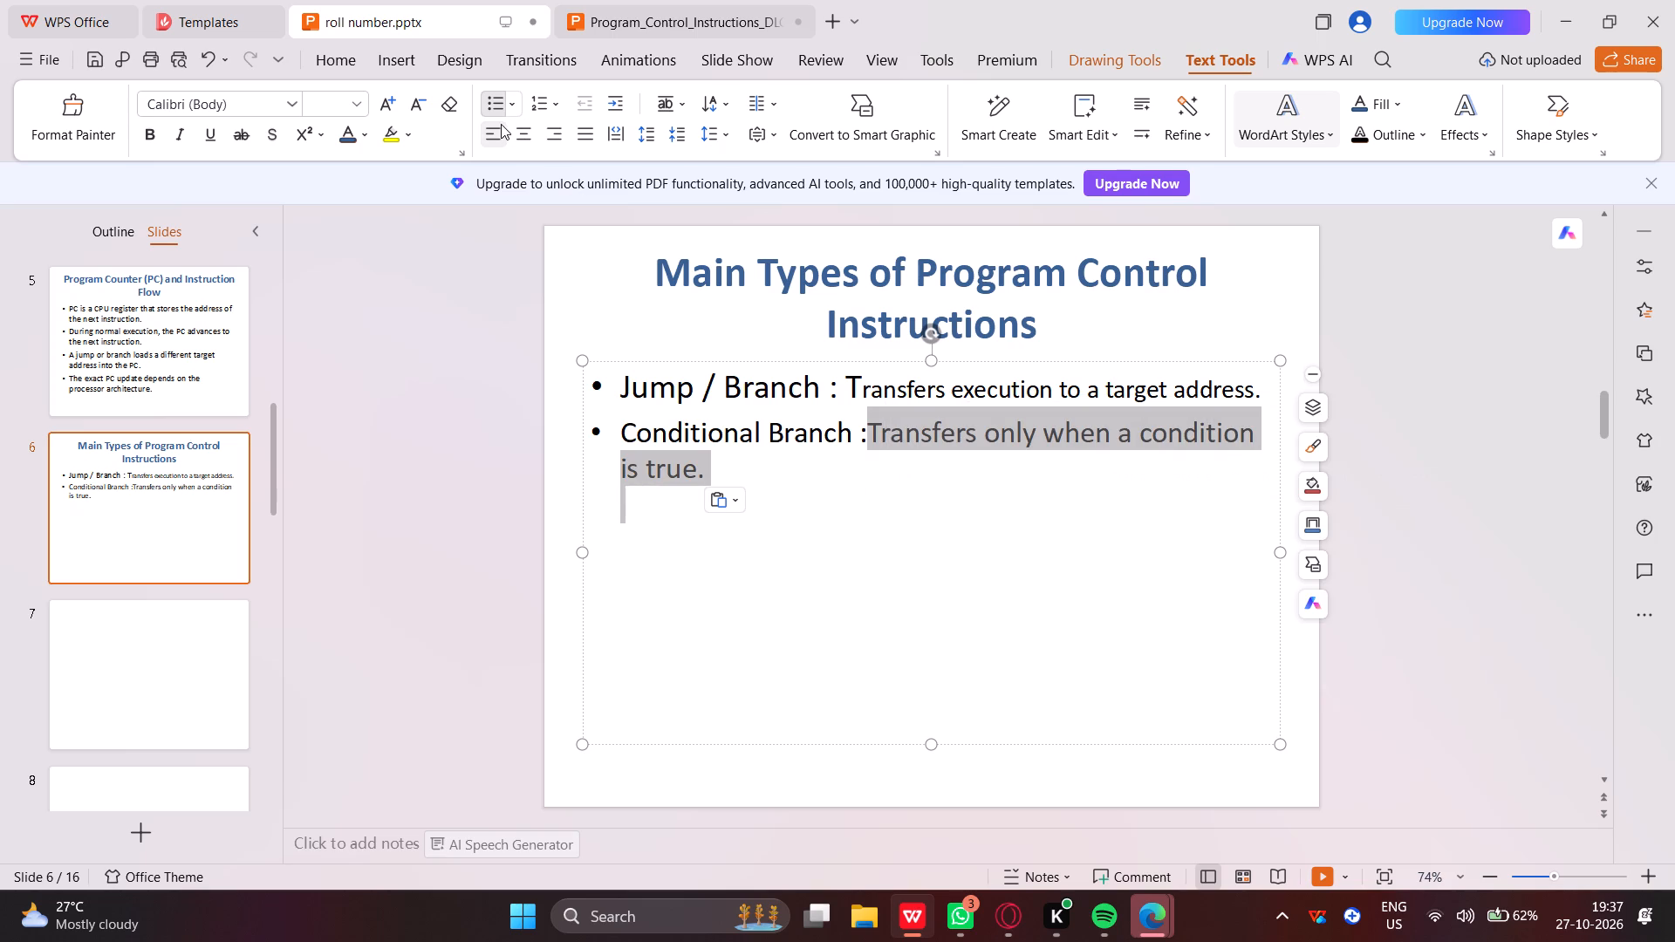
{"action": "left_click", "coordinate": [353, 112]}
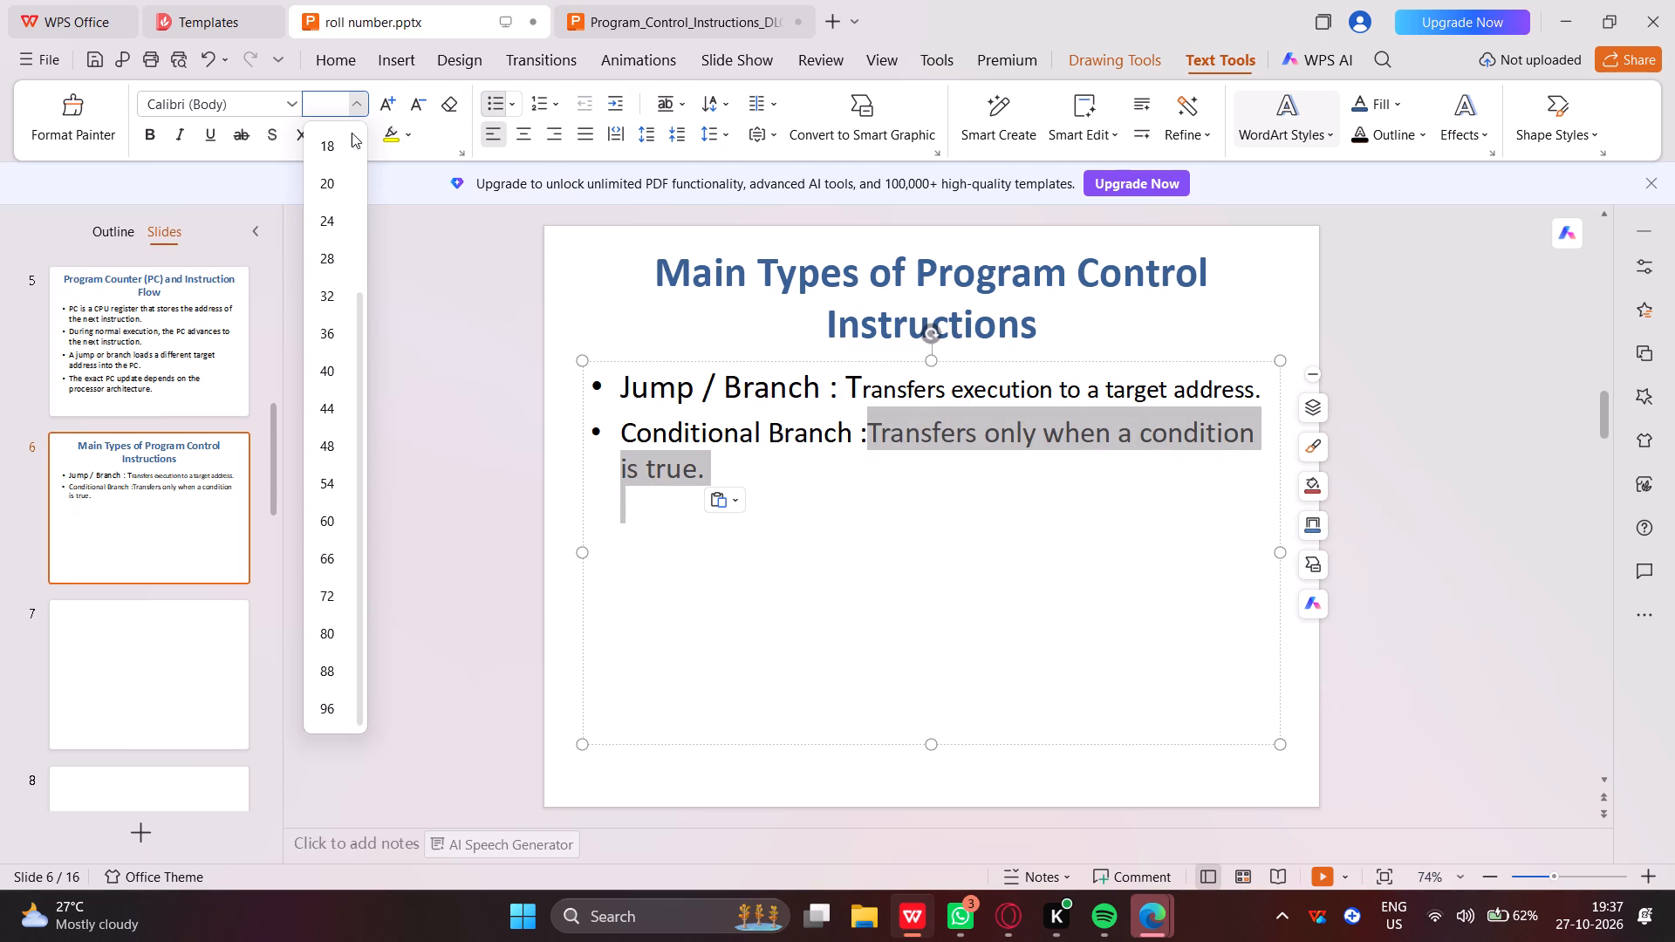
{"action": "left_click", "coordinate": [333, 215]}
{"action": "left_click", "coordinate": [1473, 567]}
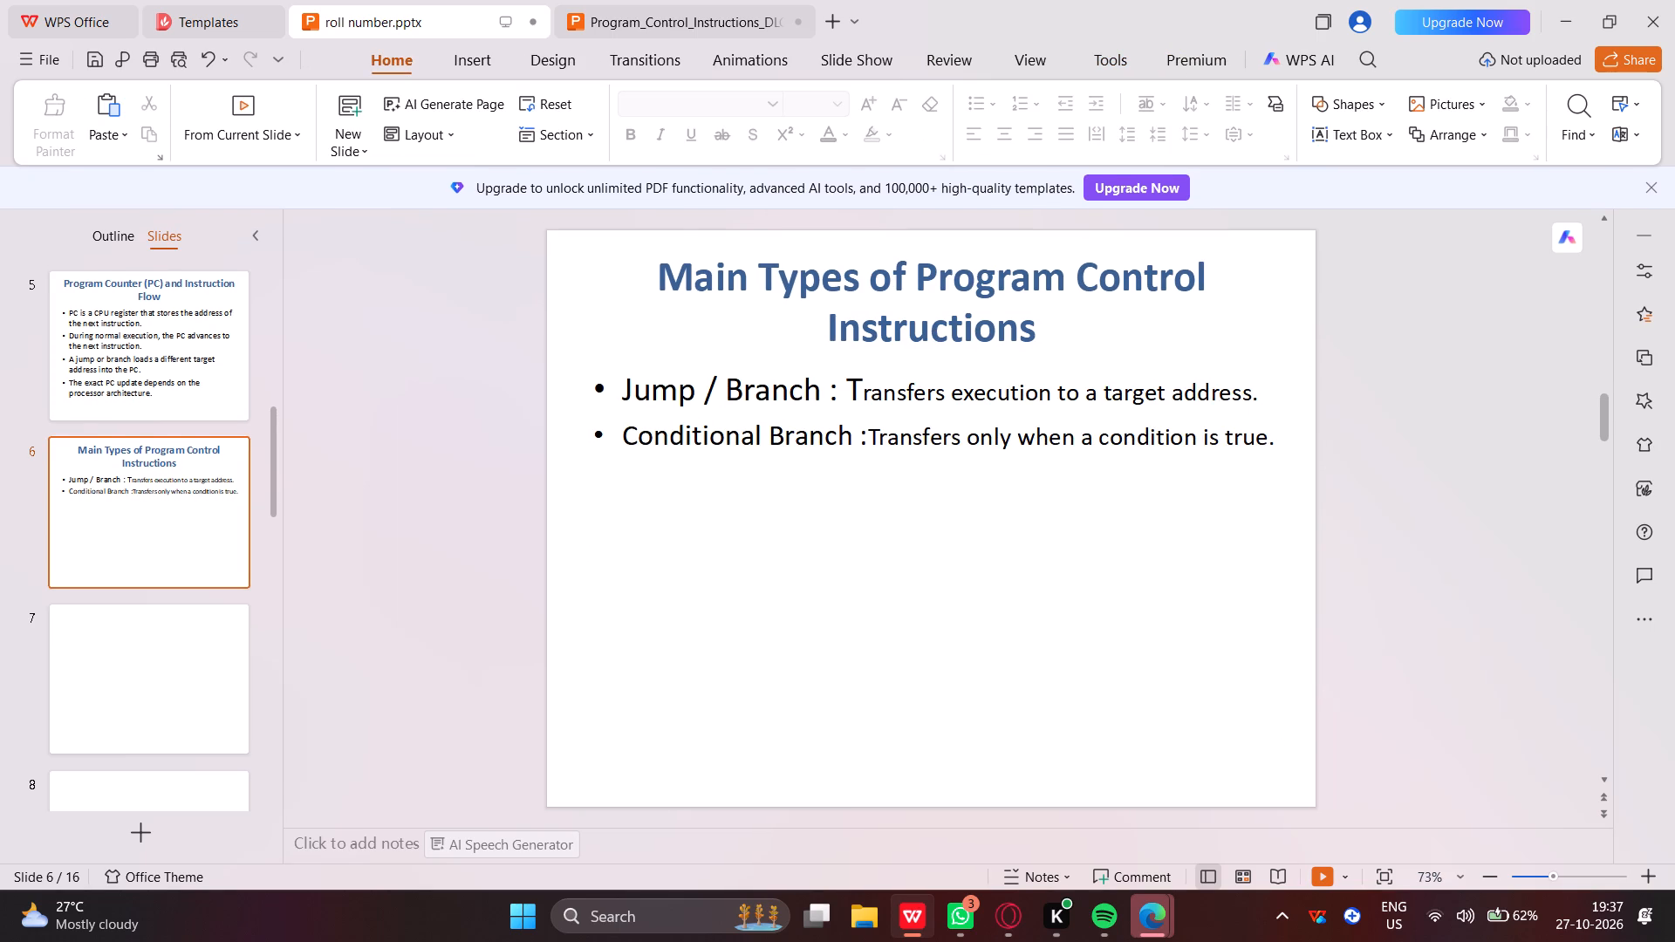
Replace the initial "T" of "Transfers" in the Conditional Branch bullet with a "T" at font size 28.
{"action": "left_click", "coordinate": [879, 454]}
{"action": "left_click", "coordinate": [879, 433]}
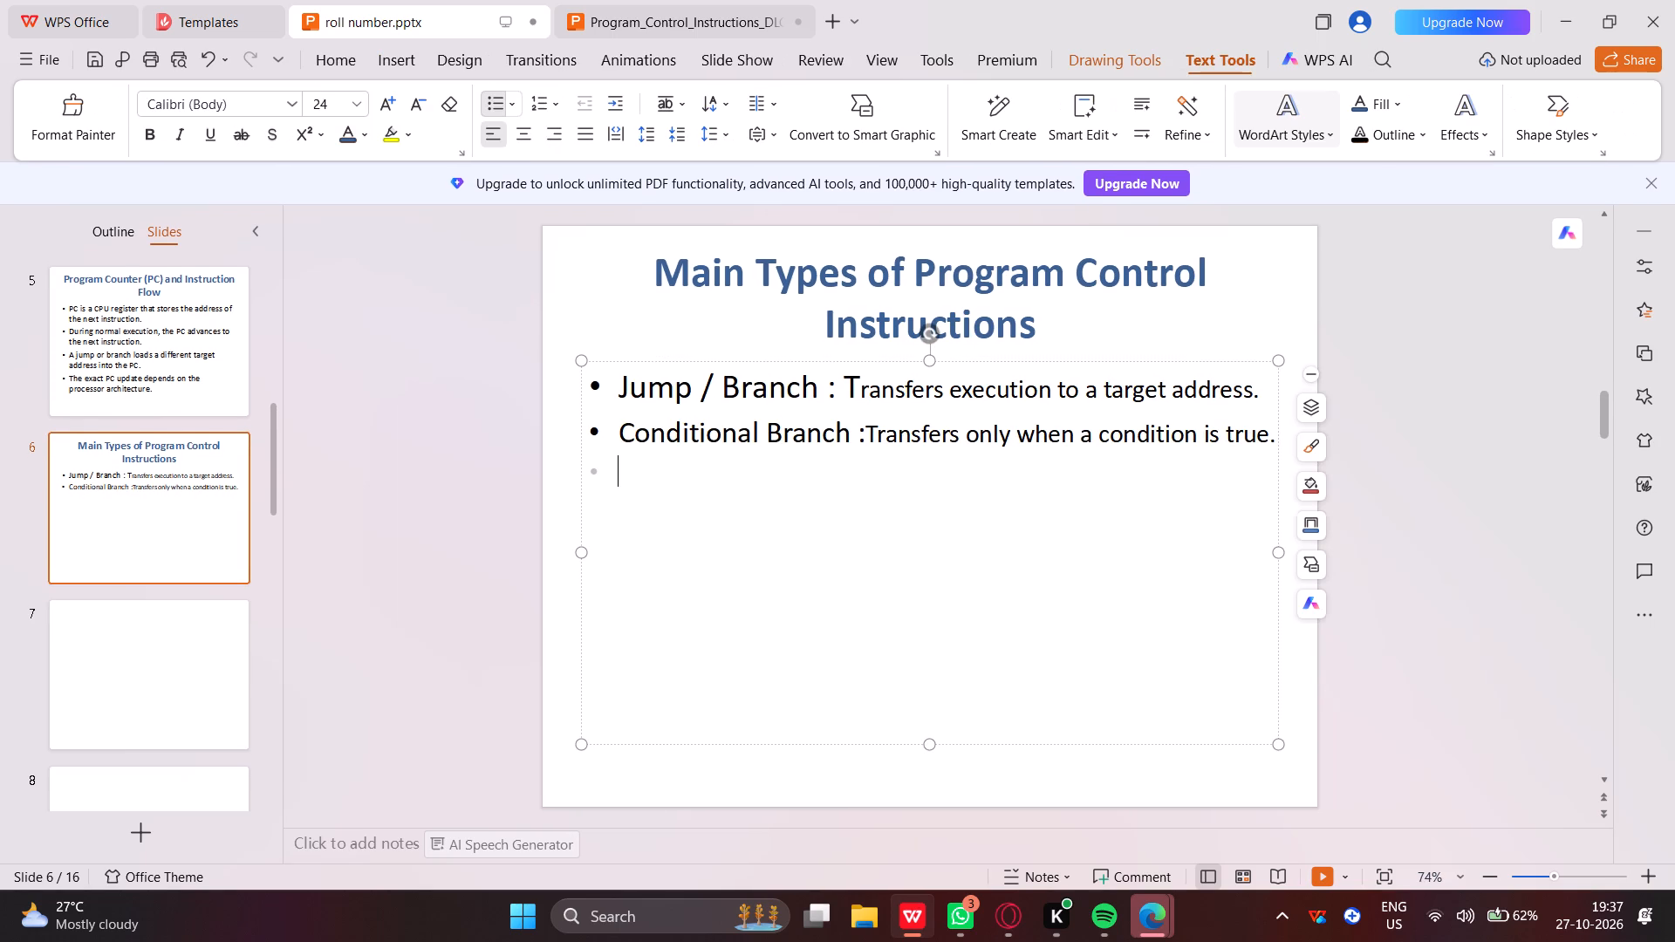
{"action": "key", "text": "BackSpace"}
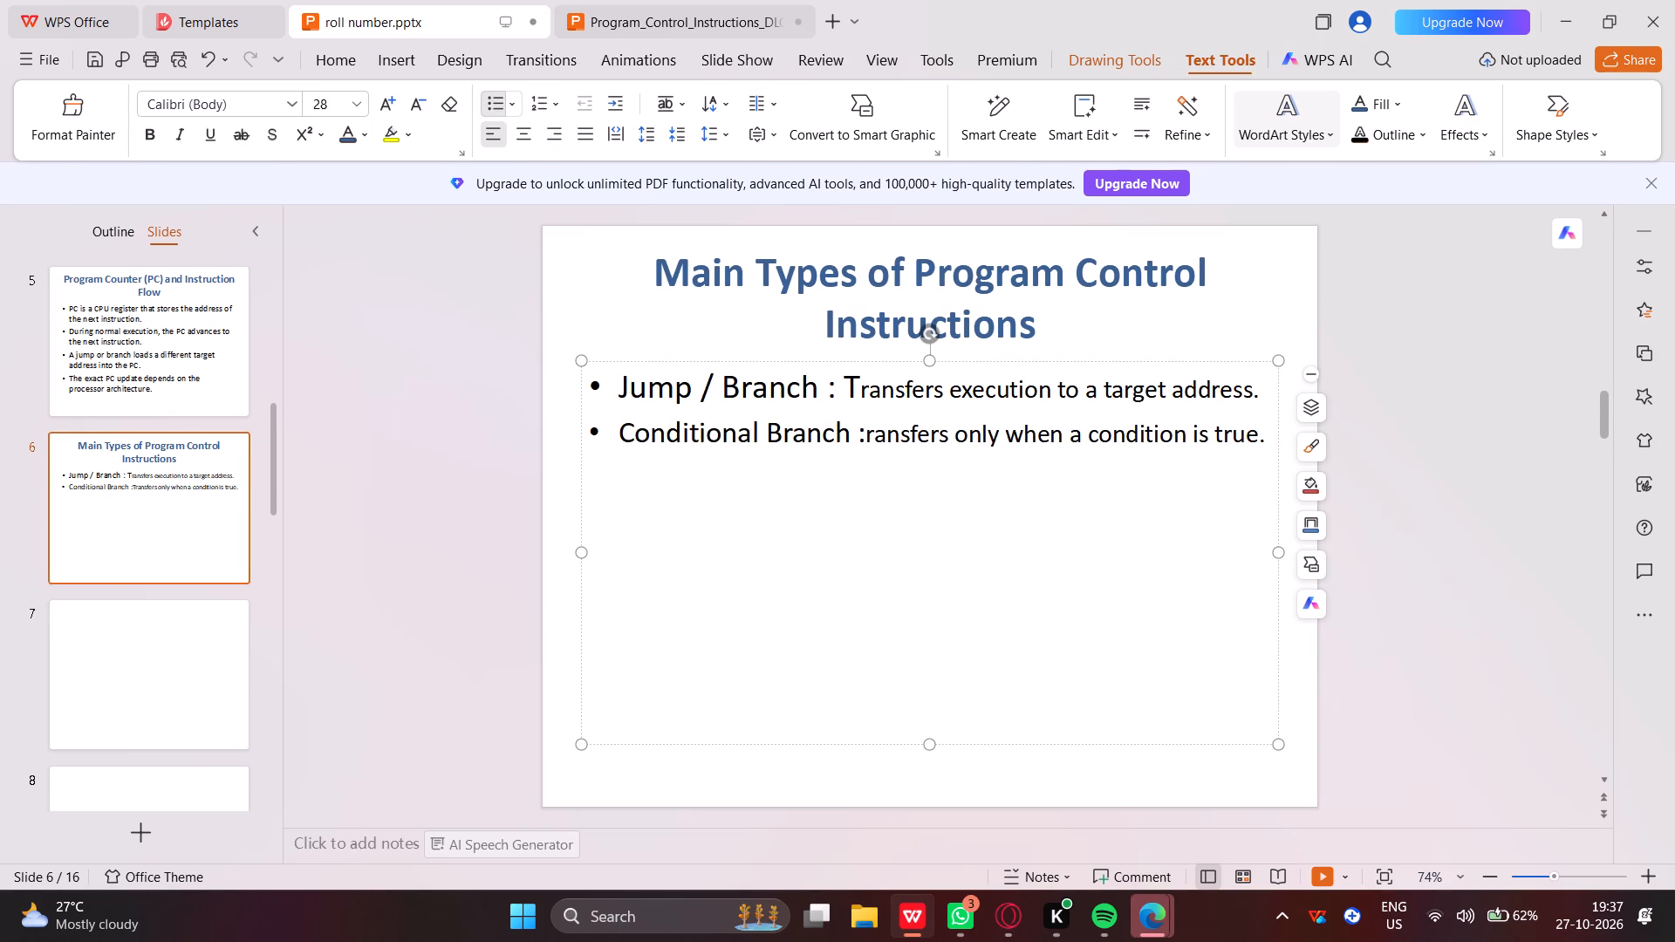
{"action": "key", "text": "t"}
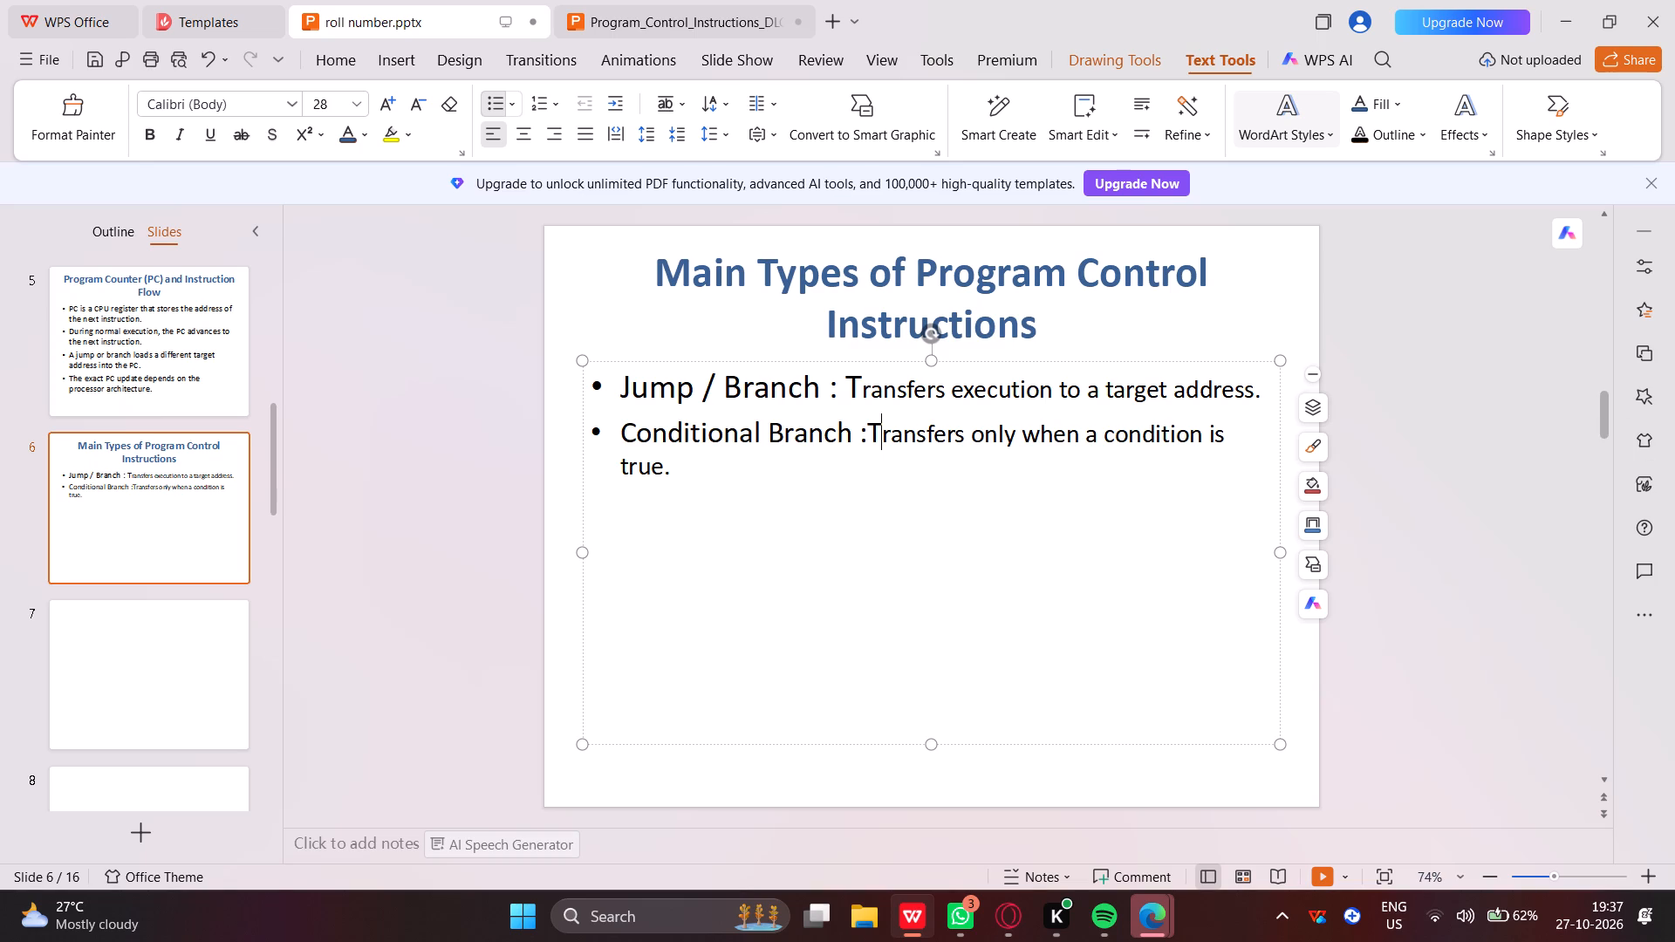
Widen the bullet text box on slide 6 on both sides so it spans the full width of the slide.
{"action": "left_click_drag", "start_coordinate": [1280, 552], "coordinate": [1301, 552]}
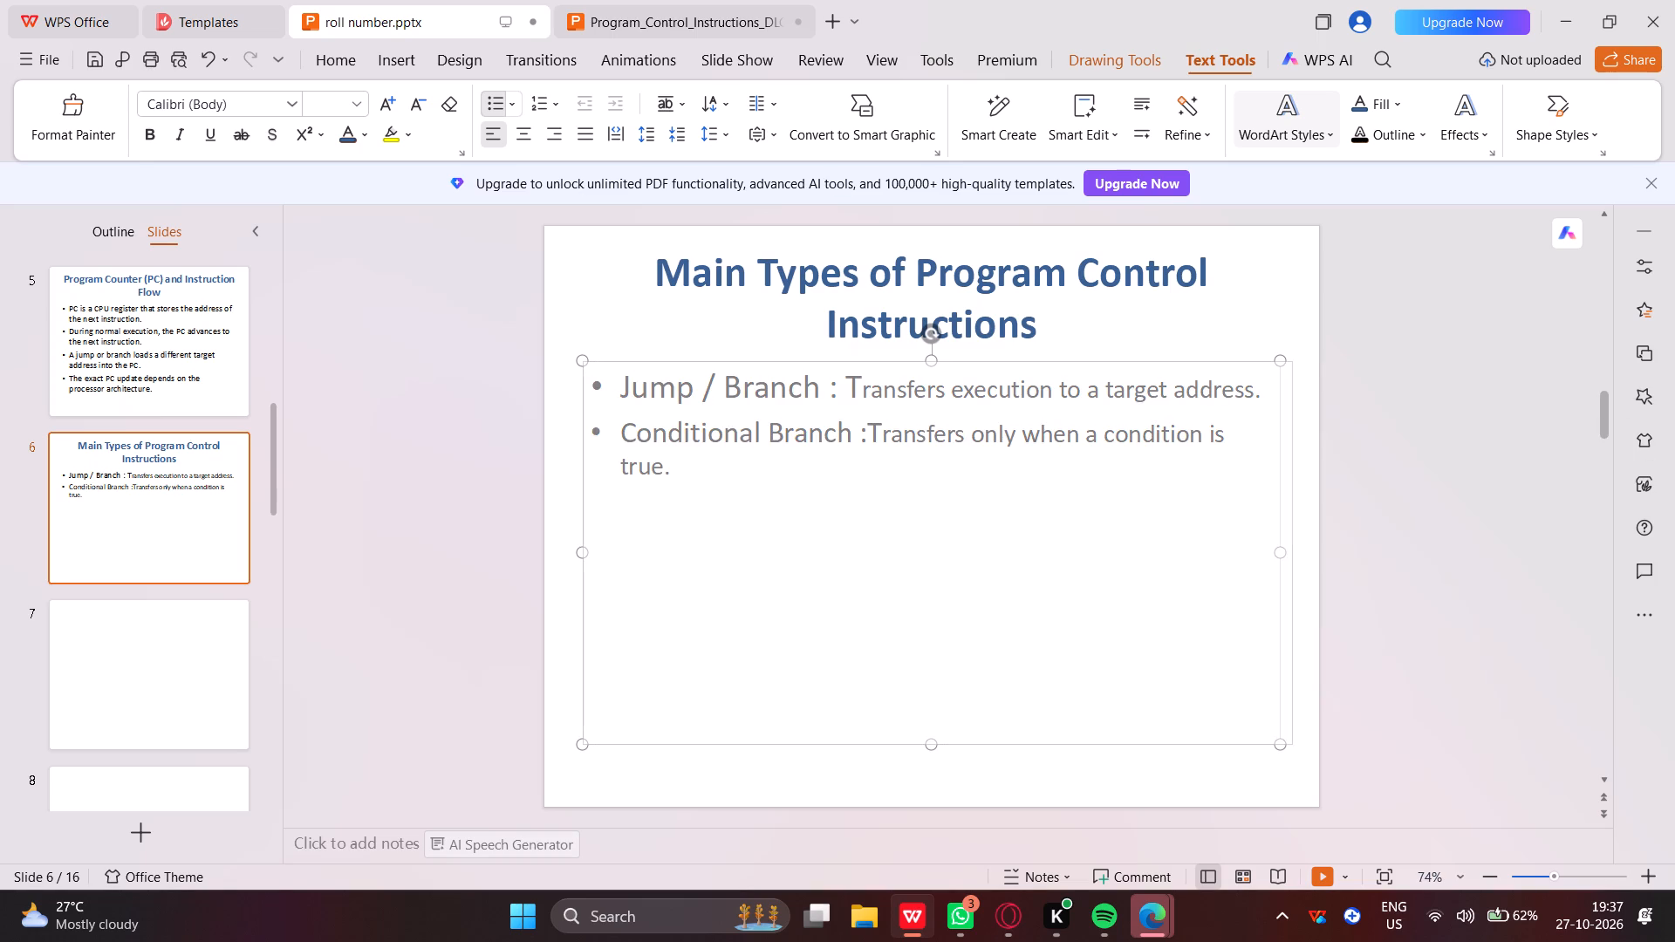
{"action": "left_click_drag", "start_coordinate": [1301, 552], "coordinate": [1320, 553]}
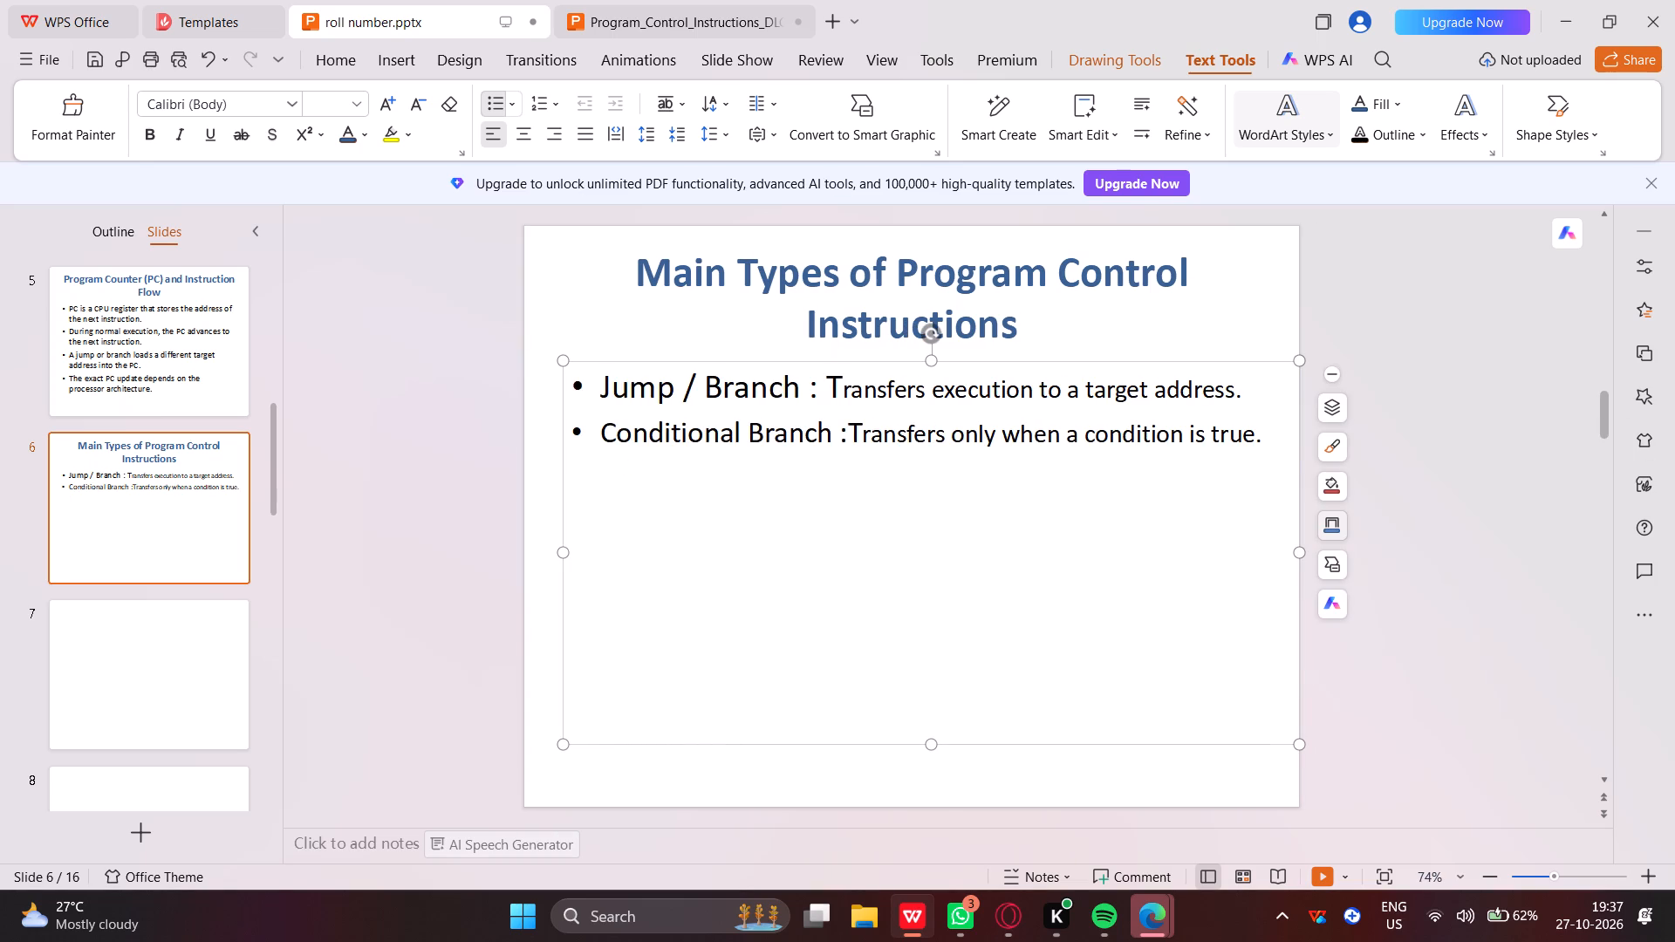
{"action": "left_click_drag", "start_coordinate": [564, 552], "coordinate": [520, 549]}
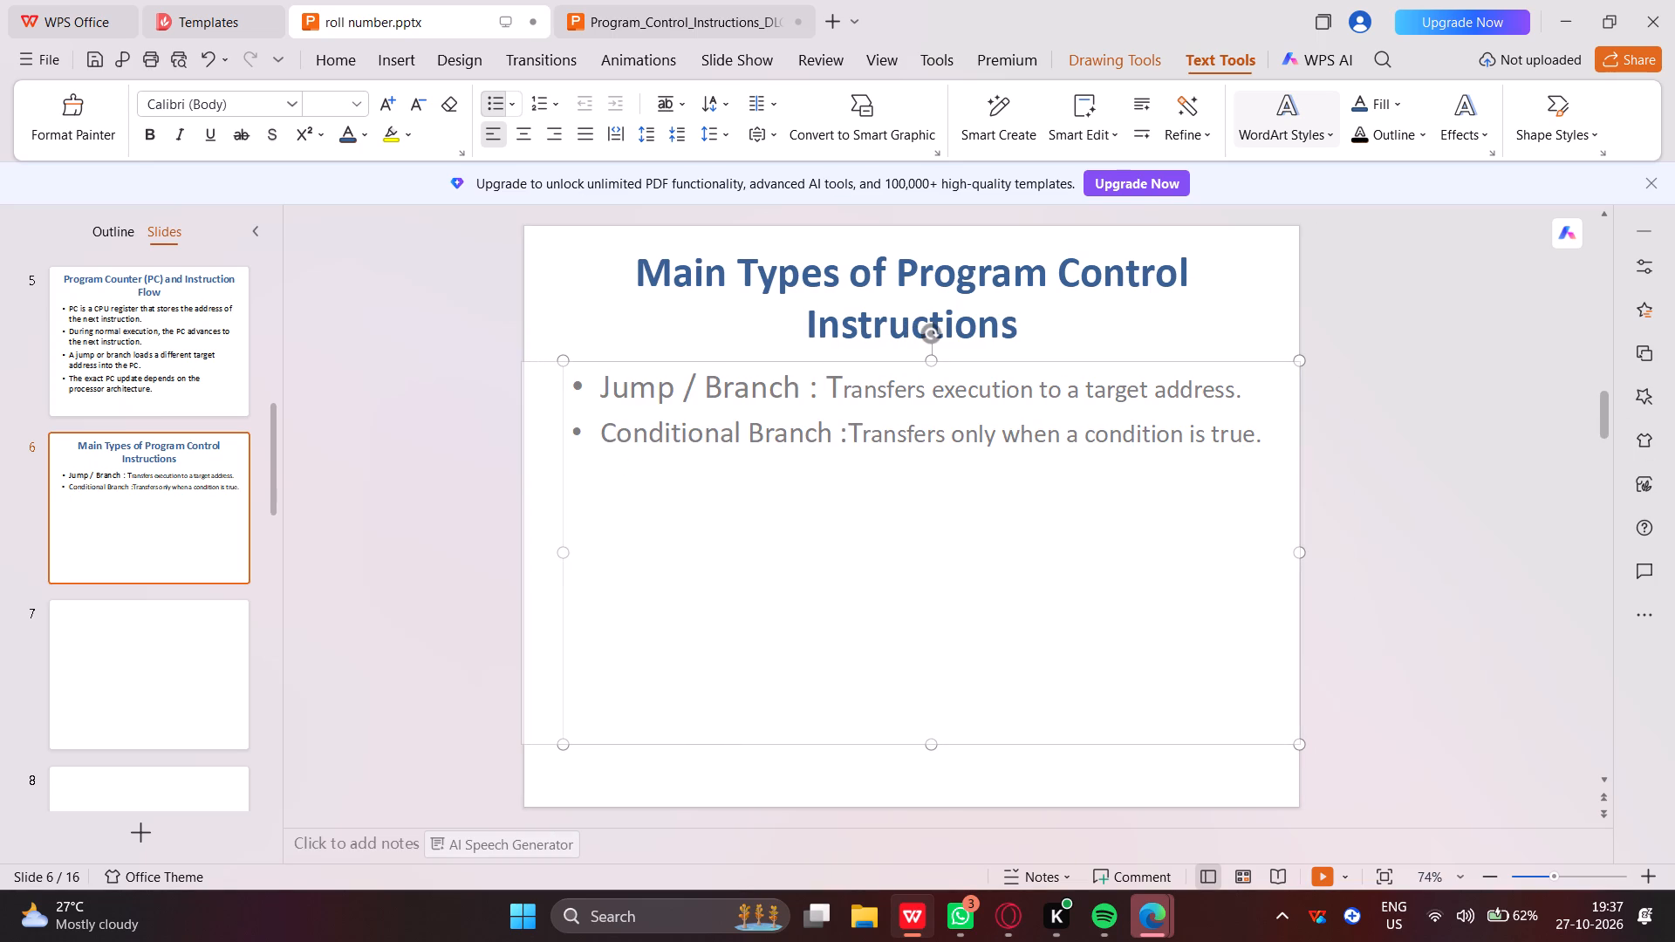
{"action": "left_click_drag", "start_coordinate": [520, 549], "coordinate": [525, 549]}
{"action": "left_click", "coordinate": [1521, 485]}
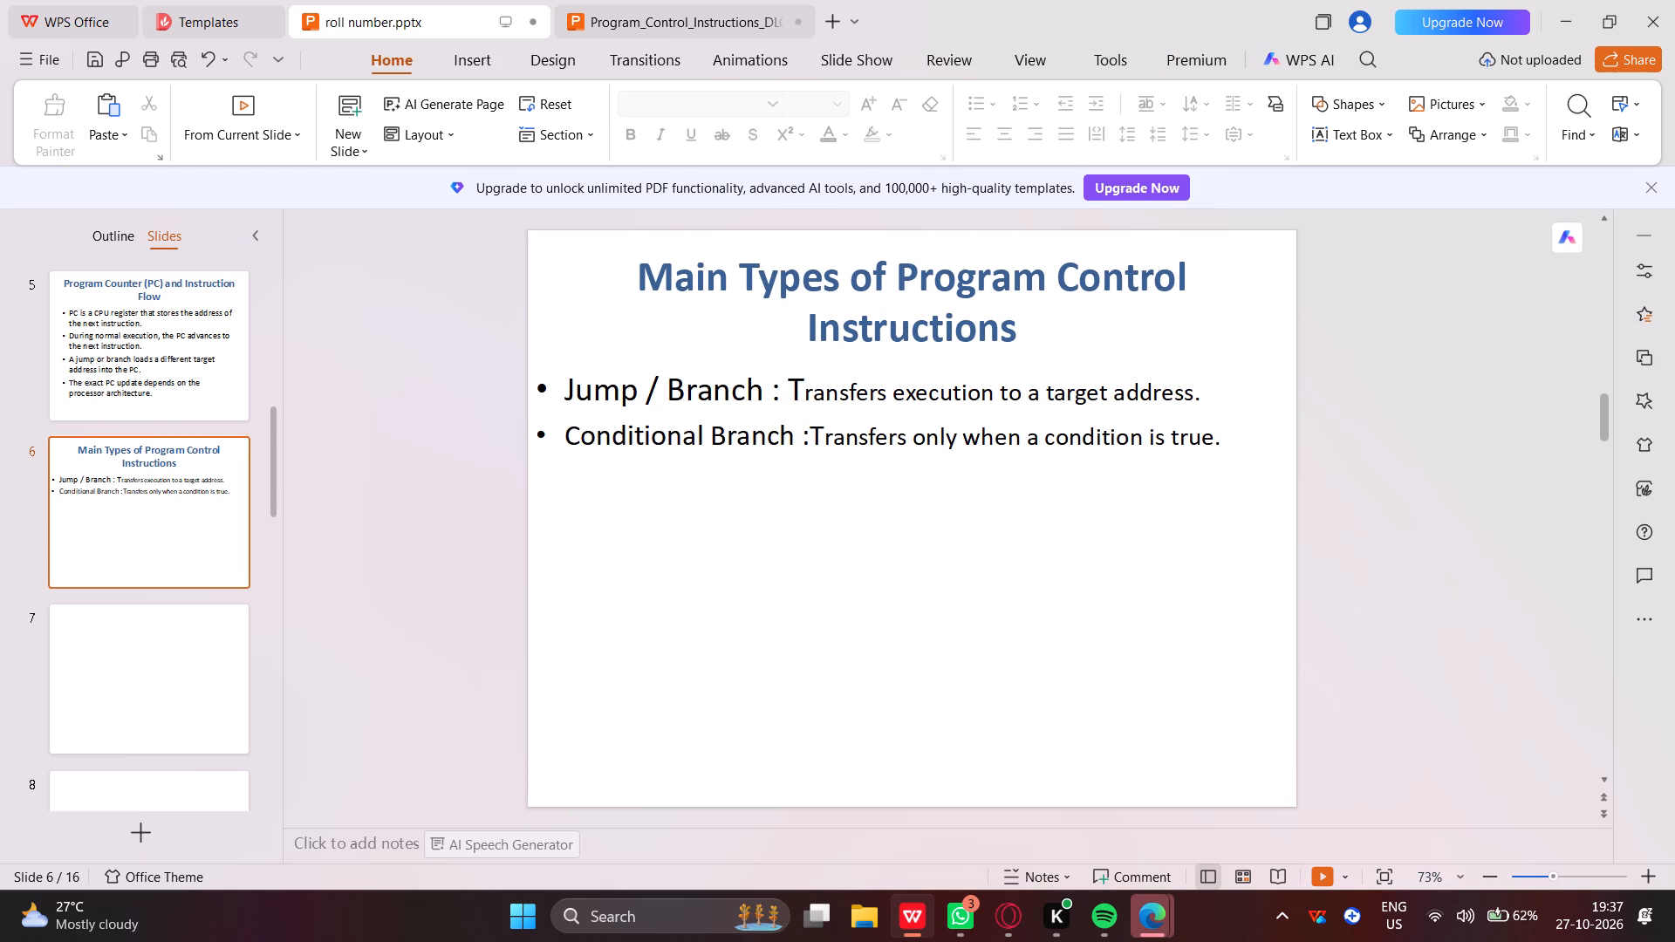
Copy the "Skip" heading from slide 5 of the downloaded deck into slide 6 of roll number.pptx as the third bullet.
{"action": "left_click", "coordinate": [727, 9]}
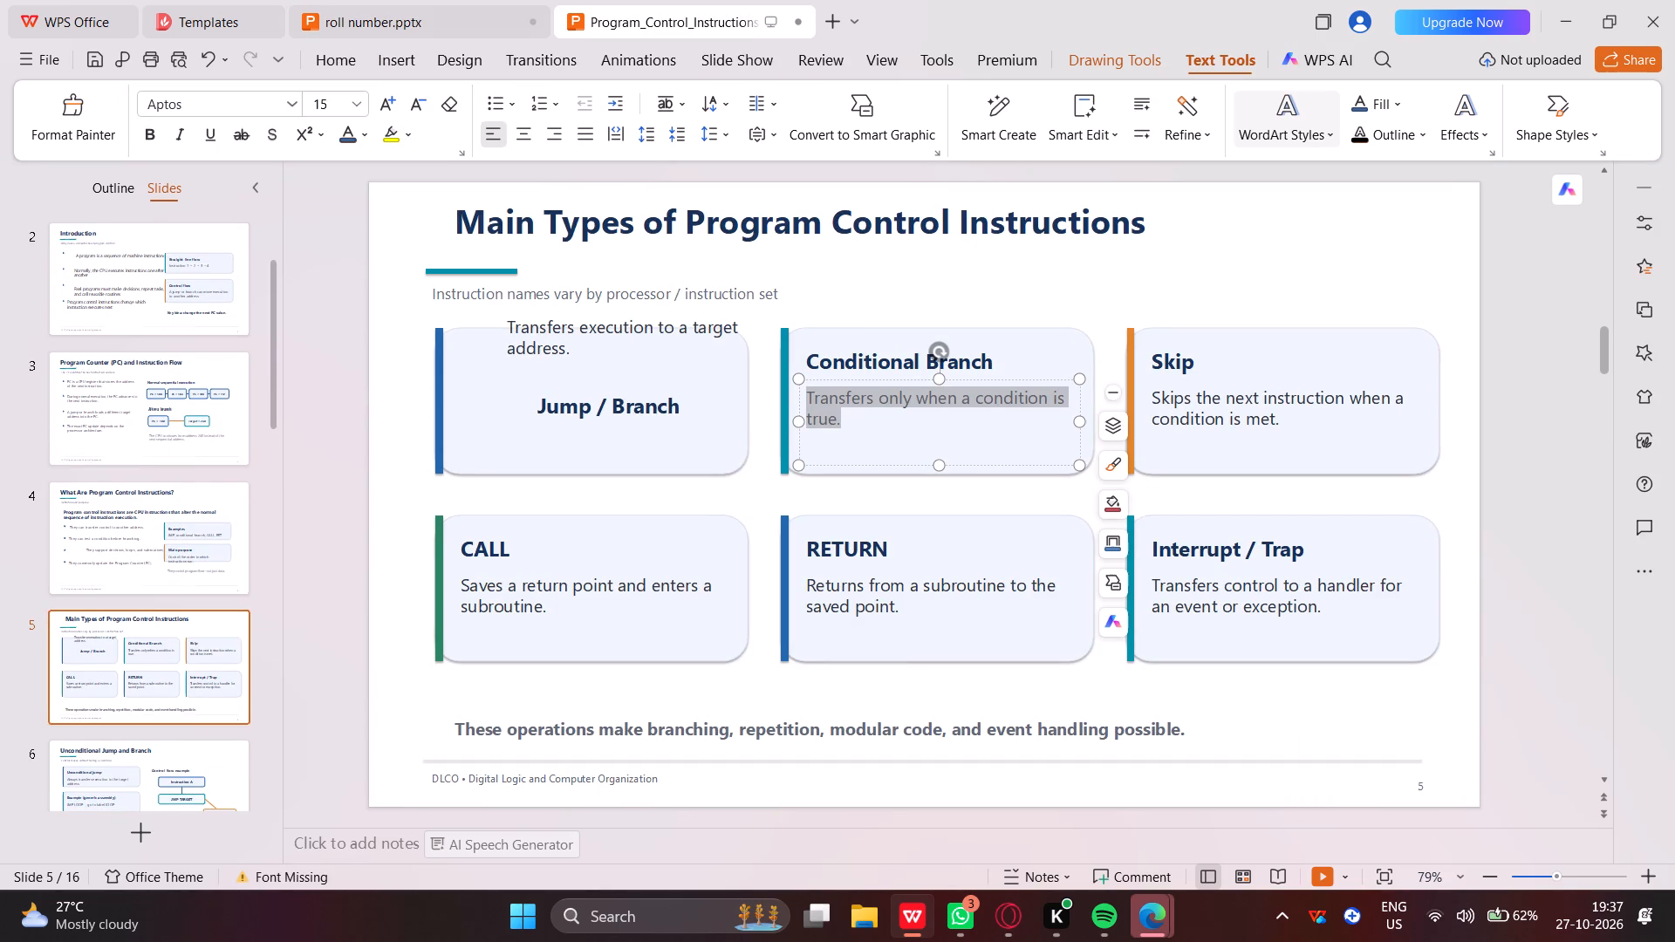
{"action": "left_click", "coordinate": [1153, 357]}
{"action": "left_click_drag", "start_coordinate": [1153, 357], "coordinate": [1175, 363]}
{"action": "key", "text": "ctrl+c"}
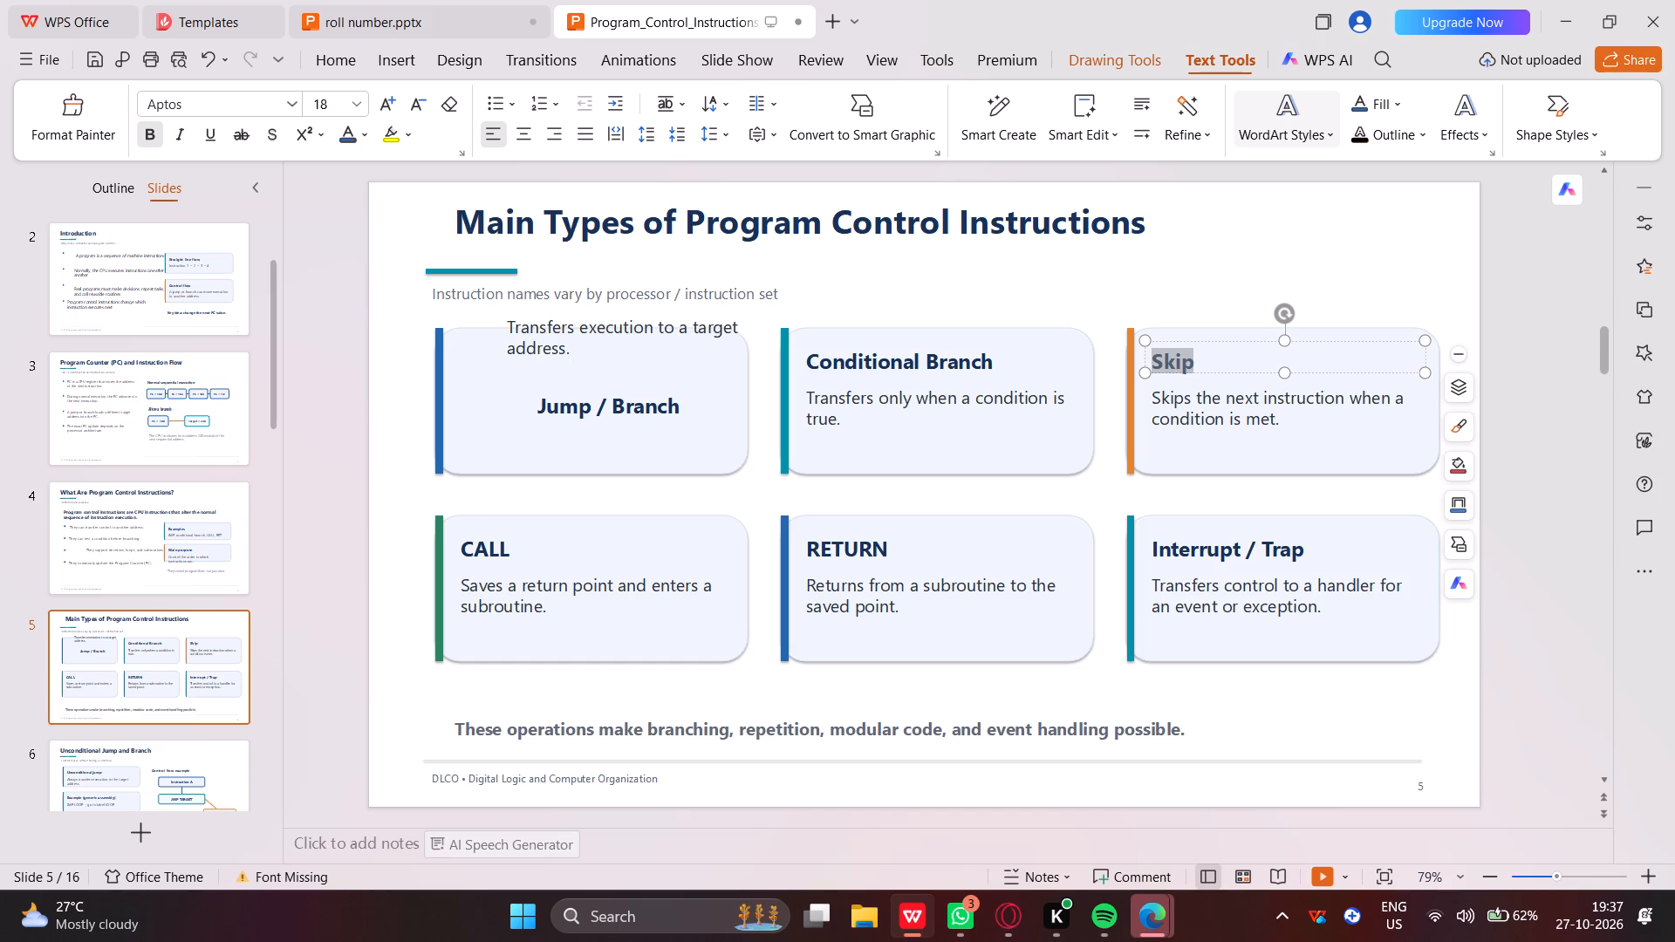
{"action": "left_click", "coordinate": [468, 1]}
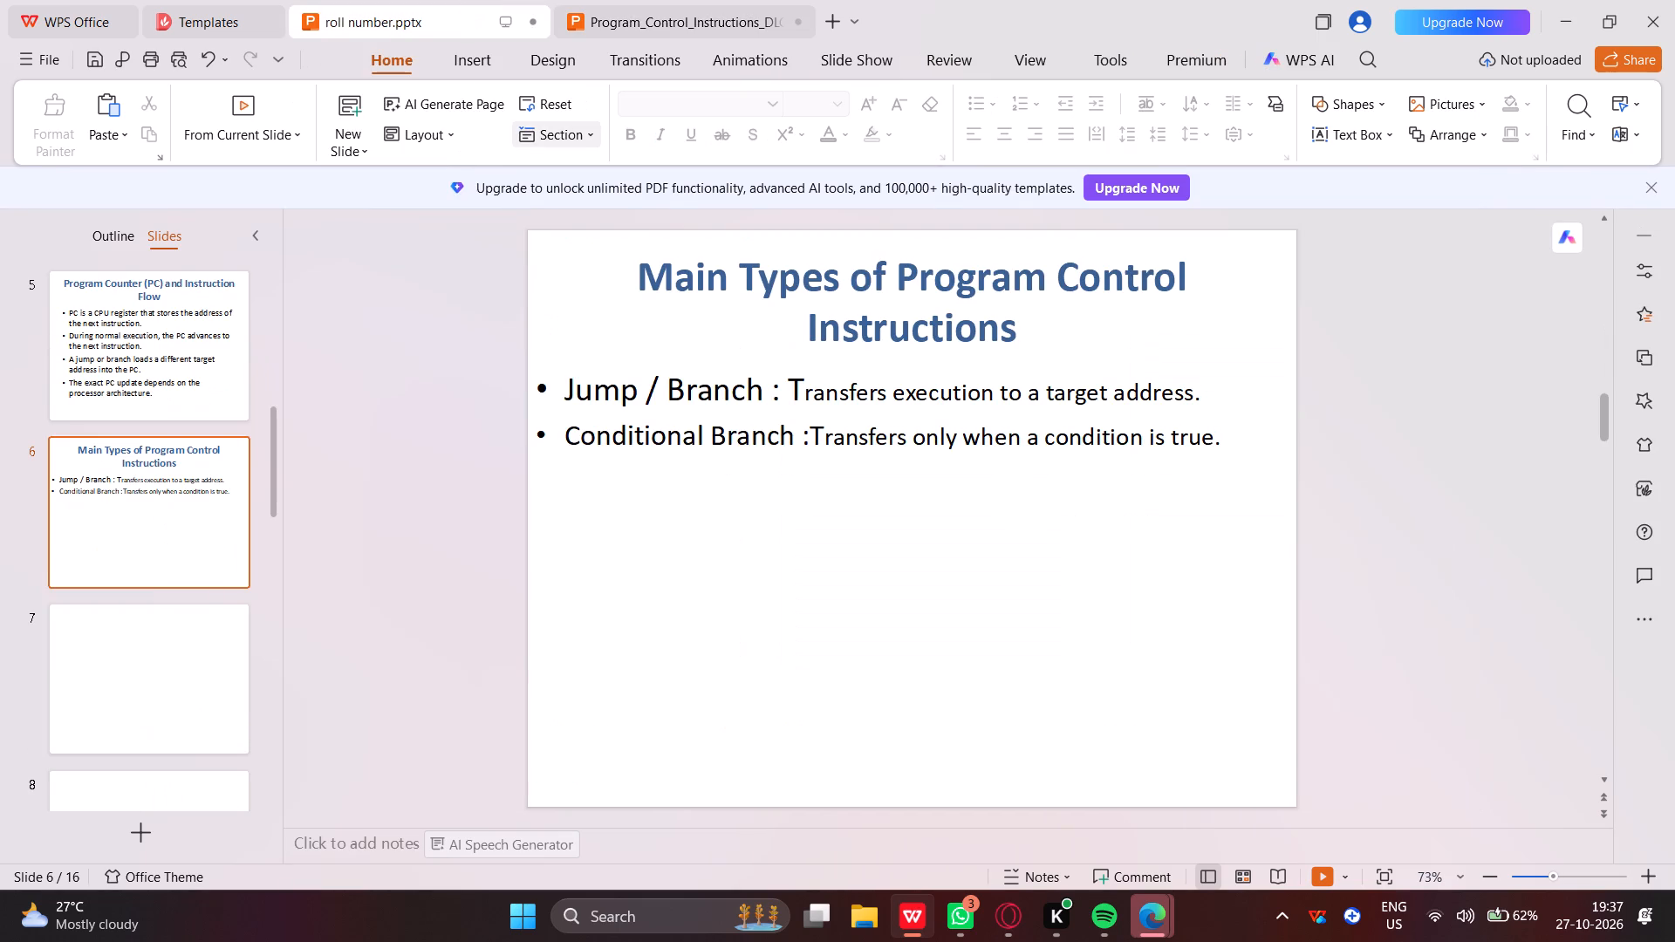
{"action": "left_click", "coordinate": [559, 455]}
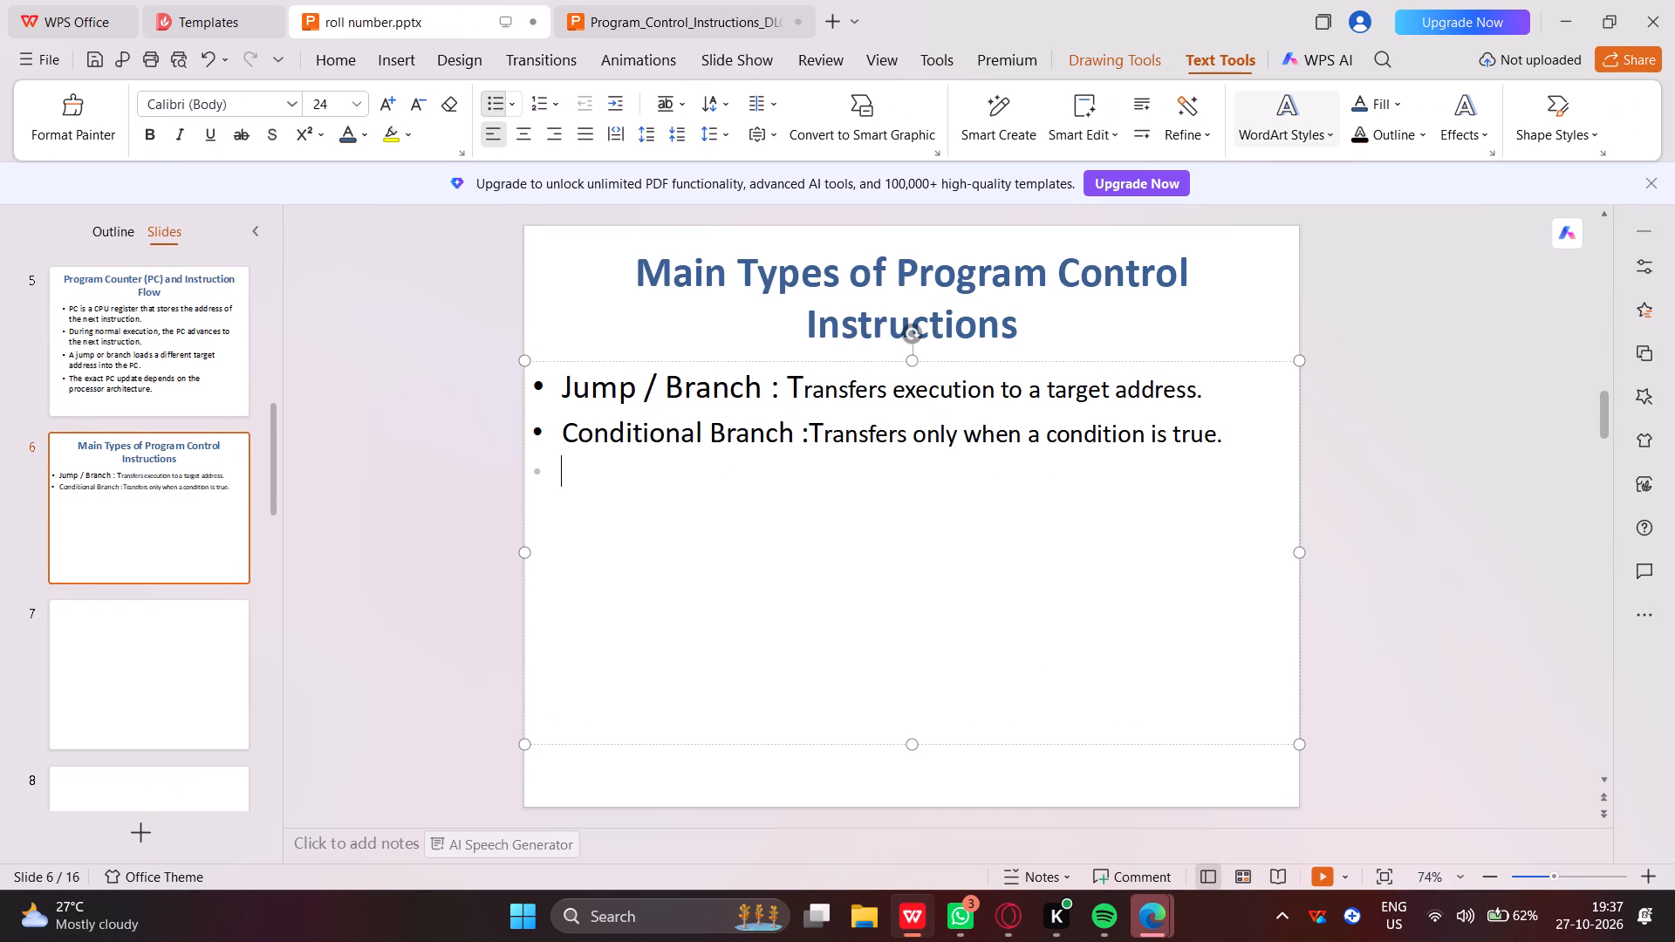
{"action": "key", "text": "ctrl+c"}
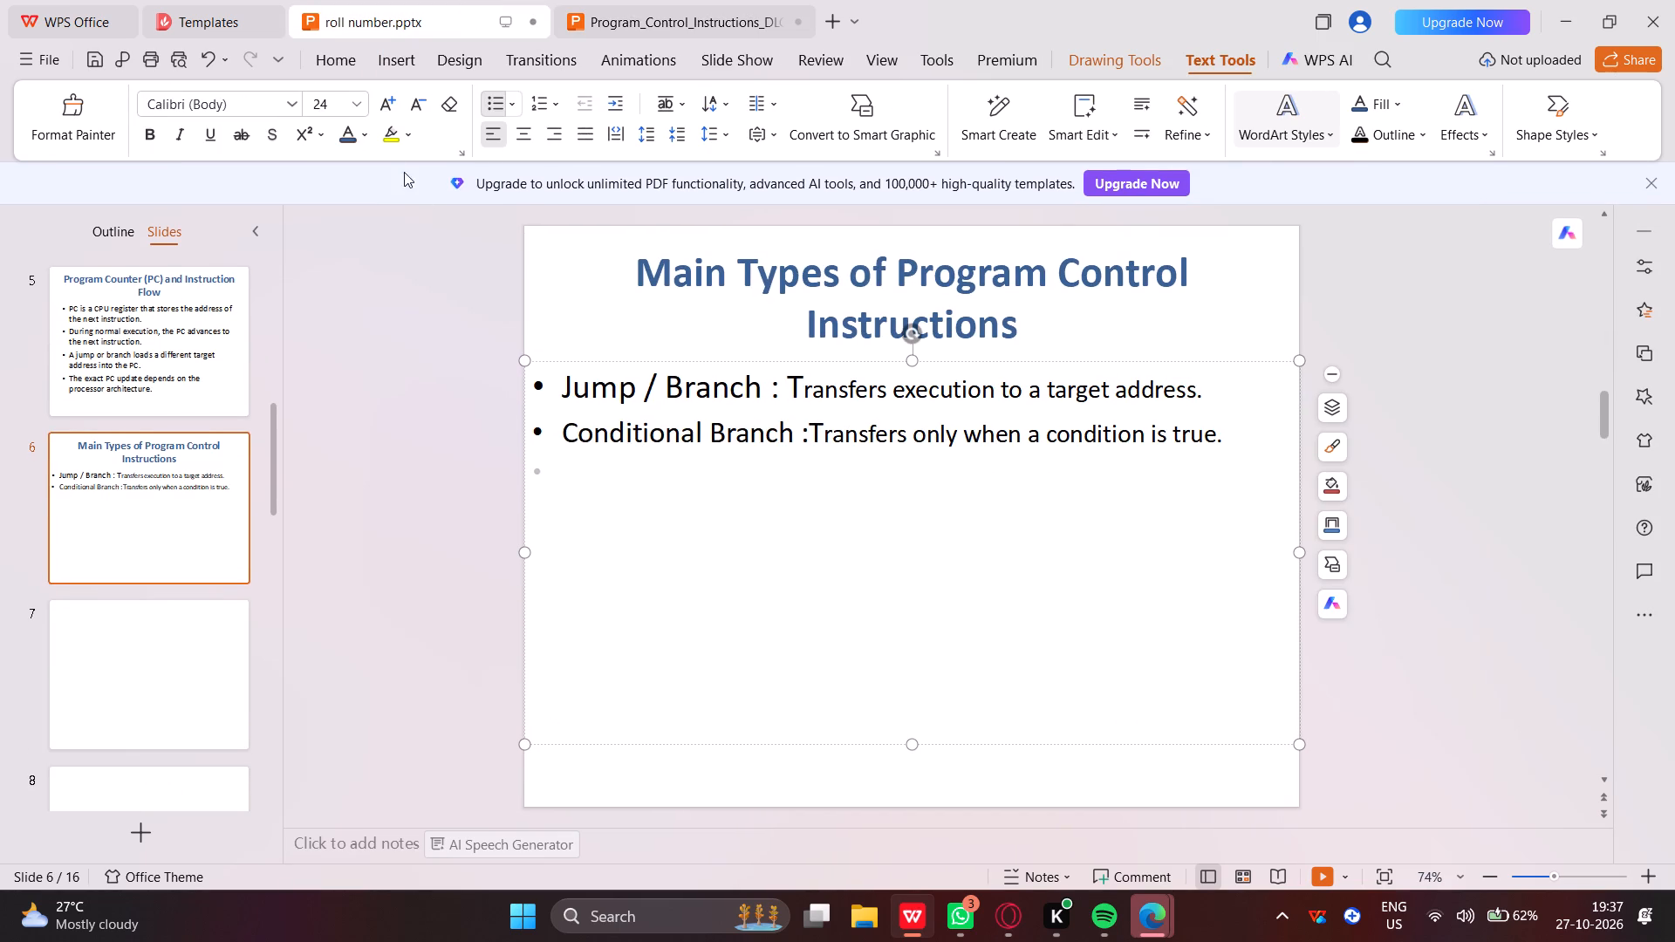
{"action": "key", "text": "ctrl+v"}
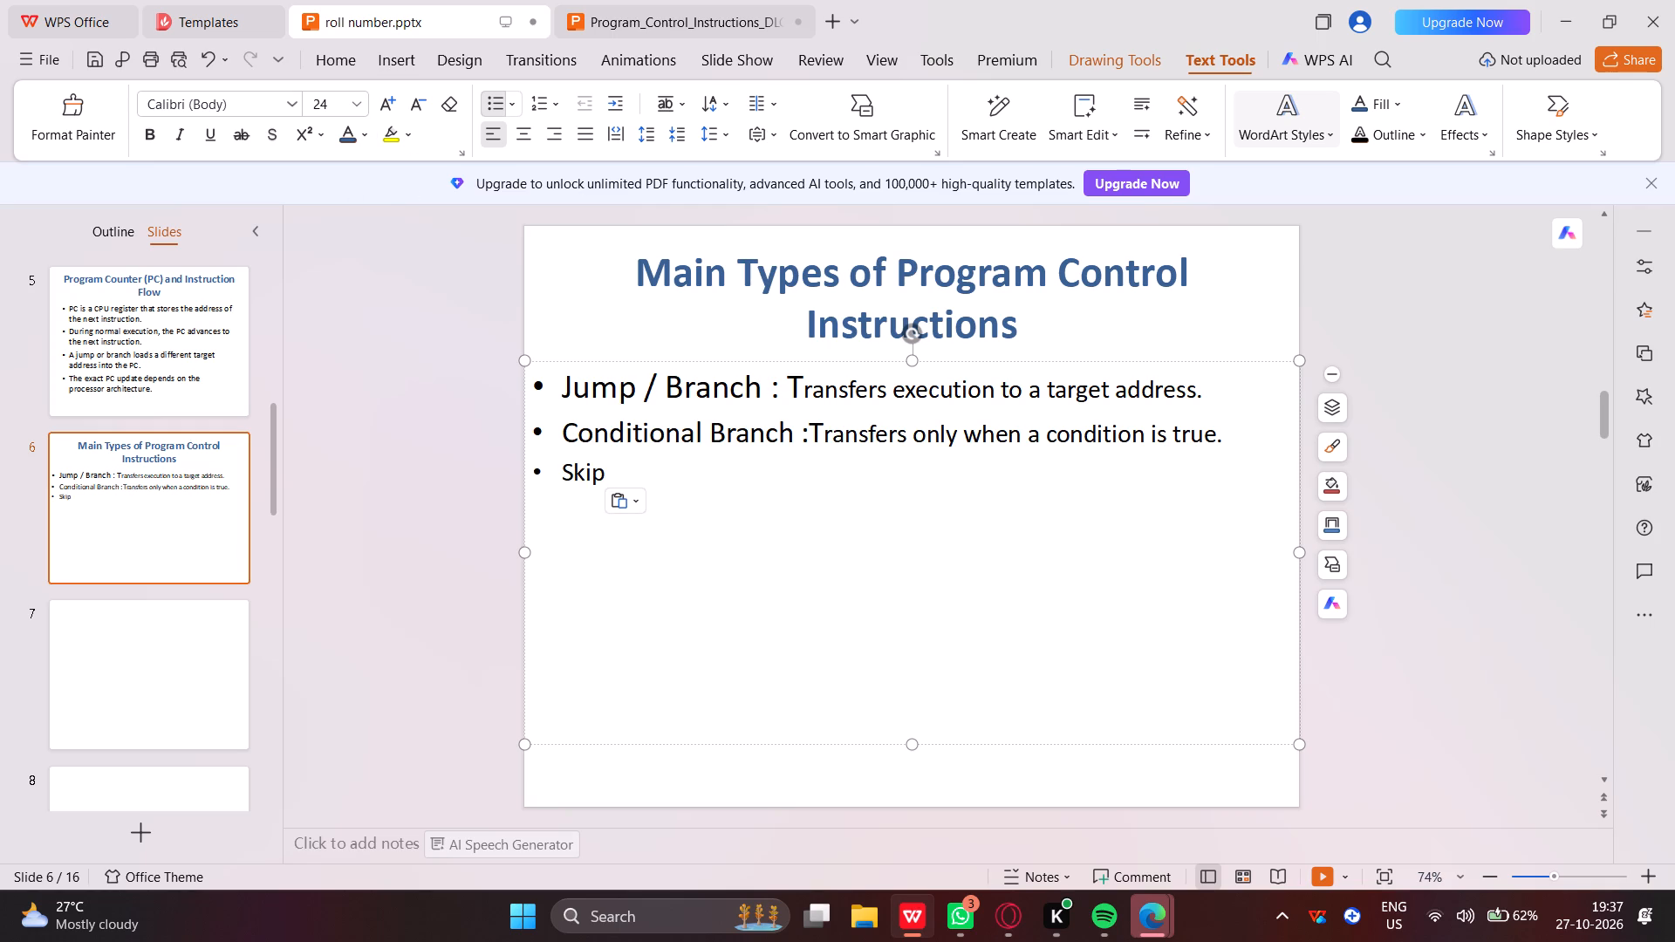
Set the "Skip" bullet to font size 28.
{"action": "left_click_drag", "start_coordinate": [552, 480], "coordinate": [617, 482]}
{"action": "left_click", "coordinate": [358, 98]}
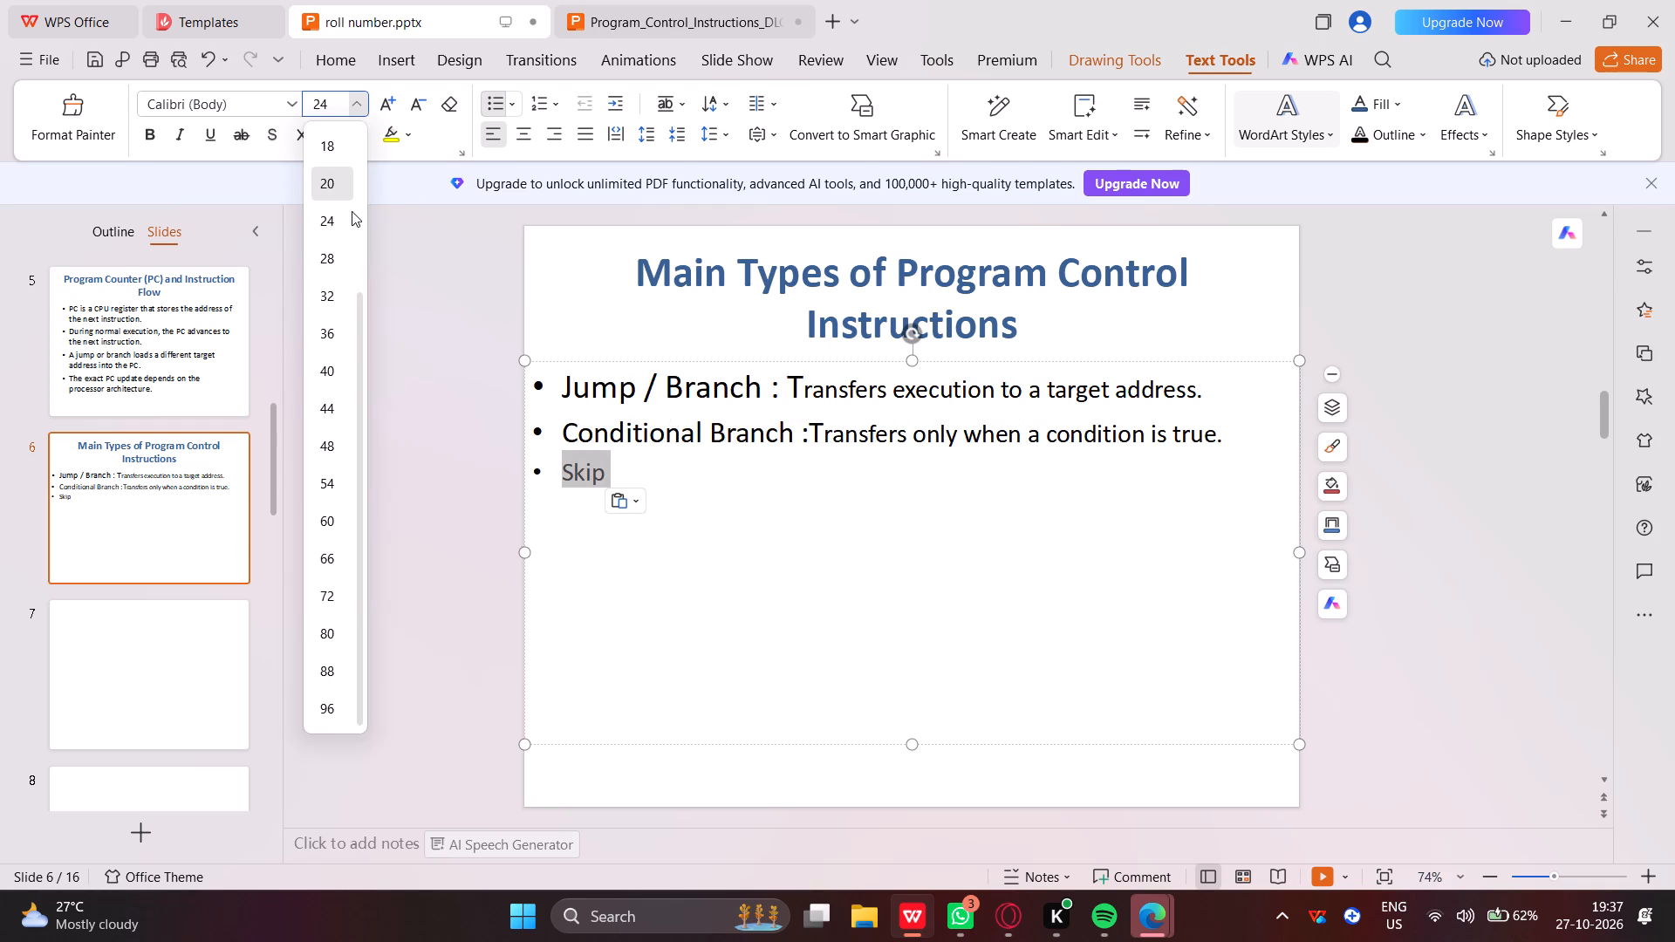
{"action": "left_click", "coordinate": [339, 266]}
Add a space and a colon after "Skip" in the third bullet.
{"action": "left_click", "coordinate": [644, 489]}
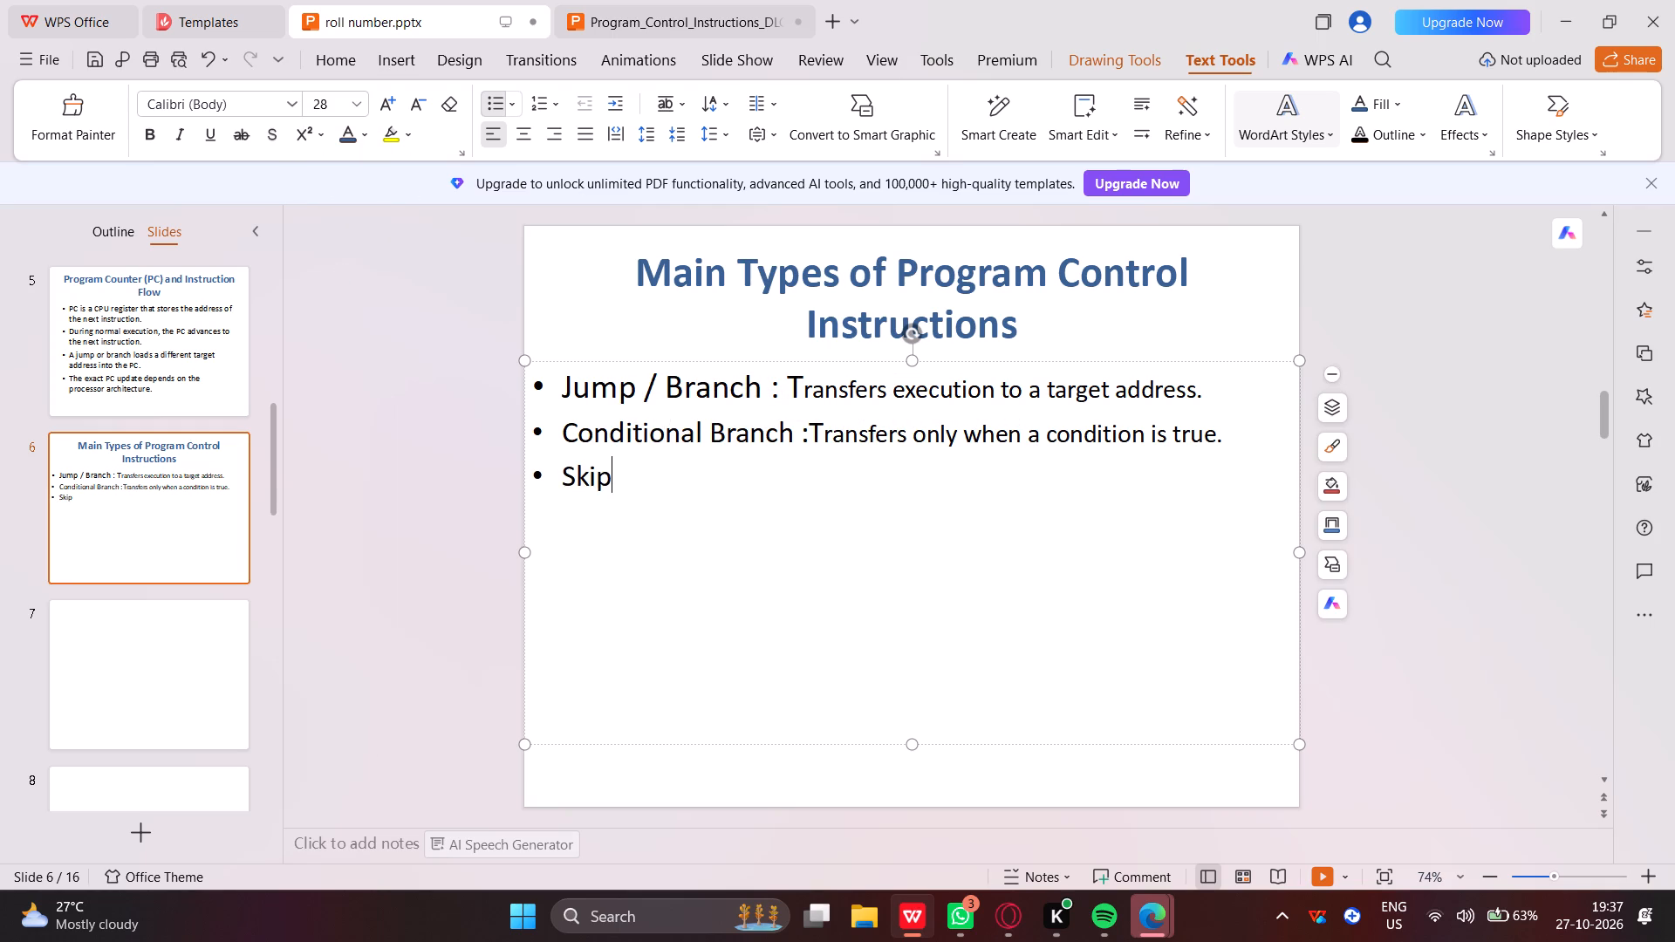
{"action": "key", "text": "space"}
{"action": "key", "text": "shift+colon"}
Copy "Skips the next instruction when a condition is met." from the downloaded deck into roll number.pptx after "Skip :", preceded by a space.
{"action": "left_click", "coordinate": [605, 25]}
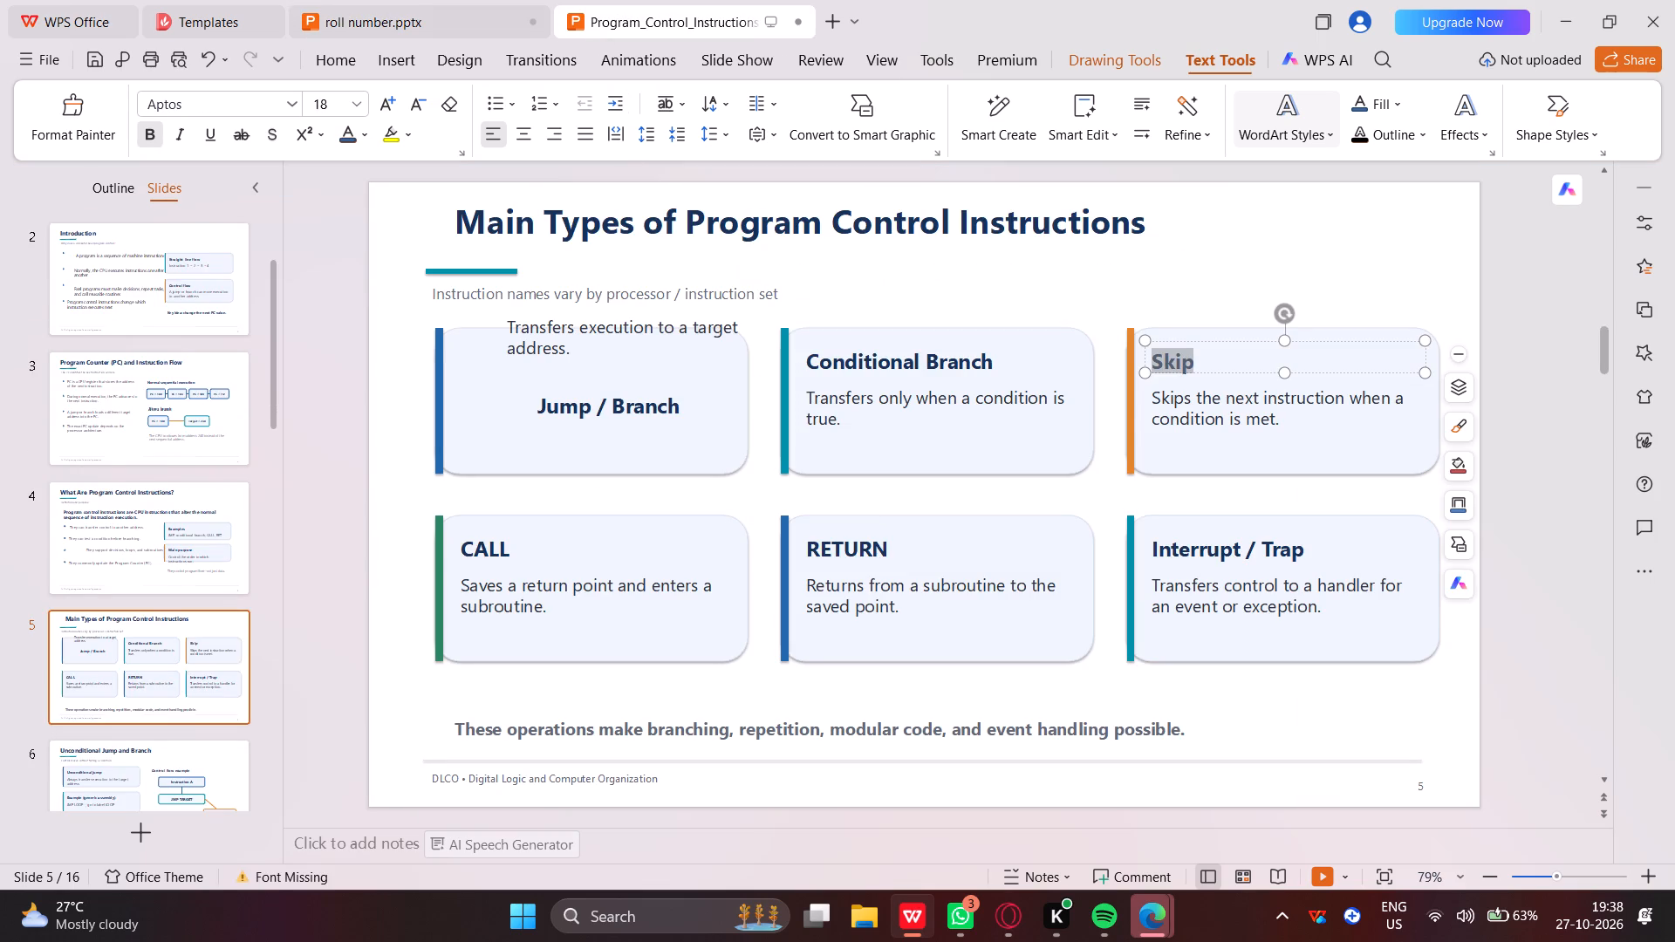
{"action": "left_click", "coordinate": [1158, 423]}
{"action": "left_click", "coordinate": [1156, 399]}
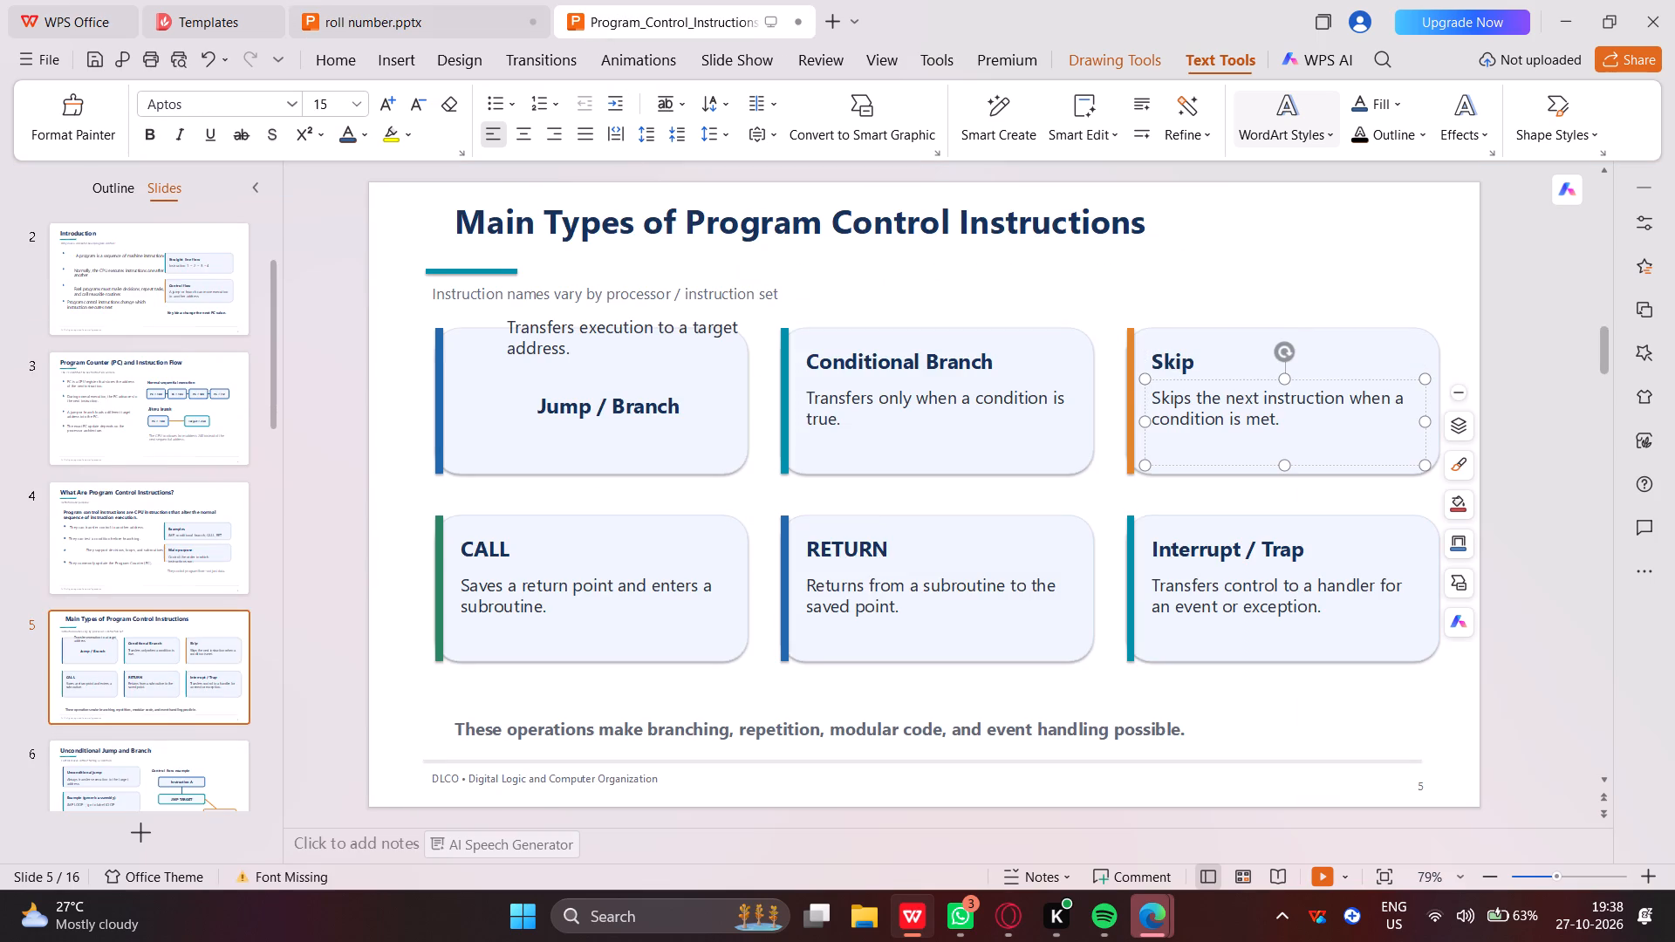
{"action": "left_click_drag", "start_coordinate": [1156, 399], "coordinate": [1292, 444]}
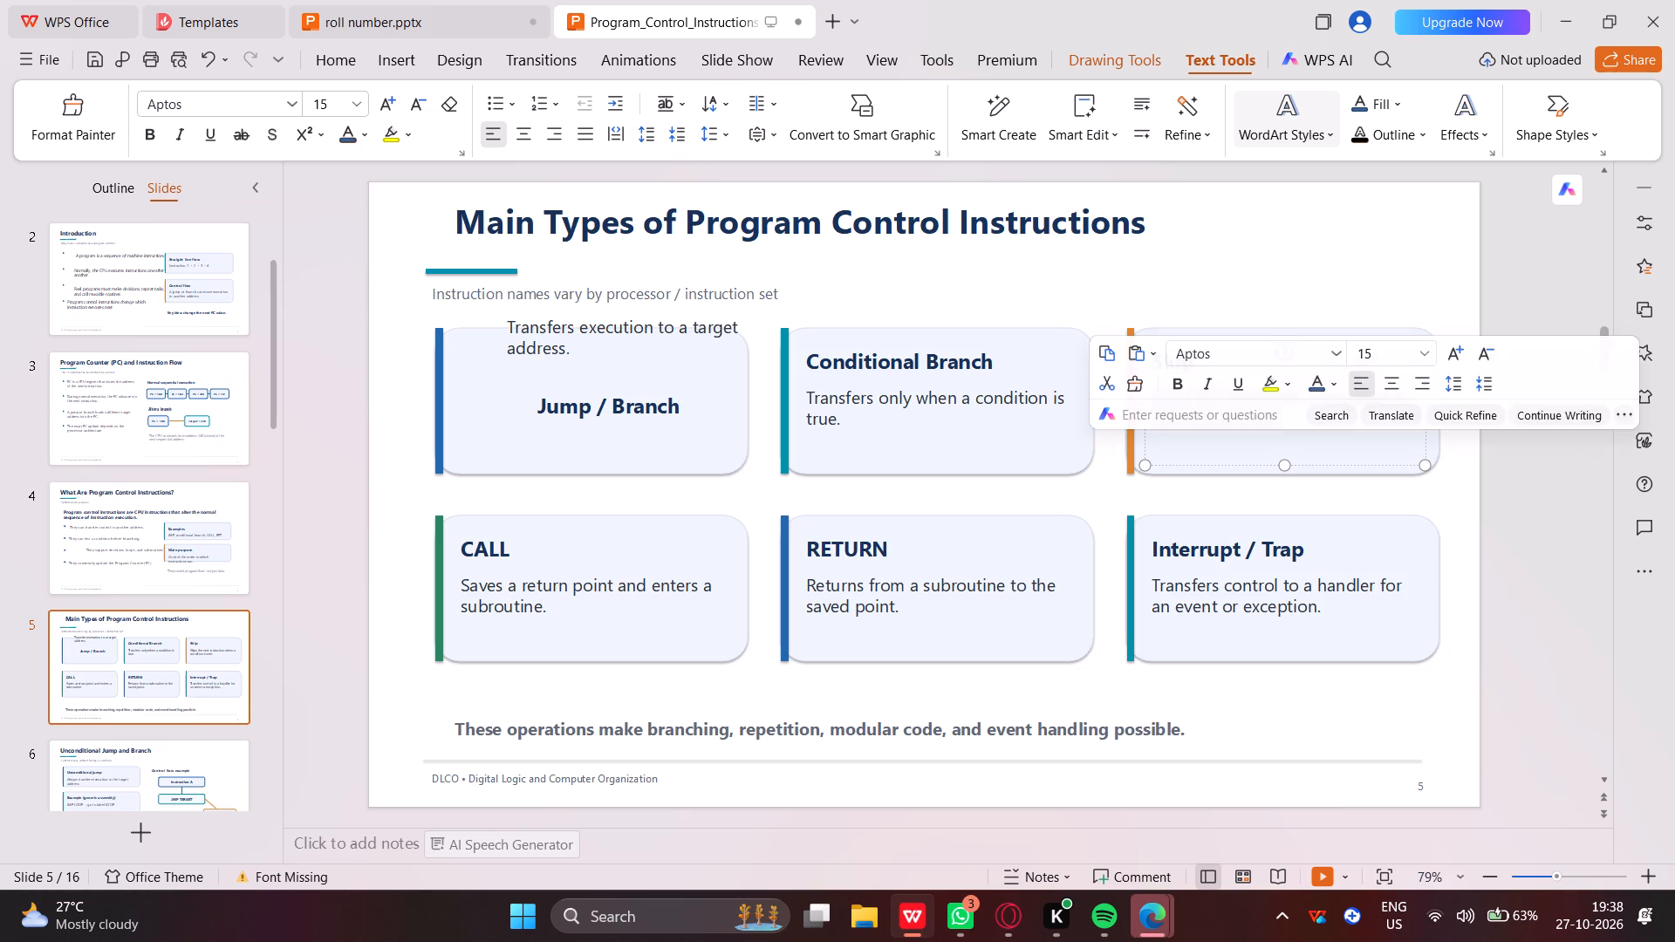
{"action": "key", "text": "ctrl+c"}
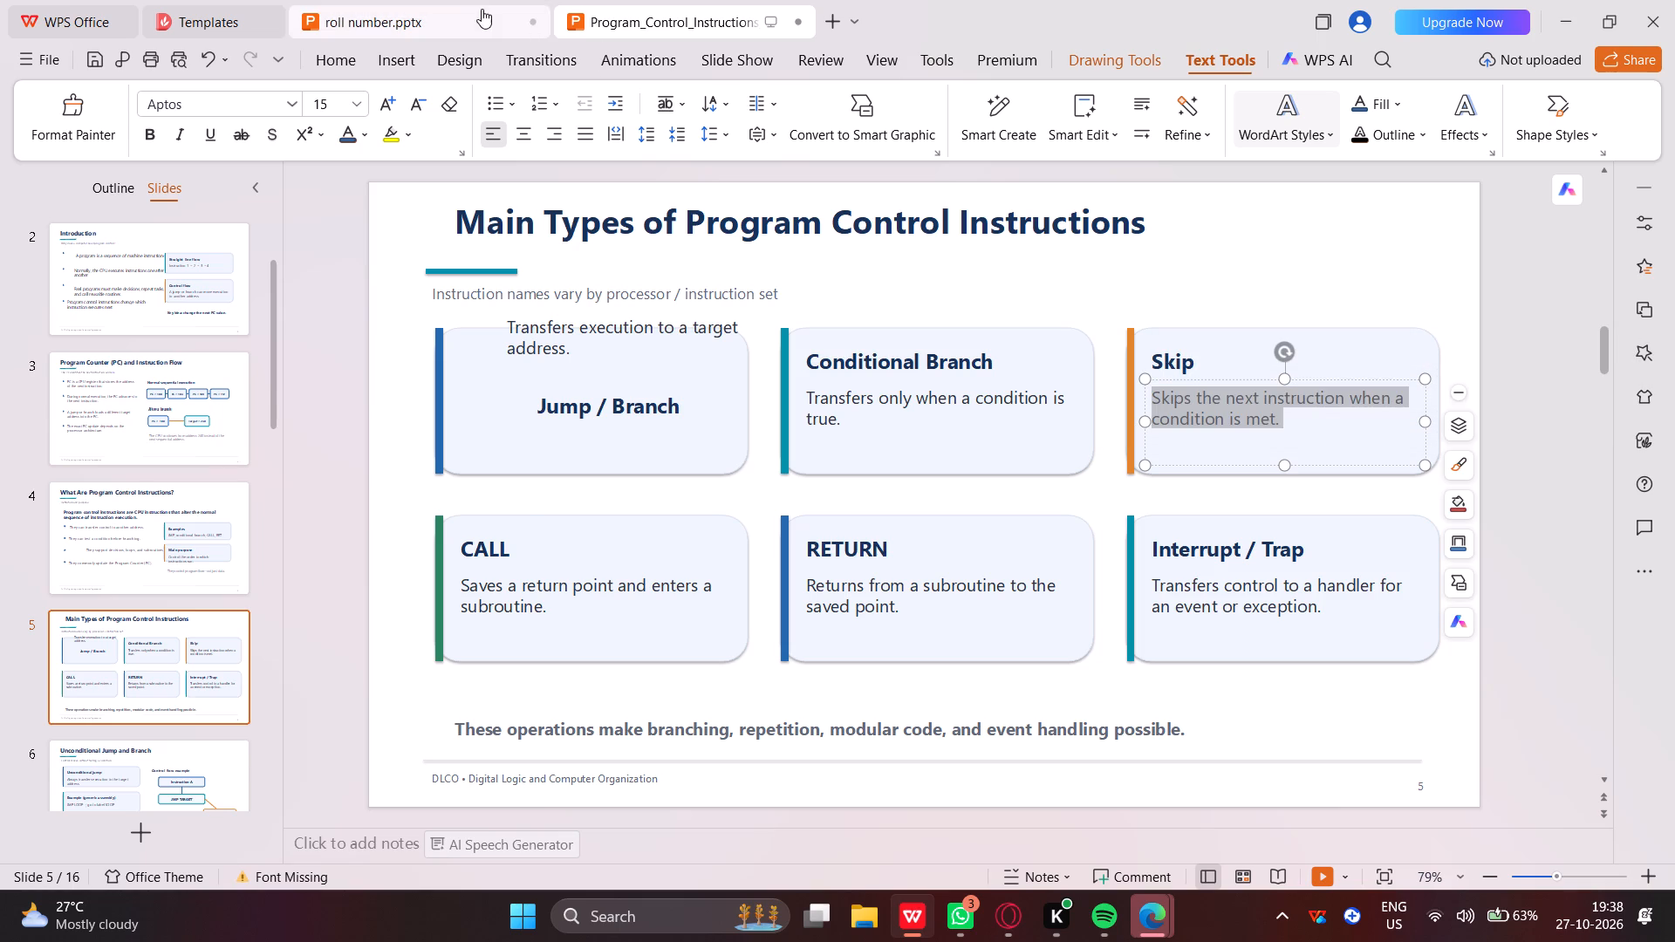
{"action": "left_click", "coordinate": [478, 9]}
{"action": "key", "text": "space"}
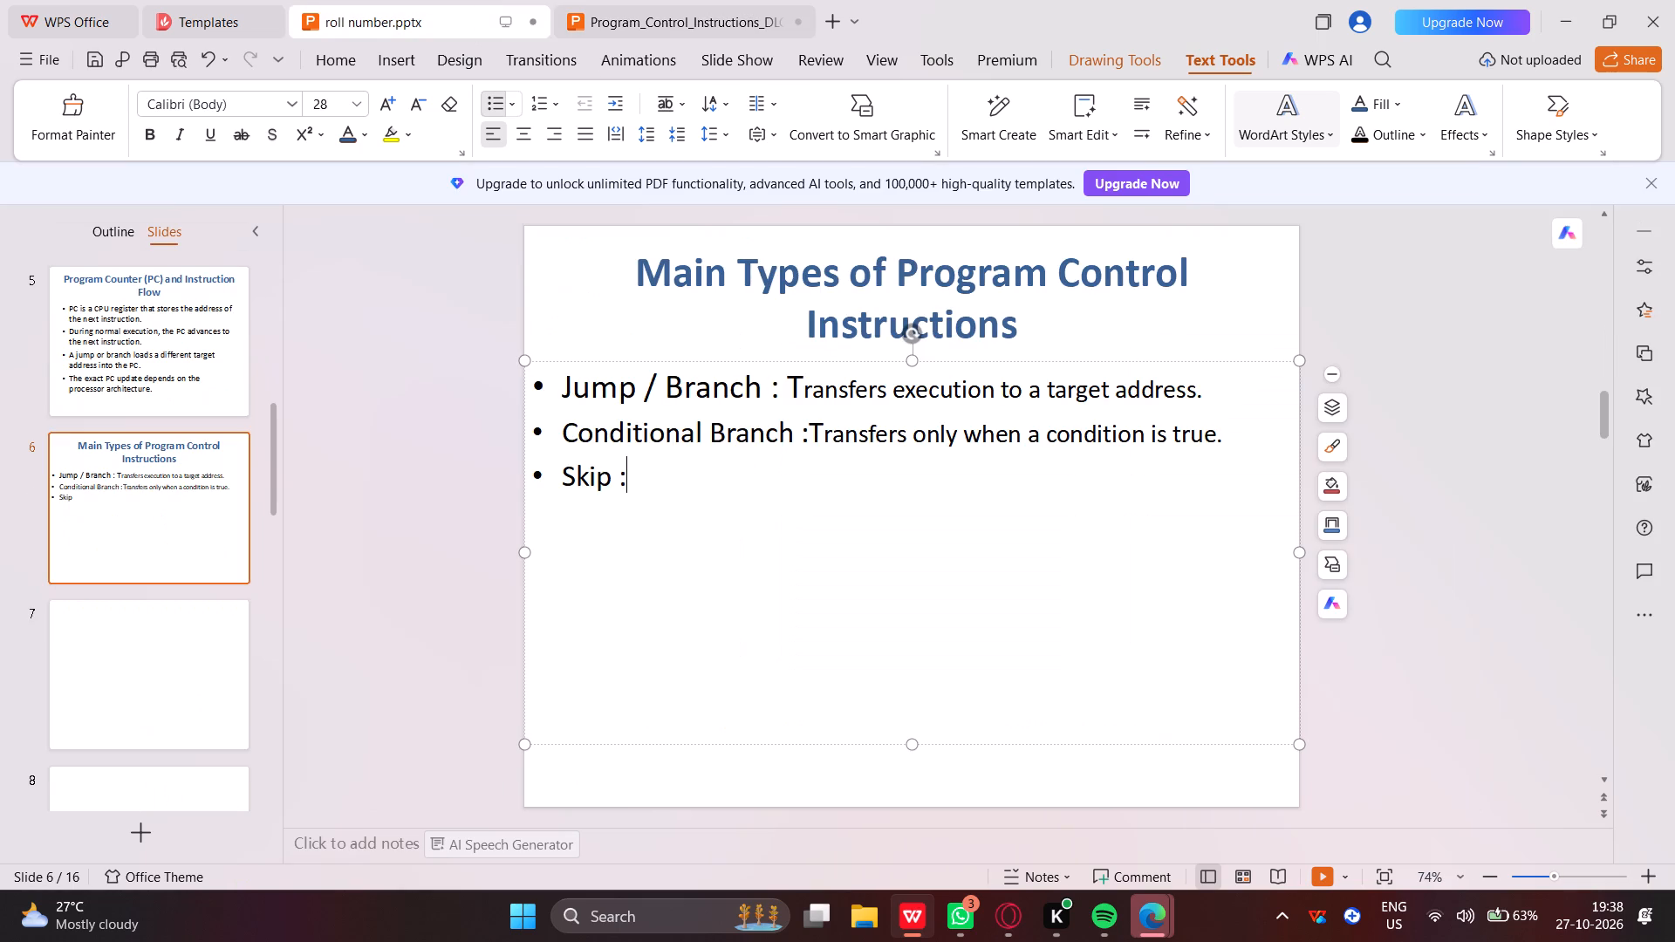
{"action": "key", "text": "ctrl+v"}
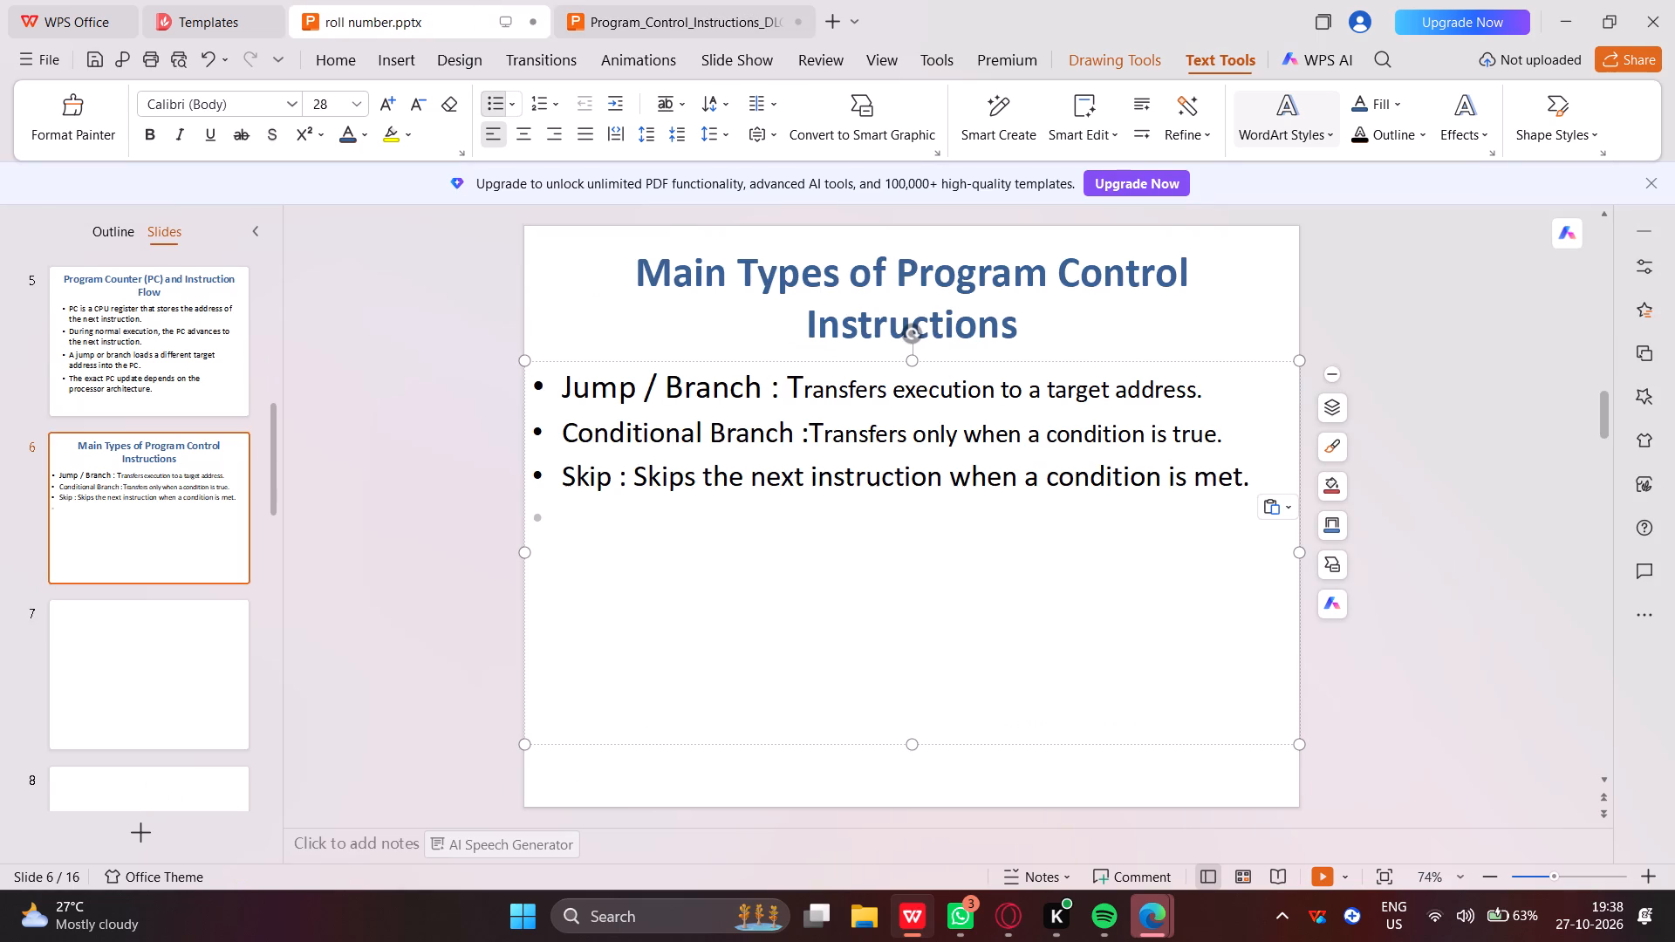
Set "Skips the next instruction when a condition is met." in the third bullet to font size 24.
{"action": "left_click_drag", "start_coordinate": [634, 480], "coordinate": [1105, 536]}
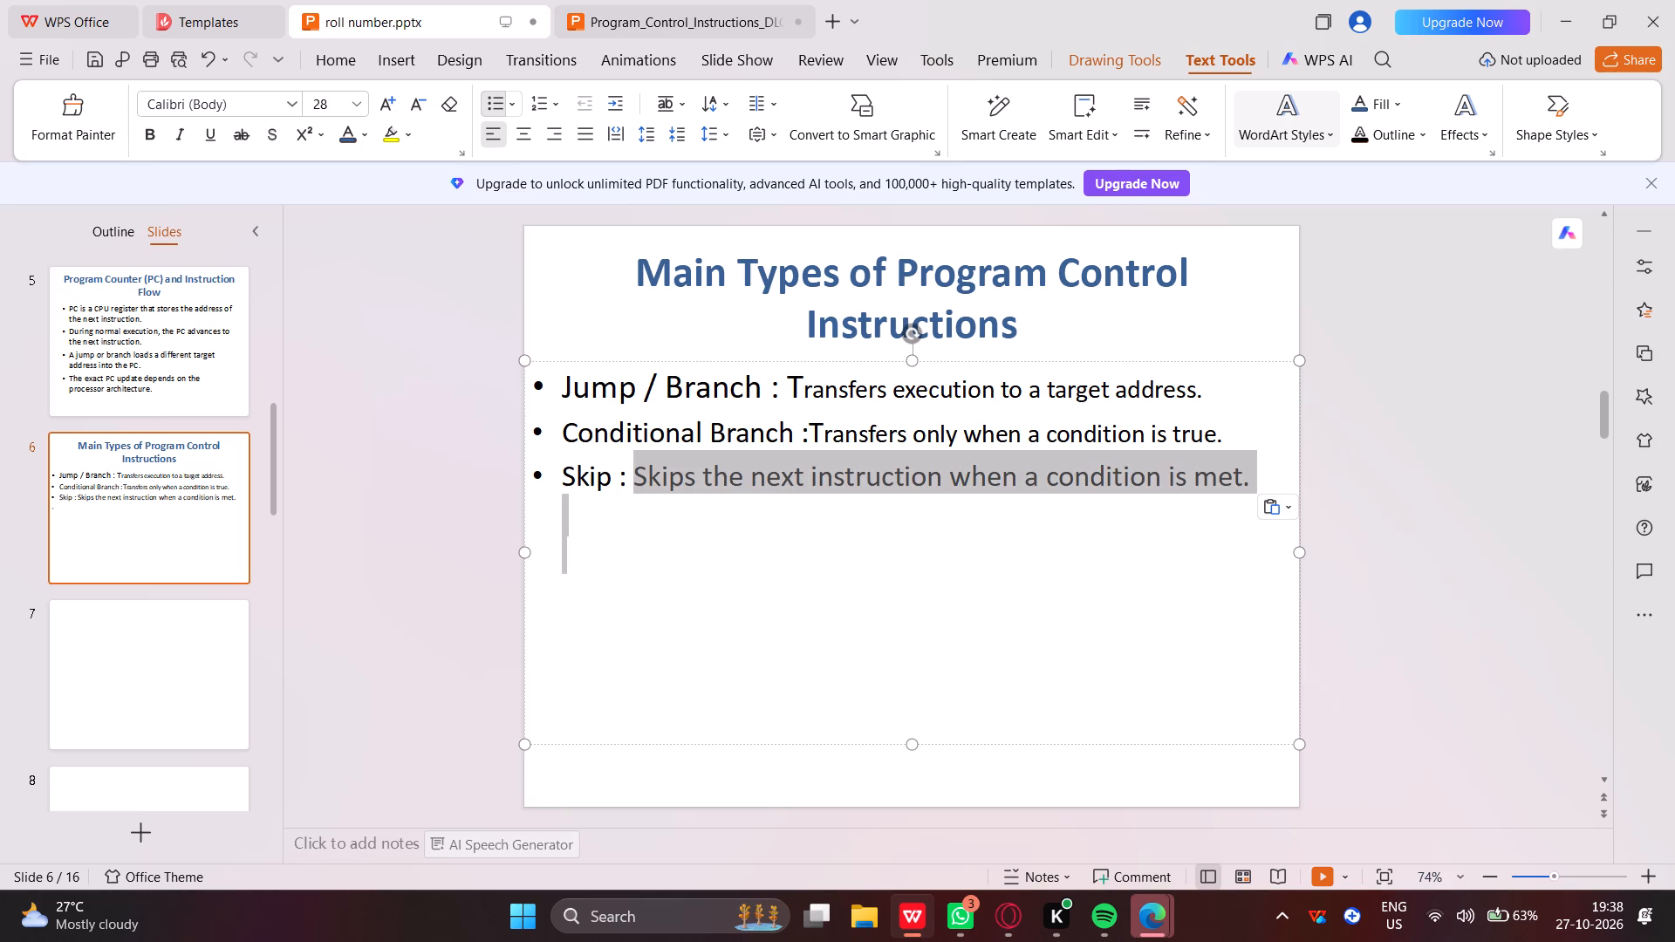
{"action": "left_click_drag", "start_coordinate": [1105, 536], "coordinate": [1254, 487]}
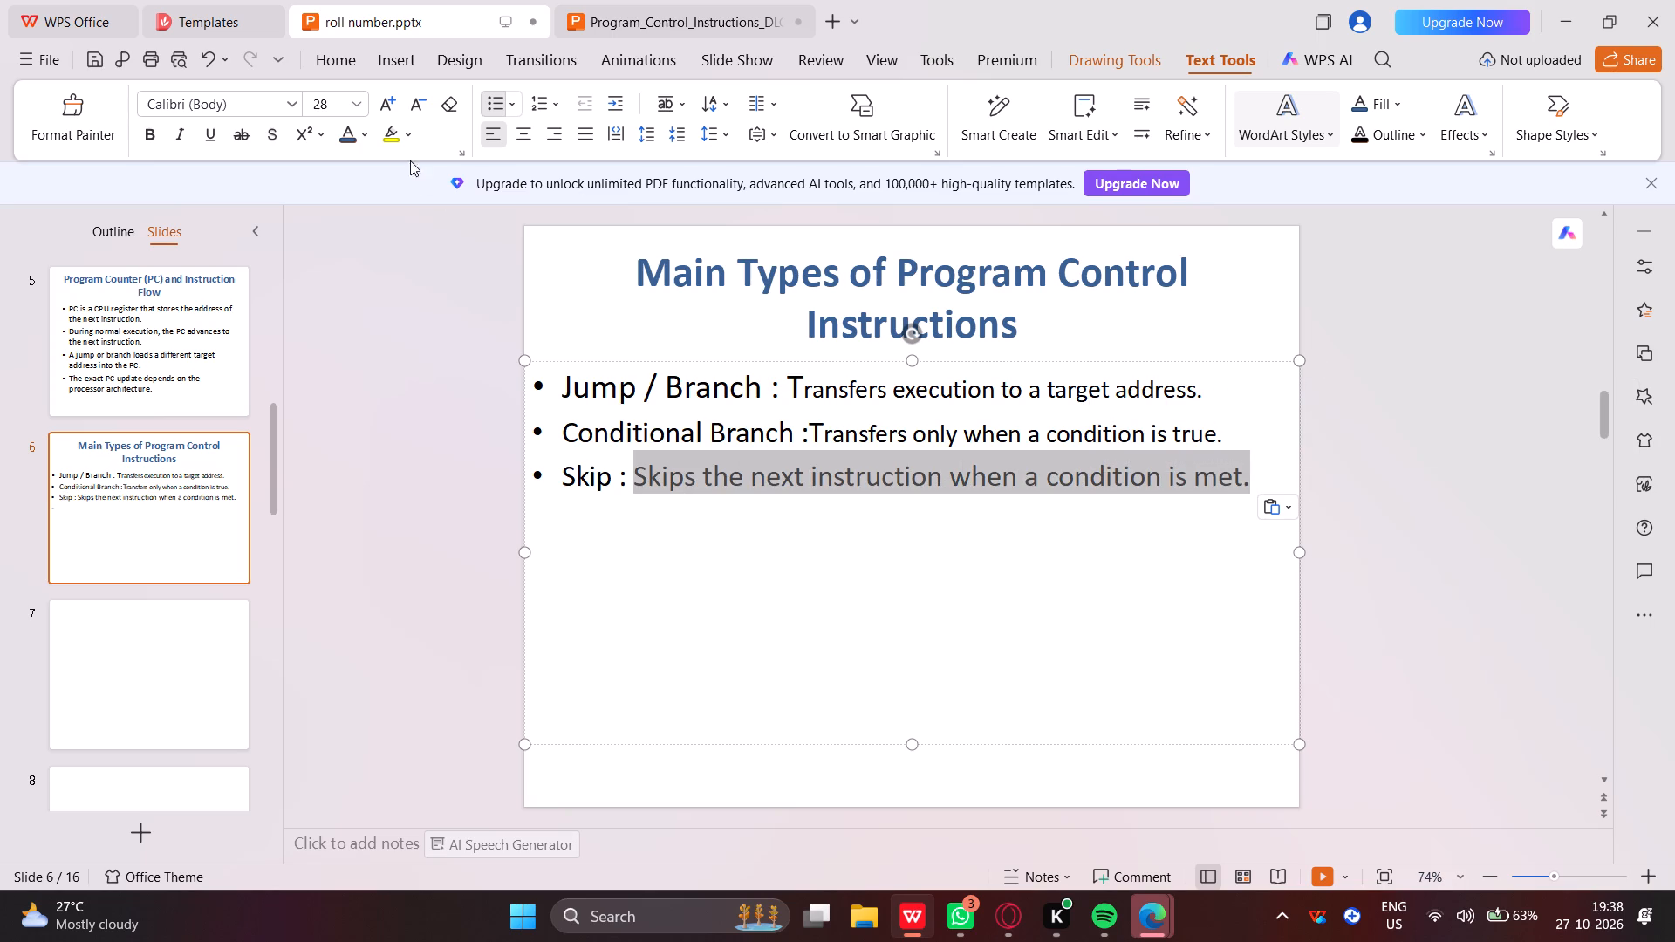
{"action": "left_click", "coordinate": [357, 104]}
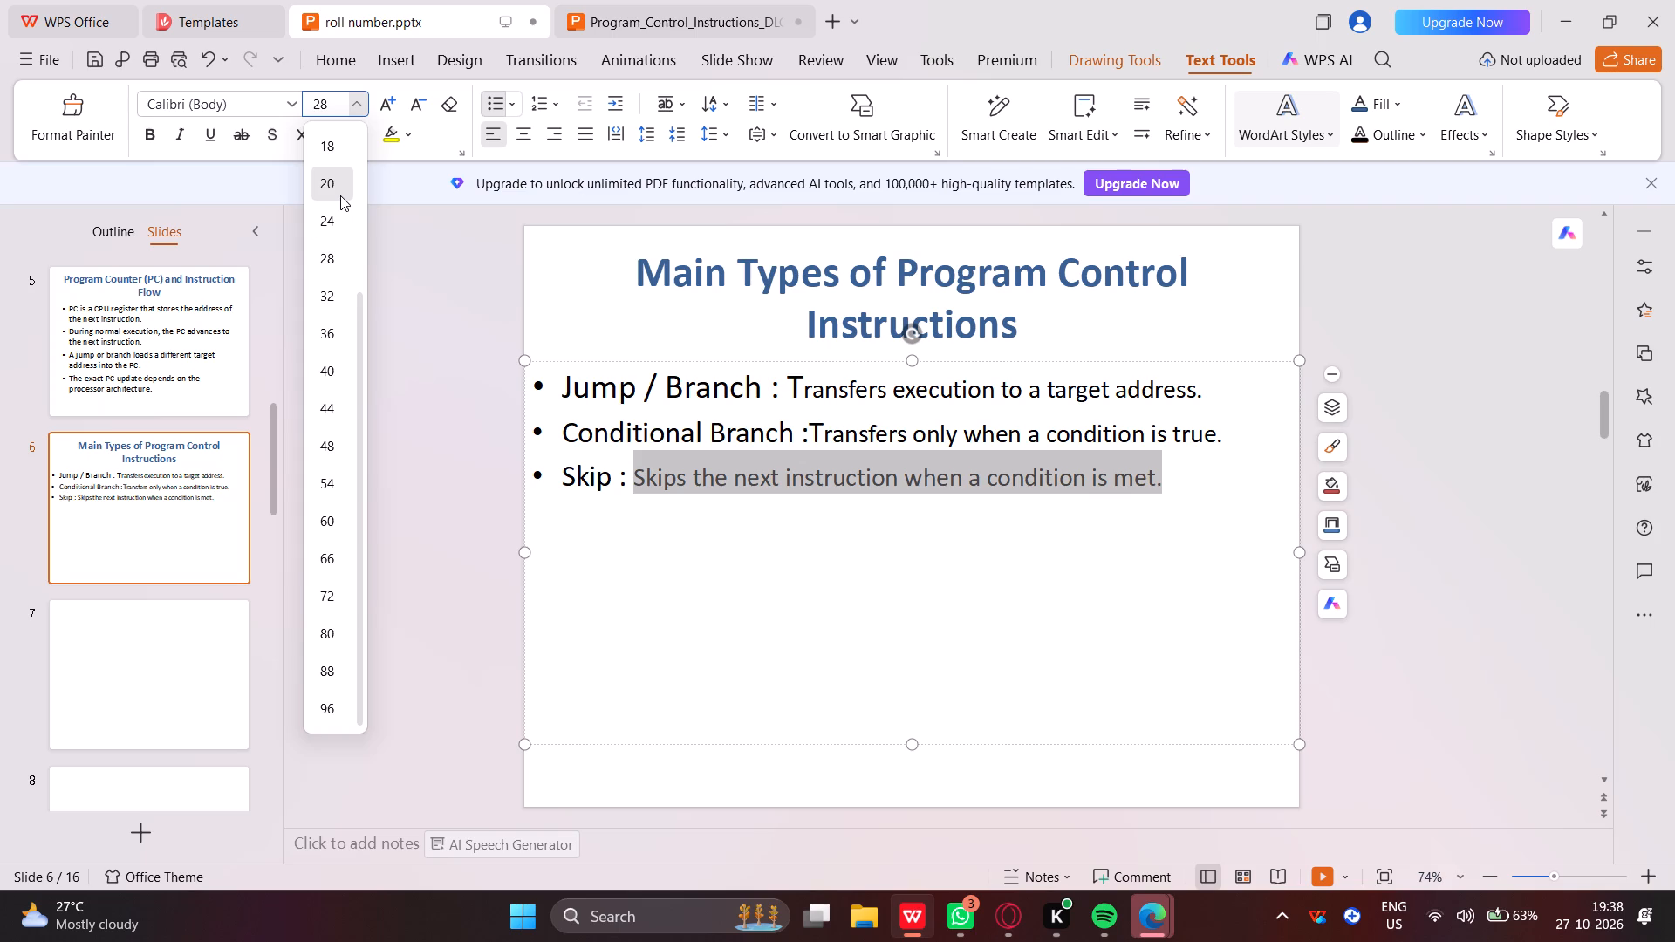
{"action": "left_click", "coordinate": [336, 208]}
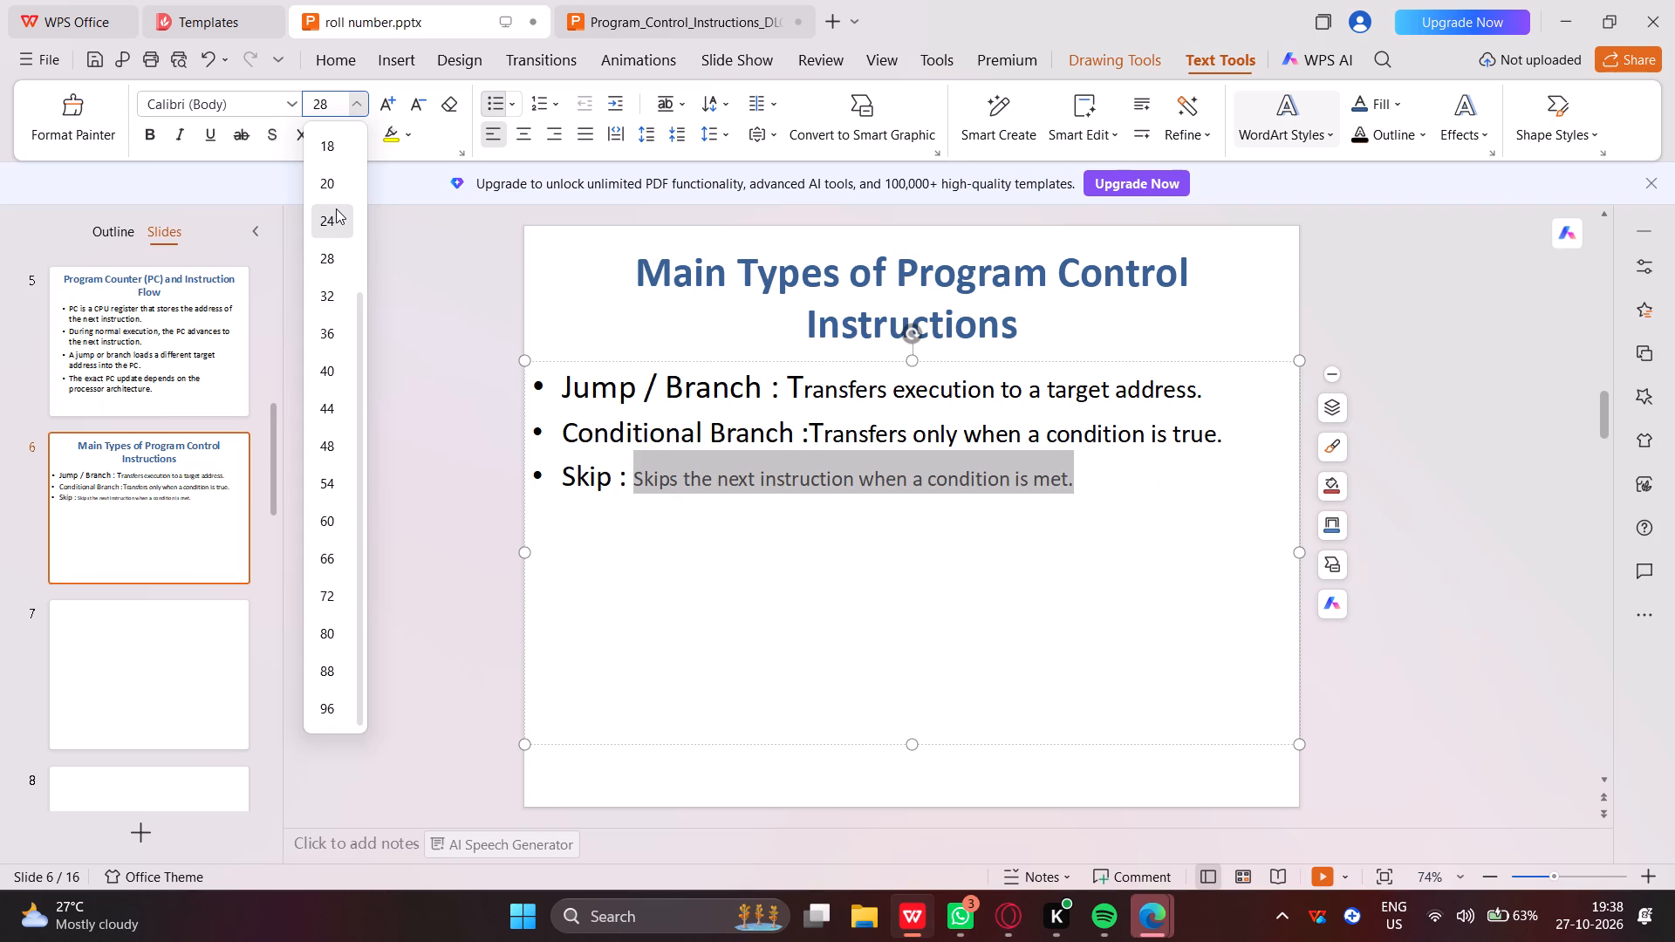
{"action": "left_click", "coordinate": [337, 364]}
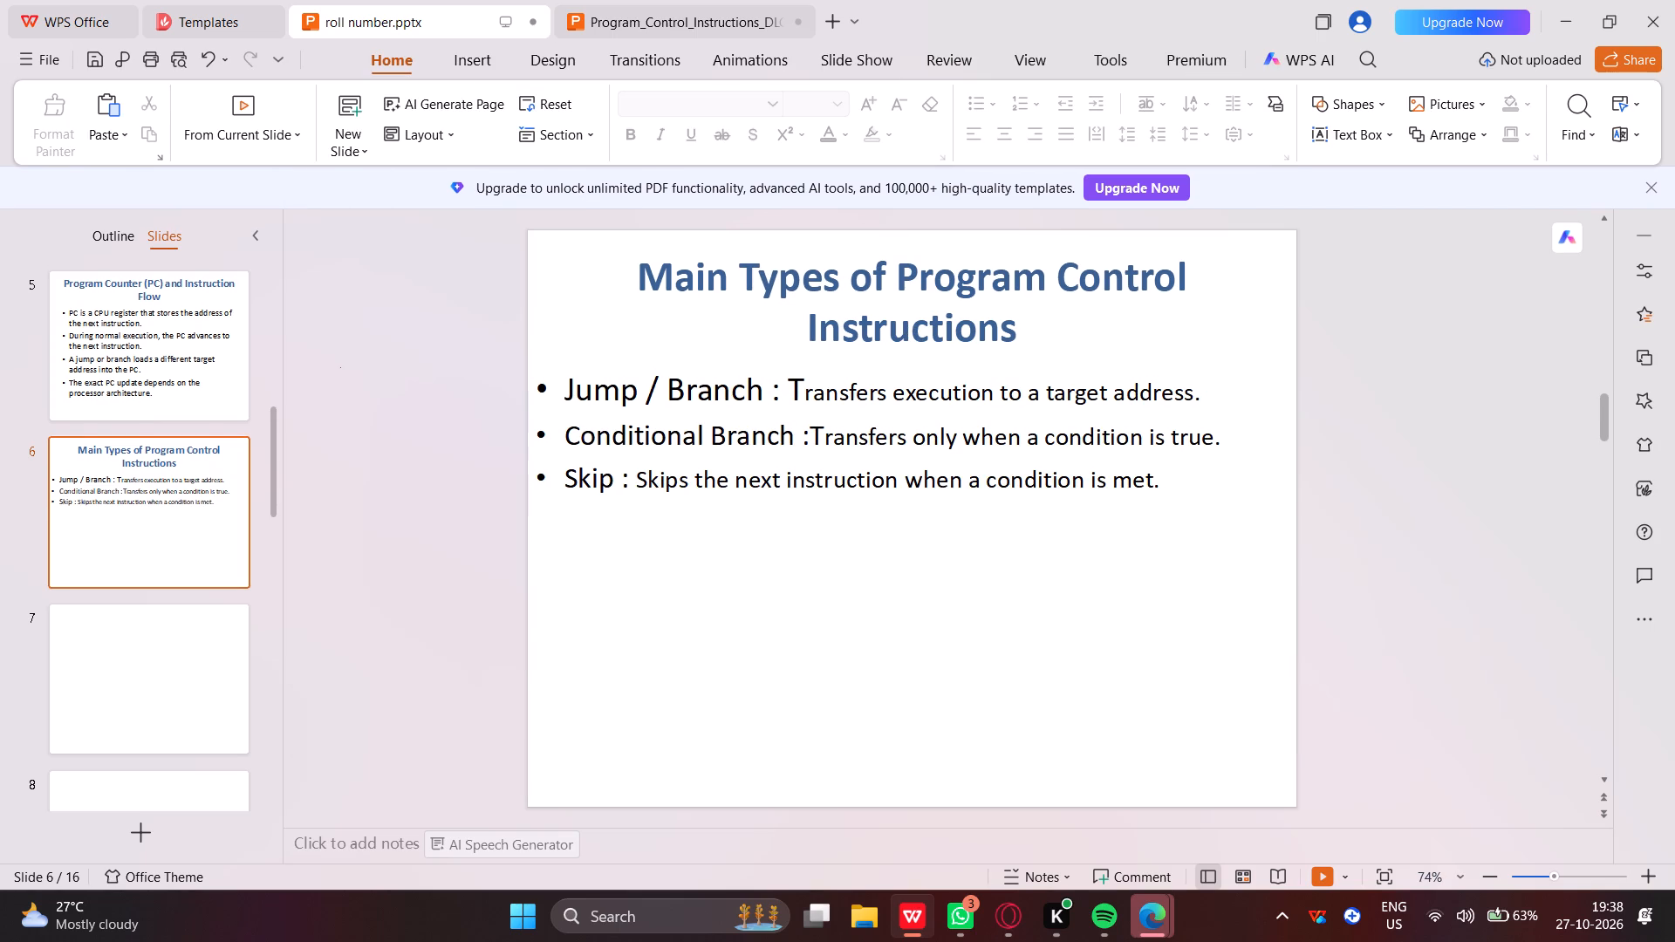
Copy the "CALL" heading from slide 5 of the downloaded deck into slide 6 of roll number.pptx as the fourth bullet.
{"action": "left_click", "coordinate": [673, 21]}
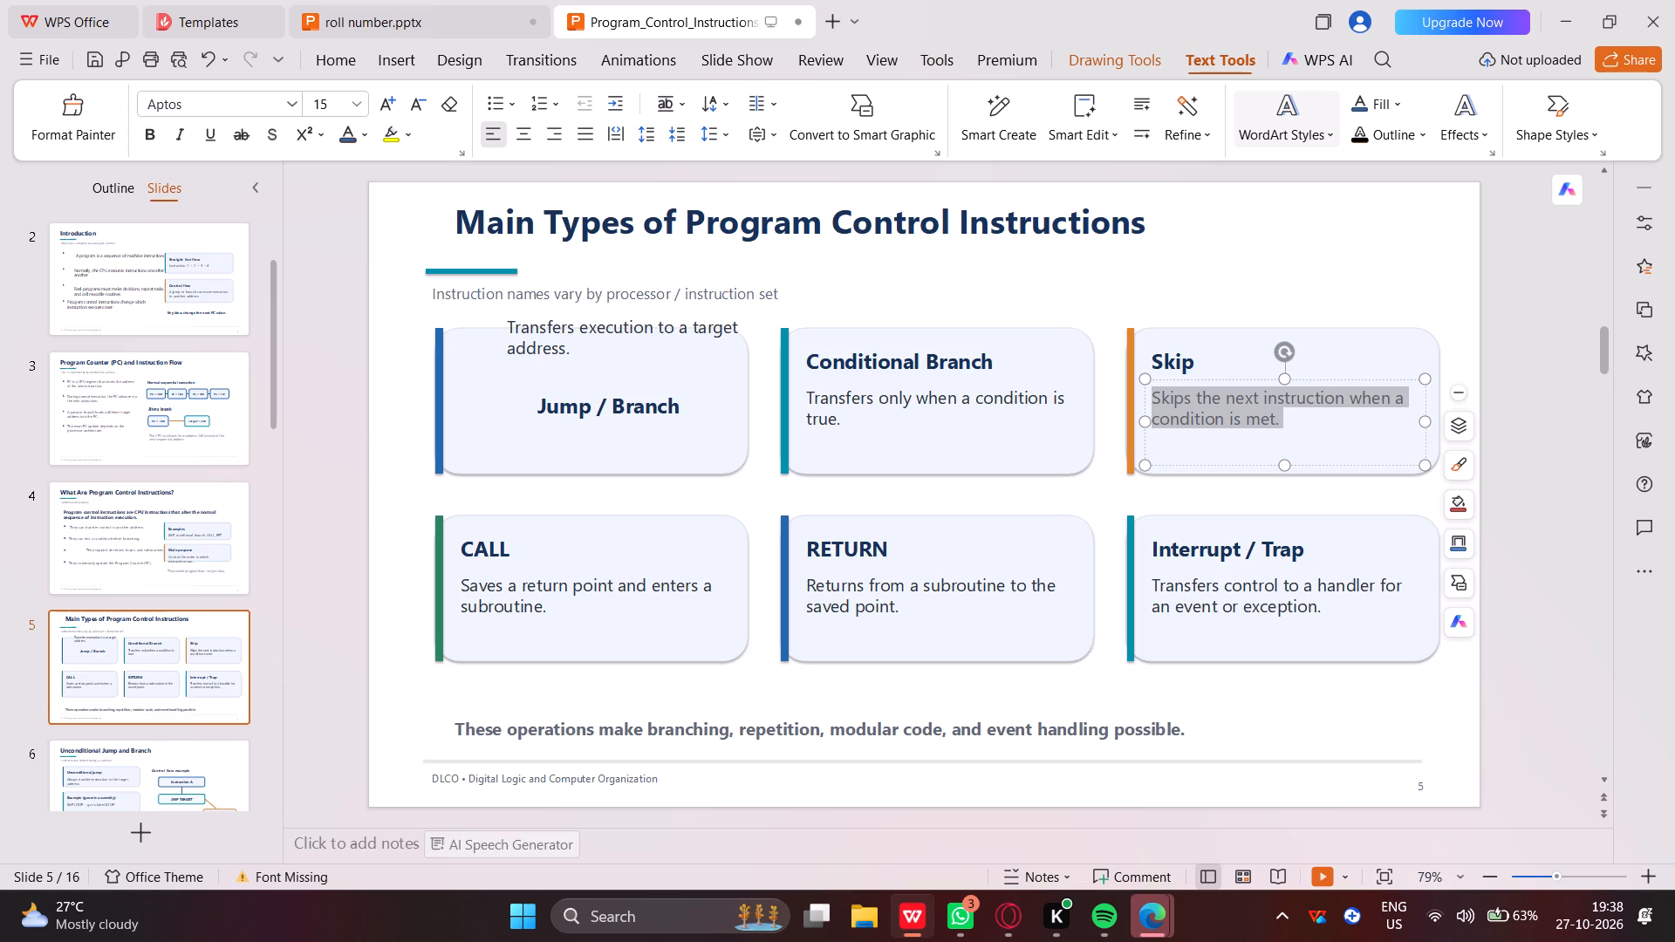
{"action": "left_click_drag", "start_coordinate": [457, 545], "coordinate": [502, 555]}
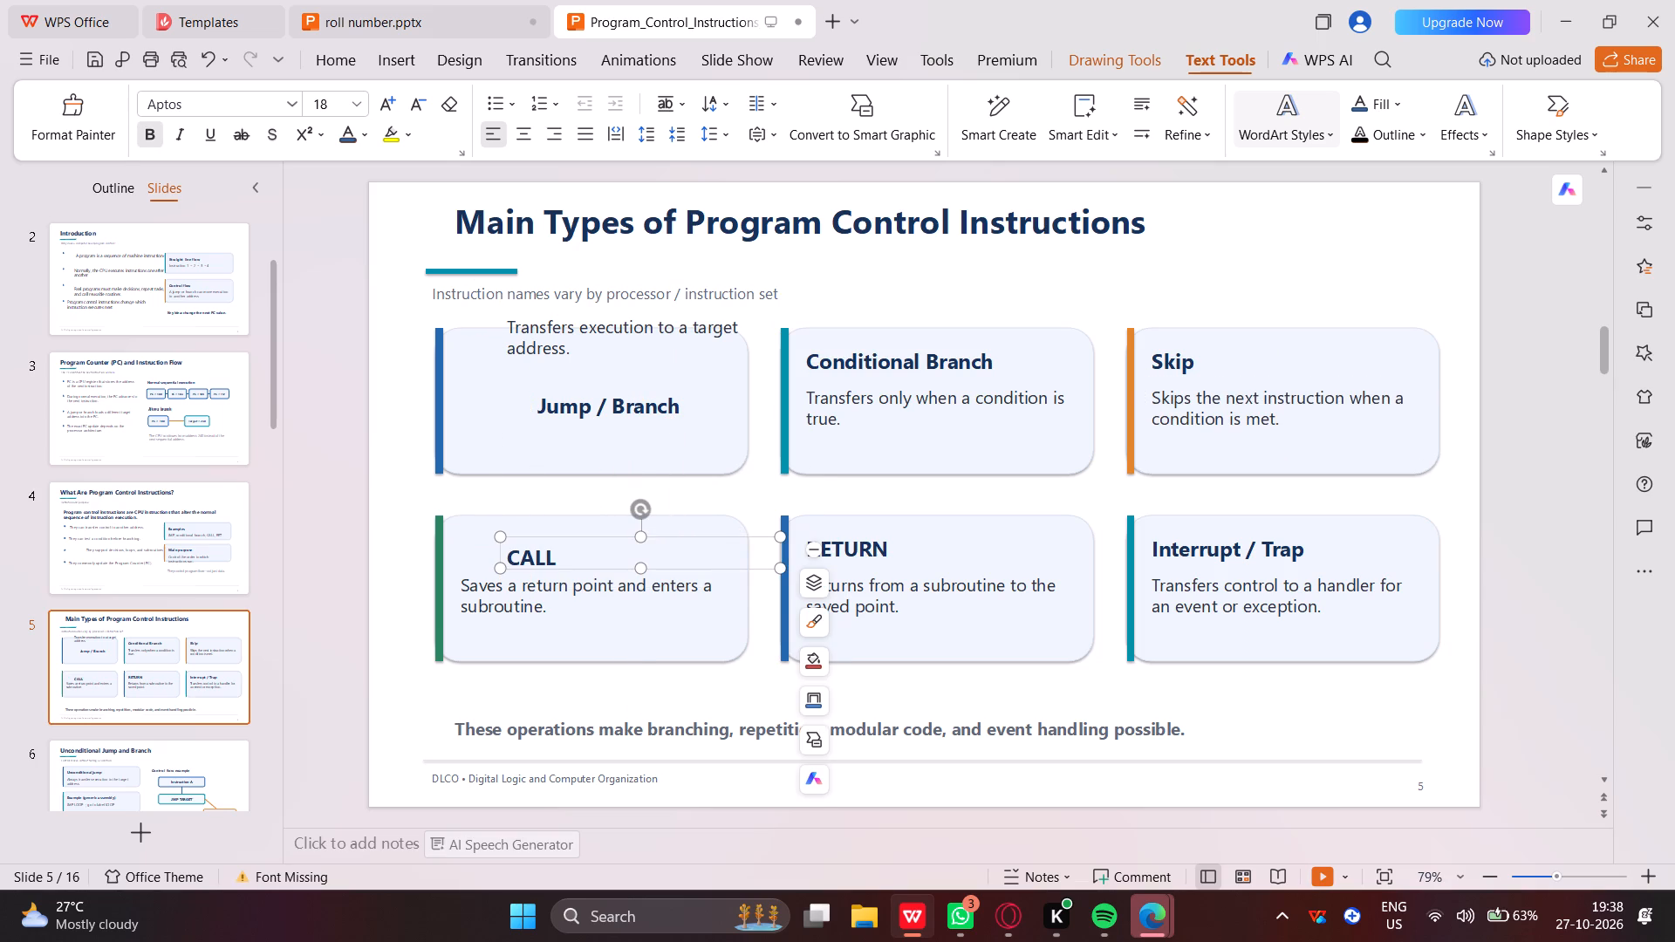
{"action": "left_click", "coordinate": [562, 560]}
{"action": "left_click", "coordinate": [568, 549]}
{"action": "double_click", "coordinate": [567, 555]}
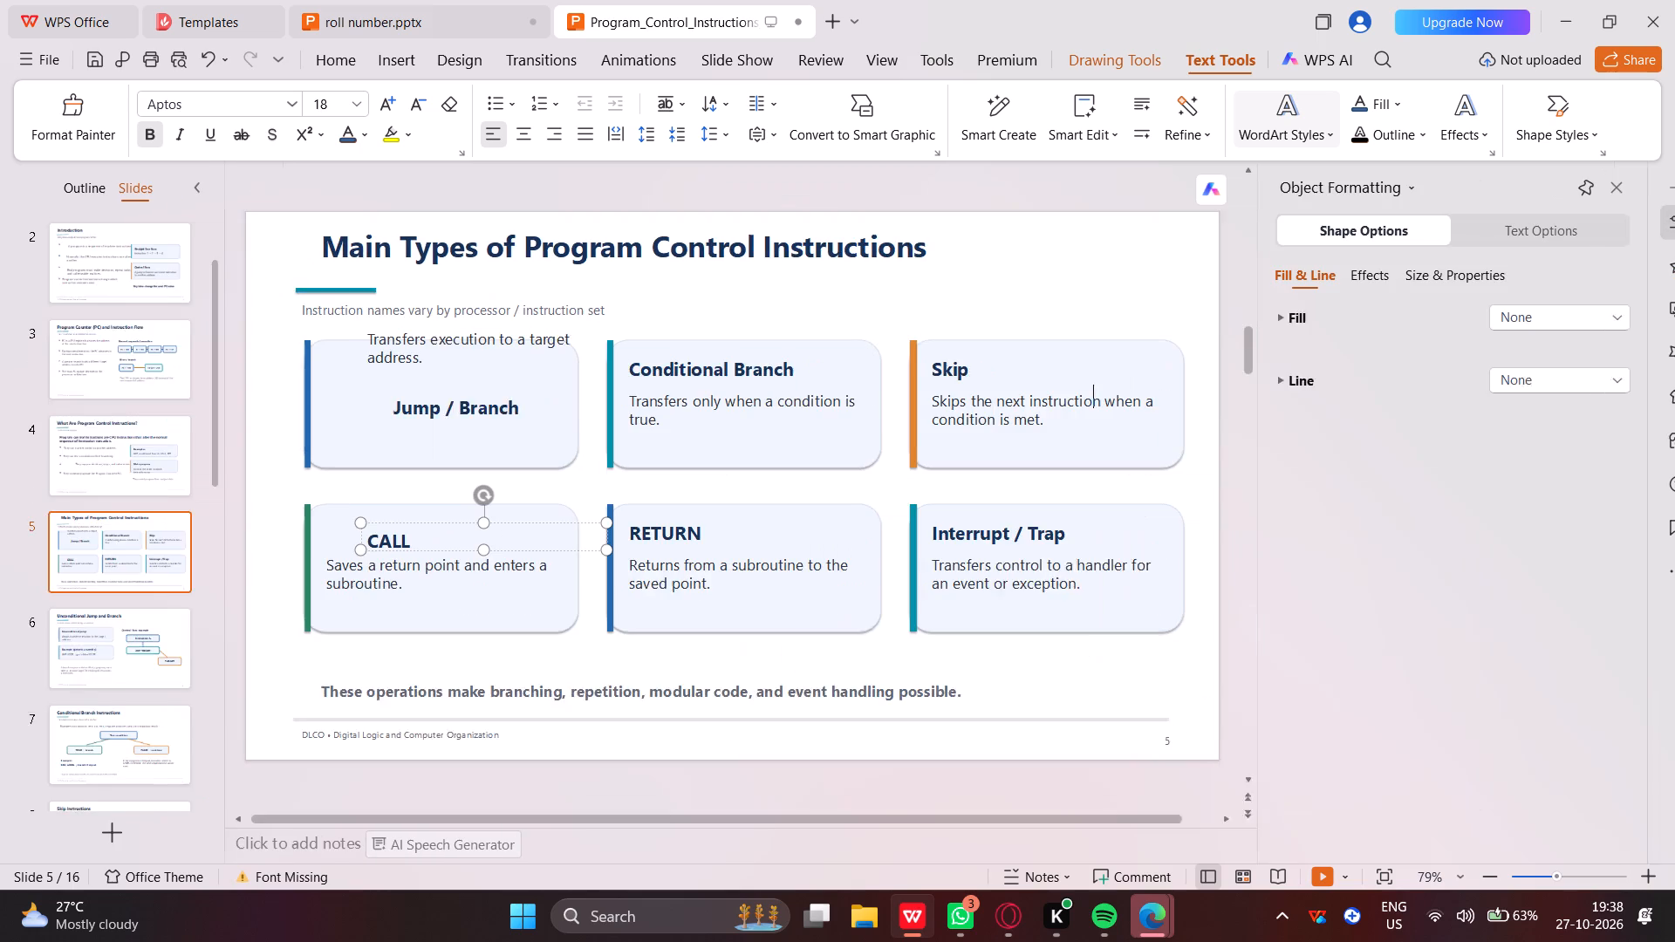
{"action": "left_click_drag", "start_coordinate": [412, 531], "coordinate": [364, 531]}
{"action": "left_click", "coordinate": [405, 537]}
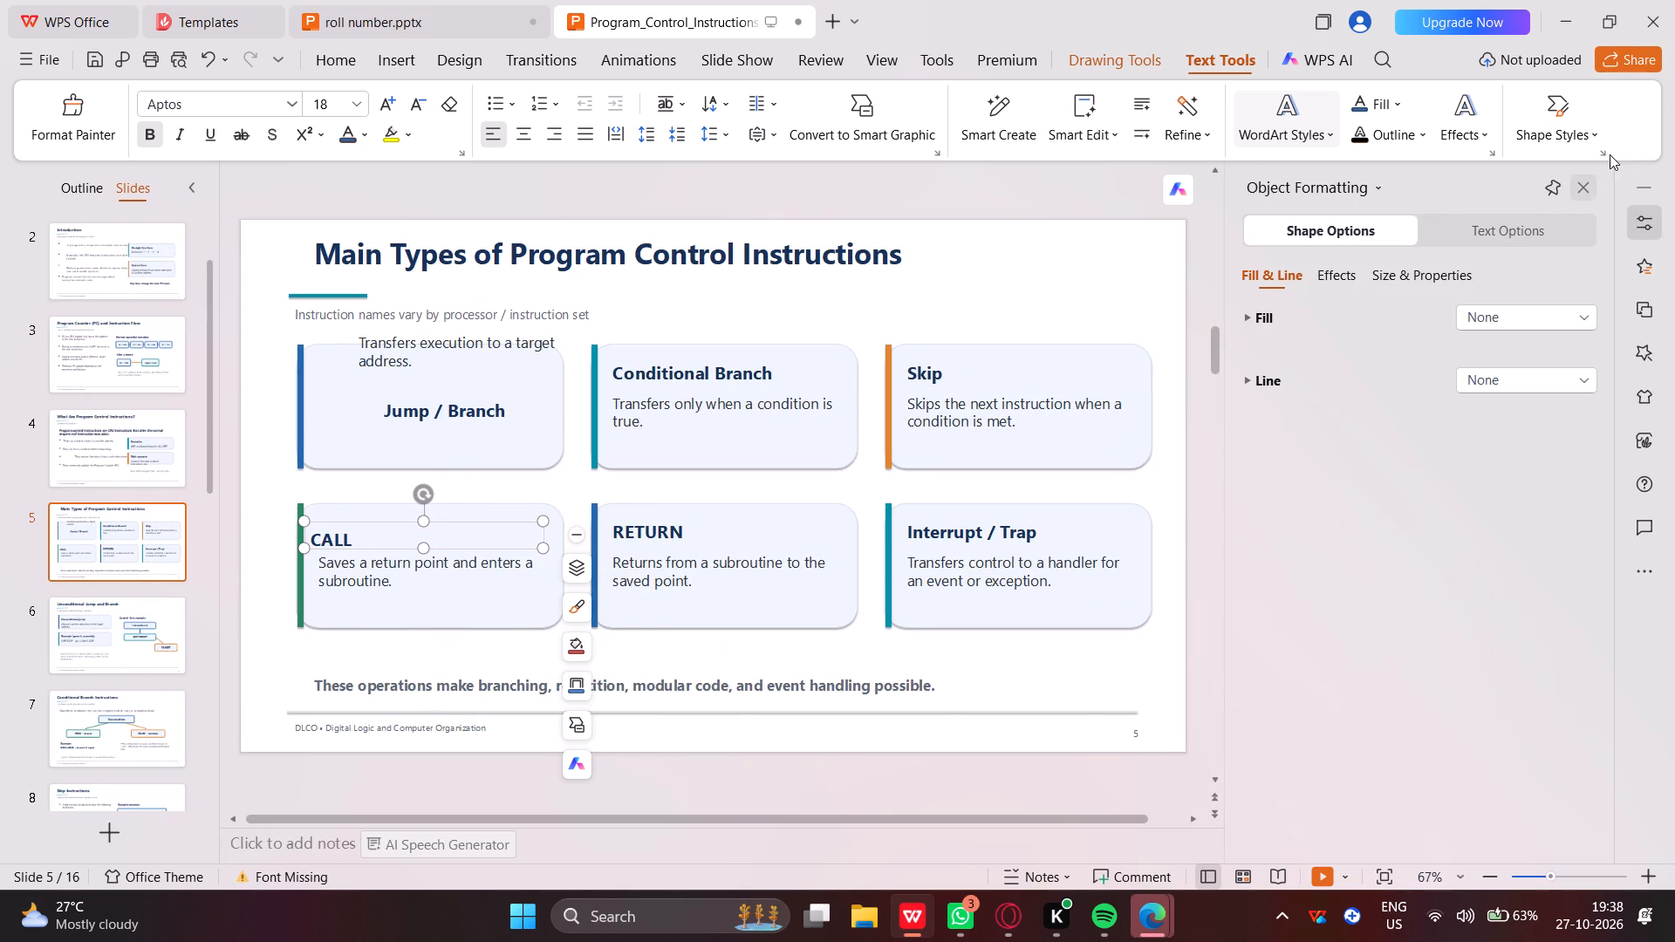
{"action": "left_click", "coordinate": [1583, 195]}
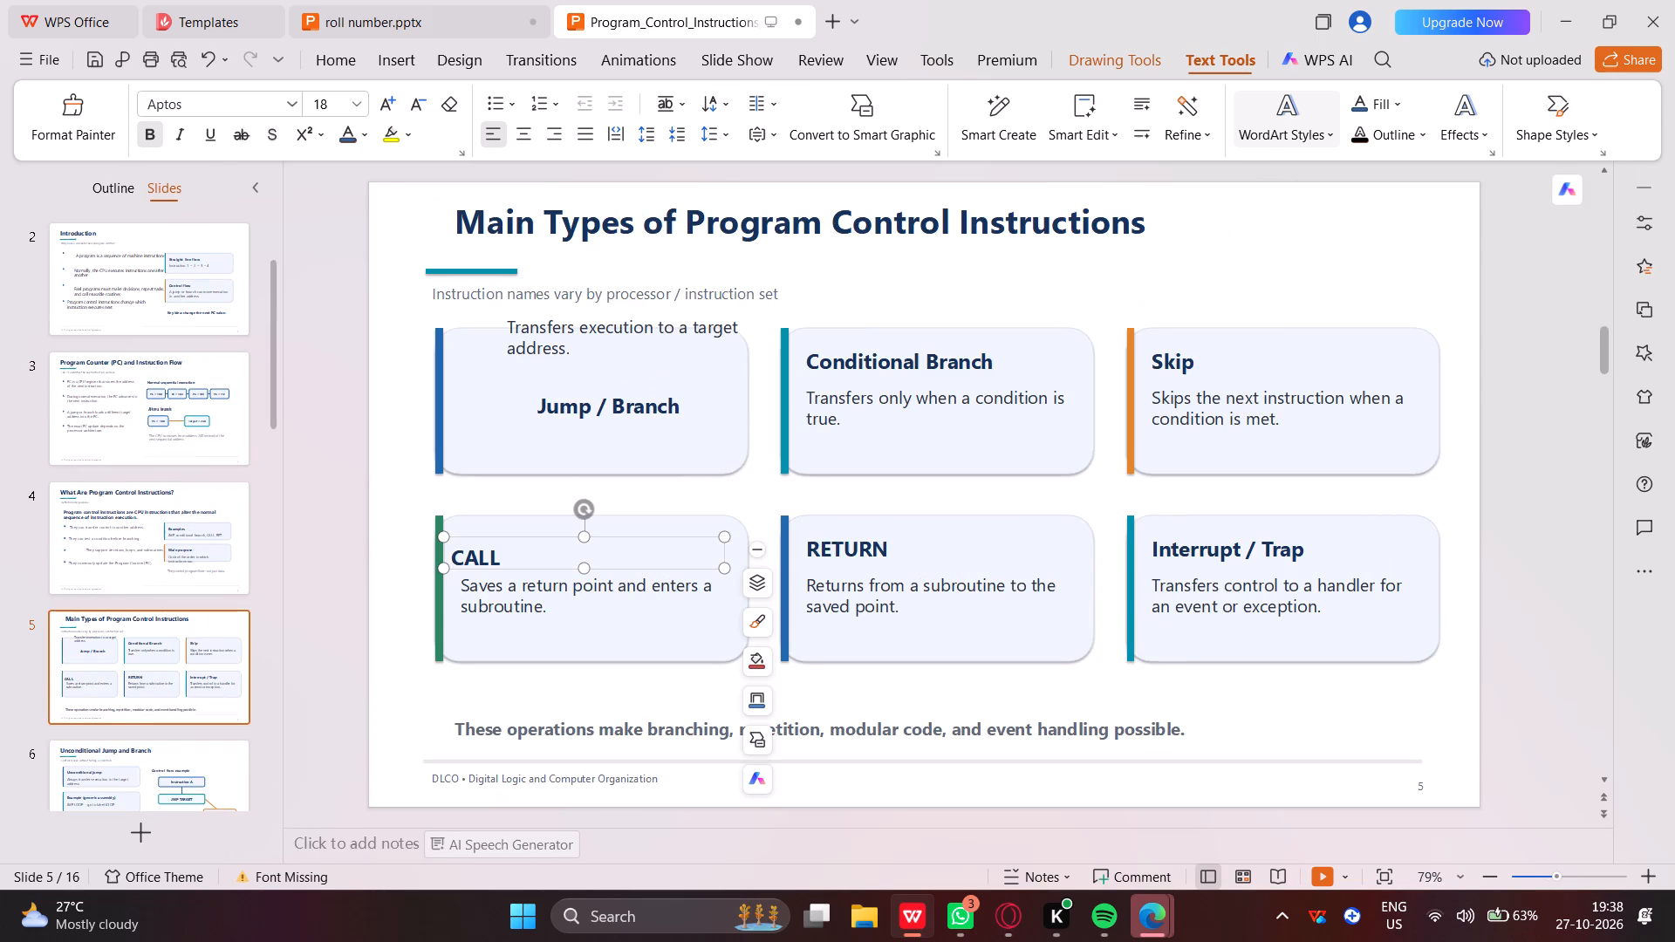
{"action": "left_click", "coordinate": [511, 558]}
{"action": "left_click", "coordinate": [418, 526]}
{"action": "left_click_drag", "start_coordinate": [494, 560], "coordinate": [443, 549]}
{"action": "key", "text": "ctrl+c"}
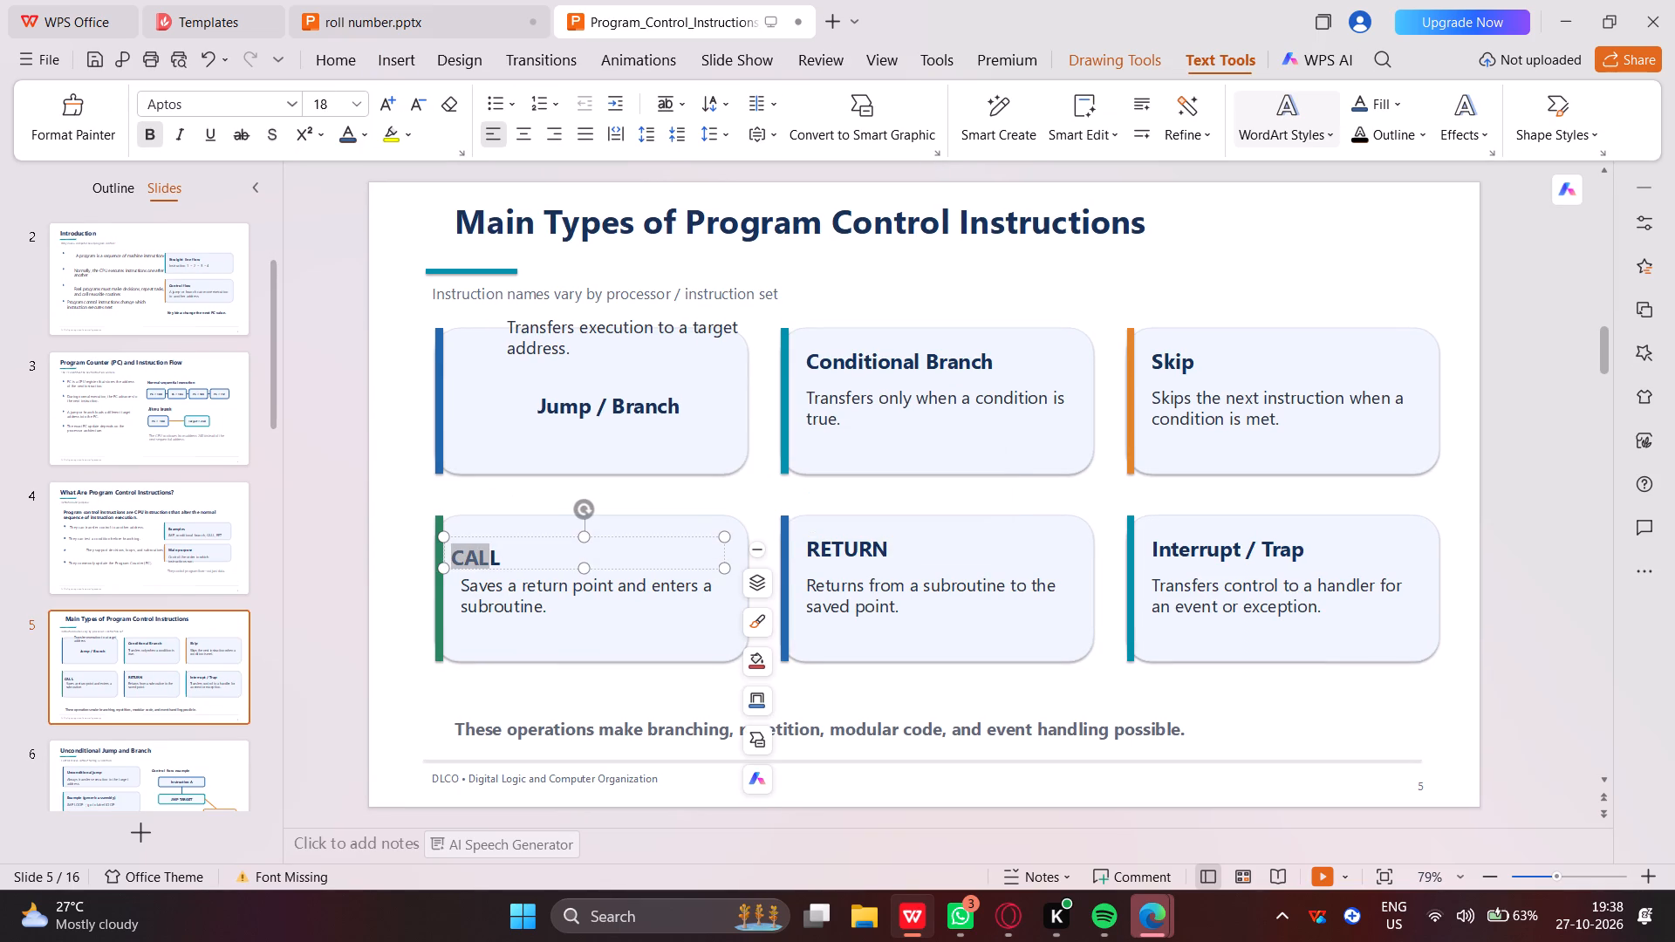
{"action": "left_click", "coordinate": [462, 4]}
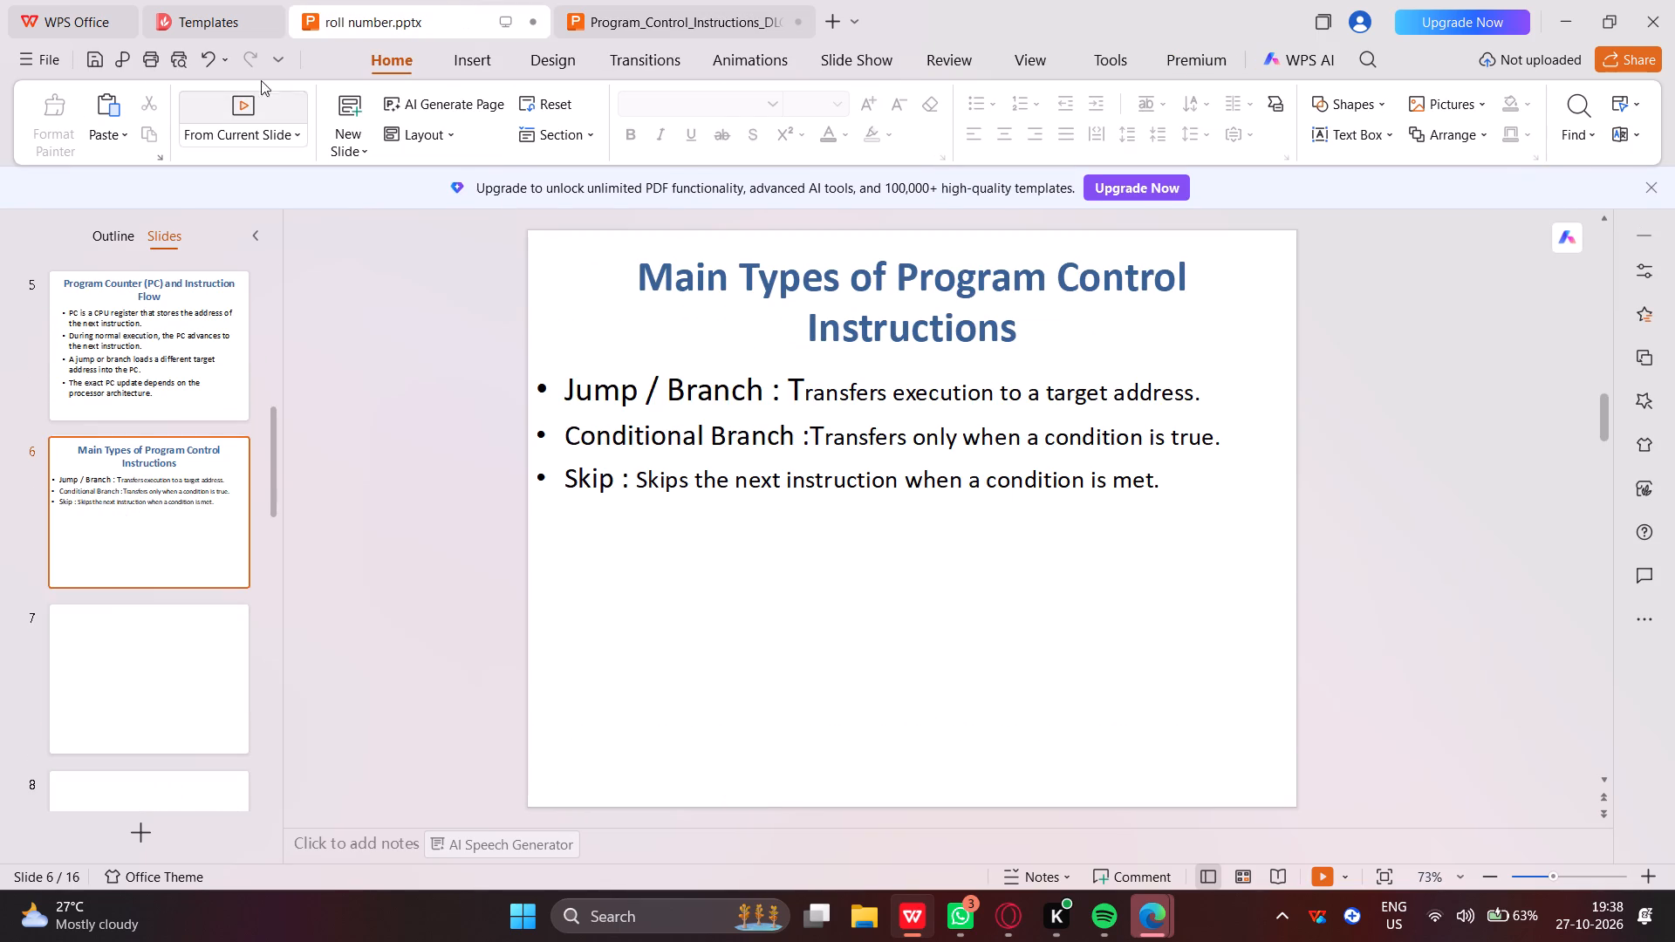
{"action": "left_click", "coordinate": [537, 535]}
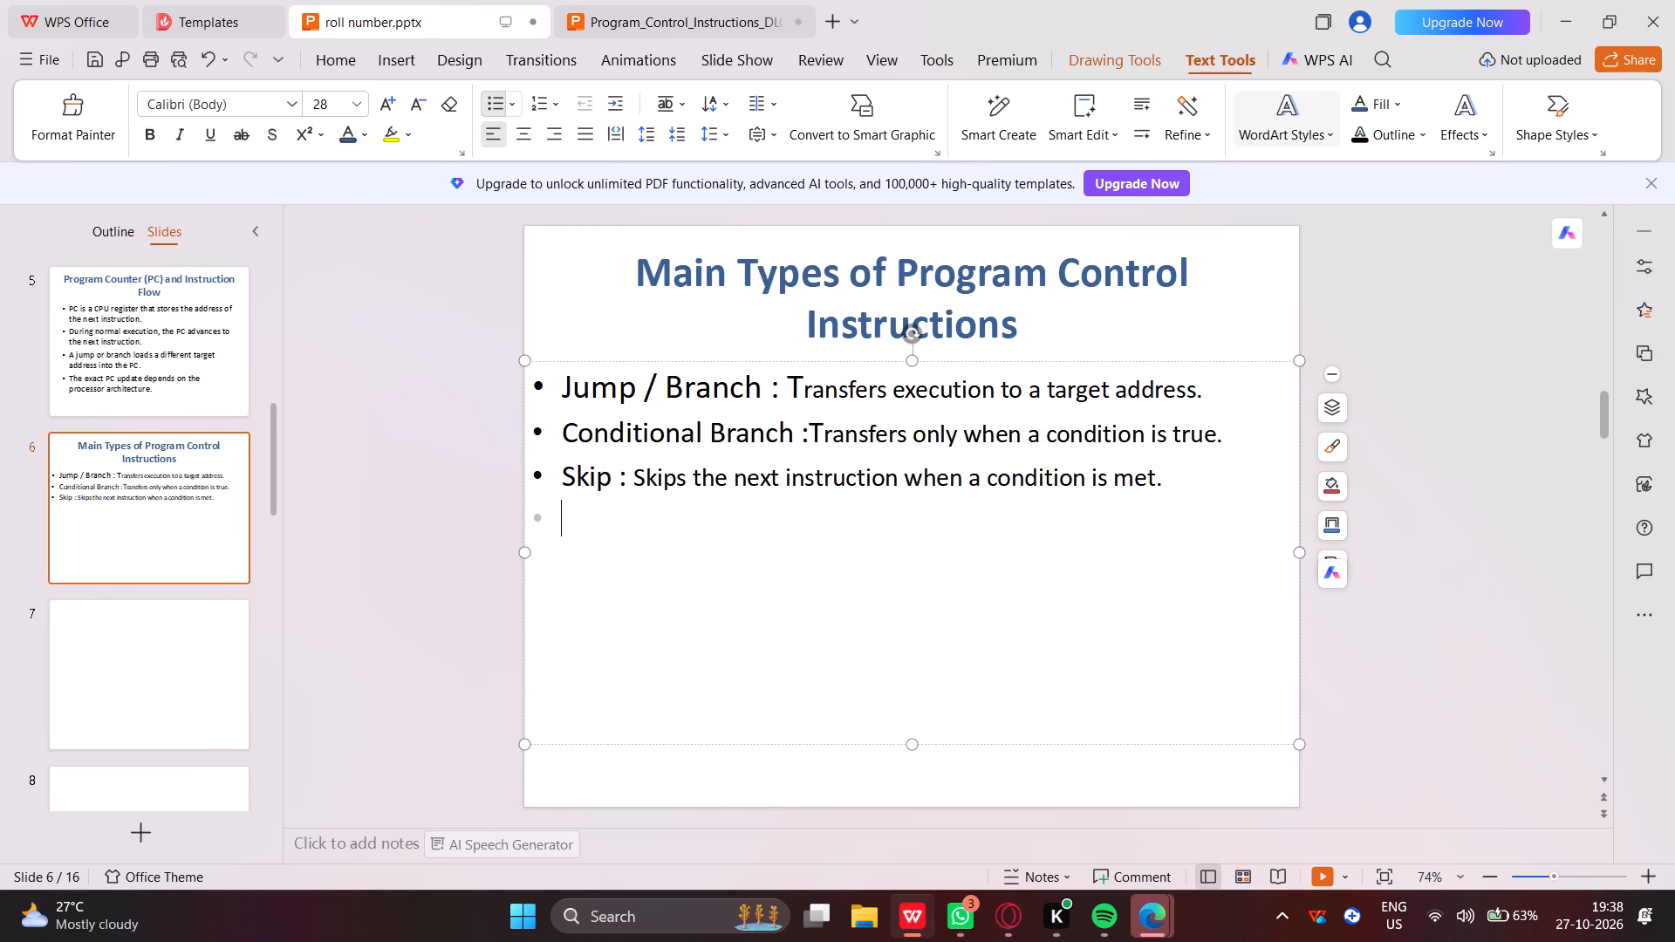
{"action": "key", "text": "ctrl+v"}
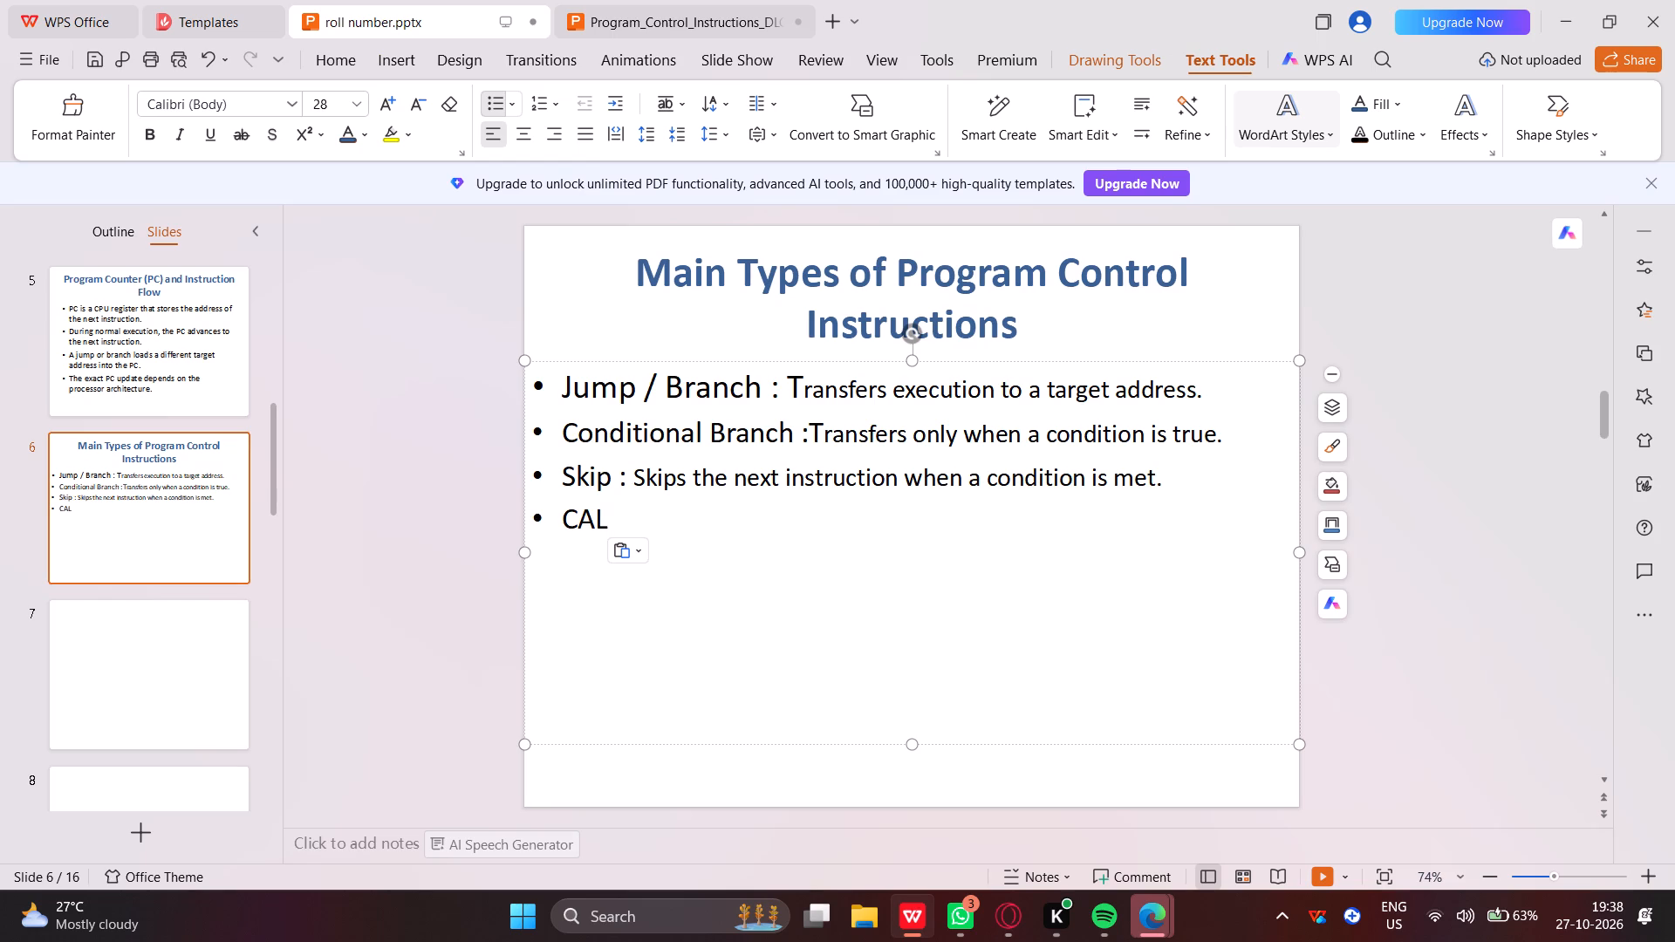
{"action": "key", "text": "l"}
Add a space and a colon after "CALL" in the fourth bullet.
{"action": "key", "text": "space"}
{"action": "key", "text": "shift+colon"}
Copy "Saves a return point and enters a subroutine." from the downloaded deck into roll number.pptx directly after "CALL :".
{"action": "left_click", "coordinate": [624, 24]}
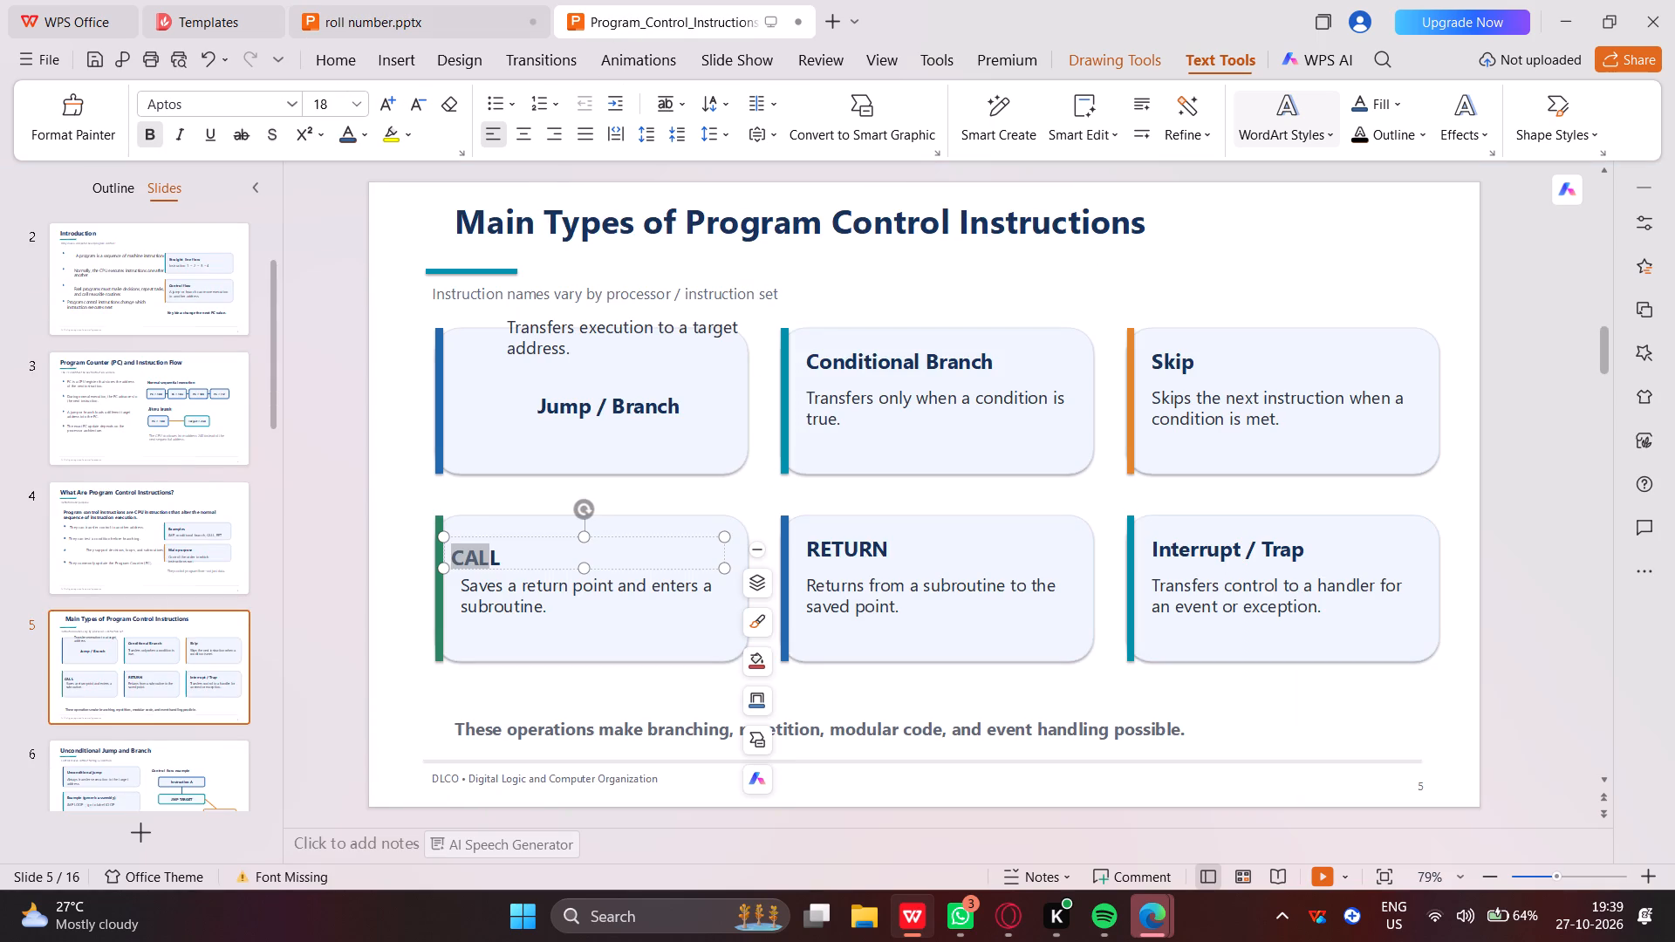
{"action": "left_click", "coordinate": [520, 597]}
{"action": "left_click_drag", "start_coordinate": [565, 611], "coordinate": [468, 577]}
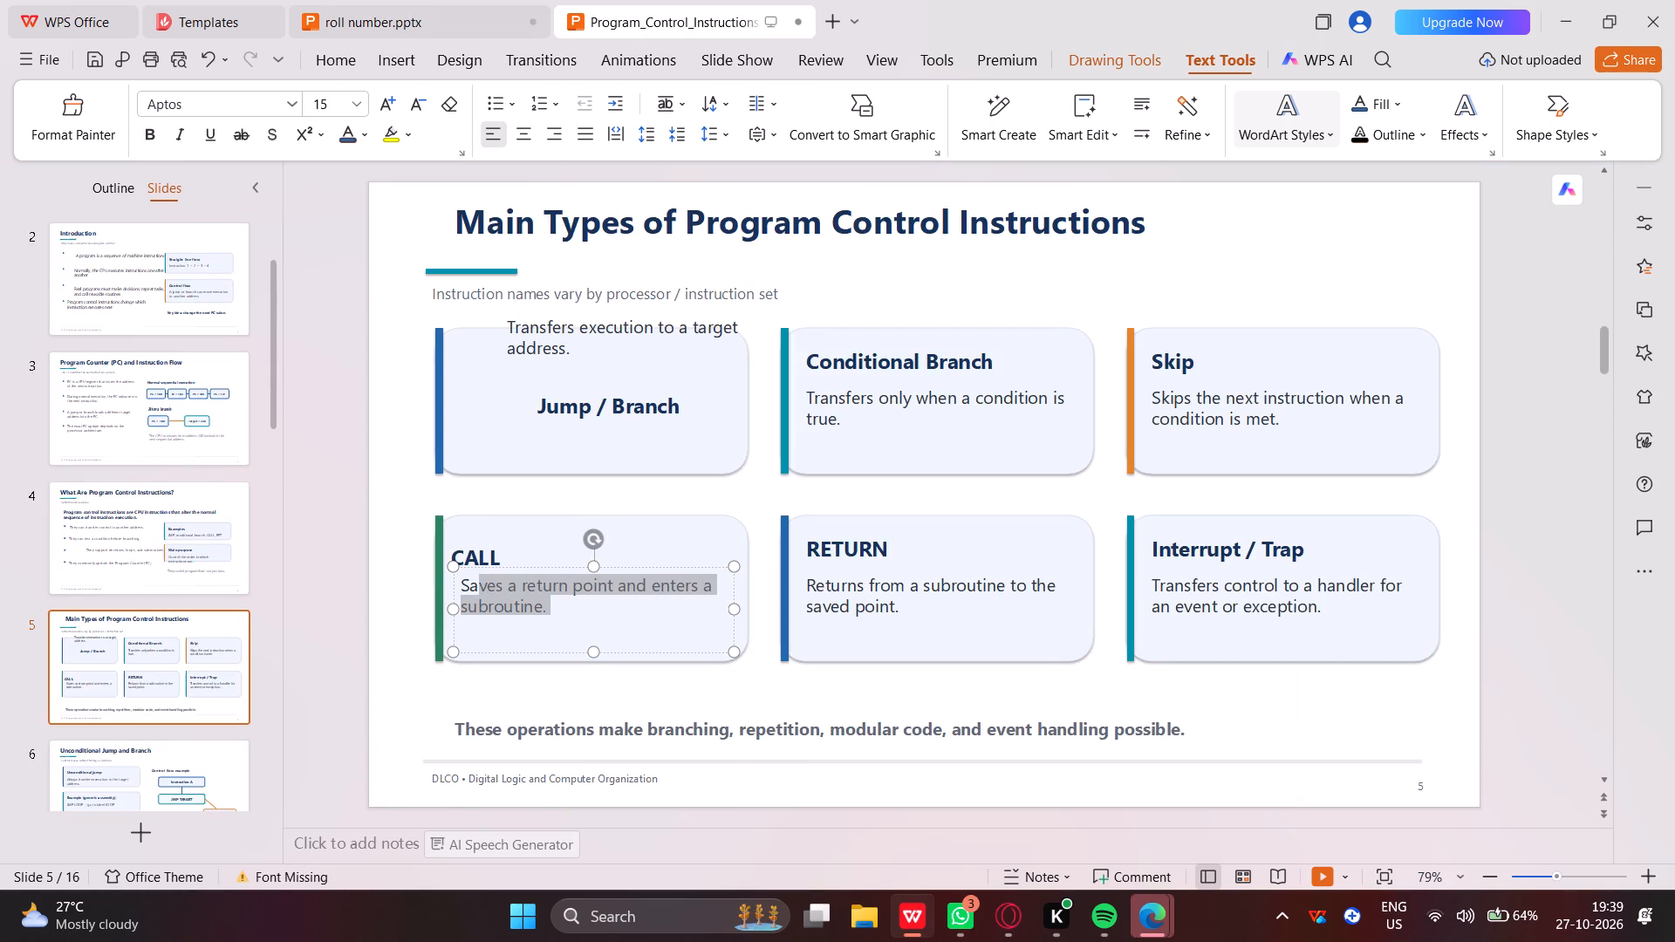
{"action": "left_click_drag", "start_coordinate": [468, 577], "coordinate": [461, 578]}
{"action": "key", "text": "ctrl+c"}
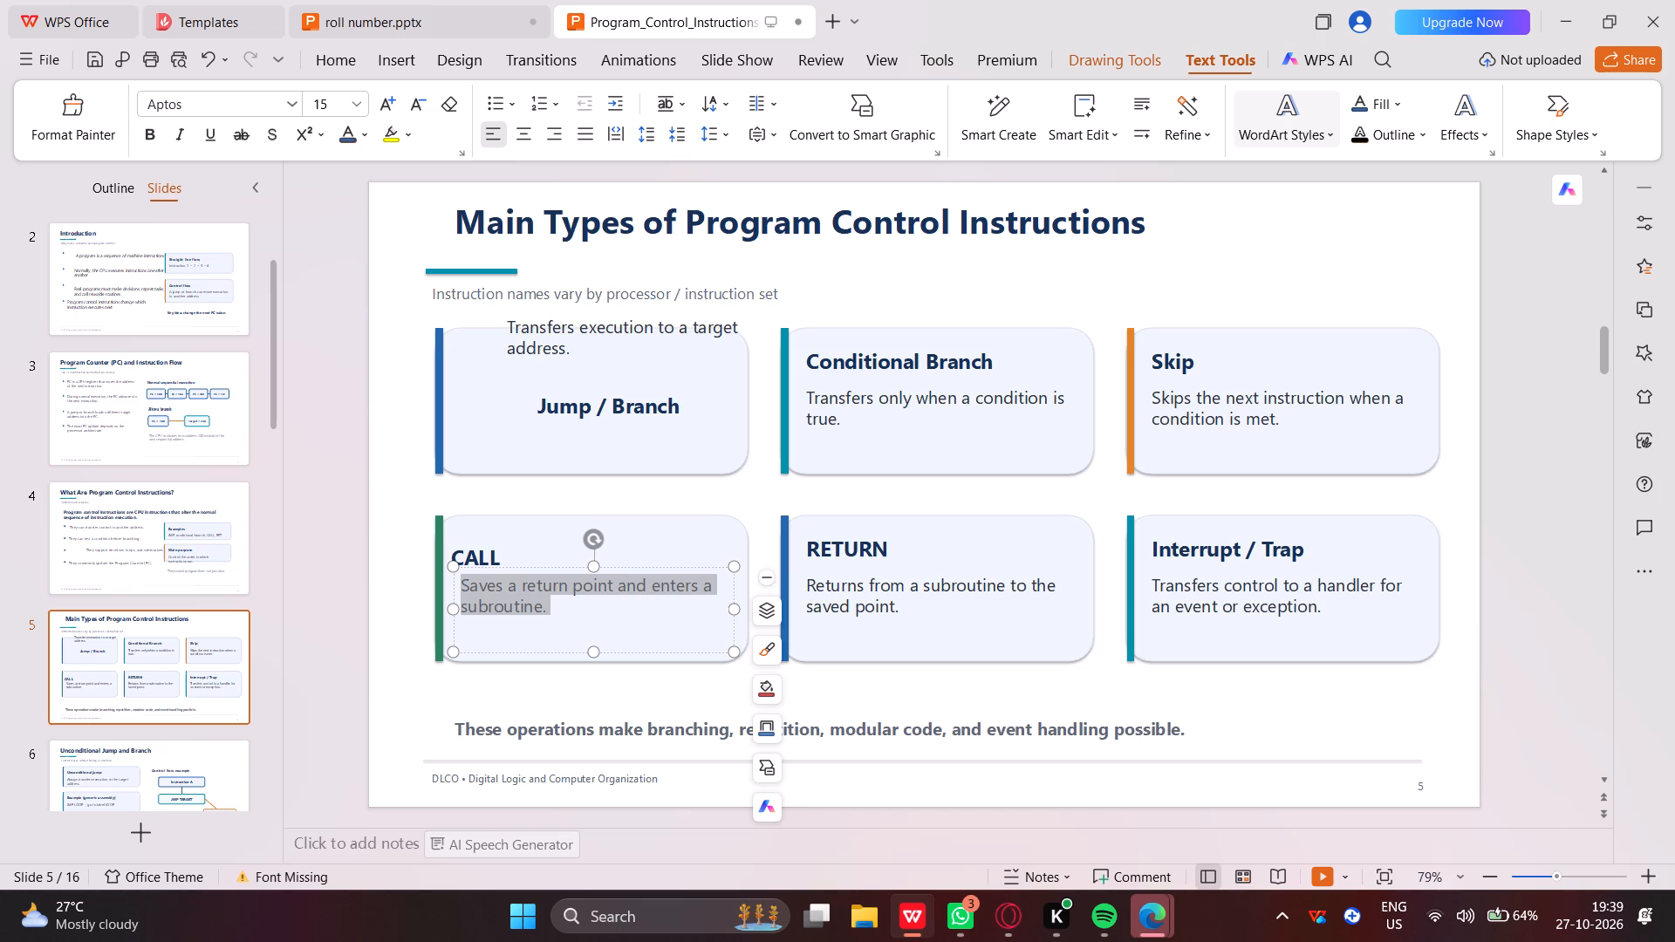
{"action": "left_click", "coordinate": [411, 14]}
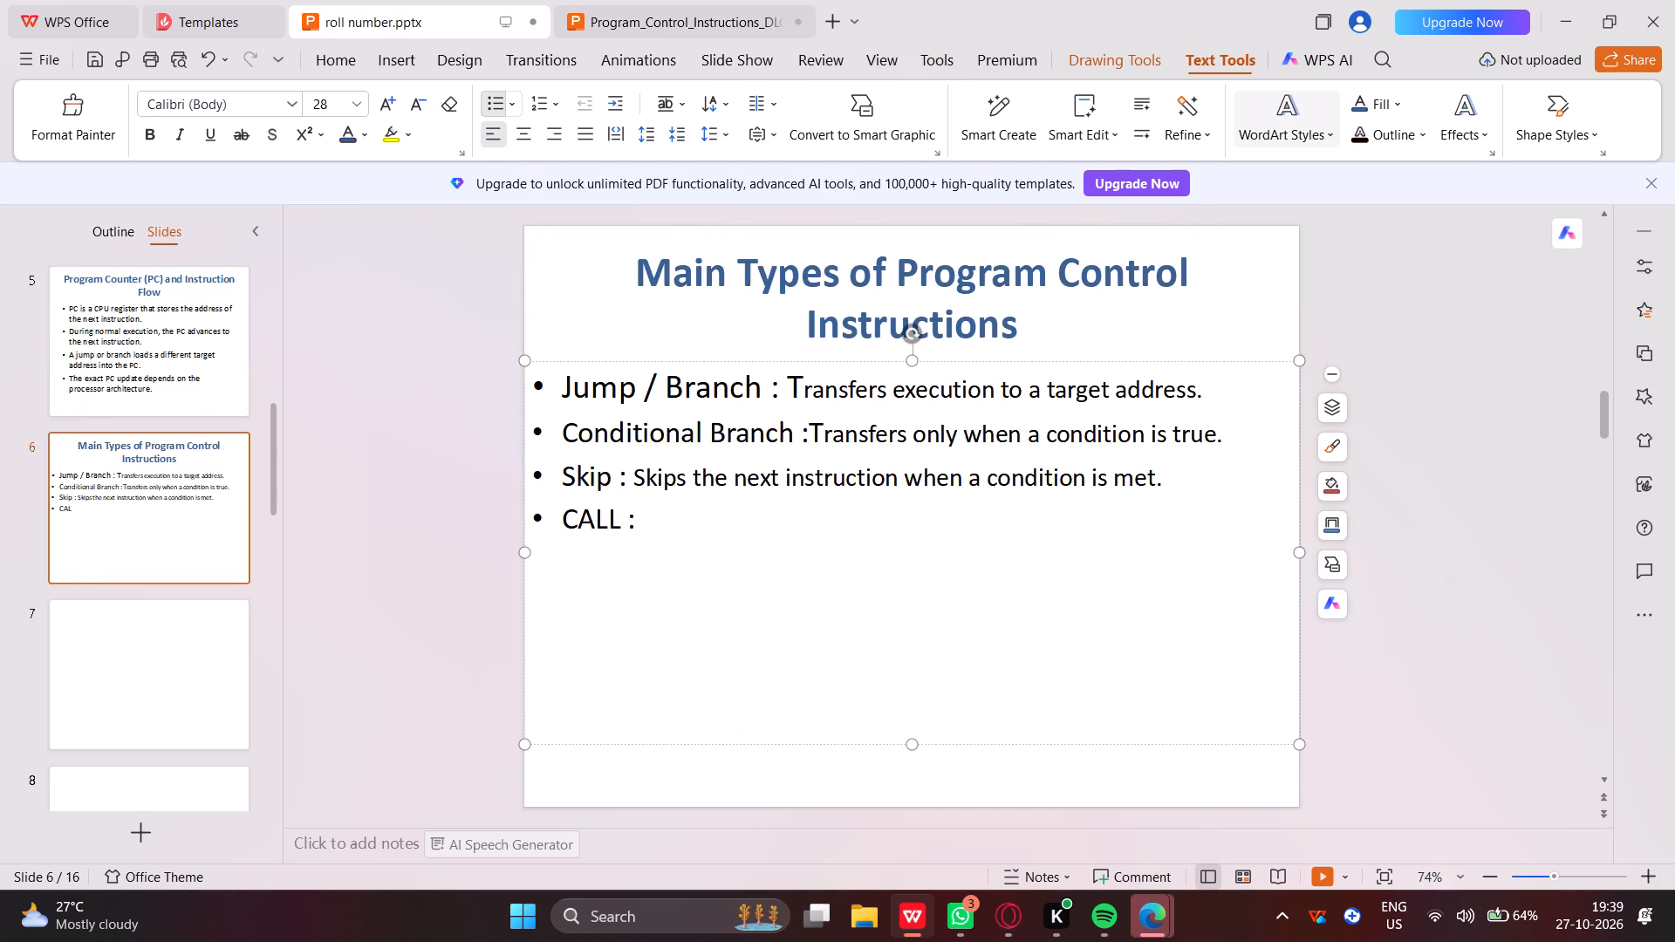
{"action": "left_click", "coordinate": [667, 520]}
{"action": "key", "text": "ctrl+v"}
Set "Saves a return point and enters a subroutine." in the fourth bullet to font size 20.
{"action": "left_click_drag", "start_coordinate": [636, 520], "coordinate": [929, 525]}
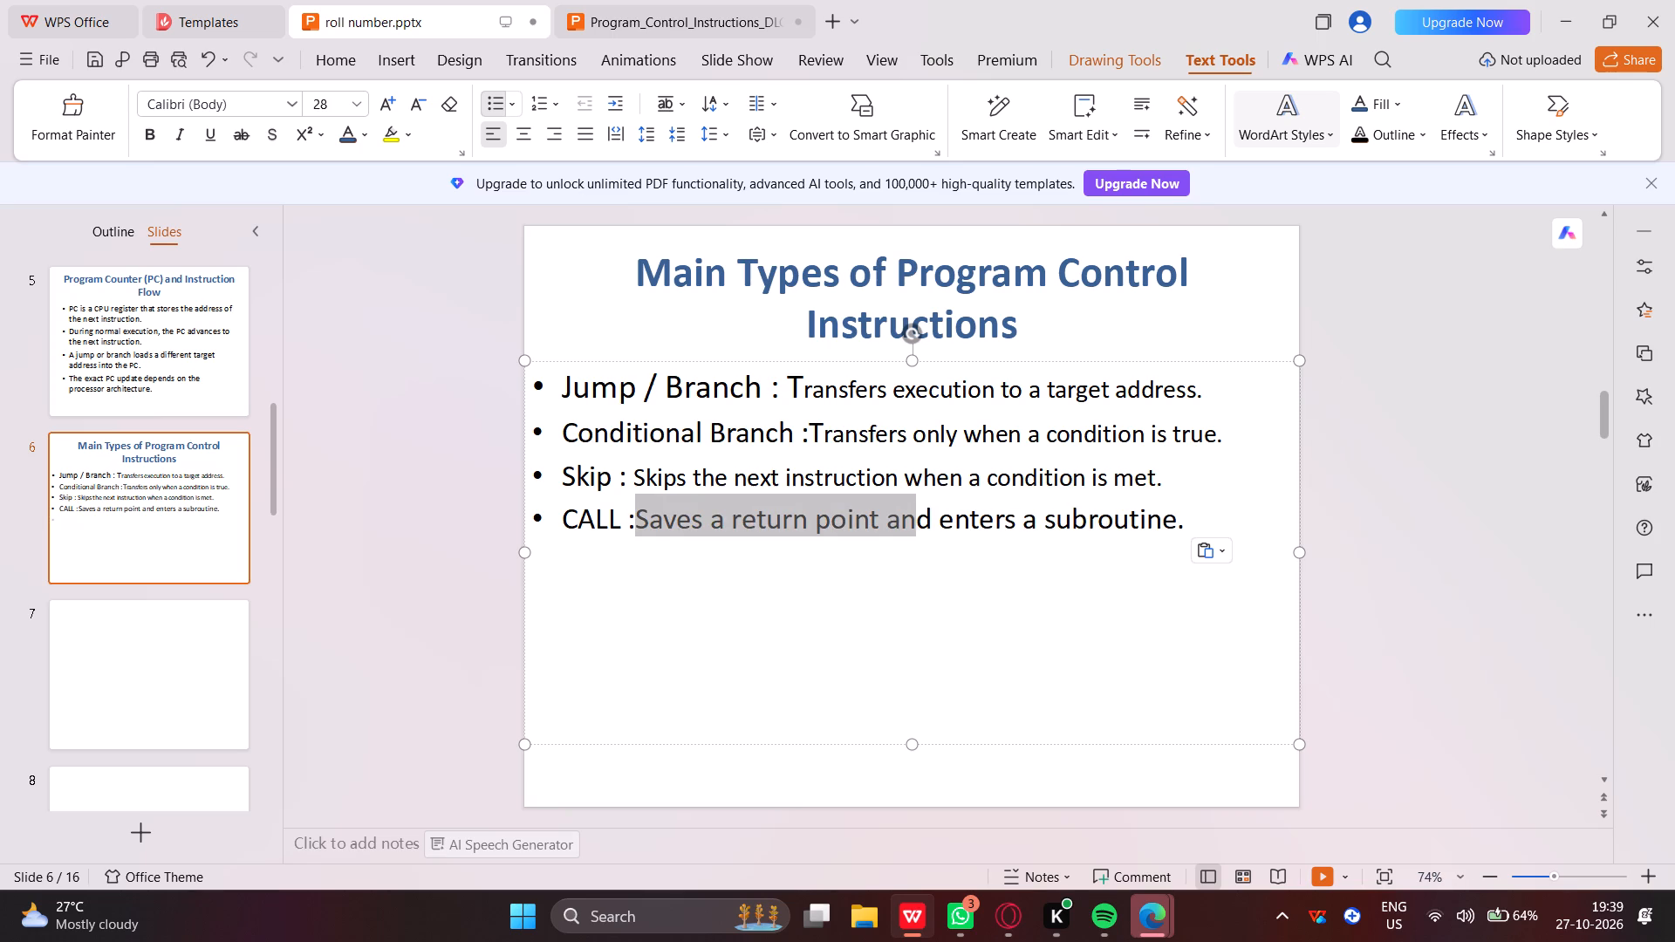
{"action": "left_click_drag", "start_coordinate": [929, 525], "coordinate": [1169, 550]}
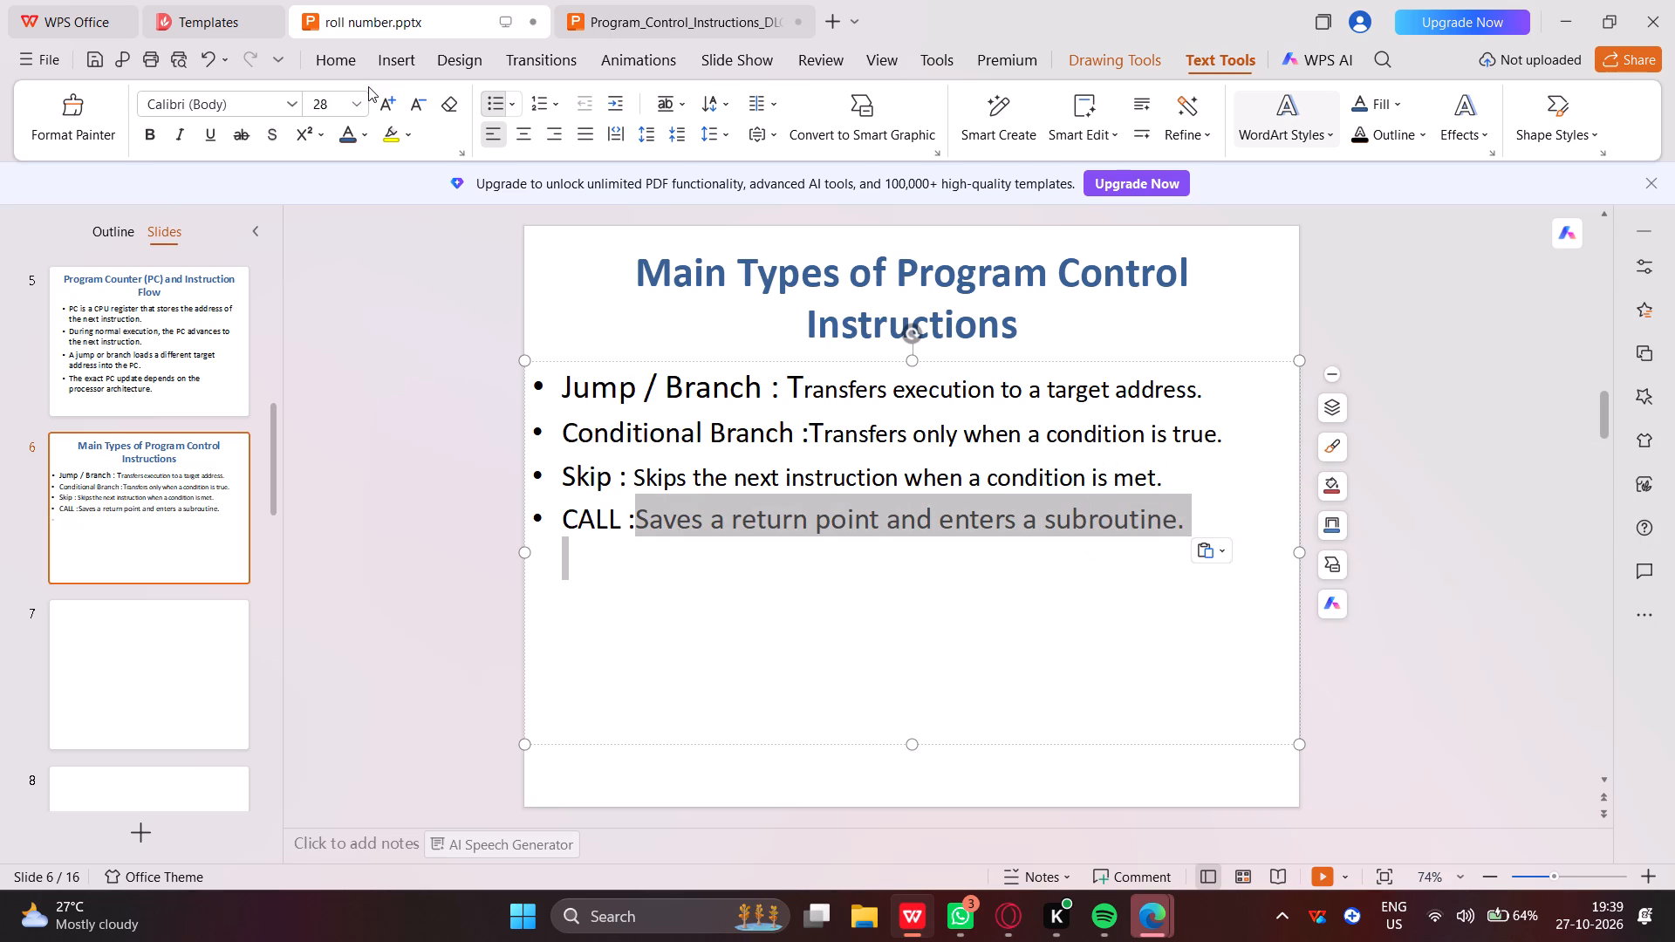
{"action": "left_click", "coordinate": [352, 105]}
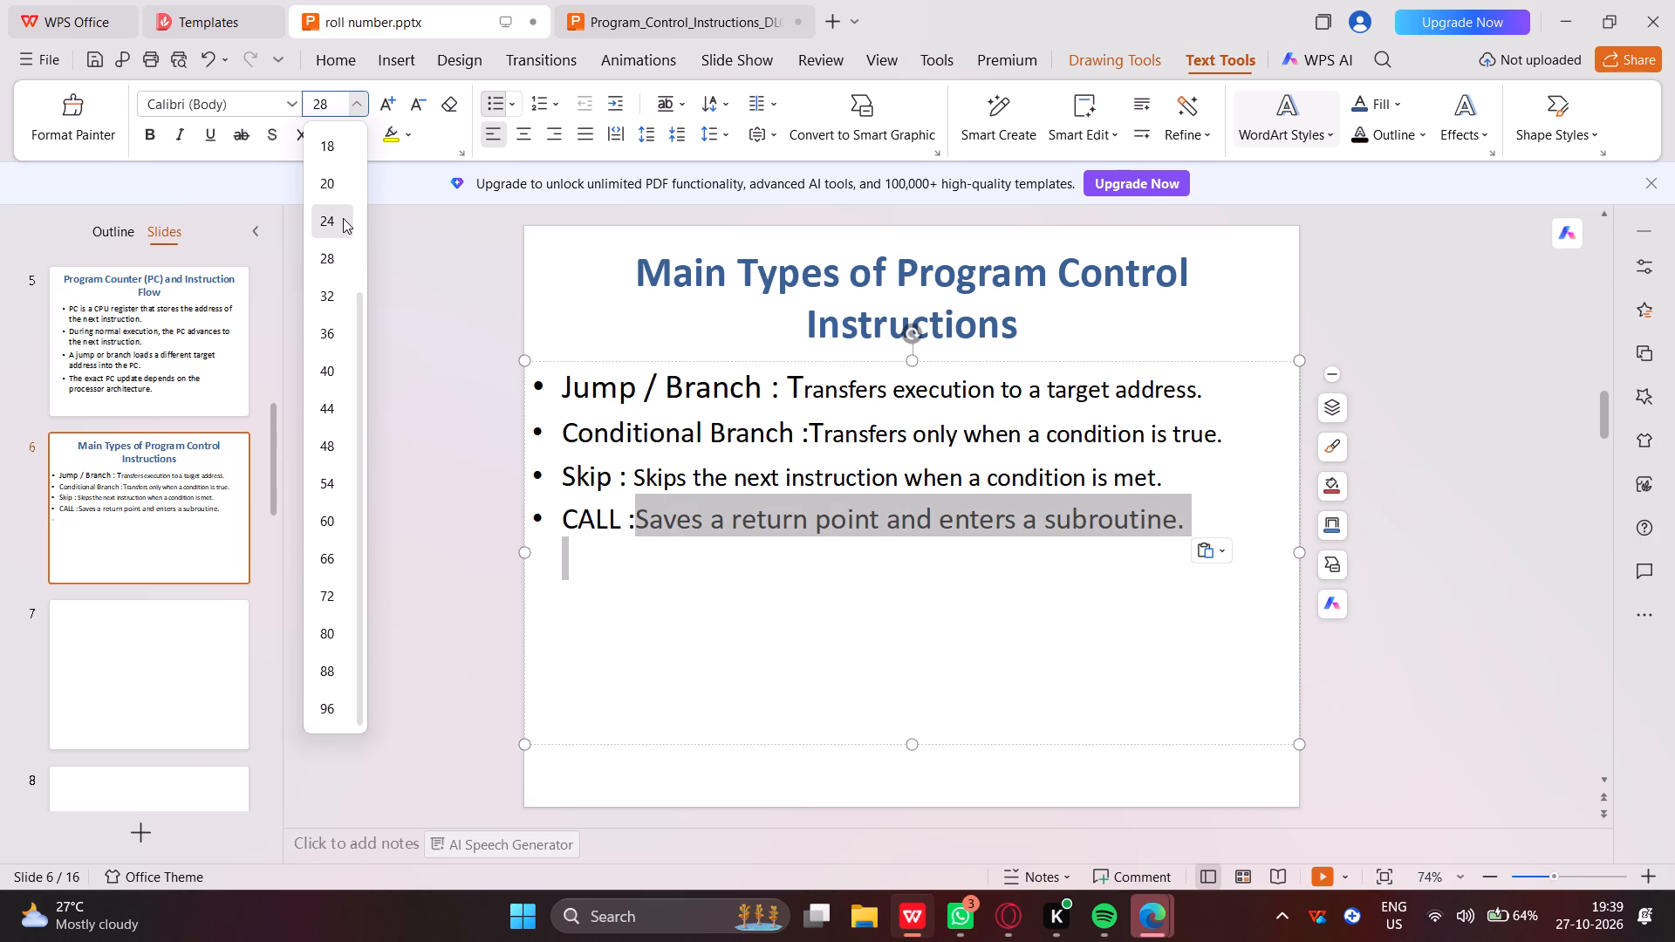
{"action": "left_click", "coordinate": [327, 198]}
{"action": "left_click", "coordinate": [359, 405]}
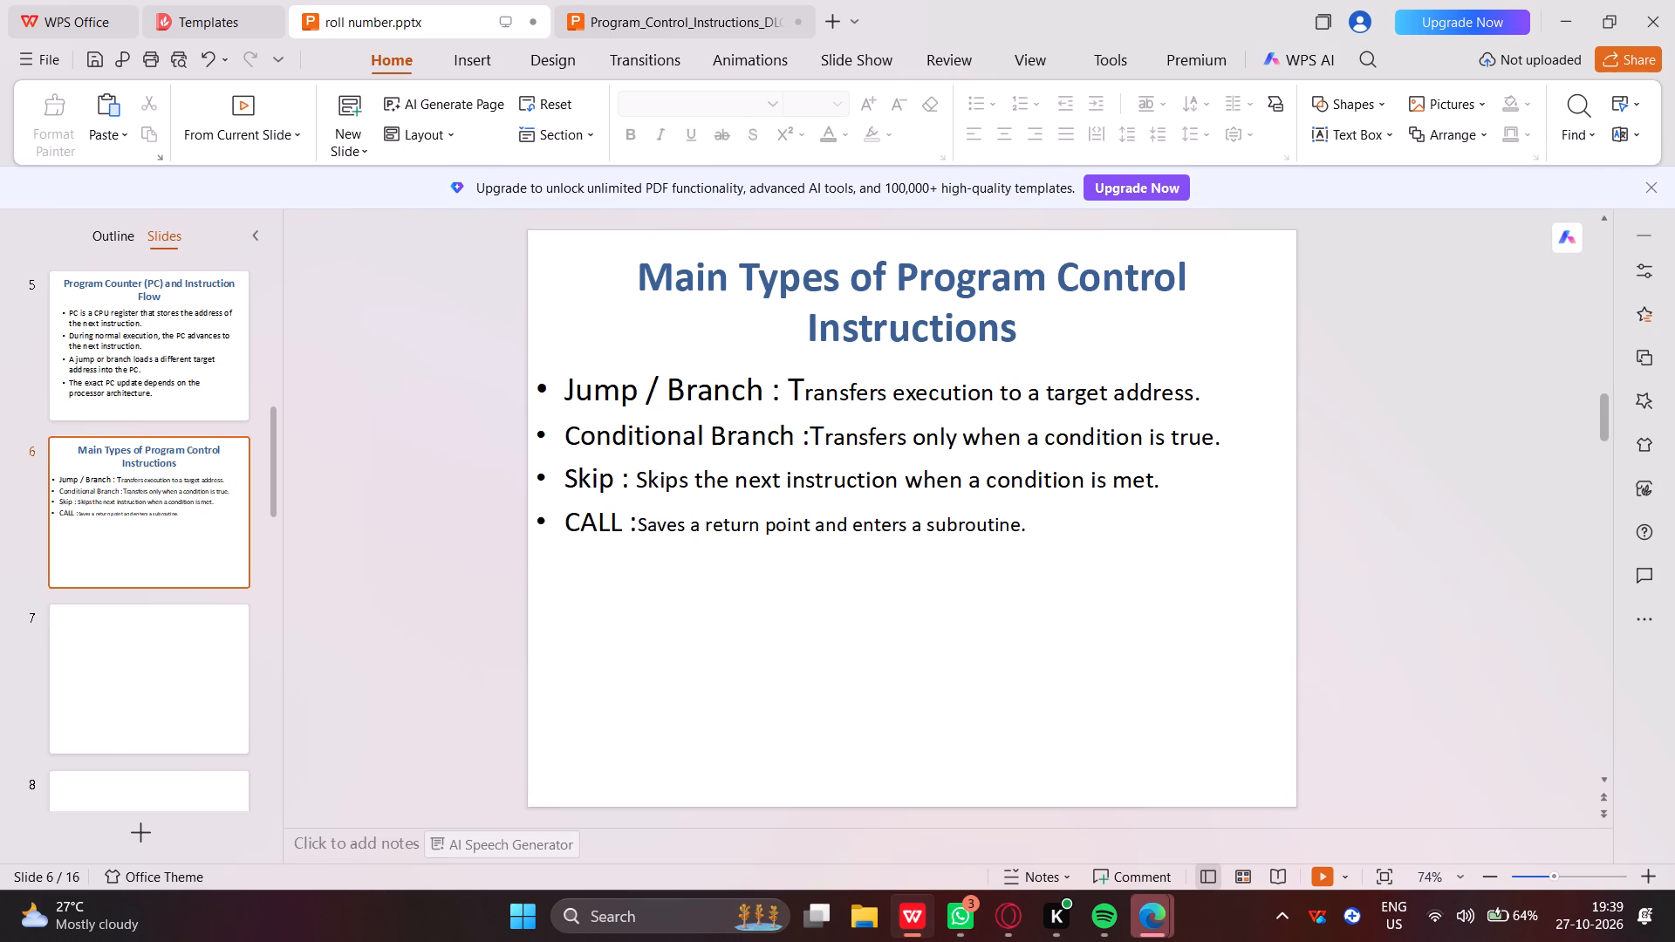
Set "Saves a return point and enters a subroutine." in the fourth bullet to font size 24.
{"action": "left_click_drag", "start_coordinate": [642, 528], "coordinate": [1153, 575]}
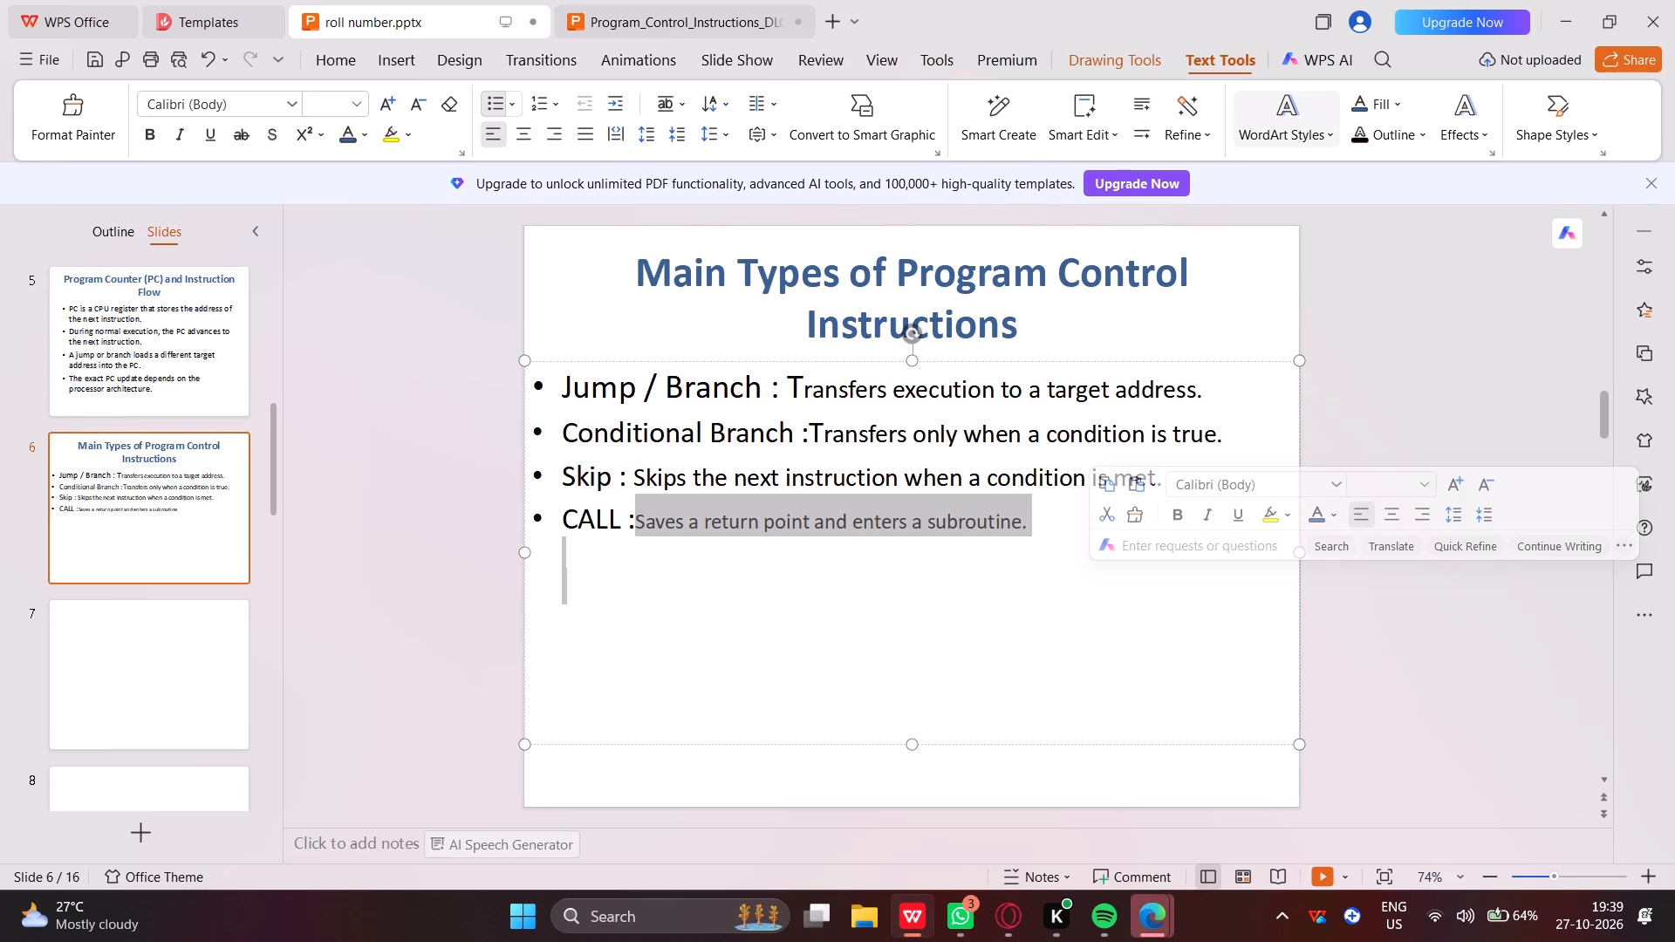
{"action": "left_click", "coordinate": [356, 99]}
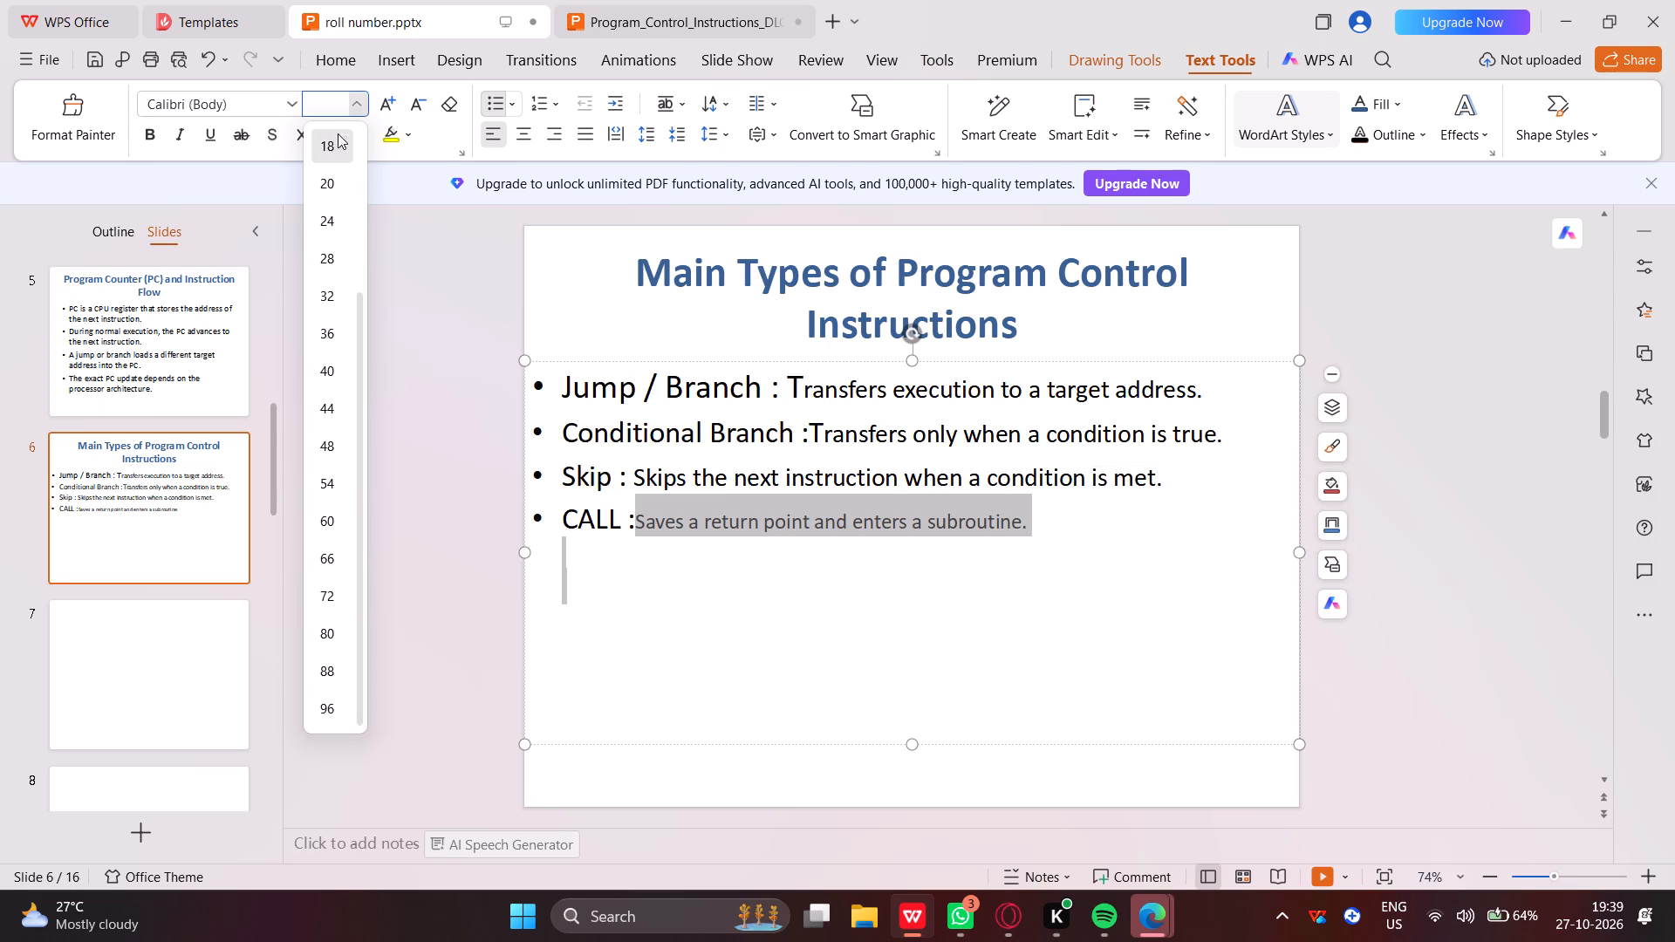
{"action": "left_click", "coordinate": [335, 188]}
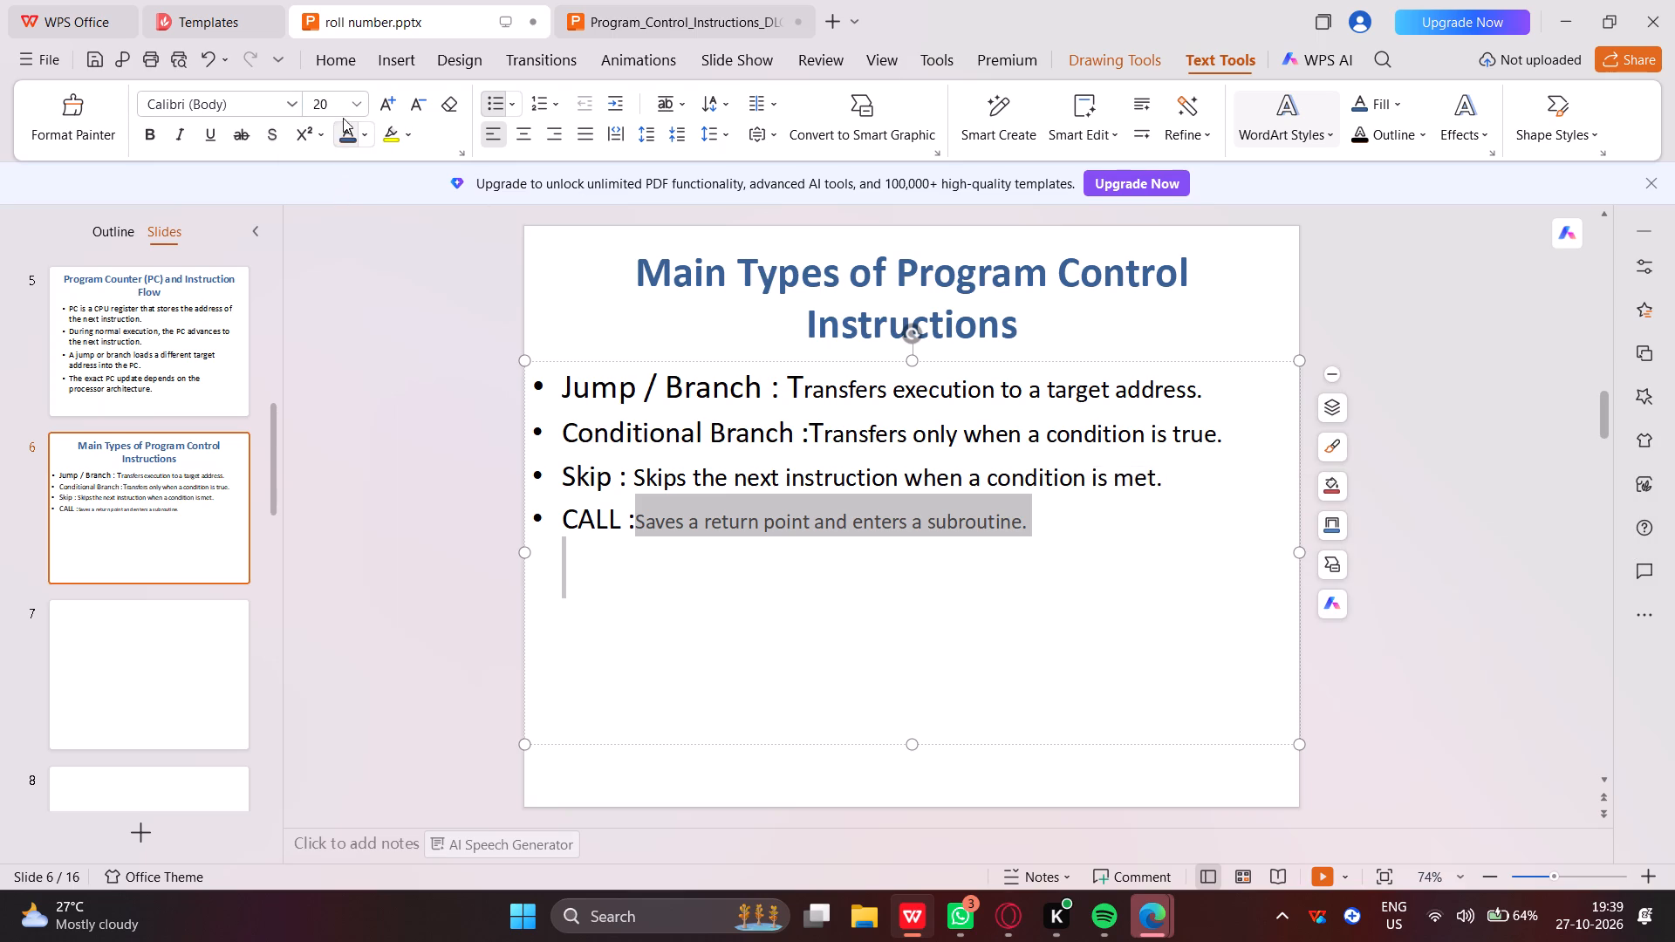
{"action": "left_click", "coordinate": [354, 103]}
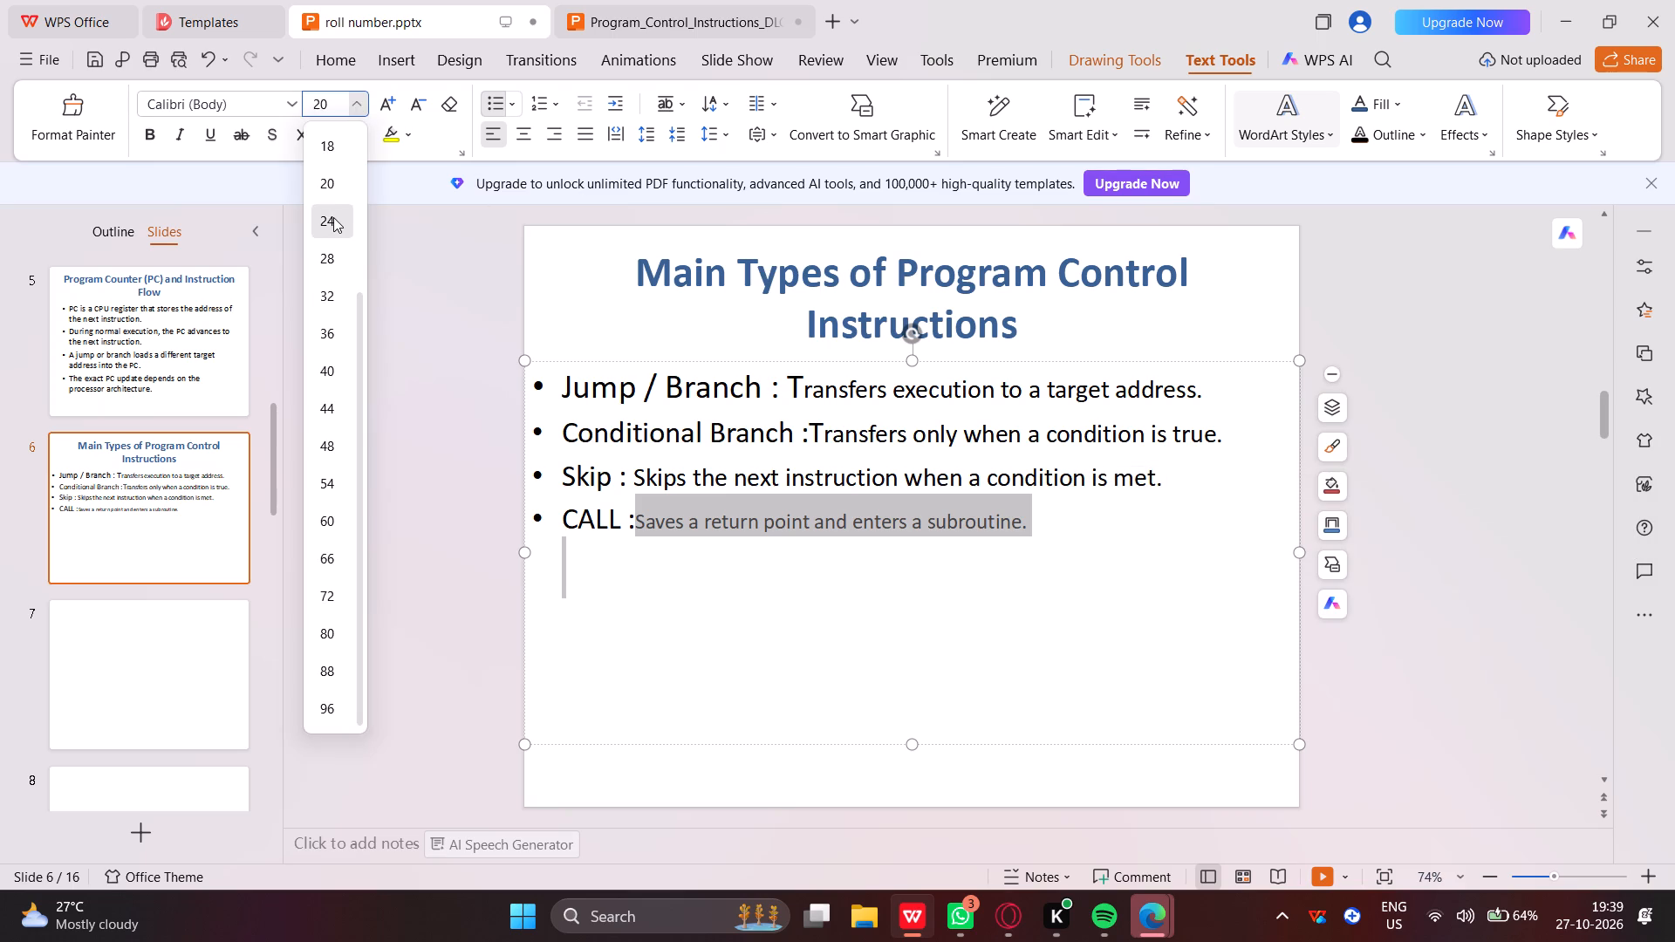
{"action": "left_click", "coordinate": [333, 217]}
{"action": "left_click", "coordinate": [367, 346]}
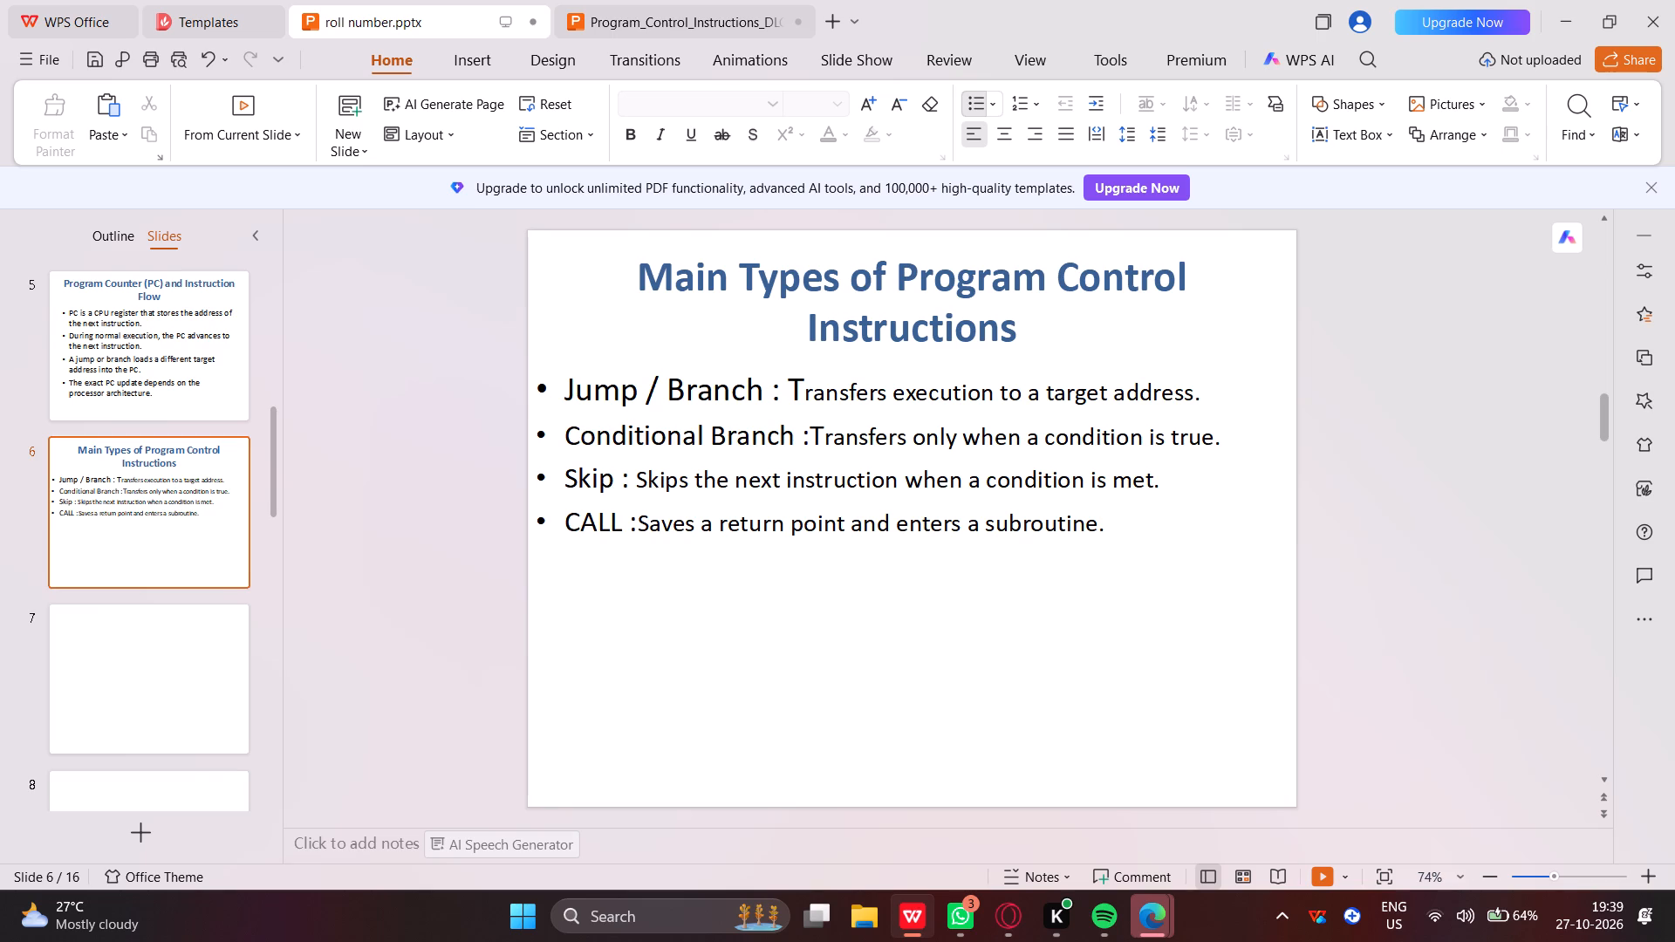
Set "Jump / Branch" in the first bullet of slide 6 to font size 36.
{"action": "left_click_drag", "start_coordinate": [566, 385], "coordinate": [763, 392]}
{"action": "left_click", "coordinate": [362, 99]}
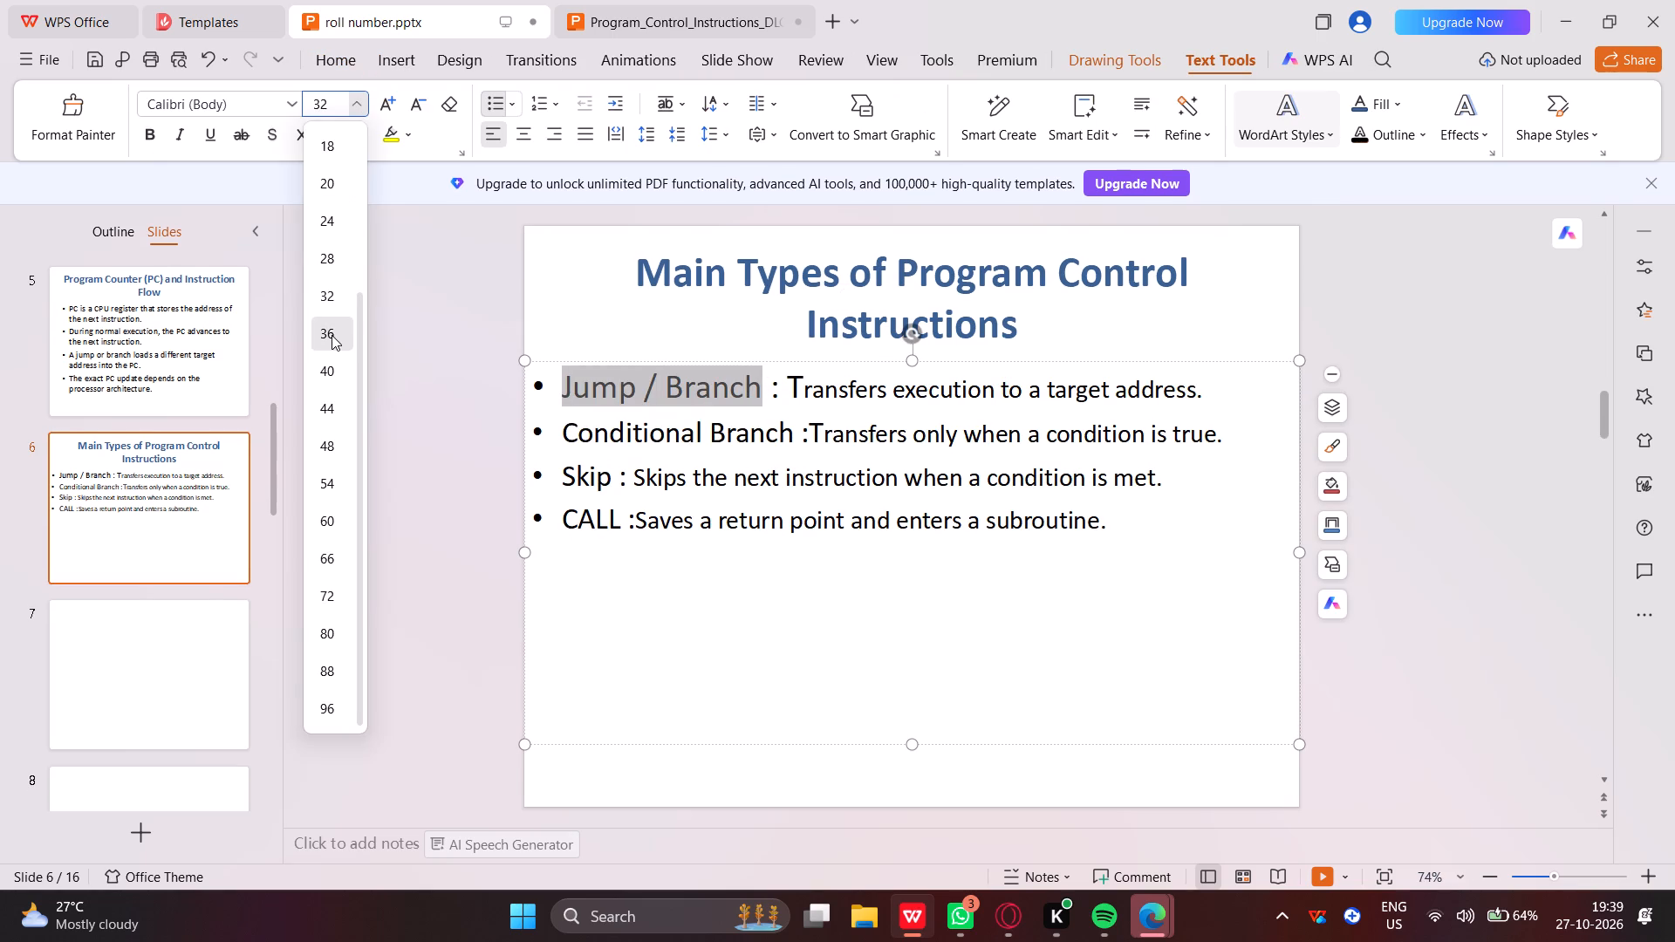
{"action": "left_click", "coordinate": [332, 335]}
{"action": "left_click", "coordinate": [414, 407]}
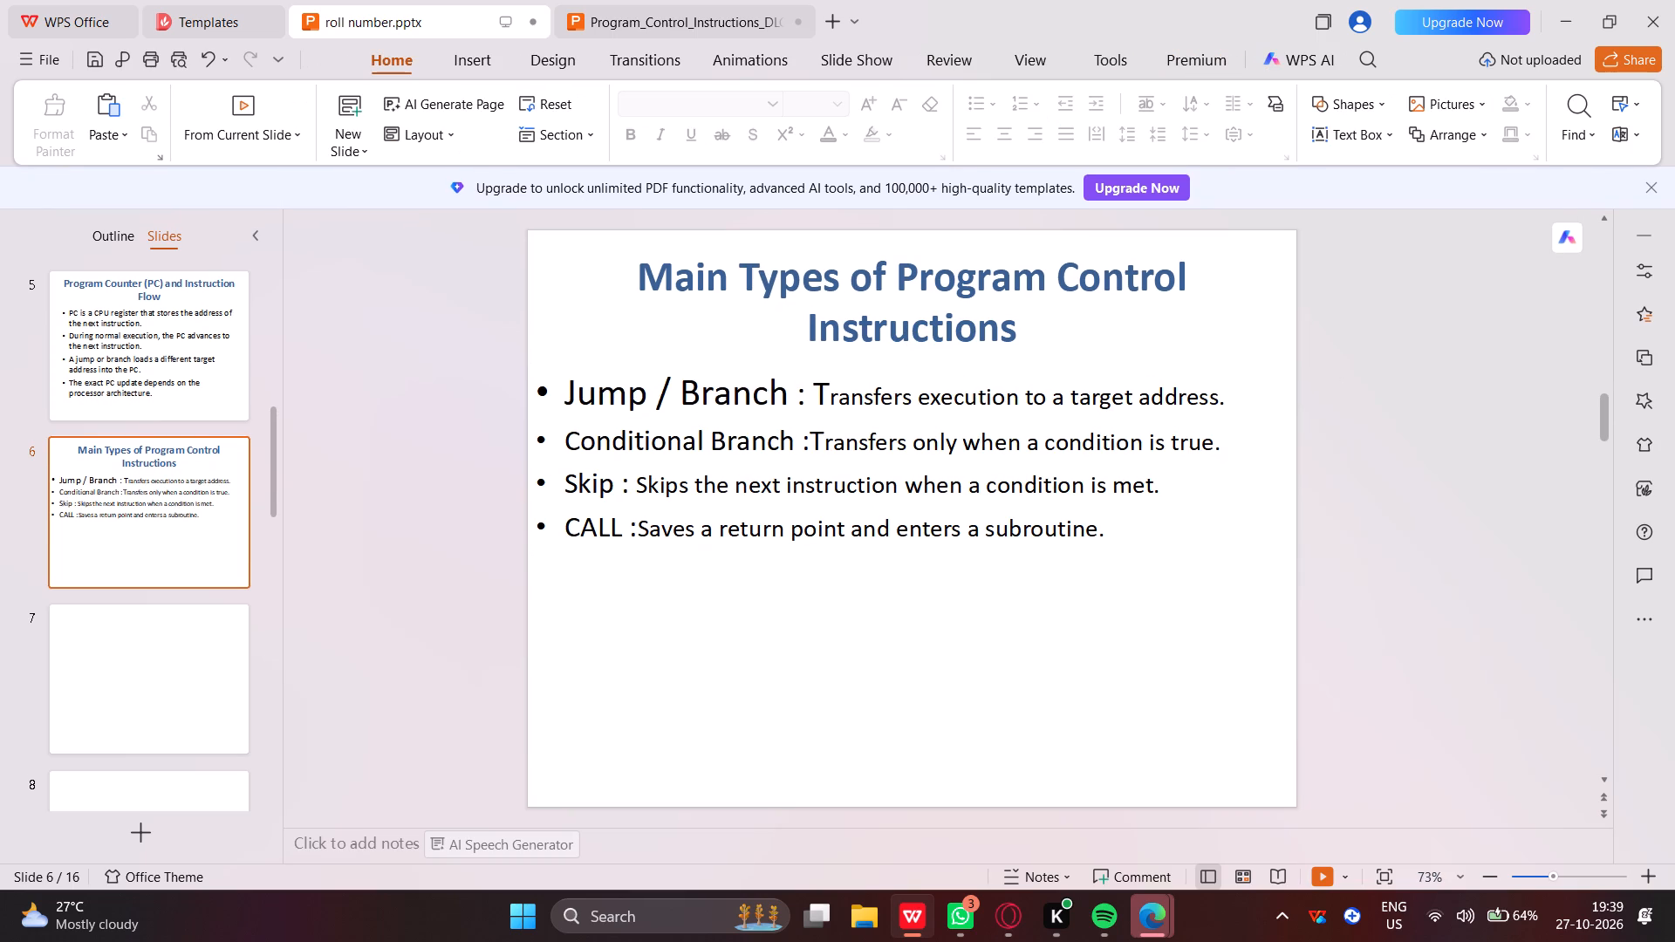
Set "Conditional Branch" in the second bullet to font size 32.
{"action": "left_click_drag", "start_coordinate": [568, 444], "coordinate": [800, 446]}
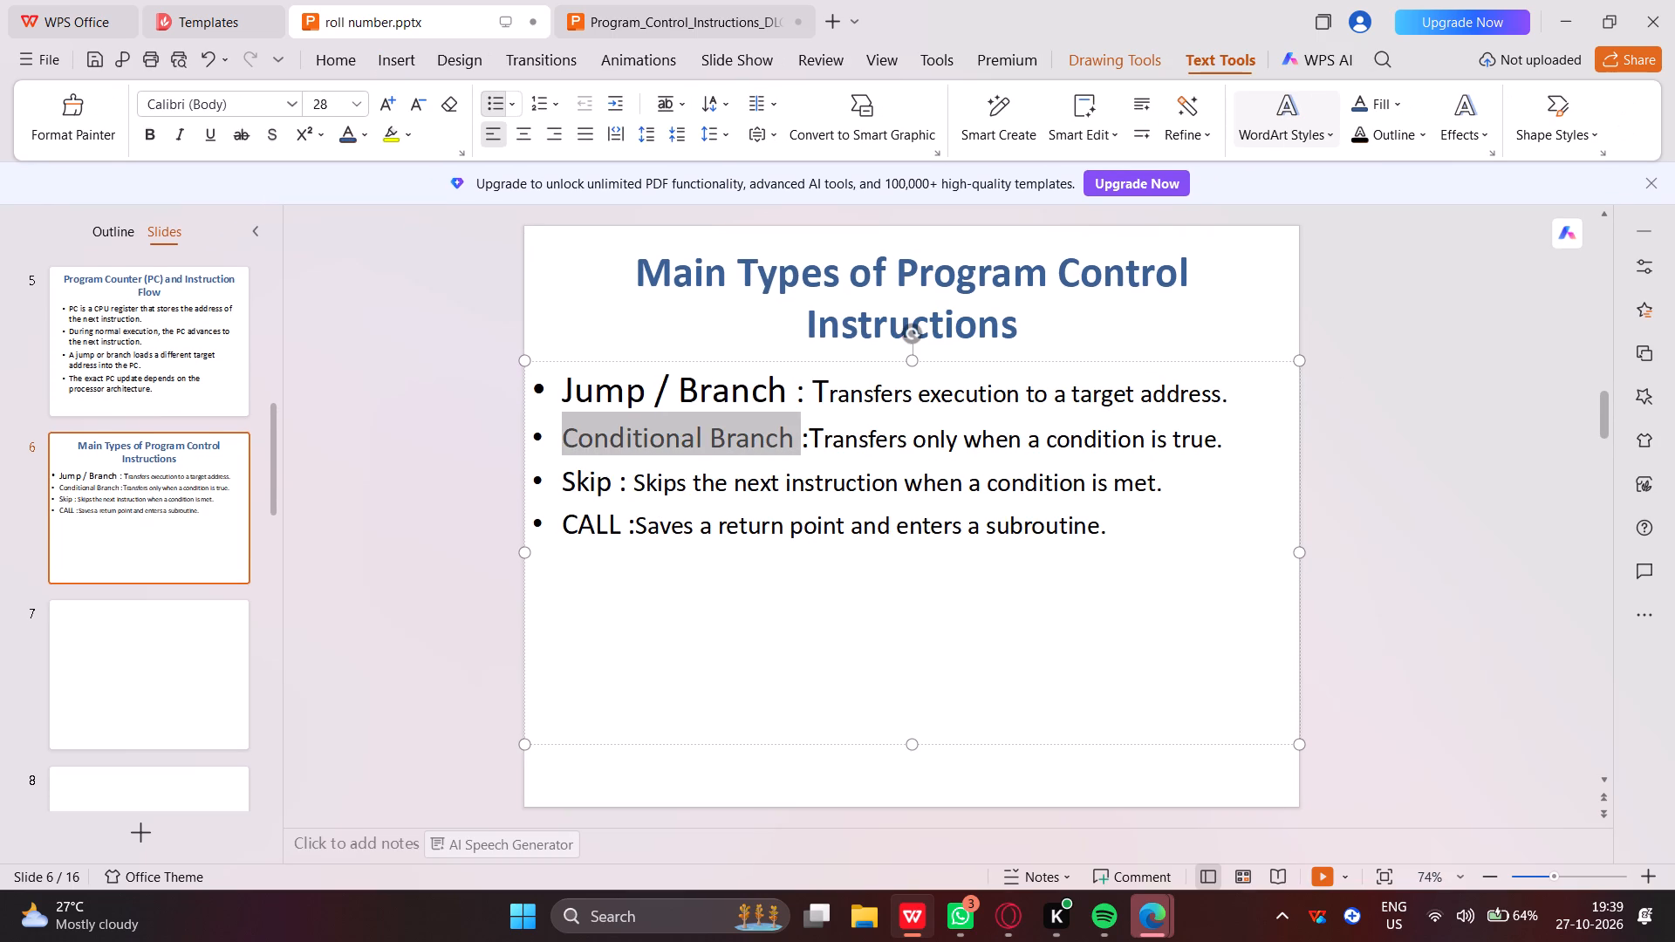
{"action": "left_click_drag", "start_coordinate": [800, 446], "coordinate": [798, 447]}
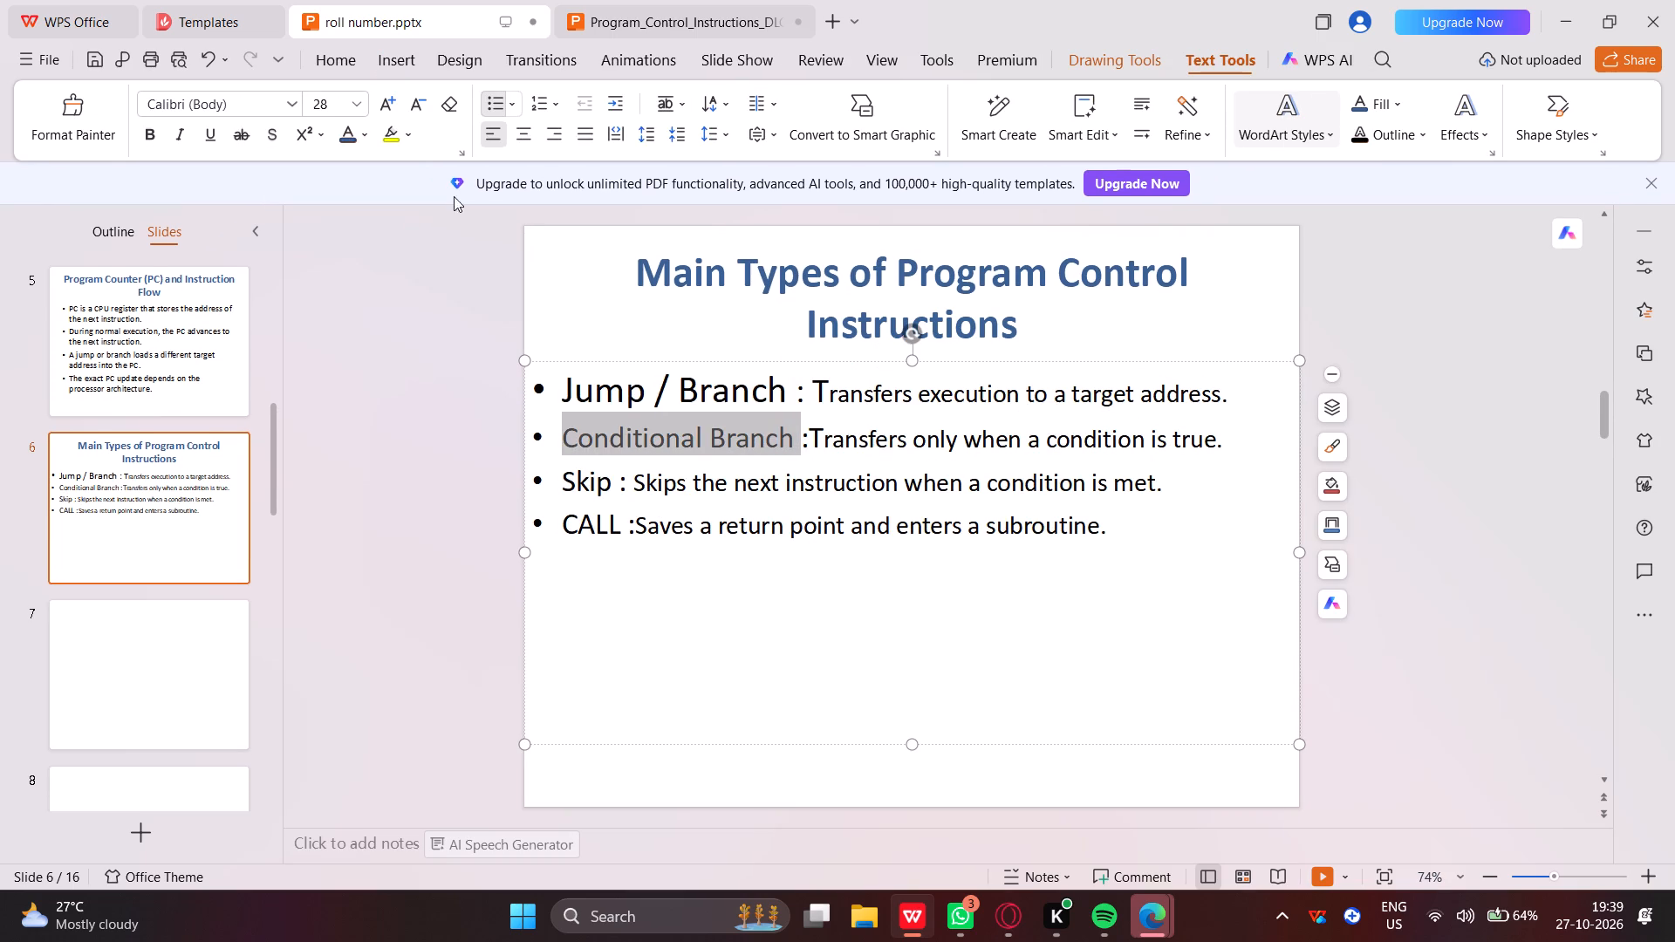
{"action": "left_click", "coordinate": [354, 113]}
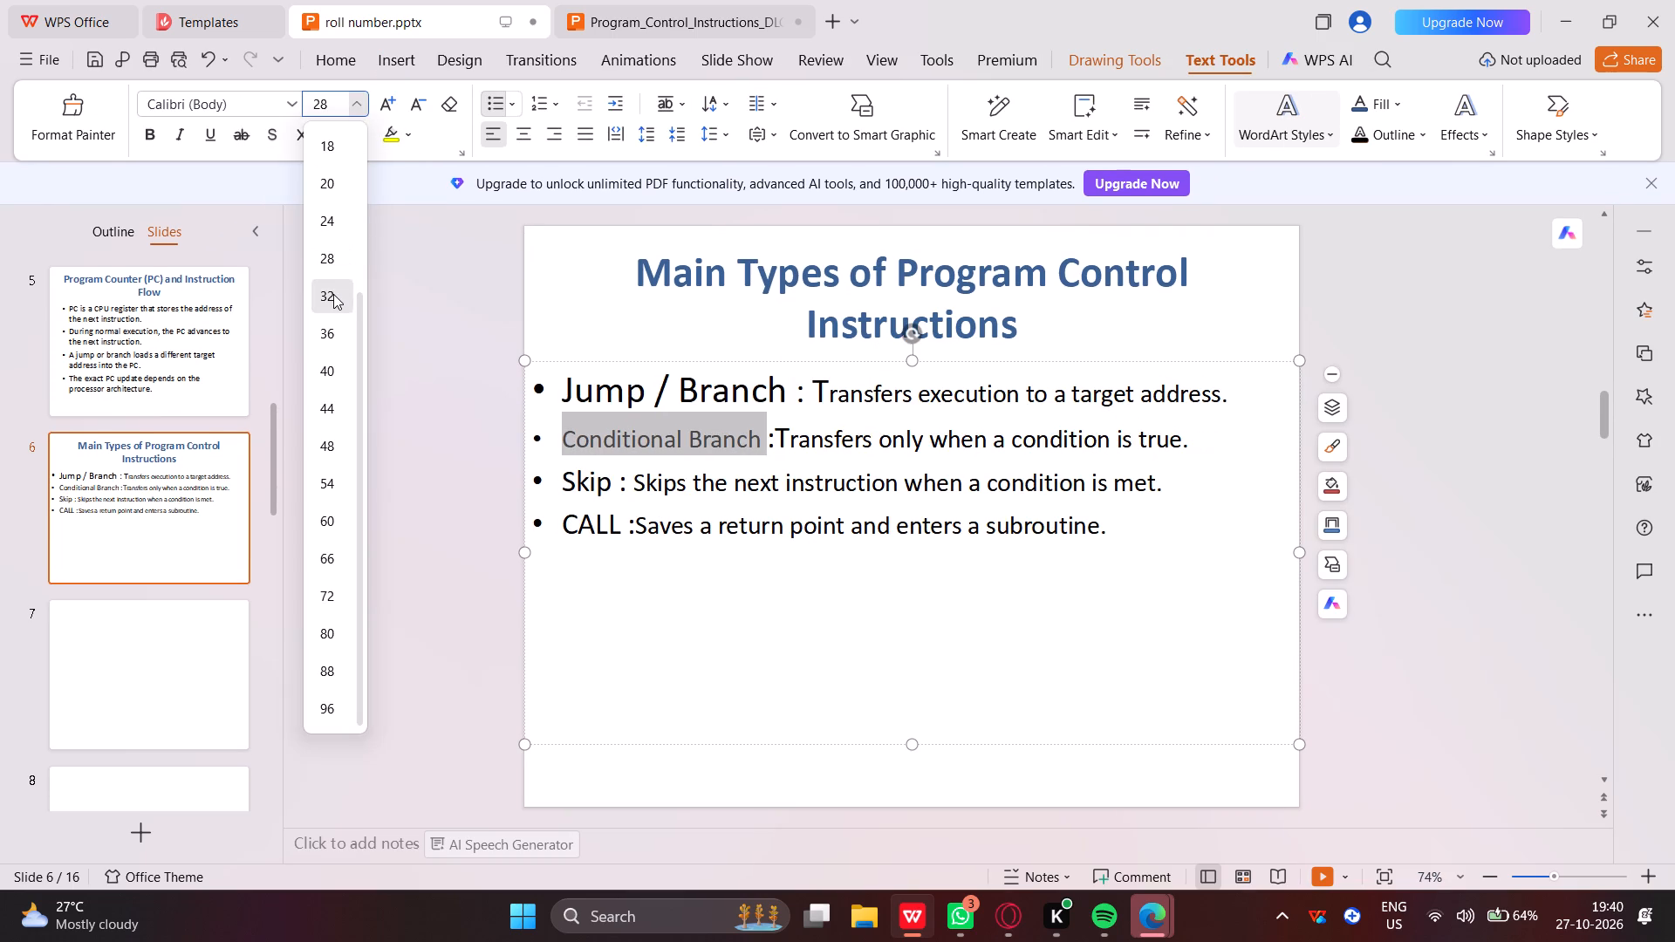
{"action": "left_click", "coordinate": [333, 294]}
{"action": "left_click", "coordinate": [357, 394]}
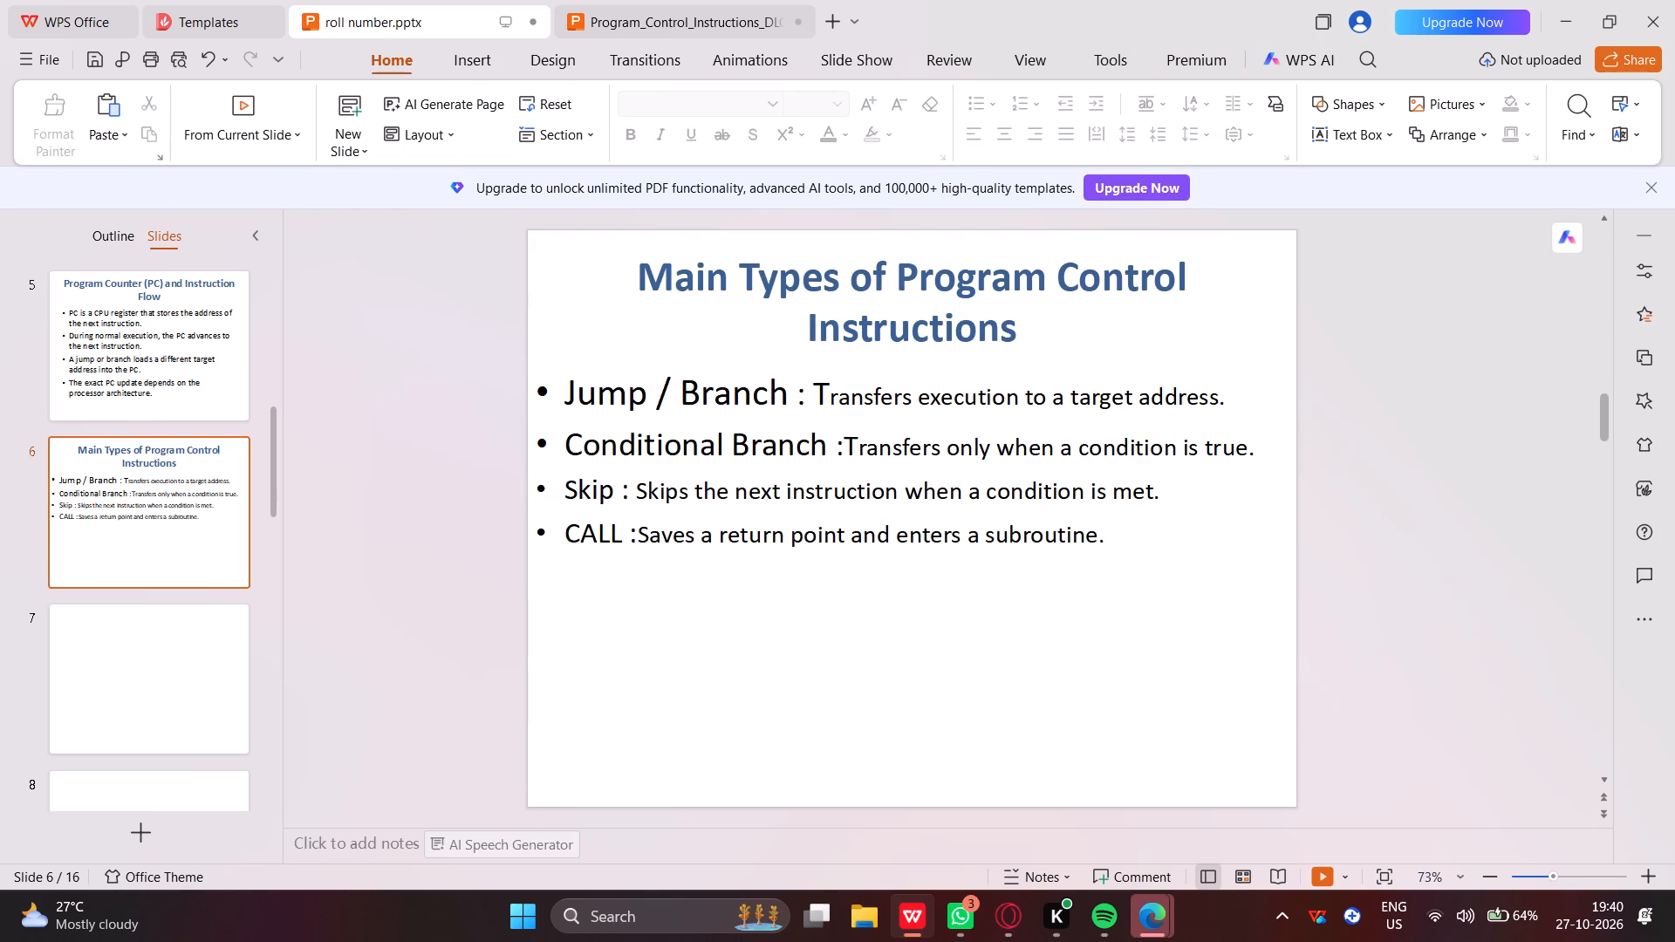
Set "Skip" in the third bullet to font size 32.
{"action": "left_click_drag", "start_coordinate": [616, 496], "coordinate": [606, 495]}
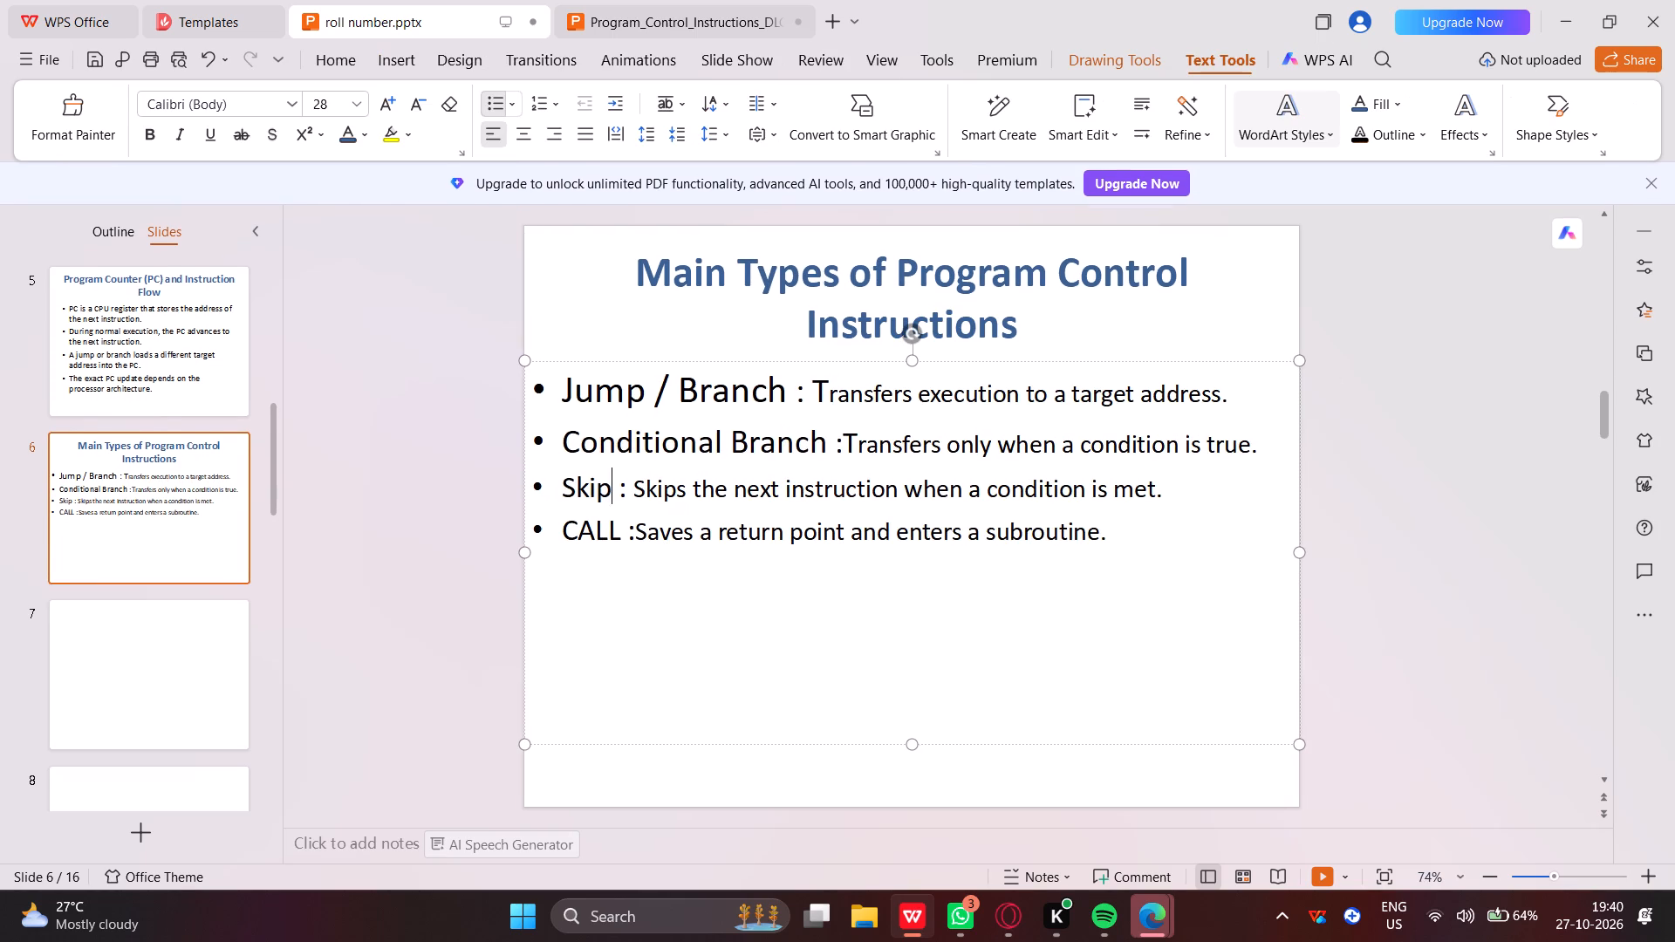
{"action": "left_click_drag", "start_coordinate": [606, 495], "coordinate": [546, 485]}
{"action": "left_click", "coordinate": [354, 106]}
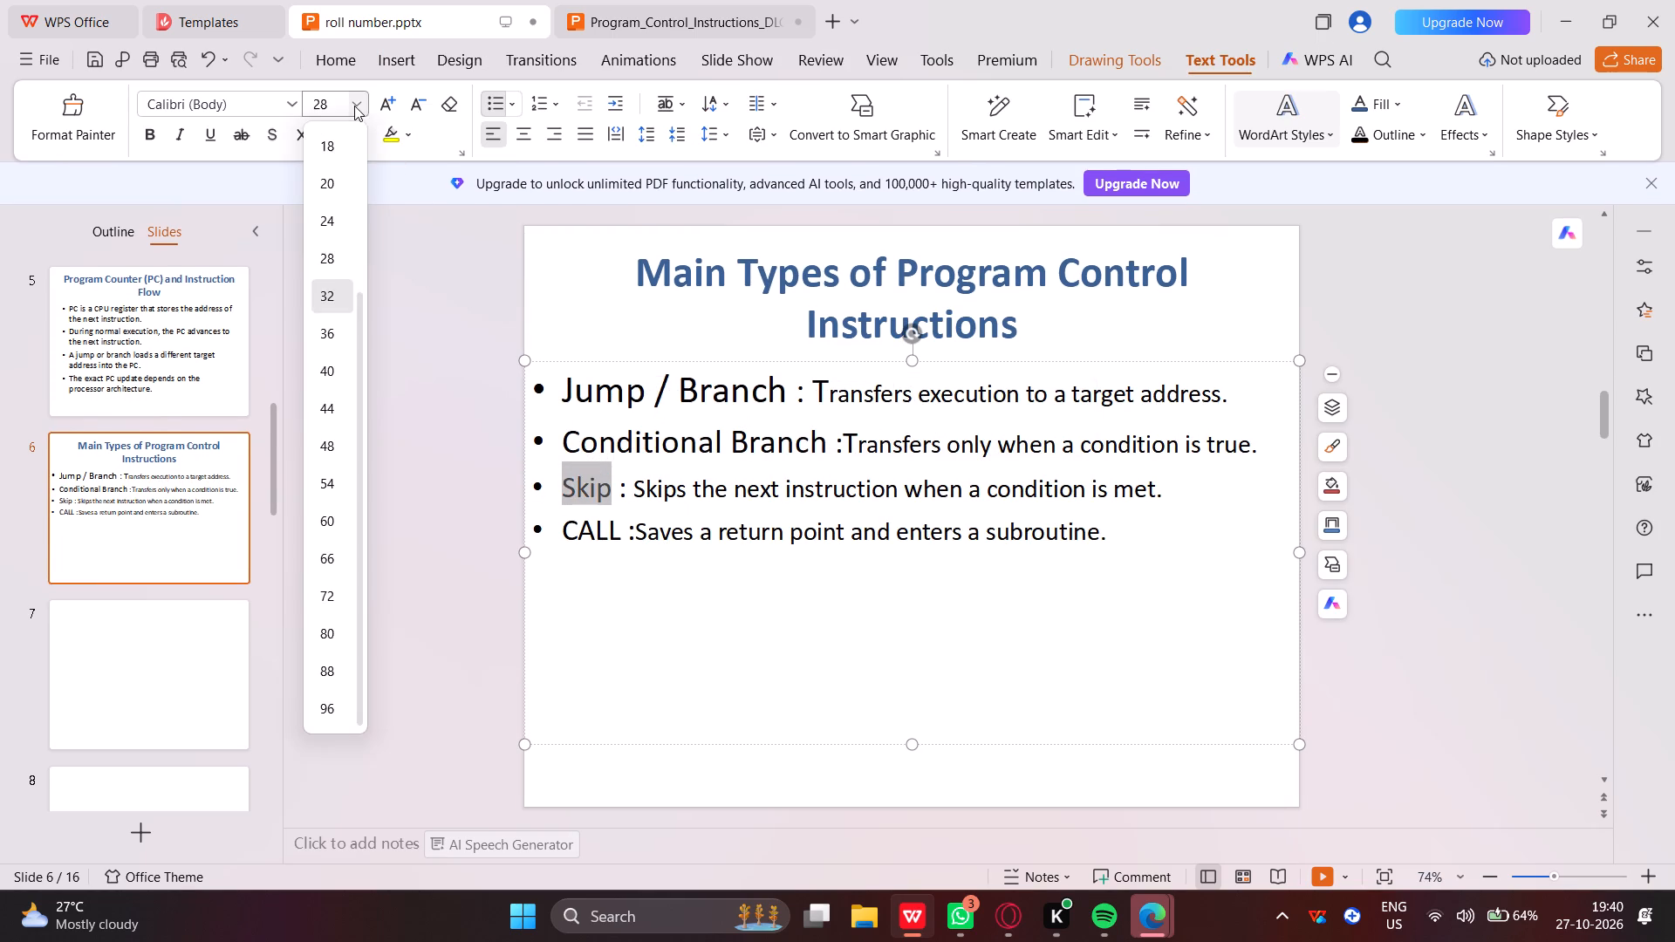
{"action": "left_click", "coordinate": [345, 304]}
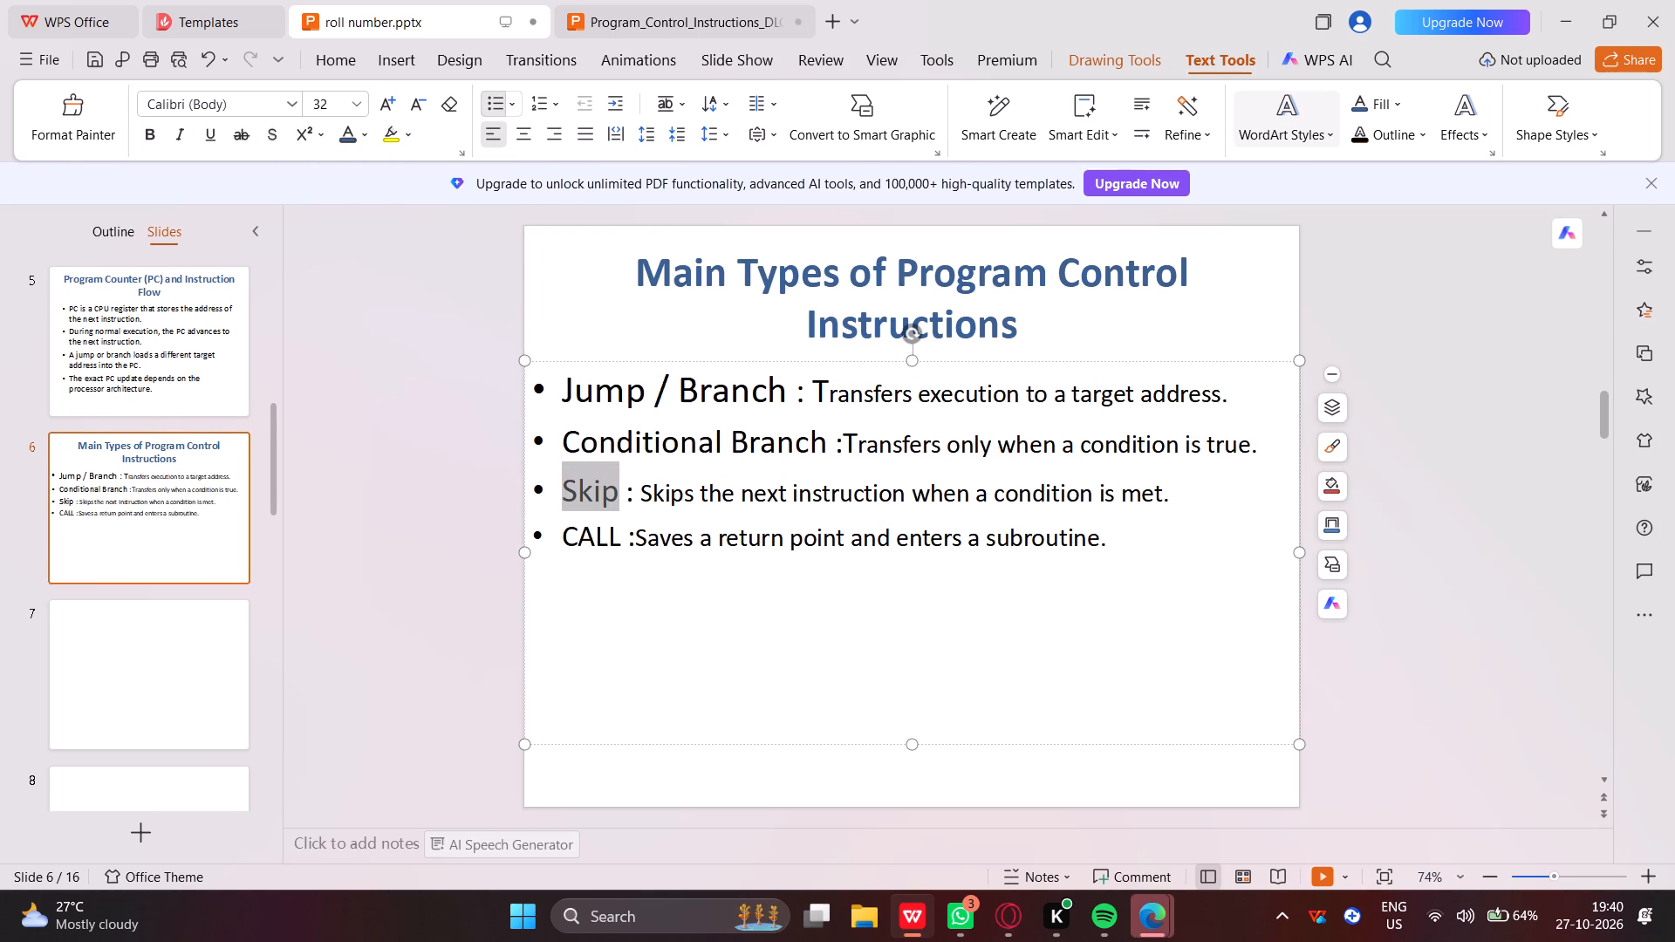
{"action": "left_click", "coordinate": [392, 489]}
Set "CALL" in the fourth bullet to font size 32.
{"action": "left_click_drag", "start_coordinate": [619, 537], "coordinate": [588, 542]}
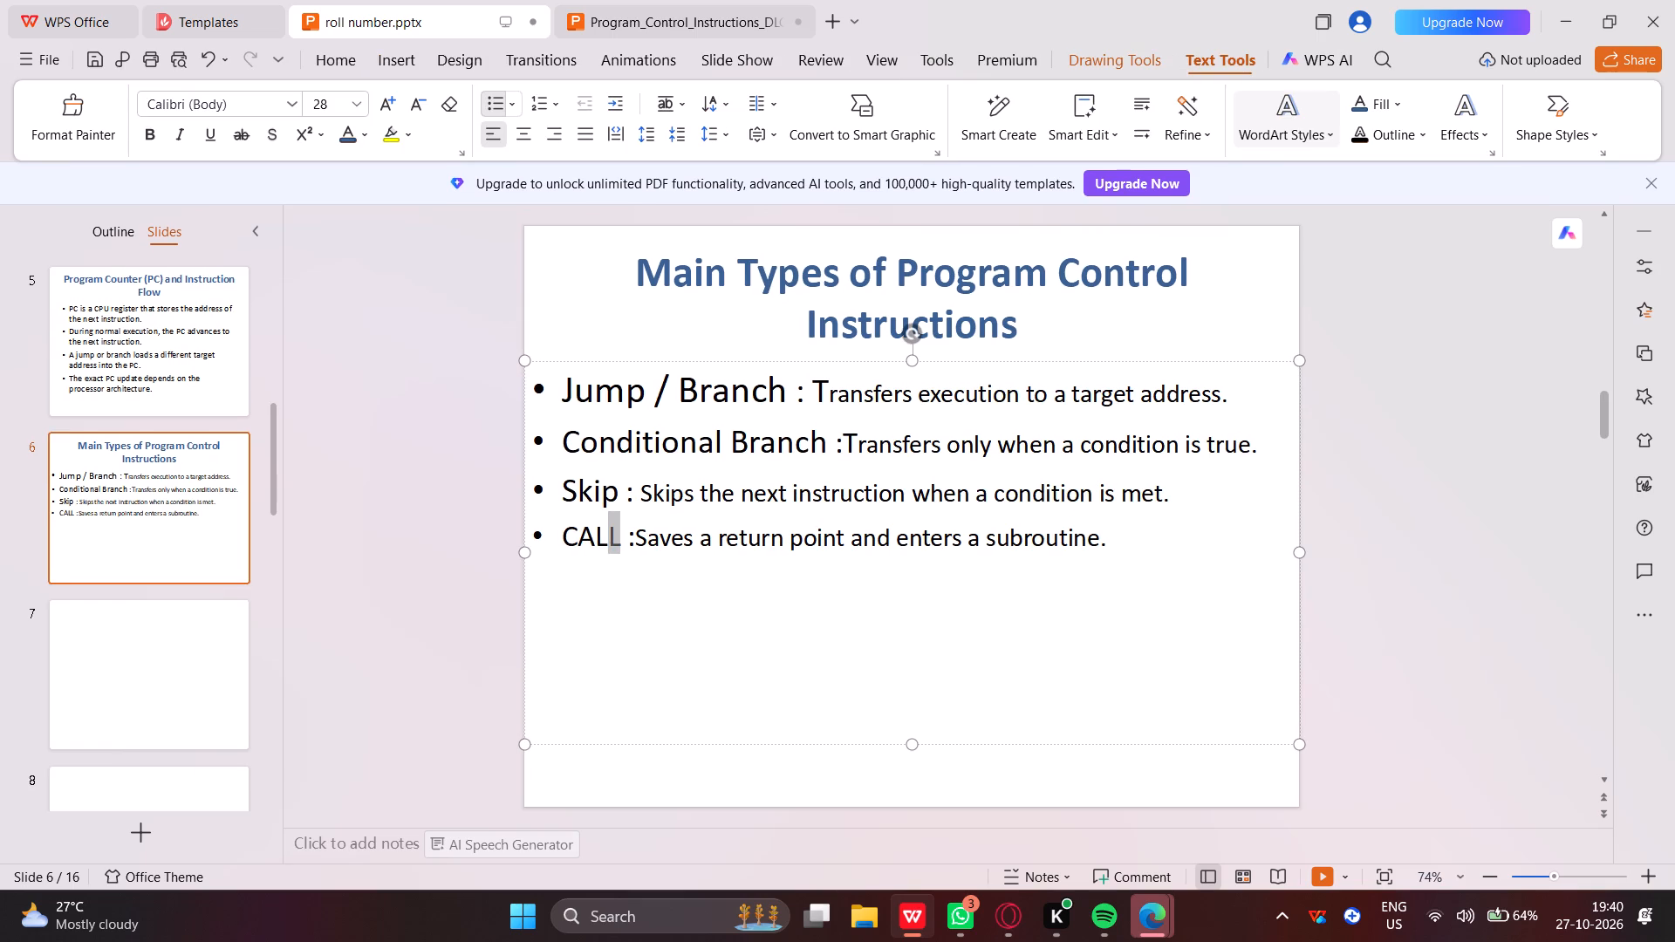
{"action": "left_click_drag", "start_coordinate": [588, 542], "coordinate": [550, 538]}
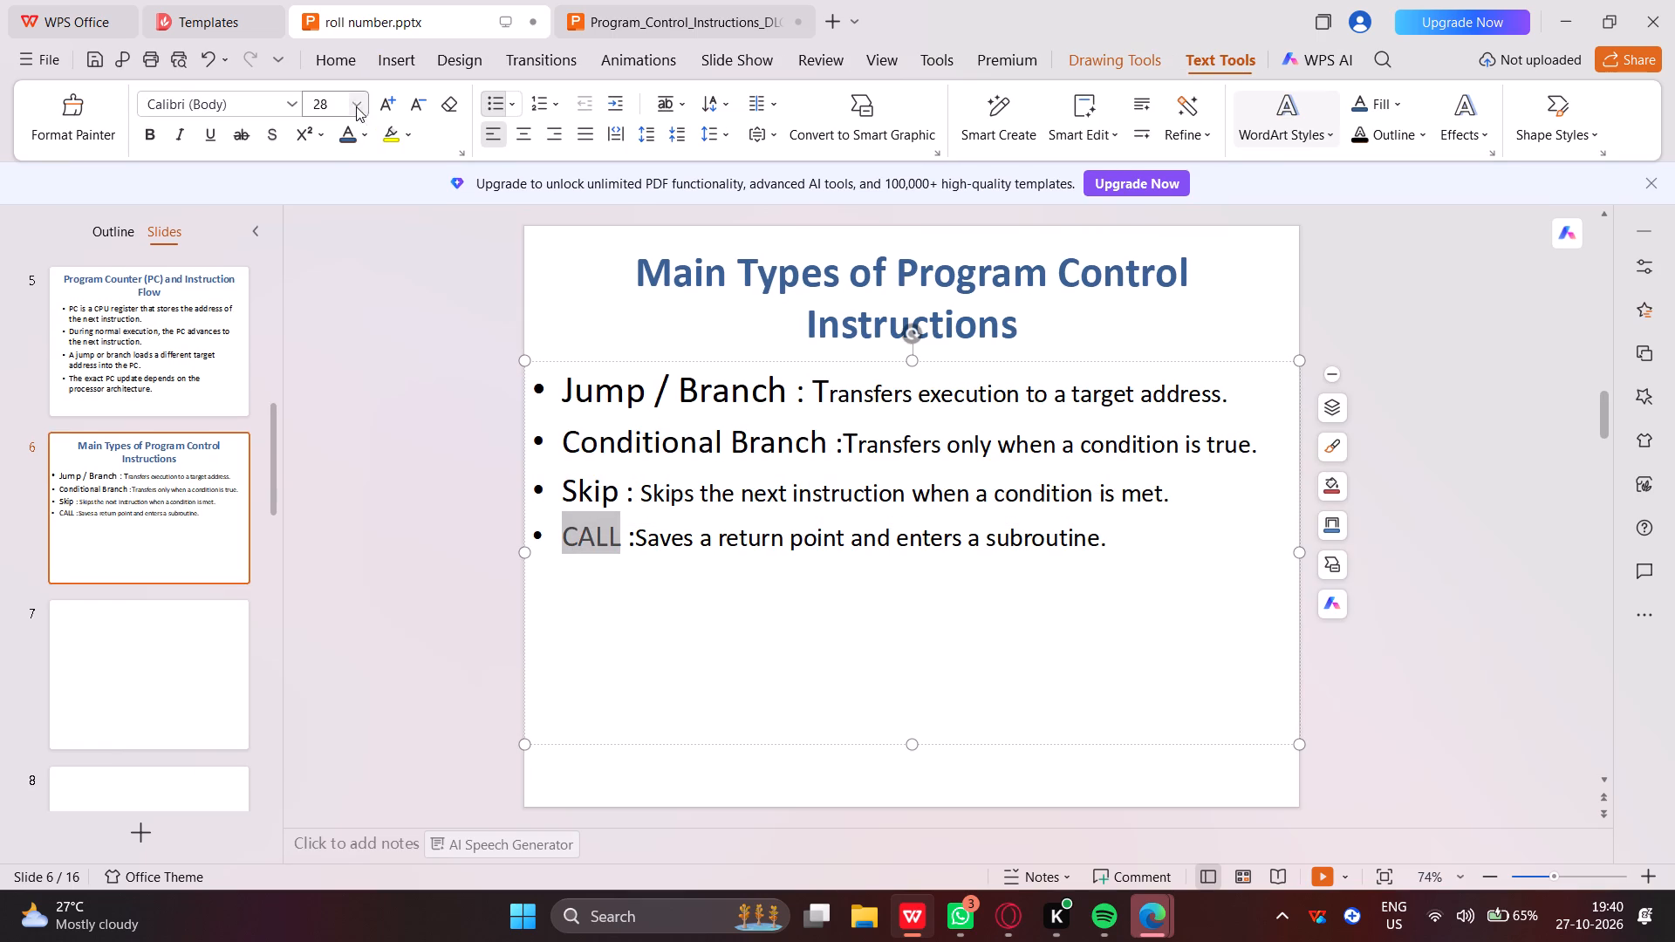
{"action": "left_click", "coordinate": [357, 107]}
{"action": "left_click", "coordinate": [334, 294]}
{"action": "left_click", "coordinate": [398, 460]}
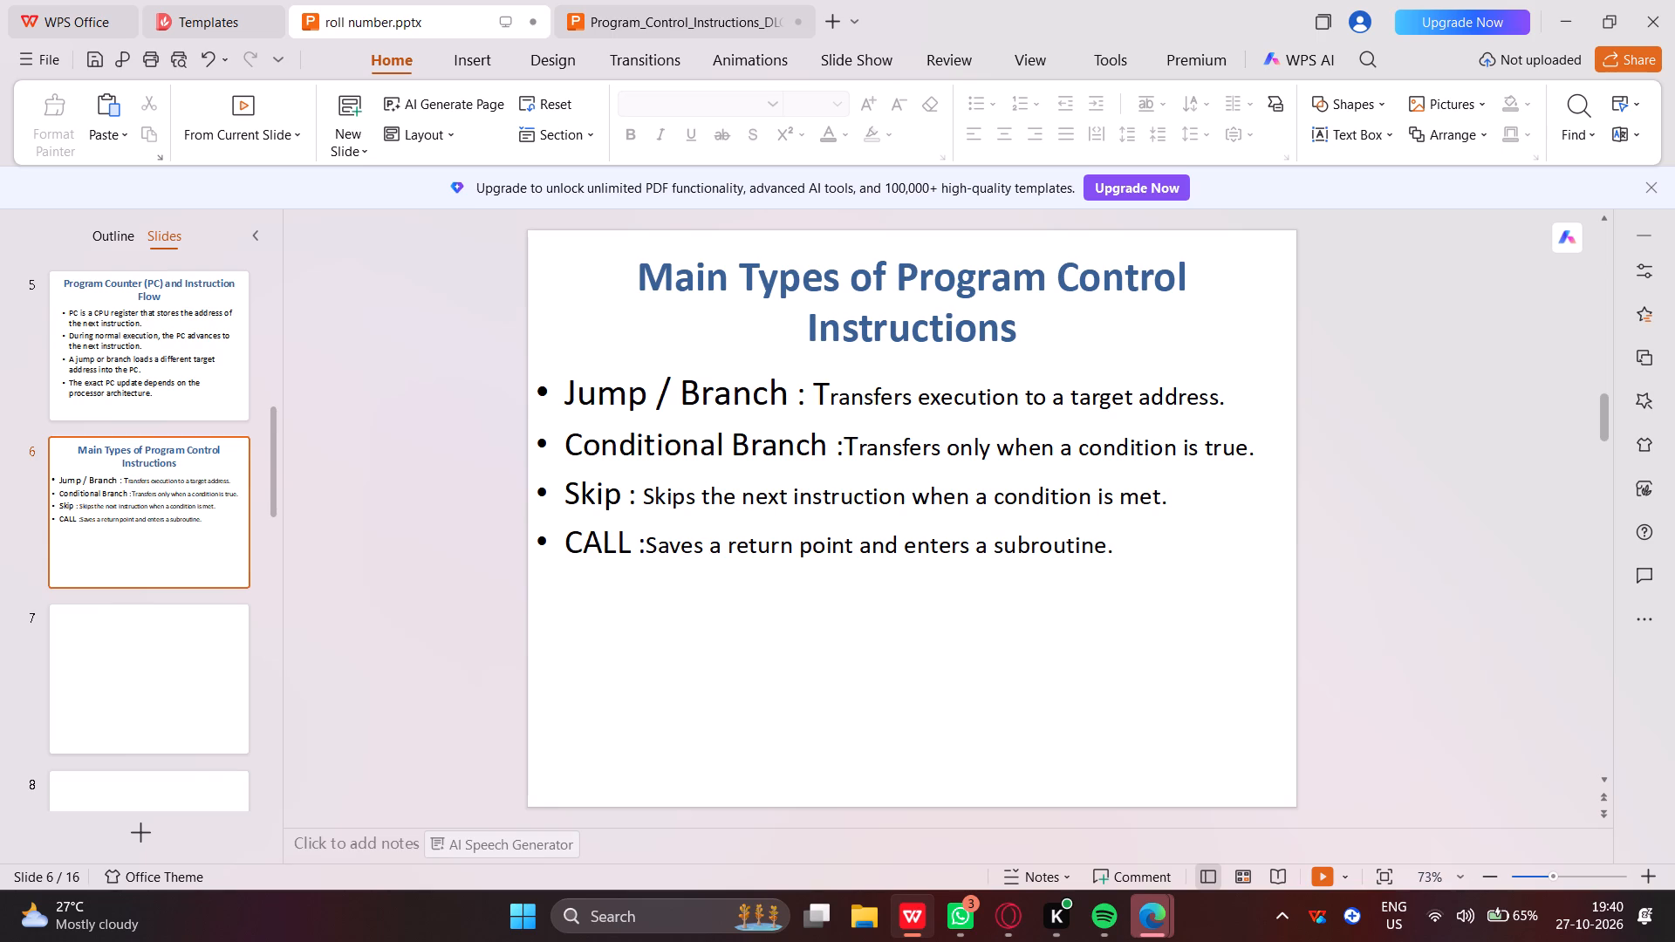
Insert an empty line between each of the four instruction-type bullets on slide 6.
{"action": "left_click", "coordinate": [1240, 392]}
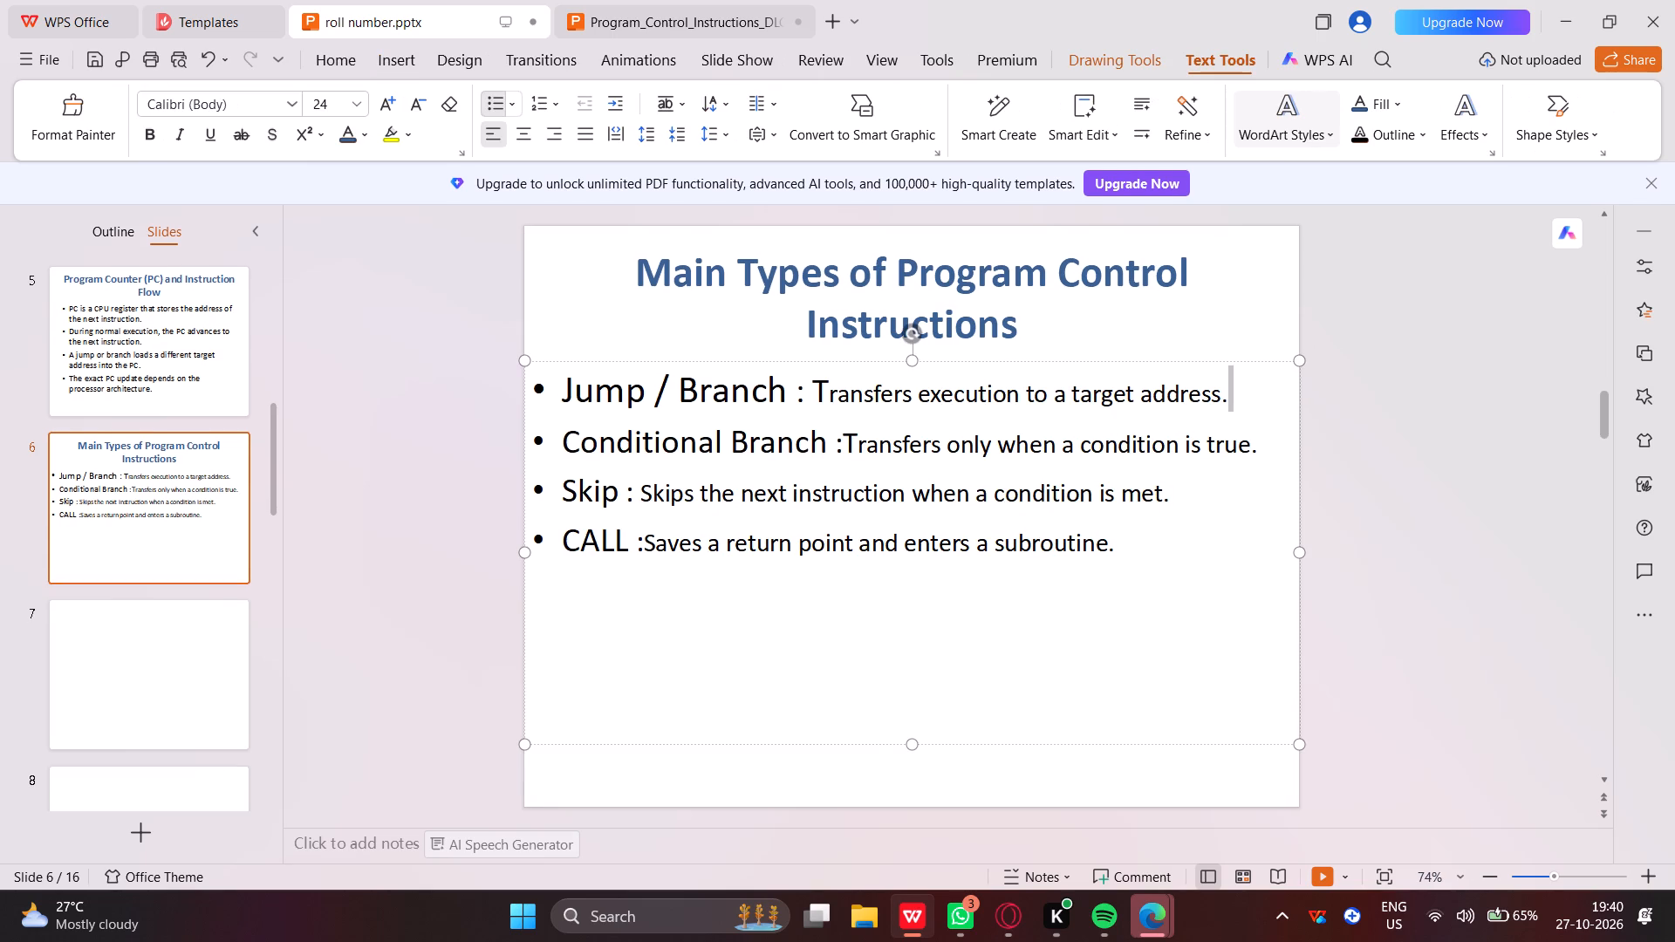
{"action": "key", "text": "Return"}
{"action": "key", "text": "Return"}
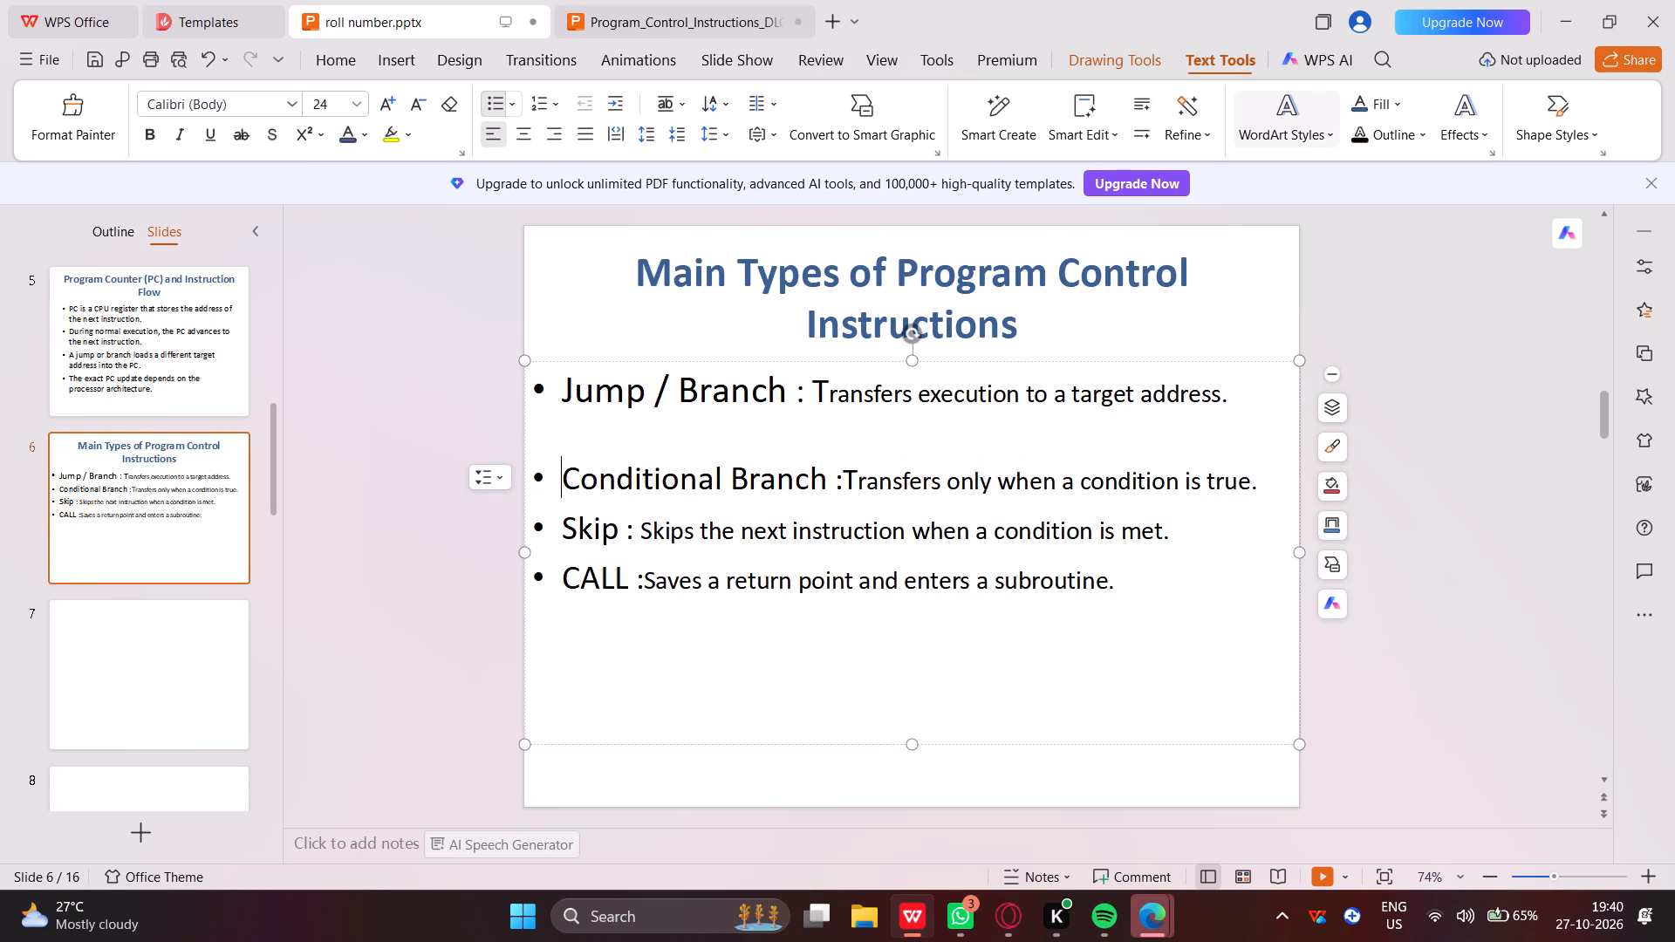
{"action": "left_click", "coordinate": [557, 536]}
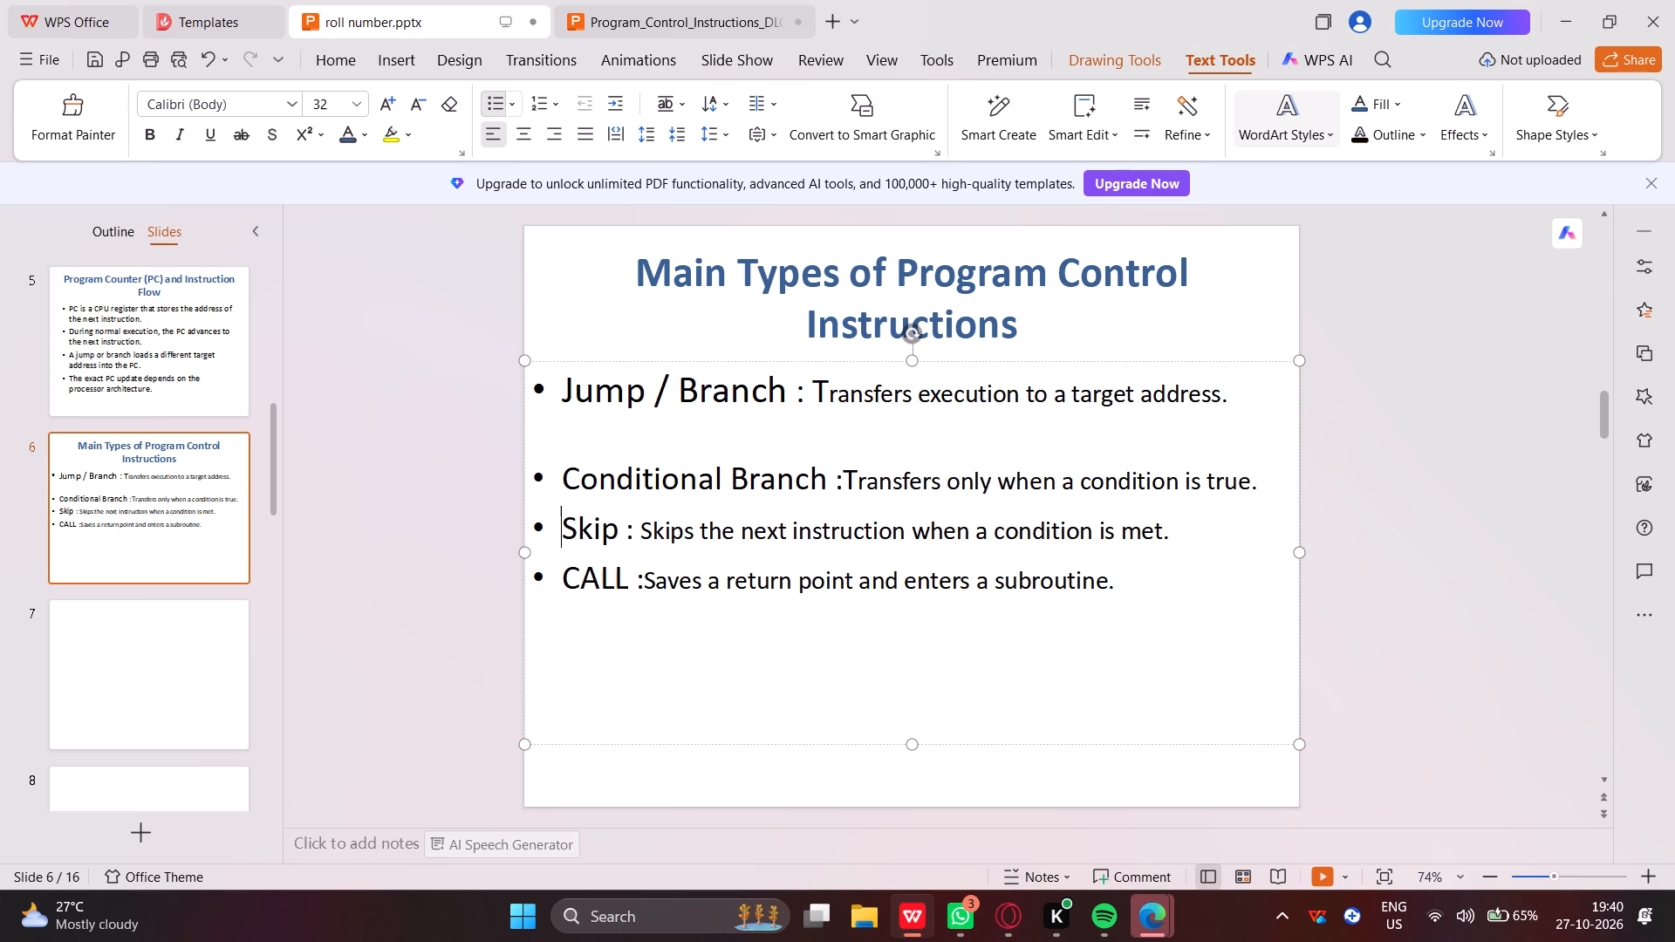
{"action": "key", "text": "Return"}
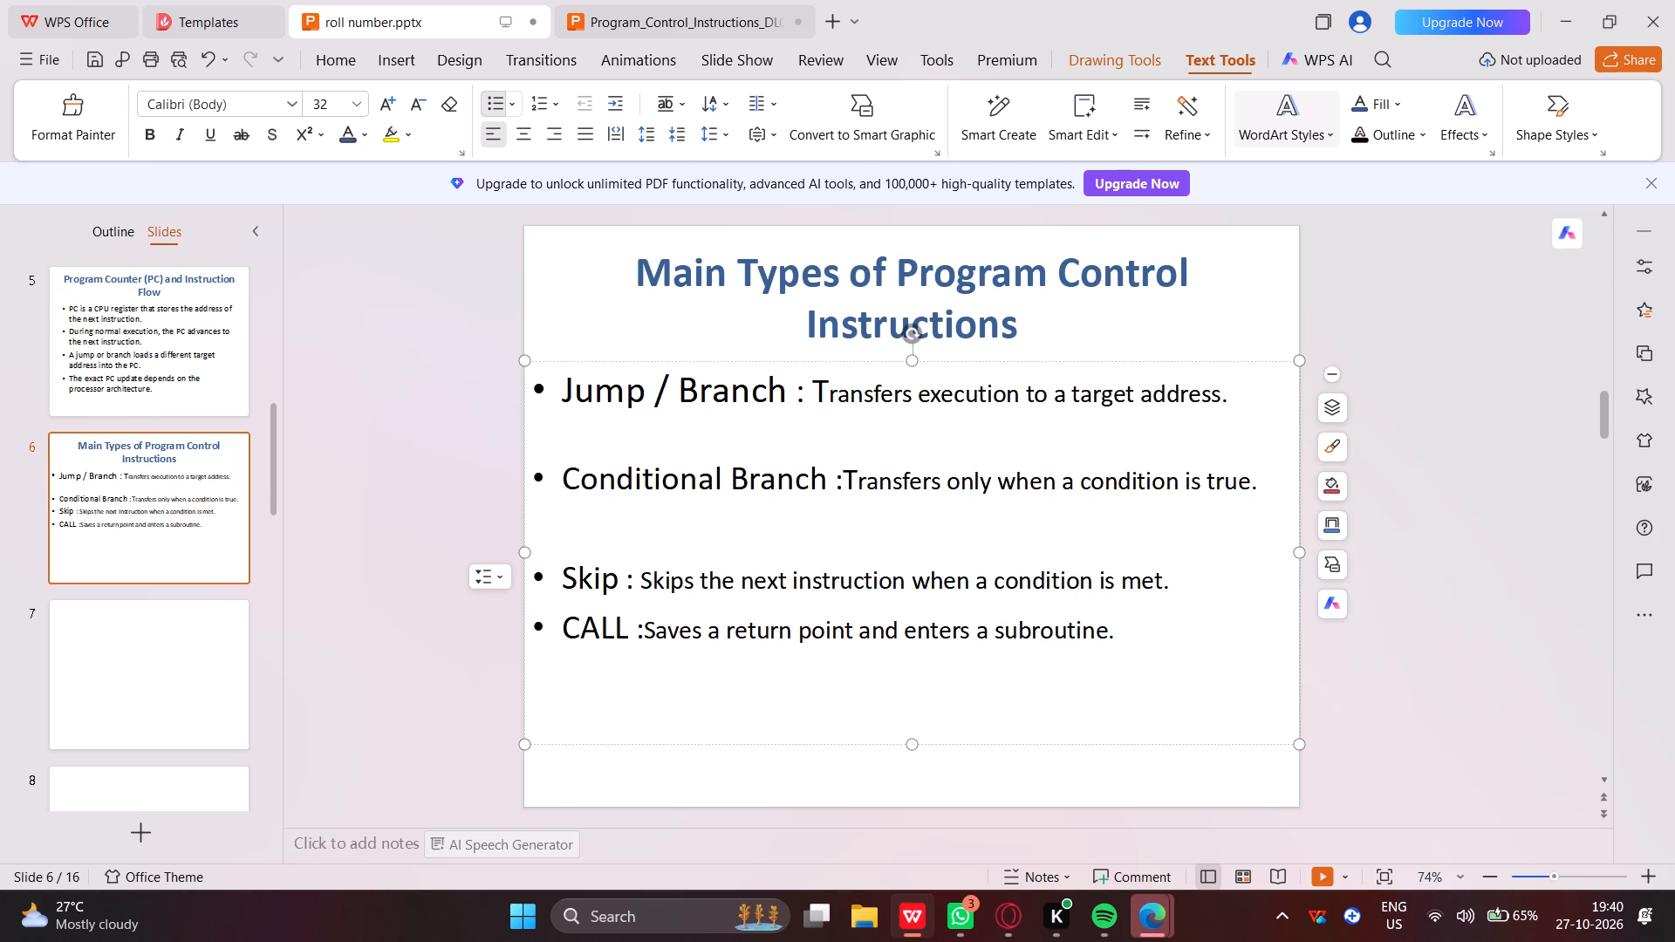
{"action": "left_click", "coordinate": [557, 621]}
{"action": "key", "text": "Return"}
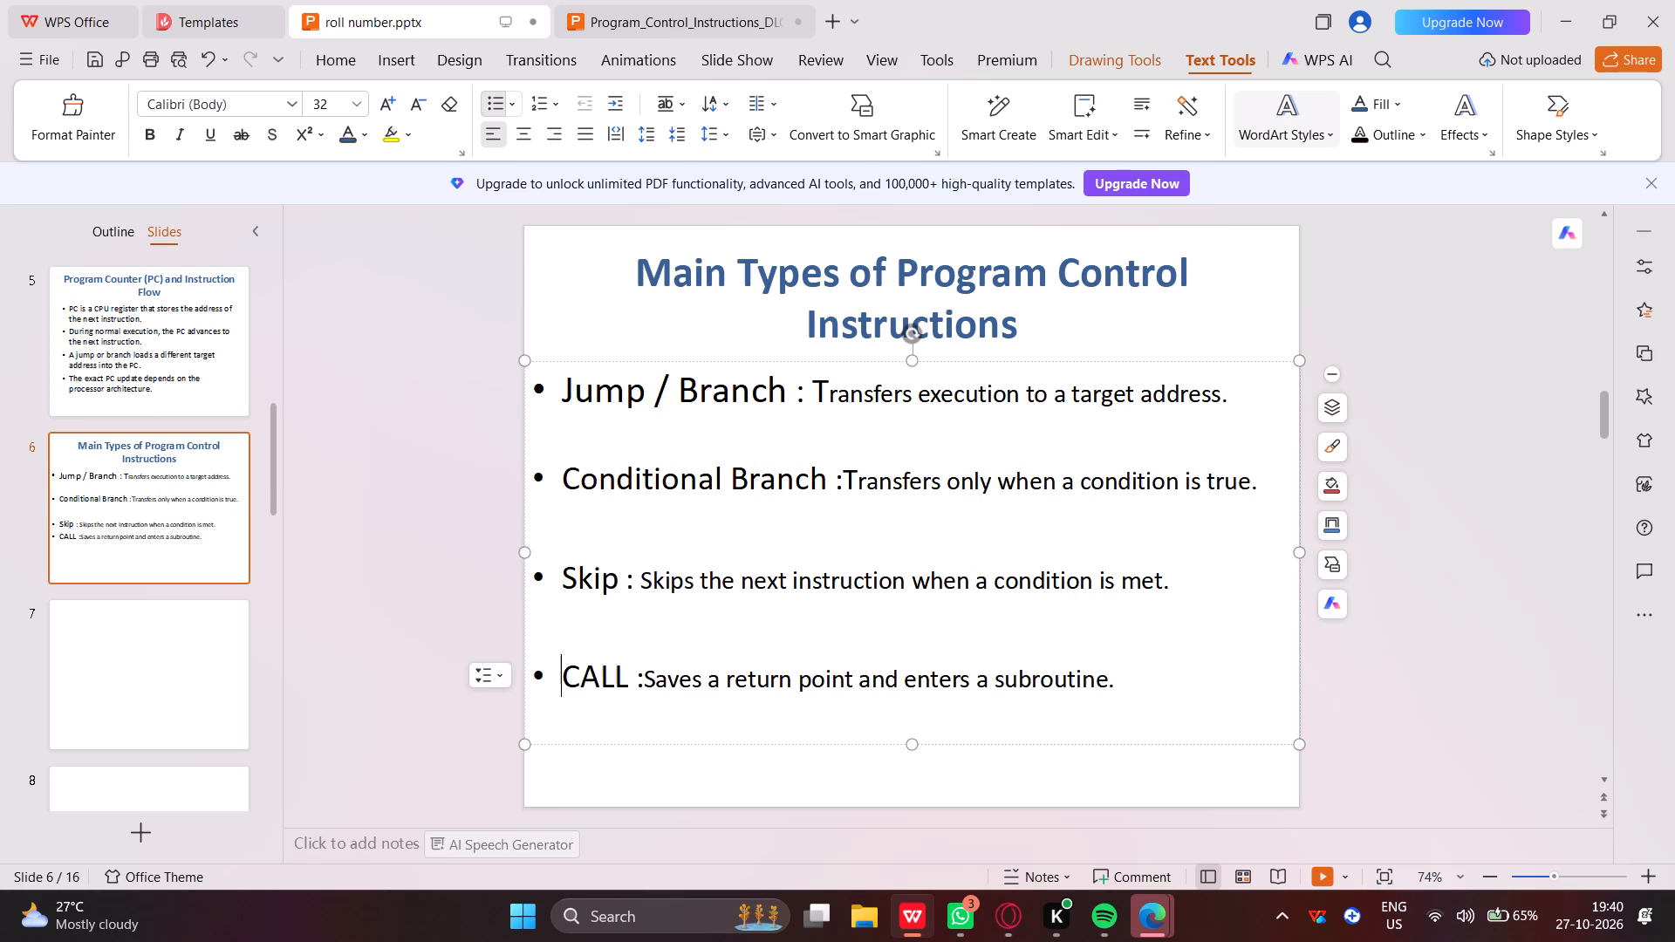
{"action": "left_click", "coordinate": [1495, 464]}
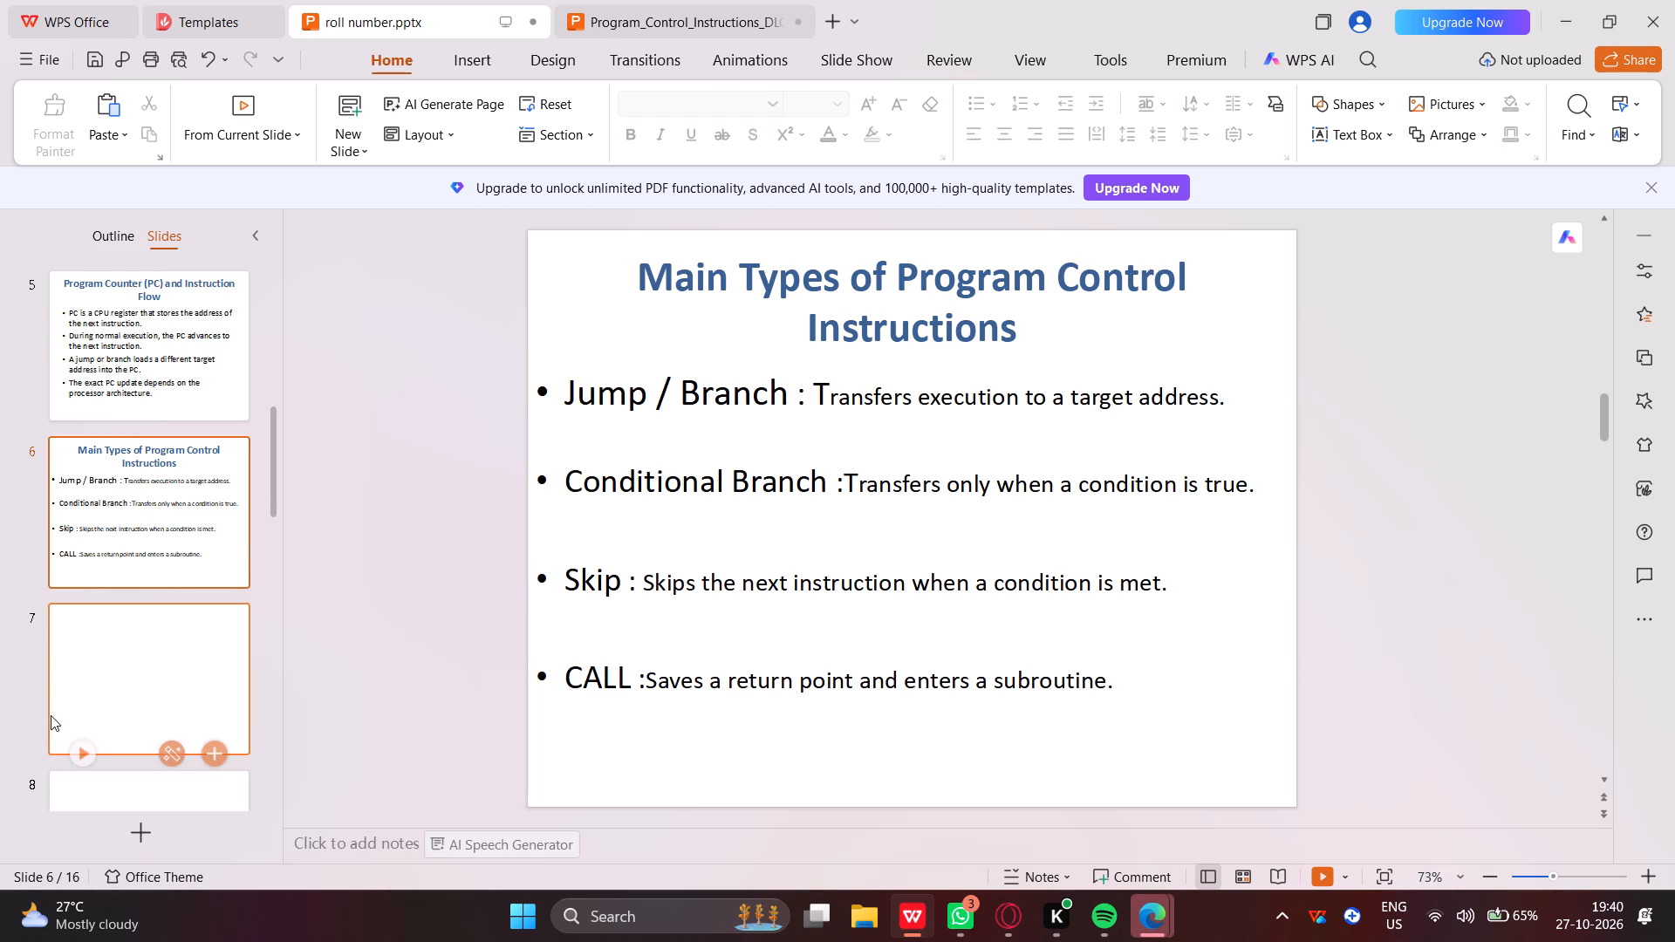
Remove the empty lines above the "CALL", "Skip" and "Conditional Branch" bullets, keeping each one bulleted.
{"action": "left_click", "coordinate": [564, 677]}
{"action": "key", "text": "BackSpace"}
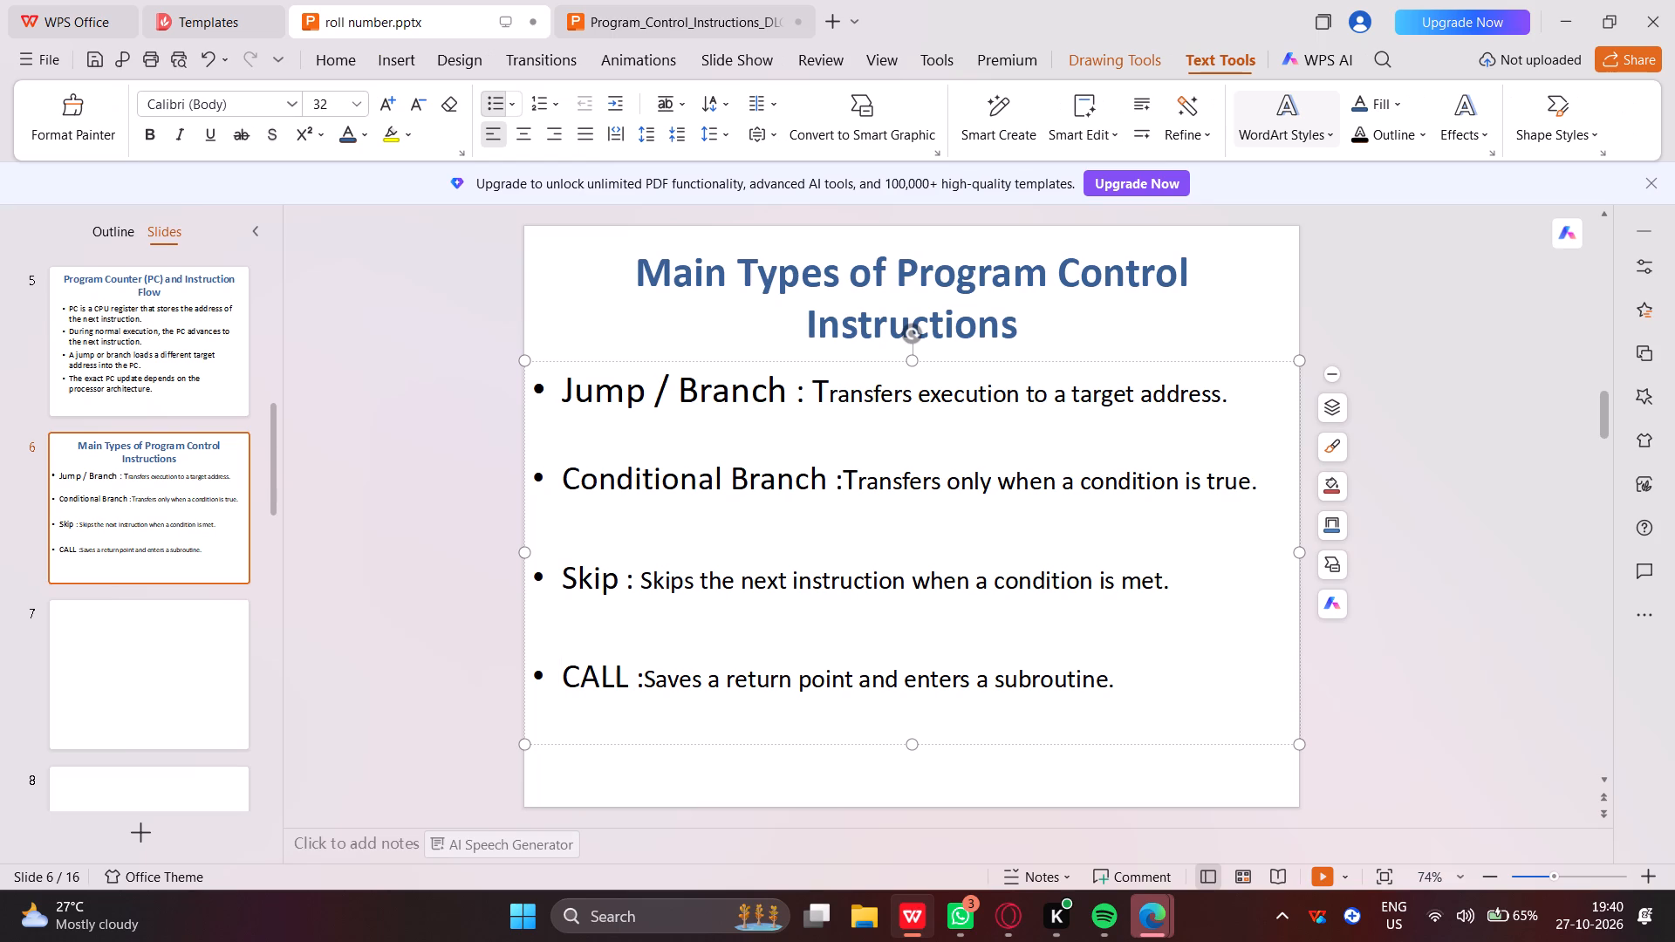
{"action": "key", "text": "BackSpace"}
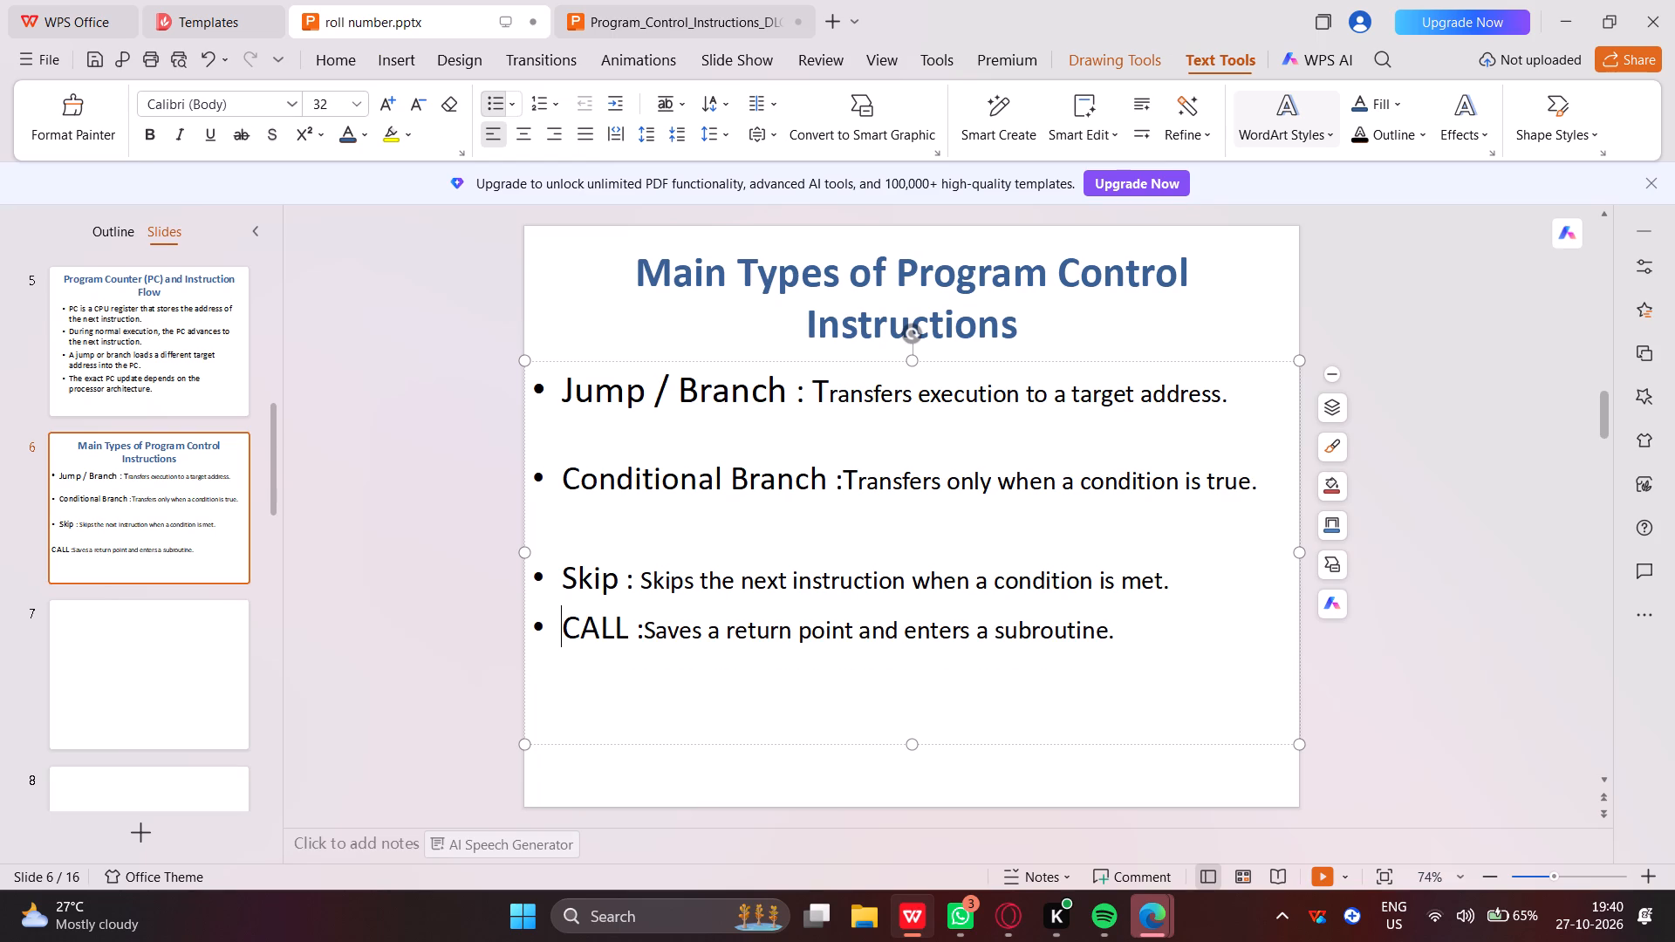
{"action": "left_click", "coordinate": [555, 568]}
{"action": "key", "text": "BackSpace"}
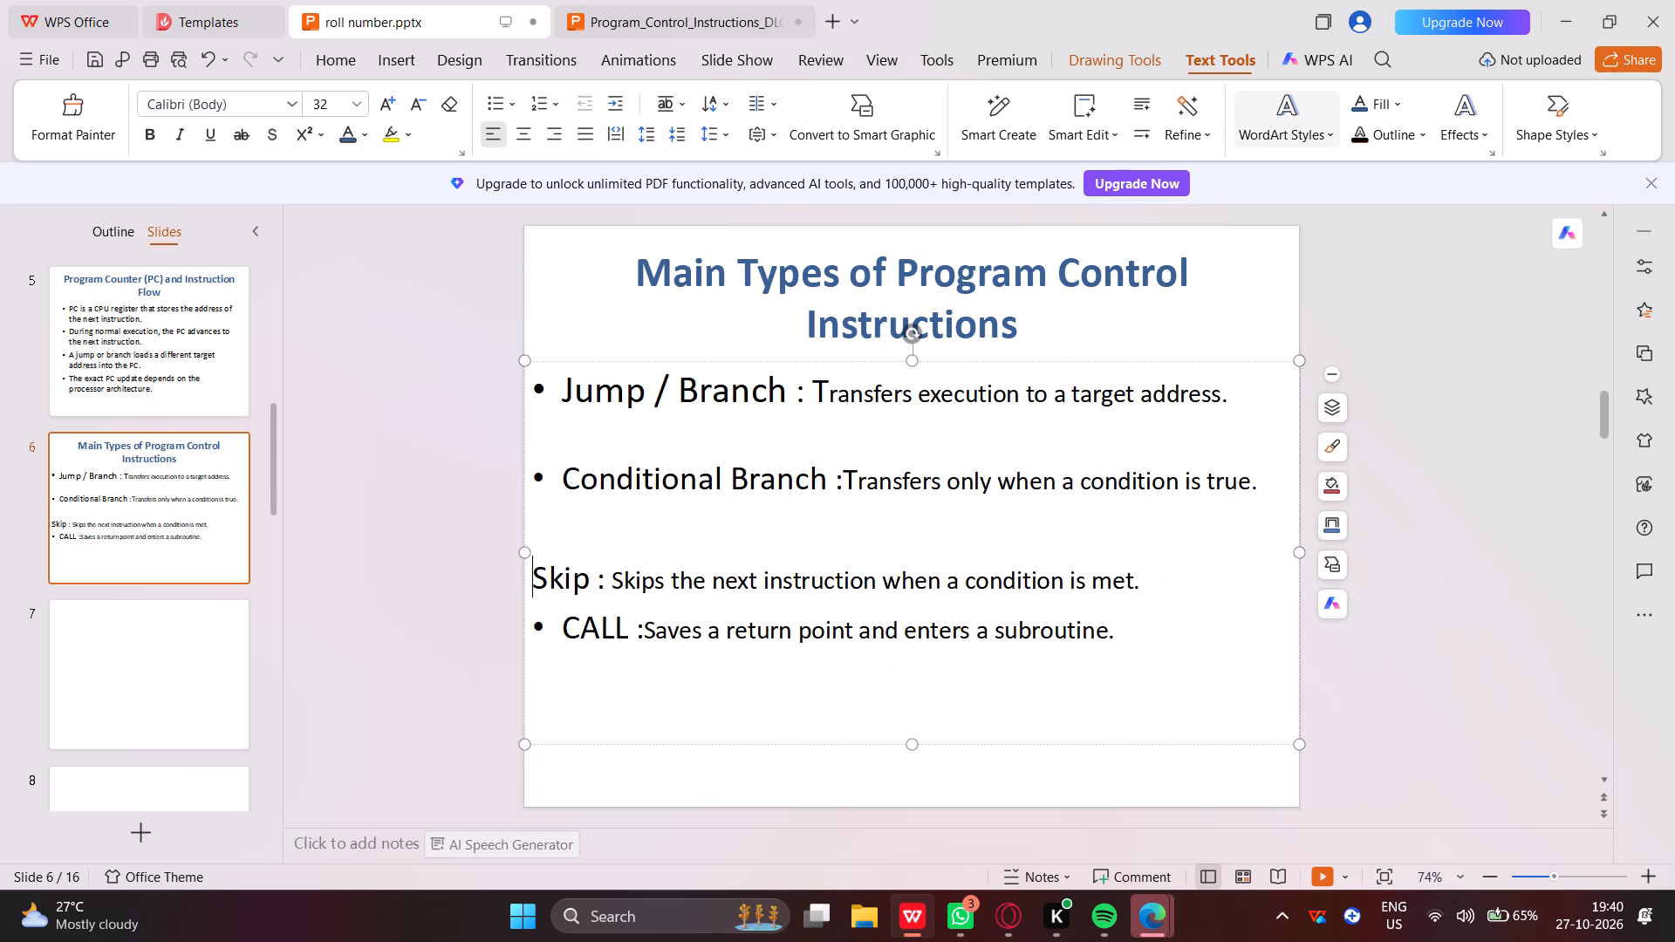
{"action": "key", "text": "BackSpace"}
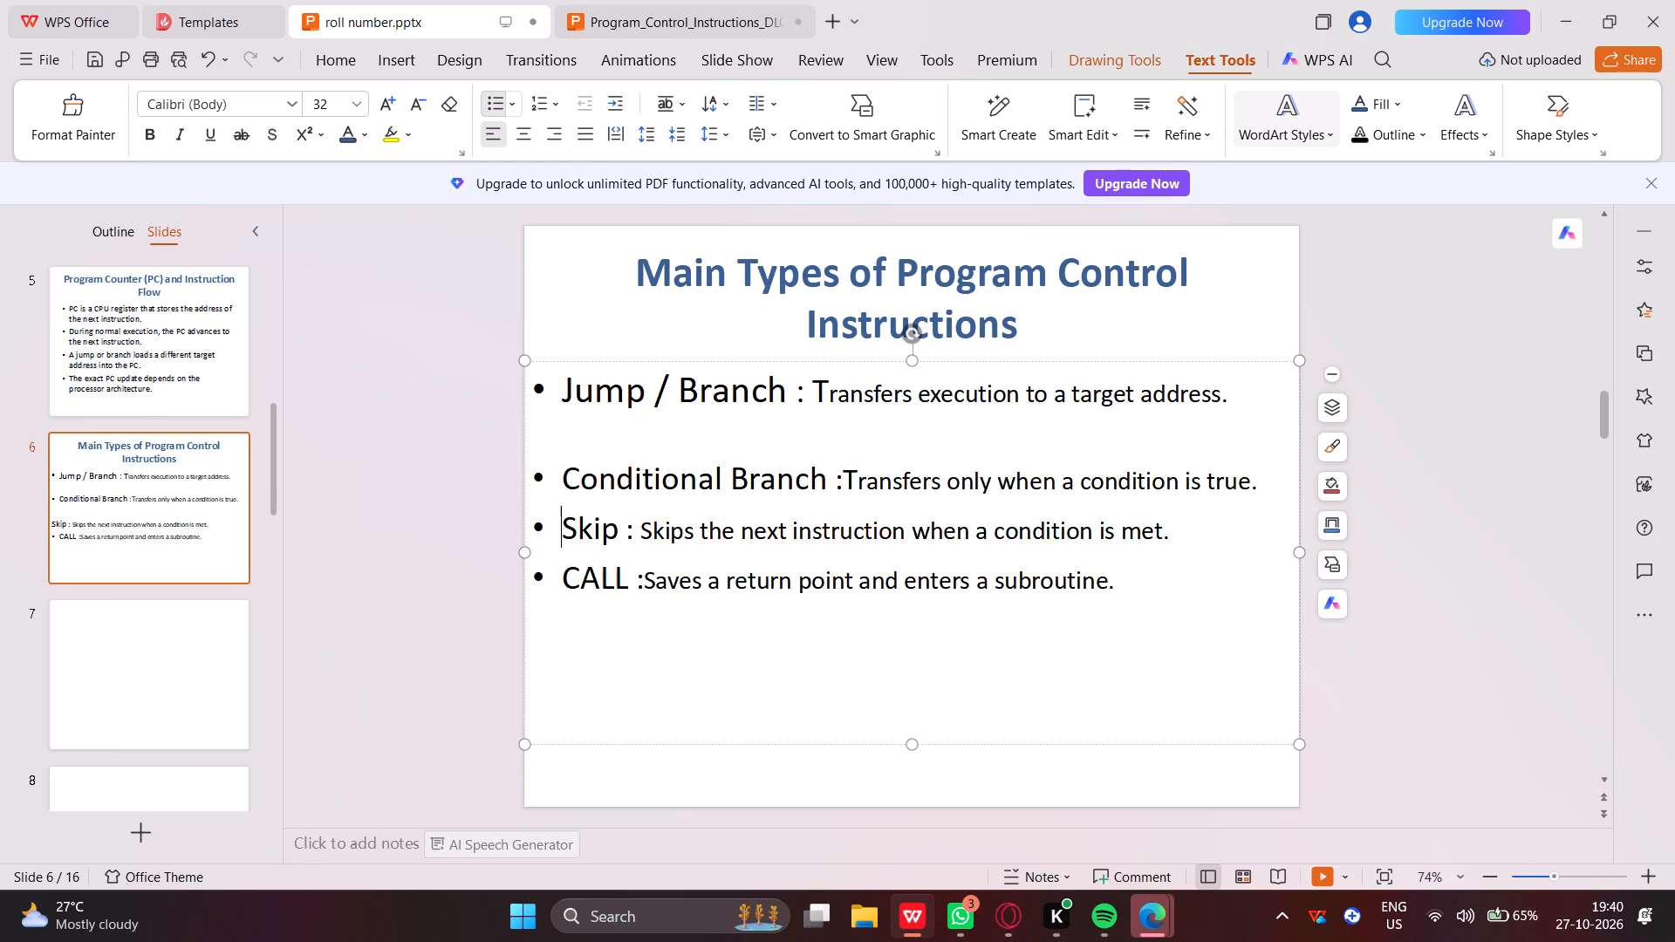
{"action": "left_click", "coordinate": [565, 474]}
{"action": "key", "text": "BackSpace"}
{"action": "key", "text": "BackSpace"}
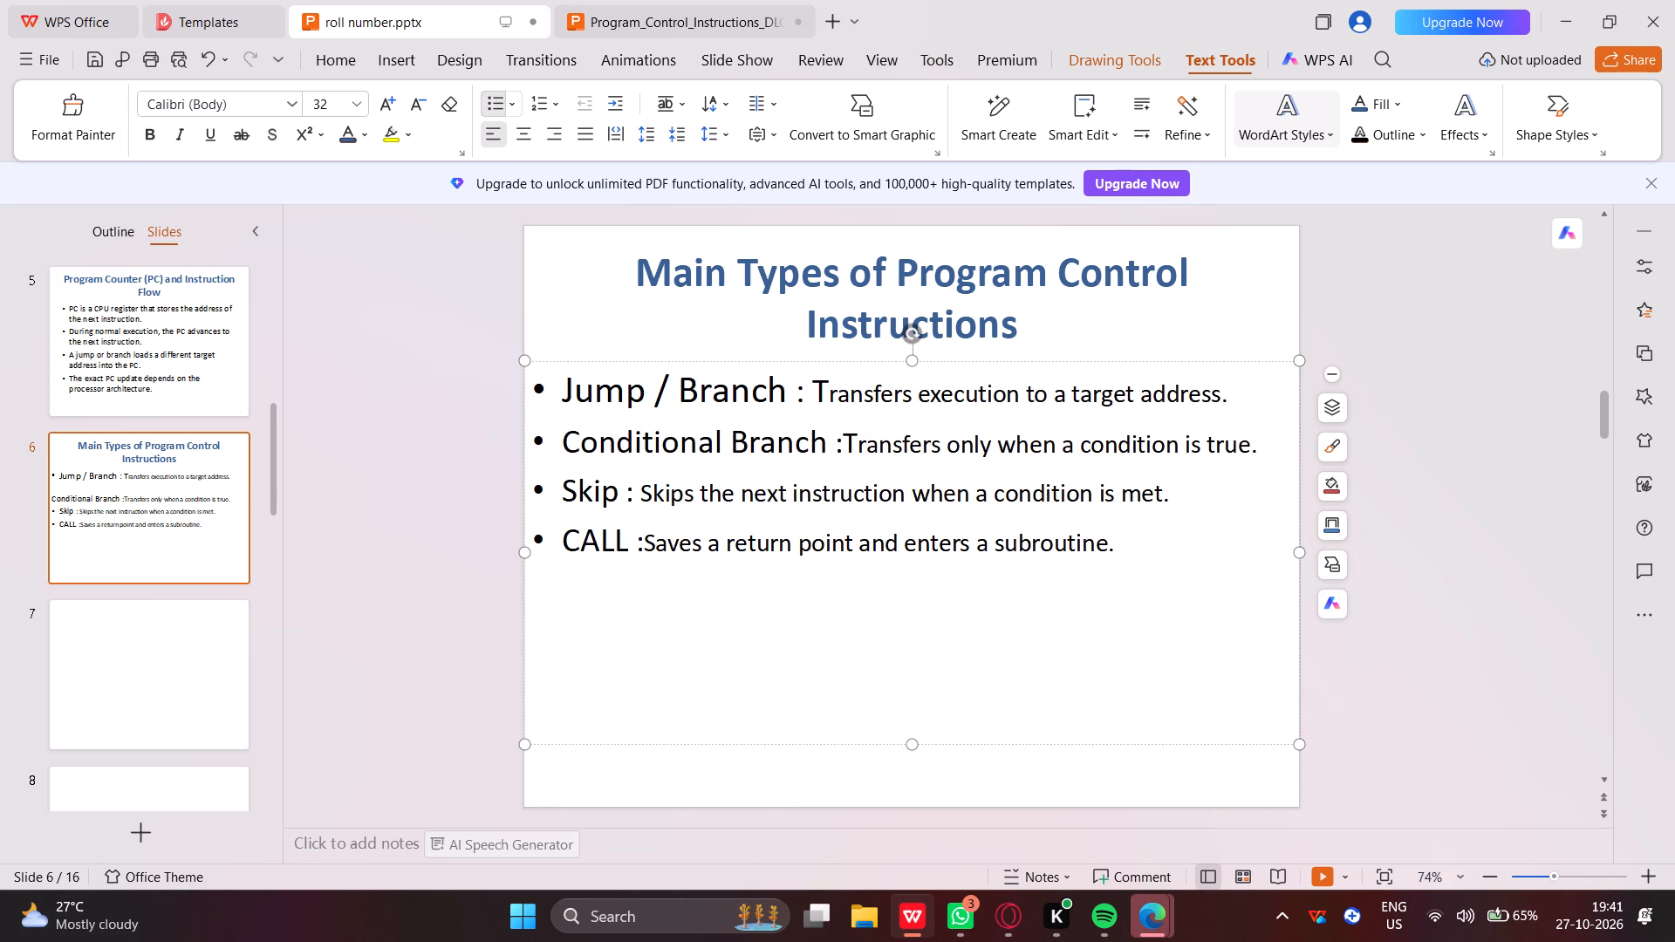
Copy the heading "RETURN" from slide 5 of the downloaded deck into roll number.pptx as the fifth bullet on slide 6.
{"action": "left_click", "coordinate": [735, 4]}
{"action": "left_click", "coordinate": [817, 555]}
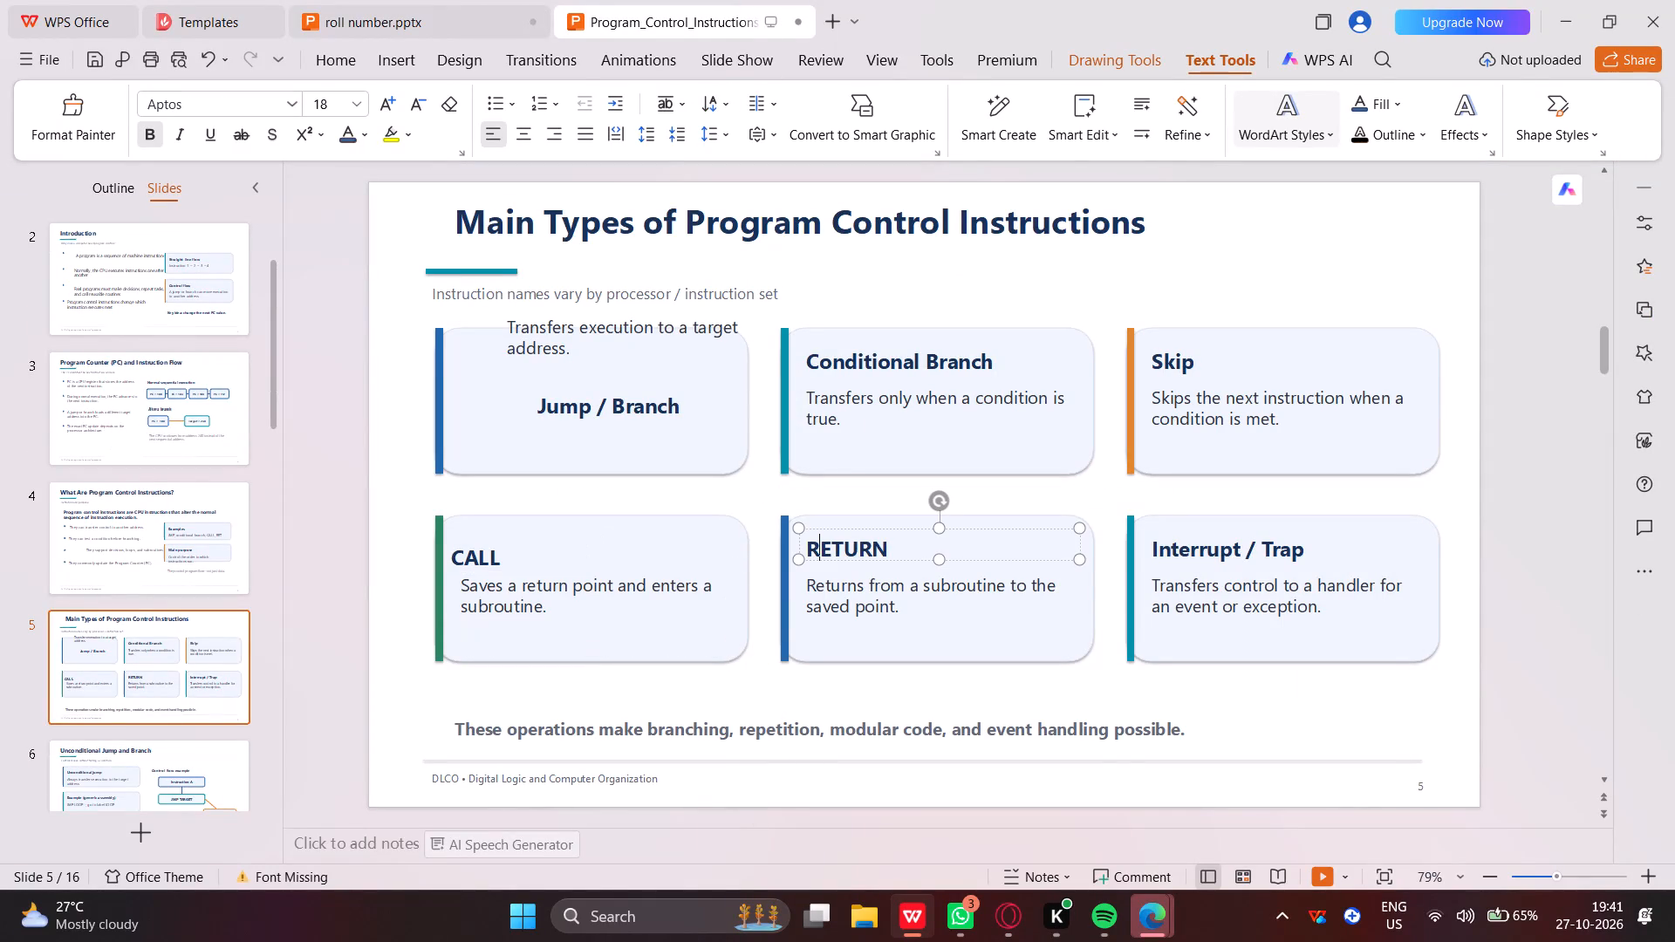
{"action": "left_click_drag", "start_coordinate": [810, 547], "coordinate": [883, 545]}
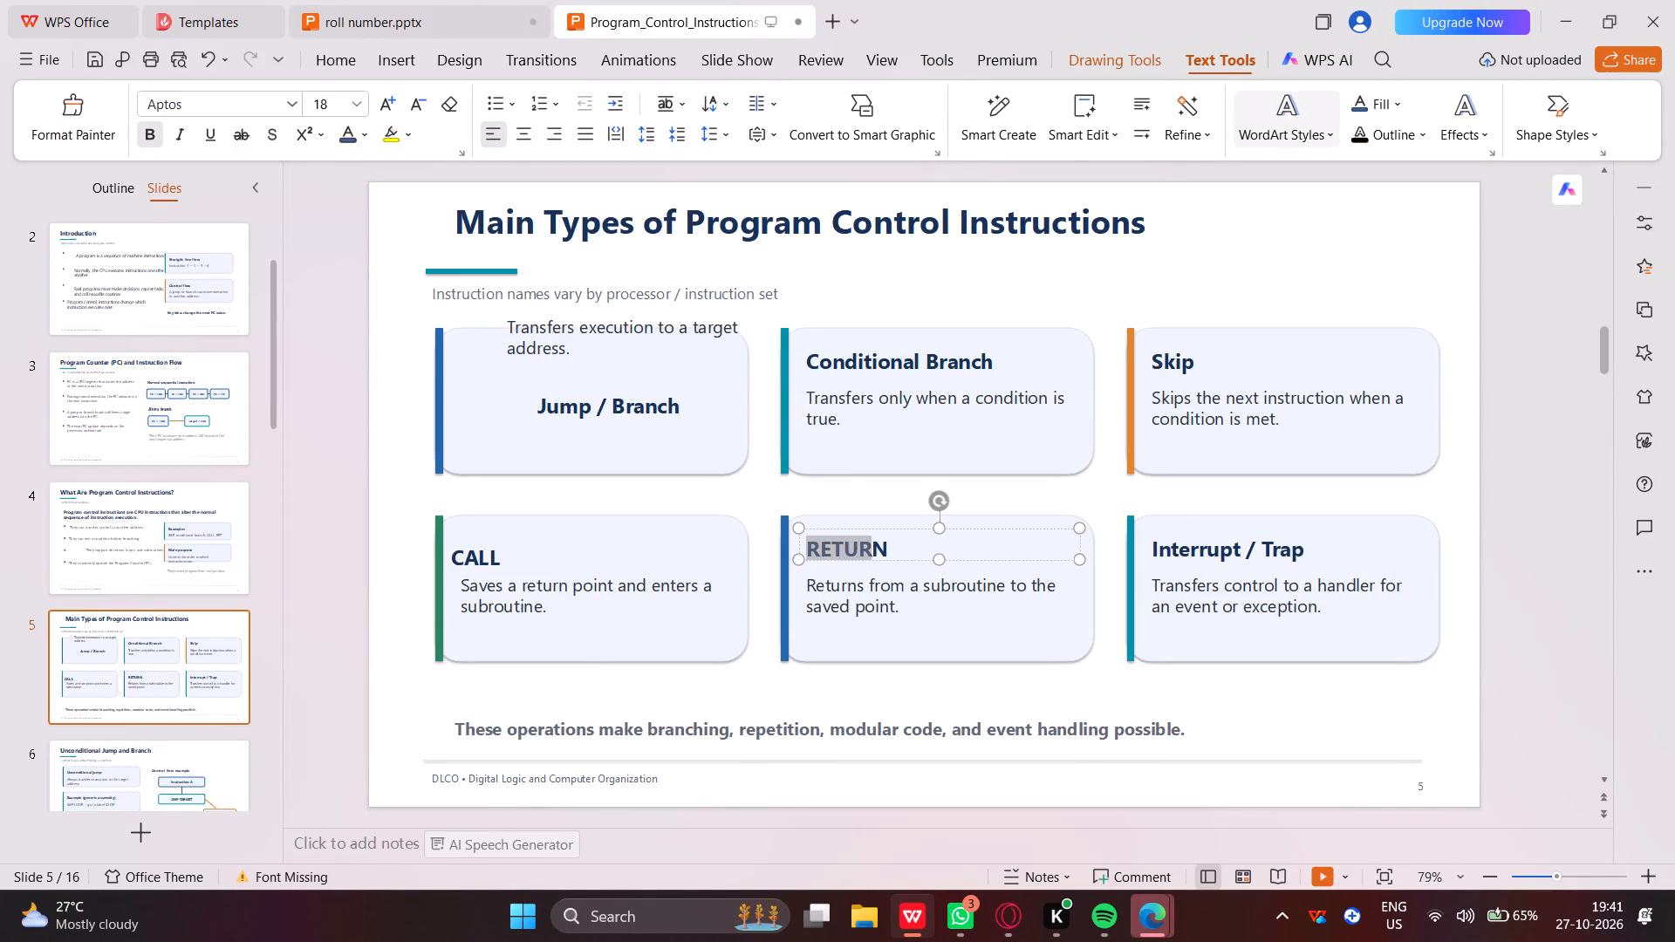
{"action": "left_click_drag", "start_coordinate": [883, 545], "coordinate": [928, 538]}
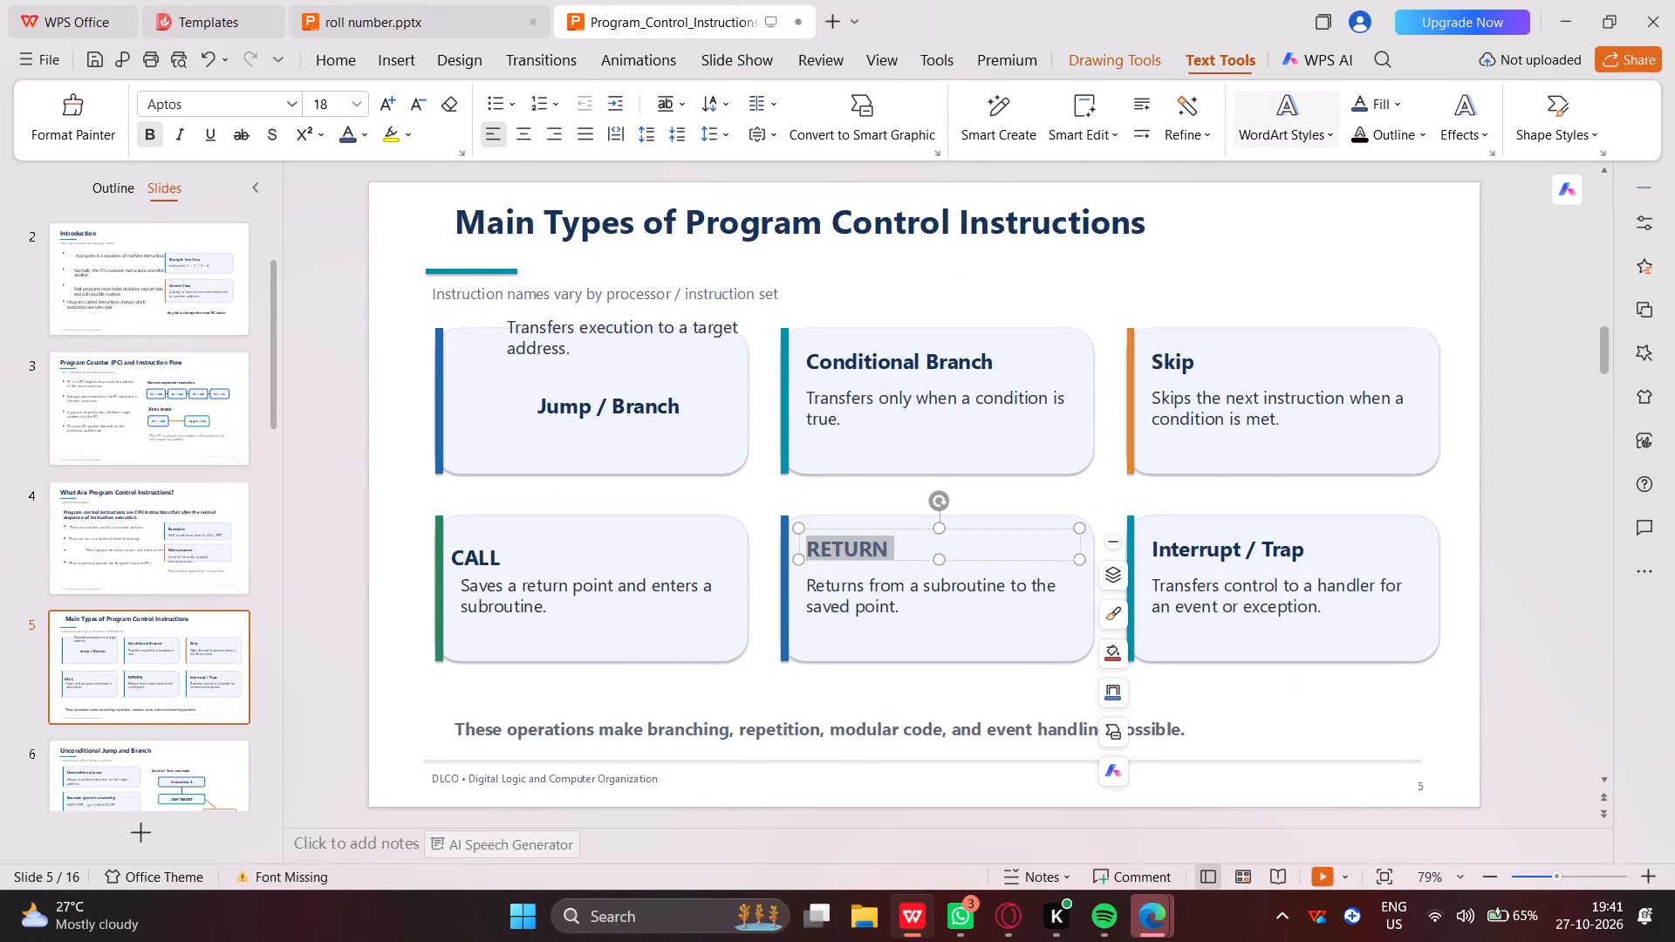
{"action": "key", "text": "ctrl+c"}
{"action": "left_click_drag", "start_coordinate": [296, 7], "coordinate": [306, 28]}
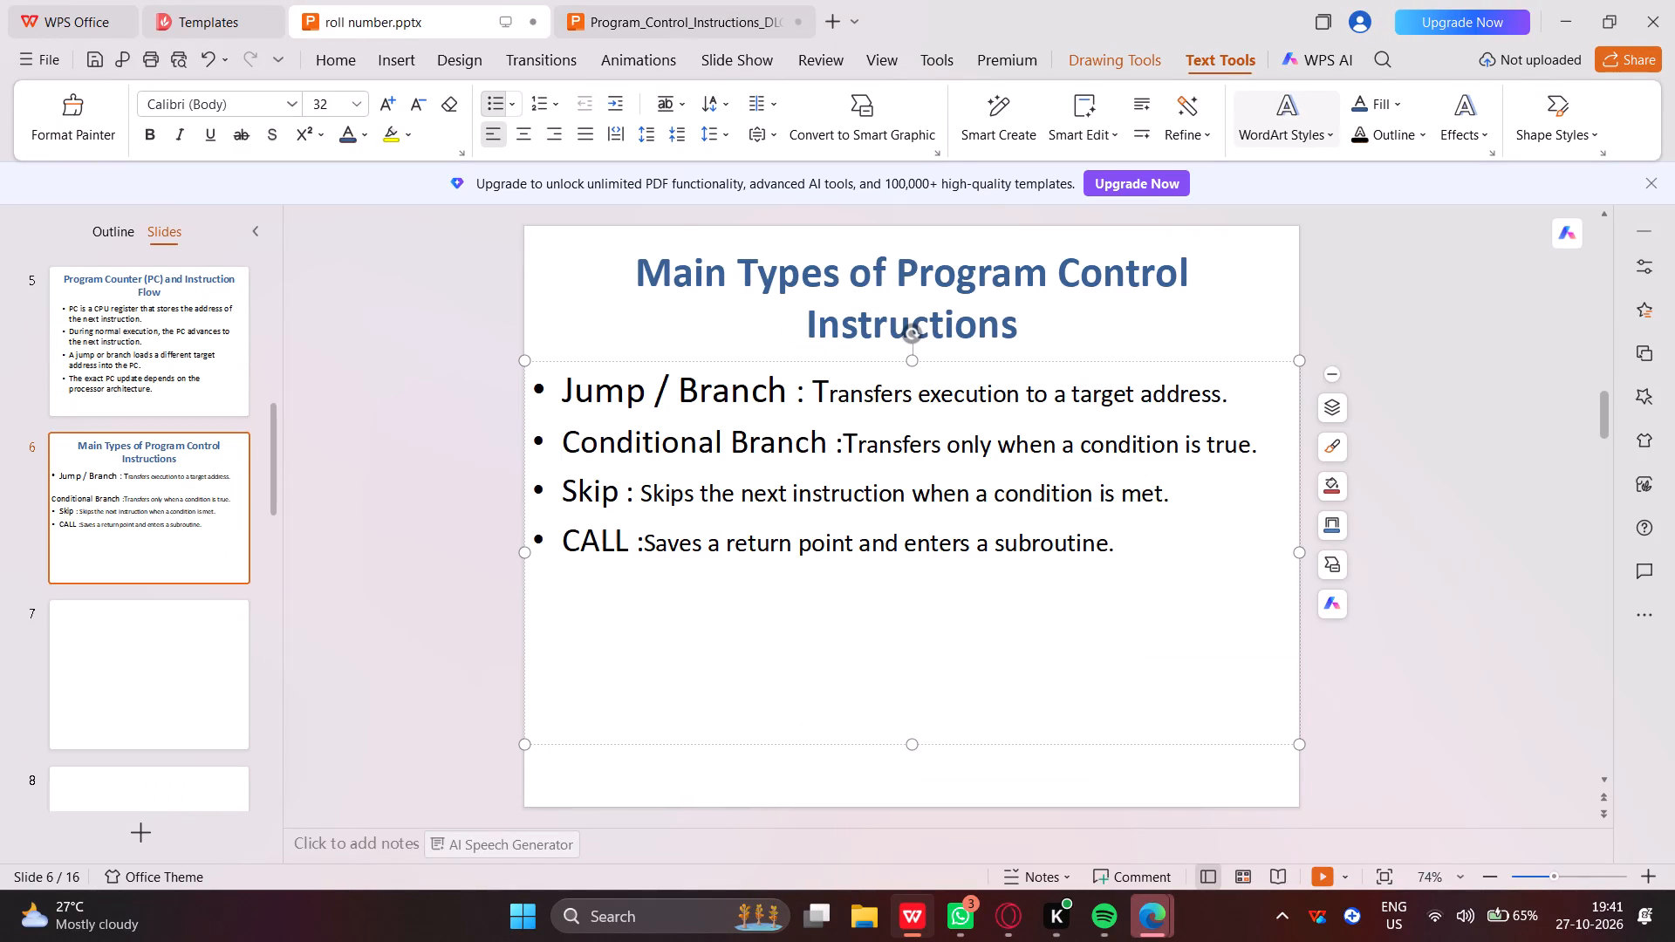
{"action": "left_click", "coordinate": [549, 571]}
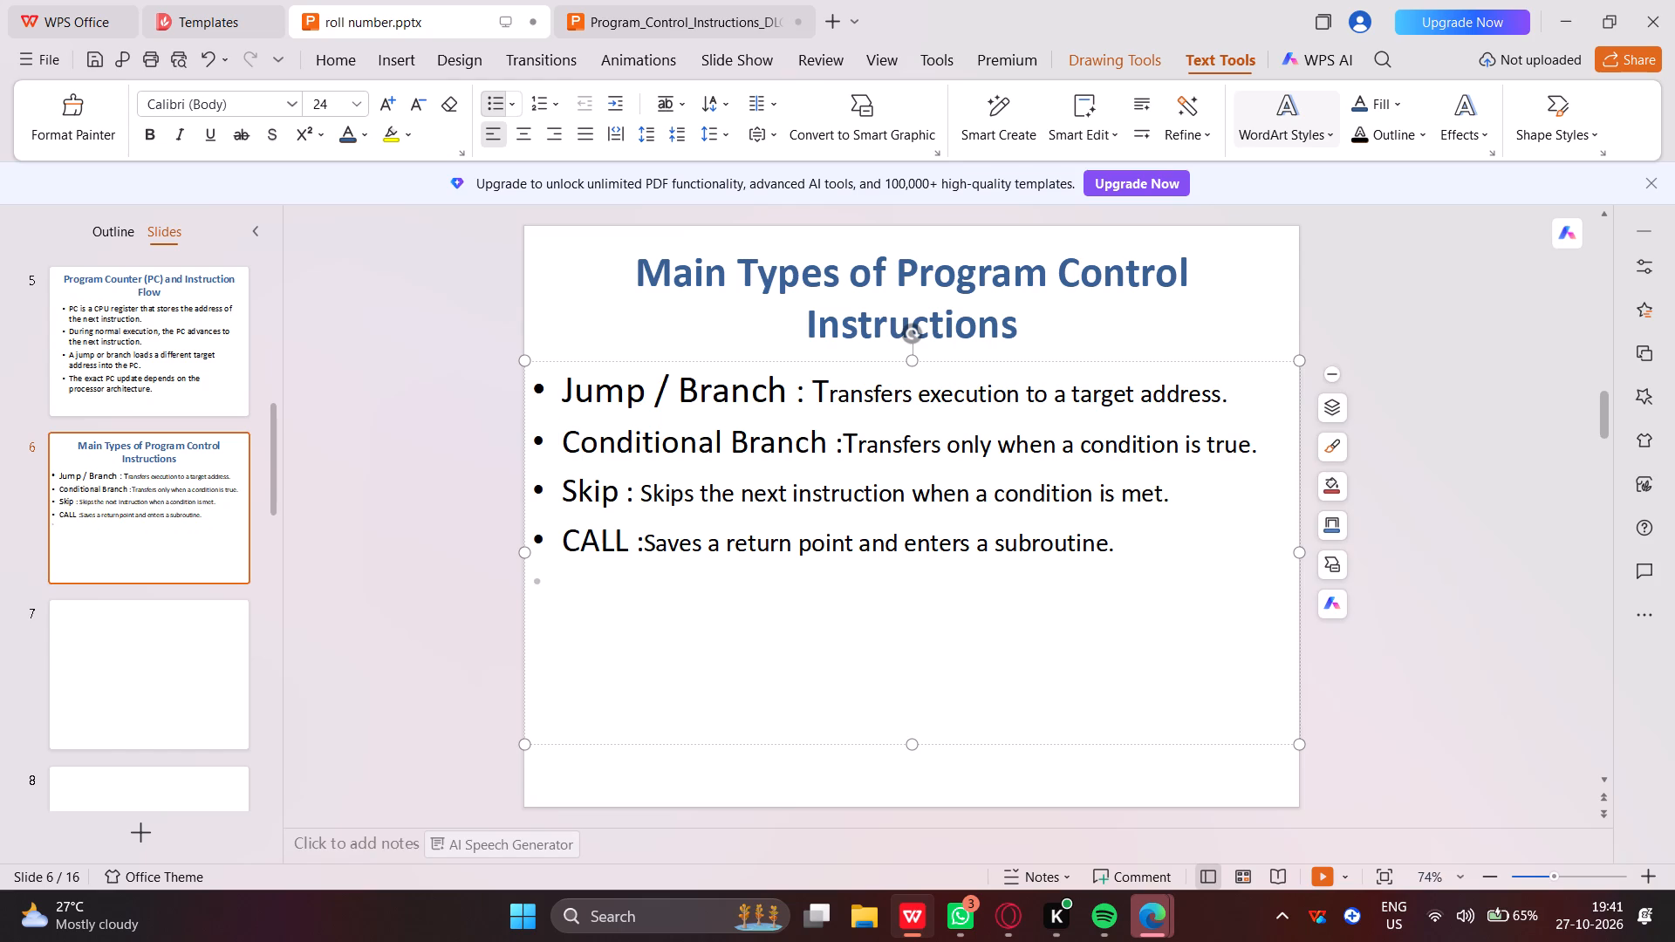
{"action": "key", "text": "ctrl+v"}
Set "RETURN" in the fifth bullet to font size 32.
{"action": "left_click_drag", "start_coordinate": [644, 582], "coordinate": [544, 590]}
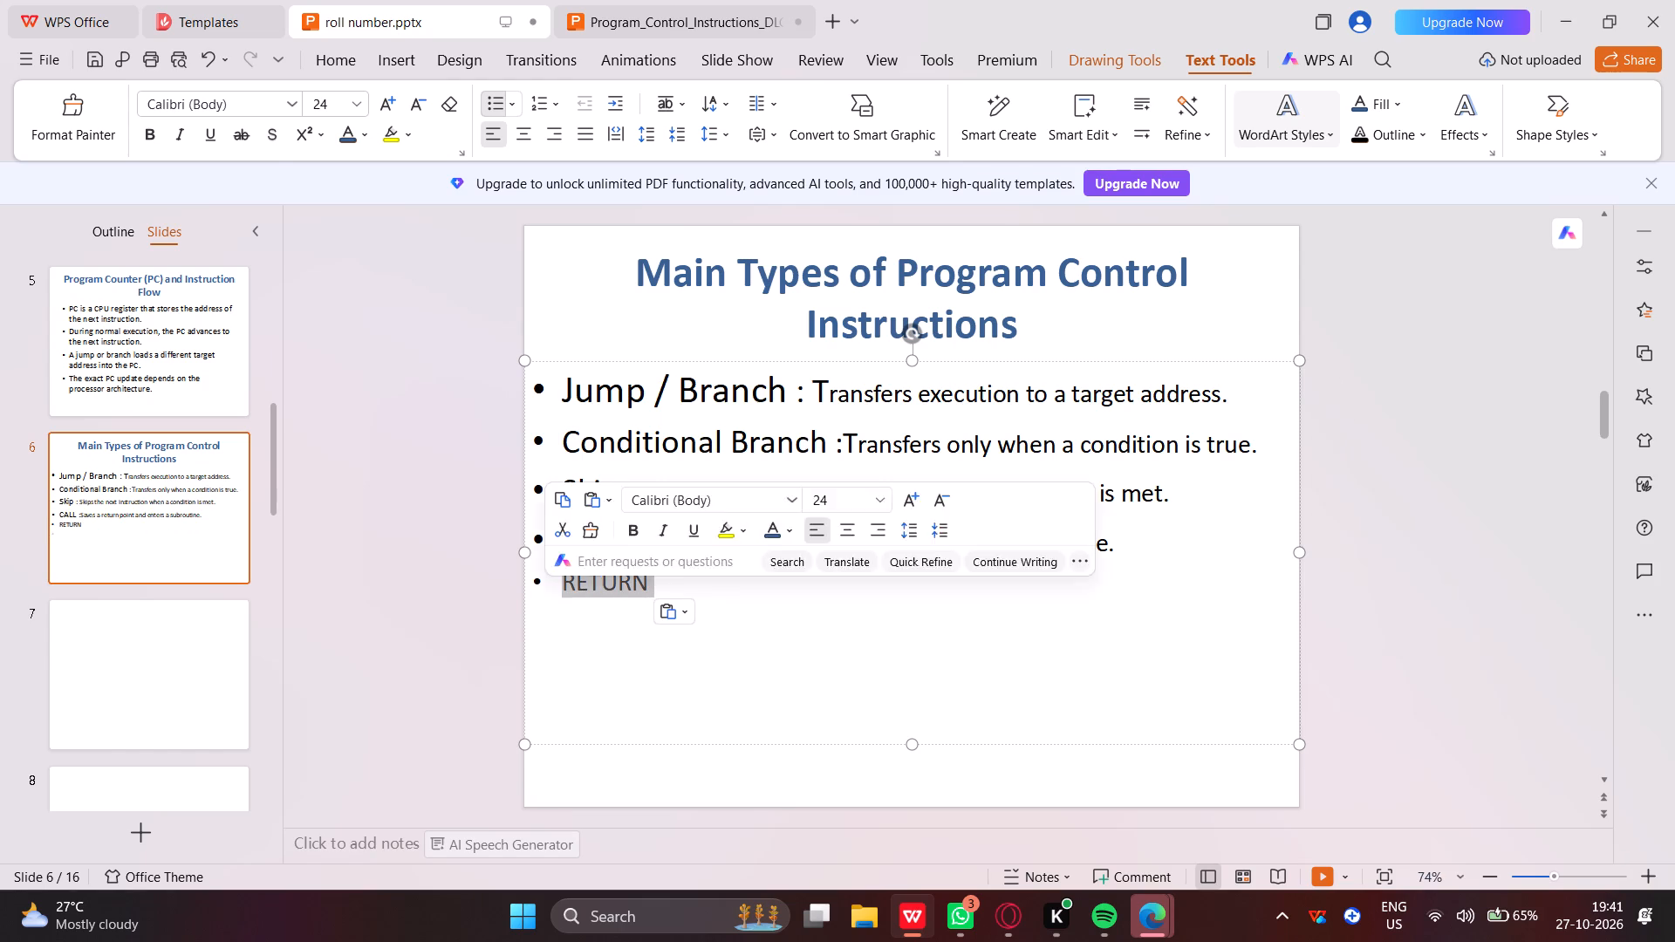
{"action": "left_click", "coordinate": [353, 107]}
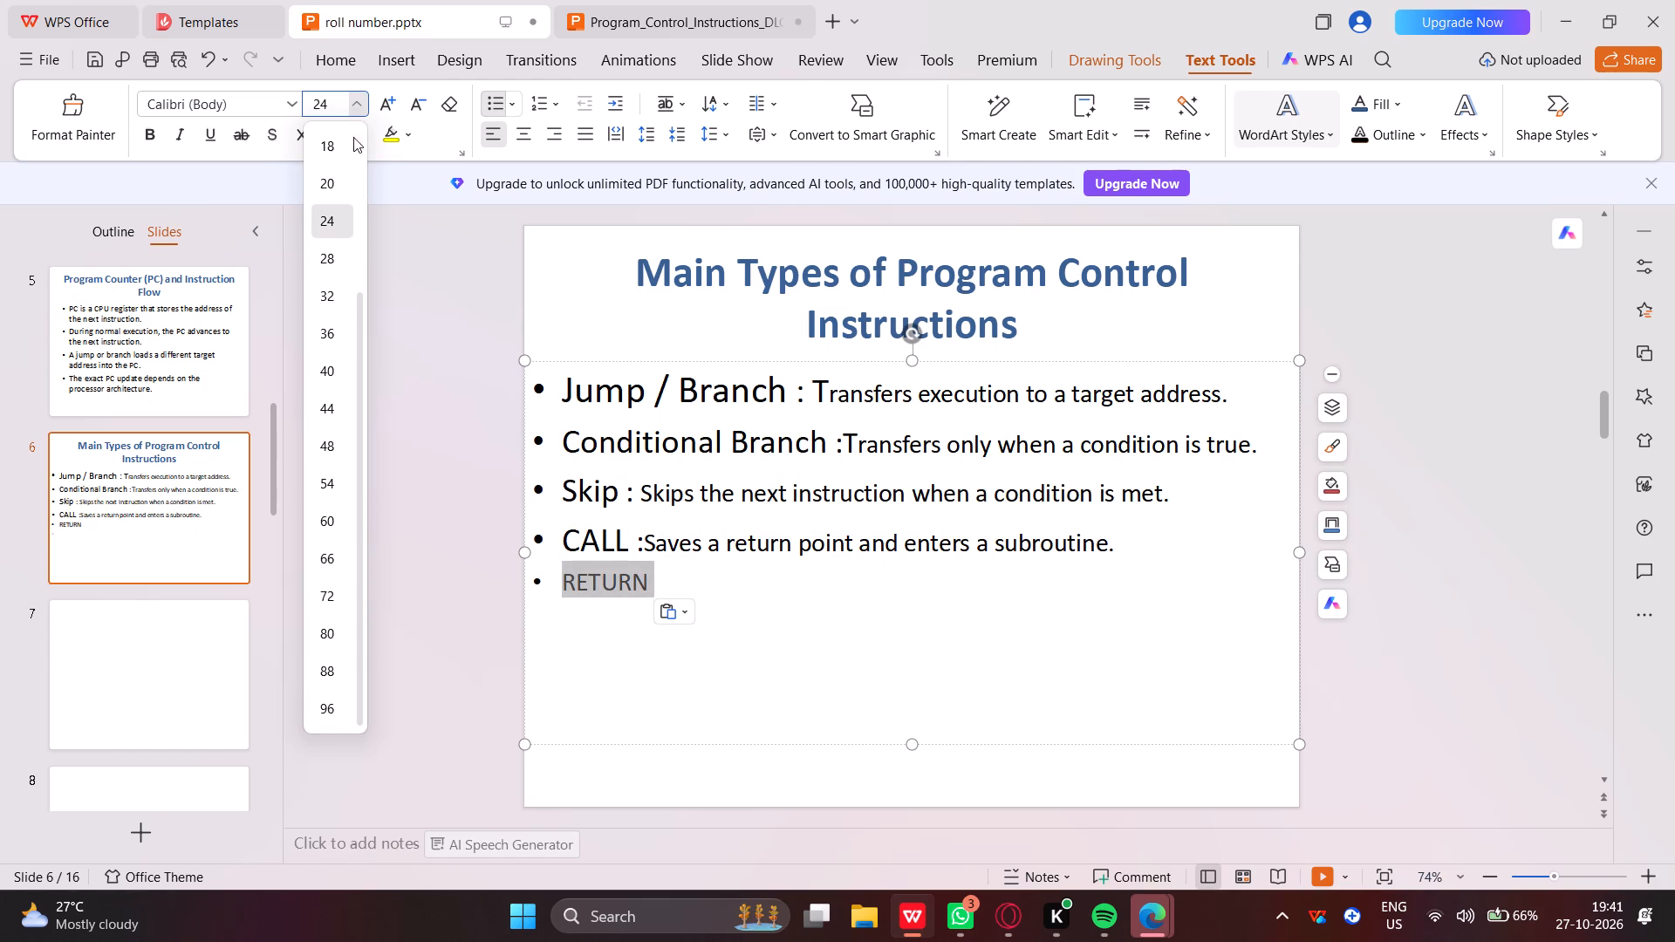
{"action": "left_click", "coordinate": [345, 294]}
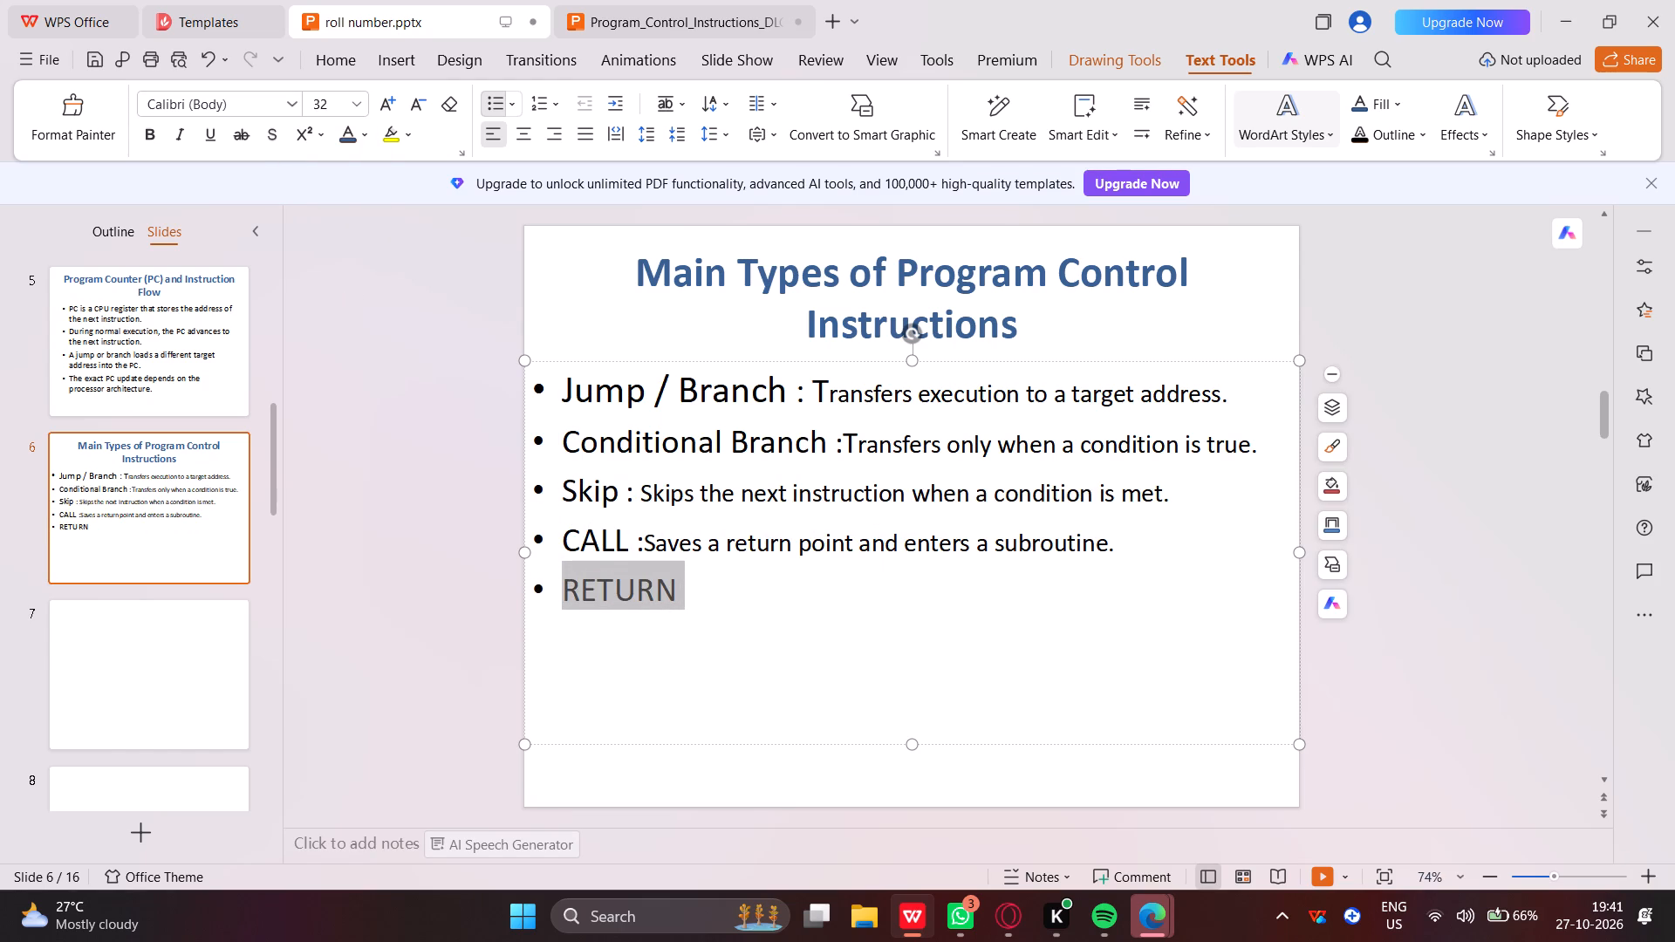
Replace "RETURN" in the fifth bullet with a space followed by the copied "RETURN".
{"action": "left_click", "coordinate": [692, 570]}
{"action": "left_click_drag", "start_coordinate": [709, 593], "coordinate": [705, 582]}
{"action": "key", "text": "space"}
{"action": "key", "text": "ctrl+v"}
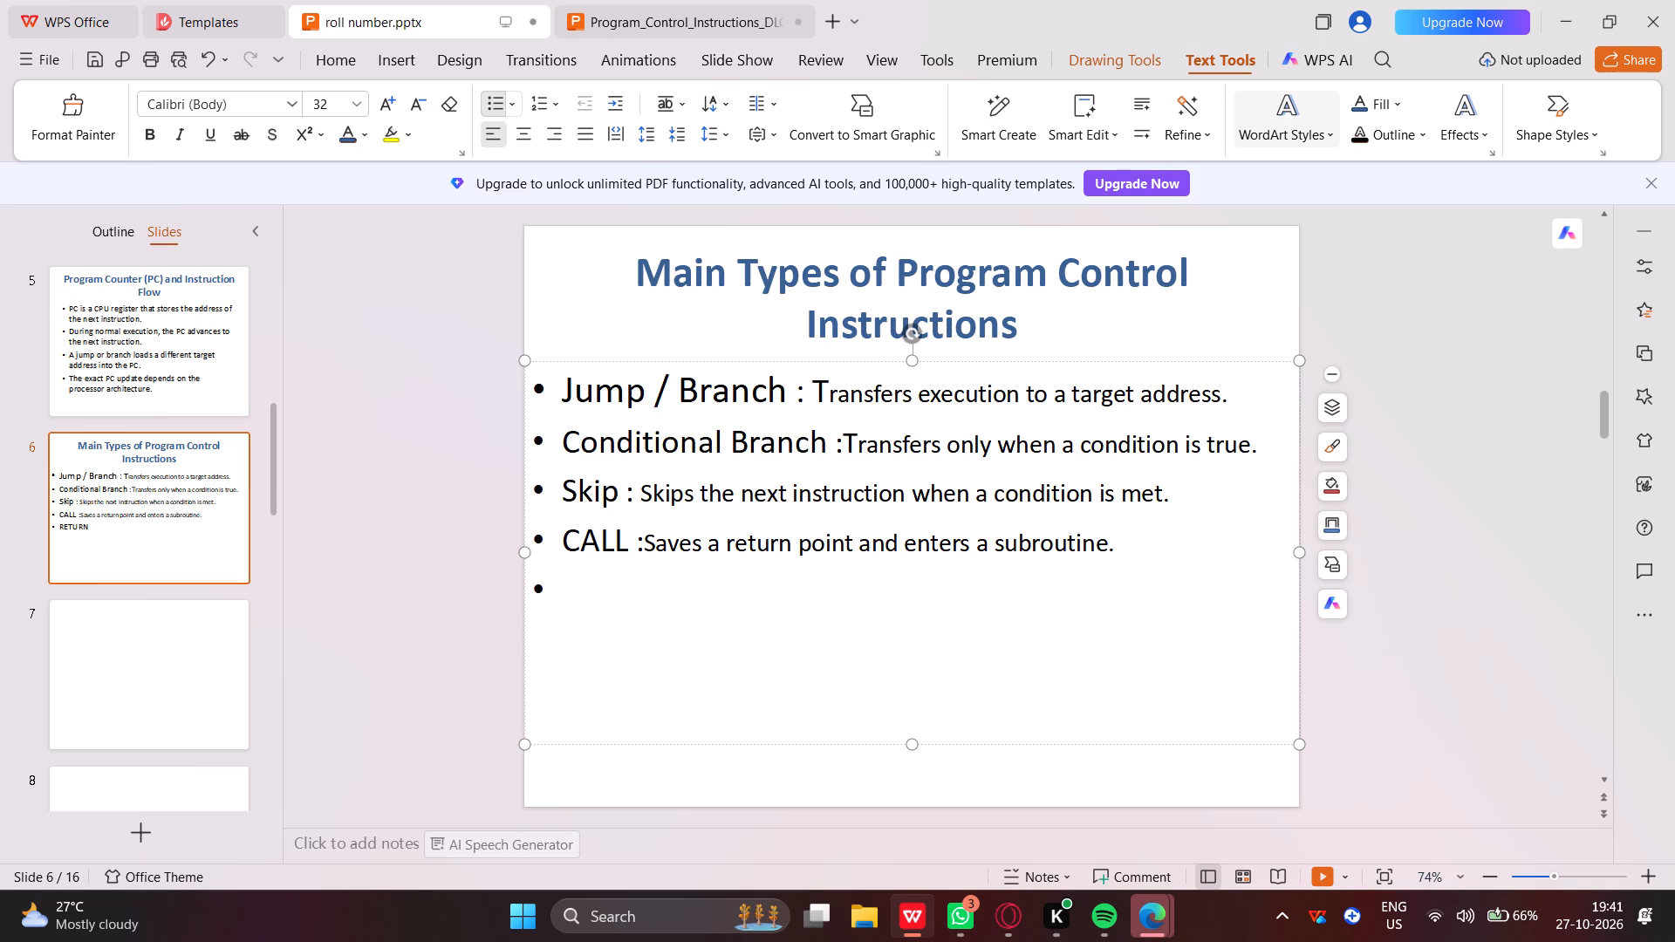
Set the pasted "RETURN" in the fifth bullet on slide 6 to font size 32.
{"action": "left_click_drag", "start_coordinate": [654, 570], "coordinate": [555, 599]}
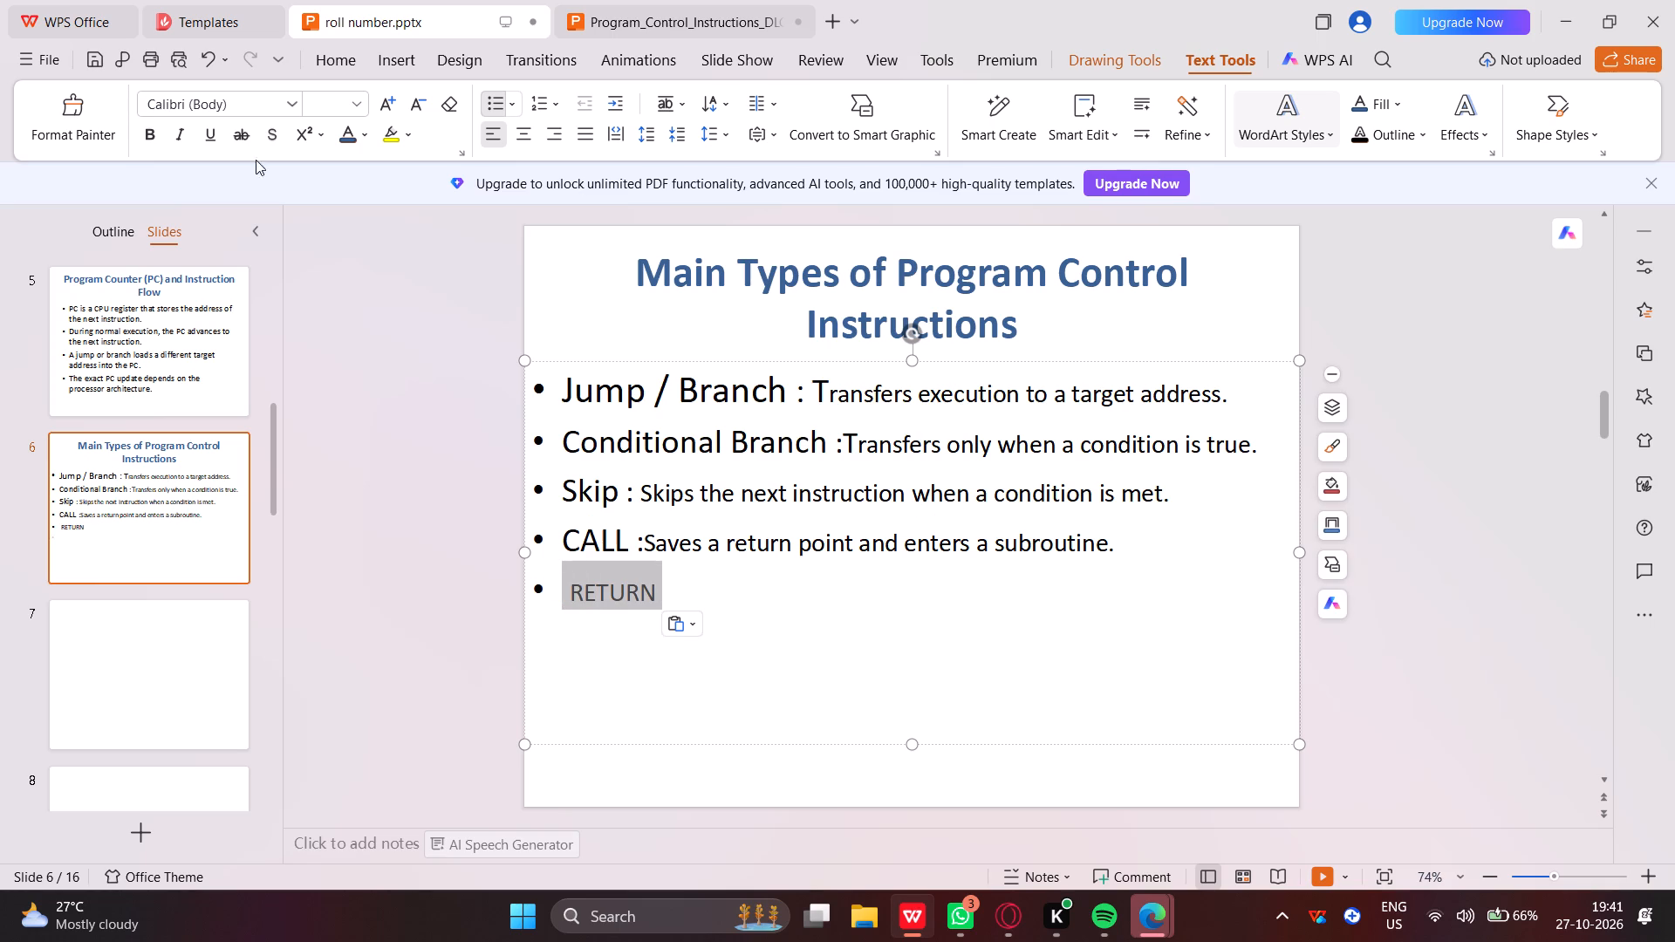
{"action": "left_click", "coordinate": [352, 106]}
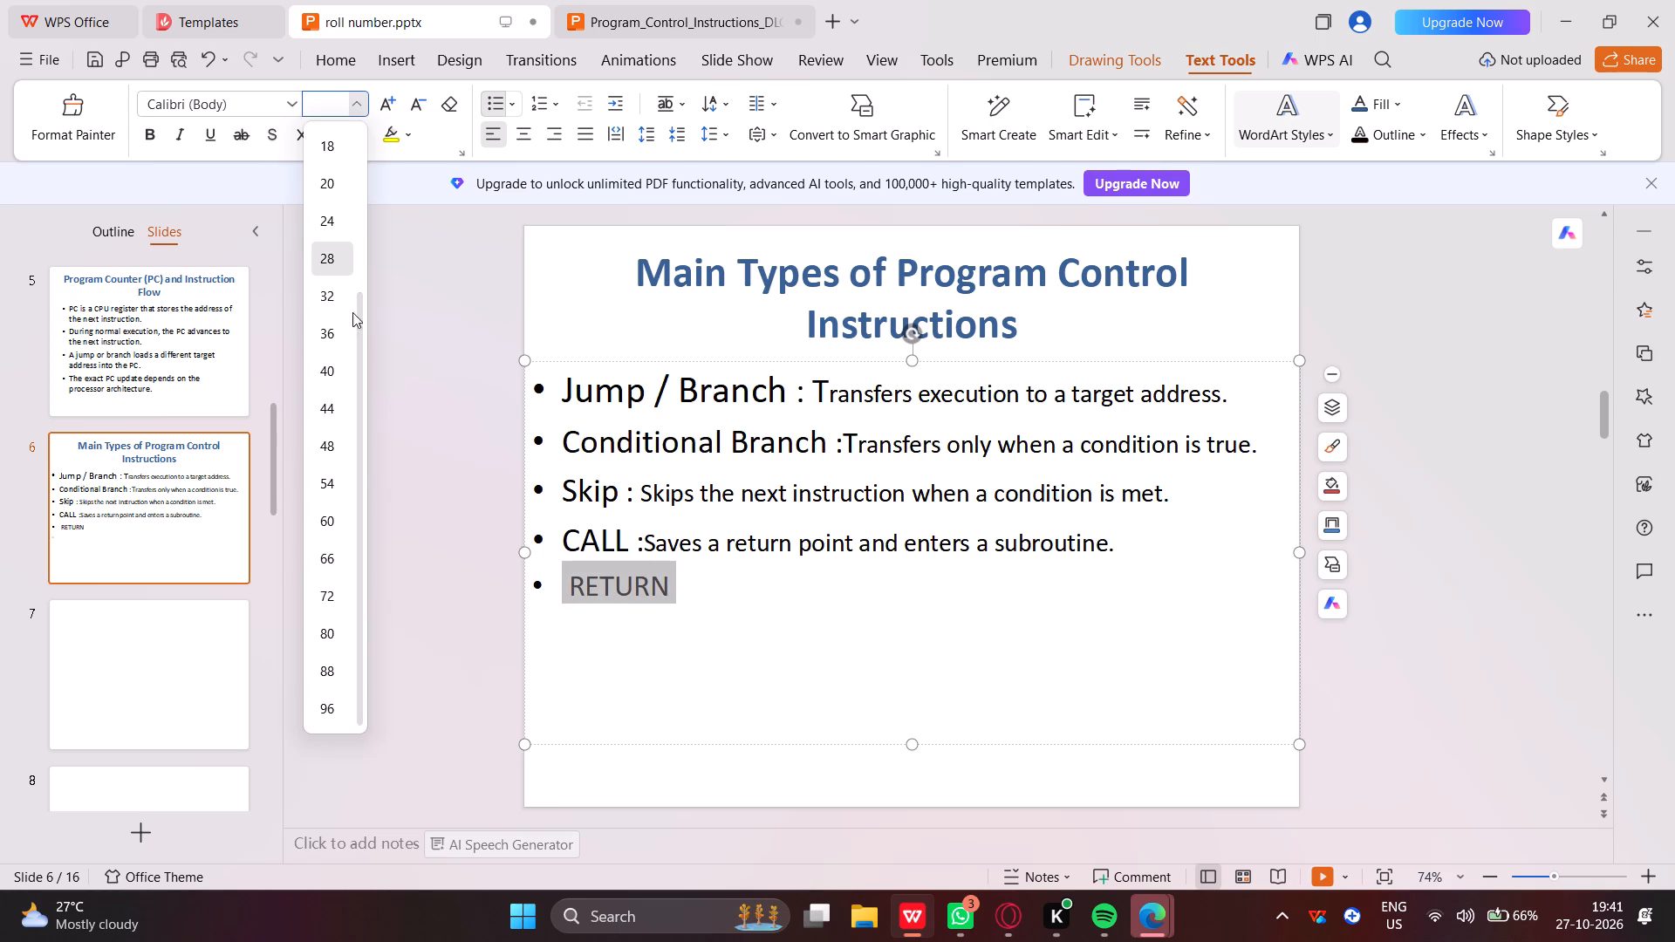
{"action": "left_click", "coordinate": [333, 293]}
Add a space and a colon after "RETURN" in the fifth bullet.
{"action": "left_click", "coordinate": [667, 595]}
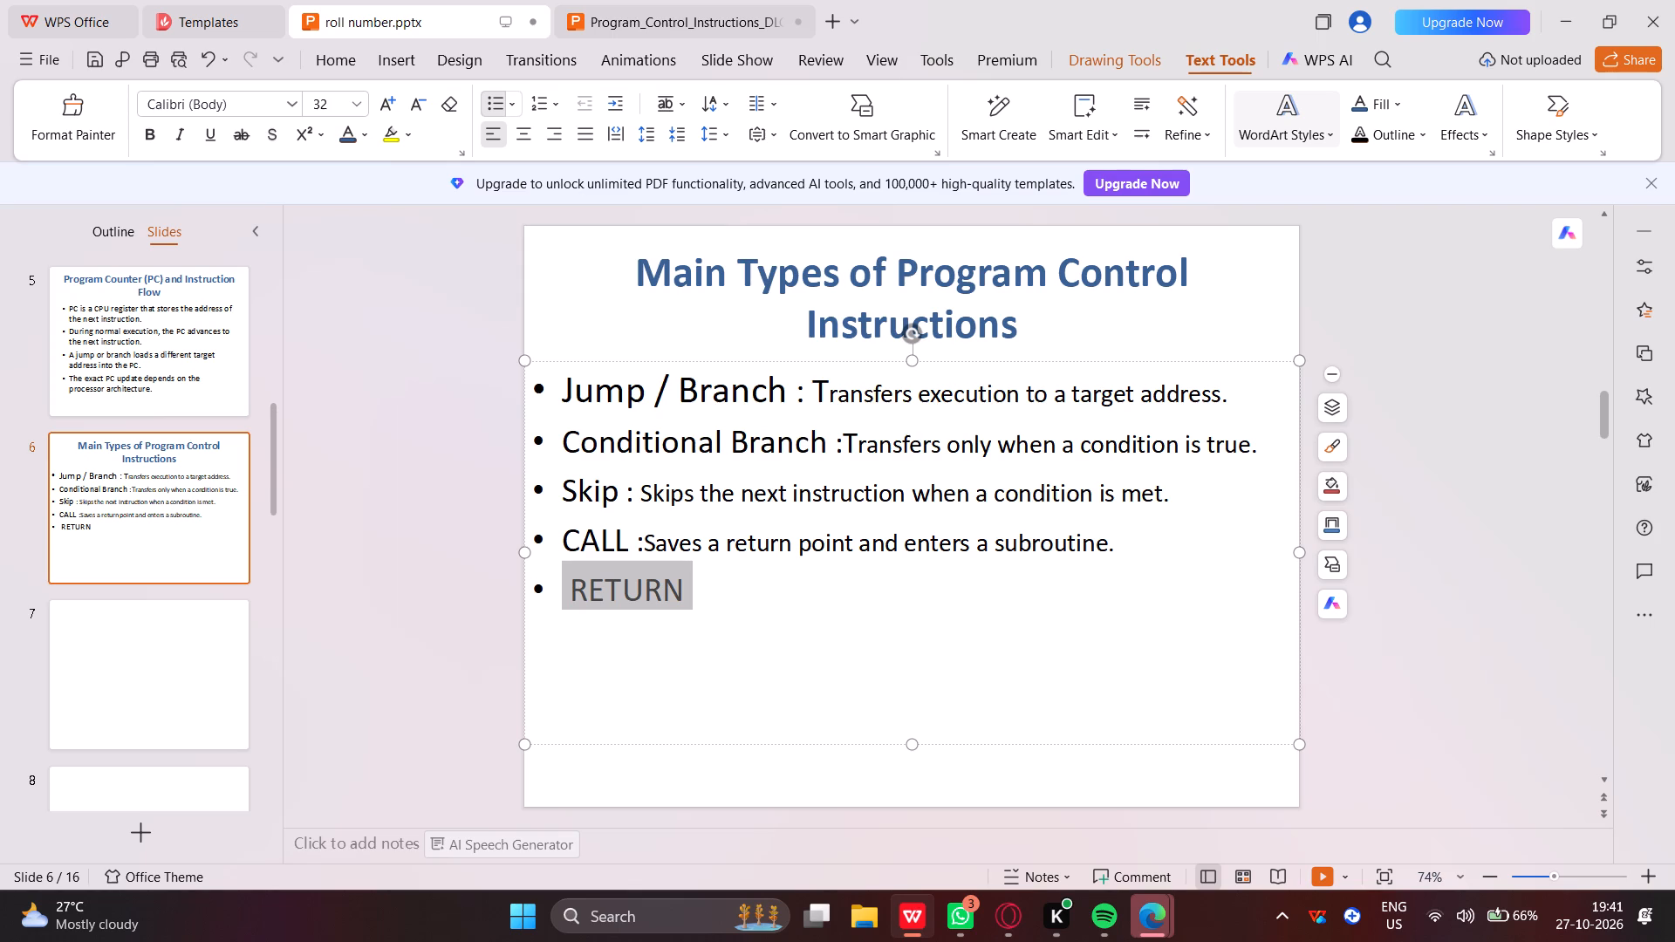
{"action": "left_click", "coordinate": [703, 584]}
{"action": "key", "text": "space"}
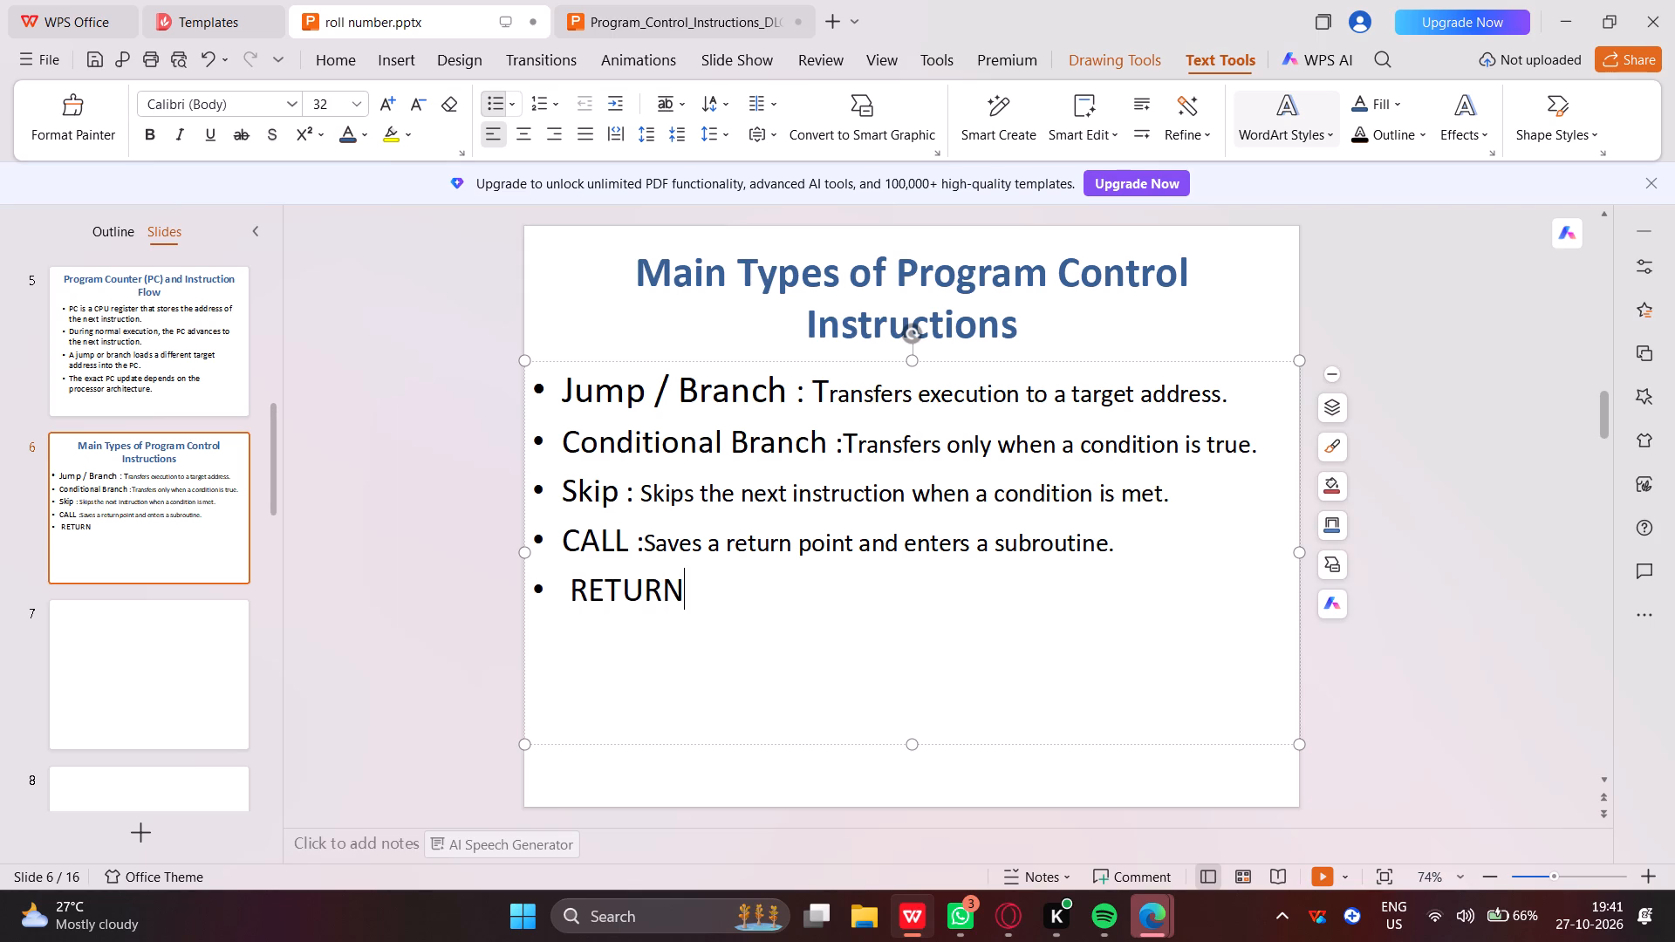
{"action": "key", "text": "ctrl+semicolon"}
{"action": "key", "text": "BackSpace"}
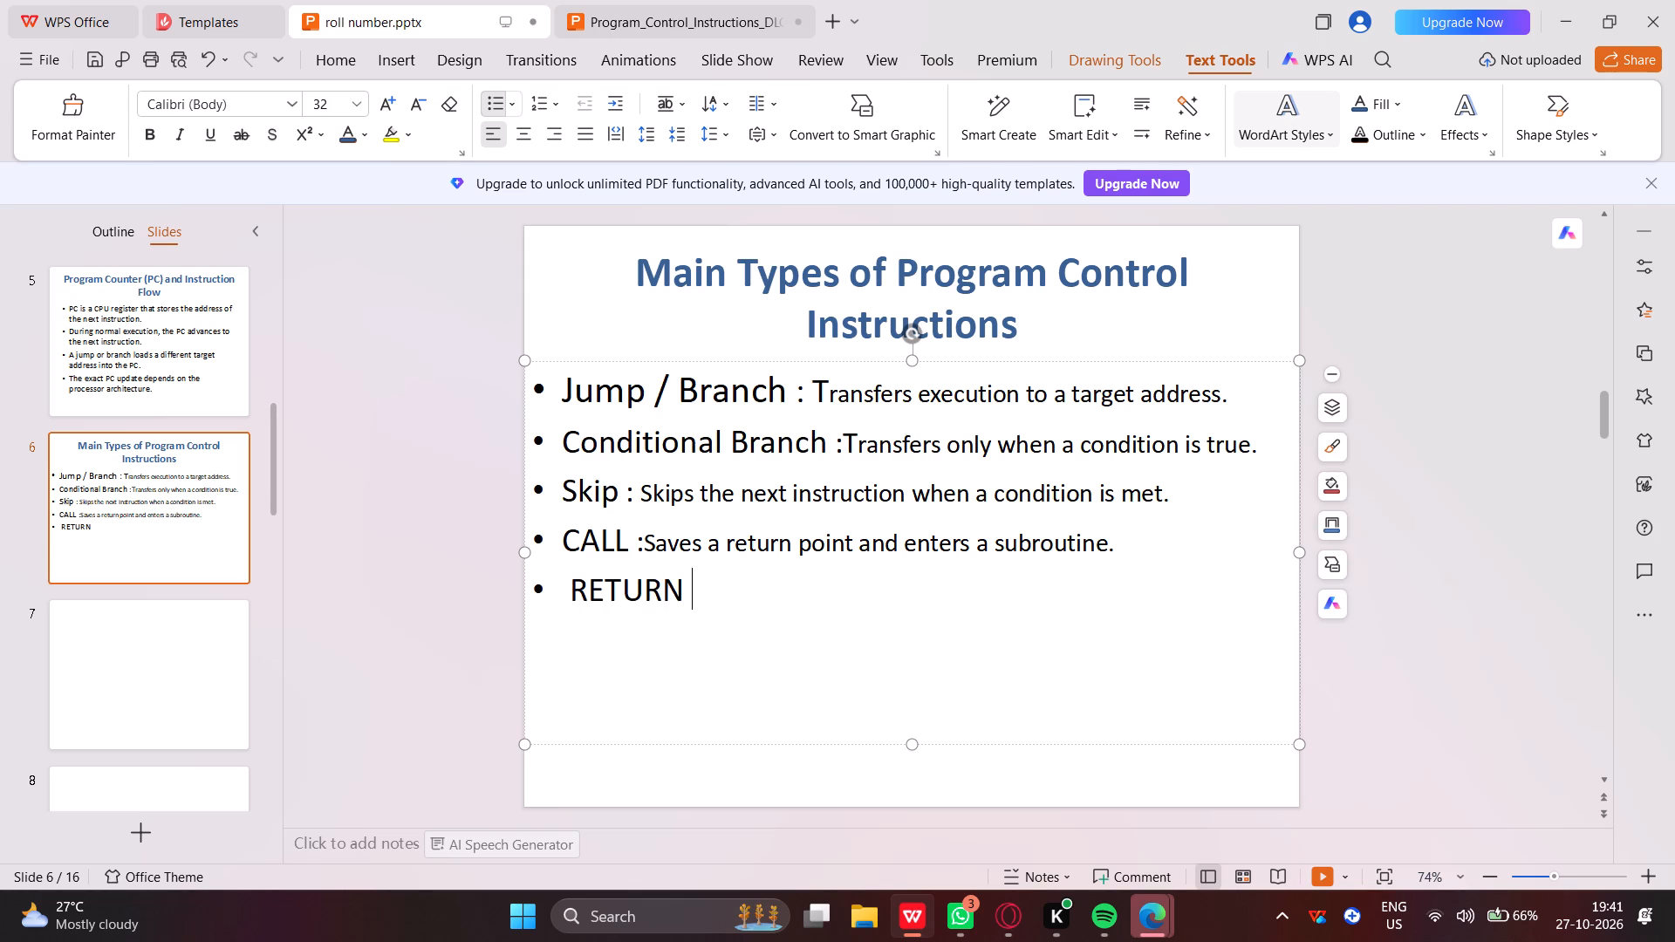
{"action": "key", "text": "shift+colon"}
Widen the spacing after the colons in the "CALL" and "Skip" bullets, adding one space to CALL and two to Skip.
{"action": "left_click", "coordinate": [641, 543]}
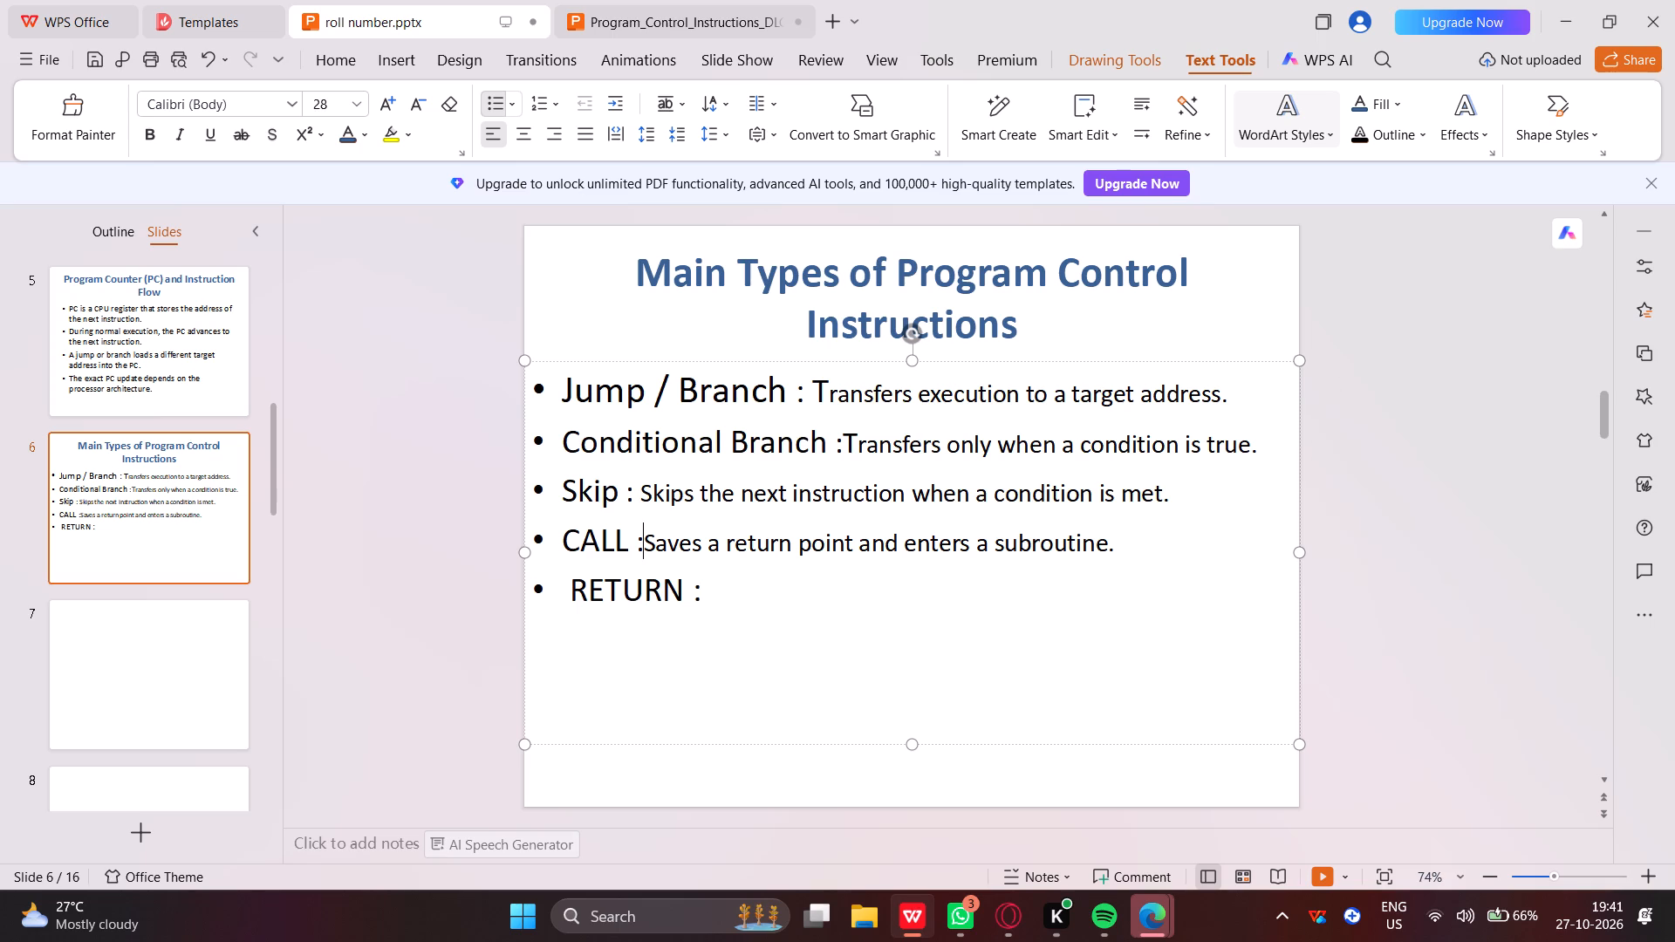
{"action": "key", "text": "space"}
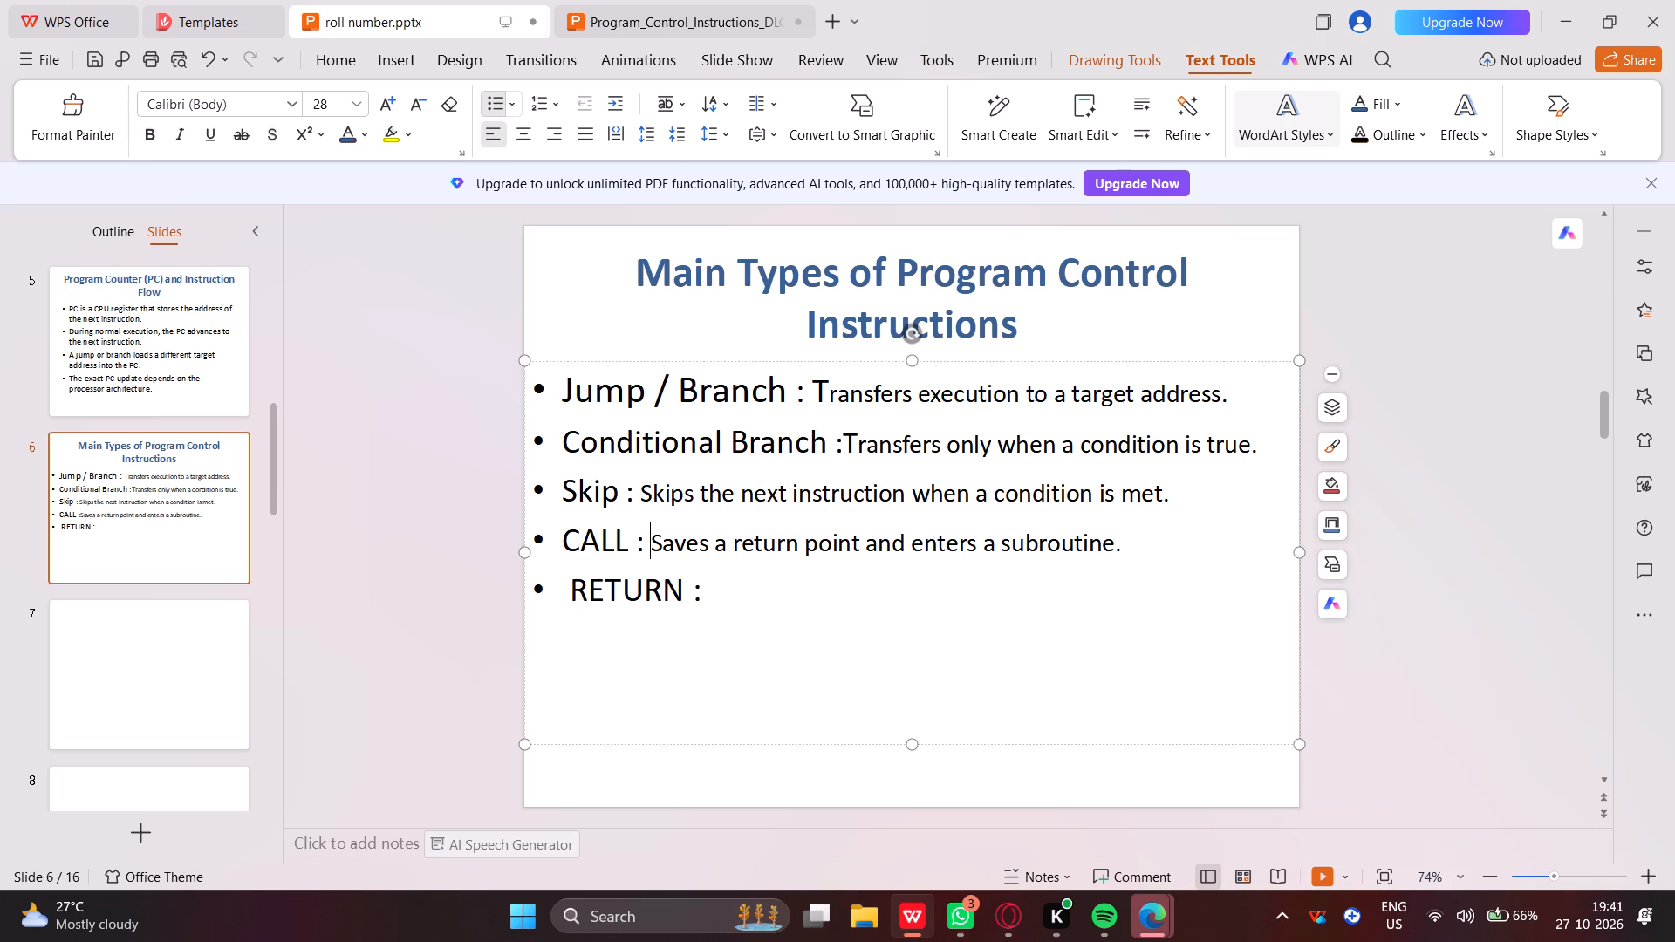
{"action": "left_click", "coordinate": [643, 483]}
{"action": "key", "text": "space"}
{"action": "key", "text": "space"}
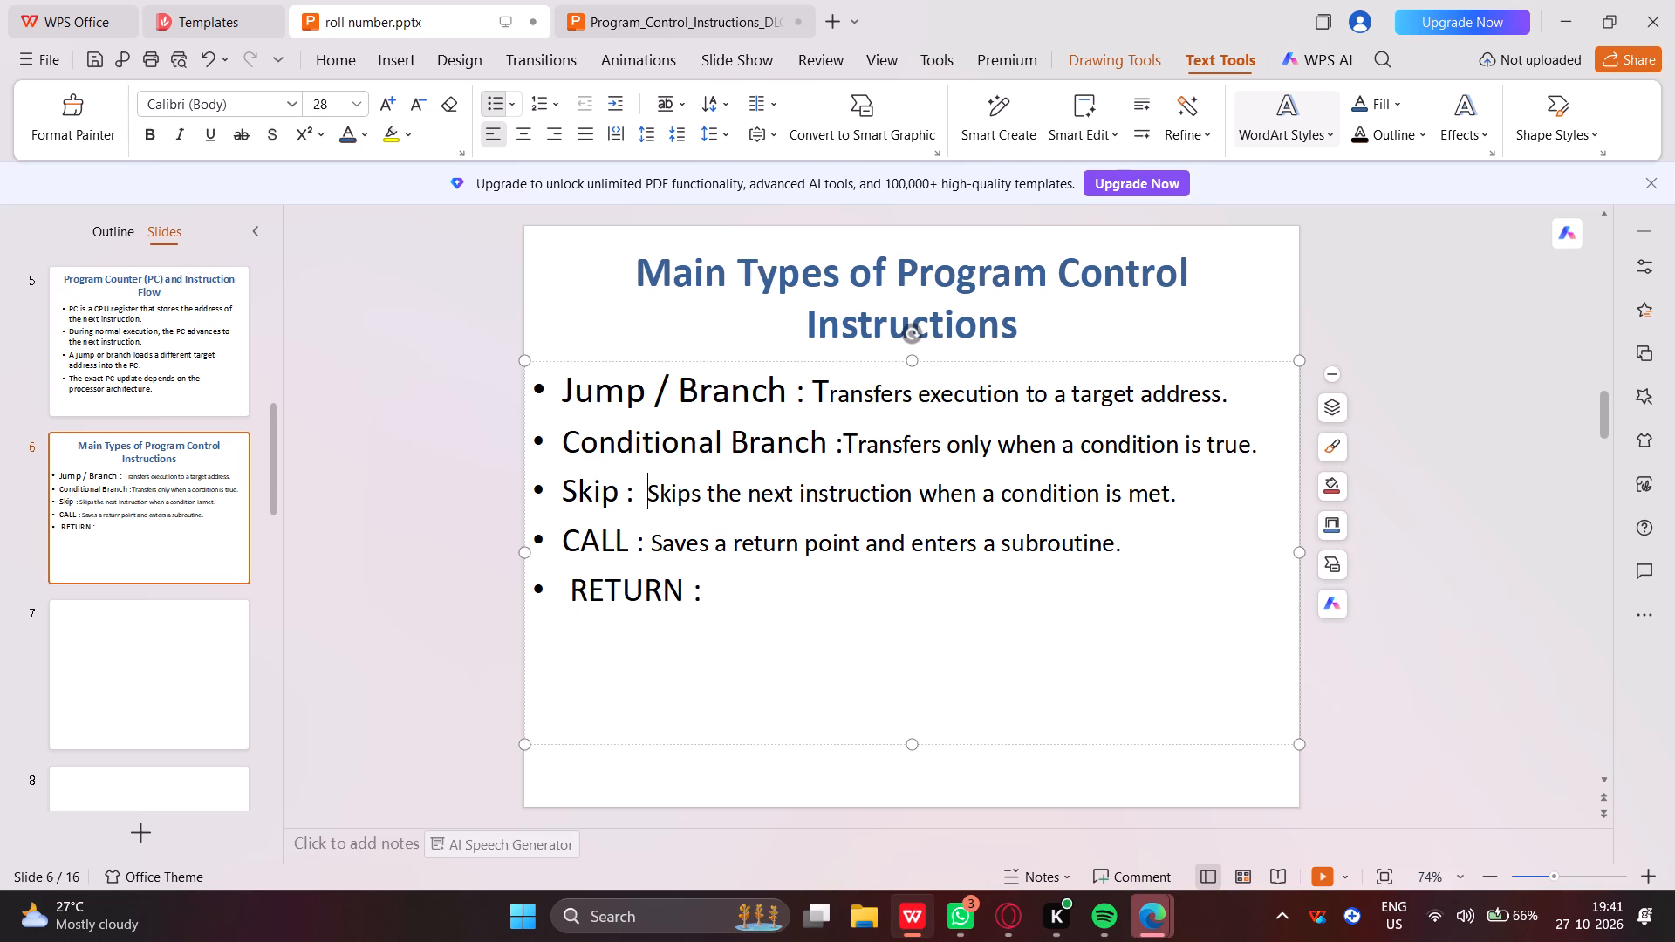
{"action": "left_click", "coordinate": [1392, 385]}
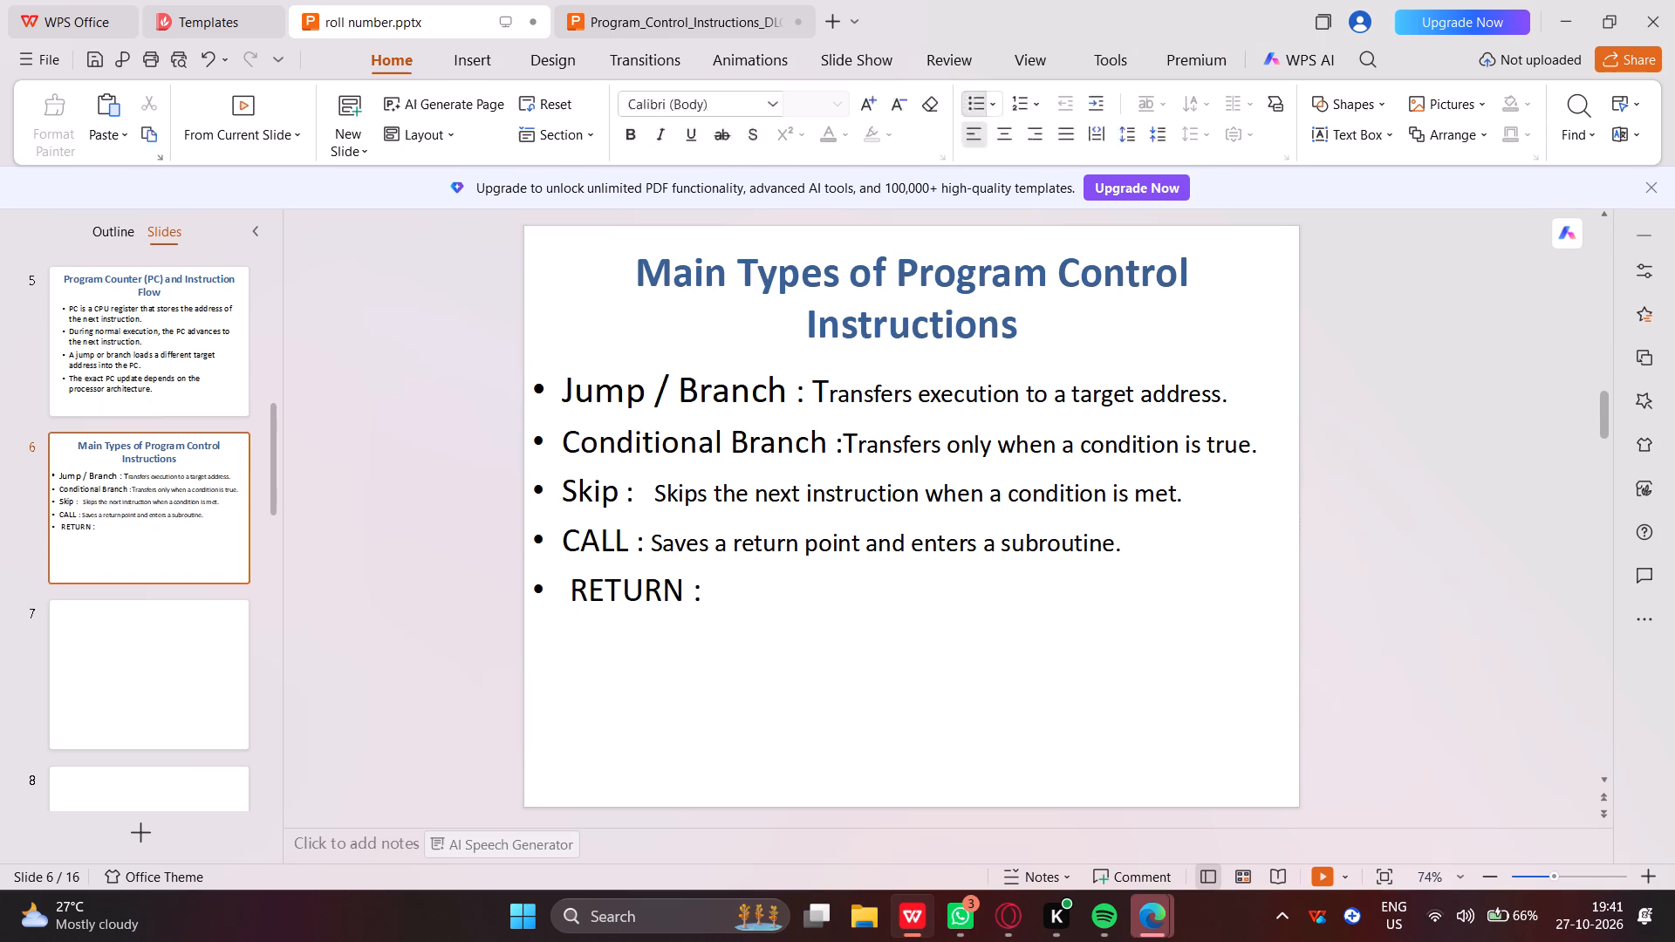
Delete the leading space before "RETURN" in the fifth bullet.
{"action": "left_click", "coordinate": [564, 587]}
{"action": "left_click", "coordinate": [566, 586]}
{"action": "left_click", "coordinate": [570, 586]}
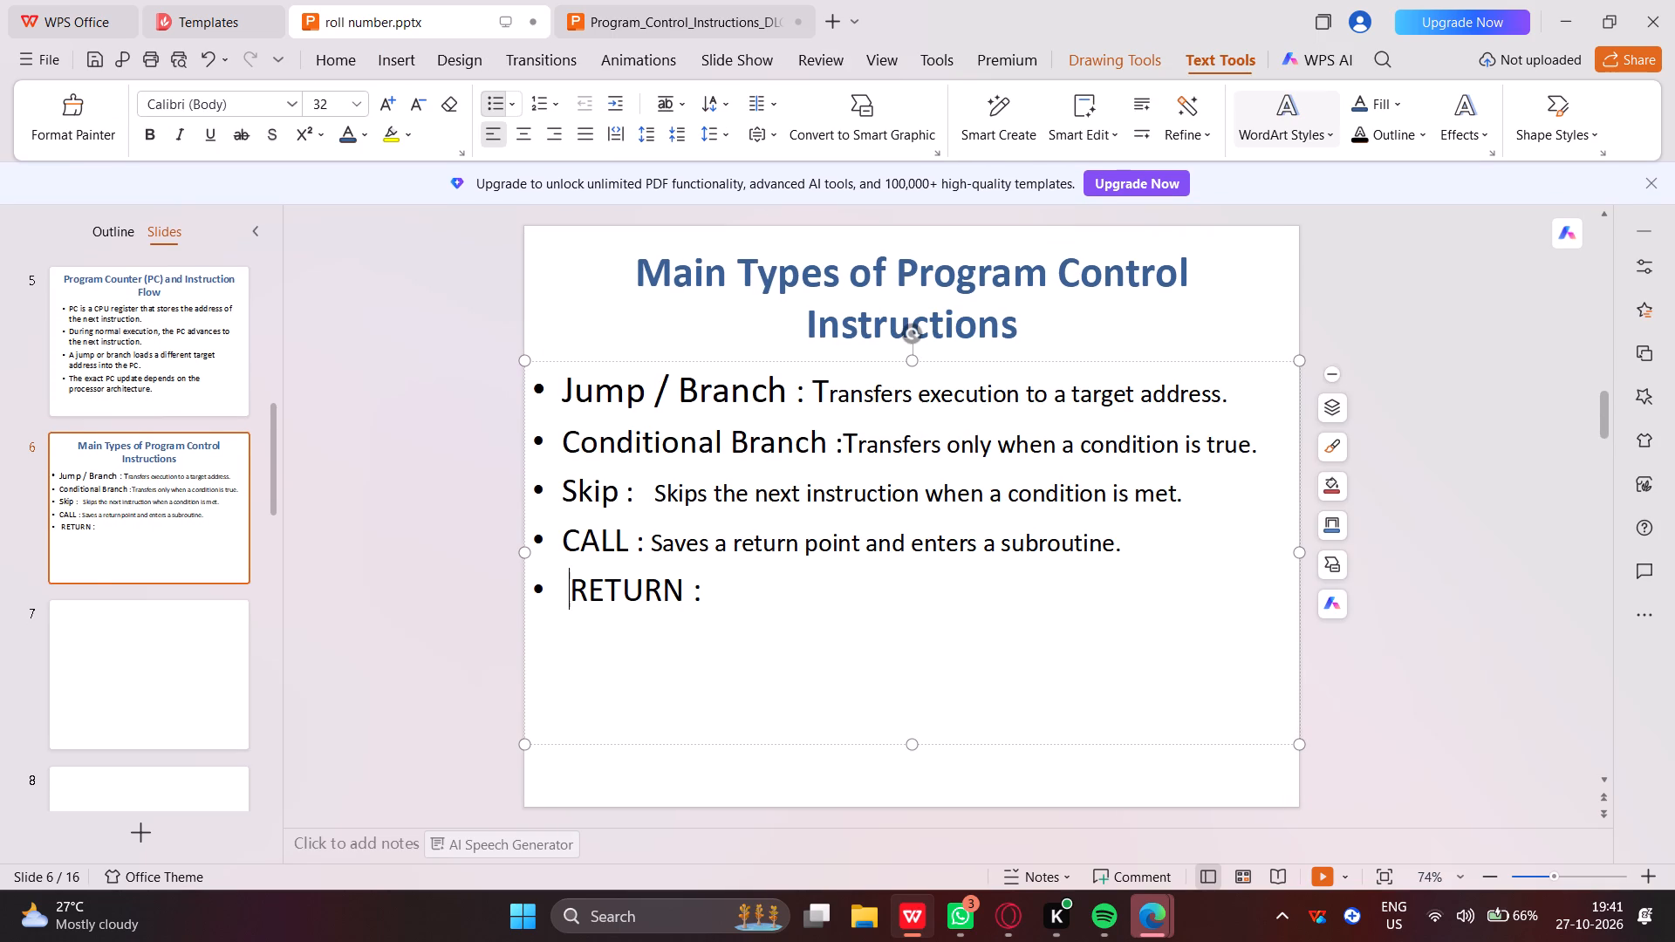
{"action": "key", "text": "BackSpace"}
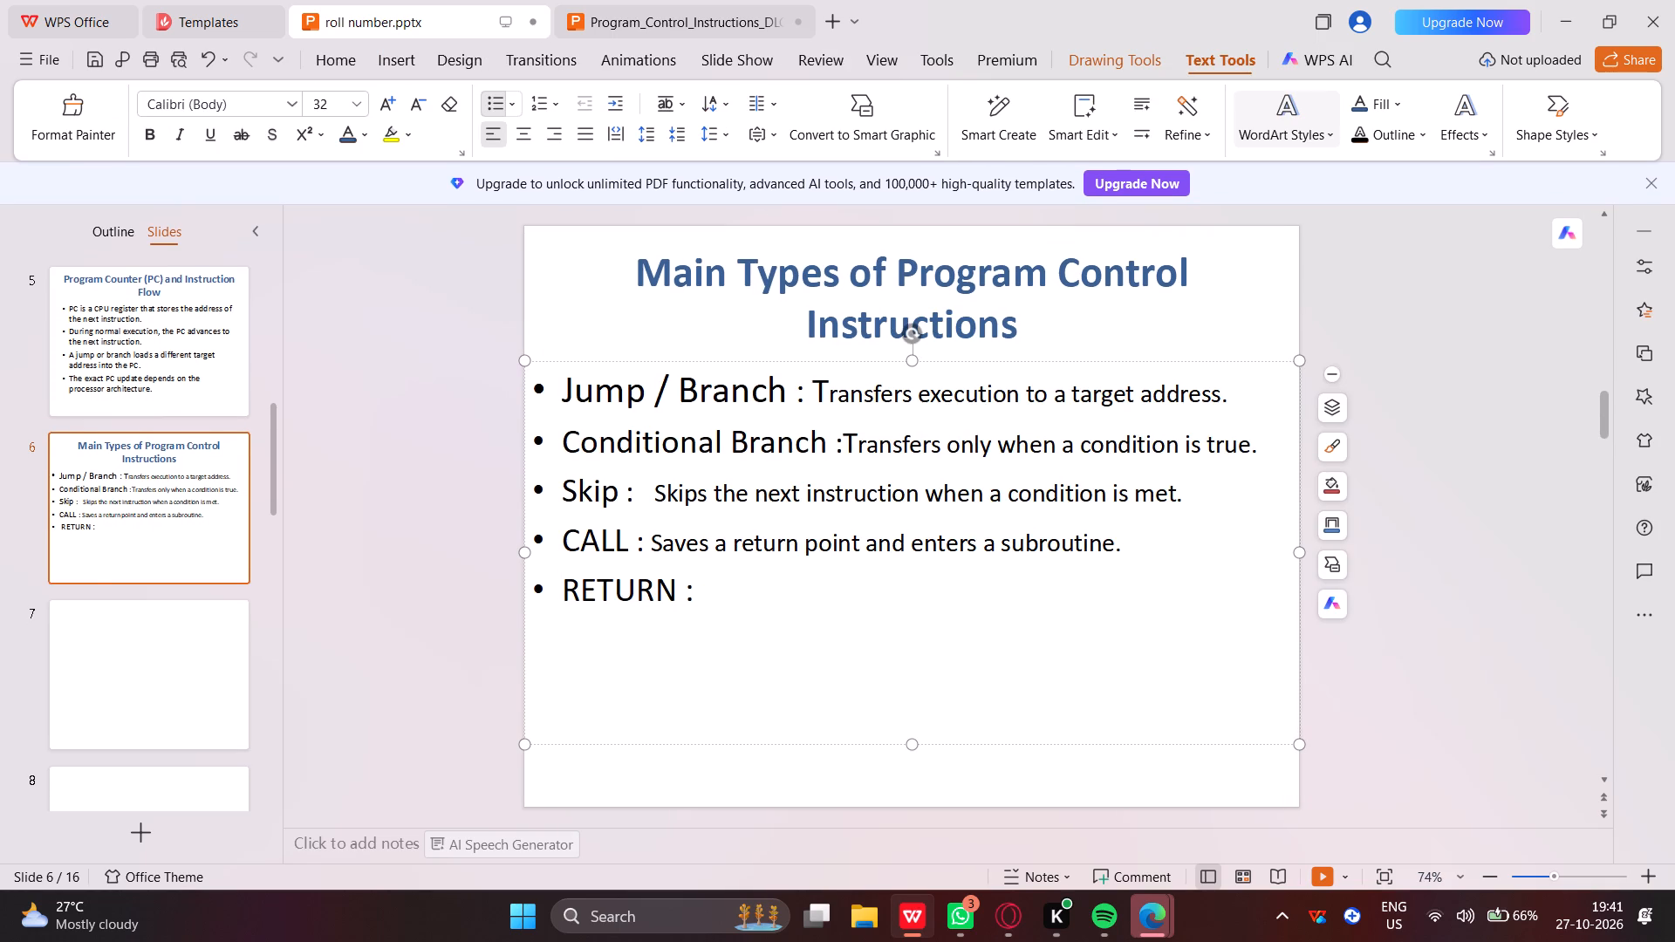
Copy the description "Returns from a subroutine to the saved point." from slide 5 of the downloaded deck to follow "RETURN :" on slide 6.
{"action": "left_click", "coordinate": [710, 607]}
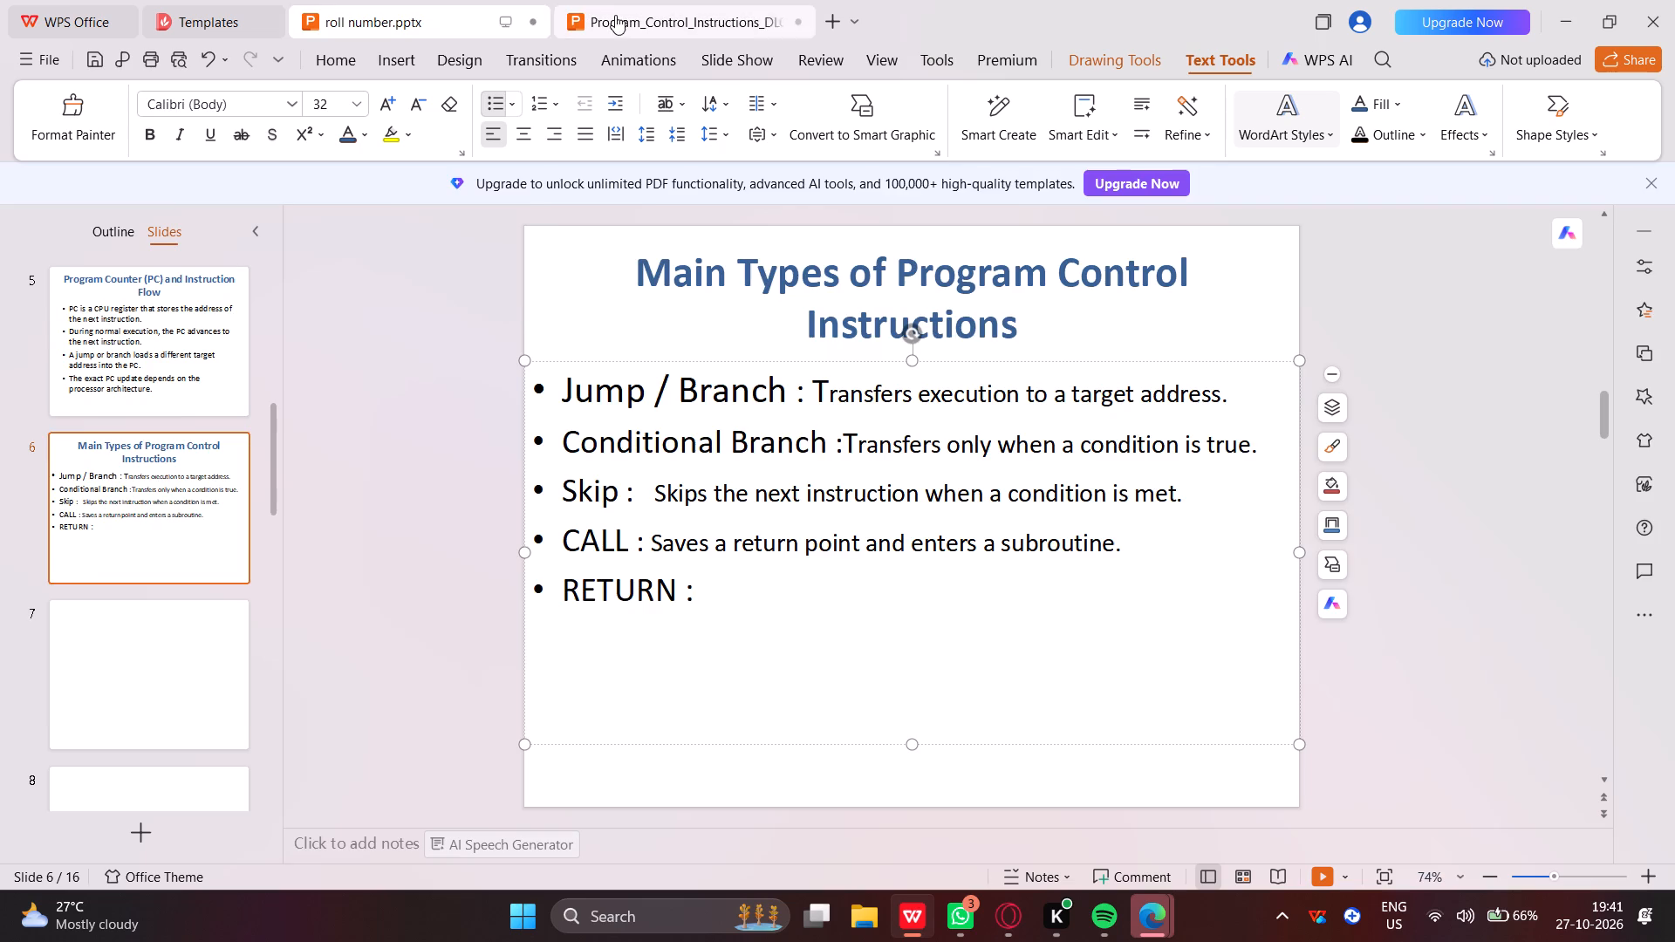
{"action": "left_click", "coordinate": [620, 16]}
{"action": "left_click", "coordinate": [825, 587]}
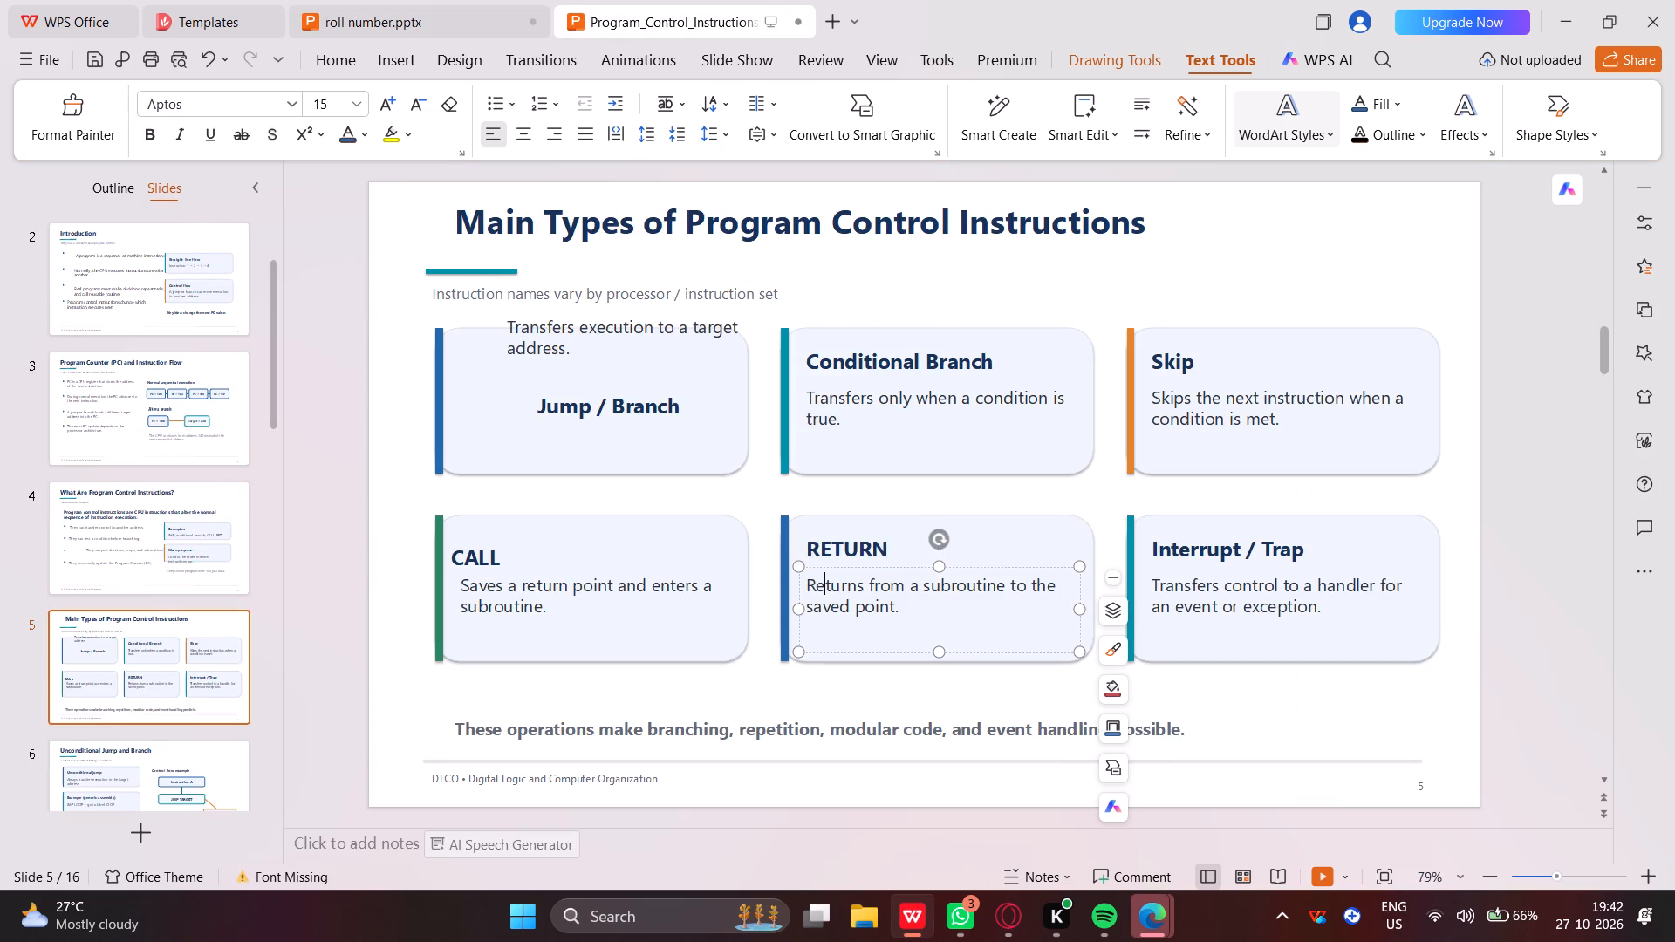
{"action": "left_click", "coordinate": [807, 582]}
{"action": "left_click_drag", "start_coordinate": [806, 582], "coordinate": [844, 585]}
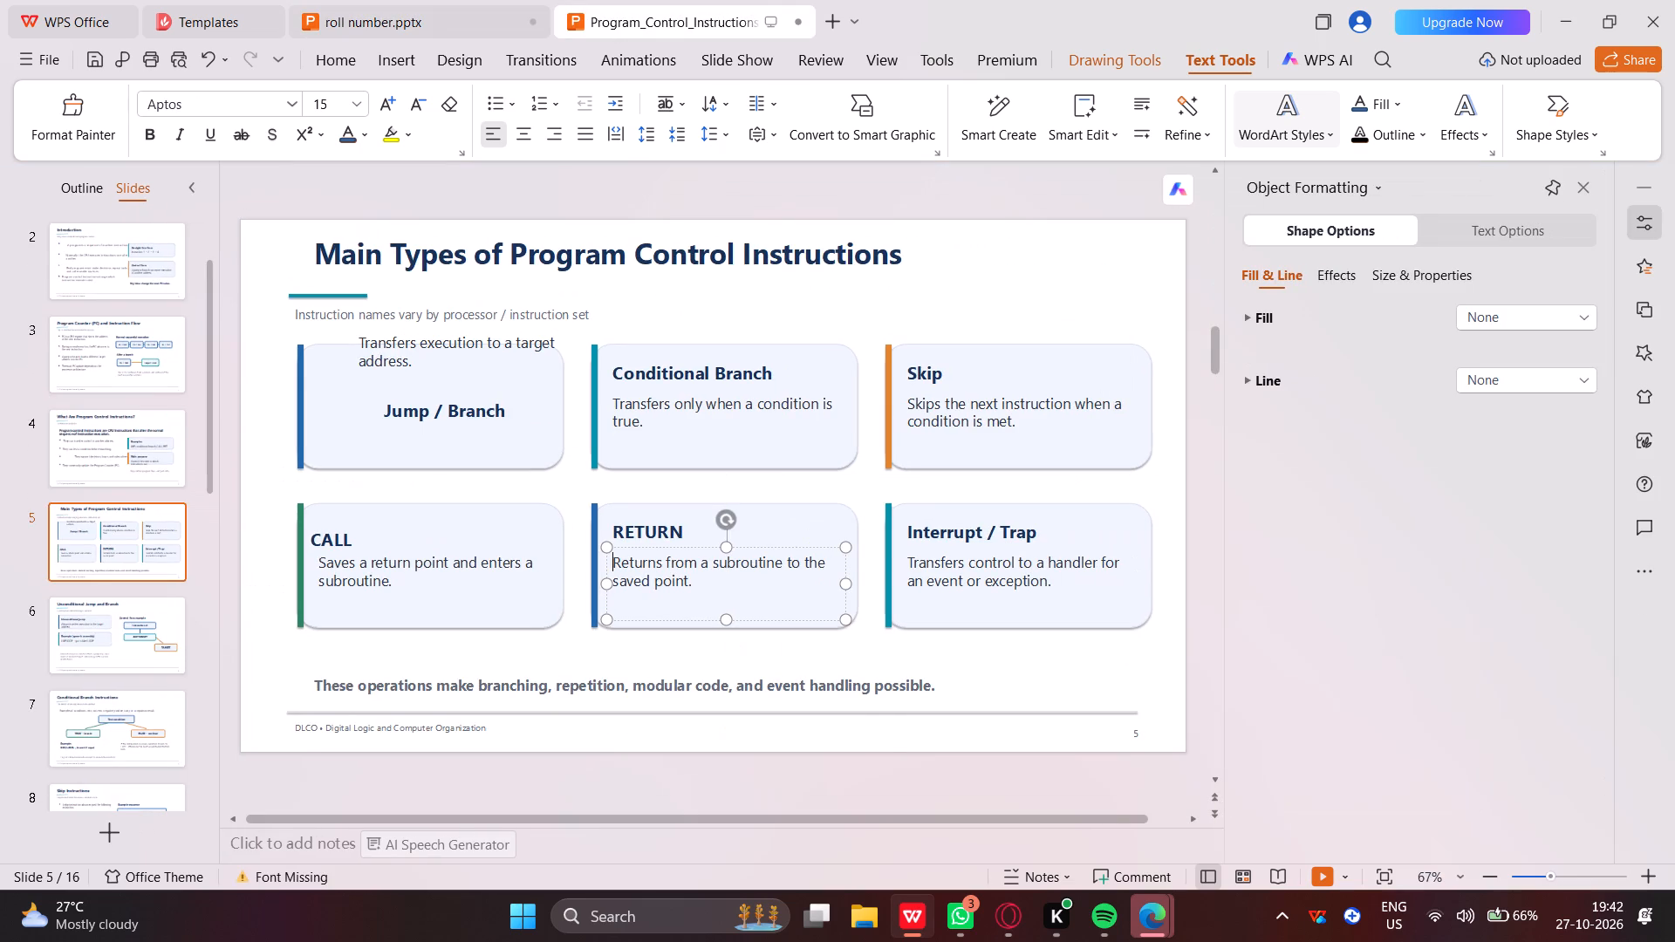
{"action": "left_click", "coordinate": [693, 582]}
{"action": "left_click_drag", "start_coordinate": [693, 582], "coordinate": [628, 569]}
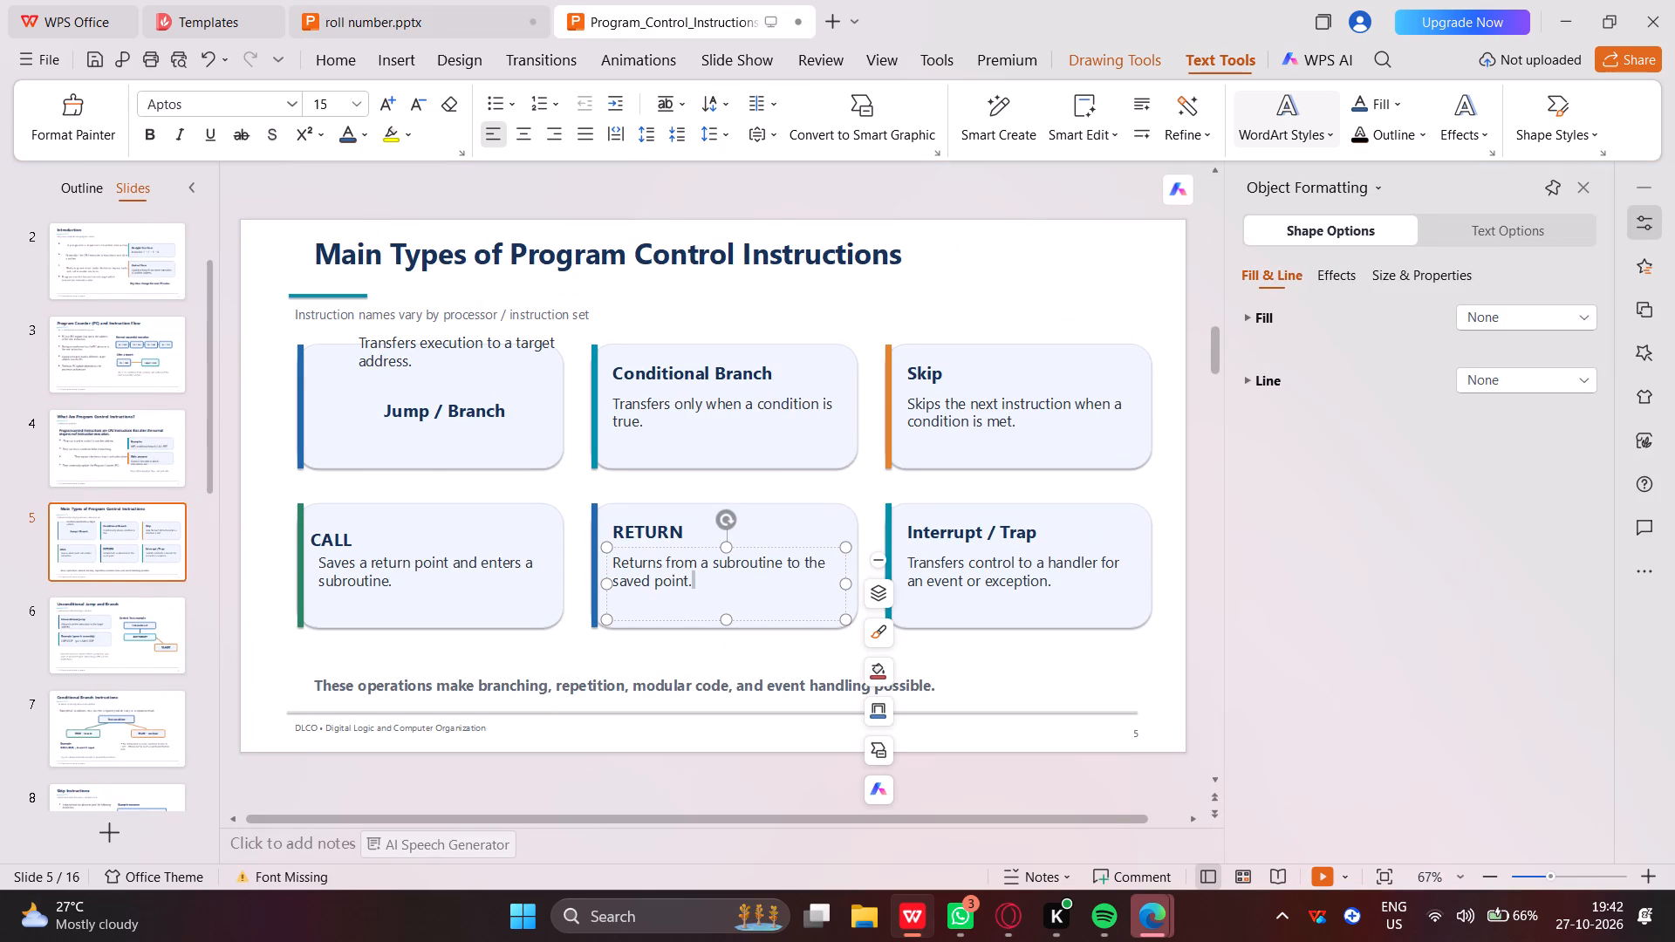
{"action": "left_click_drag", "start_coordinate": [628, 569], "coordinate": [611, 558]}
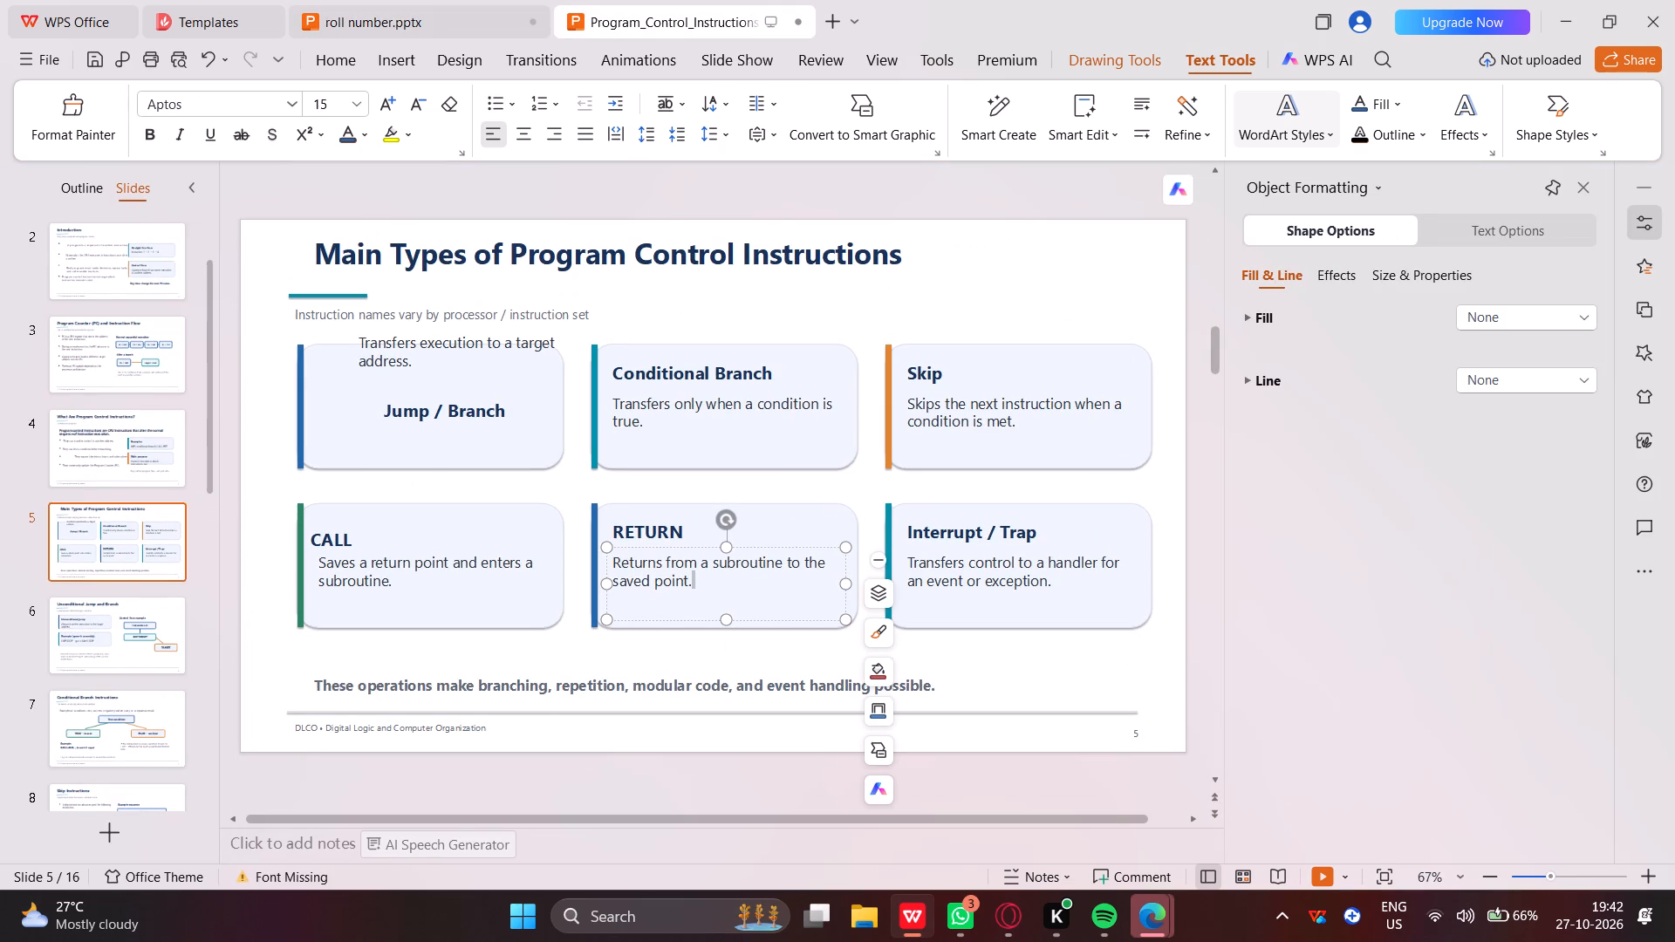
{"action": "left_click", "coordinate": [631, 575]}
{"action": "left_click", "coordinate": [612, 562]}
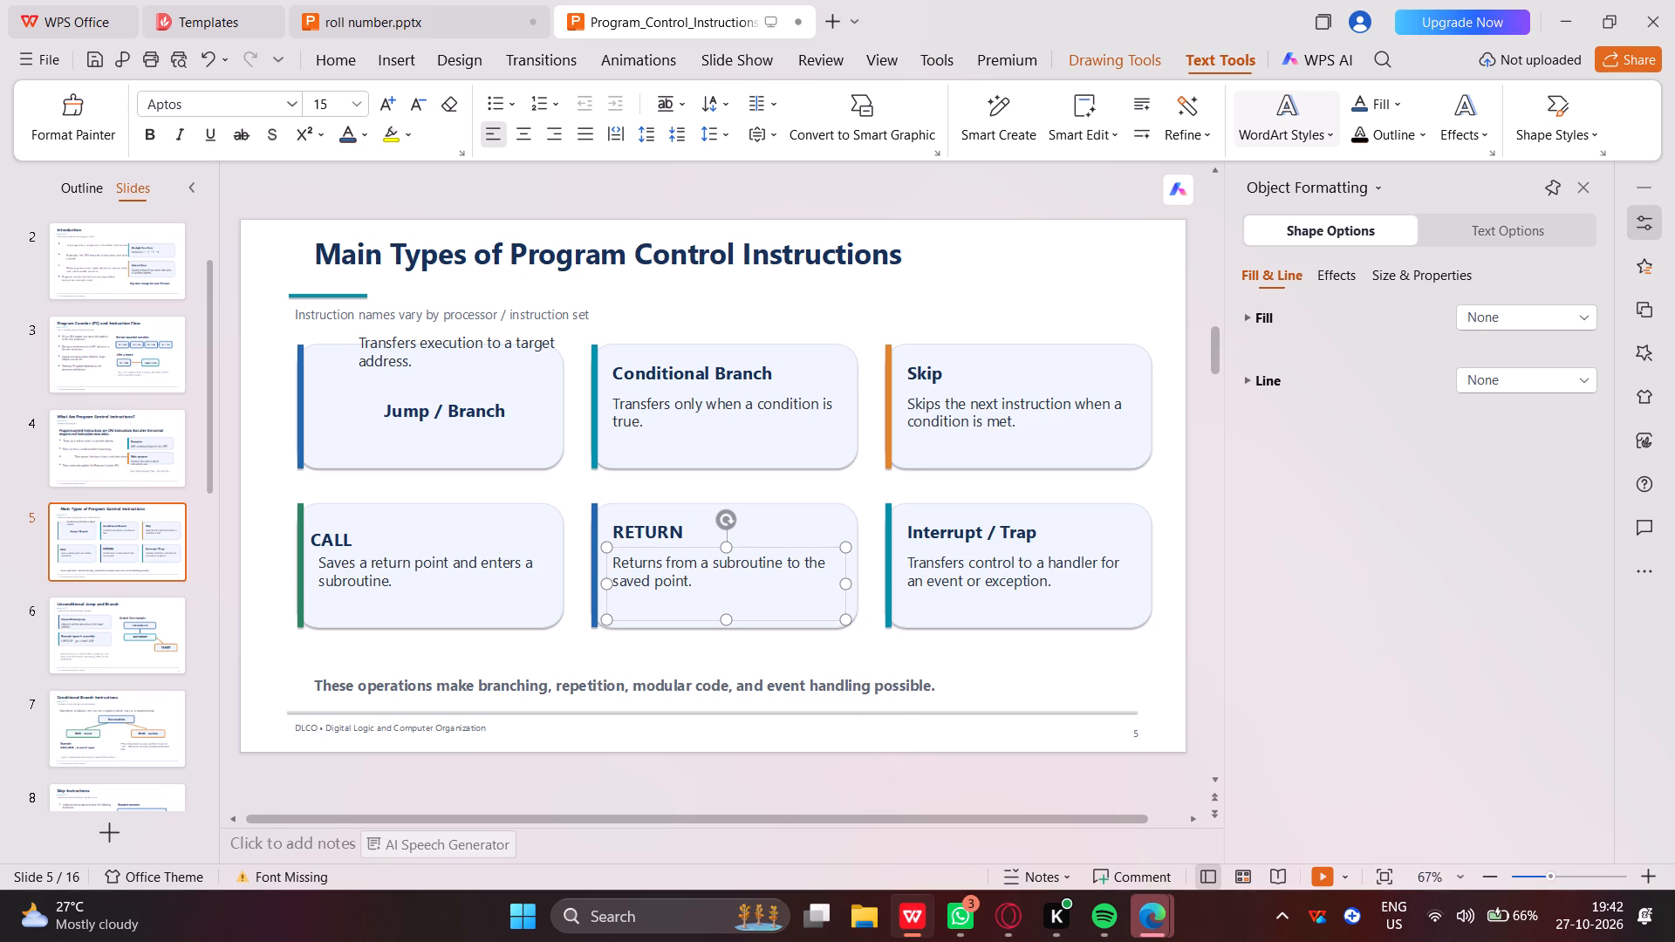
{"action": "left_click", "coordinate": [618, 561]}
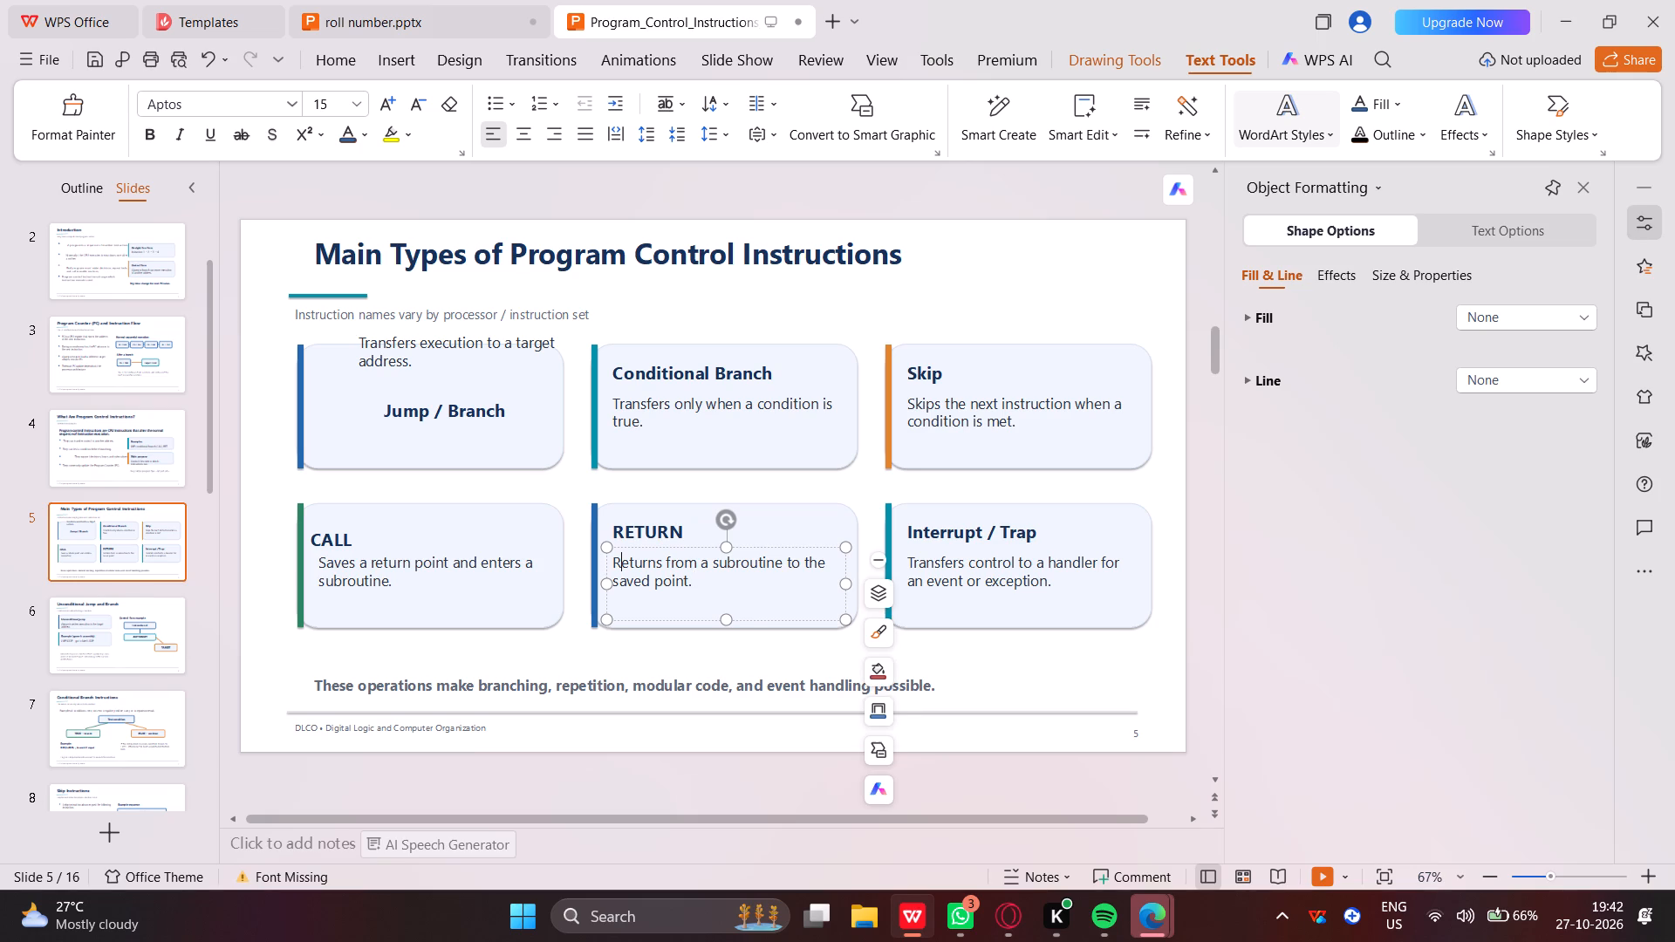
{"action": "key", "text": "Left"}
{"action": "left_click_drag", "start_coordinate": [618, 561], "coordinate": [730, 613]}
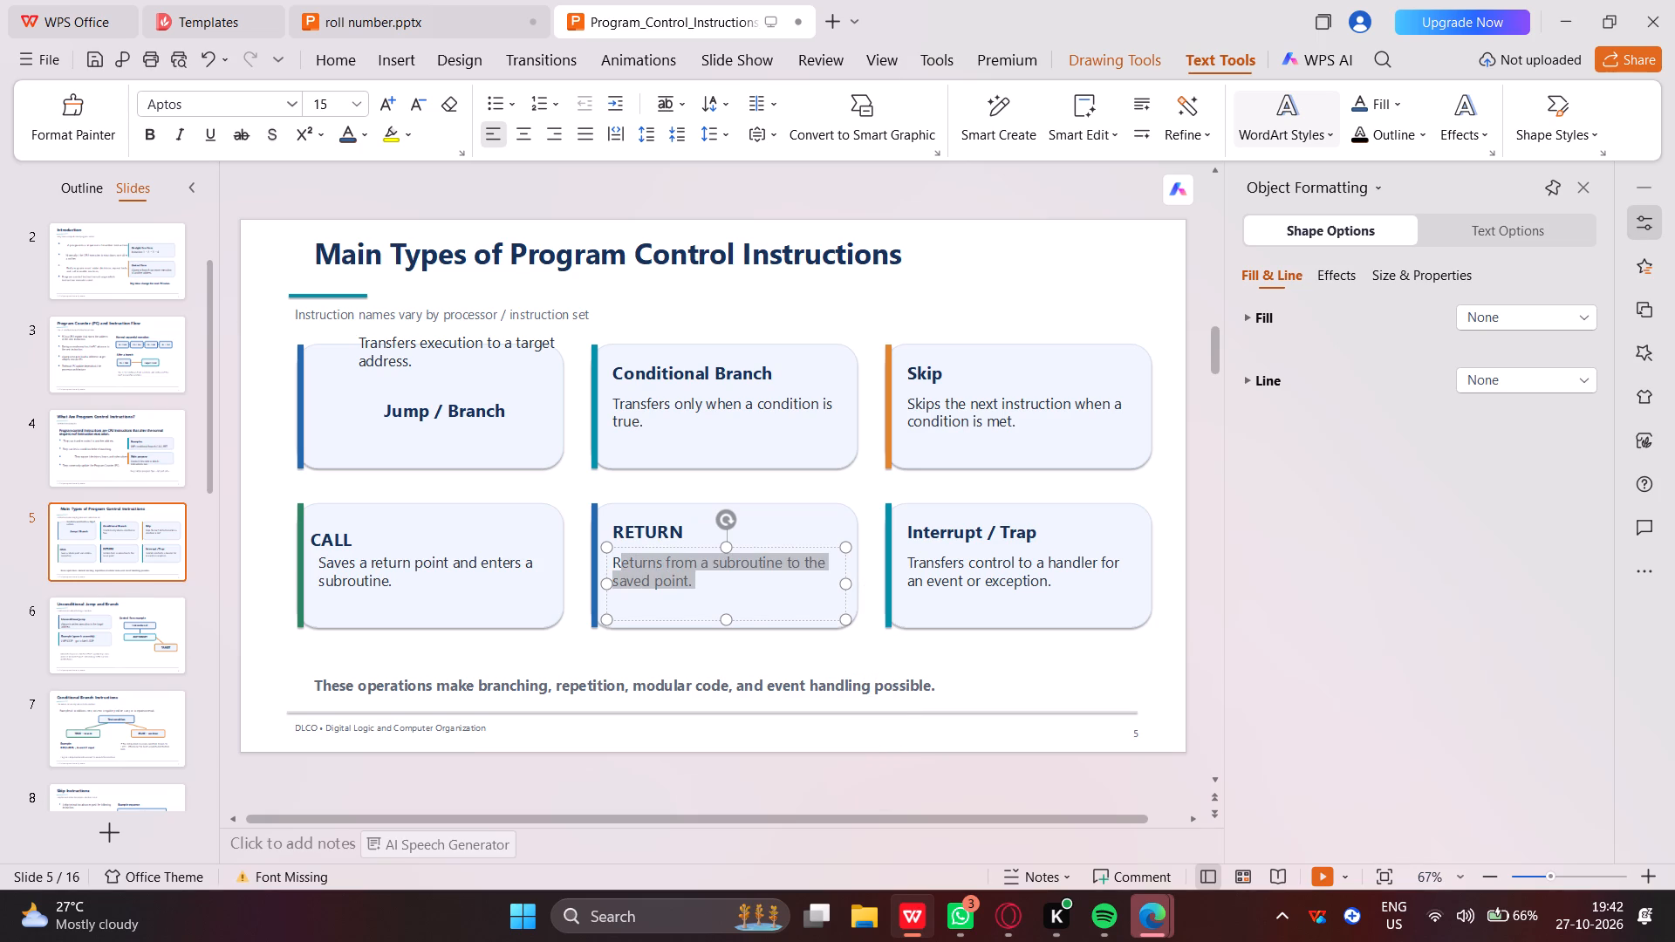
{"action": "key", "text": "ctrl+c"}
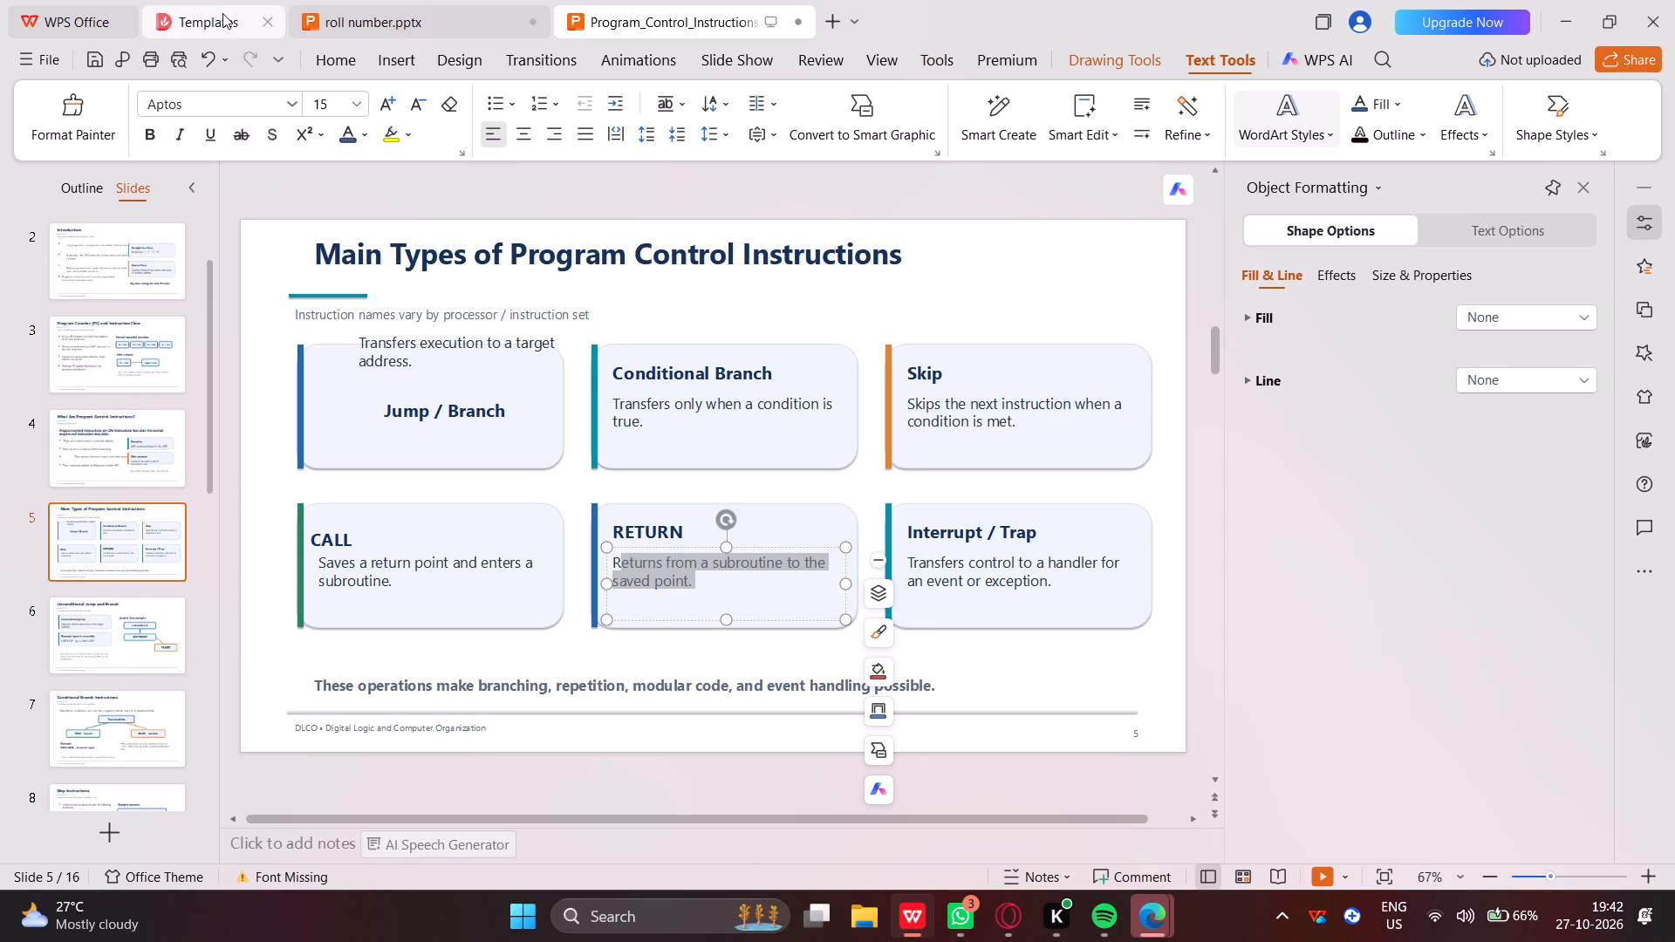
{"action": "left_click", "coordinate": [316, 13]}
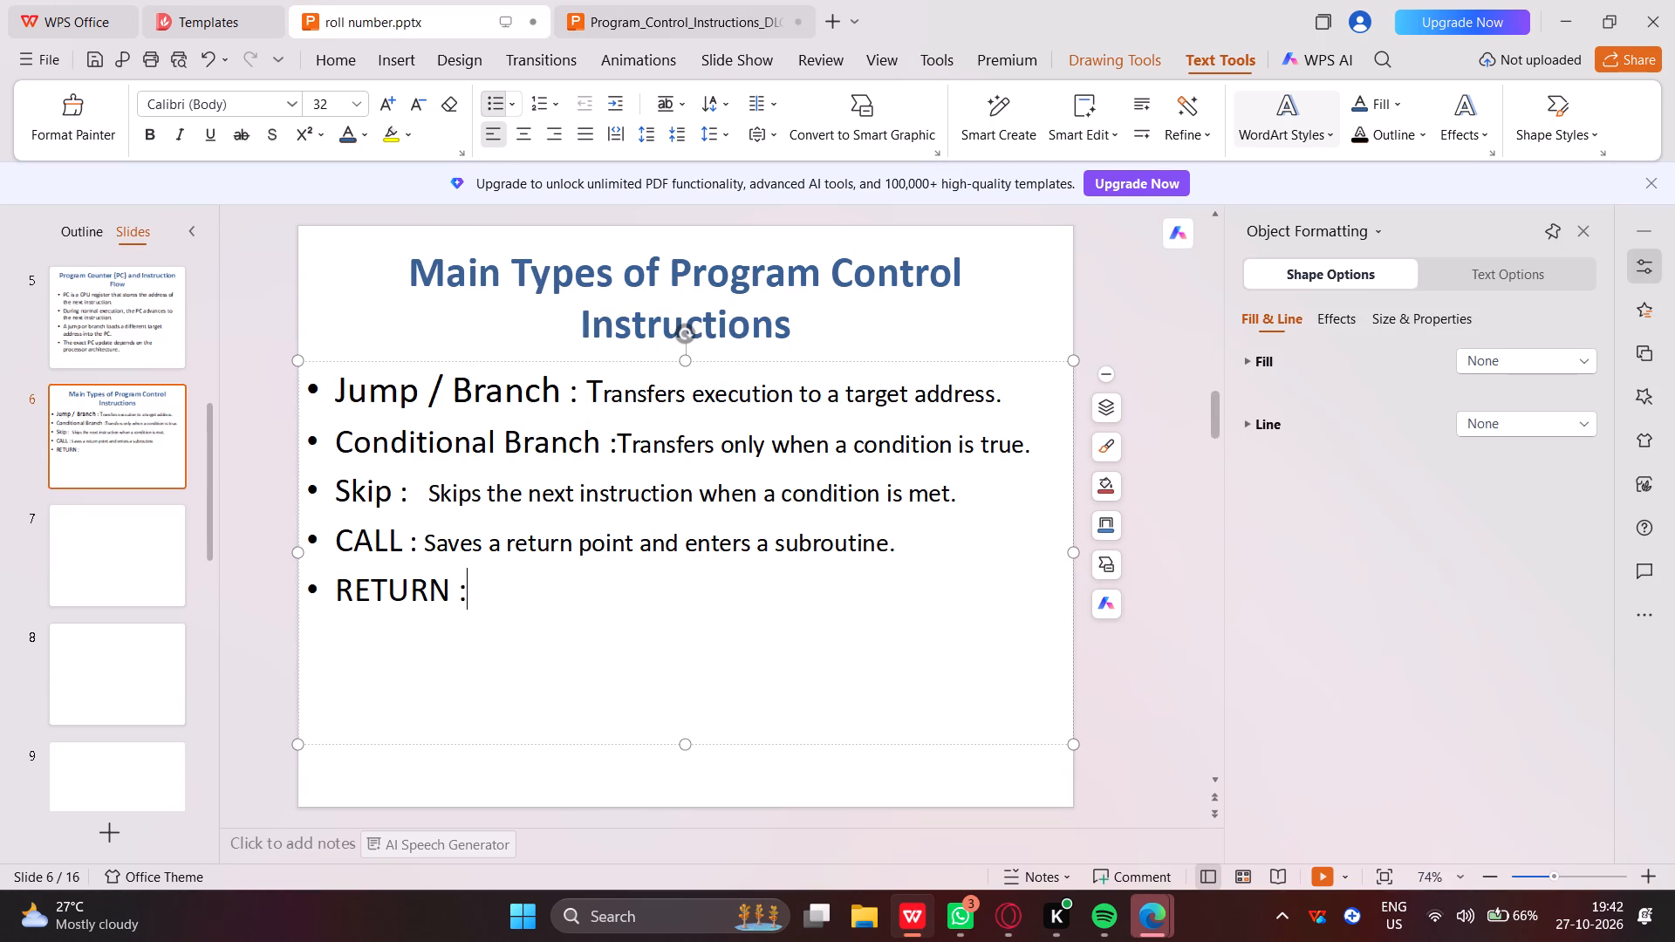
{"action": "left_click", "coordinate": [358, 99]}
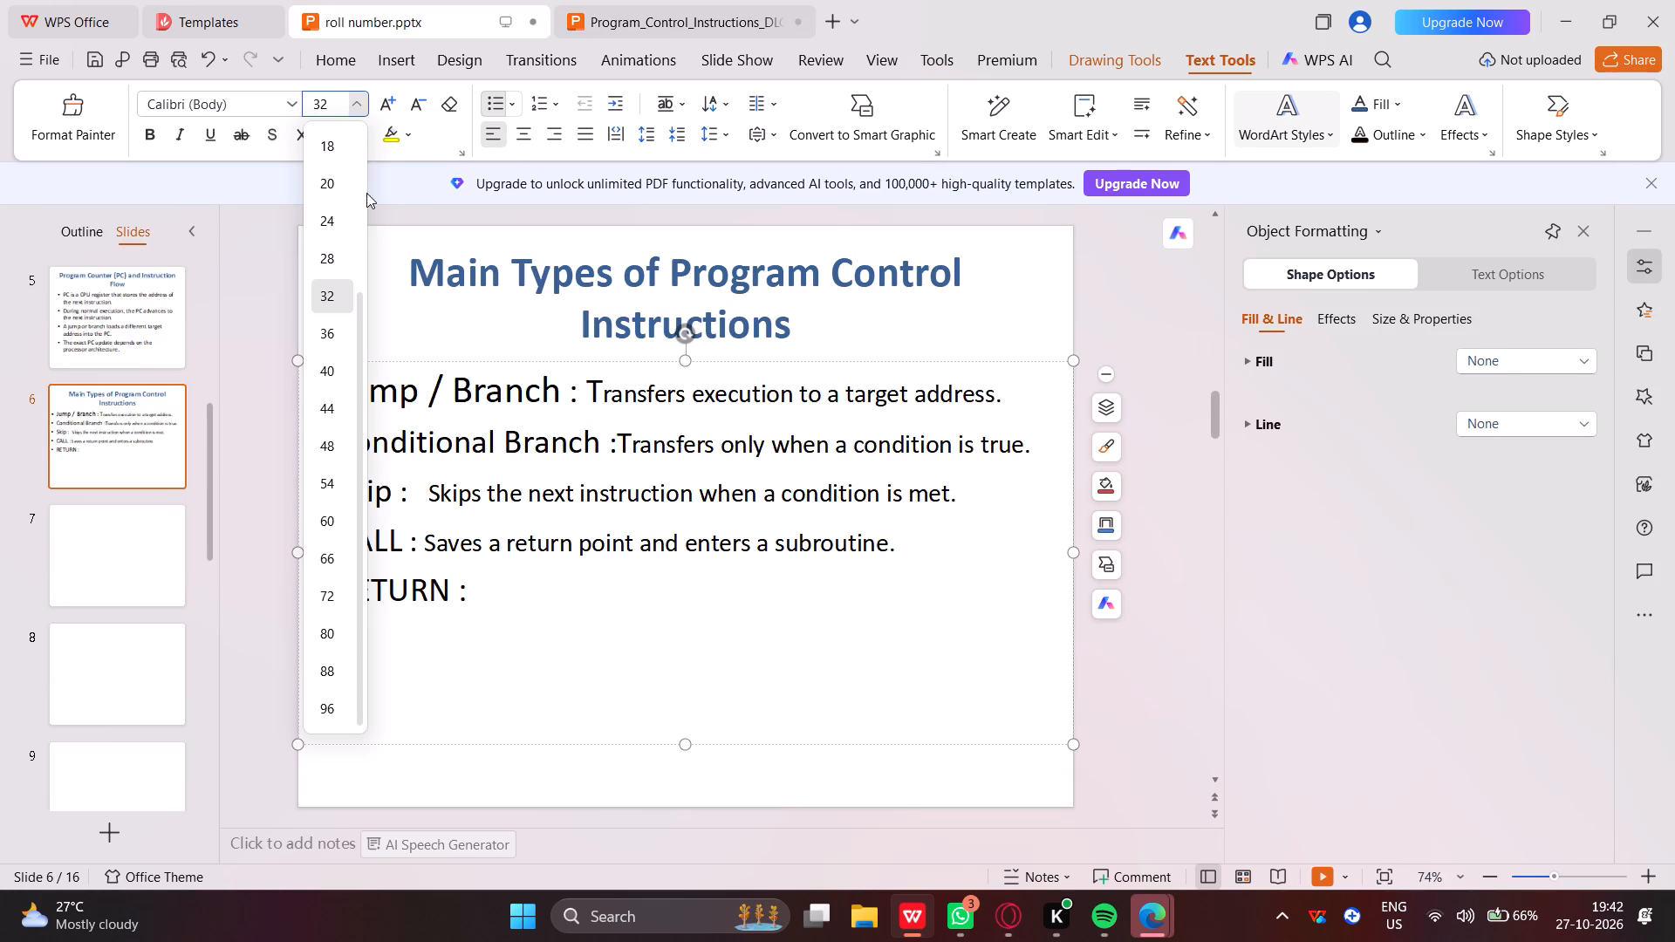
{"action": "left_click", "coordinate": [314, 197]}
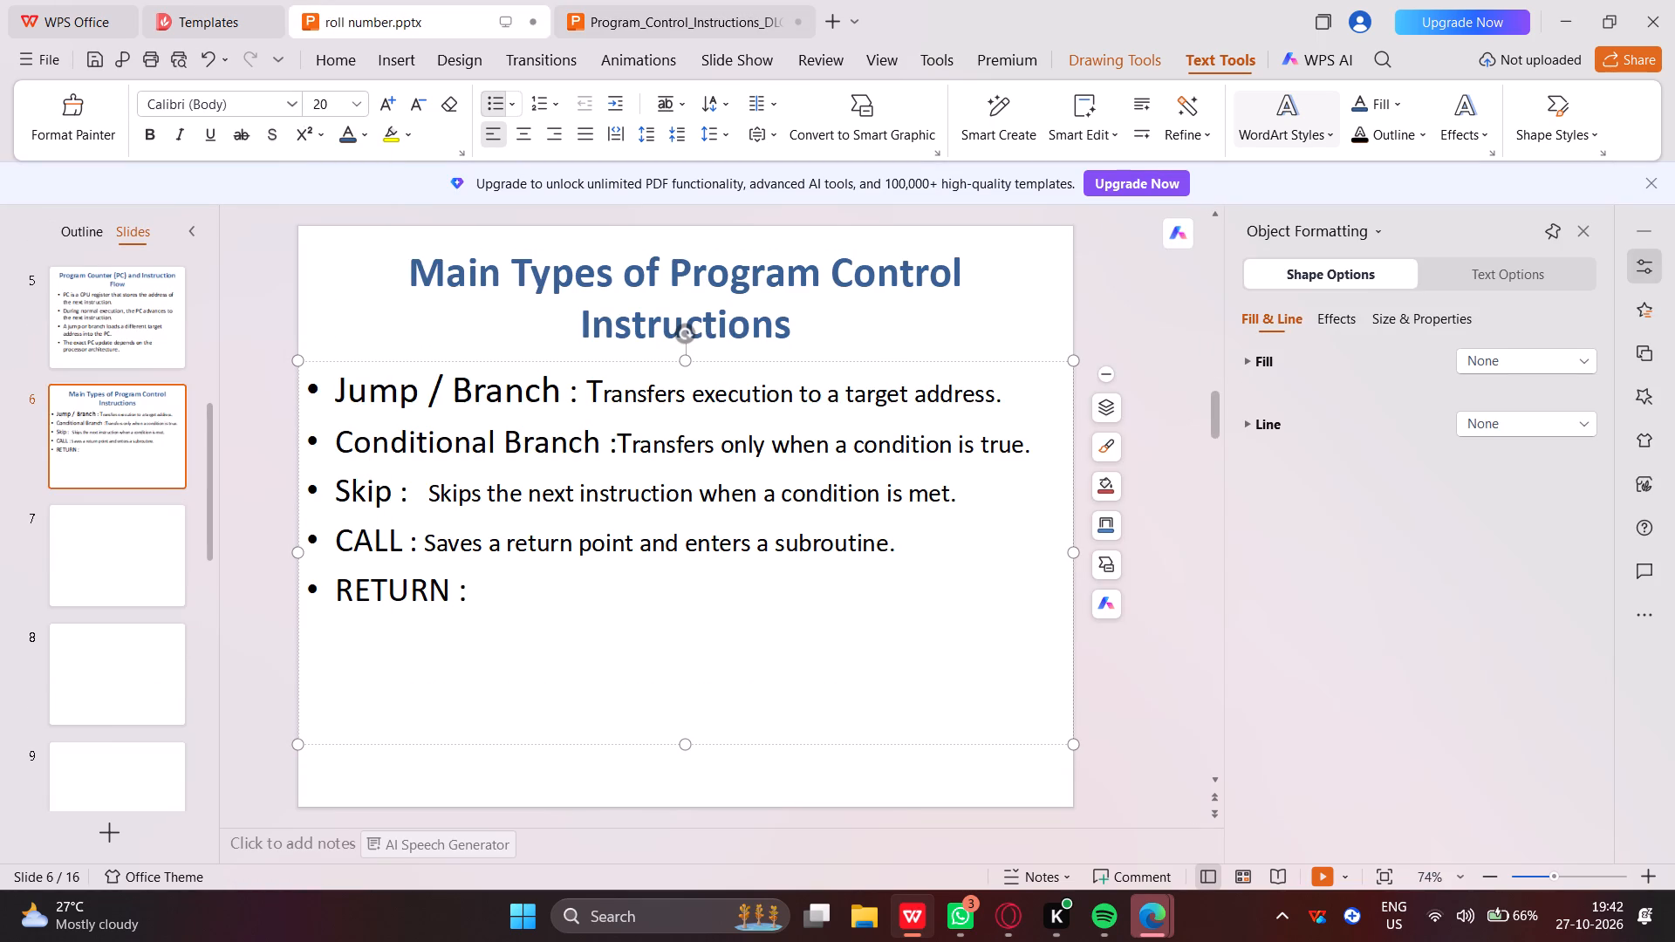
{"action": "key", "text": "ctrl+v"}
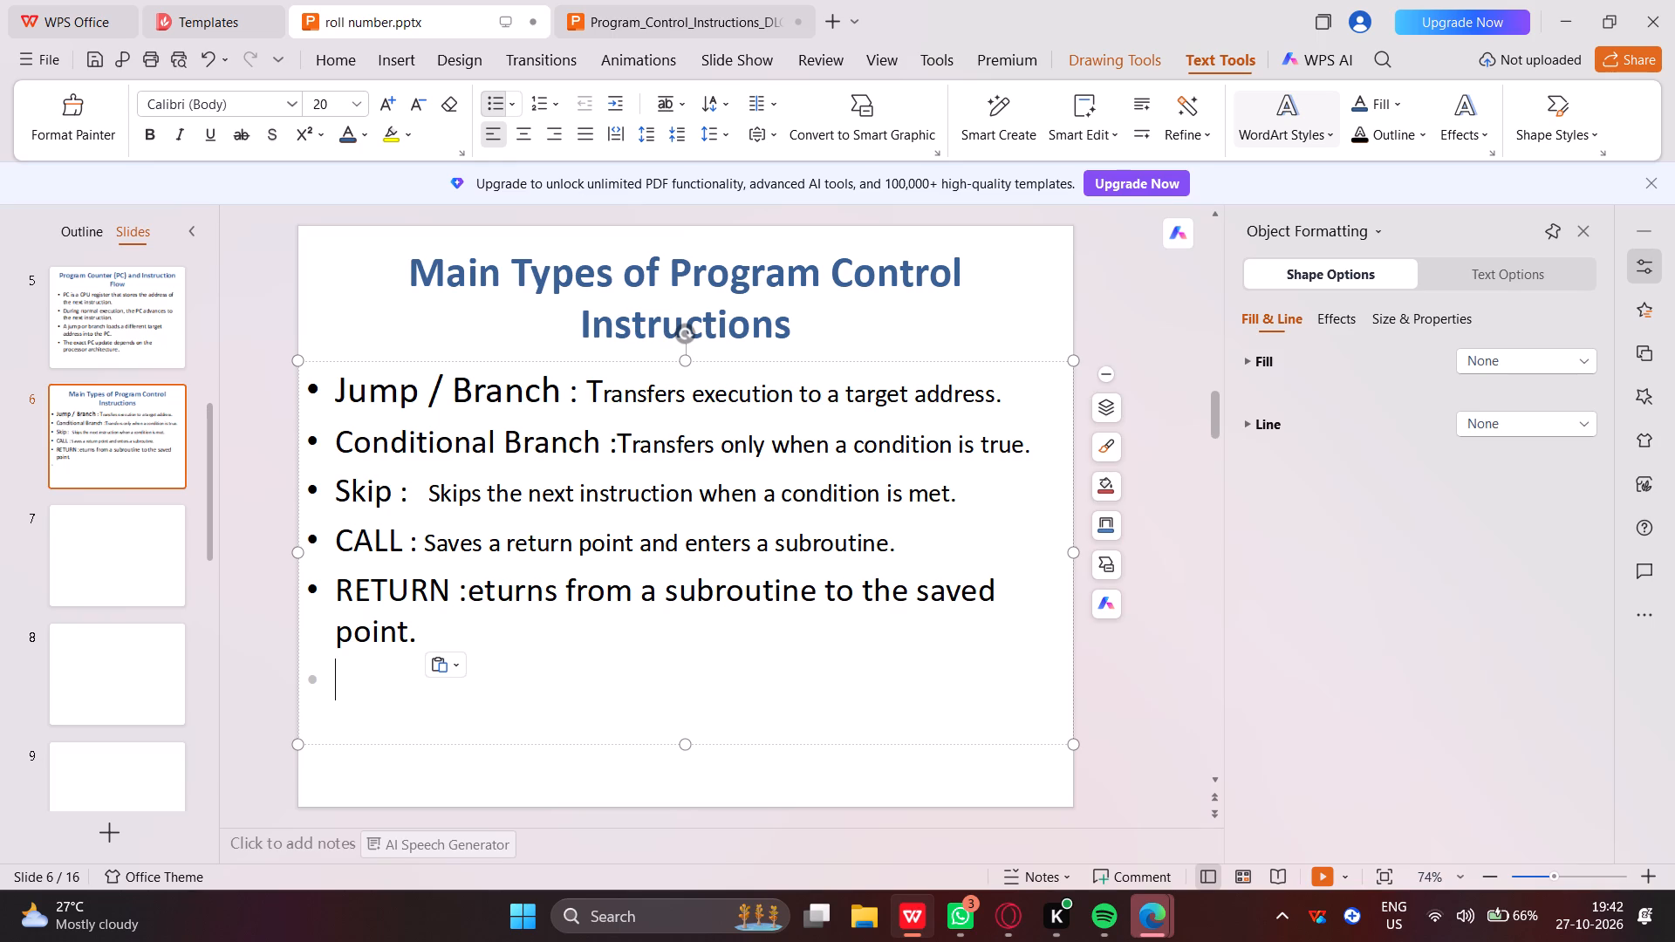
{"action": "left_click", "coordinate": [469, 585]}
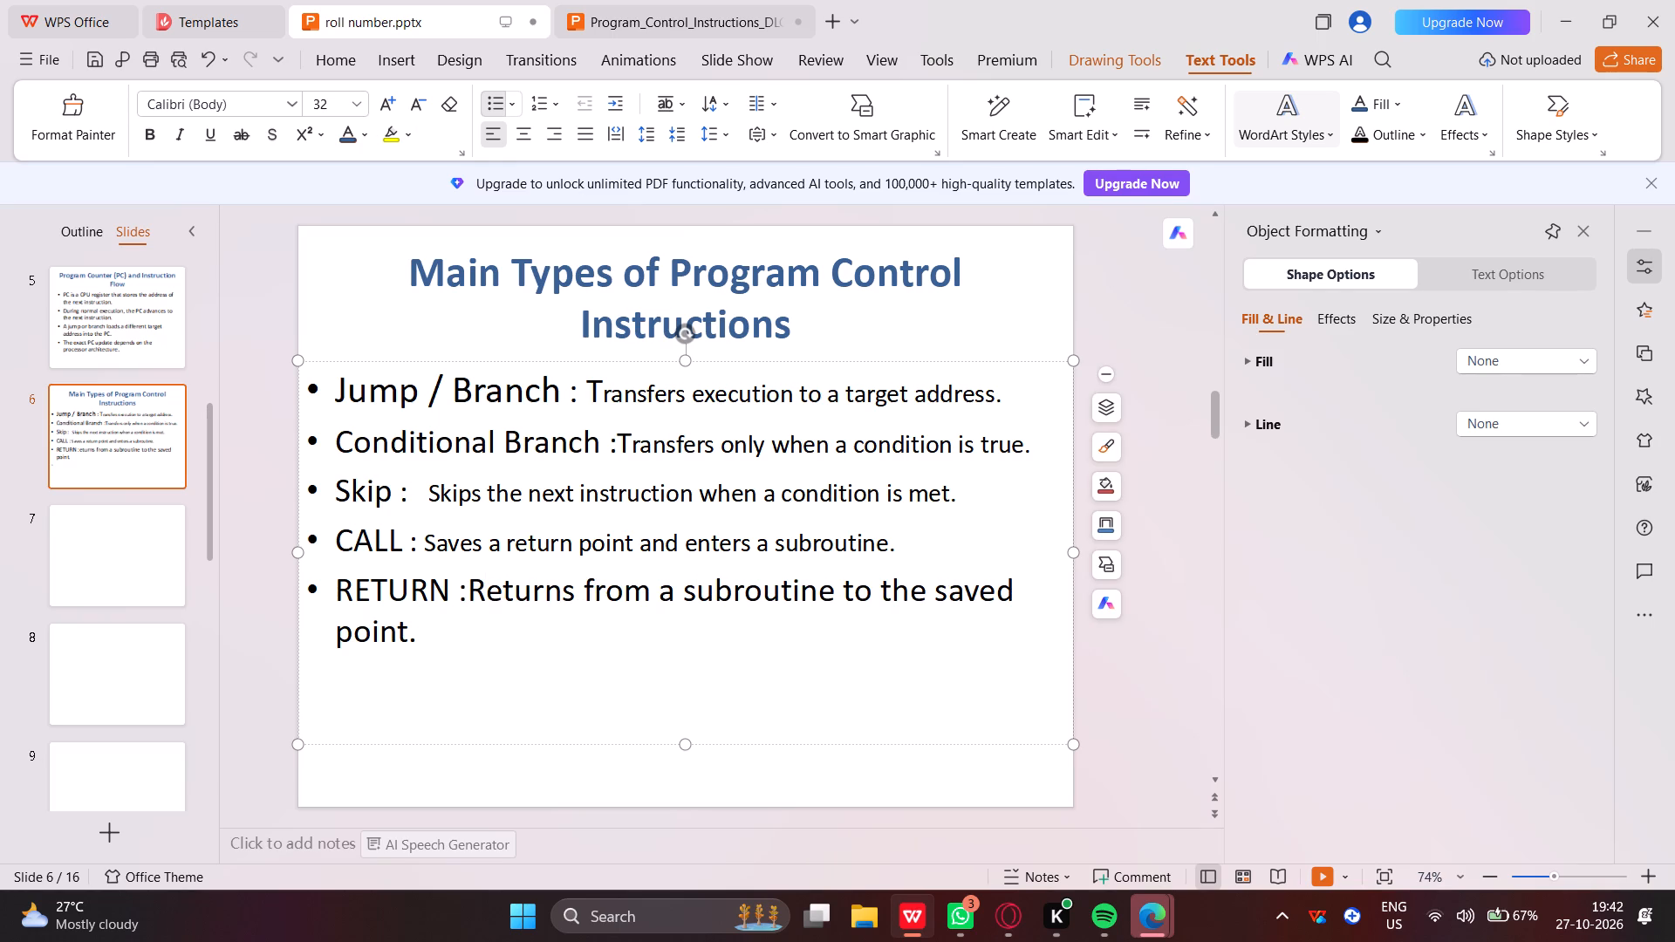
Set the description text after "RETURN :" to font size 20.
{"action": "left_click_drag", "start_coordinate": [462, 587], "coordinate": [493, 635]}
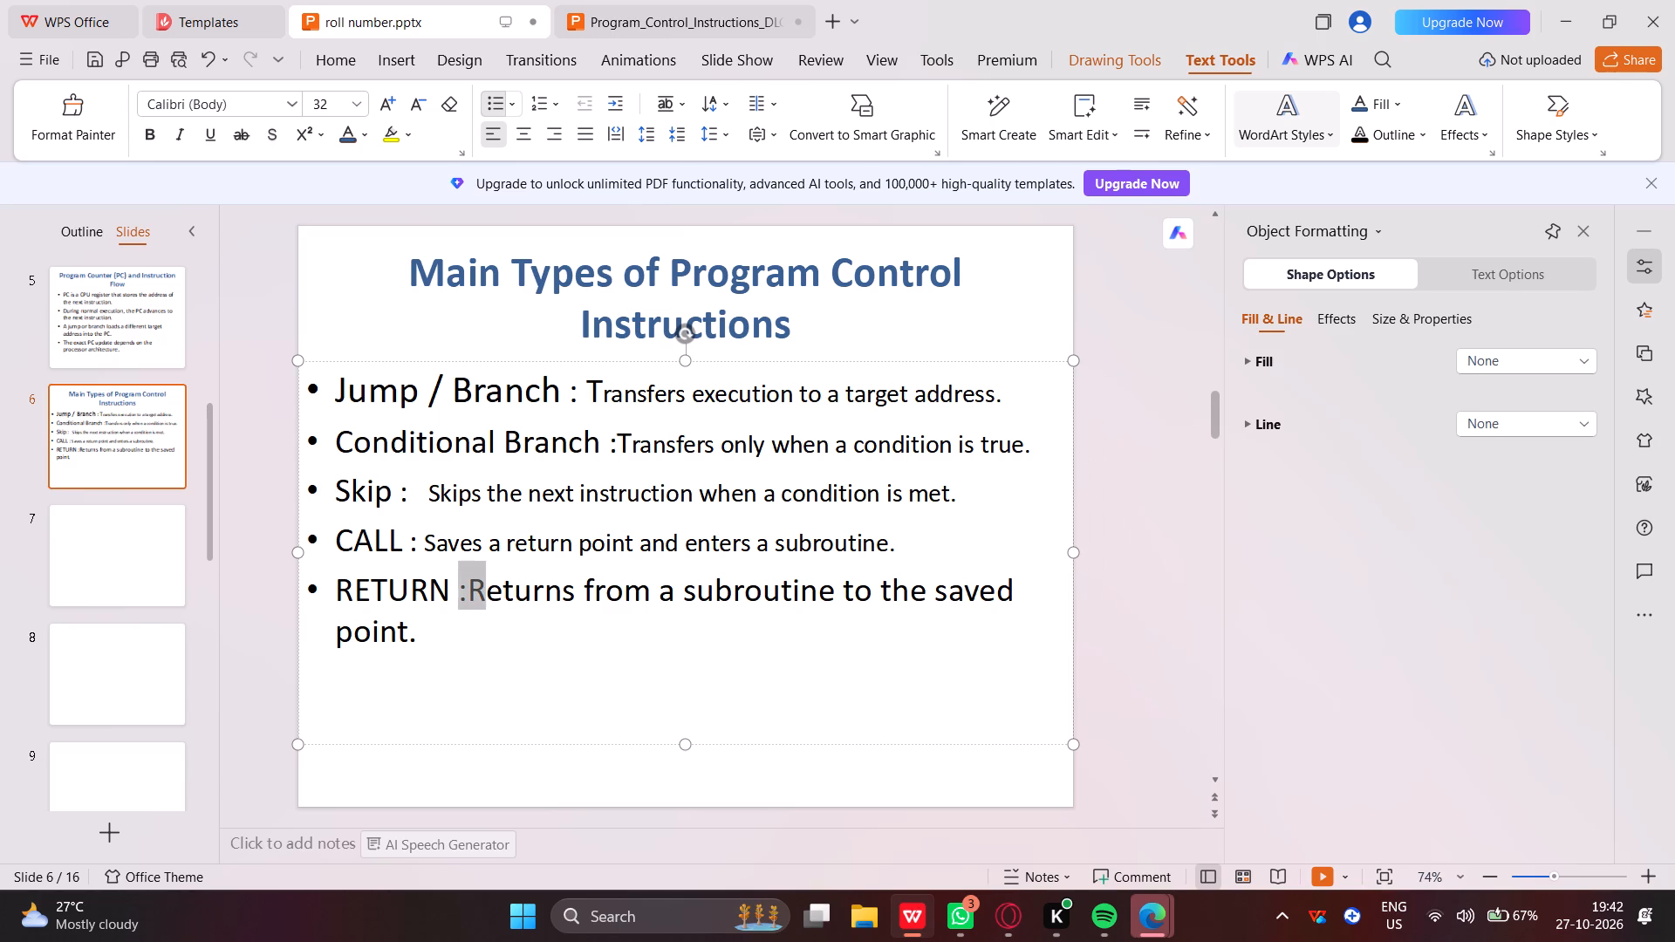
{"action": "left_click_drag", "start_coordinate": [493, 635], "coordinate": [491, 639]}
{"action": "left_click", "coordinate": [462, 586]}
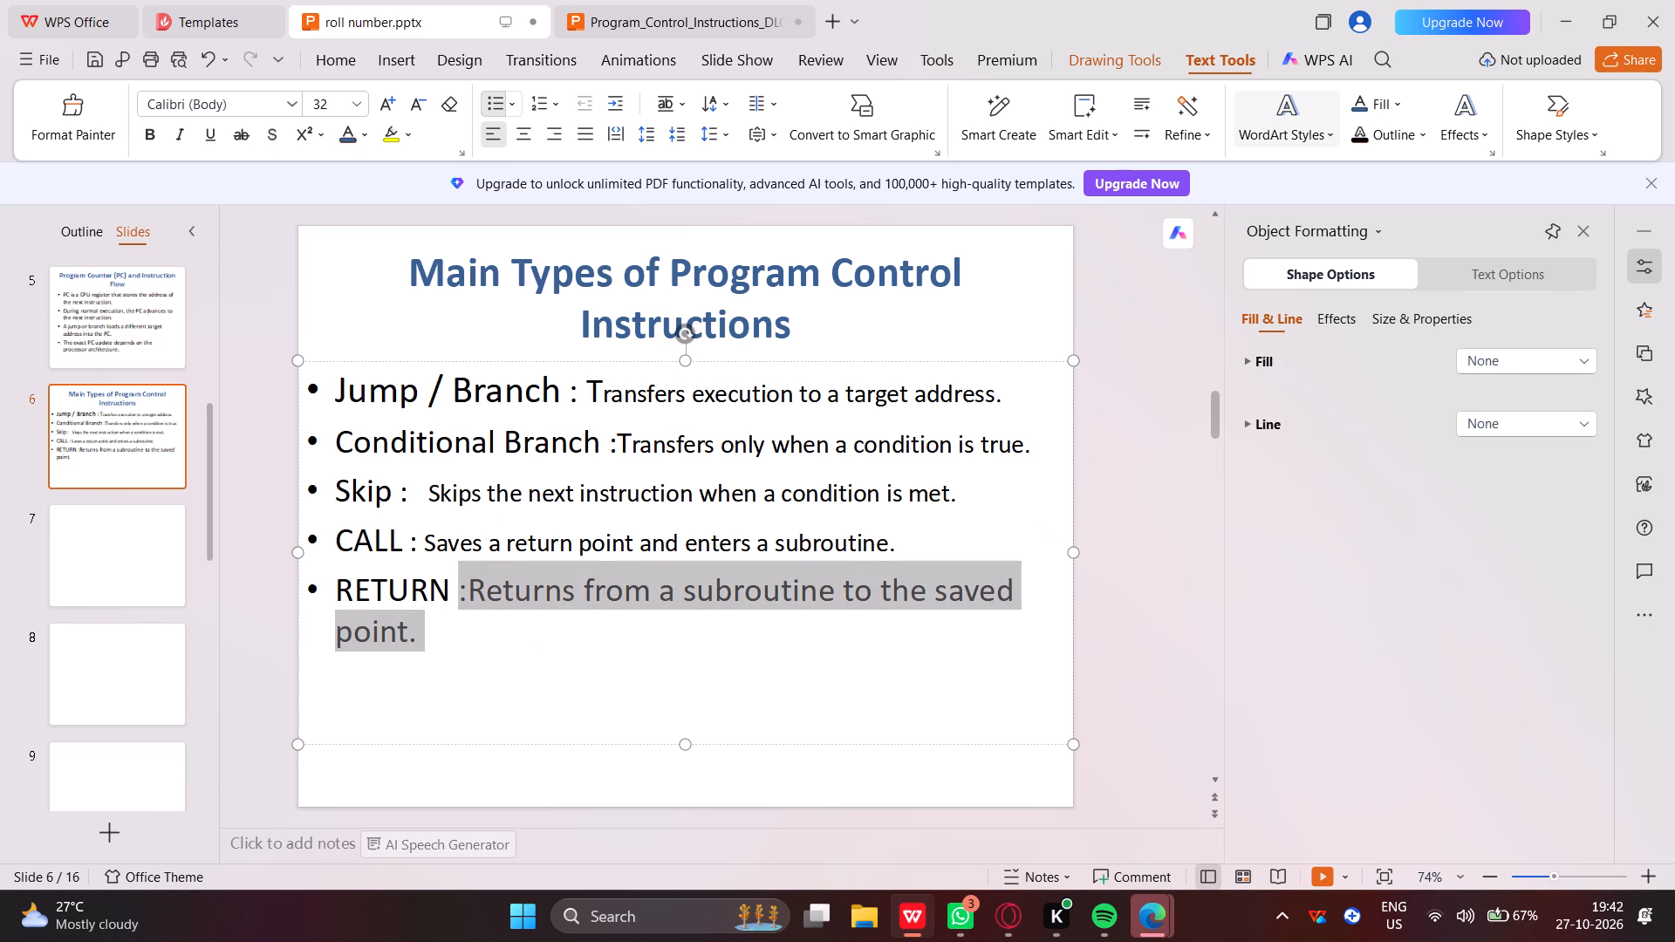
{"action": "left_click", "coordinate": [462, 586]}
{"action": "left_click_drag", "start_coordinate": [464, 585], "coordinate": [585, 657]}
{"action": "left_click_drag", "start_coordinate": [585, 657], "coordinate": [585, 659]}
{"action": "left_click", "coordinate": [365, 110]}
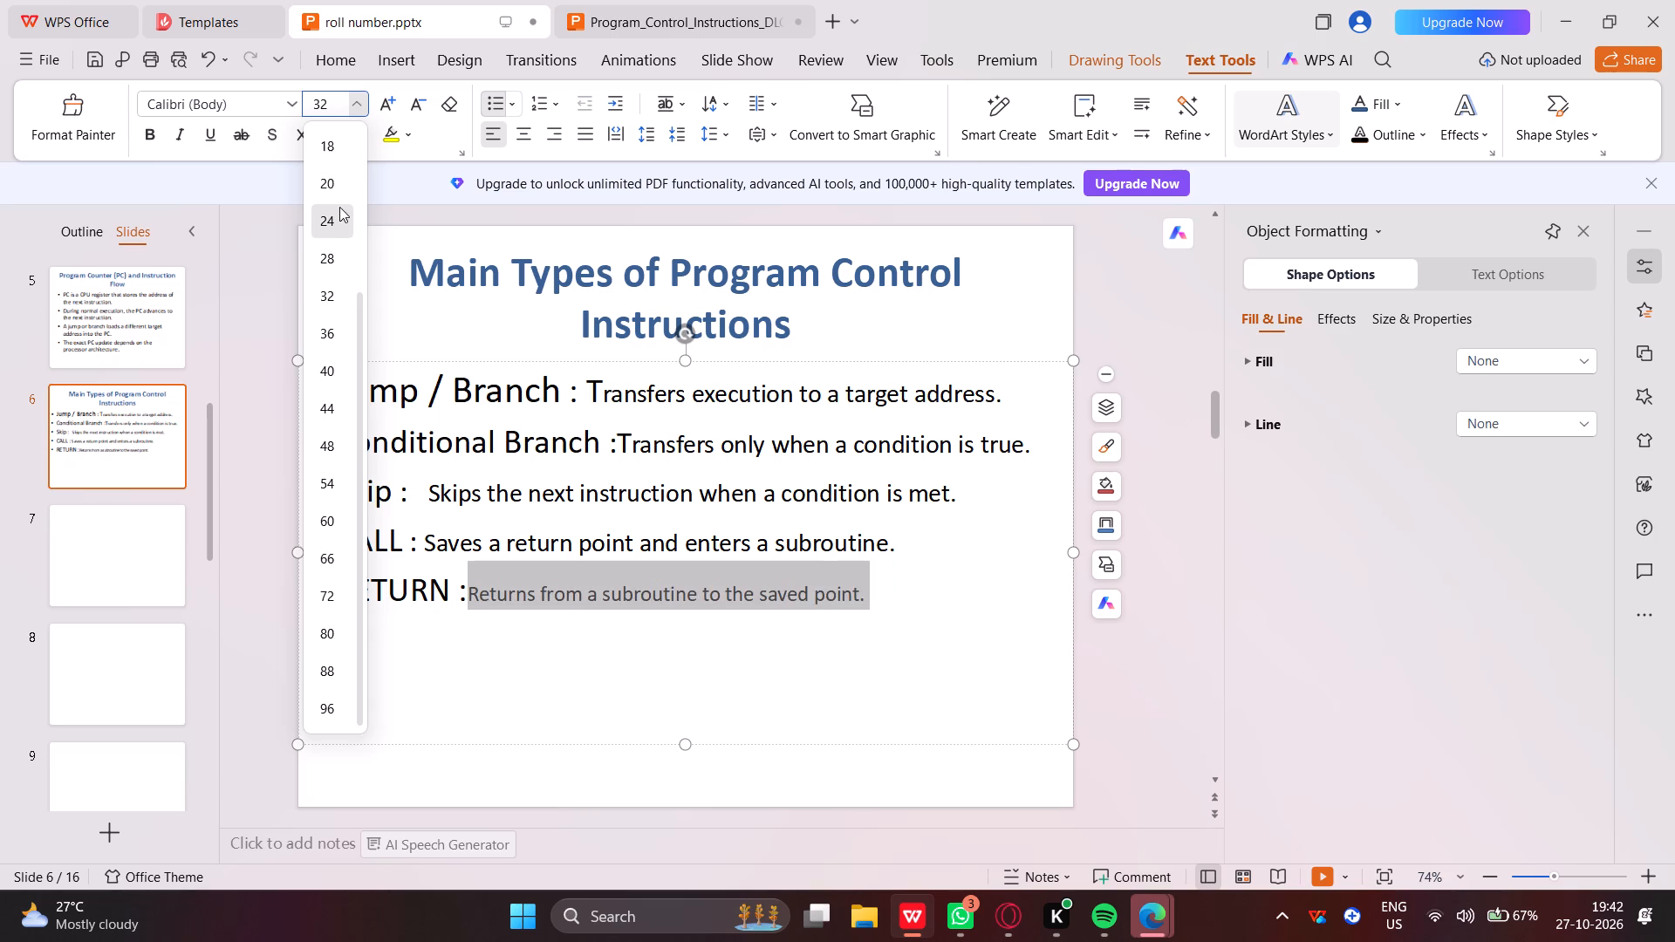
{"action": "left_click", "coordinate": [339, 193]}
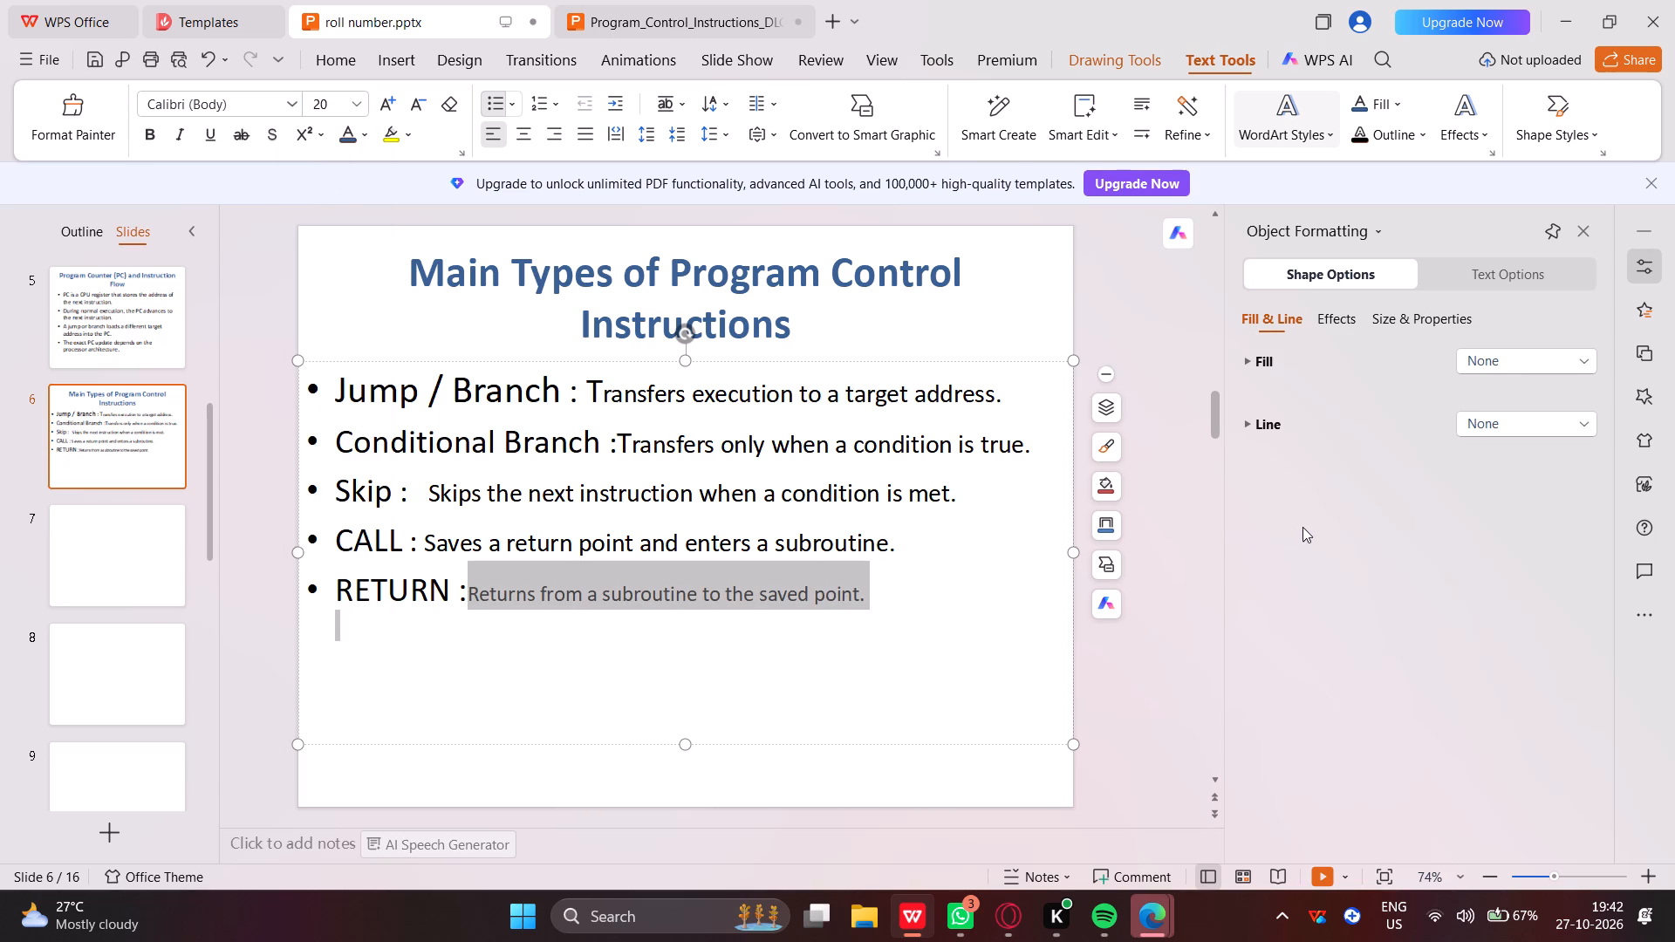
{"action": "left_click", "coordinate": [1302, 527]}
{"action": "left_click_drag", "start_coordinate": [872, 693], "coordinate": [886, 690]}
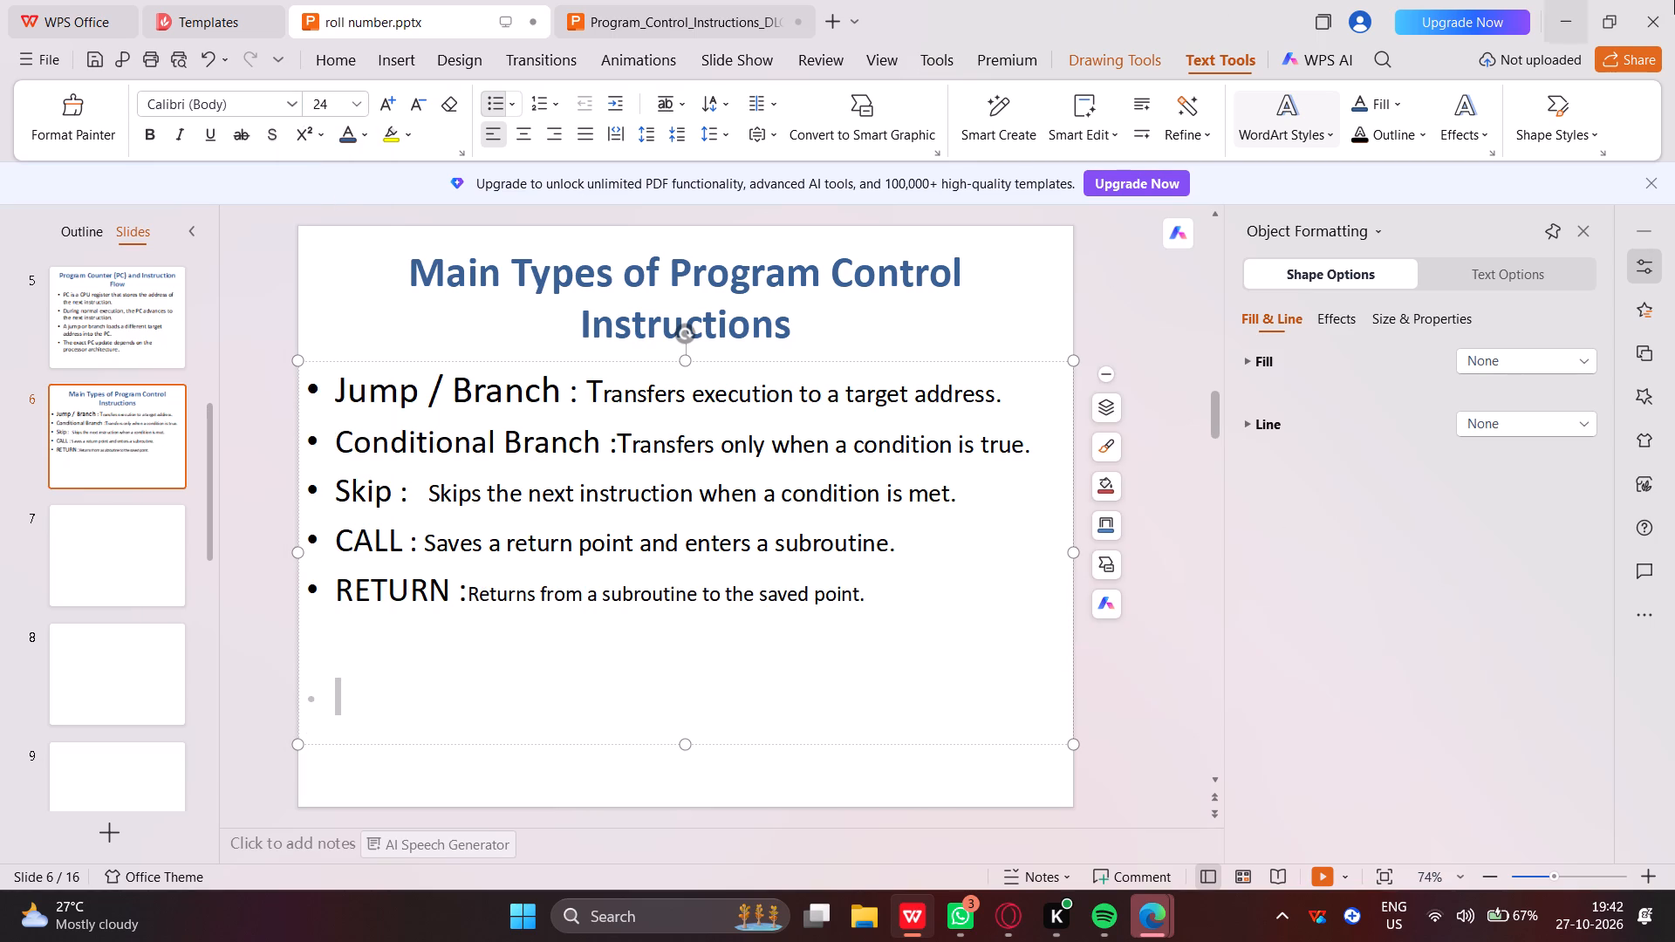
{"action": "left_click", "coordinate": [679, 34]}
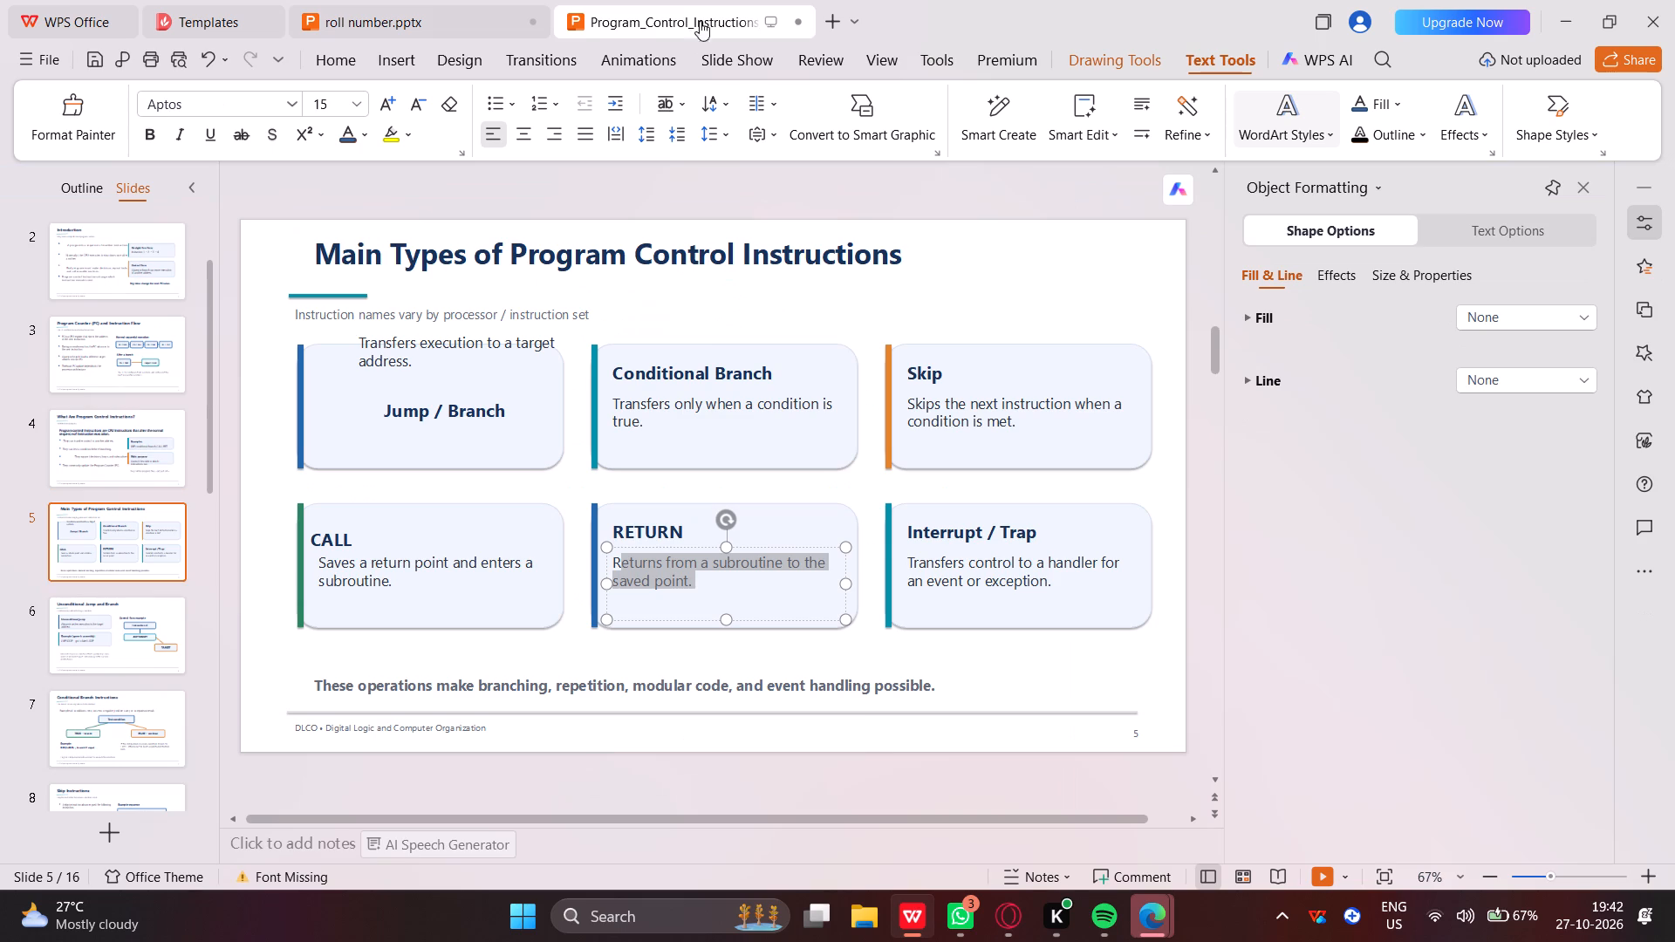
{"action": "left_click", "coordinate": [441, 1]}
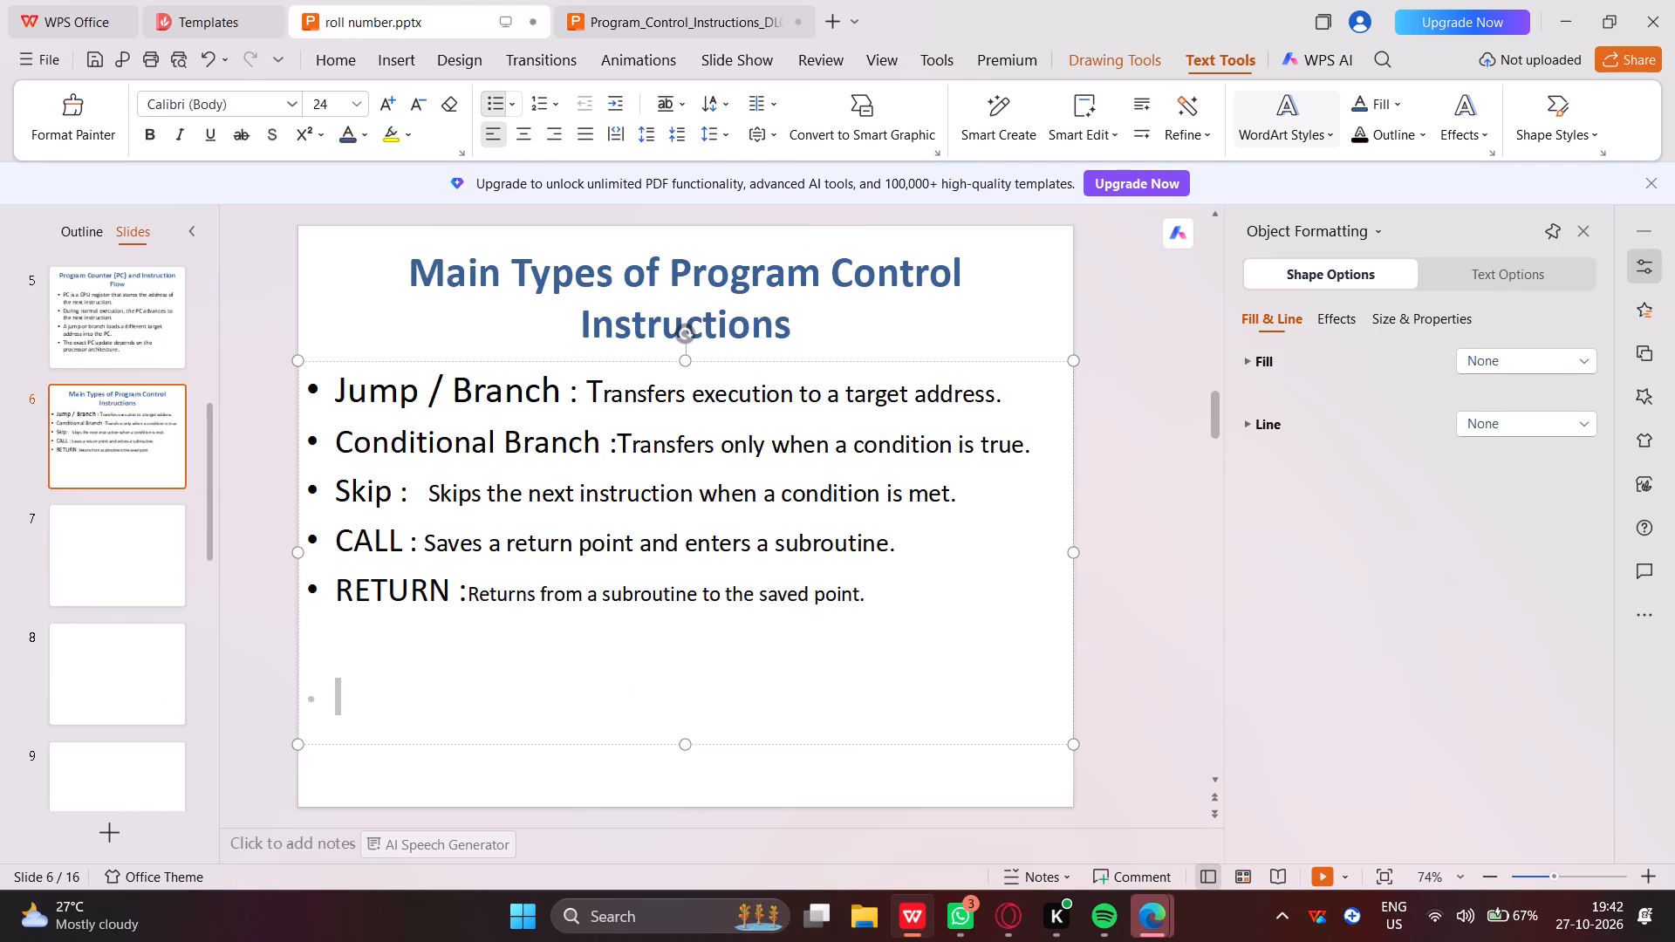
Stretch the bullet text box on slide 6 downward so it ends just above the slide's lower edge.
{"action": "left_click_drag", "start_coordinate": [684, 745], "coordinate": [701, 763]}
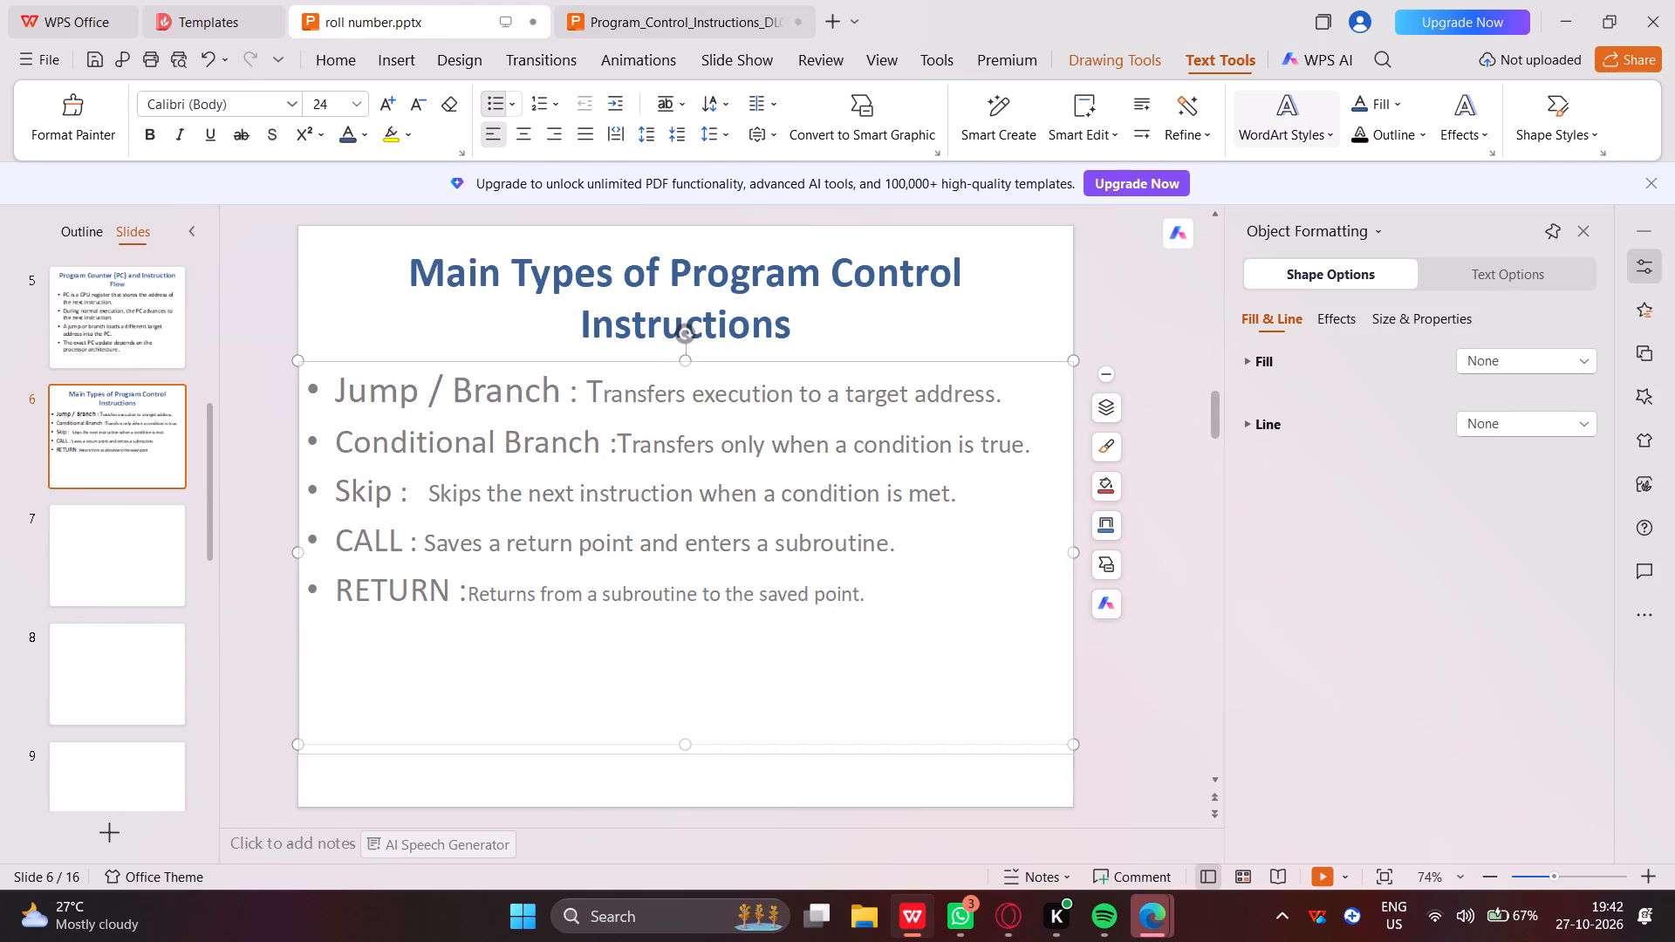
{"action": "left_click_drag", "start_coordinate": [701, 763], "coordinate": [717, 799]}
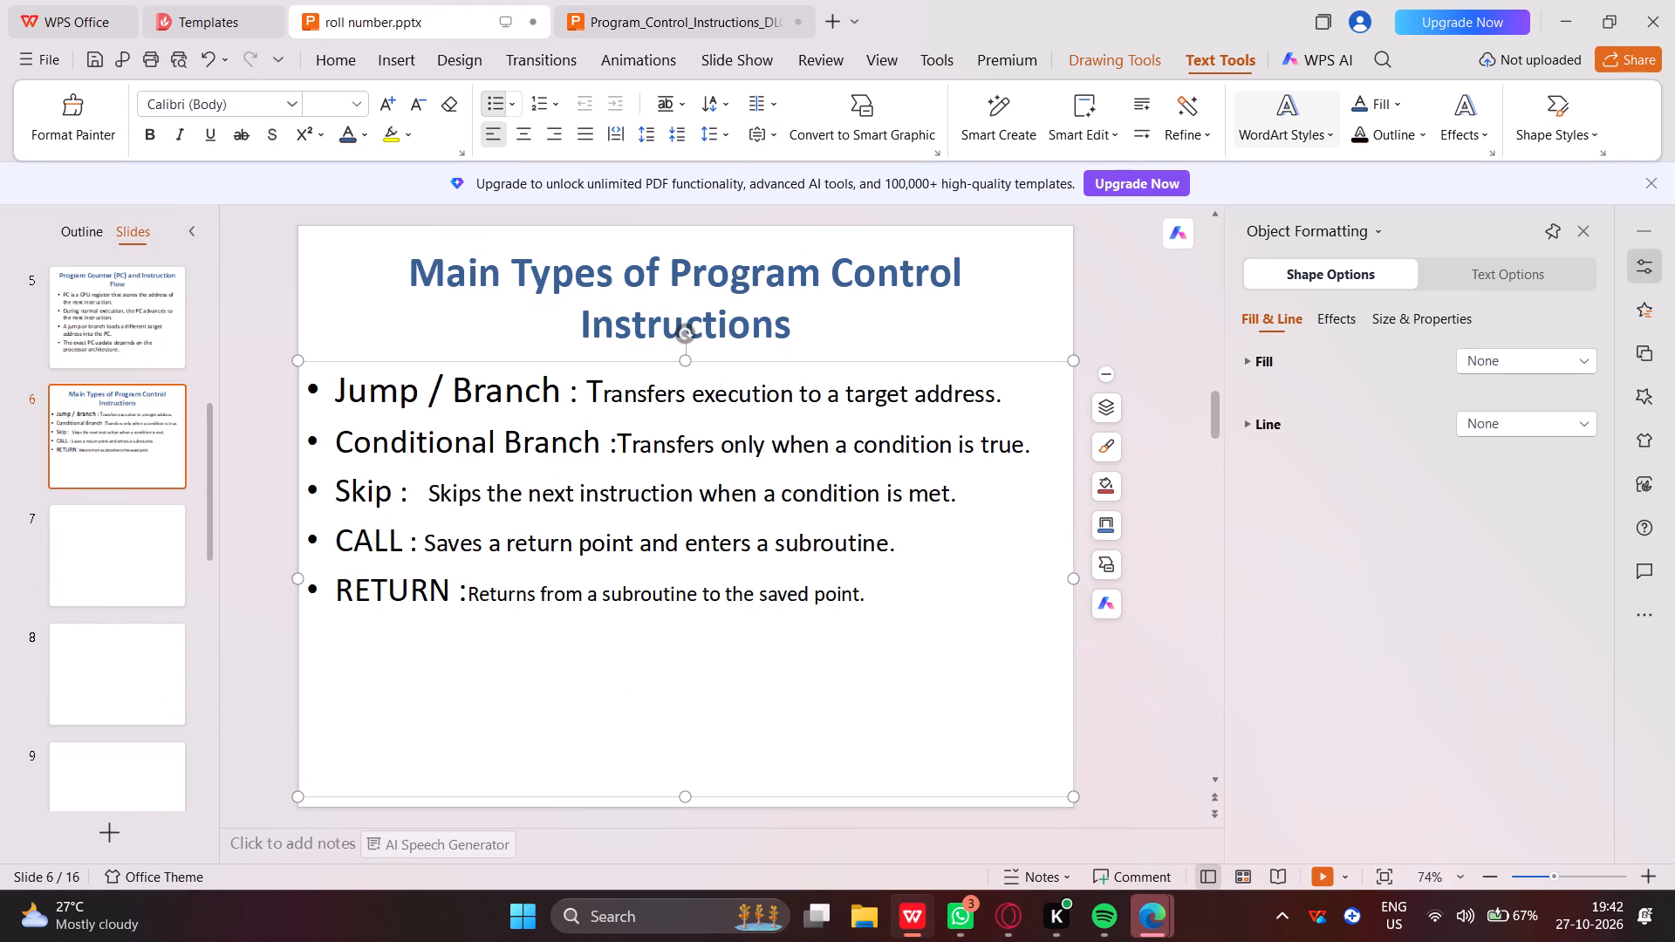
{"action": "left_click_drag", "start_coordinate": [429, 331], "coordinate": [441, 358]}
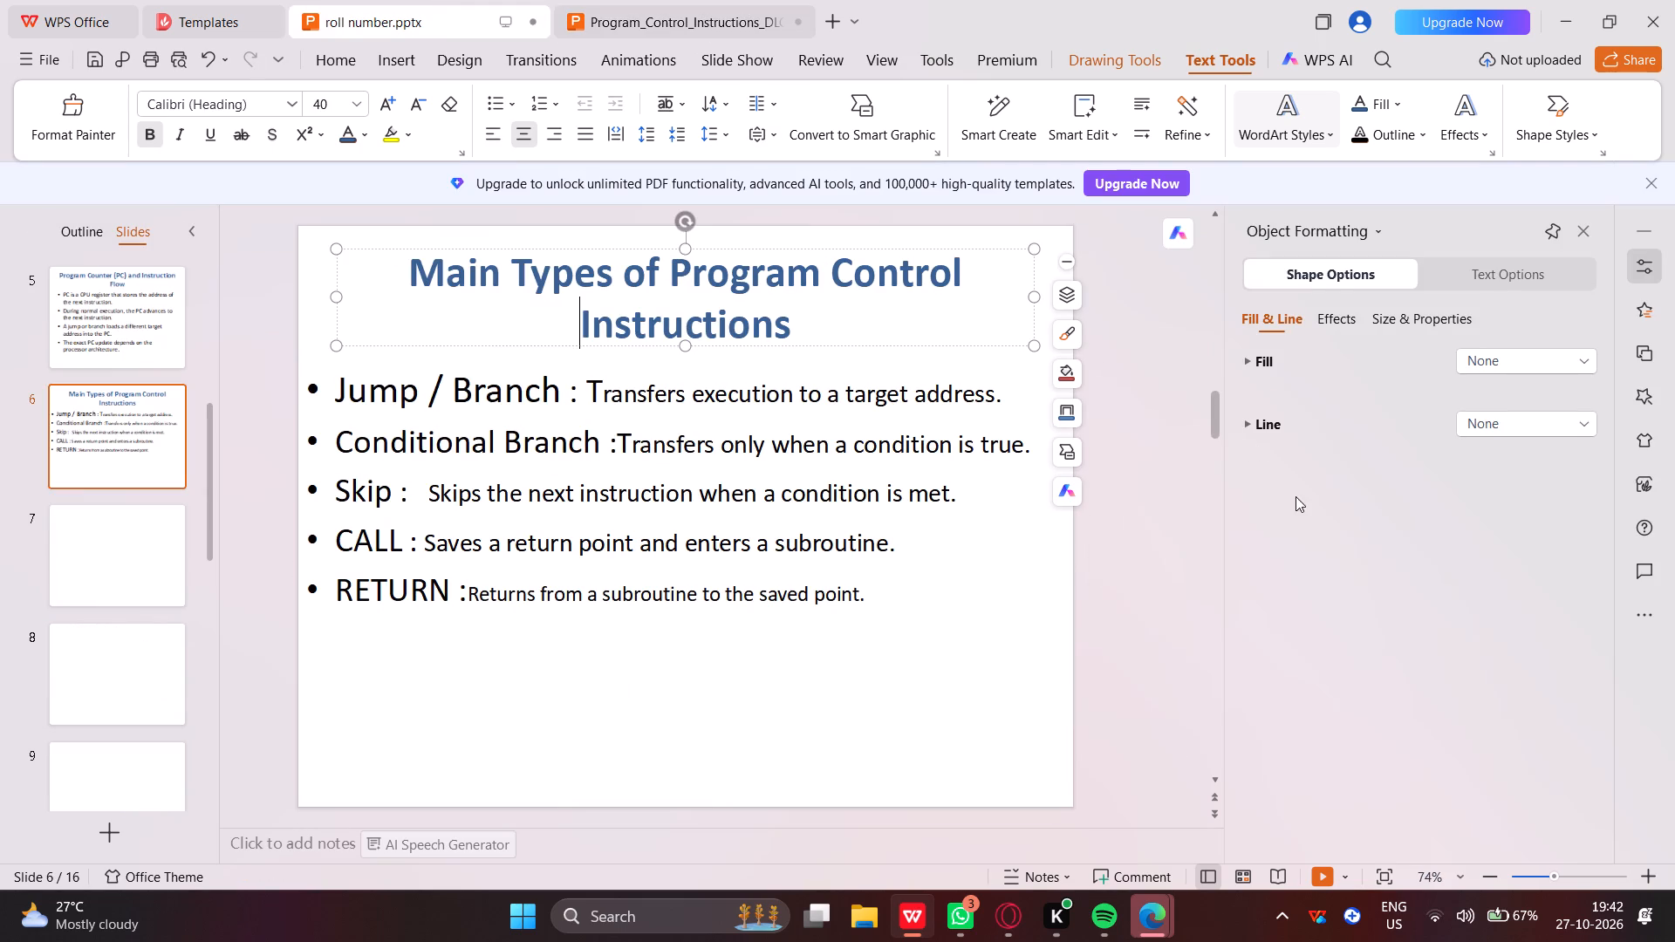
{"action": "left_click", "coordinate": [1305, 511]}
Check slides 6 and 7 of roll number.pptx, then examine slides 5, 6 and 8 of the downloaded deck for the next content.
{"action": "left_click", "coordinate": [108, 532]}
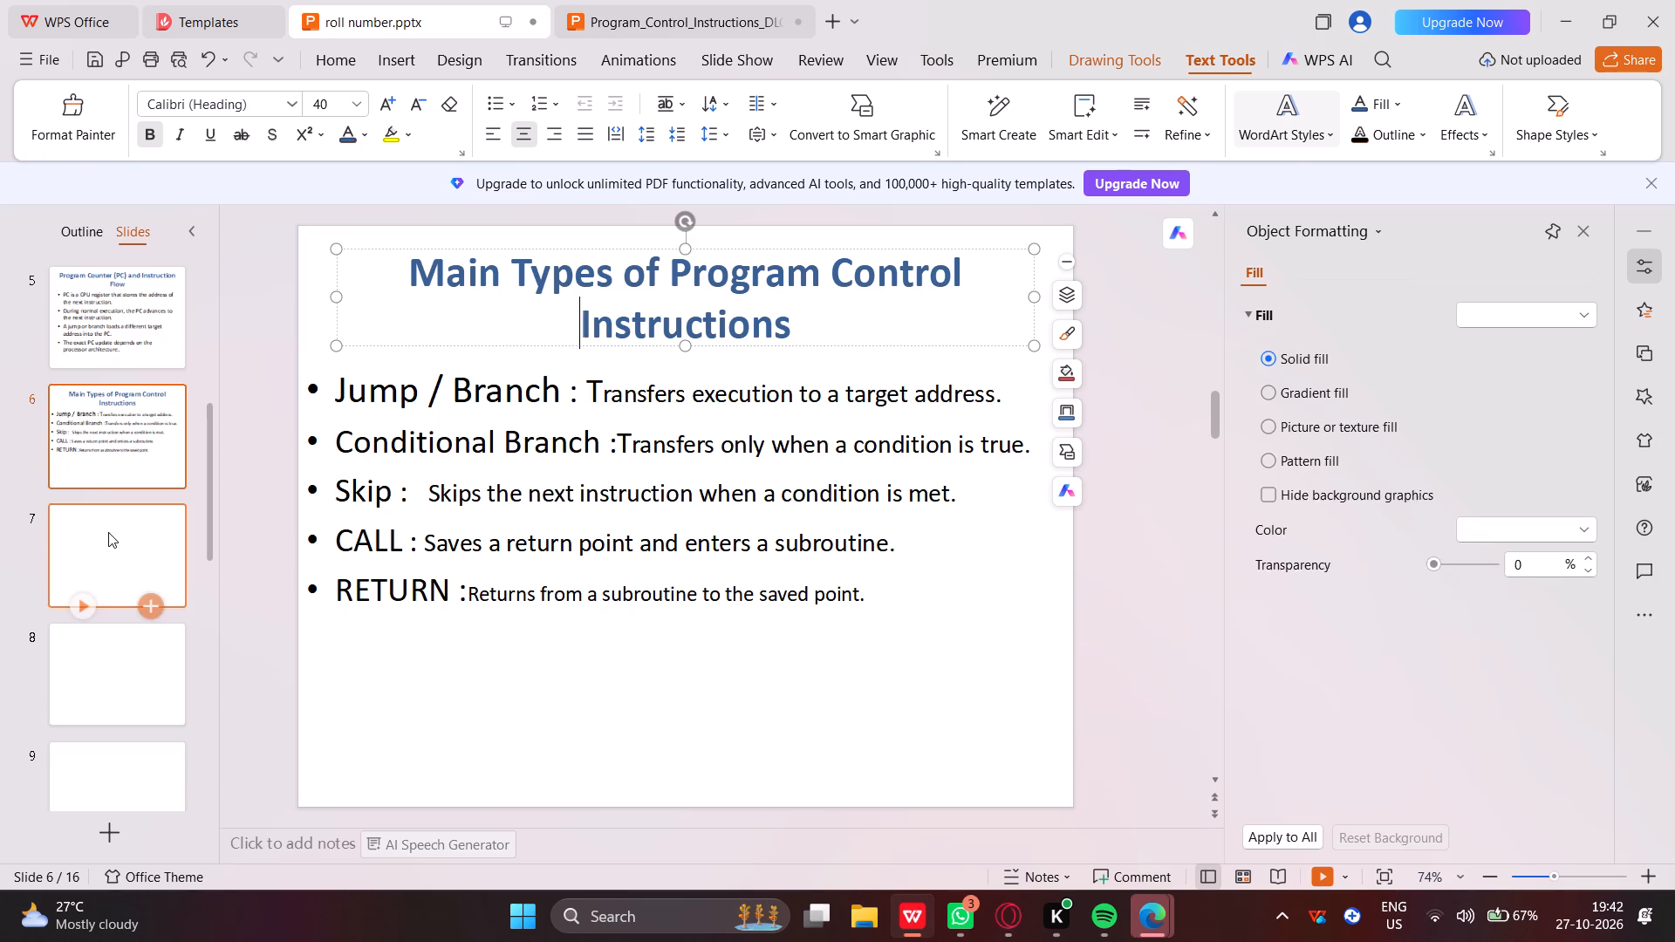
{"action": "left_click", "coordinate": [151, 422]}
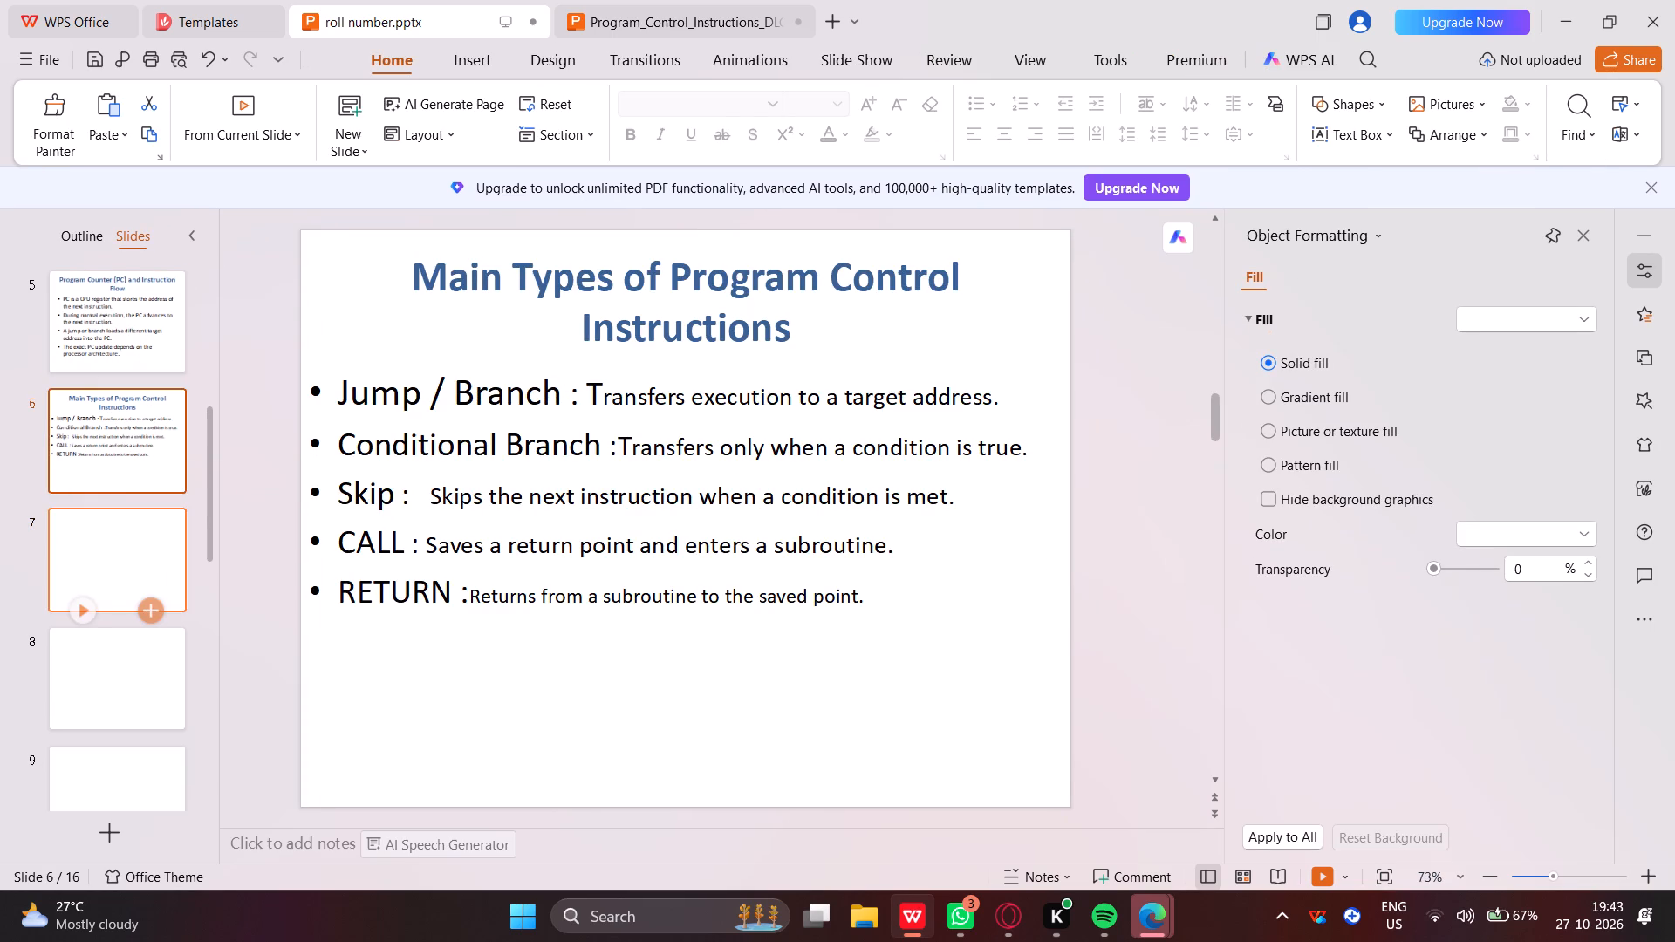
{"action": "key", "text": "F17"}
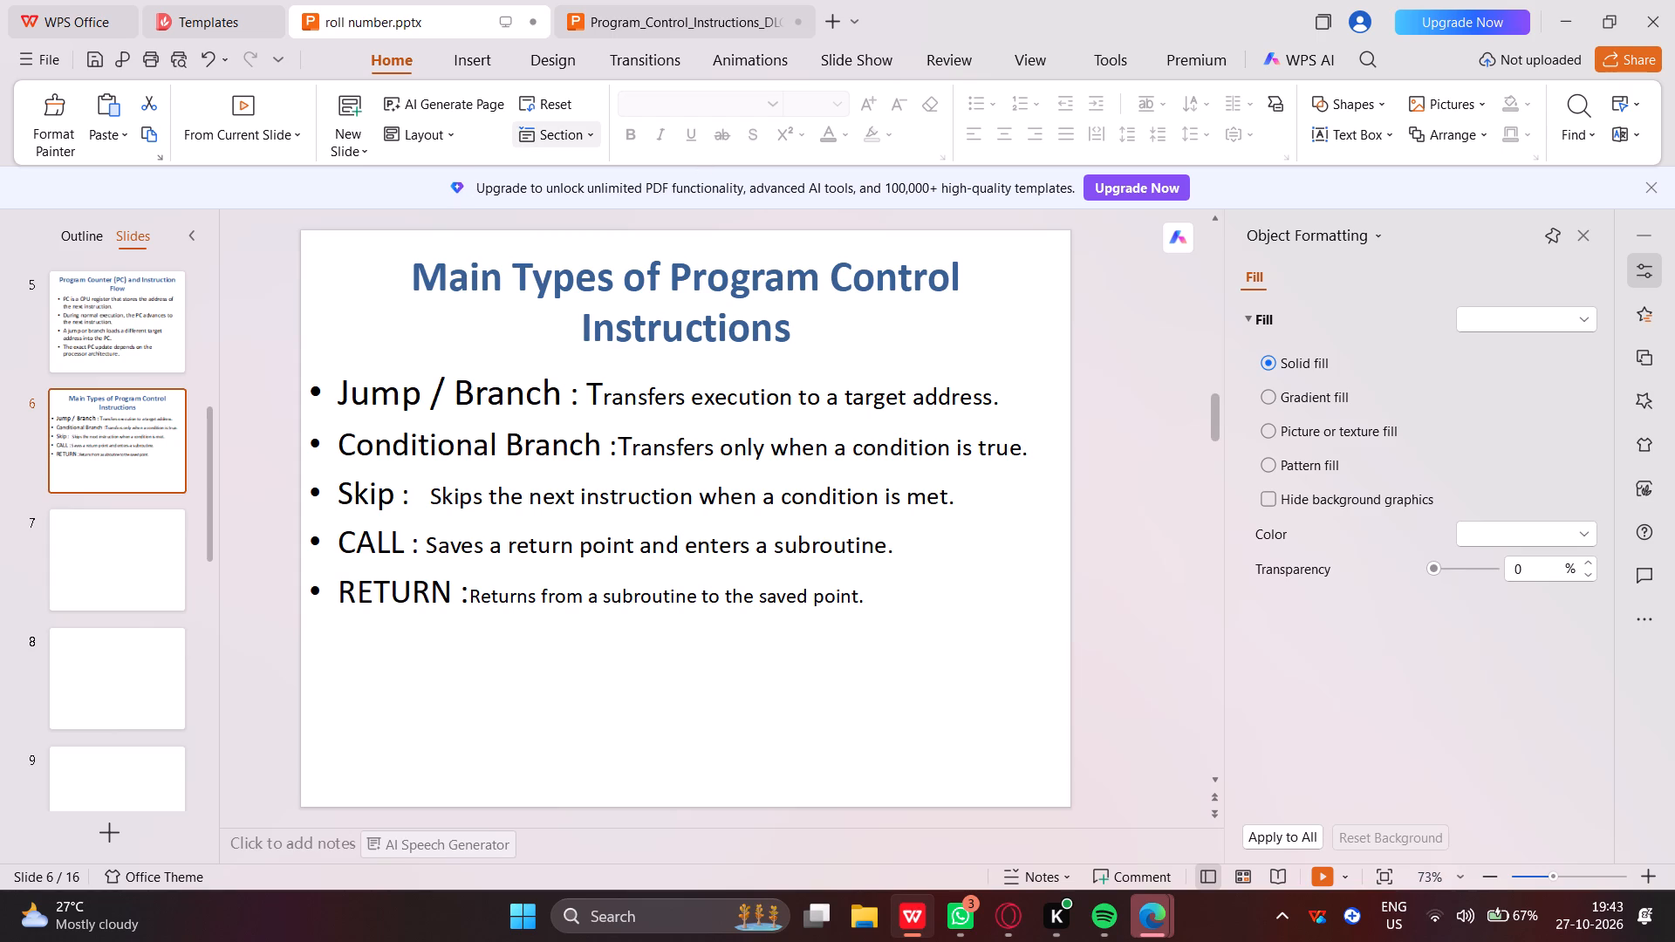
{"action": "left_click", "coordinate": [135, 573]}
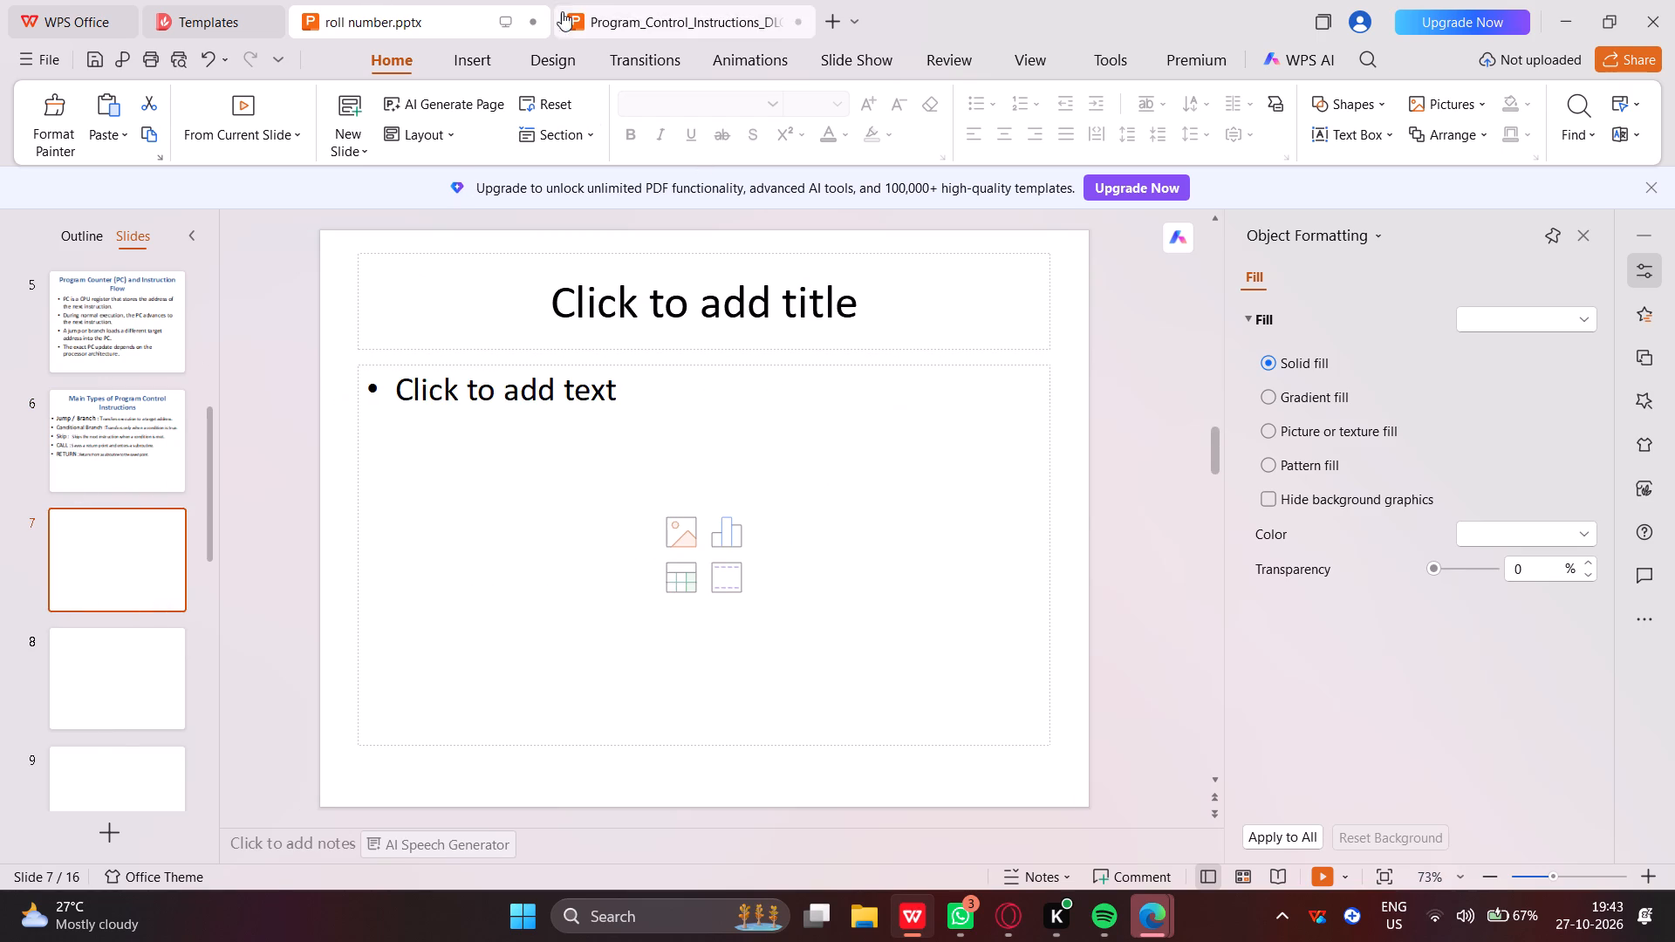
{"action": "left_click_drag", "start_coordinate": [619, 11], "coordinate": [629, 15]}
{"action": "left_click", "coordinate": [147, 666]}
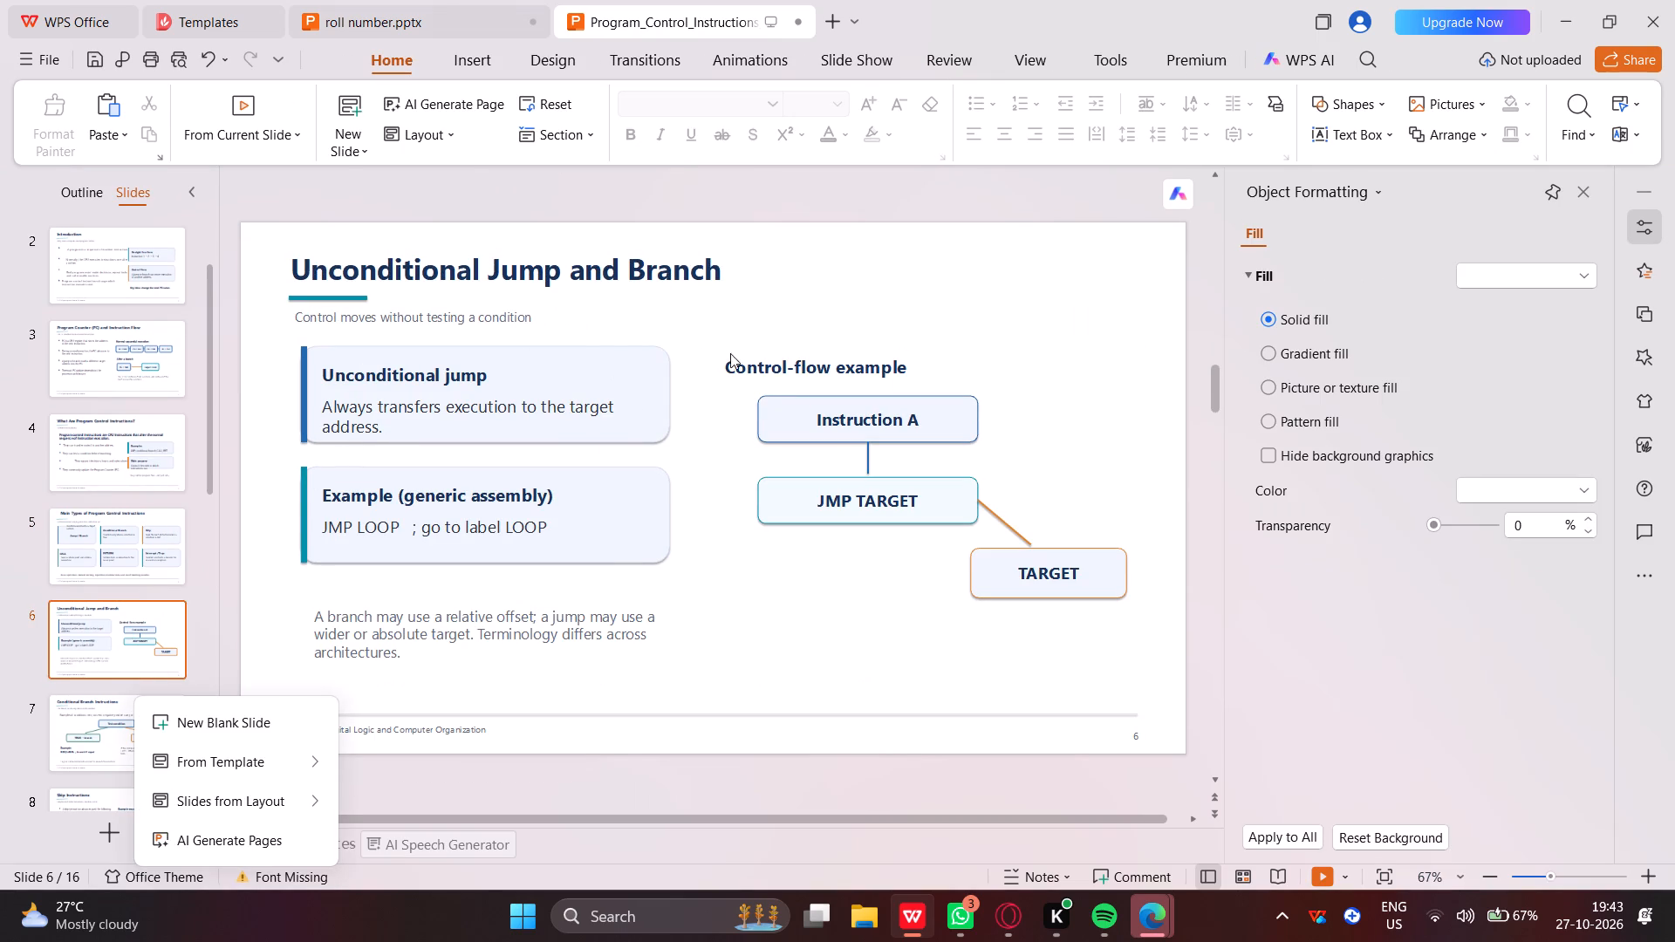
{"action": "scroll", "coordinate": [75, 658], "scroll_direction": "down", "scroll_amount": 1}
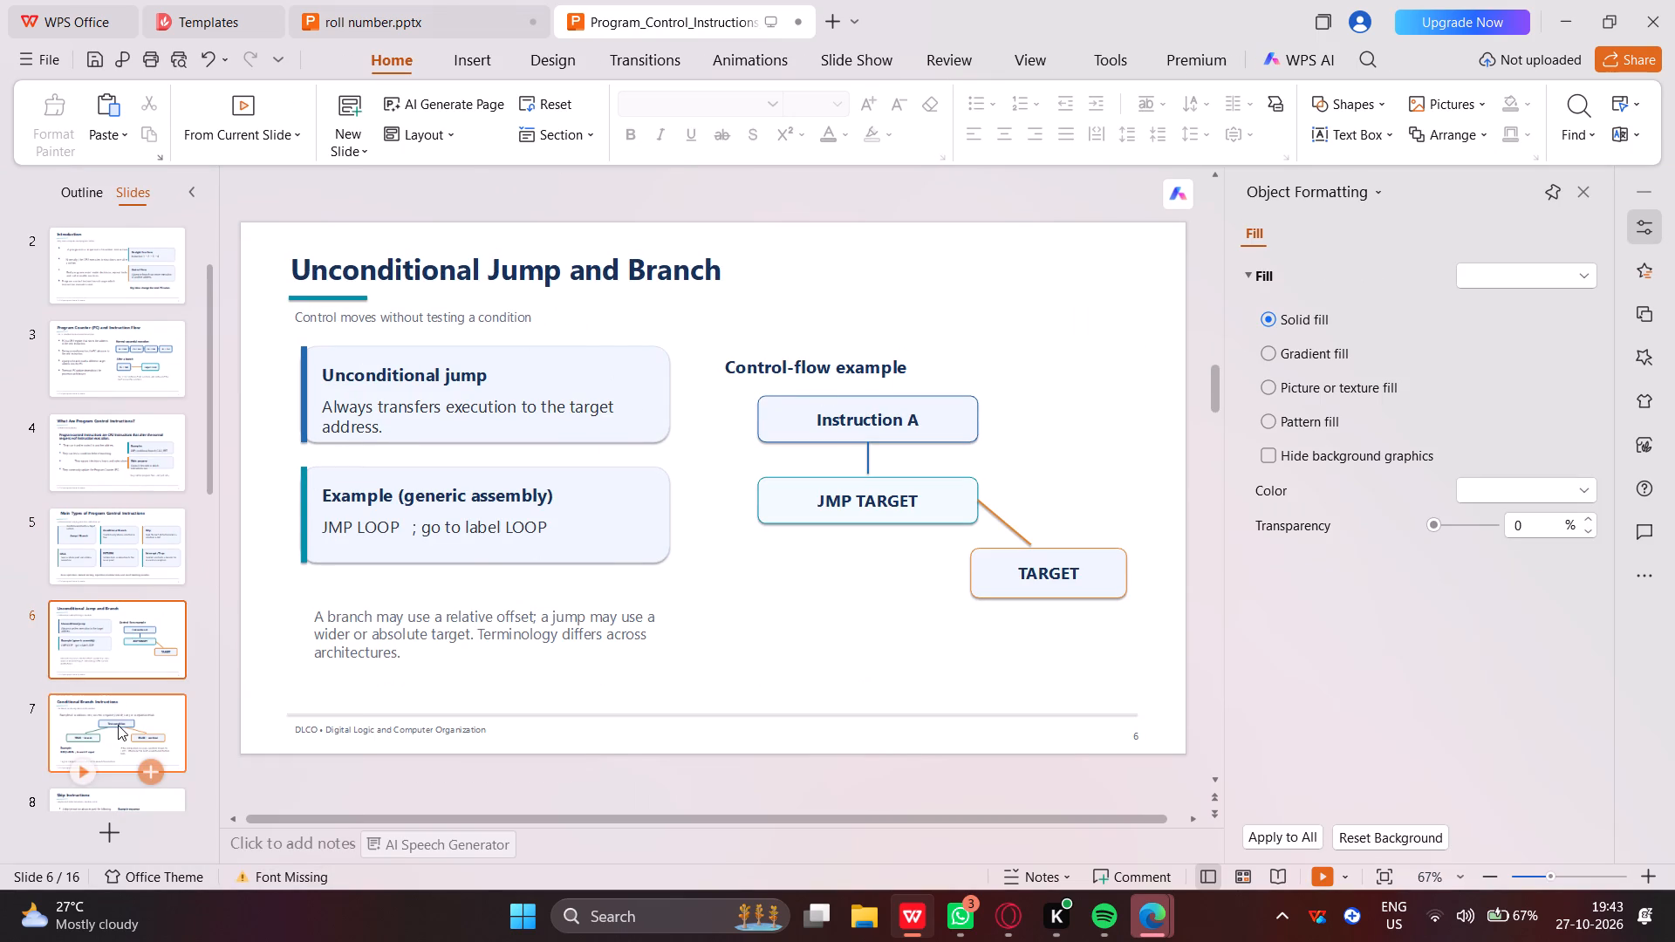
{"action": "scroll", "coordinate": [118, 728], "scroll_direction": "down", "scroll_amount": 1}
{"action": "left_click", "coordinate": [100, 708]}
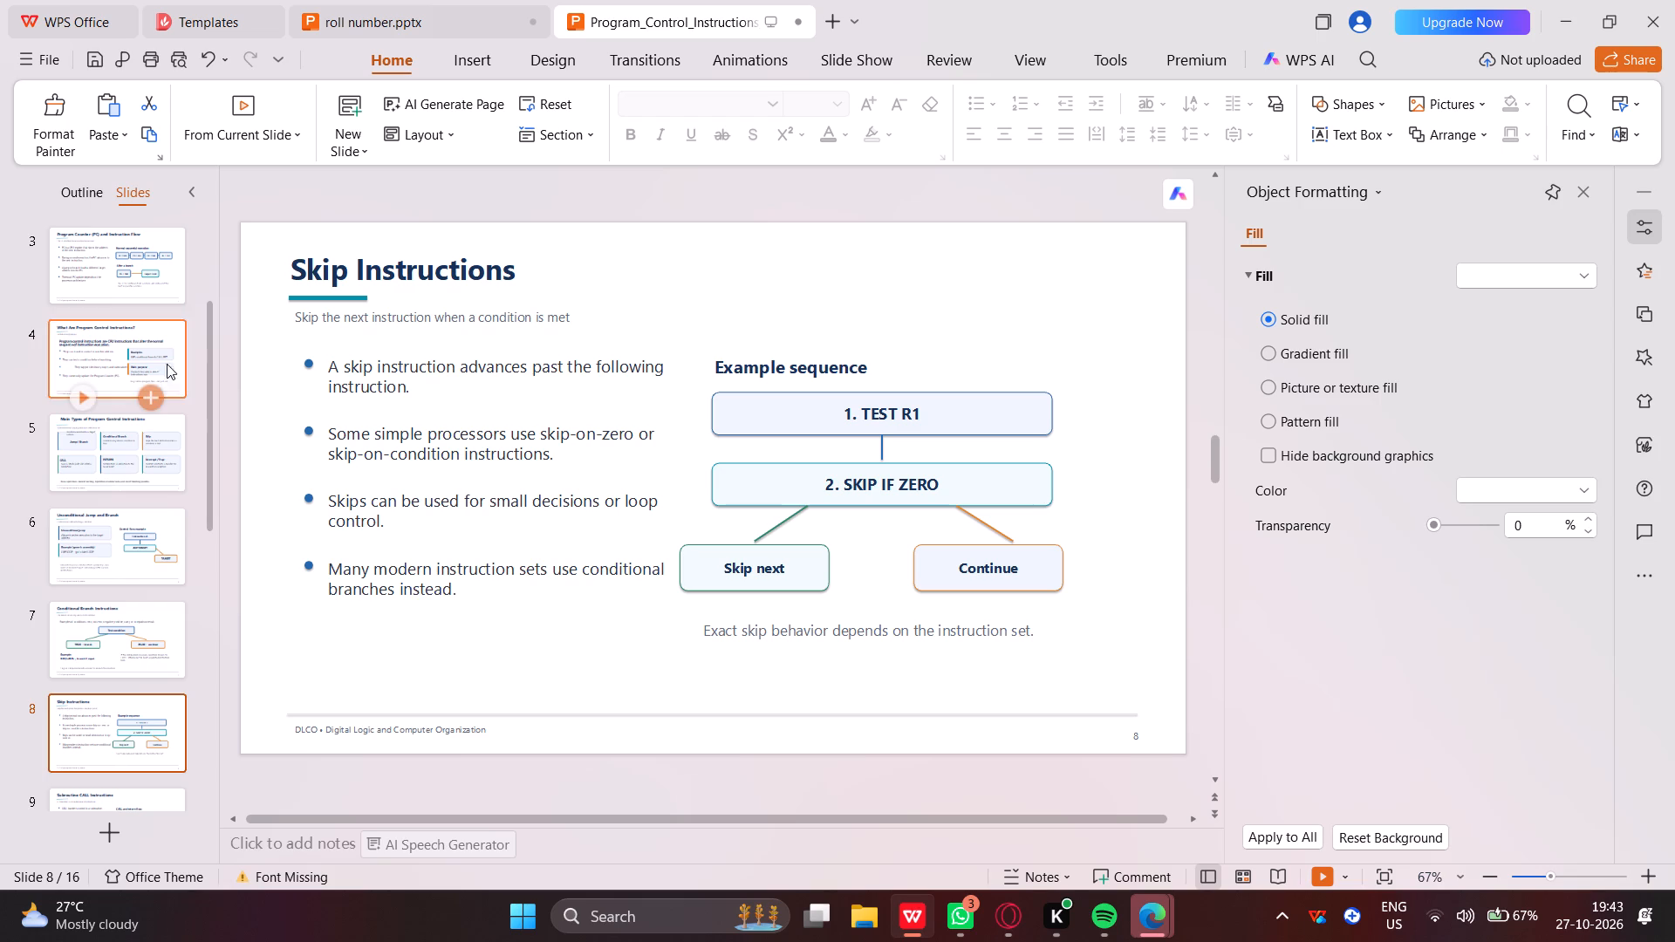
{"action": "left_click", "coordinate": [121, 446]}
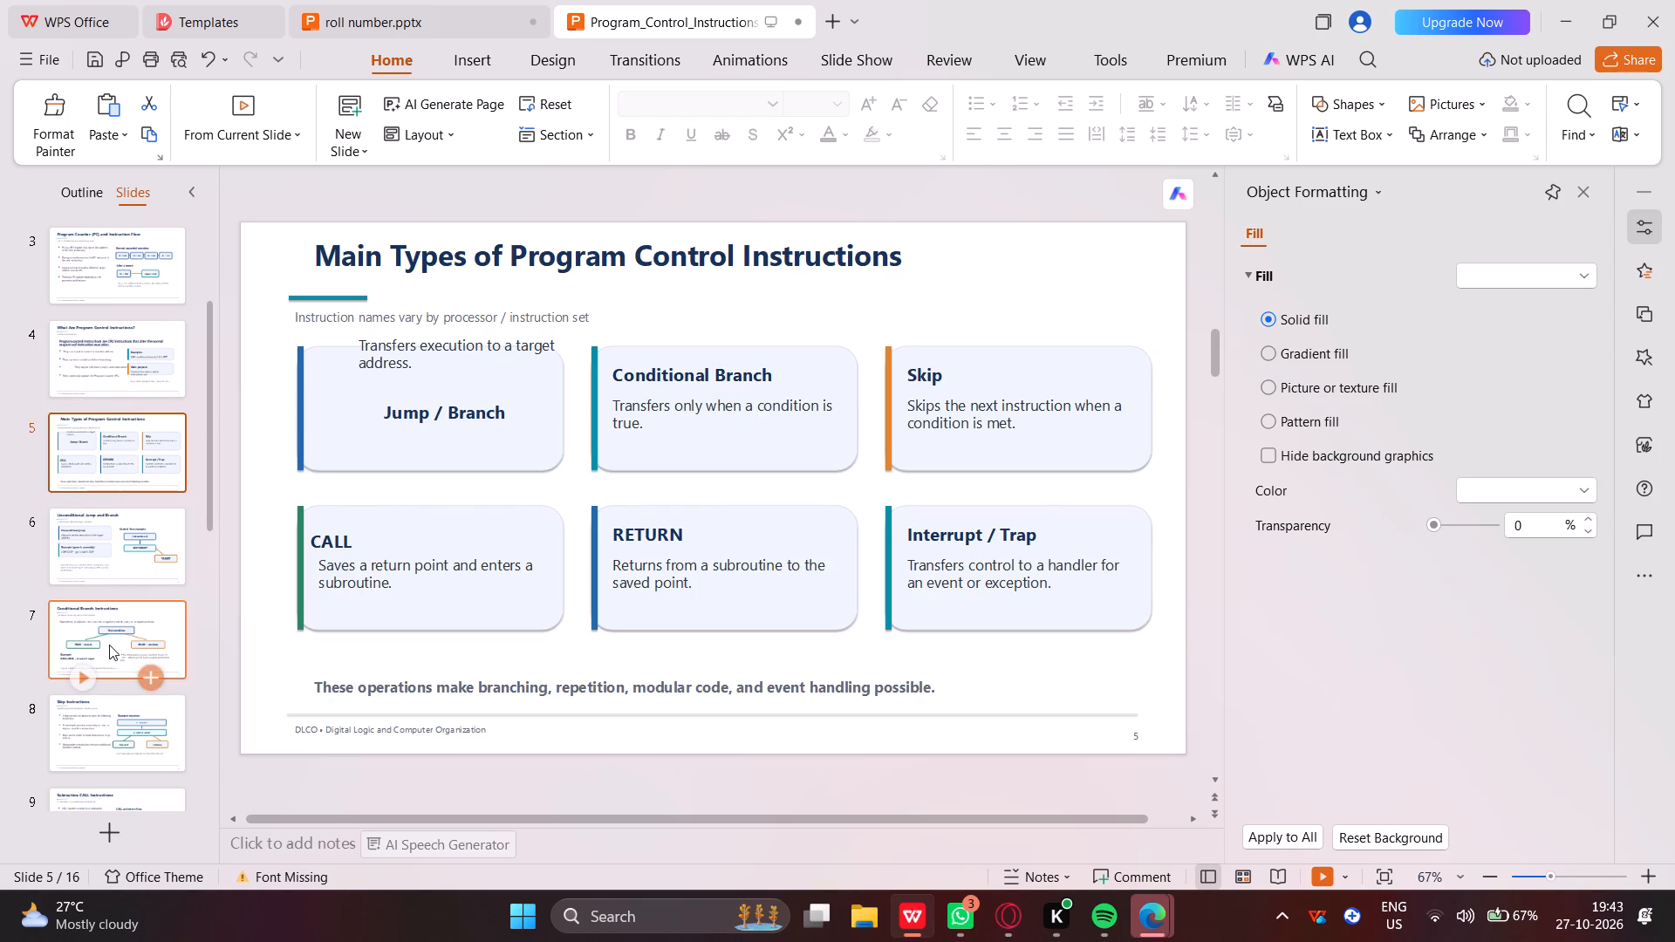
{"action": "left_click", "coordinate": [121, 556]}
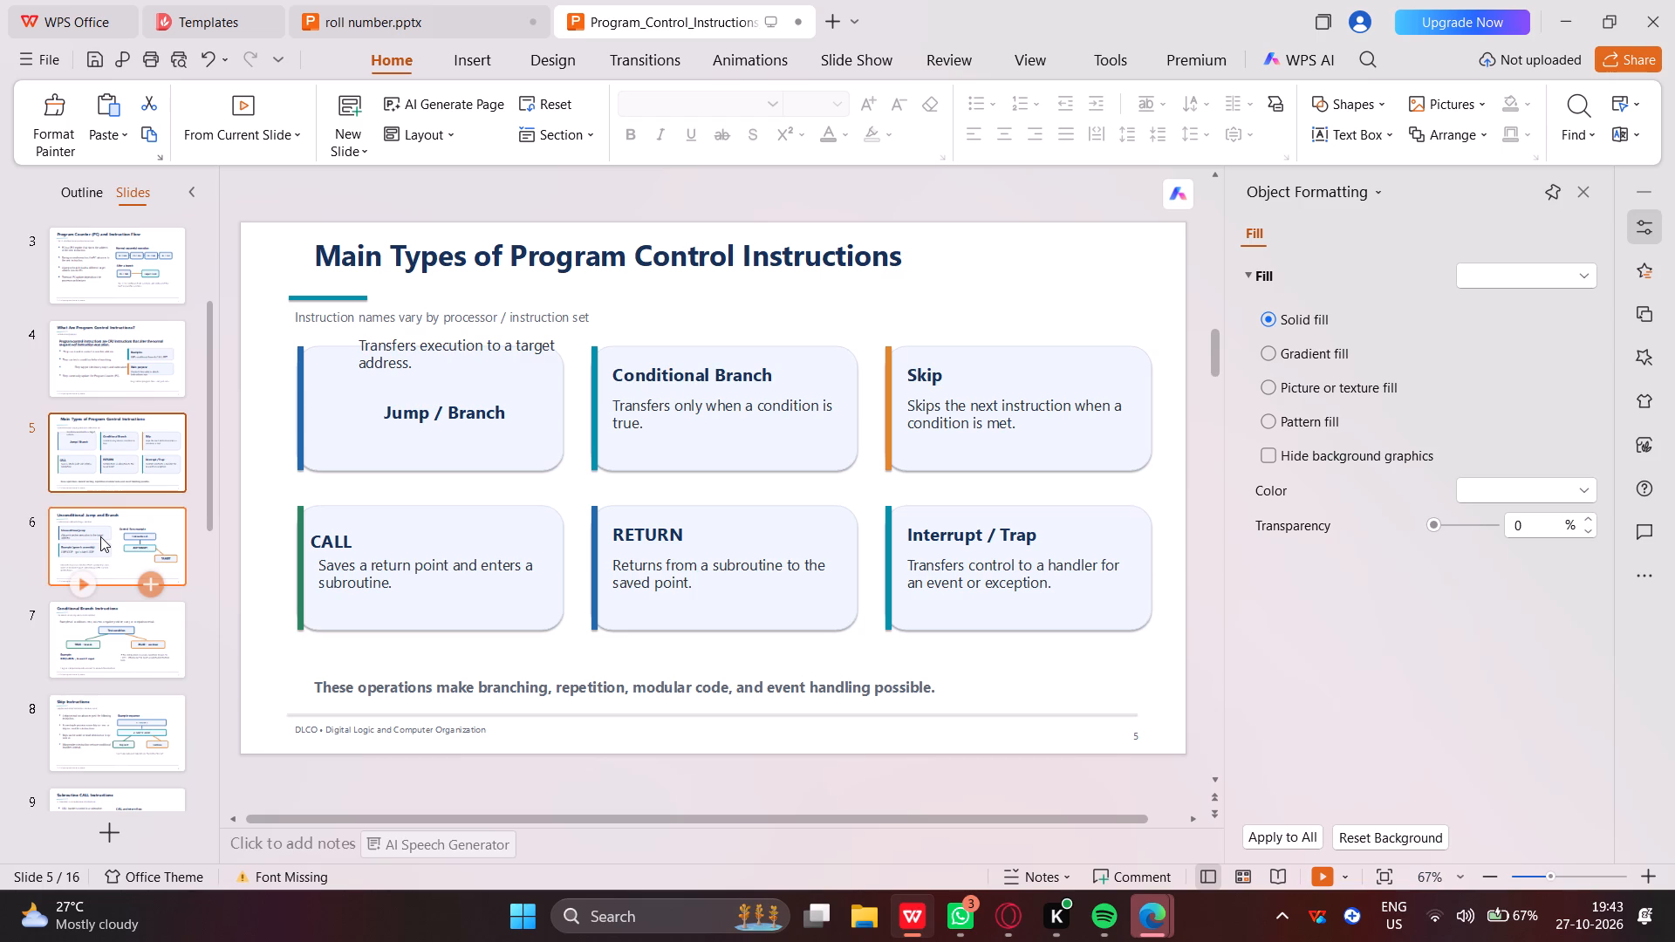
Close the Object Formatting pane.
{"action": "left_click", "coordinate": [1584, 194]}
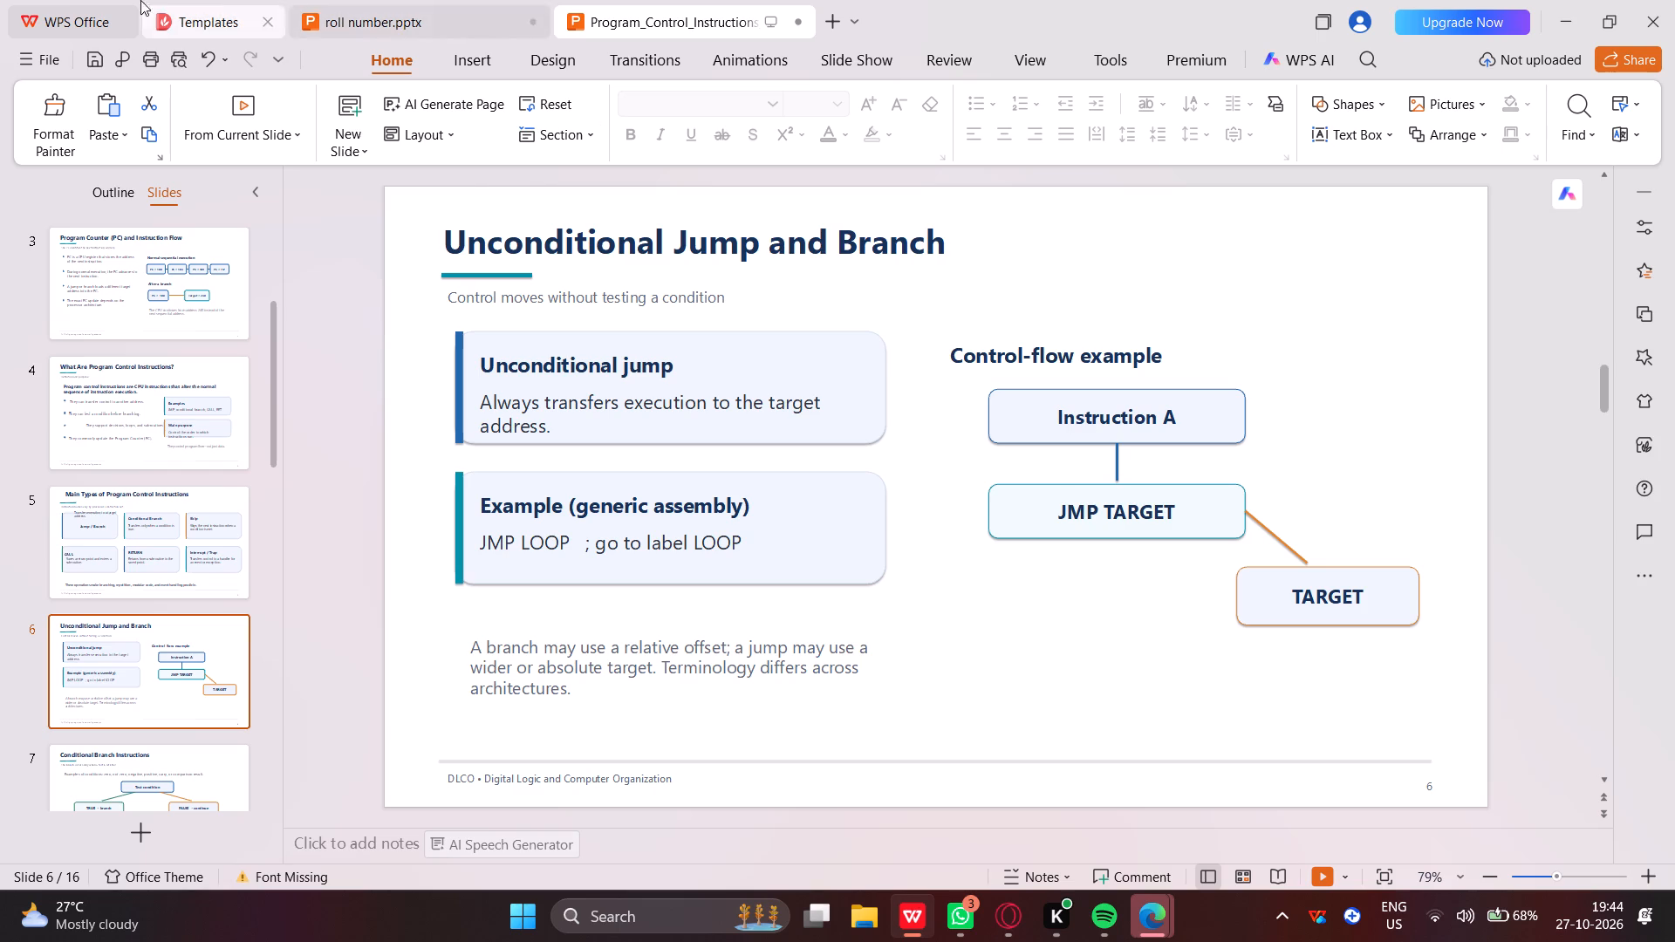
Compare the slides already filled in roll number.pptx with the "Unconditional Jump and Branch" slide of the downloaded deck.
{"action": "left_click_drag", "start_coordinate": [344, 0], "coordinate": [355, 0]}
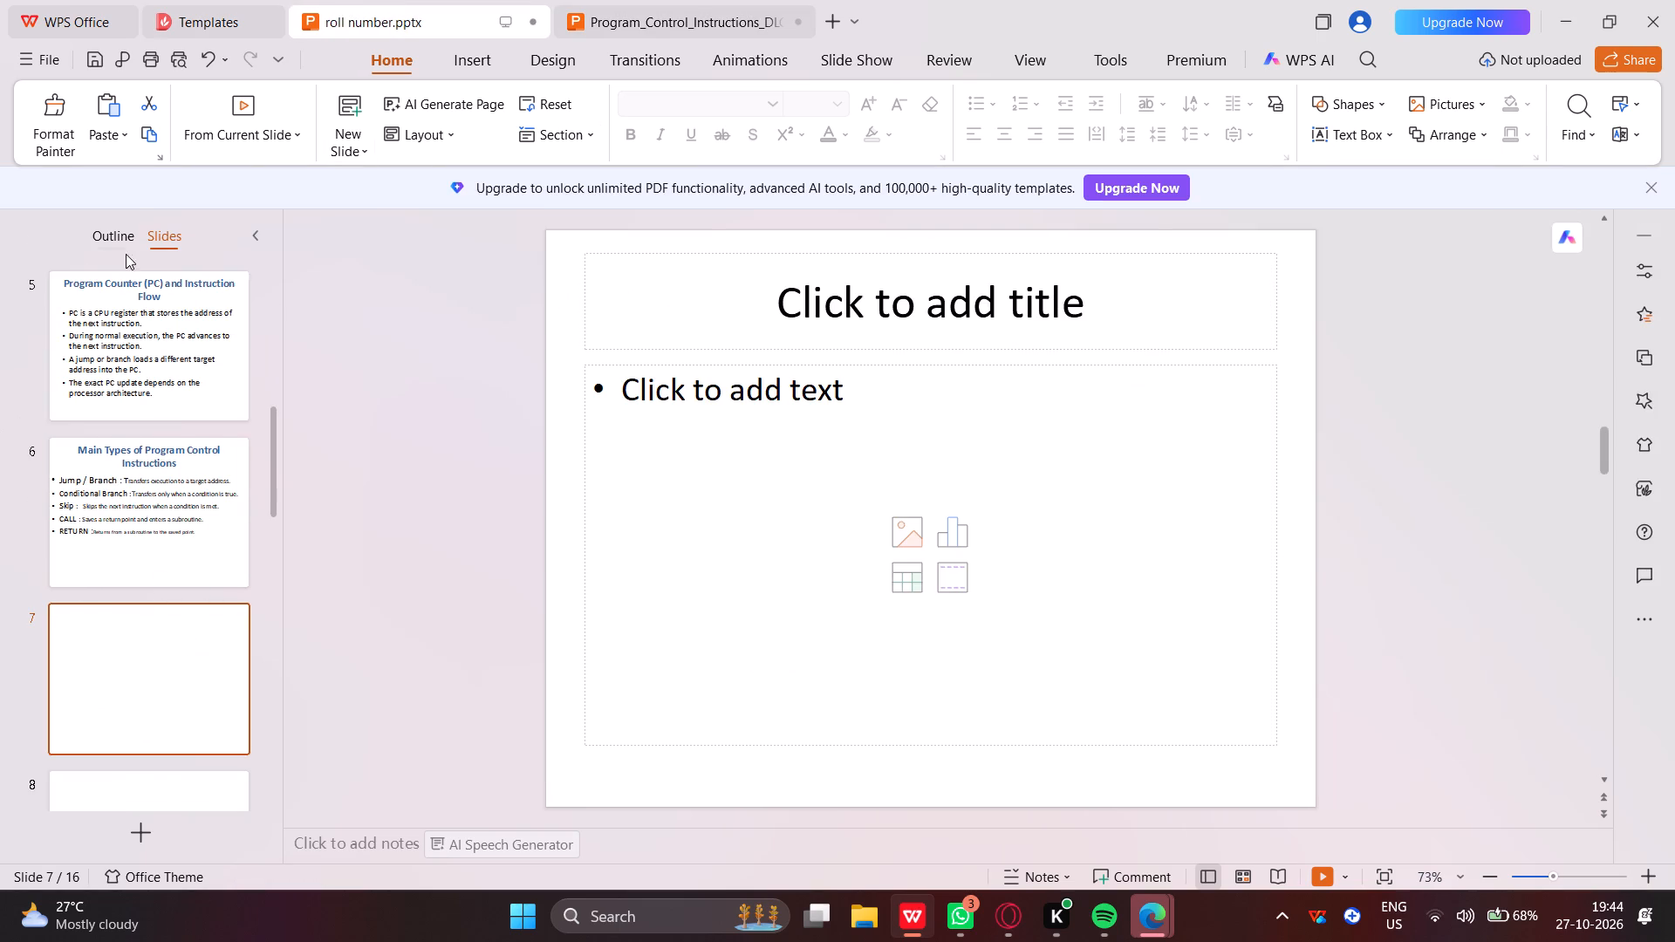
{"action": "left_click", "coordinate": [153, 330]}
{"action": "scroll", "coordinate": [223, 488], "scroll_direction": "up", "scroll_amount": 2}
{"action": "scroll", "coordinate": [245, 379], "scroll_direction": "up", "scroll_amount": 1}
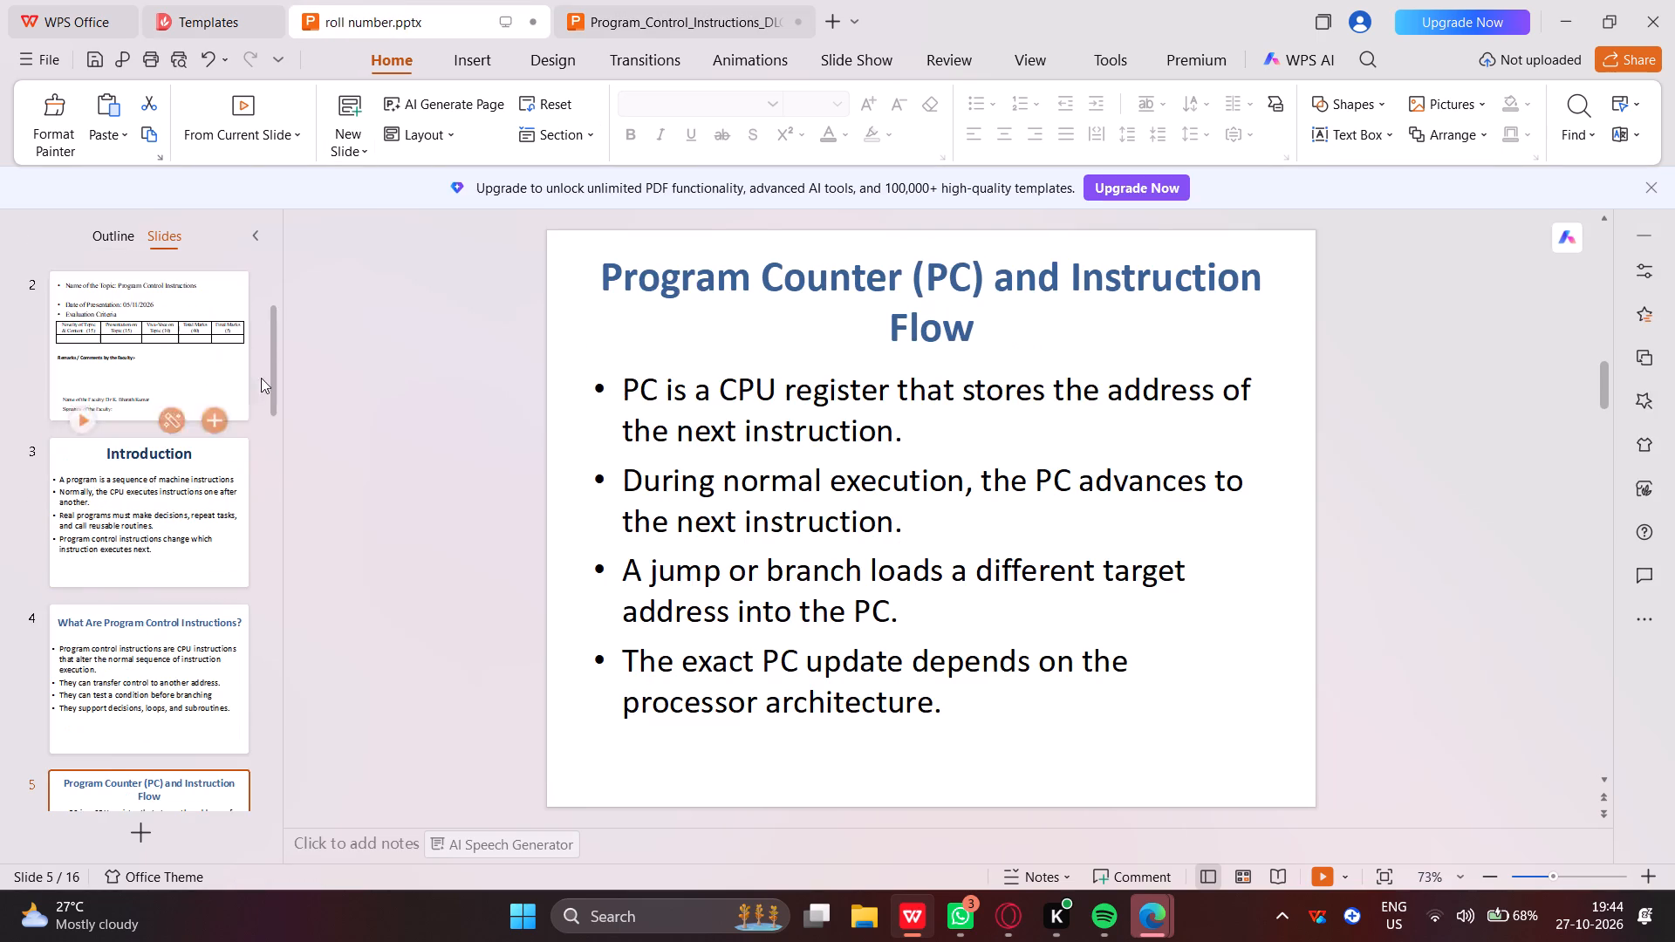
{"action": "scroll", "coordinate": [97, 631], "scroll_direction": "down", "scroll_amount": 2}
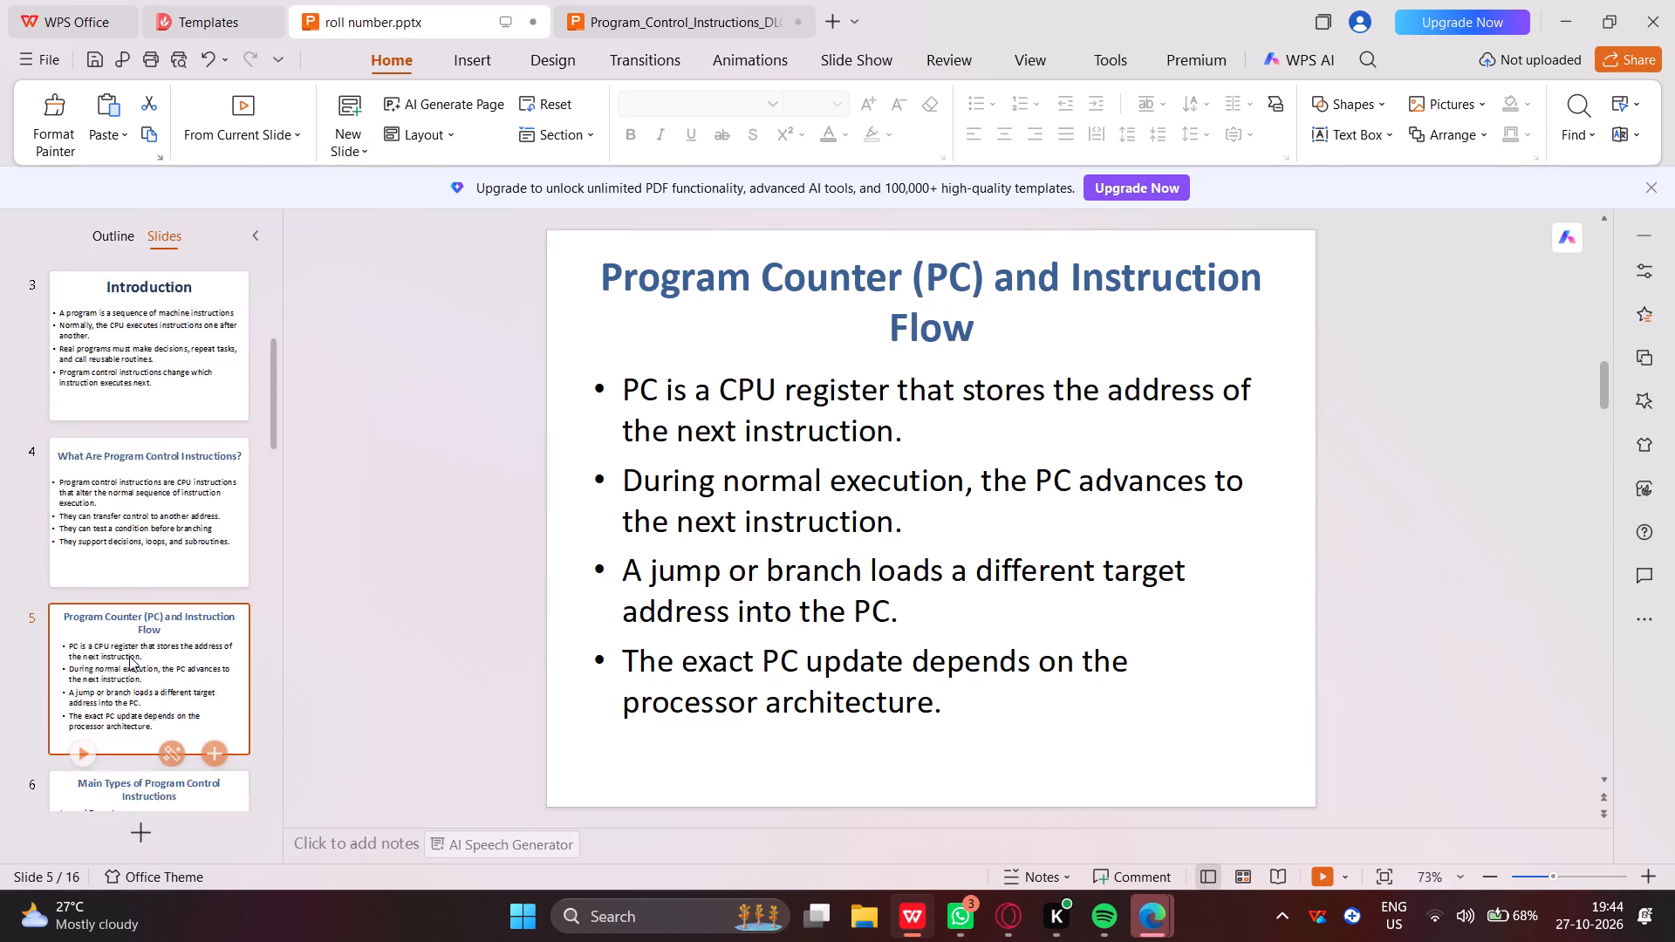
{"action": "scroll", "coordinate": [129, 656], "scroll_direction": "down", "scroll_amount": 2}
{"action": "left_click", "coordinate": [106, 365]}
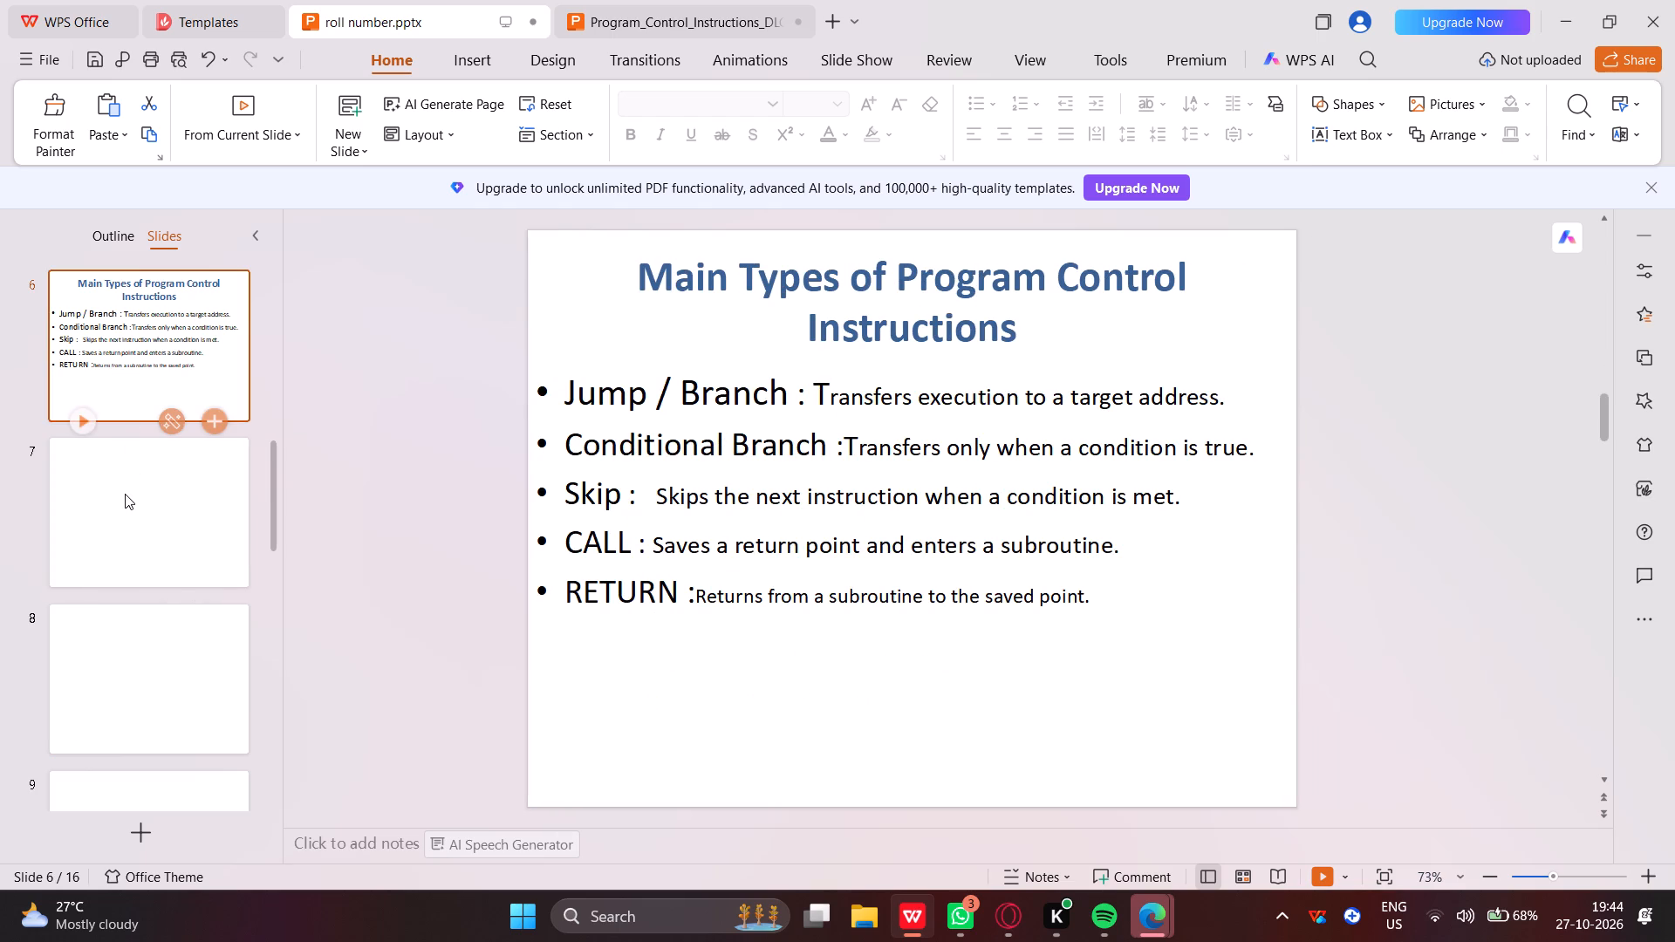
{"action": "left_click", "coordinate": [125, 495]}
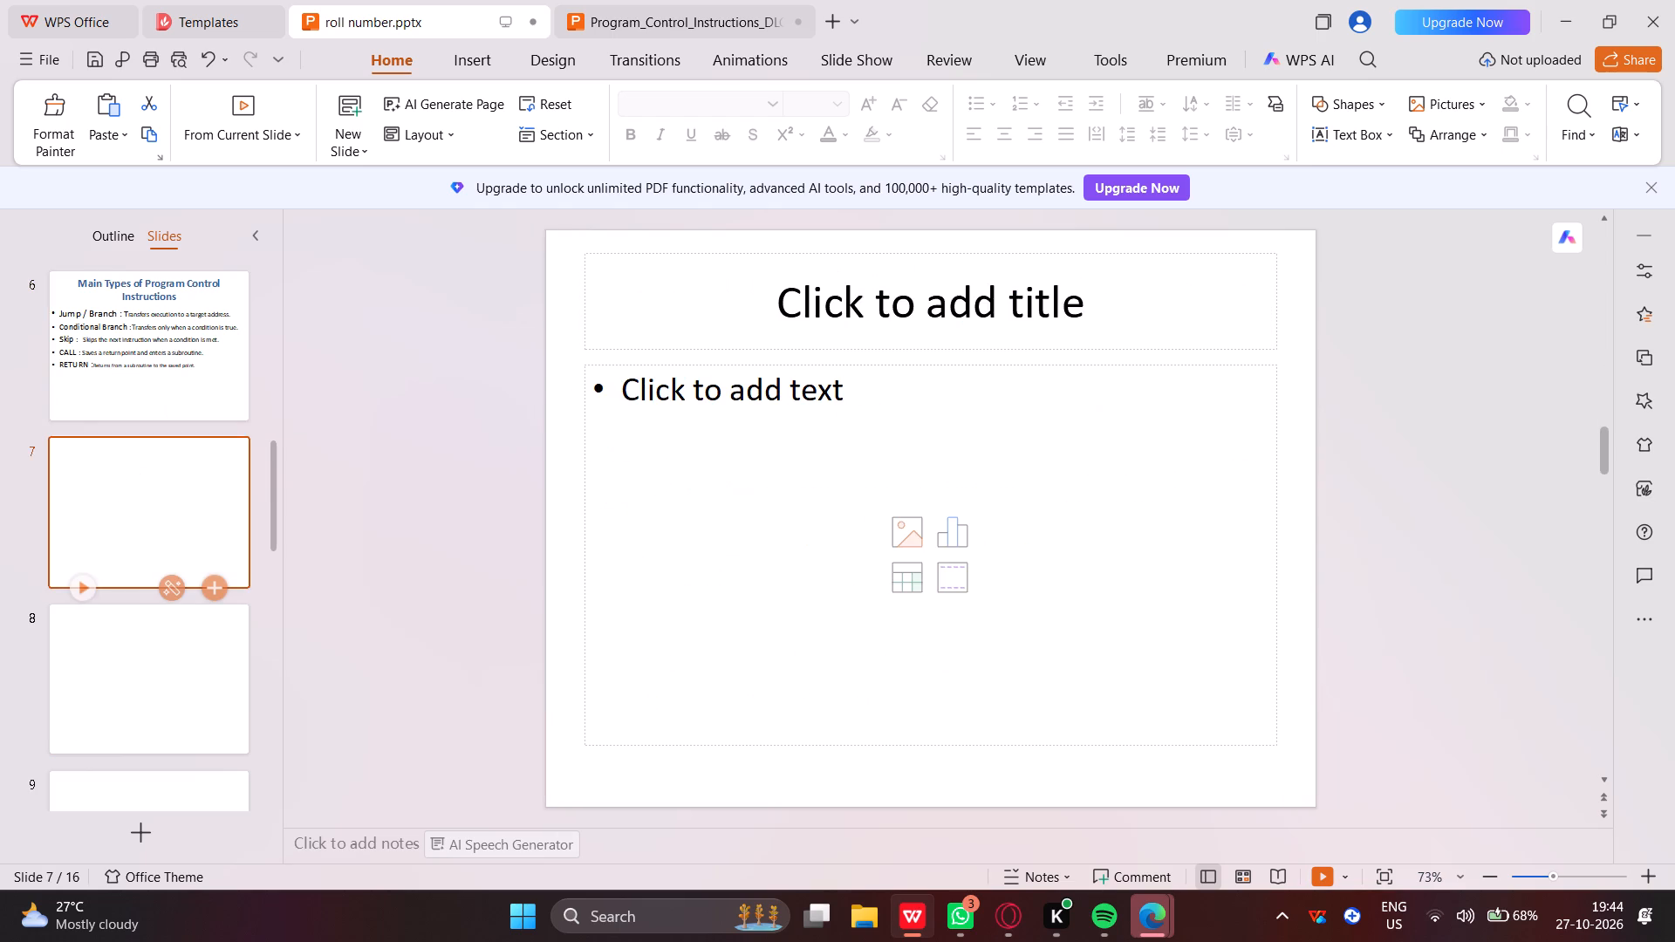
{"action": "left_click", "coordinate": [755, 22]}
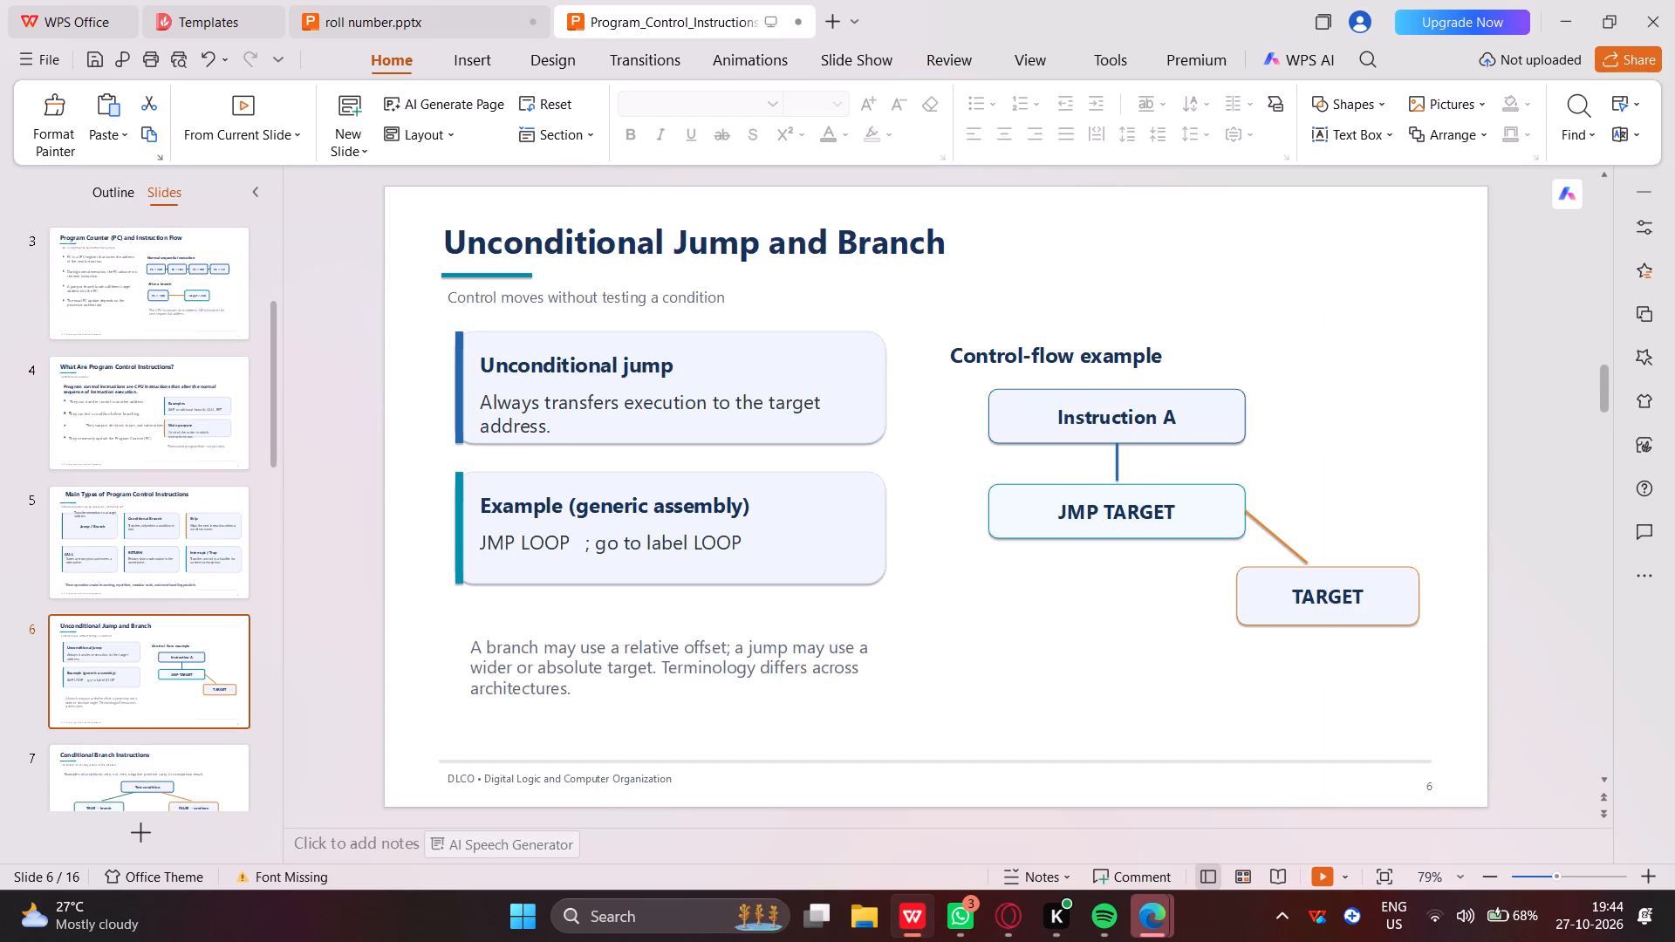
{"action": "left_click", "coordinate": [367, 7]}
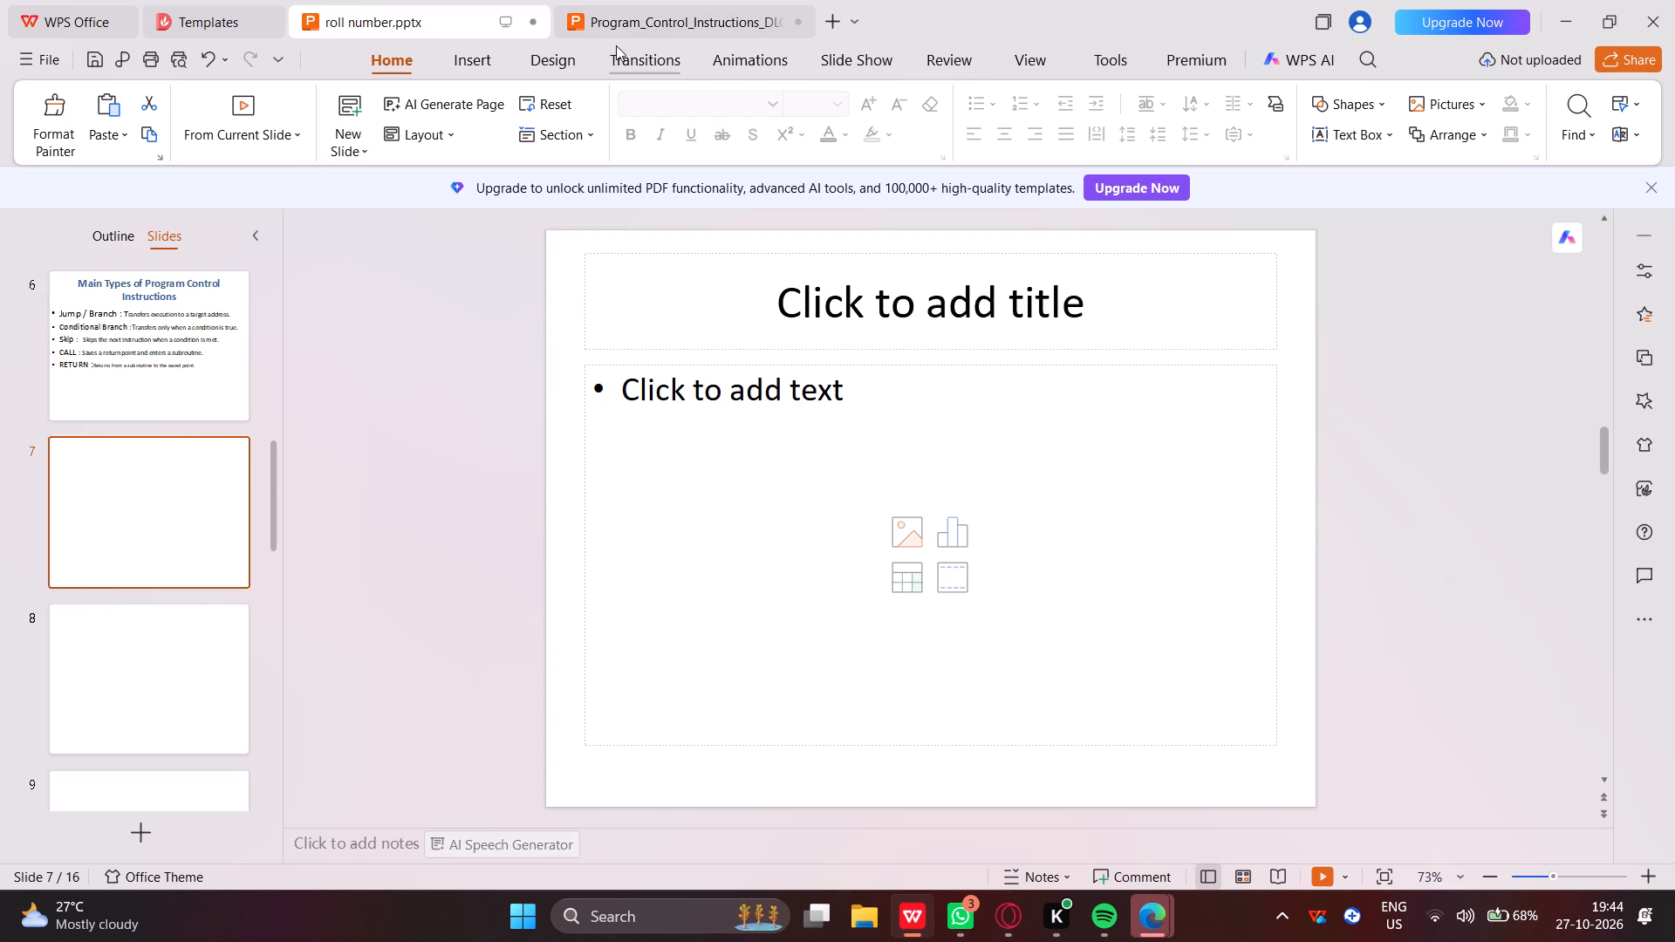
{"action": "scroll", "coordinate": [85, 422], "scroll_direction": "up", "scroll_amount": 4}
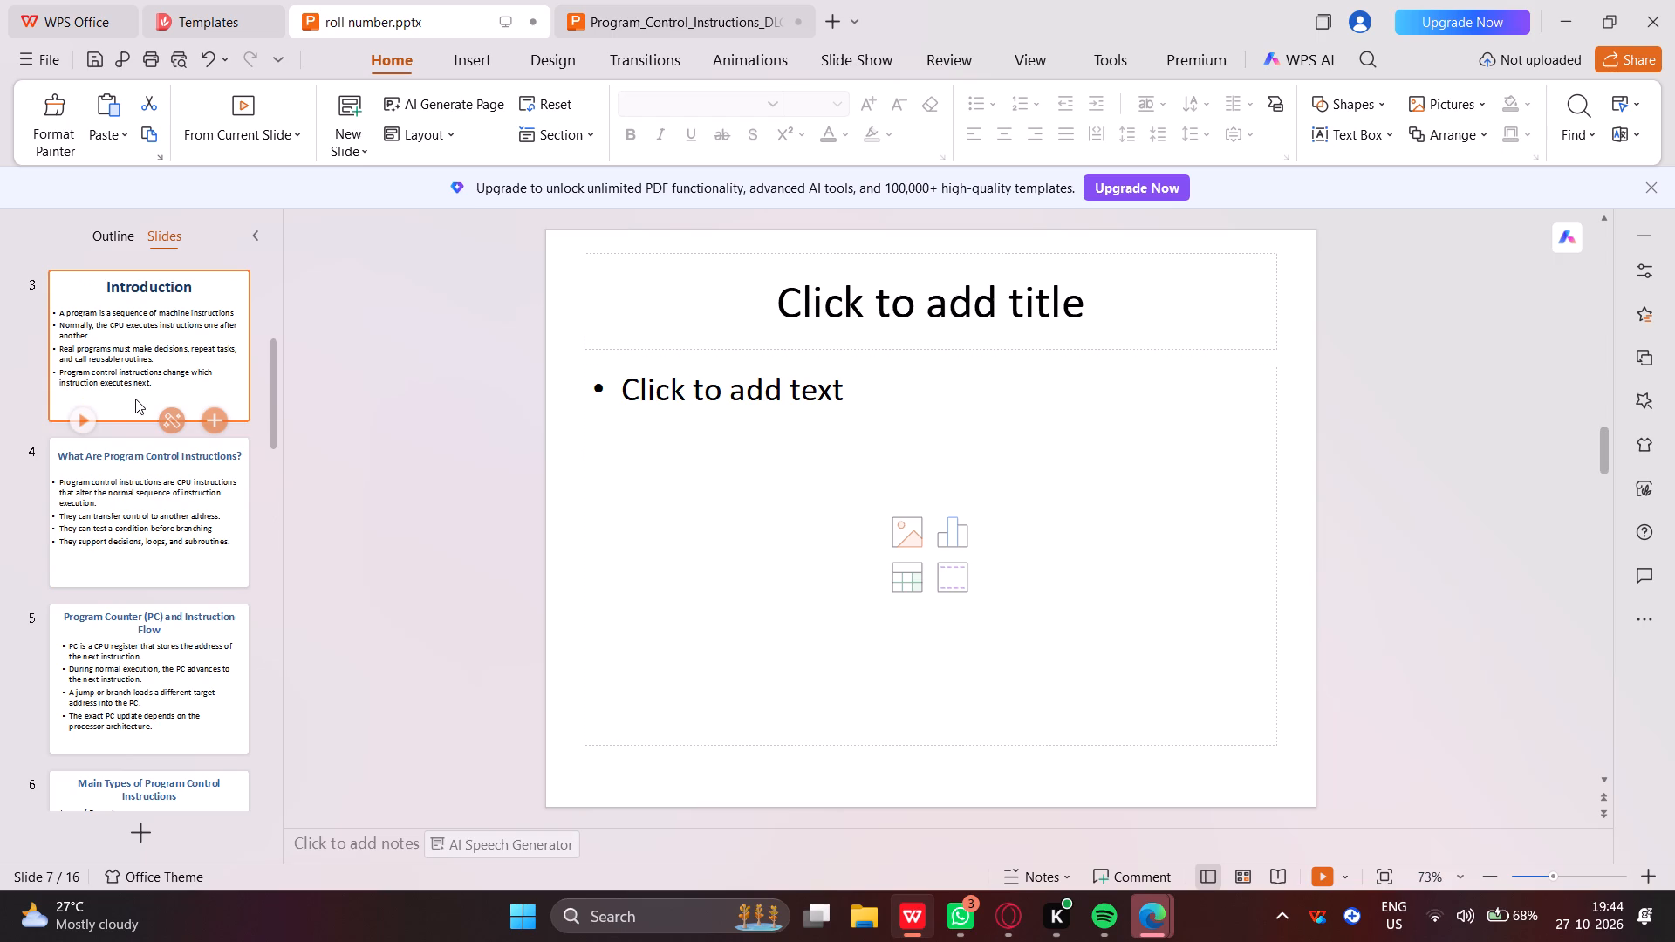
{"action": "scroll", "coordinate": [129, 669], "scroll_direction": "down", "scroll_amount": 1}
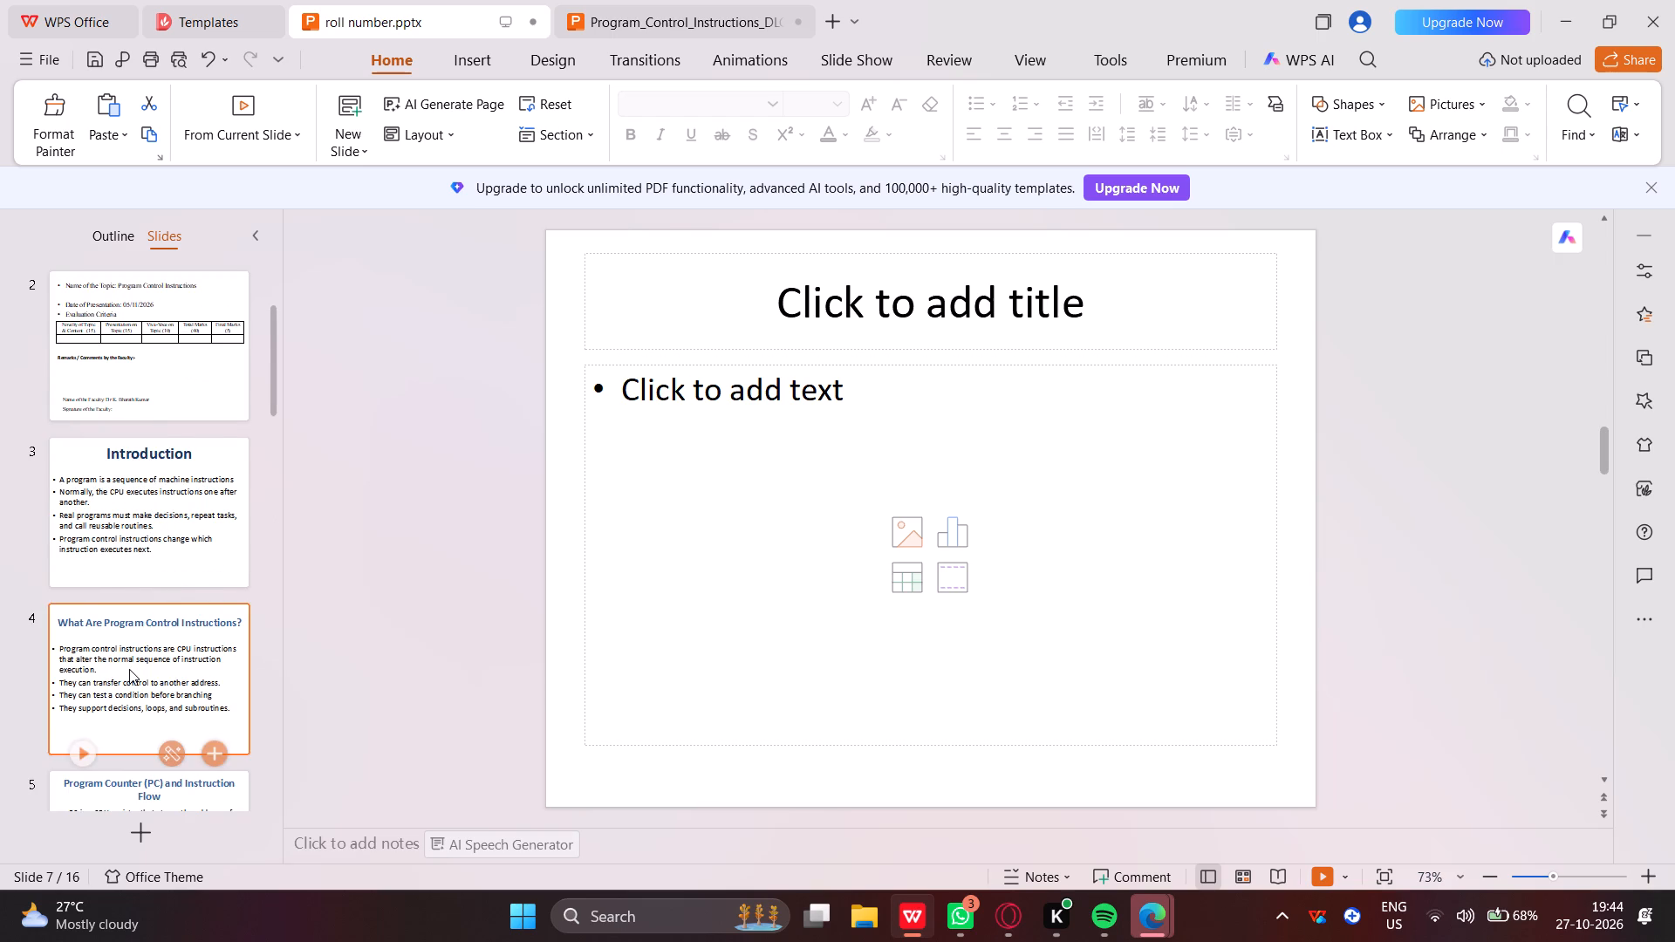
{"action": "scroll", "coordinate": [133, 678], "scroll_direction": "down", "scroll_amount": 2}
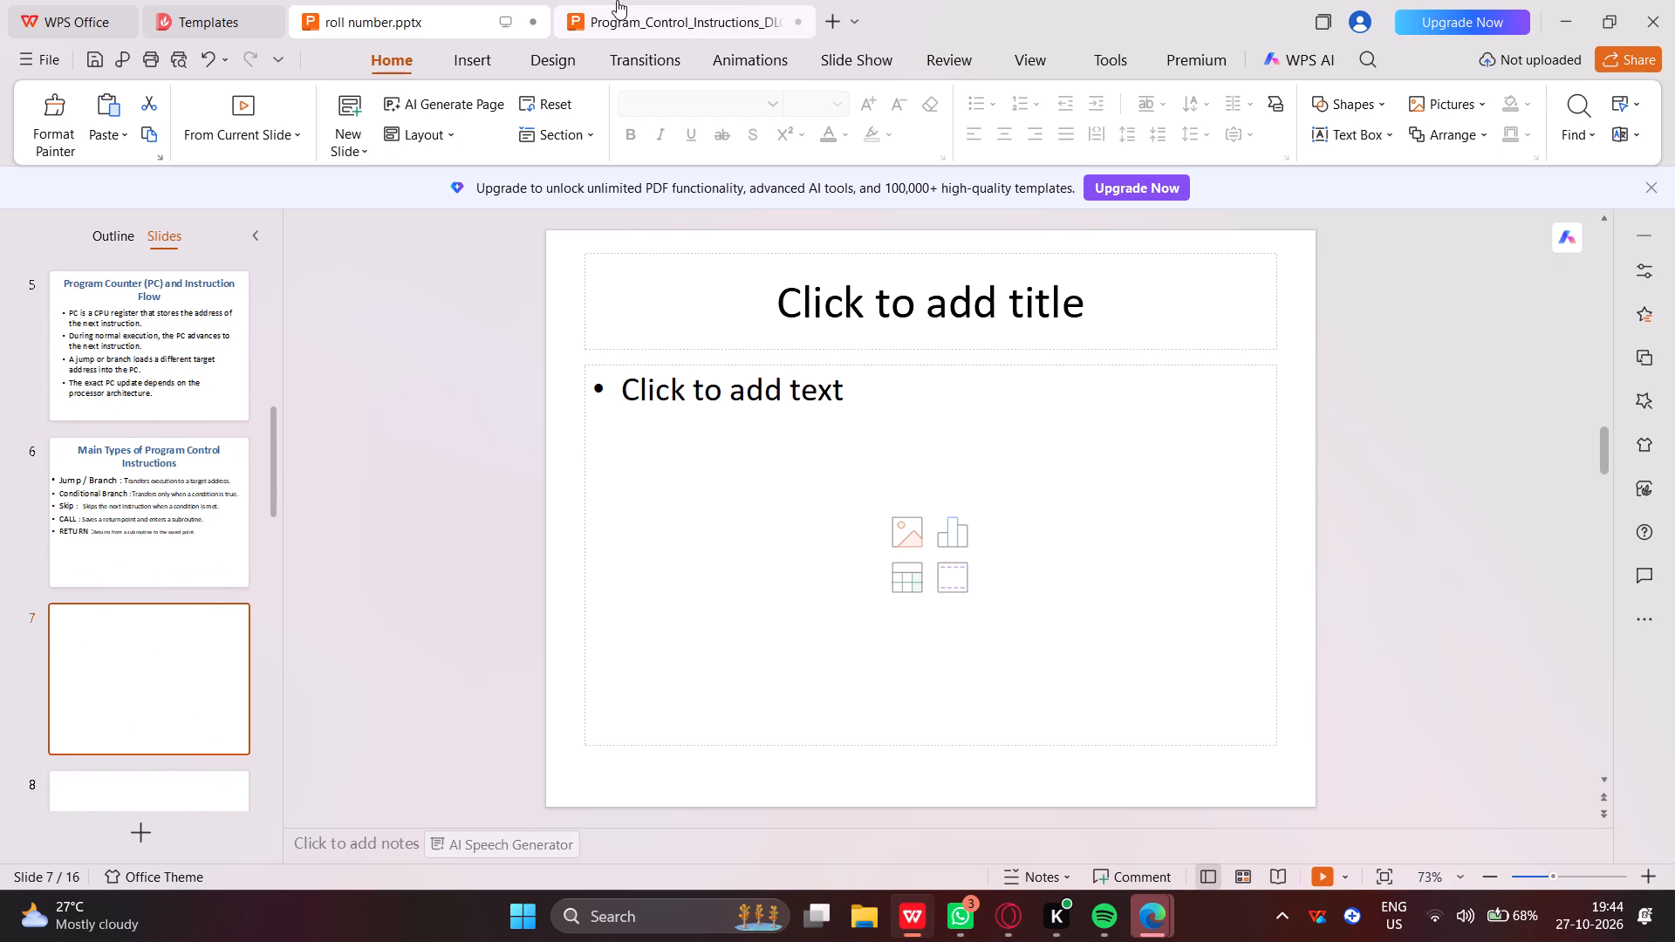
{"action": "left_click", "coordinate": [620, 0]}
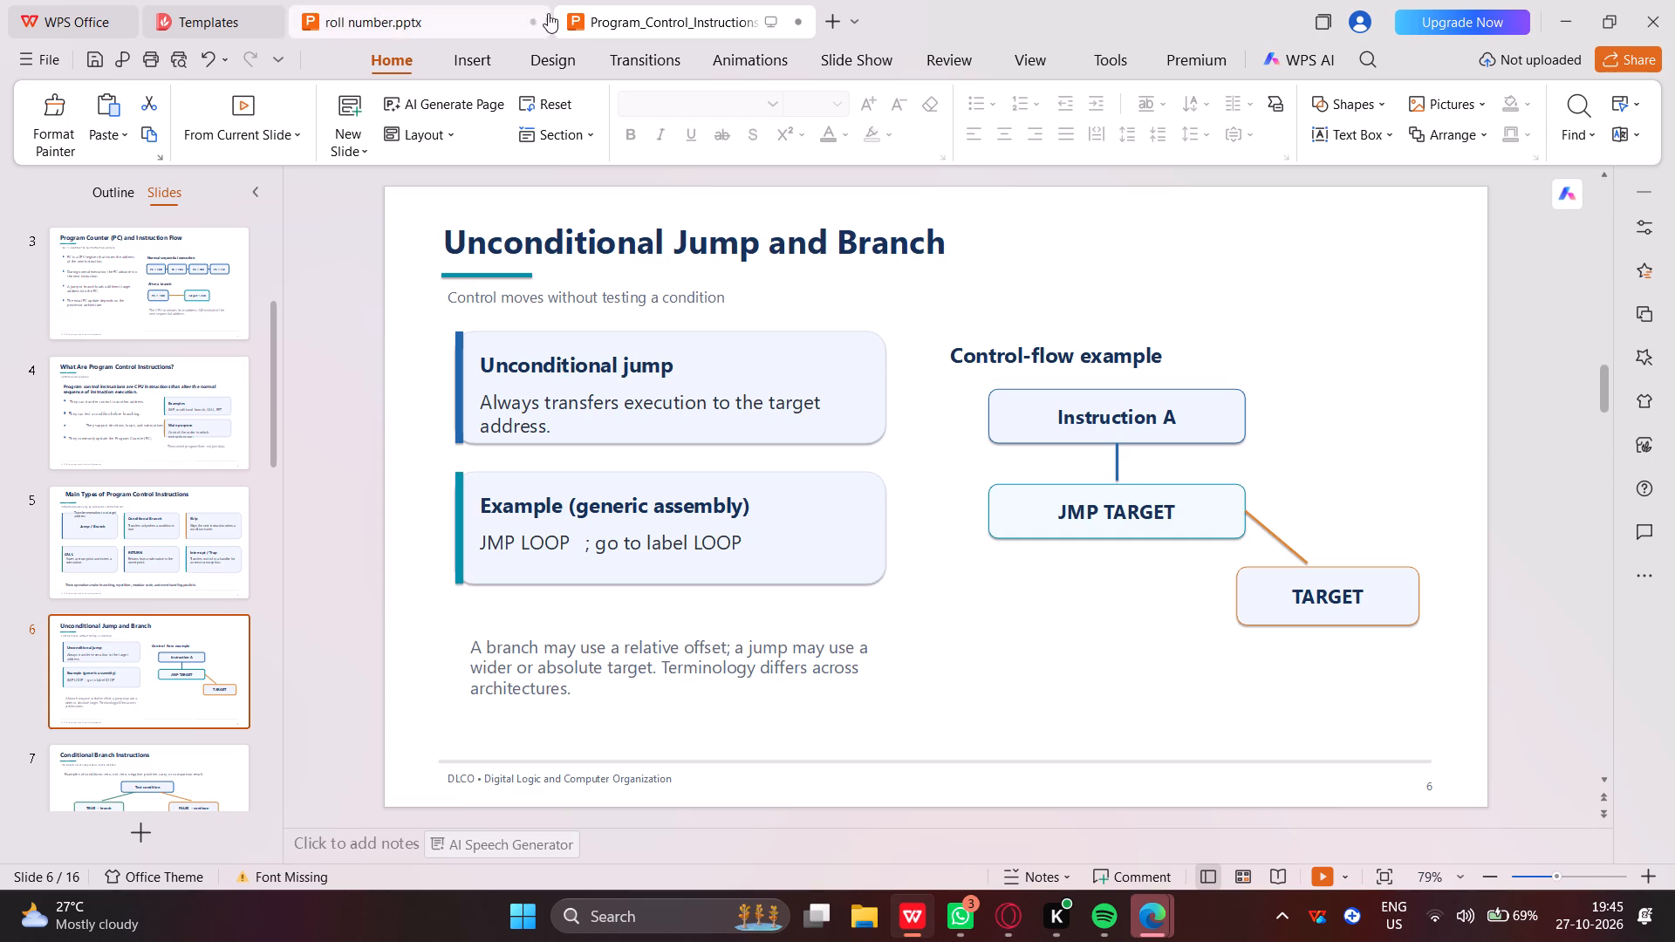
Shift the "Control-flow example" heading slightly to the right on slide 6 of the downloaded deck.
{"action": "left_click_drag", "start_coordinate": [941, 343], "coordinate": [1214, 548]}
{"action": "left_click_drag", "start_coordinate": [1384, 548], "coordinate": [1154, 340]}
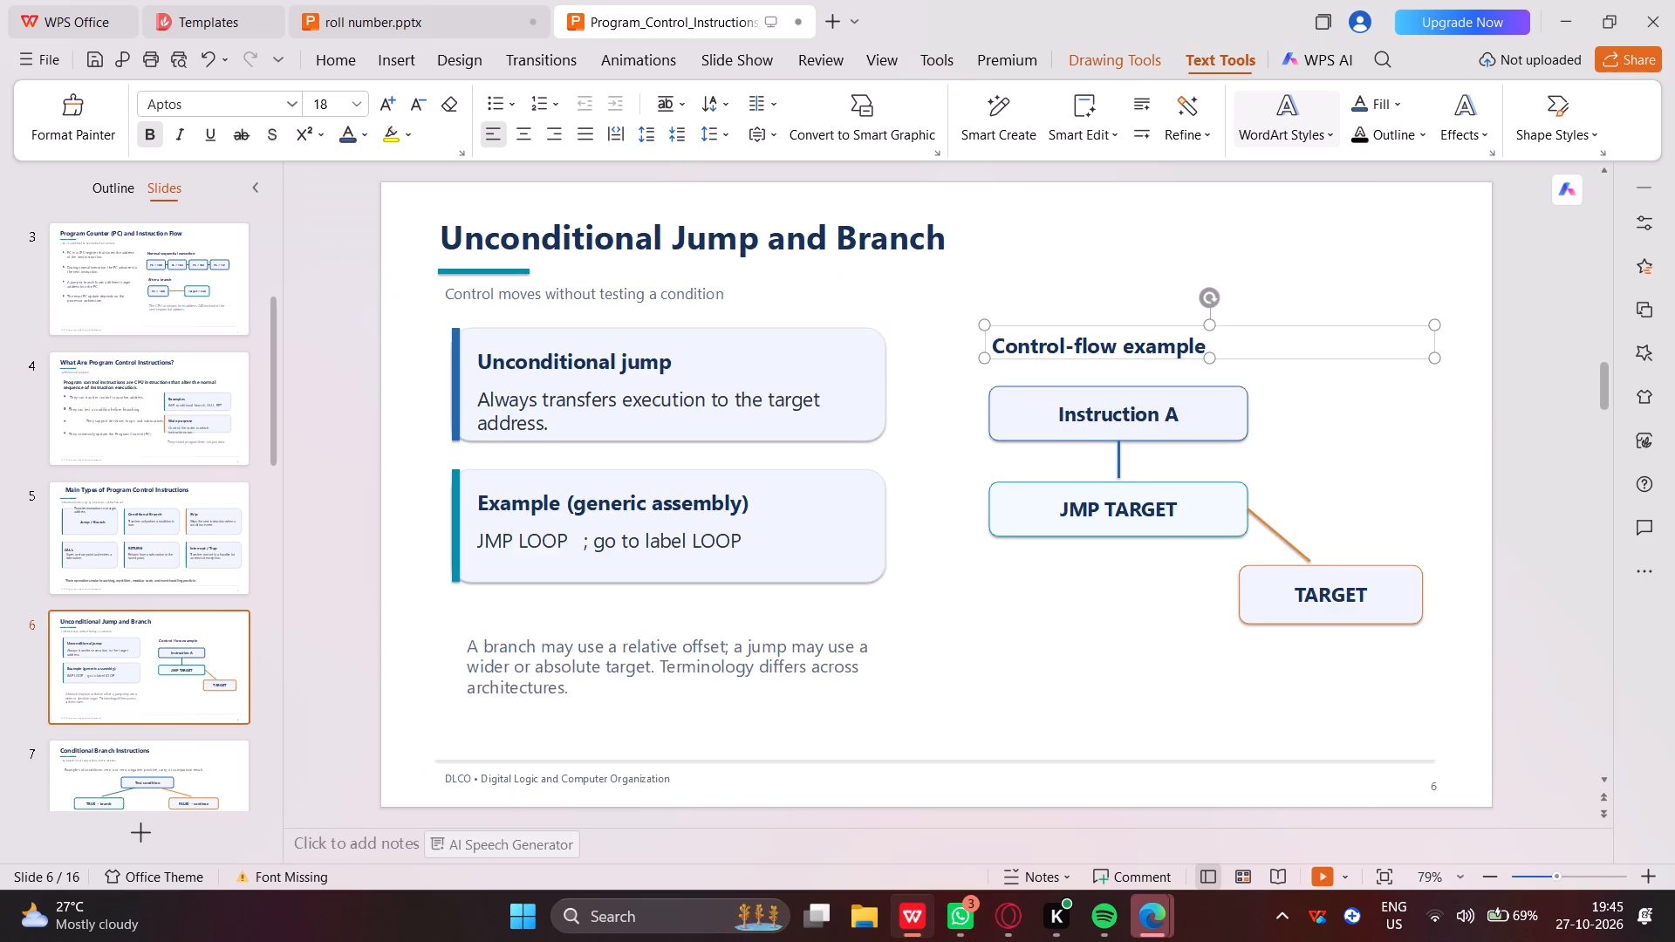
{"action": "left_click", "coordinate": [1047, 276]}
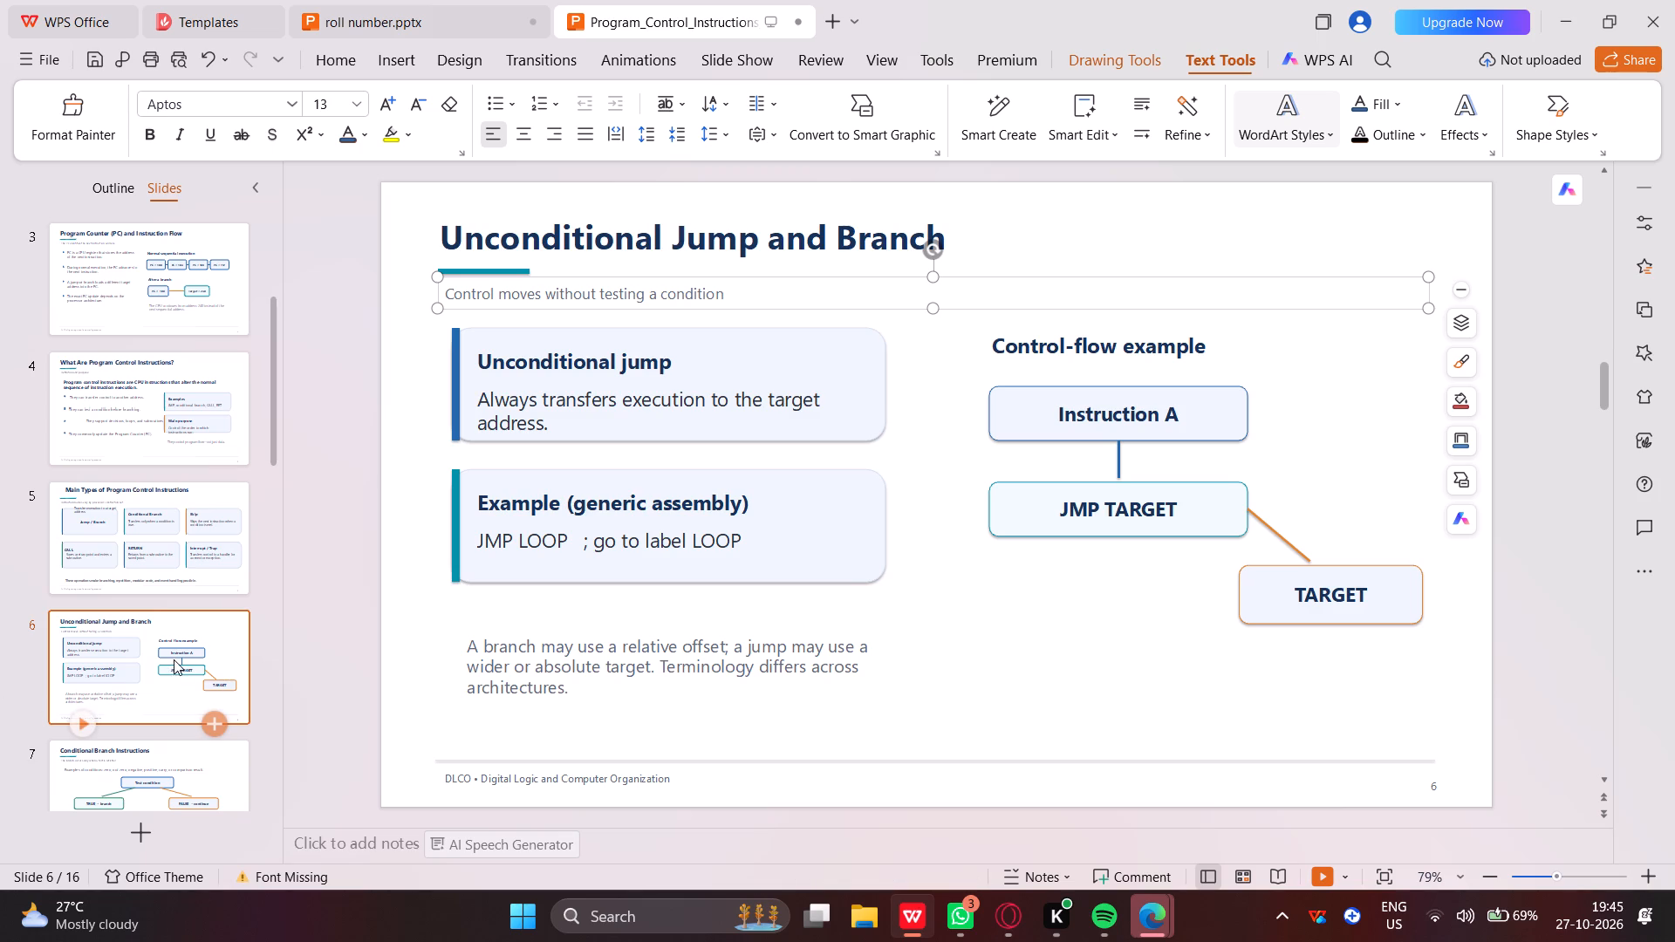
Read through slides 7 to 16 of the downloaded deck, from Conditional Branch Instructions to References.
{"action": "left_click", "coordinate": [143, 773]}
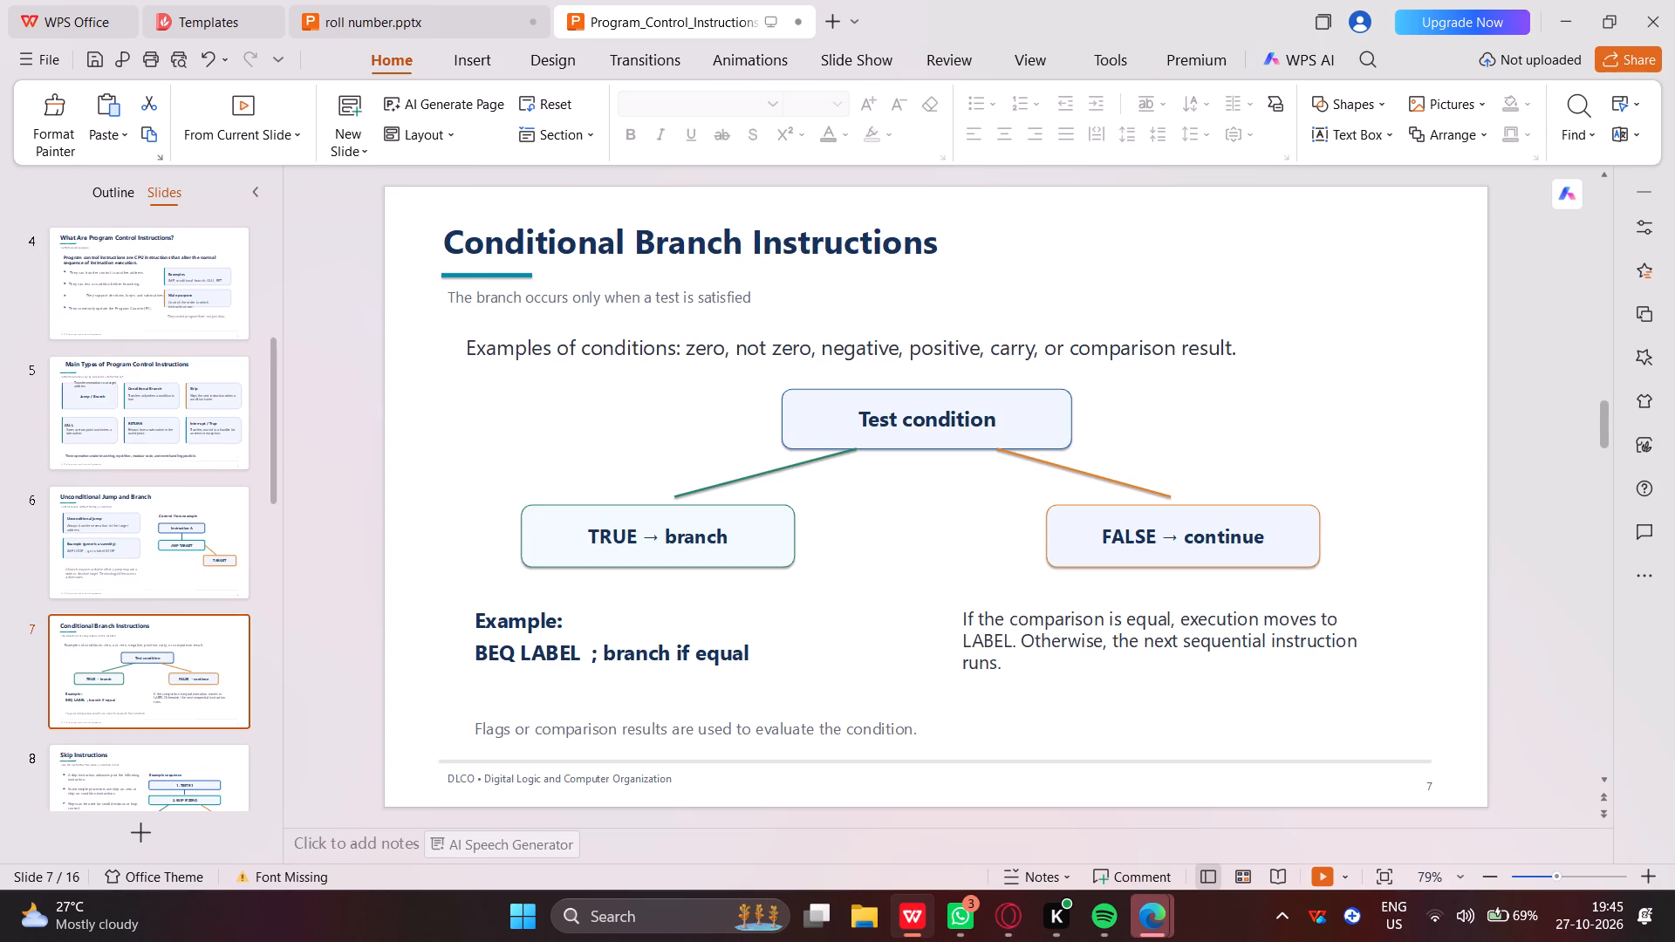
{"action": "scroll", "coordinate": [585, 580], "scroll_direction": "down", "scroll_amount": 1}
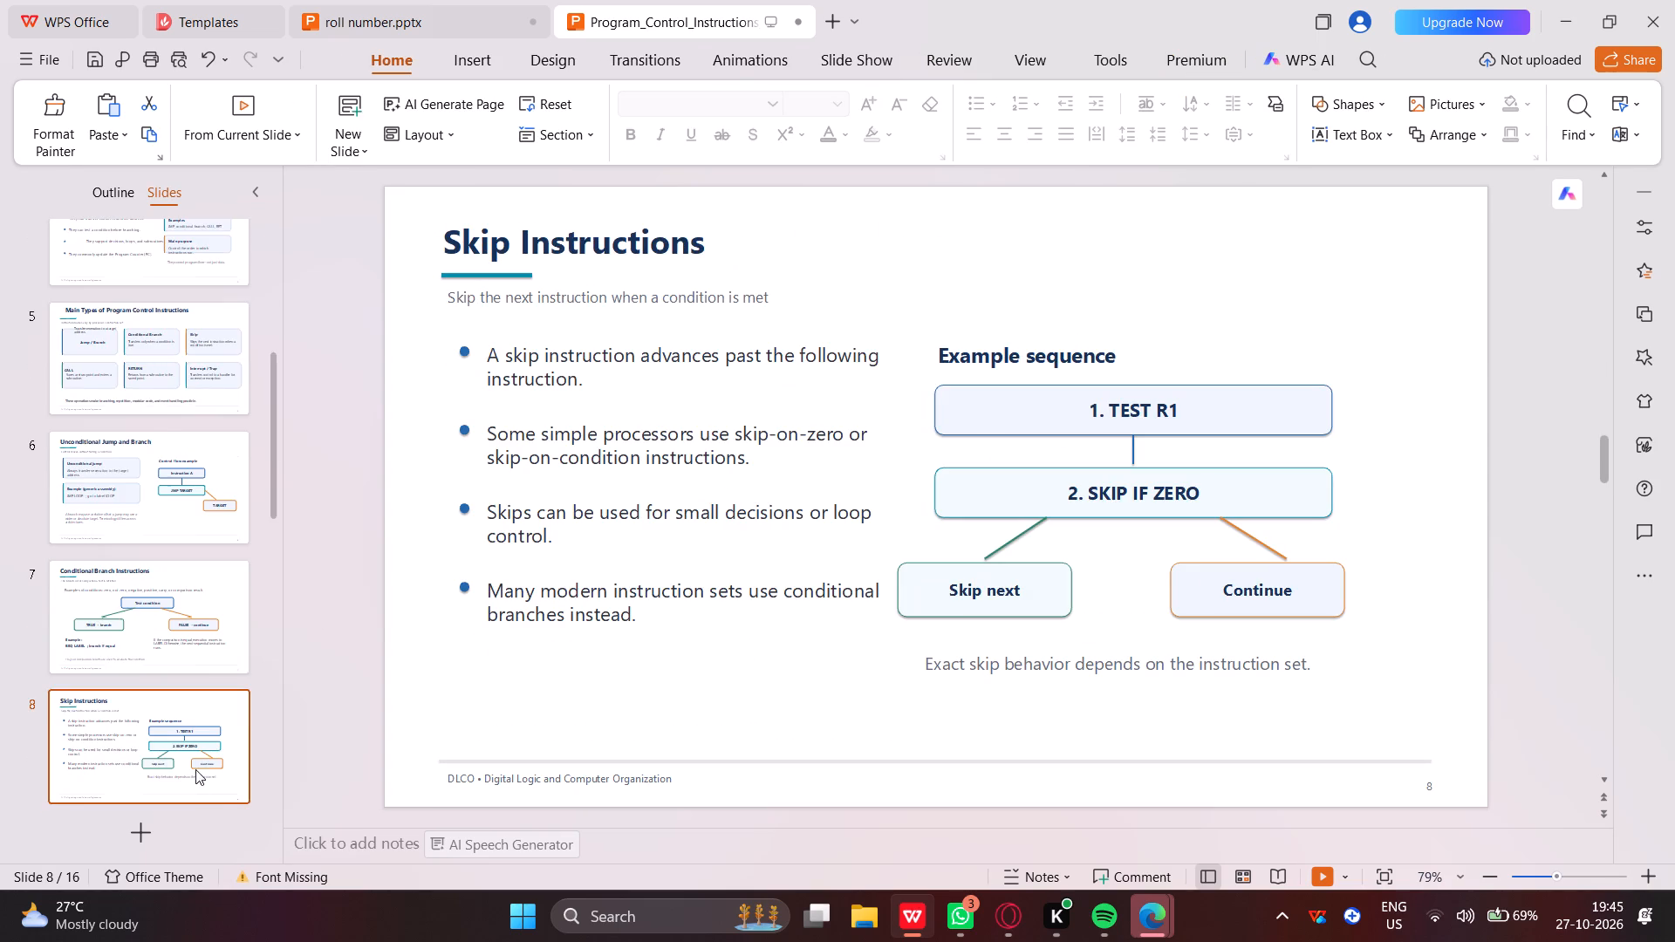
{"action": "scroll", "coordinate": [242, 680], "scroll_direction": "down", "scroll_amount": 2}
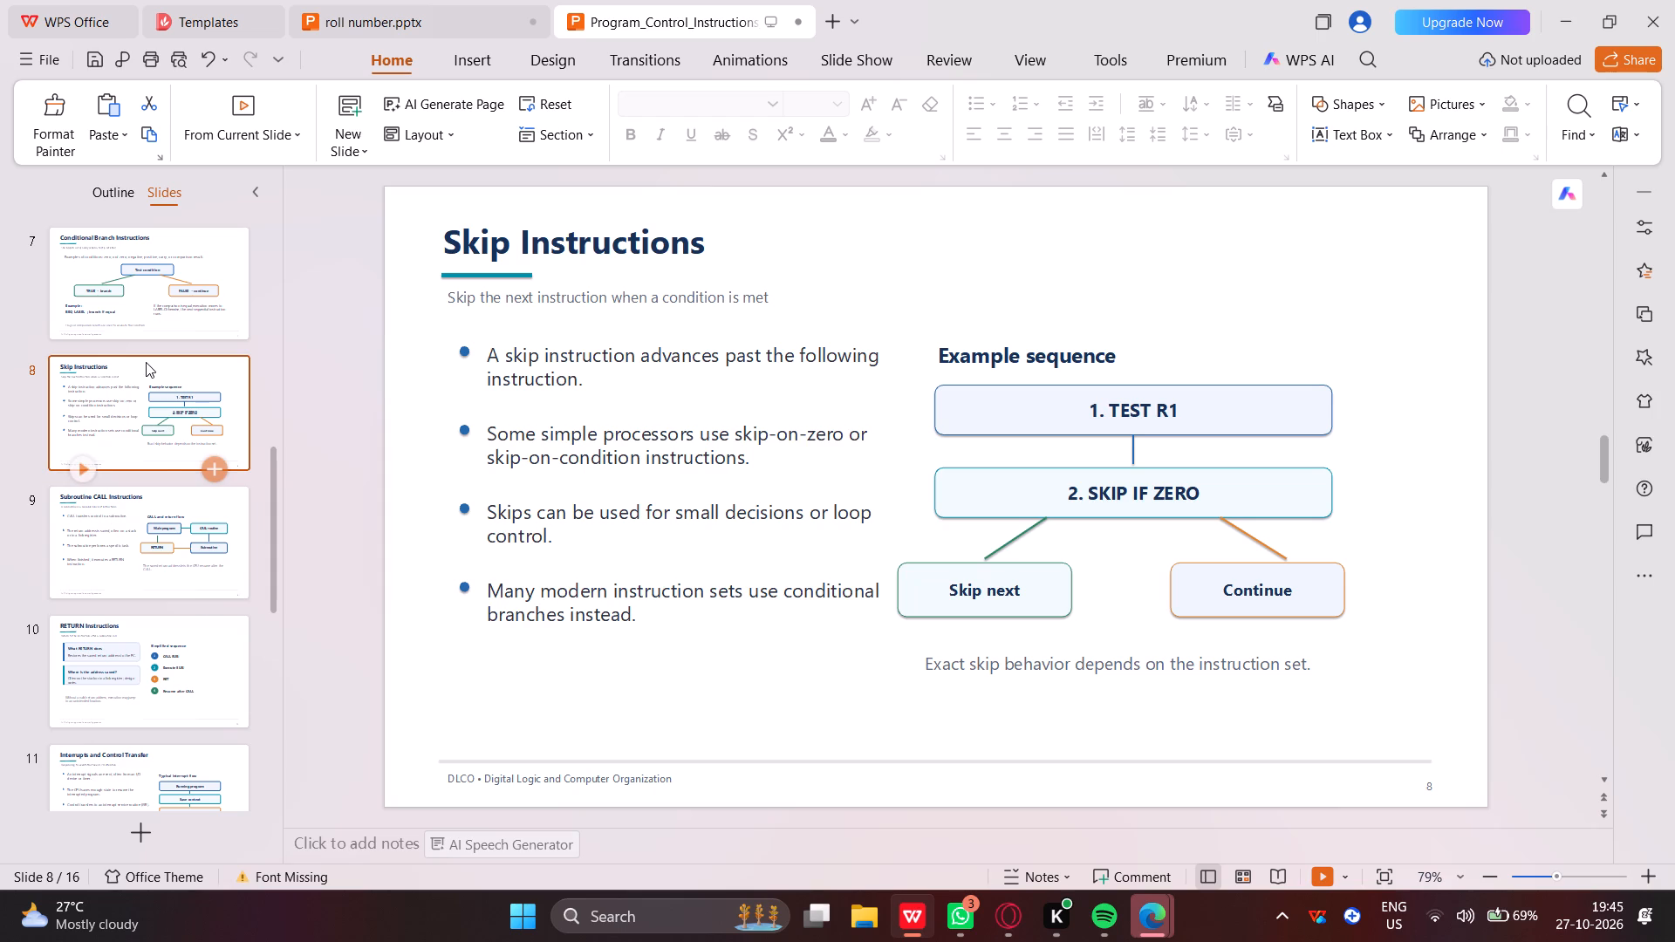
{"action": "right_click", "coordinate": [532, 235]}
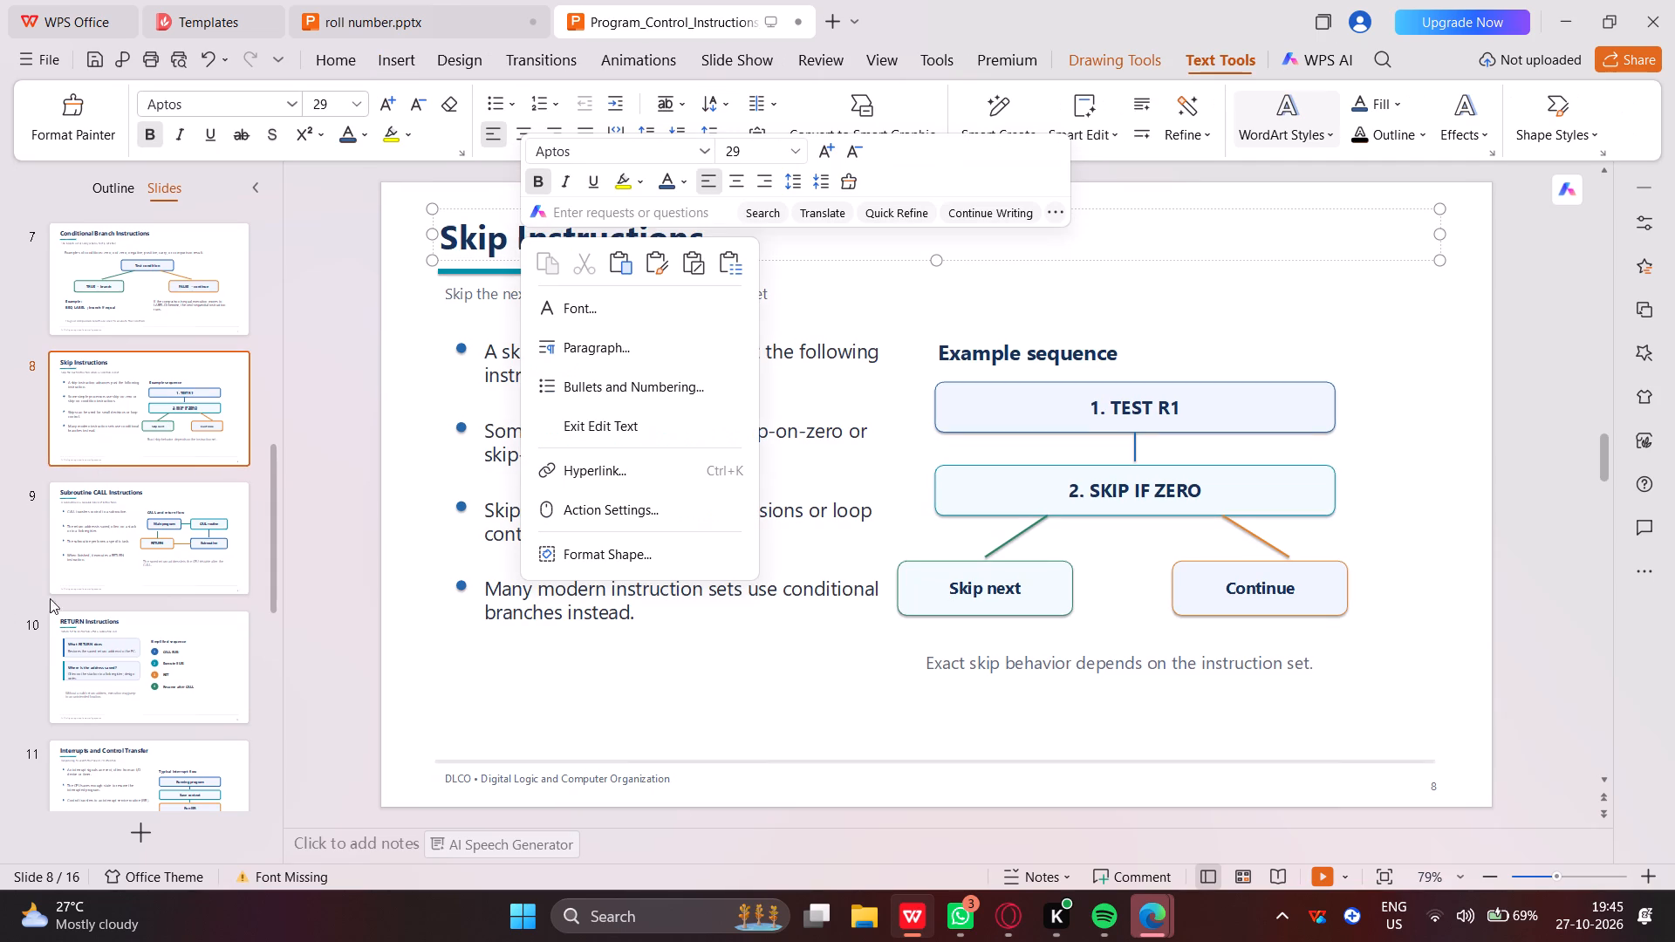
{"action": "left_click", "coordinate": [352, 352]}
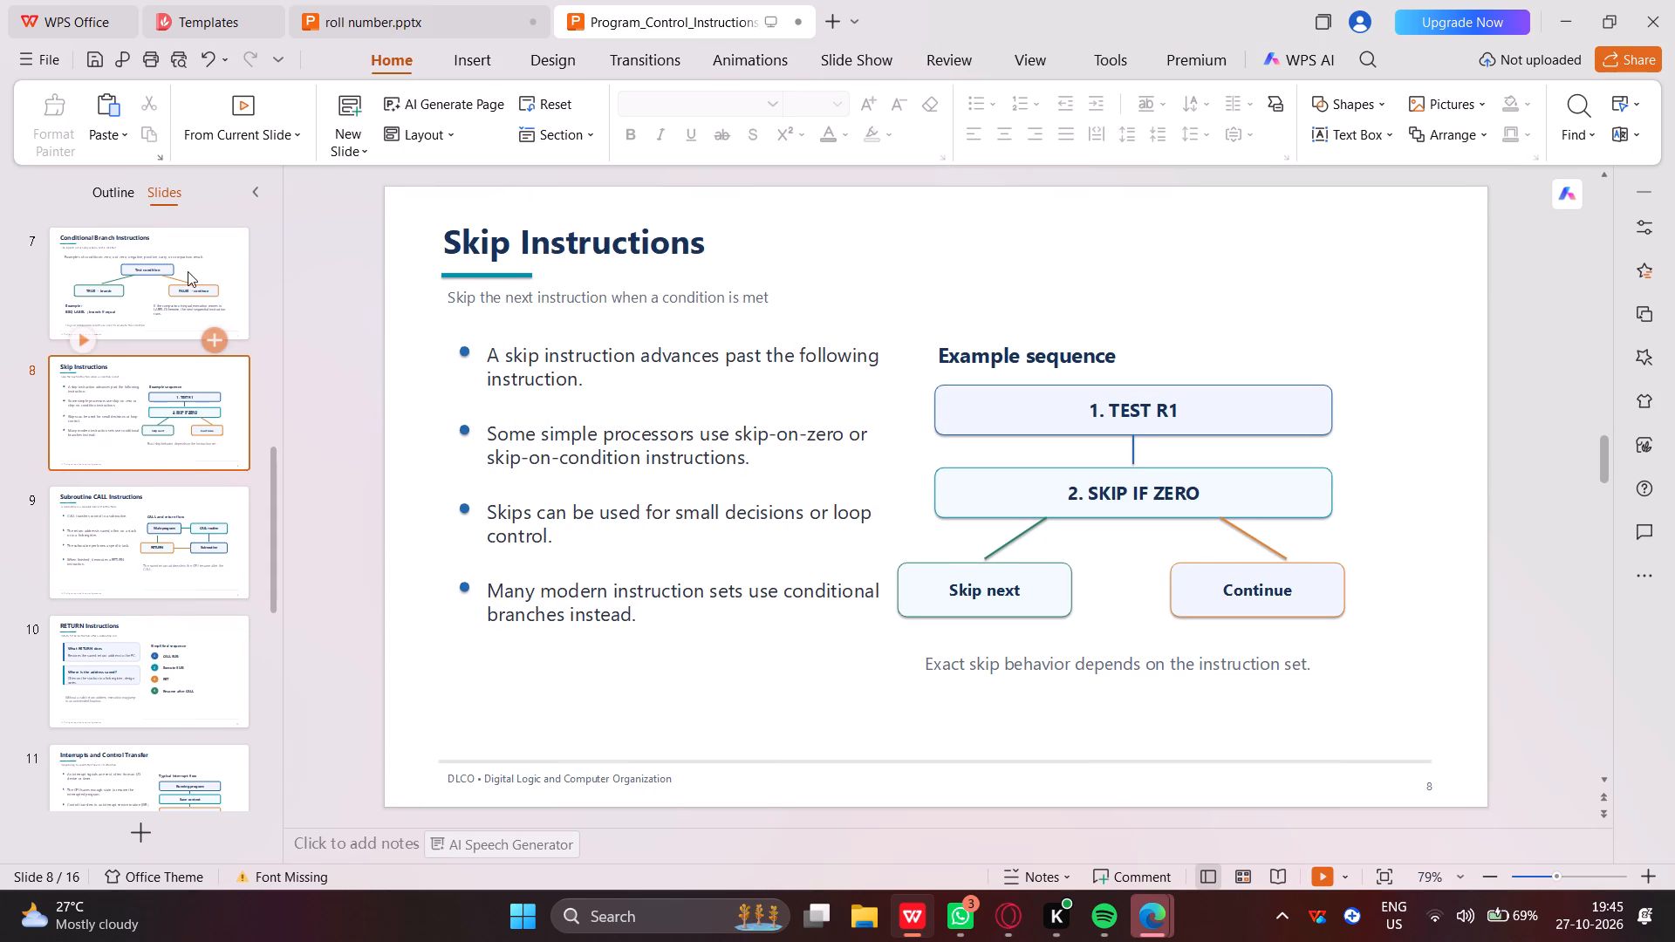
{"action": "scroll", "coordinate": [145, 664], "scroll_direction": "down", "scroll_amount": 1}
{"action": "left_click", "coordinate": [126, 637]}
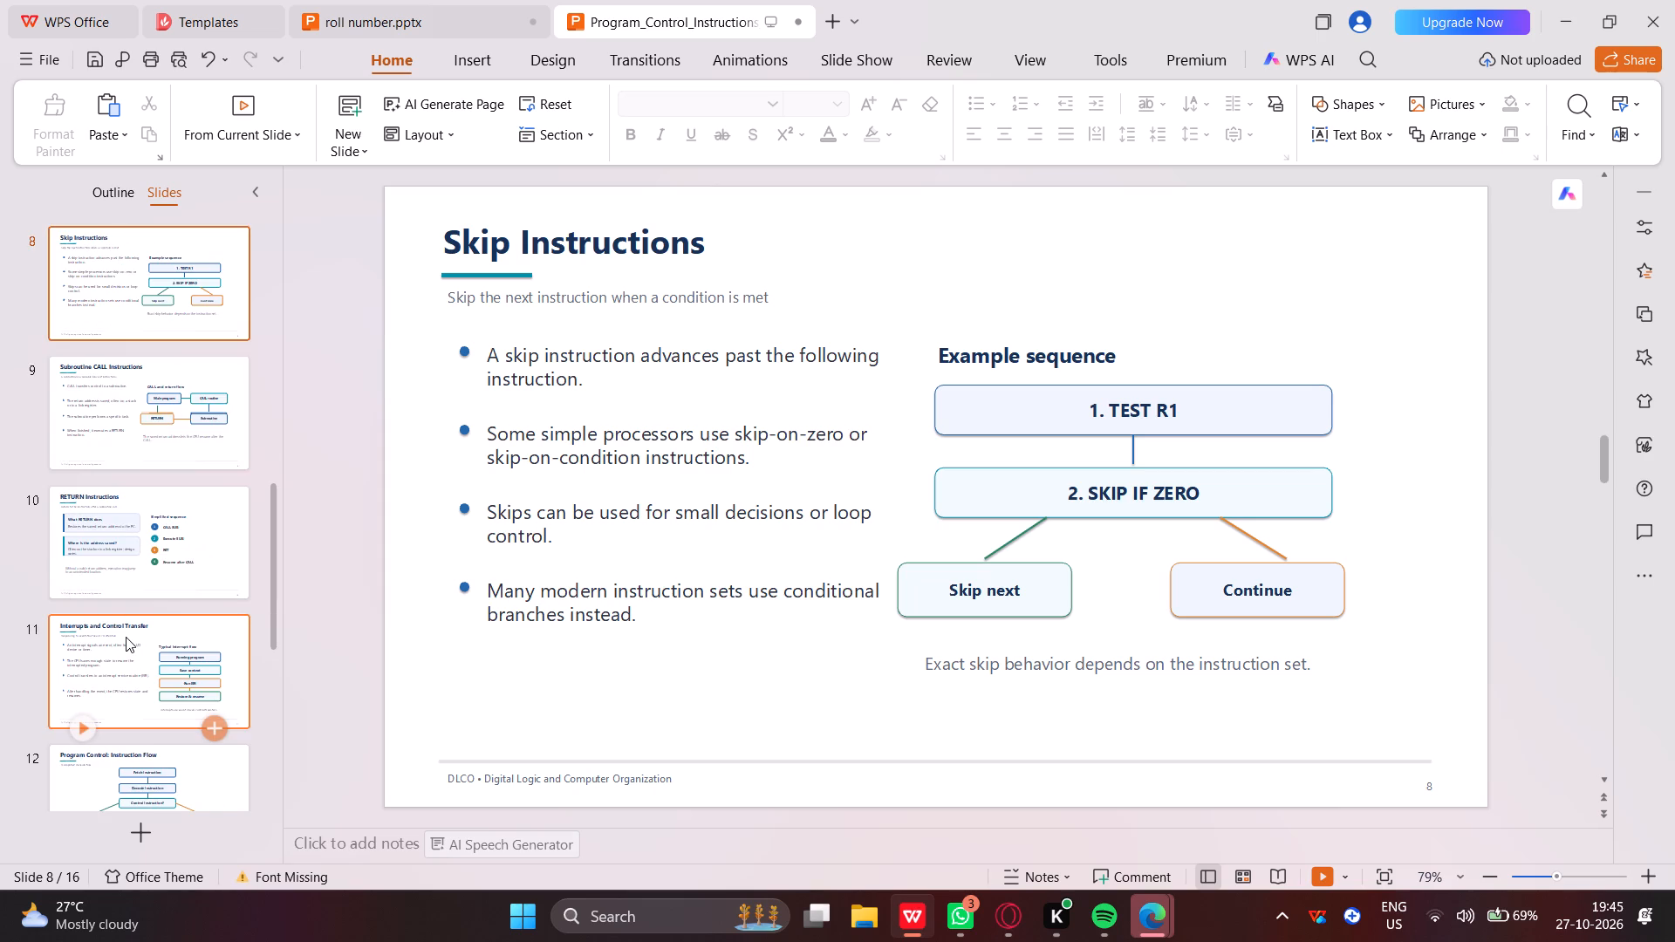
{"action": "left_click", "coordinate": [77, 508]}
{"action": "left_click", "coordinate": [154, 640]}
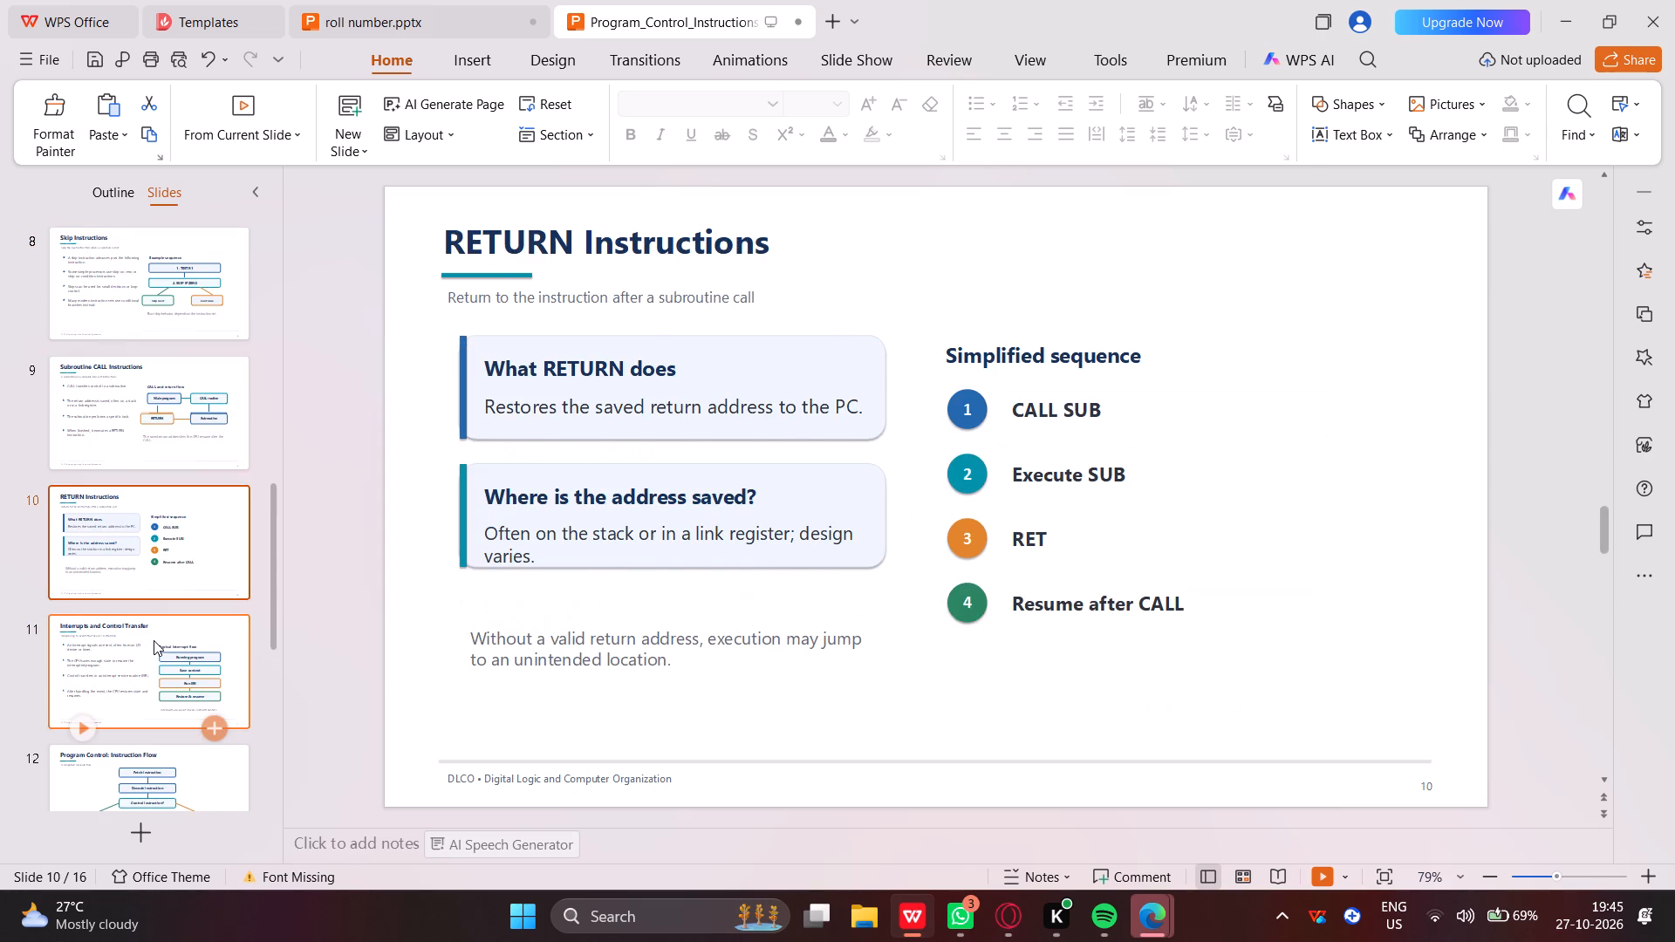
{"action": "scroll", "coordinate": [154, 640], "scroll_direction": "down", "scroll_amount": 1}
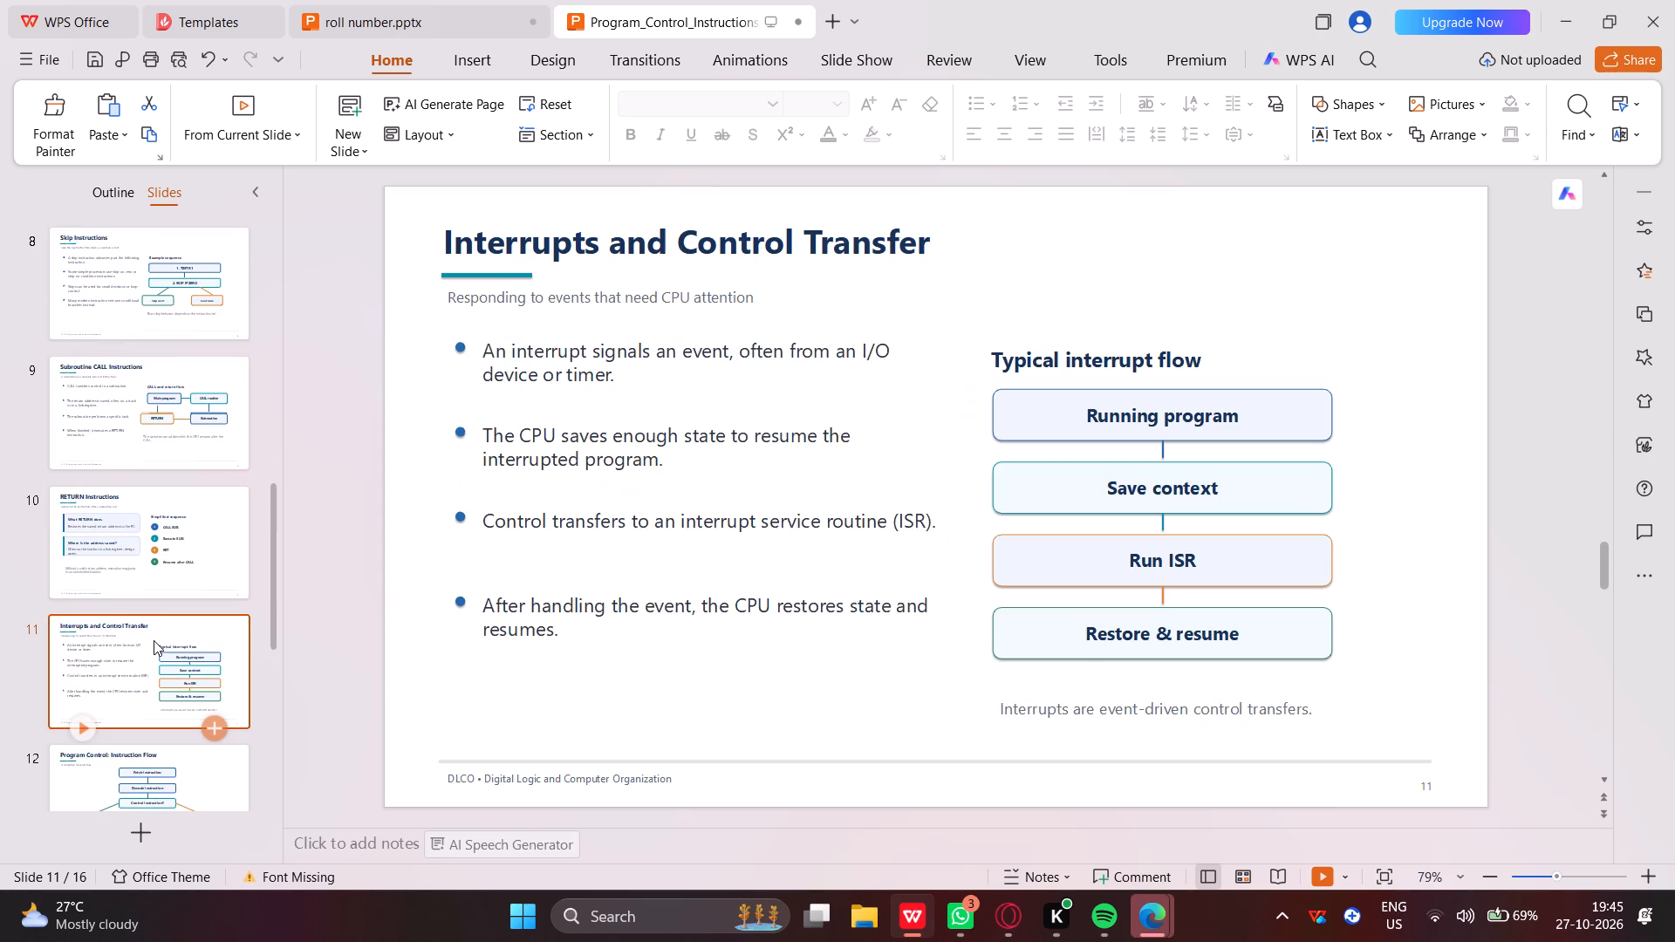
{"action": "double_click", "coordinate": [154, 640]}
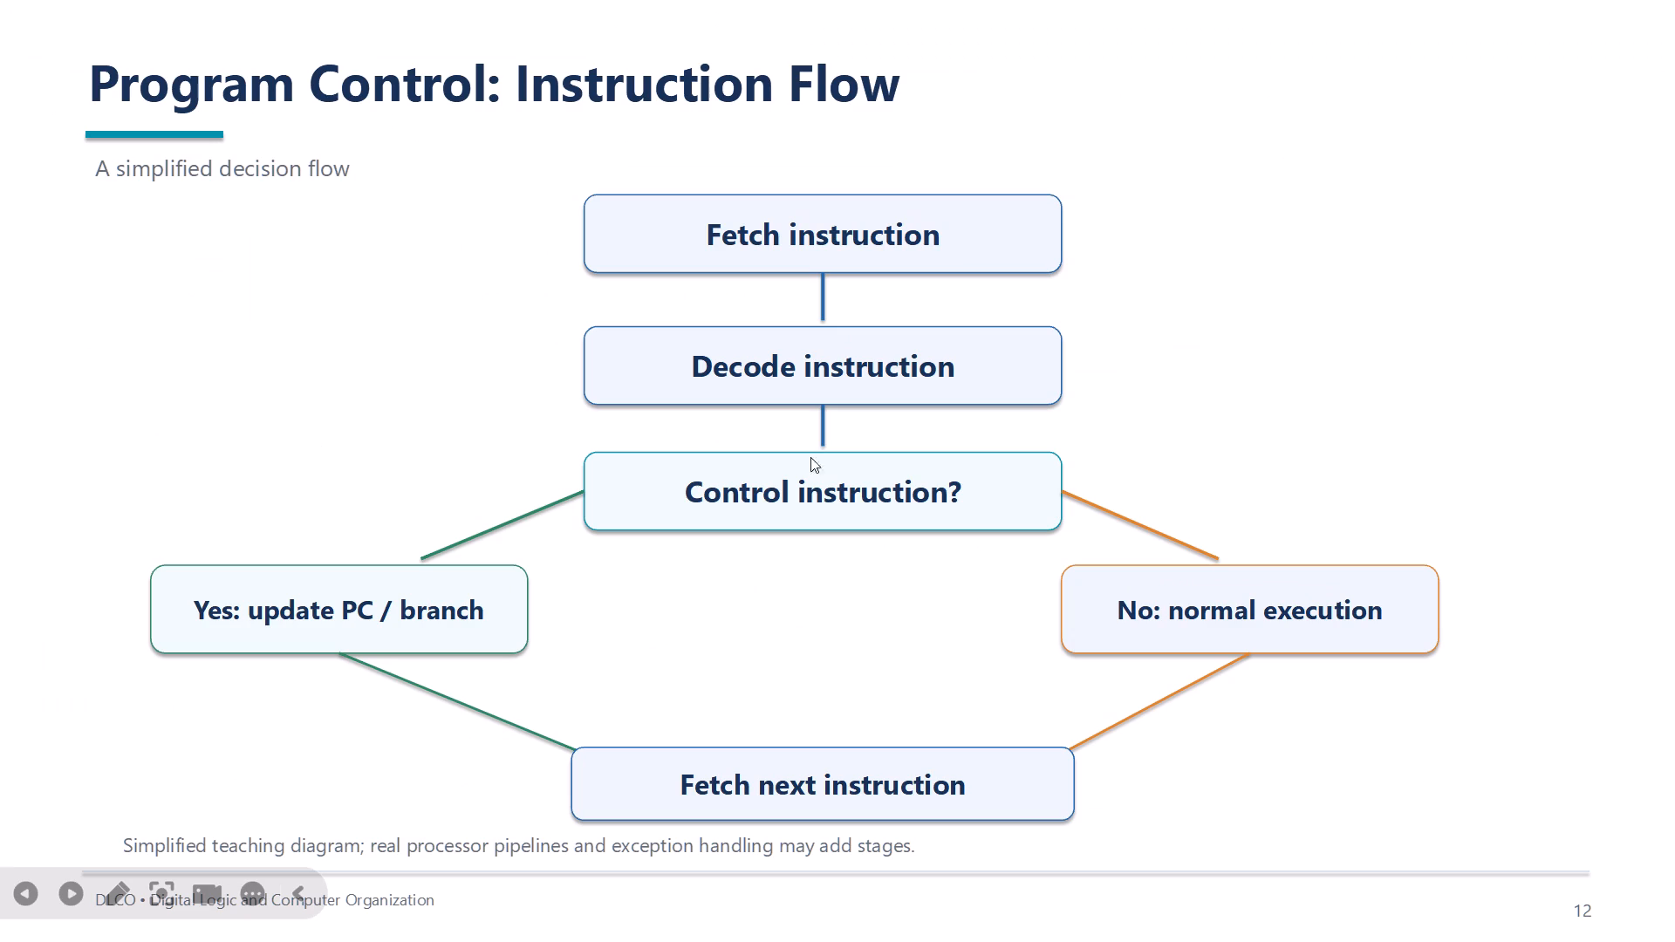
{"action": "key", "text": "Escape"}
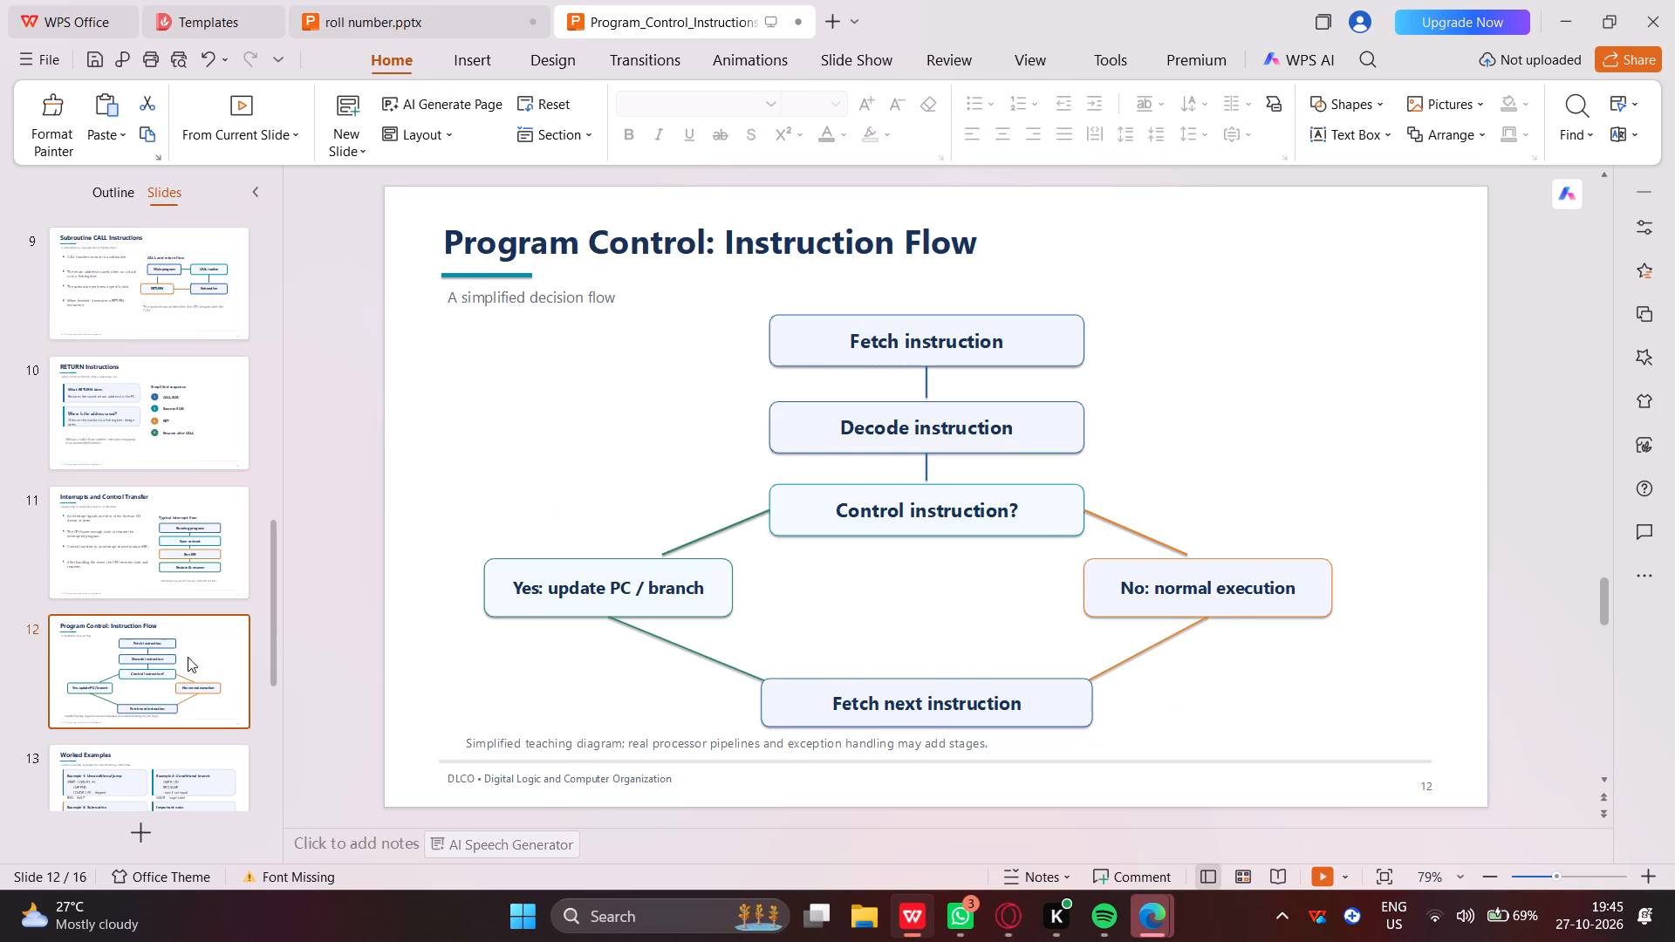
{"action": "scroll", "coordinate": [178, 646], "scroll_direction": "down", "scroll_amount": 2}
{"action": "left_click", "coordinate": [164, 646]}
{"action": "scroll", "coordinate": [132, 687], "scroll_direction": "down", "scroll_amount": 1}
{"action": "left_click", "coordinate": [125, 694]}
{"action": "scroll", "coordinate": [139, 702], "scroll_direction": "down", "scroll_amount": 1}
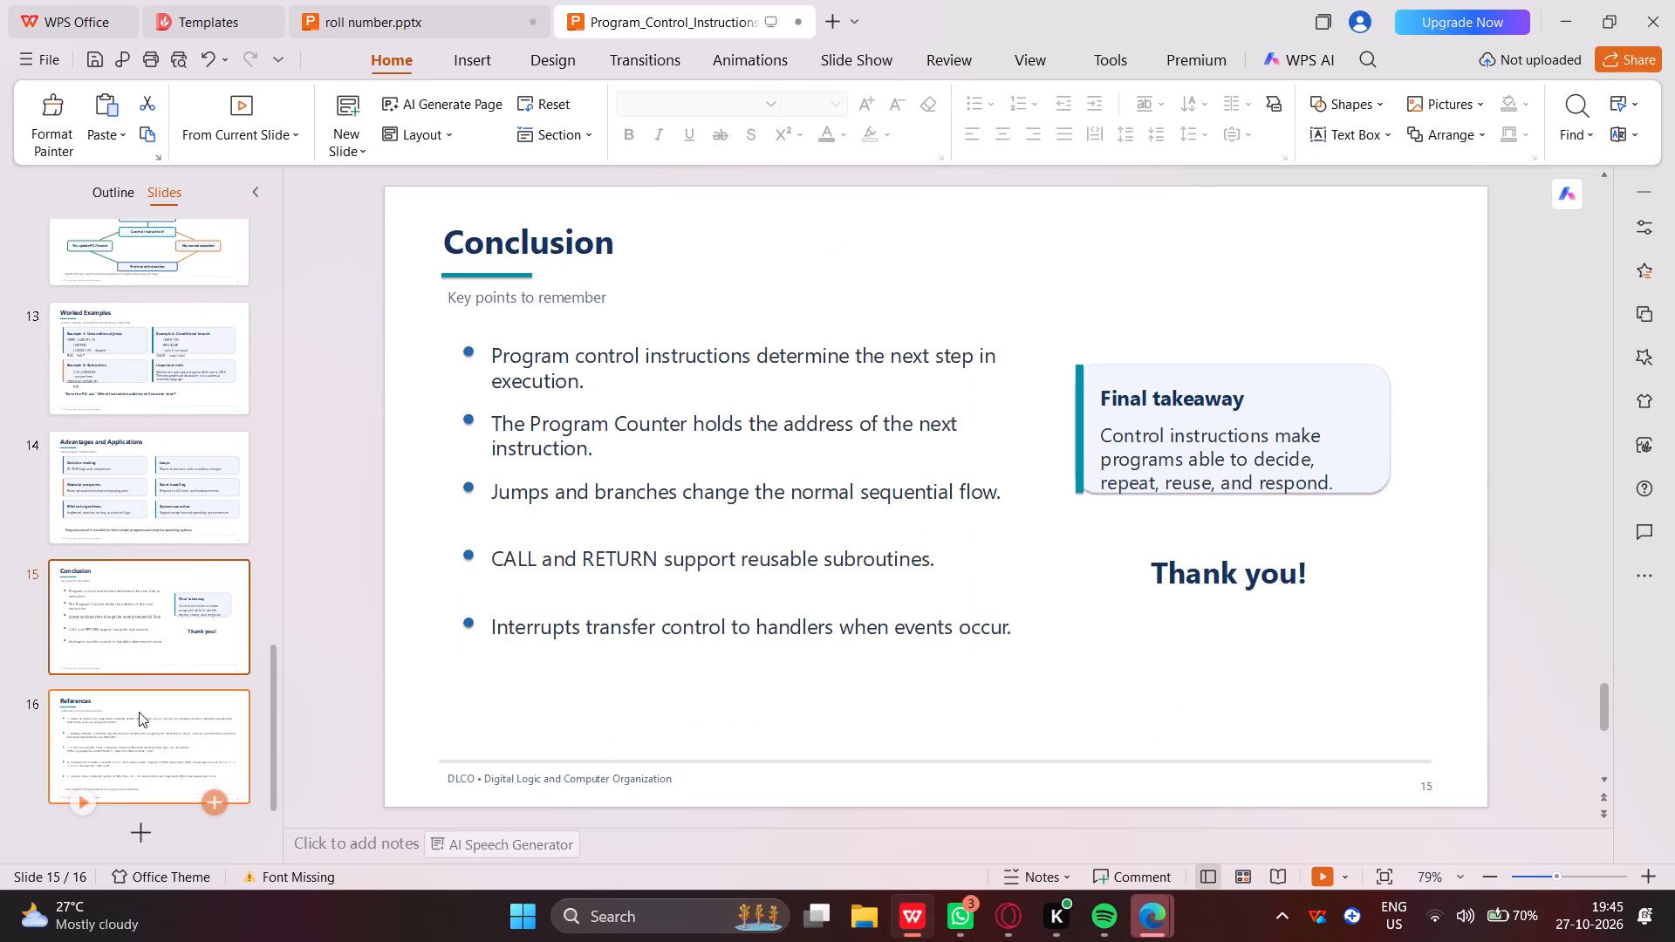
{"action": "left_click", "coordinate": [139, 712]}
Switch to roll number.pptx and check which slides from 7 onward still need content.
{"action": "left_click", "coordinate": [342, 0]}
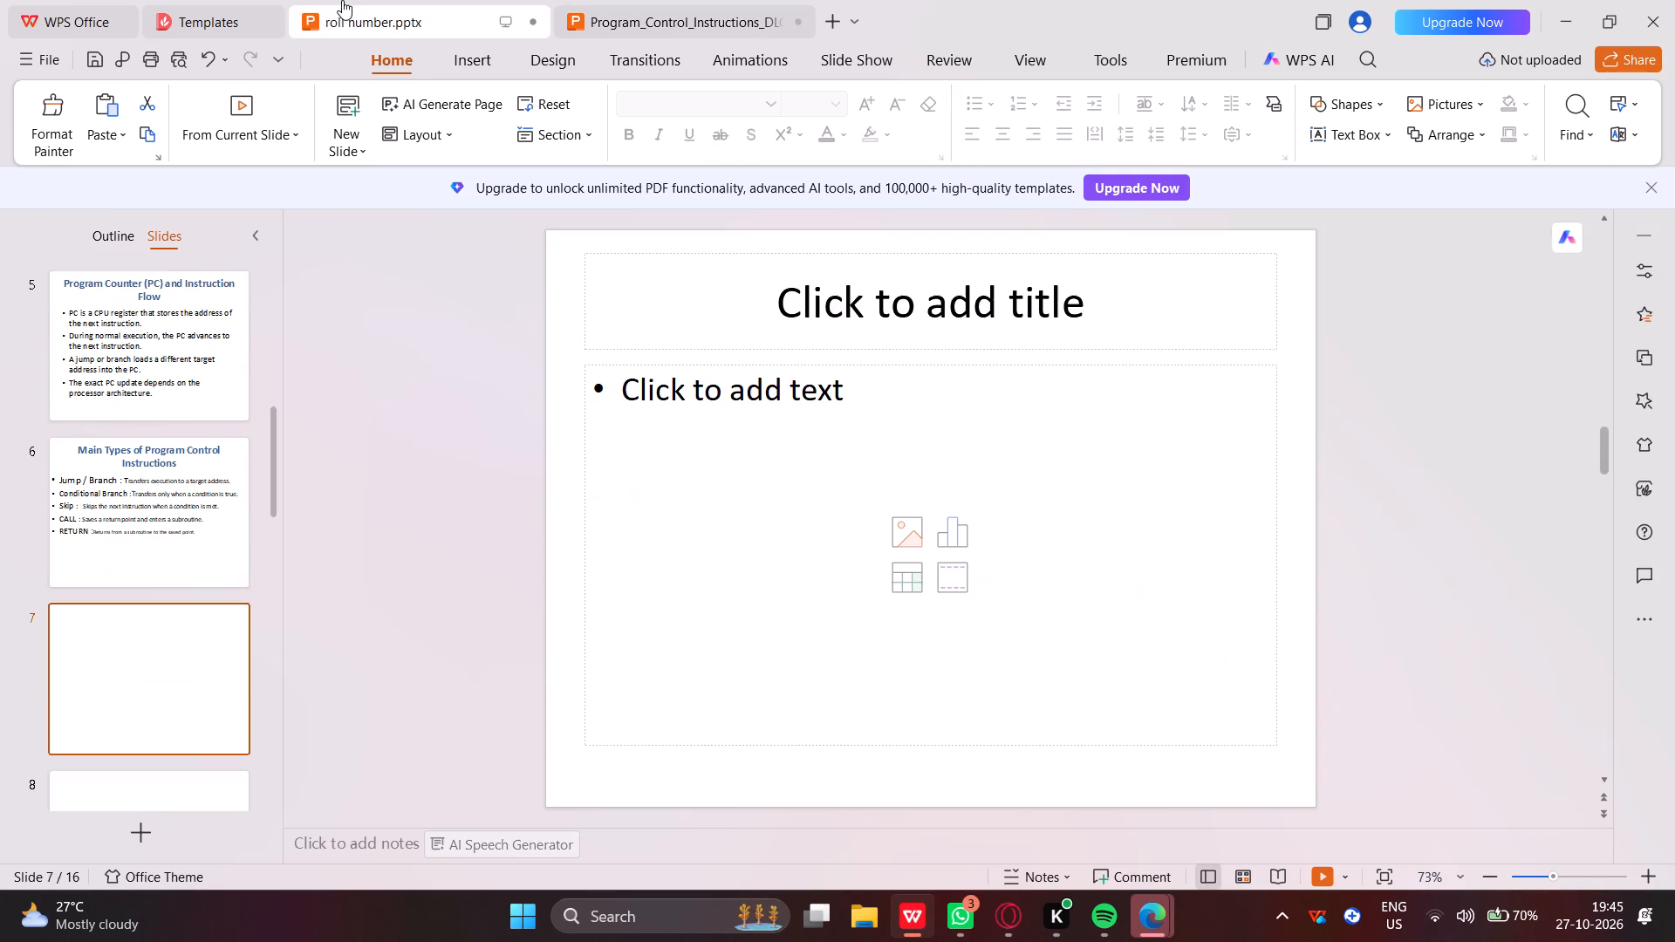
{"action": "left_click", "coordinate": [150, 666]}
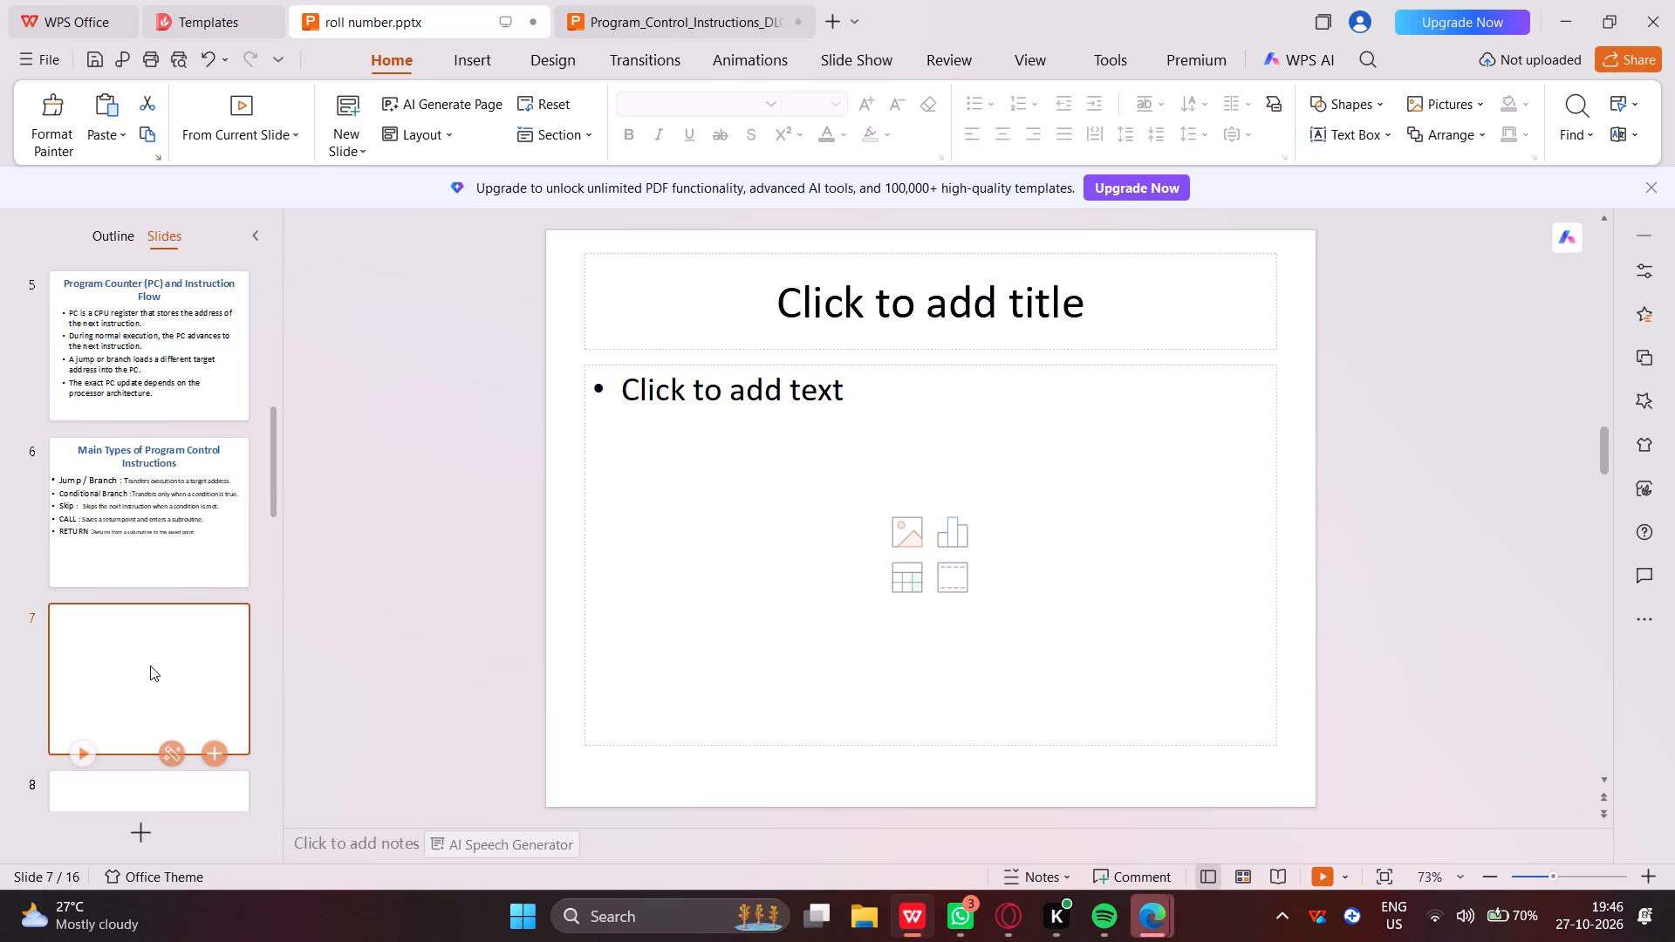
{"action": "scroll", "coordinate": [160, 706], "scroll_direction": "down", "scroll_amount": 1}
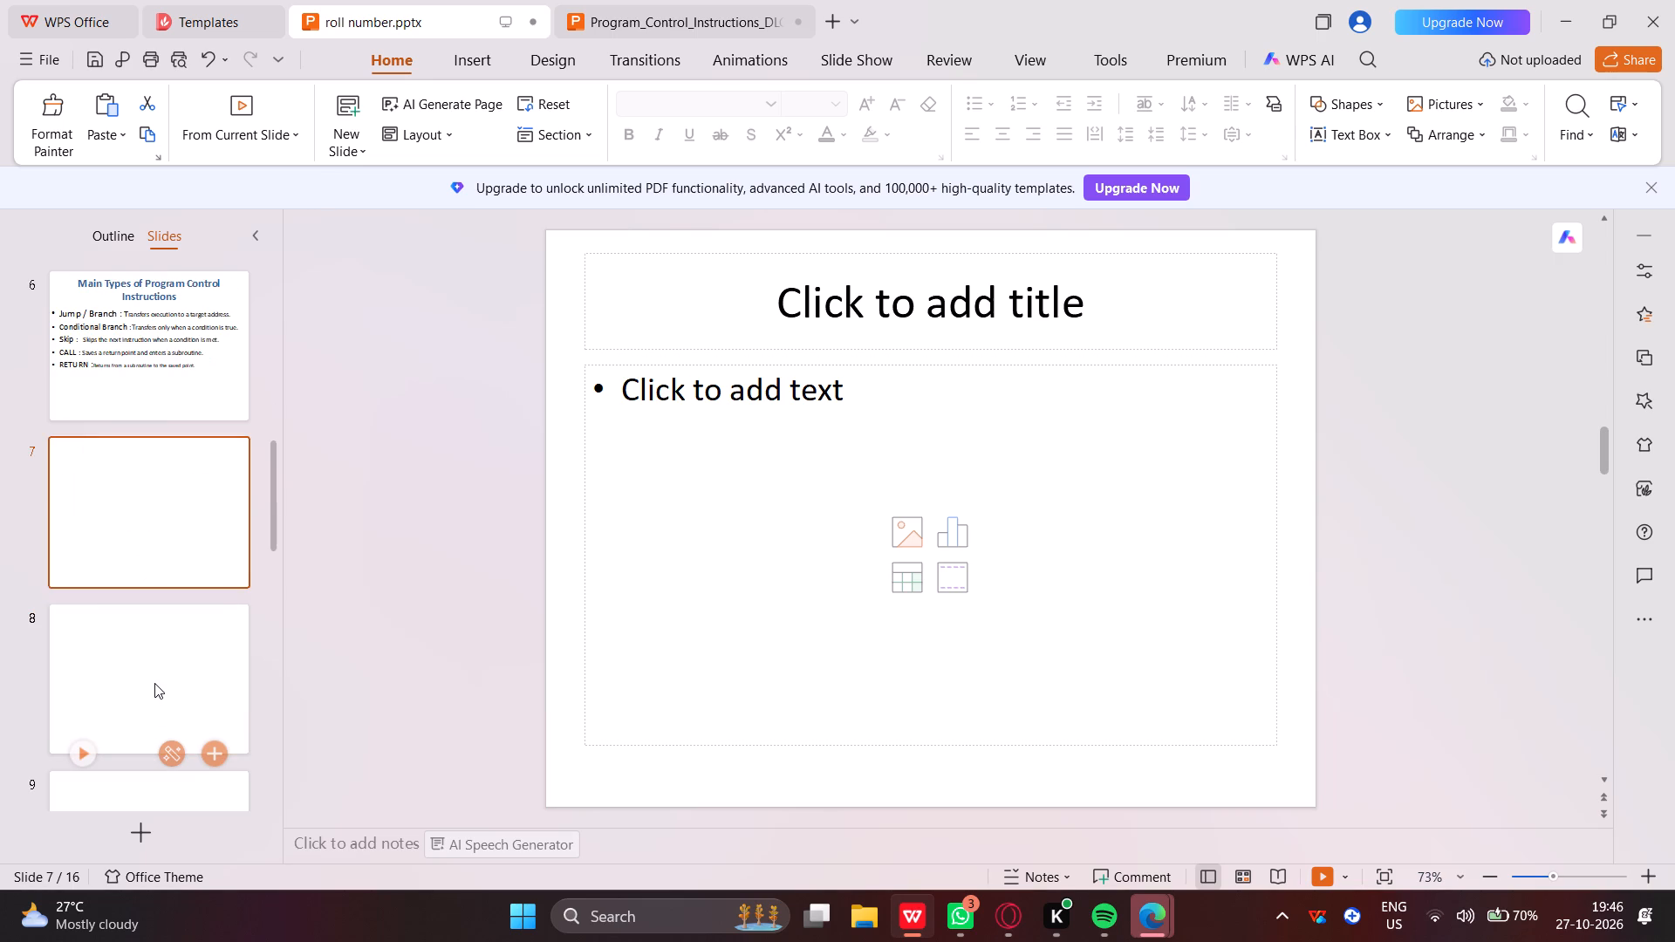
{"action": "scroll", "coordinate": [154, 683], "scroll_direction": "down", "scroll_amount": 1}
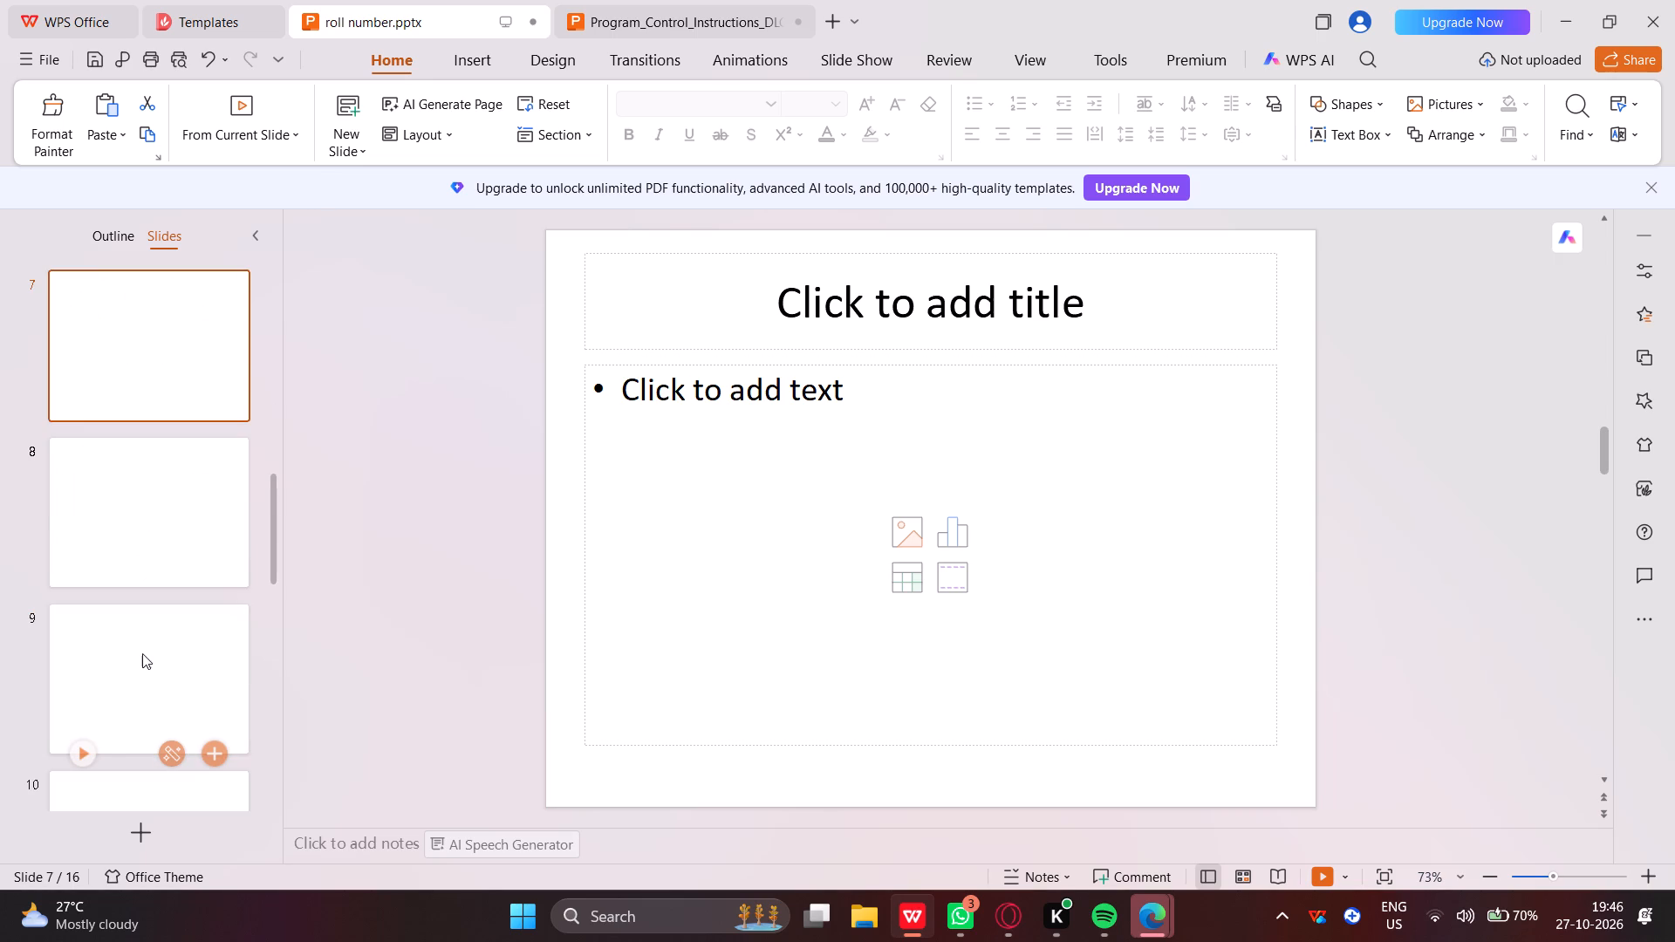
{"action": "scroll", "coordinate": [142, 653], "scroll_direction": "down", "scroll_amount": 2}
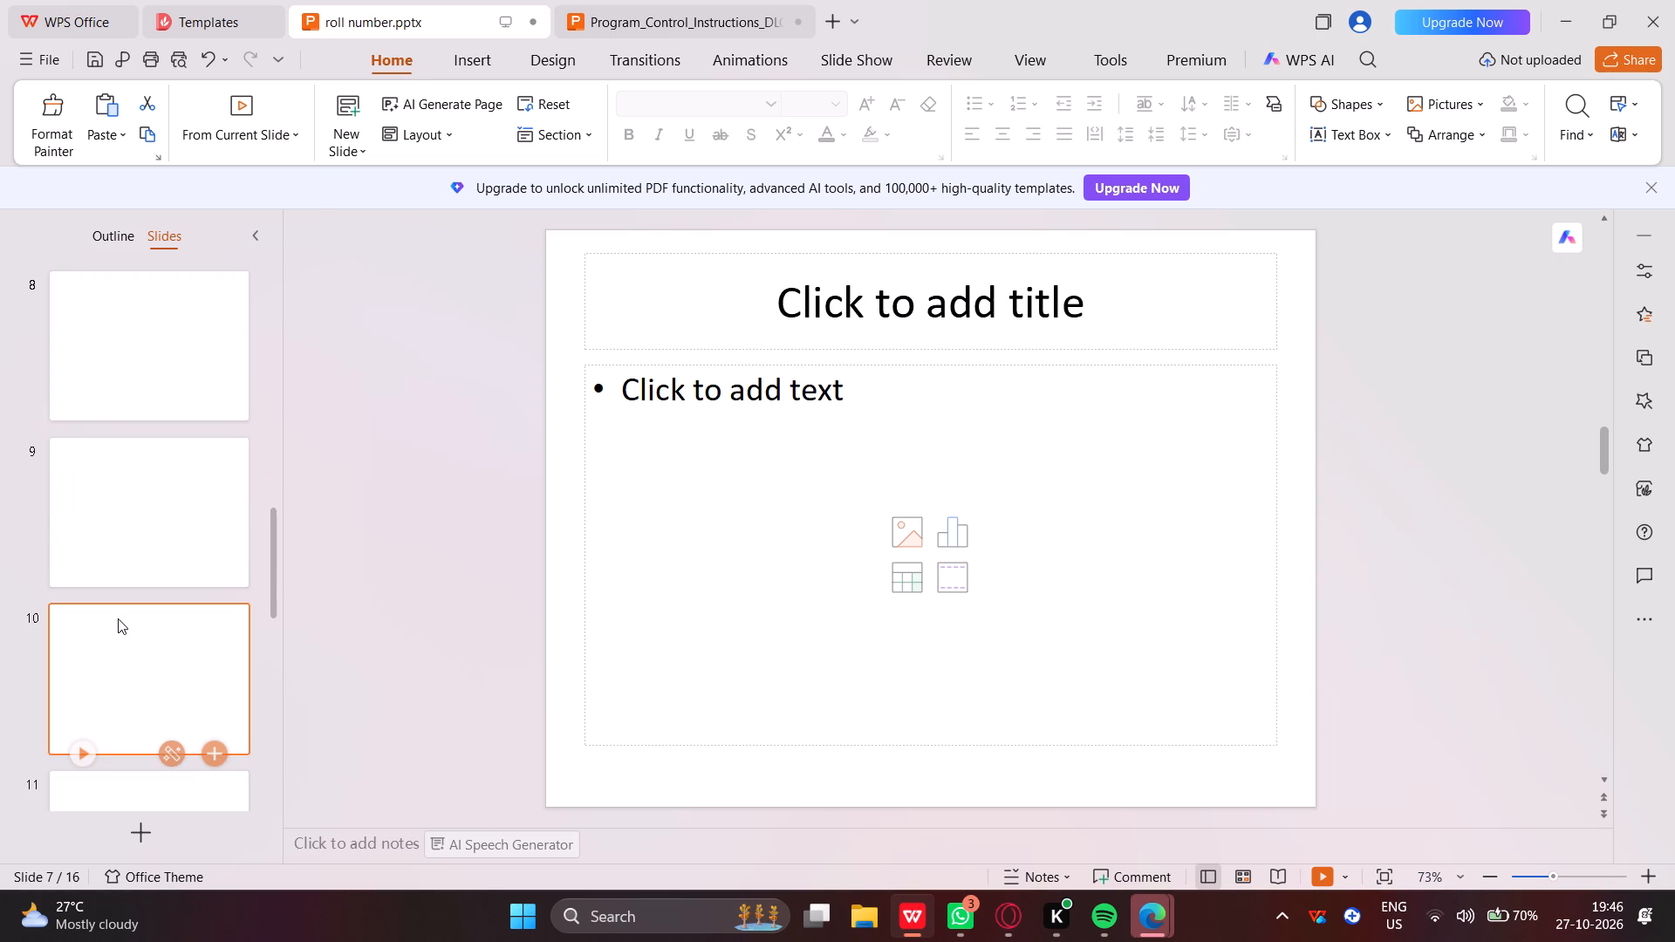
{"action": "scroll", "coordinate": [118, 618], "scroll_direction": "down", "scroll_amount": 1}
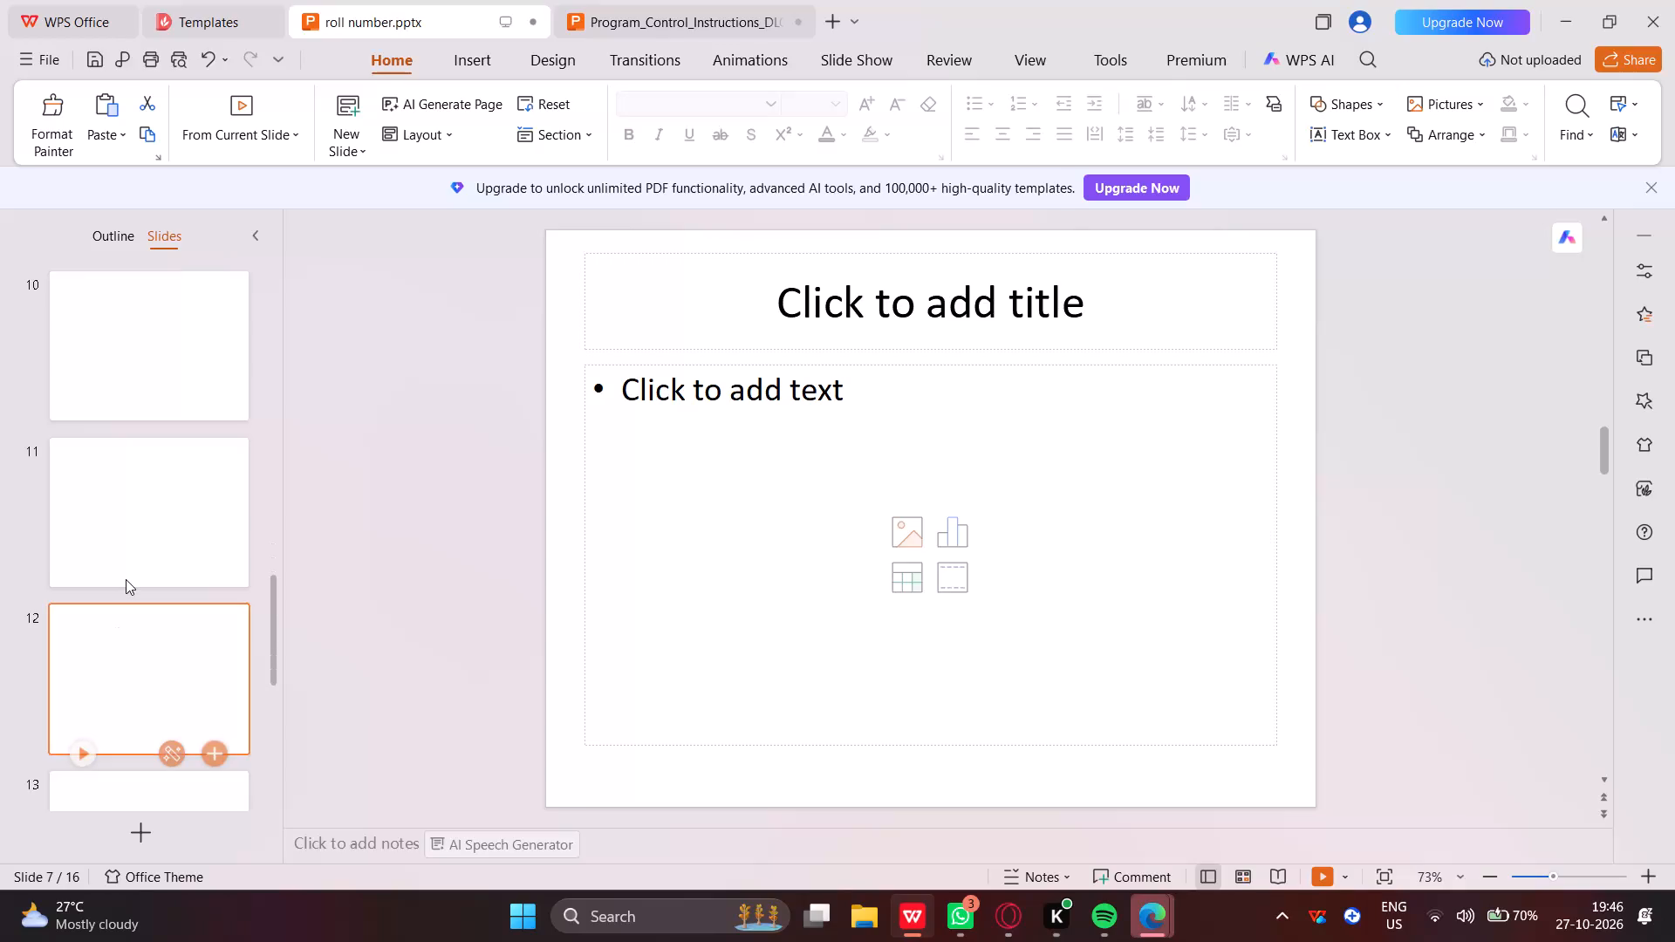
Review the downloaded deck again, going back from References to the Unconditional Jump and Branch slide.
{"action": "left_click", "coordinate": [735, 24]}
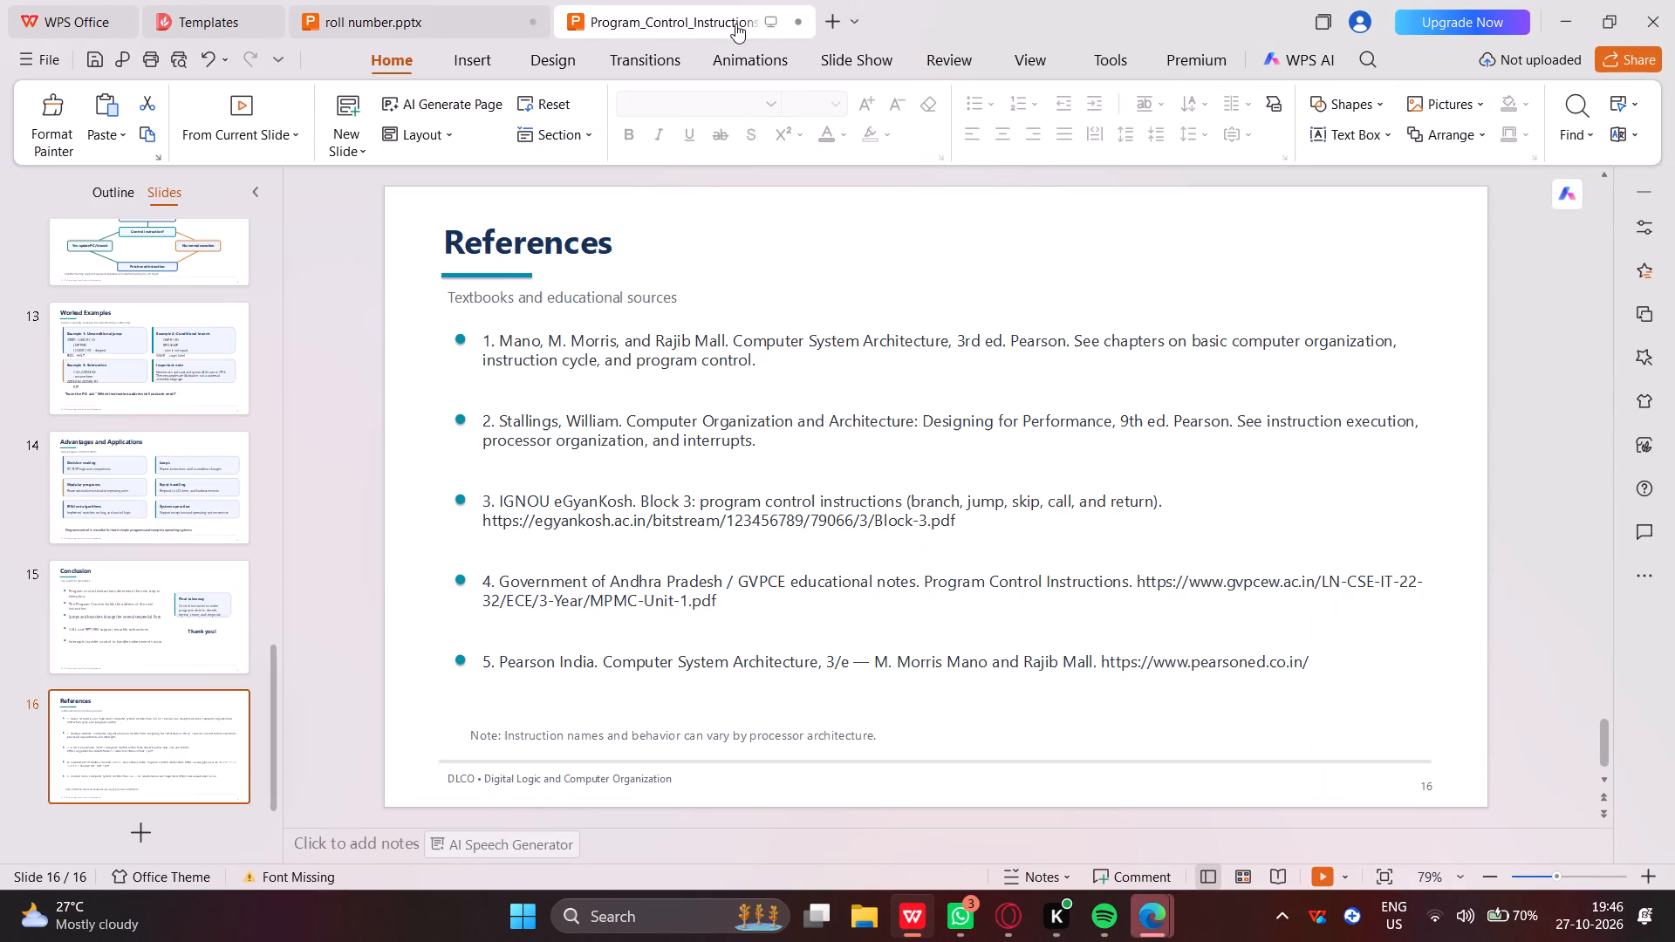
{"action": "left_click", "coordinate": [152, 379]}
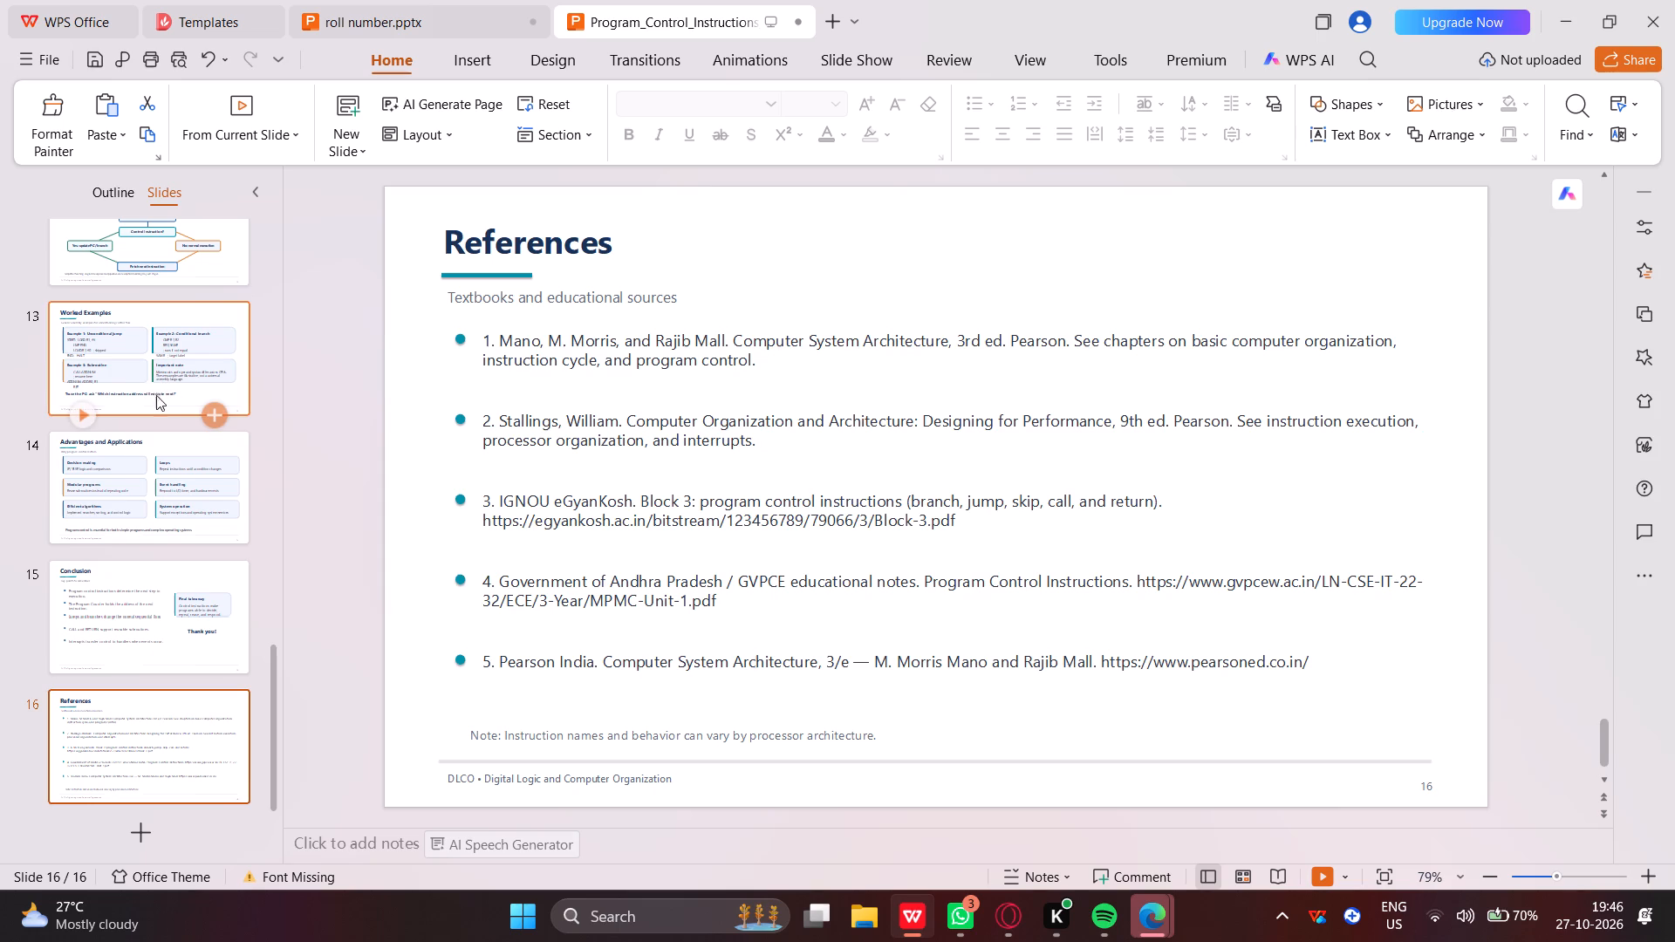
{"action": "scroll", "coordinate": [159, 399], "scroll_direction": "up", "scroll_amount": 1}
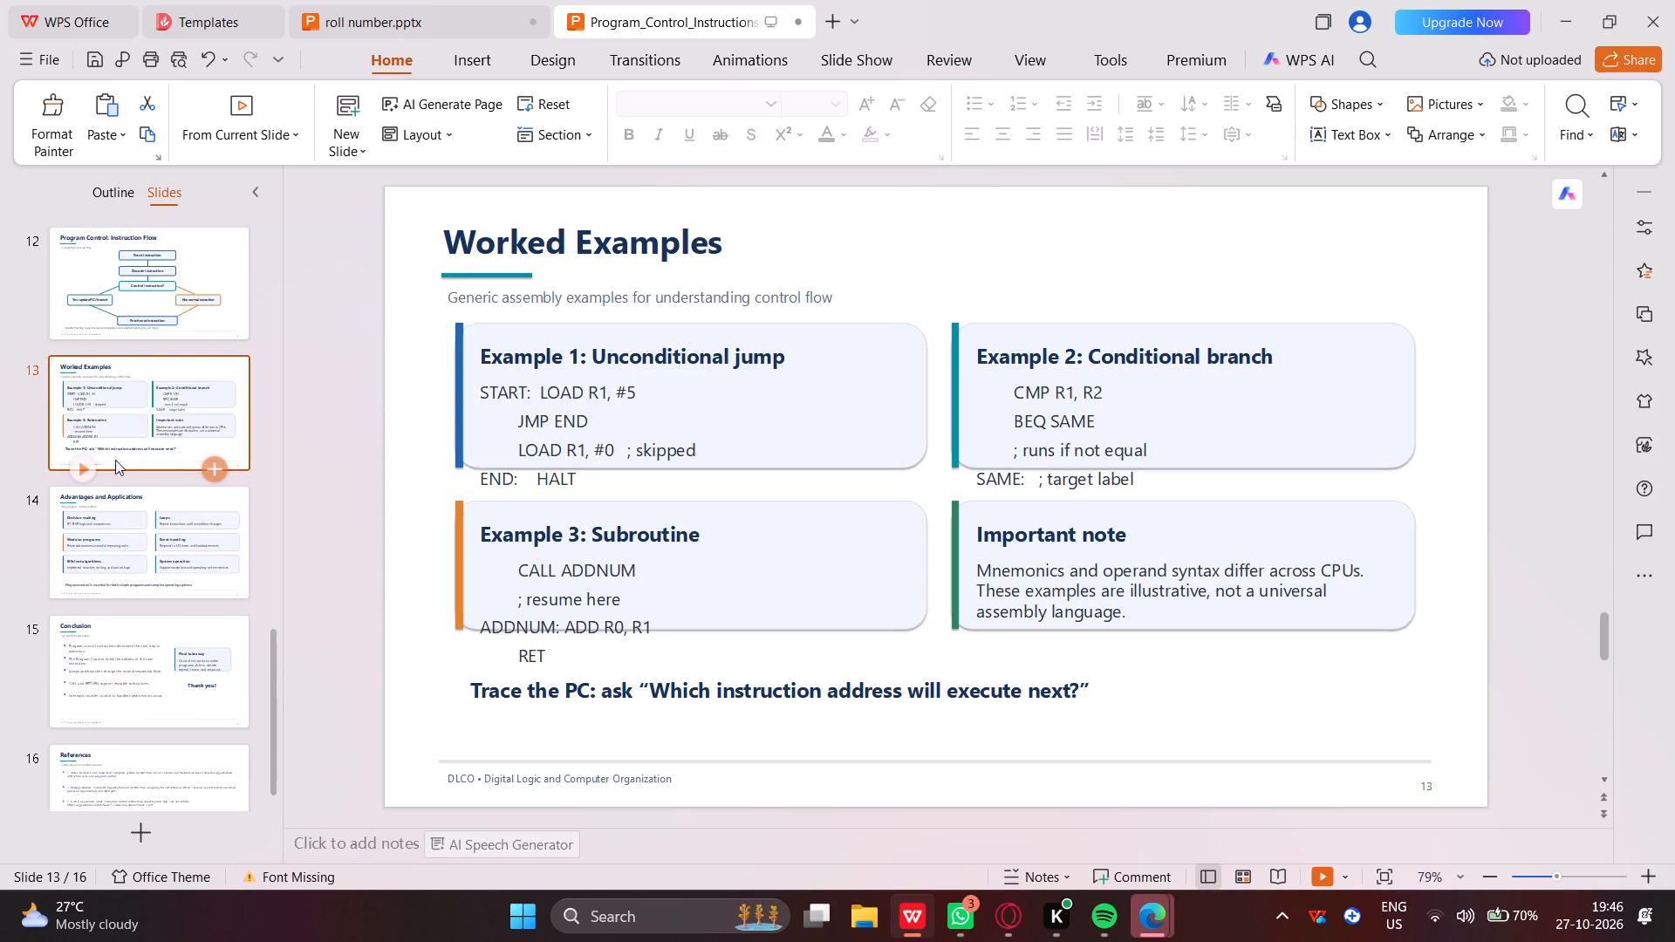
{"action": "left_click", "coordinate": [201, 304]}
{"action": "scroll", "coordinate": [154, 257], "scroll_direction": "up", "scroll_amount": 2}
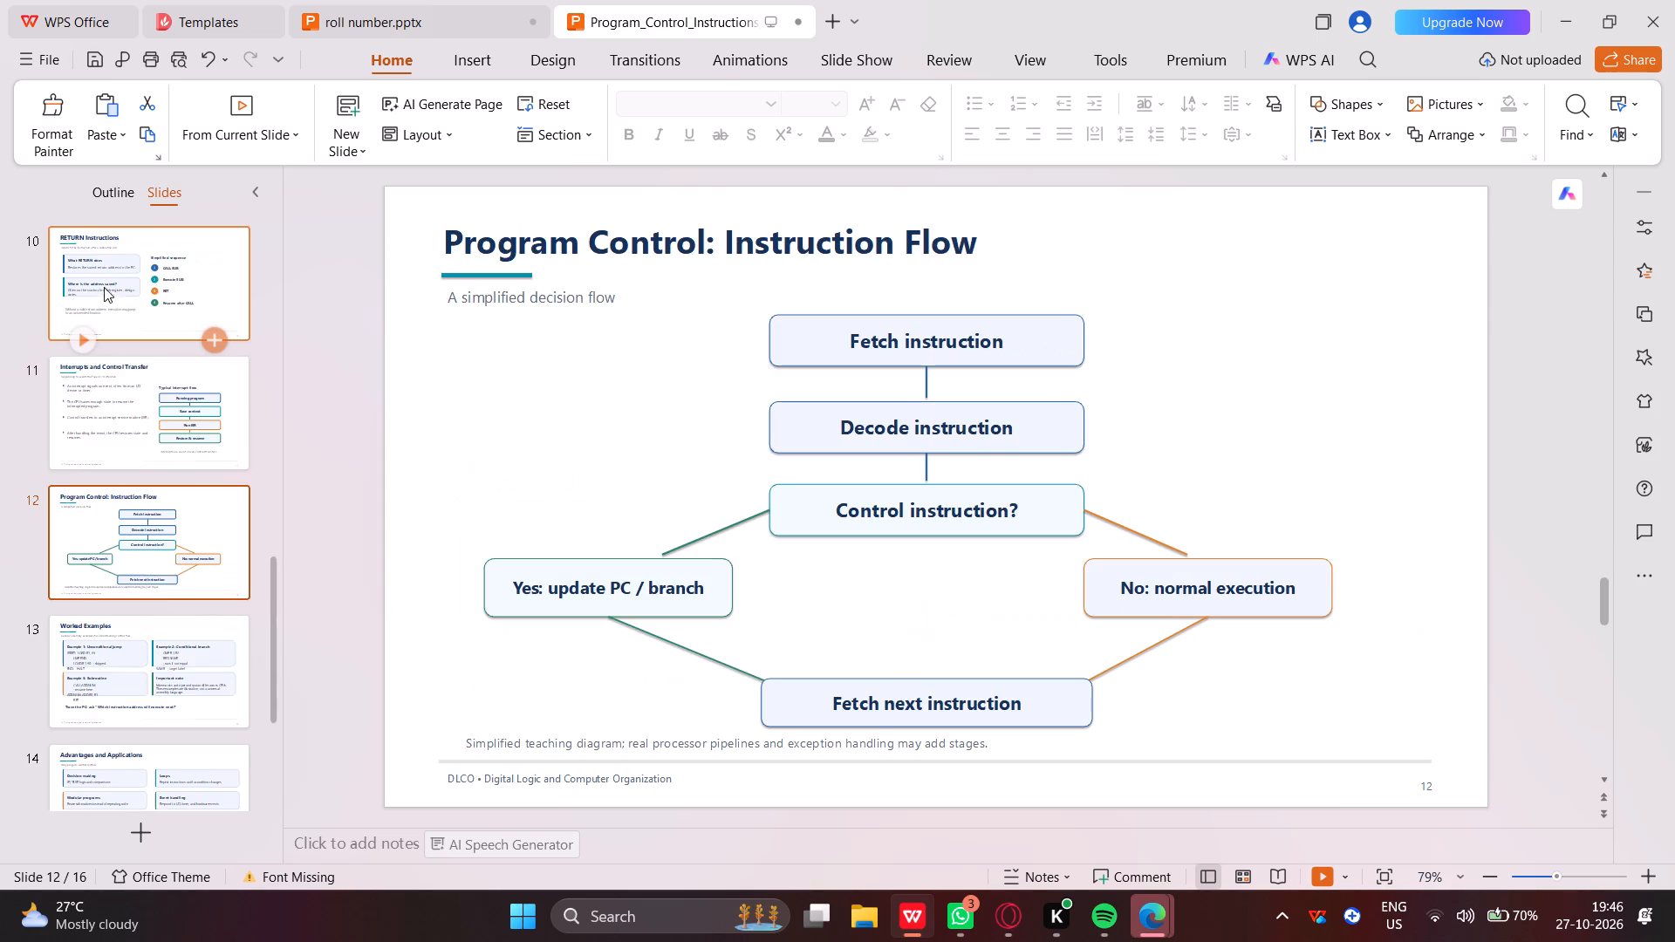
{"action": "left_click", "coordinate": [160, 272]}
{"action": "scroll", "coordinate": [149, 366], "scroll_direction": "up", "scroll_amount": 1}
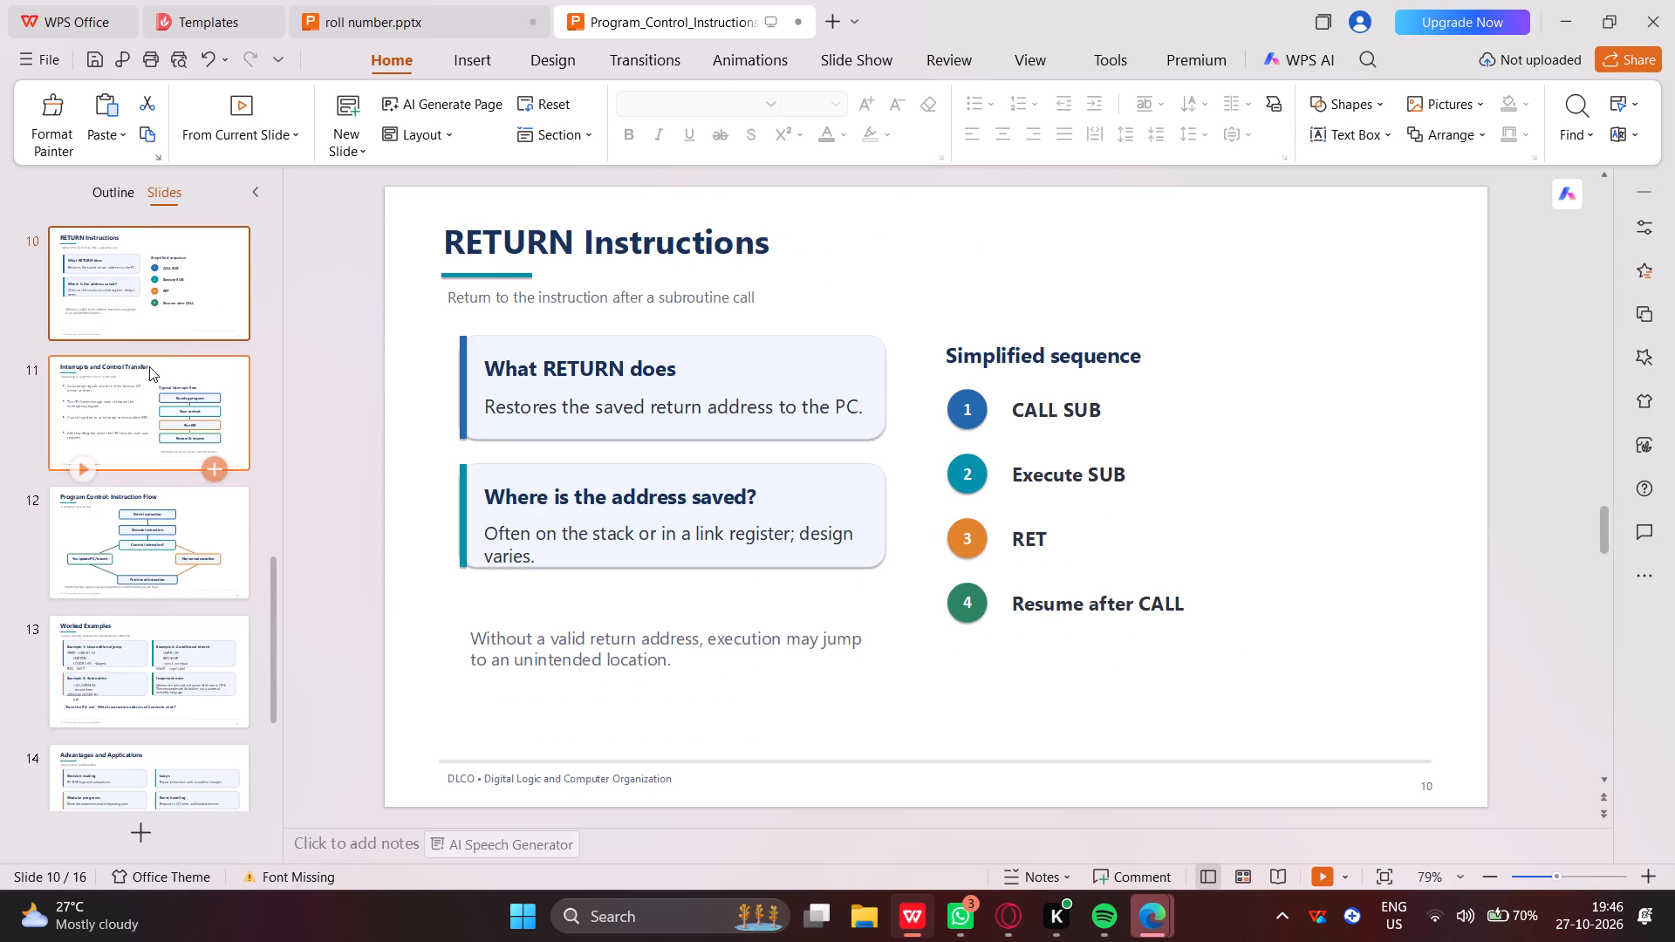
{"action": "left_click", "coordinate": [140, 307]}
{"action": "scroll", "coordinate": [140, 307], "scroll_direction": "up", "scroll_amount": 2}
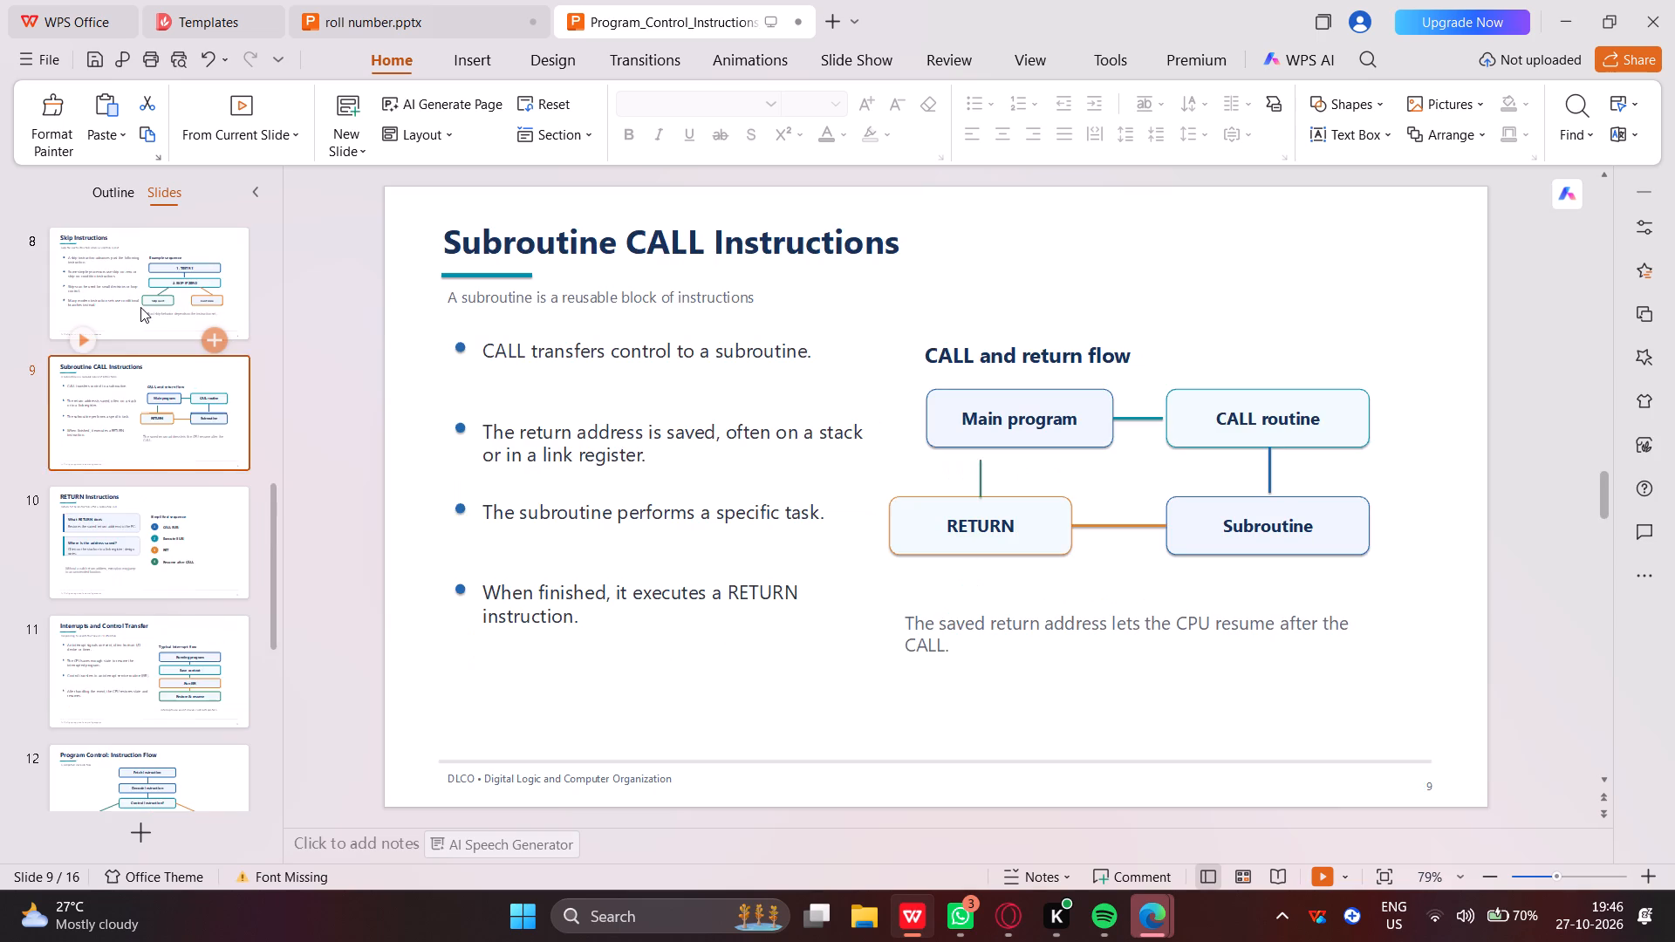
{"action": "left_click", "coordinate": [140, 307]}
{"action": "left_click", "coordinate": [143, 389]}
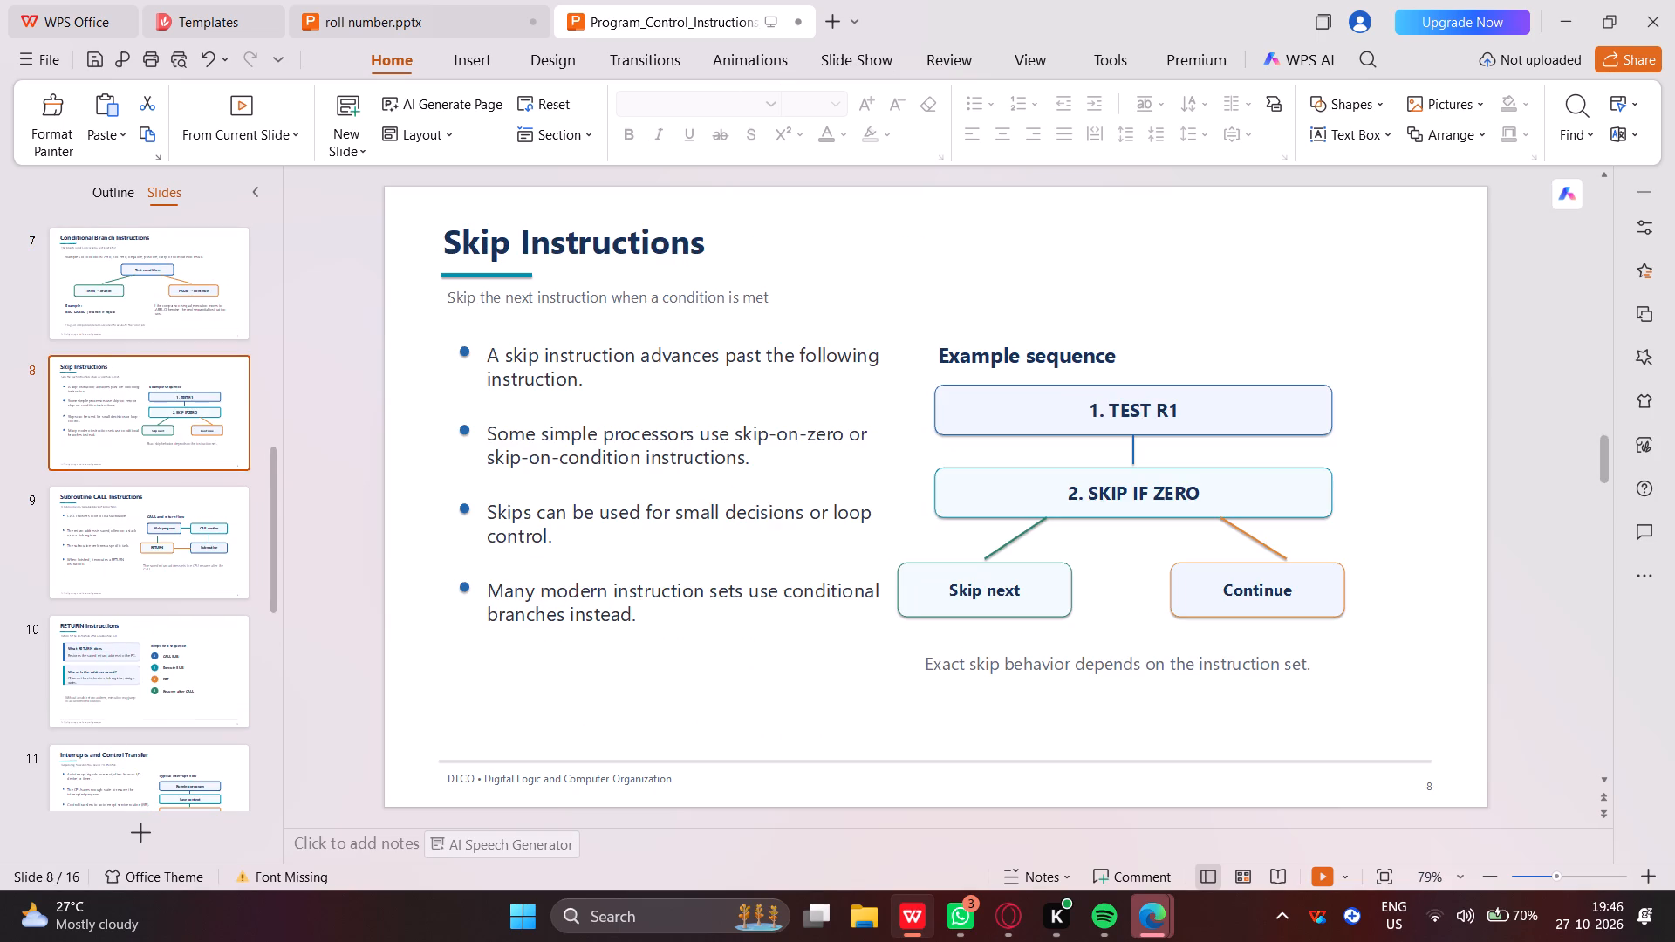
{"action": "left_click", "coordinate": [201, 245]}
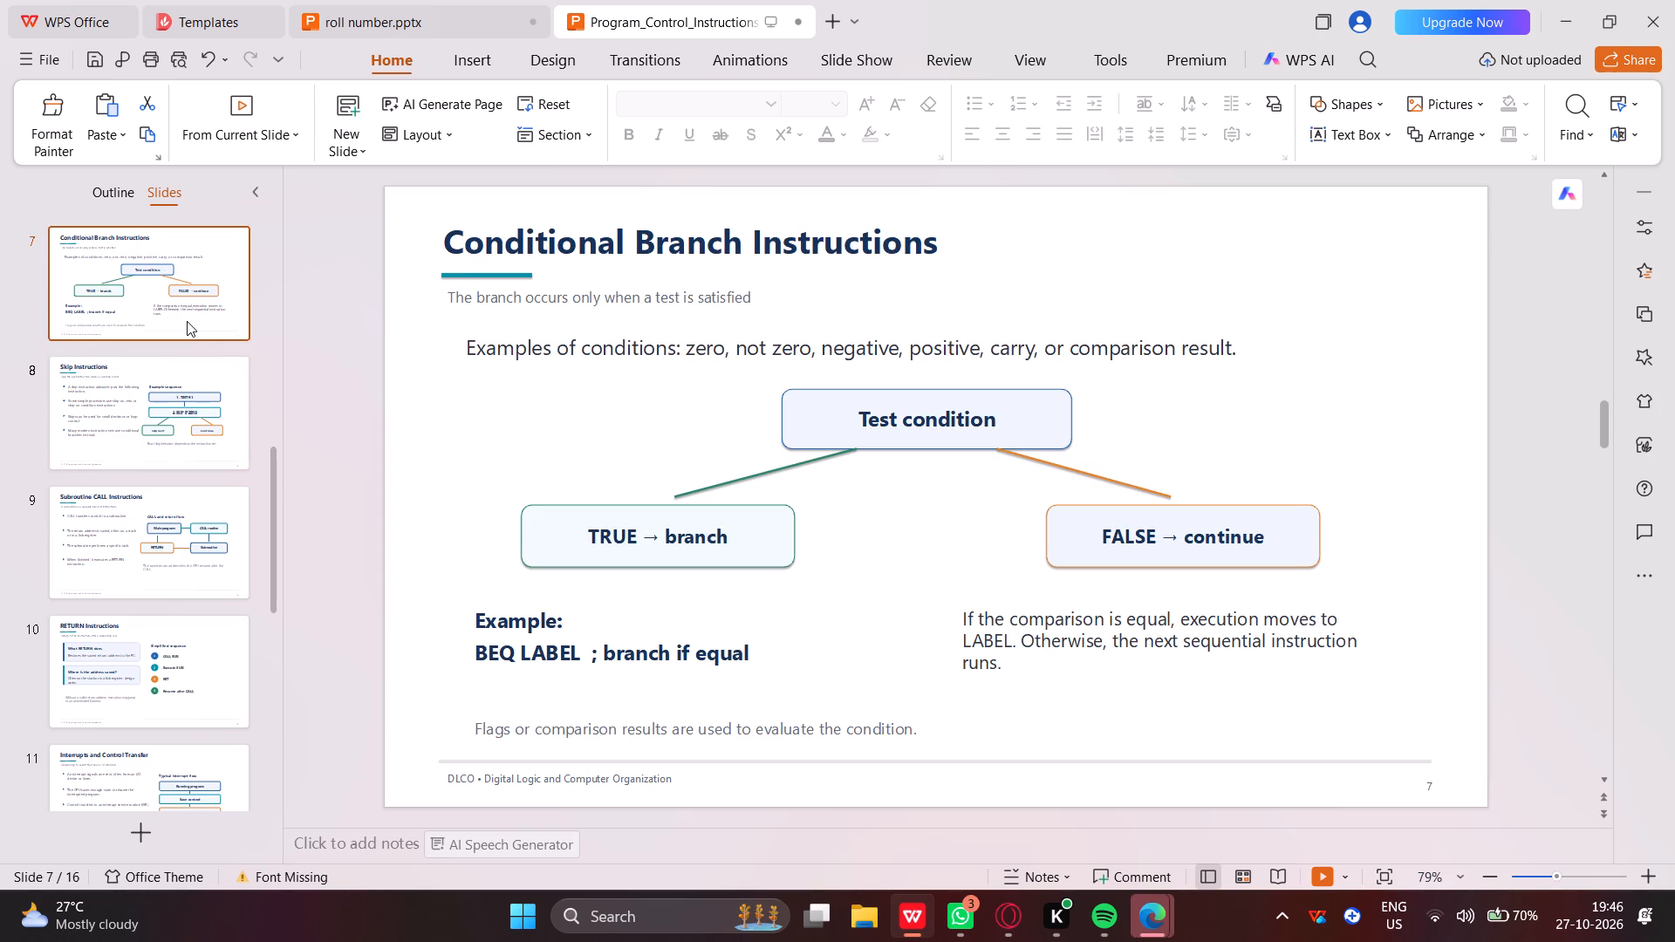
{"action": "scroll", "coordinate": [187, 321], "scroll_direction": "up", "scroll_amount": 1}
{"action": "left_click", "coordinate": [153, 318]}
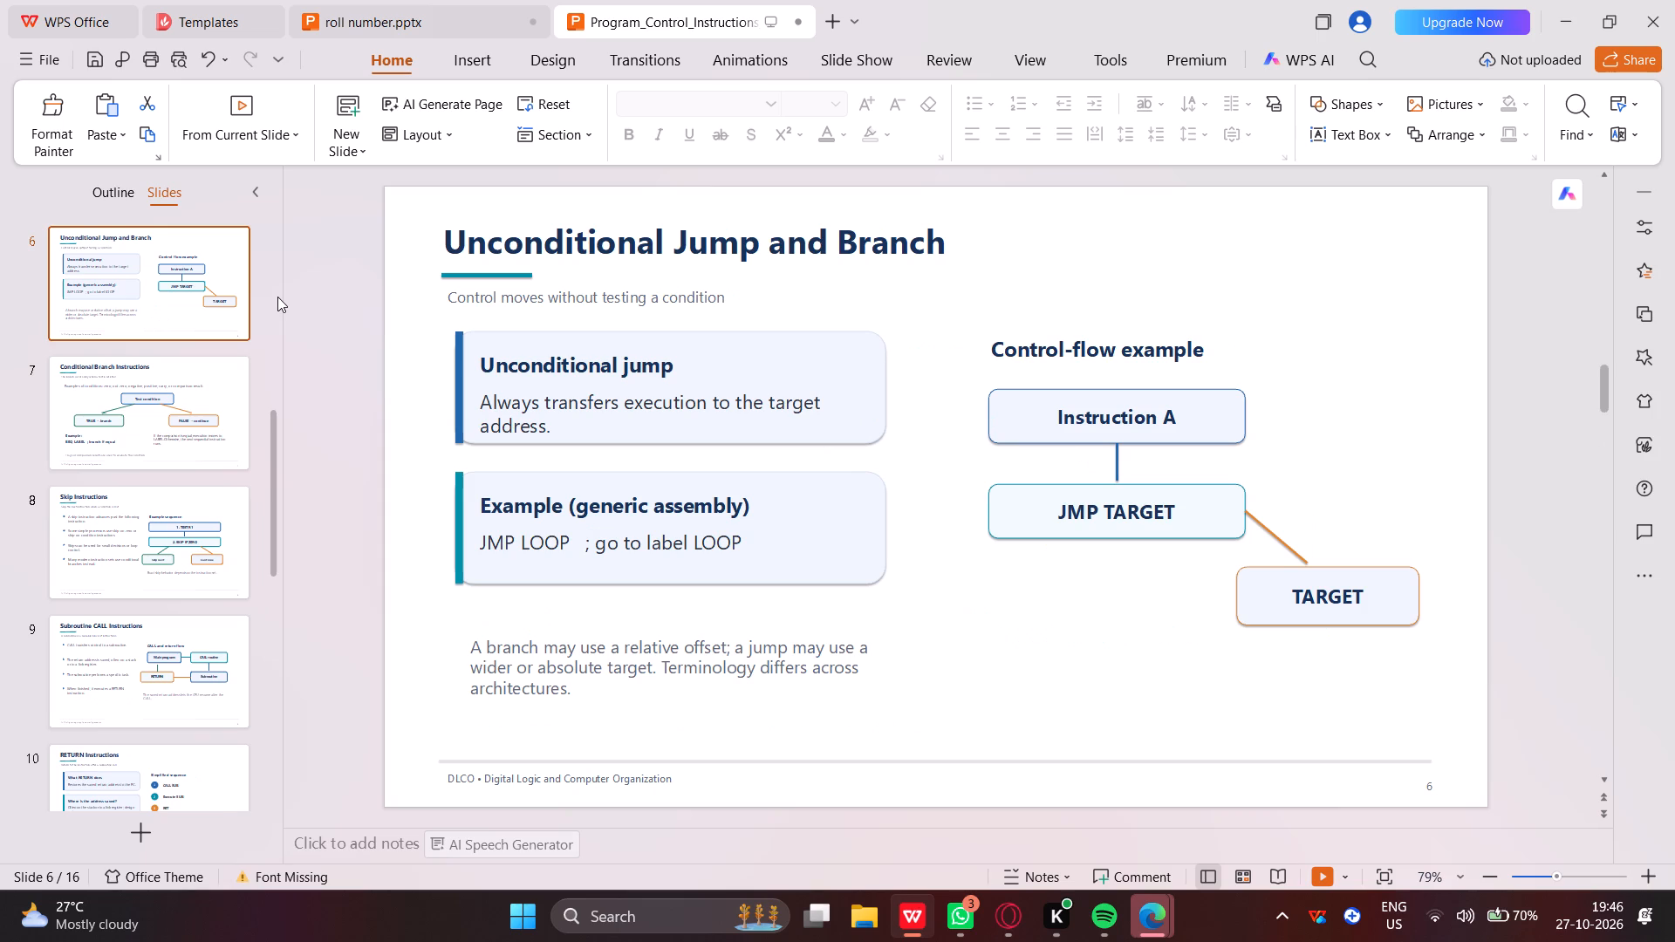
Copy the heading "Unconditional Jump and Branch" from slide 6 of the downloaded deck.
{"action": "scroll", "coordinate": [0, 941], "scroll_direction": "up", "scroll_amount": 1}
{"action": "left_click_drag", "start_coordinate": [443, 237], "coordinate": [908, 298]}
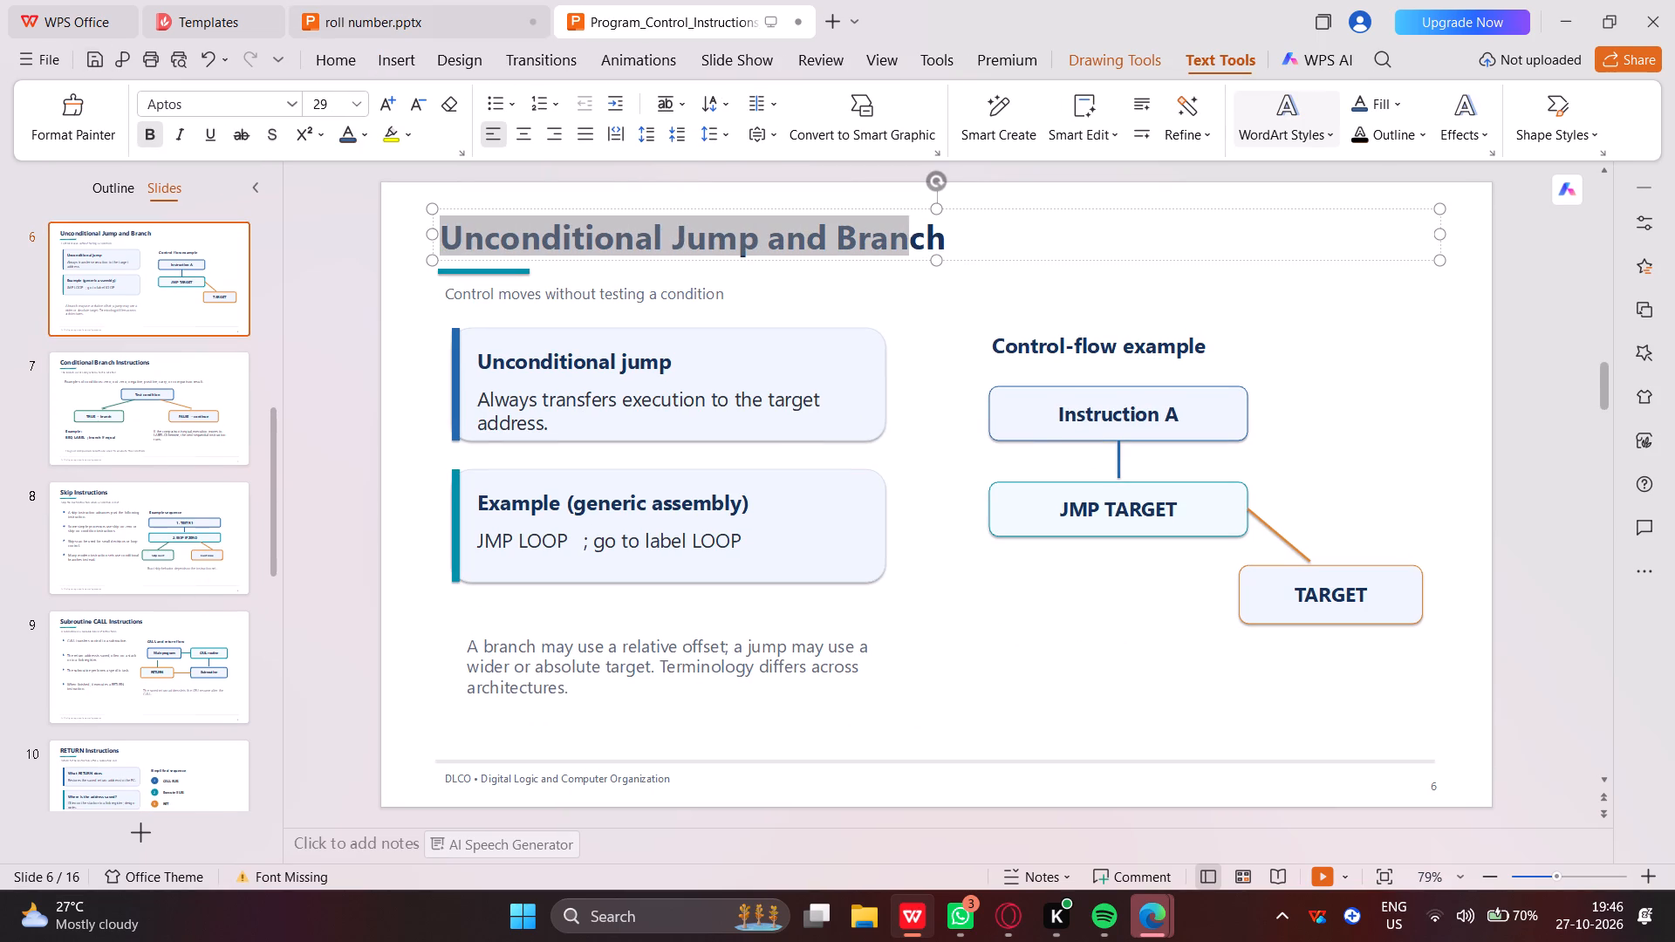
{"action": "left_click_drag", "start_coordinate": [908, 298], "coordinate": [959, 298]}
{"action": "key", "text": "ctrl+c"}
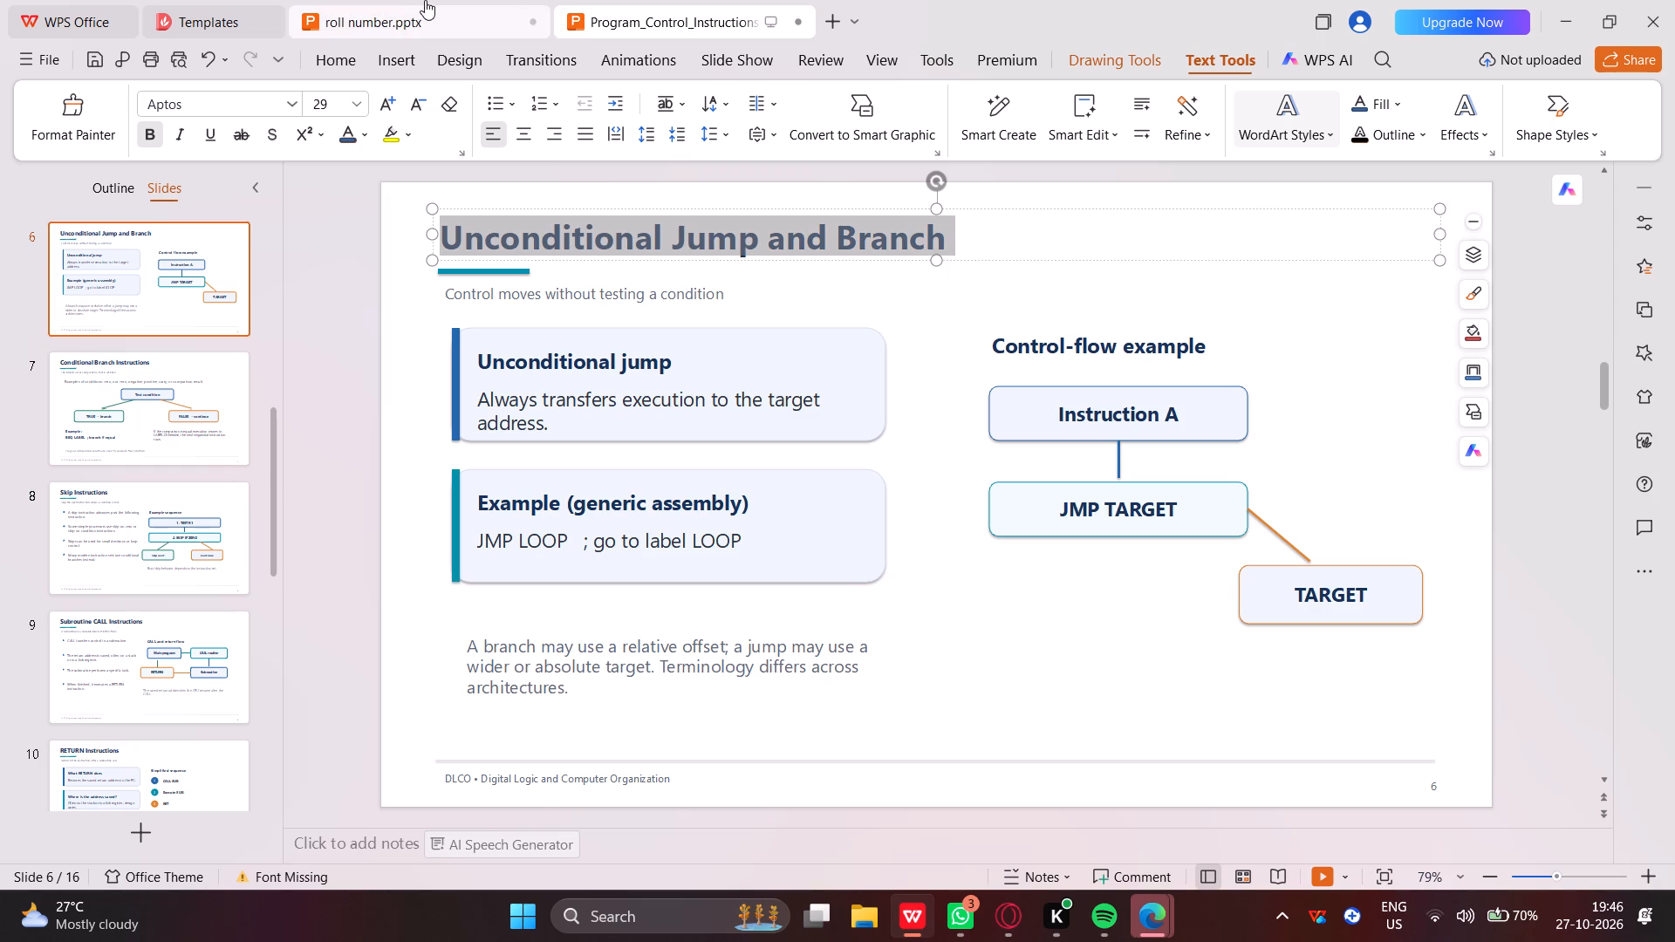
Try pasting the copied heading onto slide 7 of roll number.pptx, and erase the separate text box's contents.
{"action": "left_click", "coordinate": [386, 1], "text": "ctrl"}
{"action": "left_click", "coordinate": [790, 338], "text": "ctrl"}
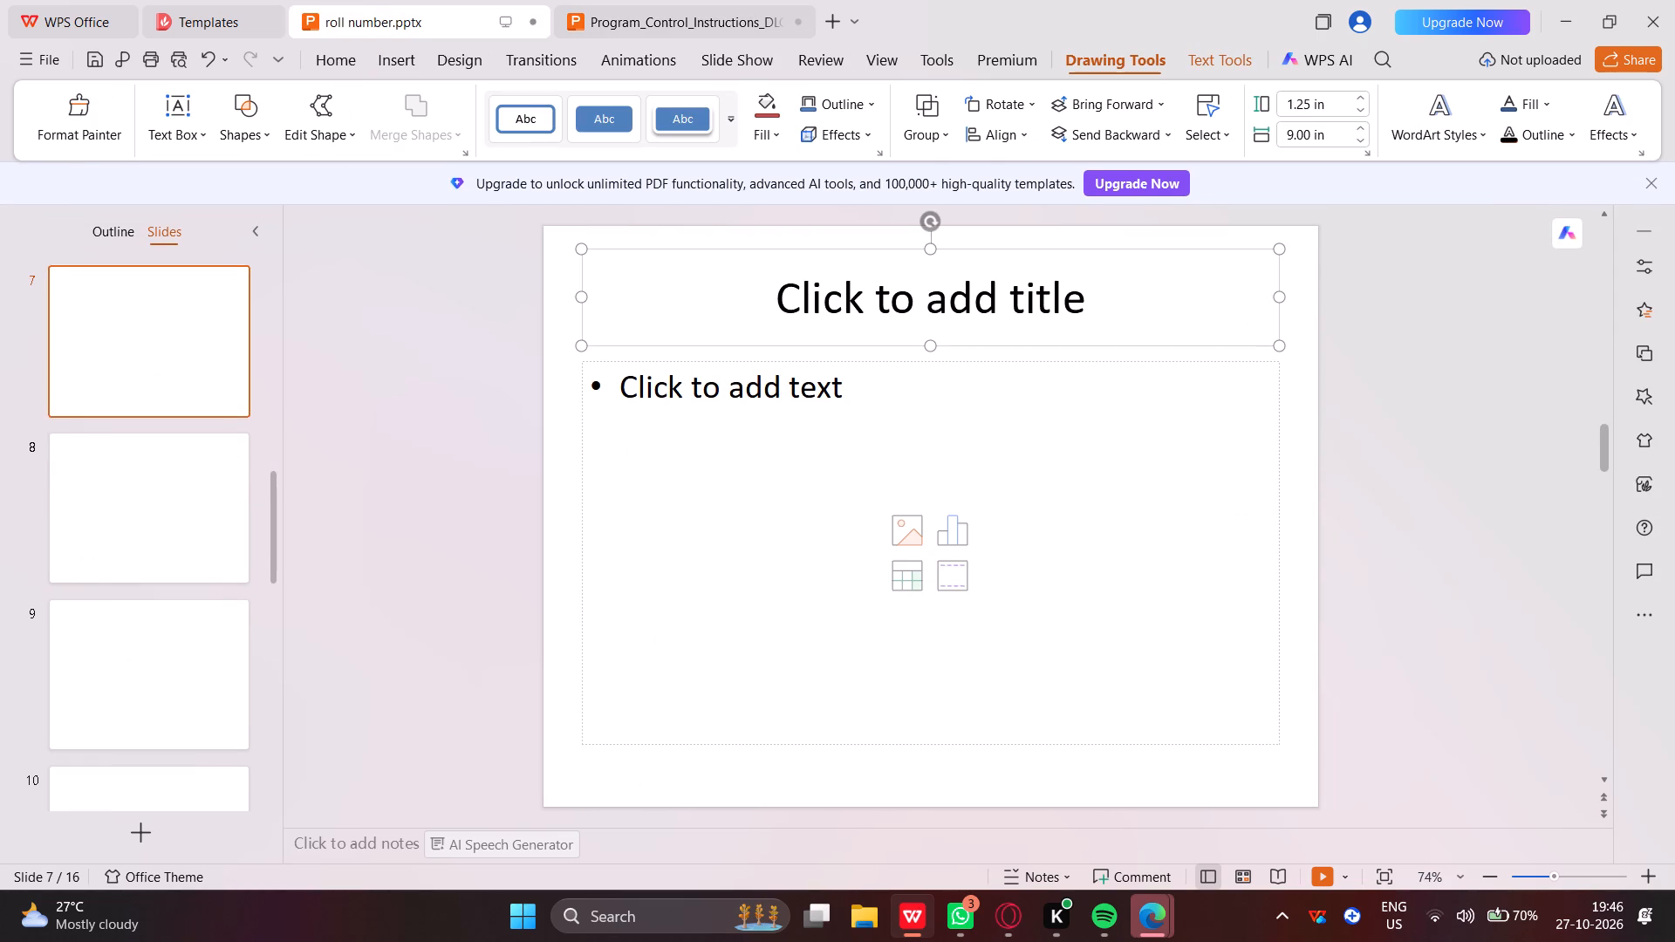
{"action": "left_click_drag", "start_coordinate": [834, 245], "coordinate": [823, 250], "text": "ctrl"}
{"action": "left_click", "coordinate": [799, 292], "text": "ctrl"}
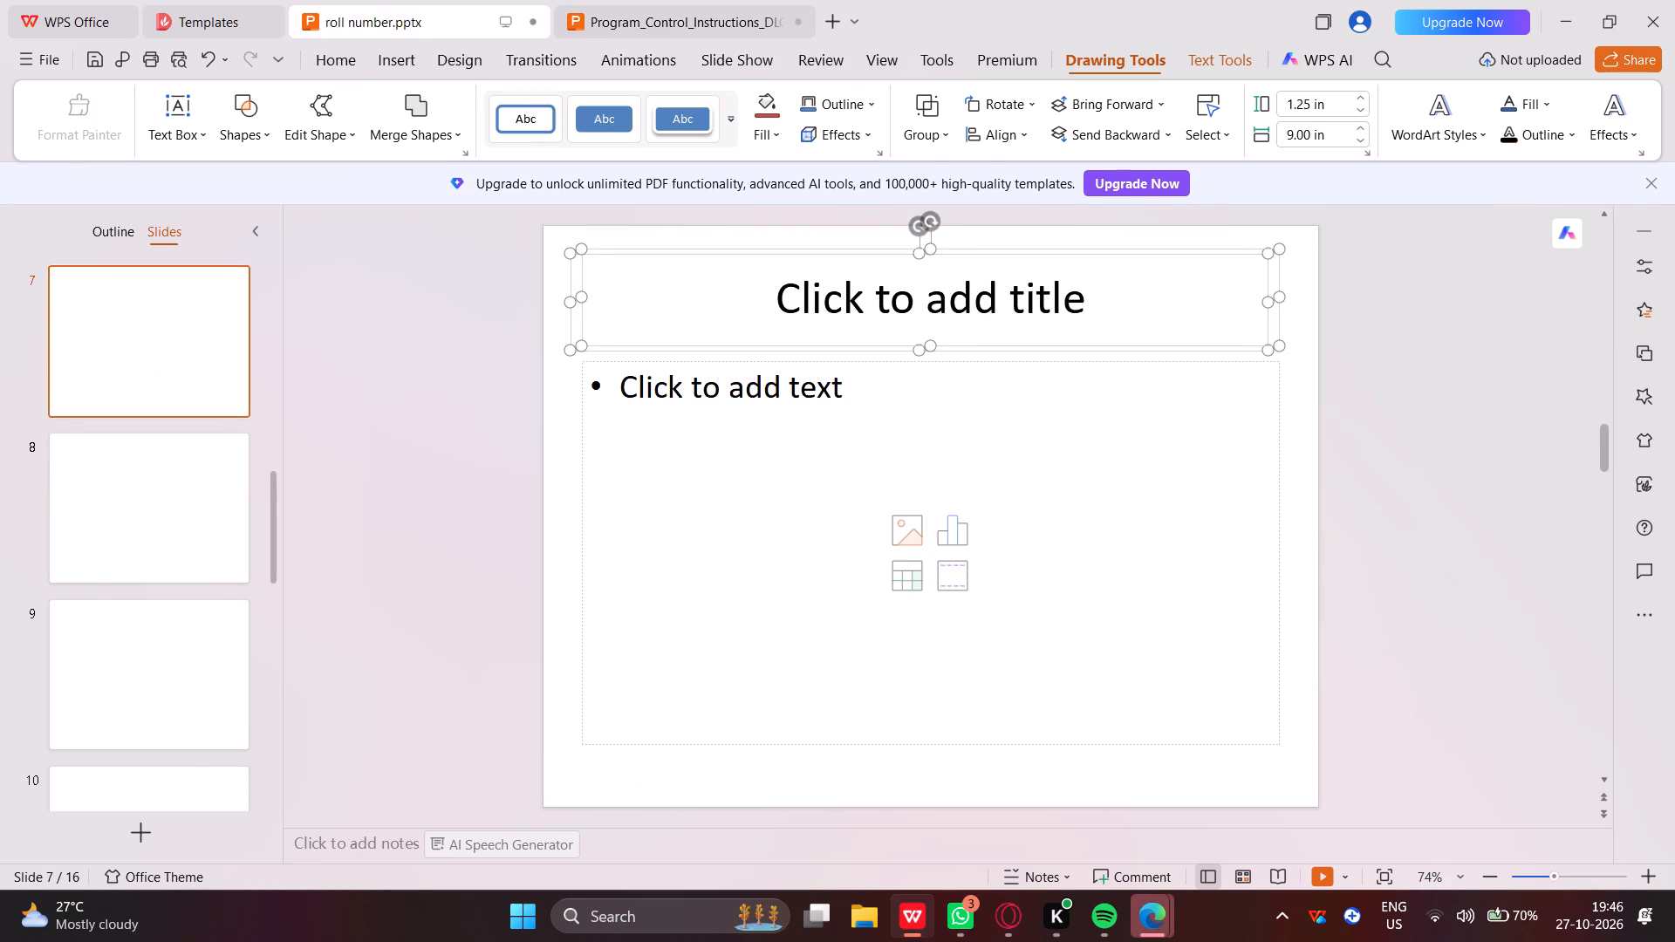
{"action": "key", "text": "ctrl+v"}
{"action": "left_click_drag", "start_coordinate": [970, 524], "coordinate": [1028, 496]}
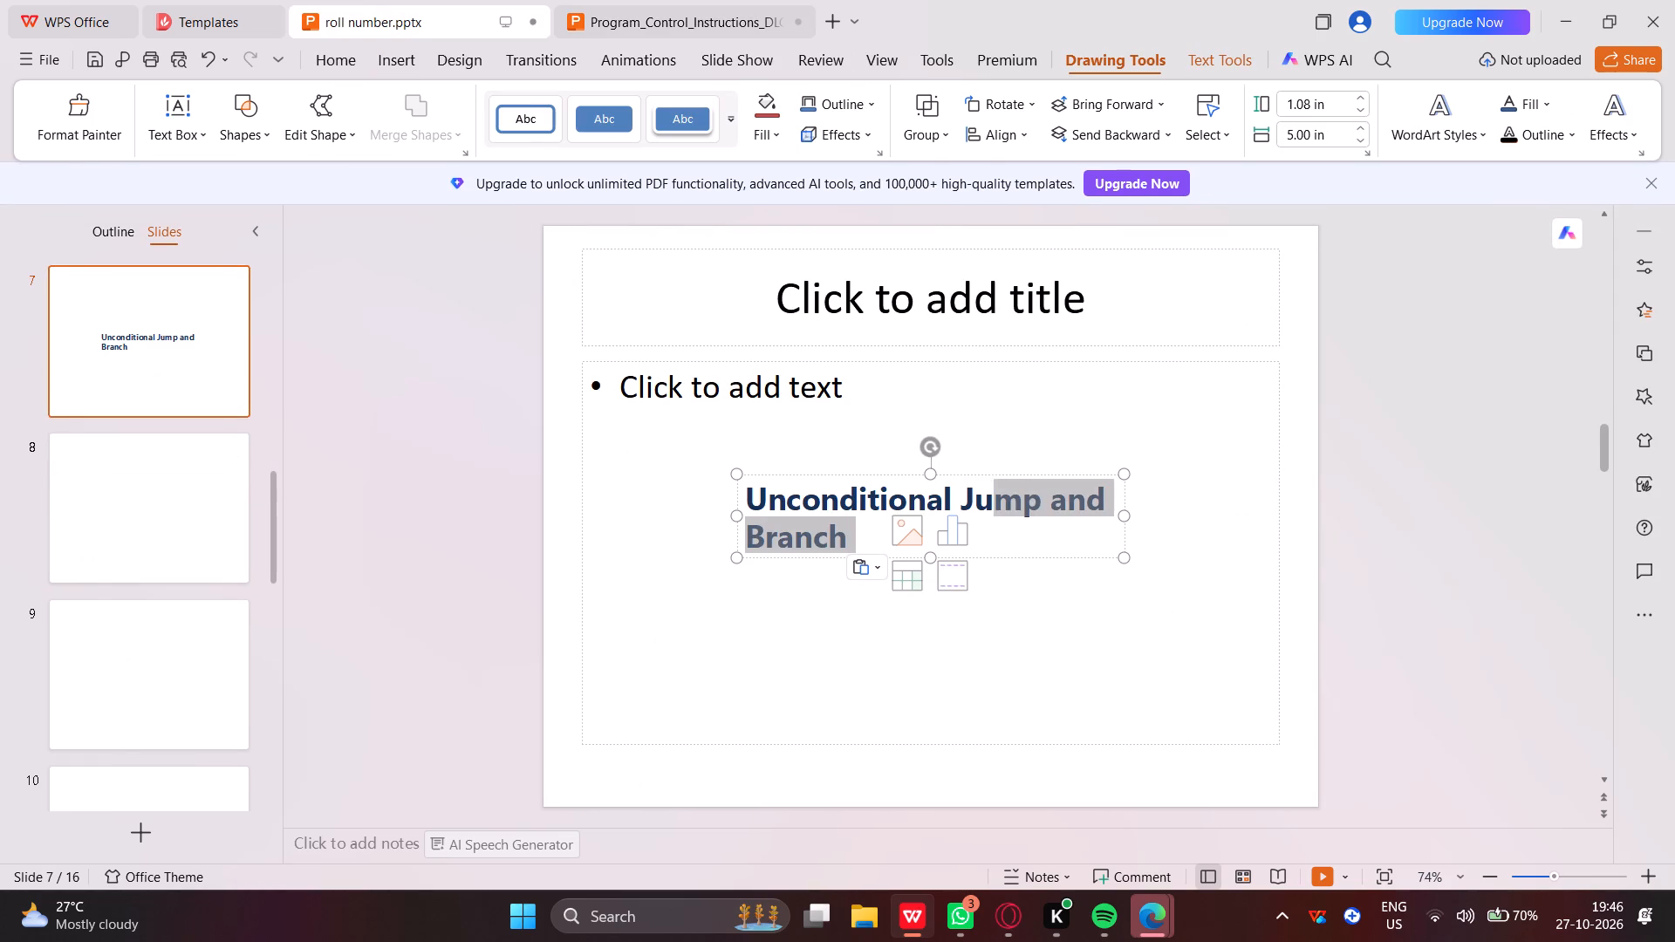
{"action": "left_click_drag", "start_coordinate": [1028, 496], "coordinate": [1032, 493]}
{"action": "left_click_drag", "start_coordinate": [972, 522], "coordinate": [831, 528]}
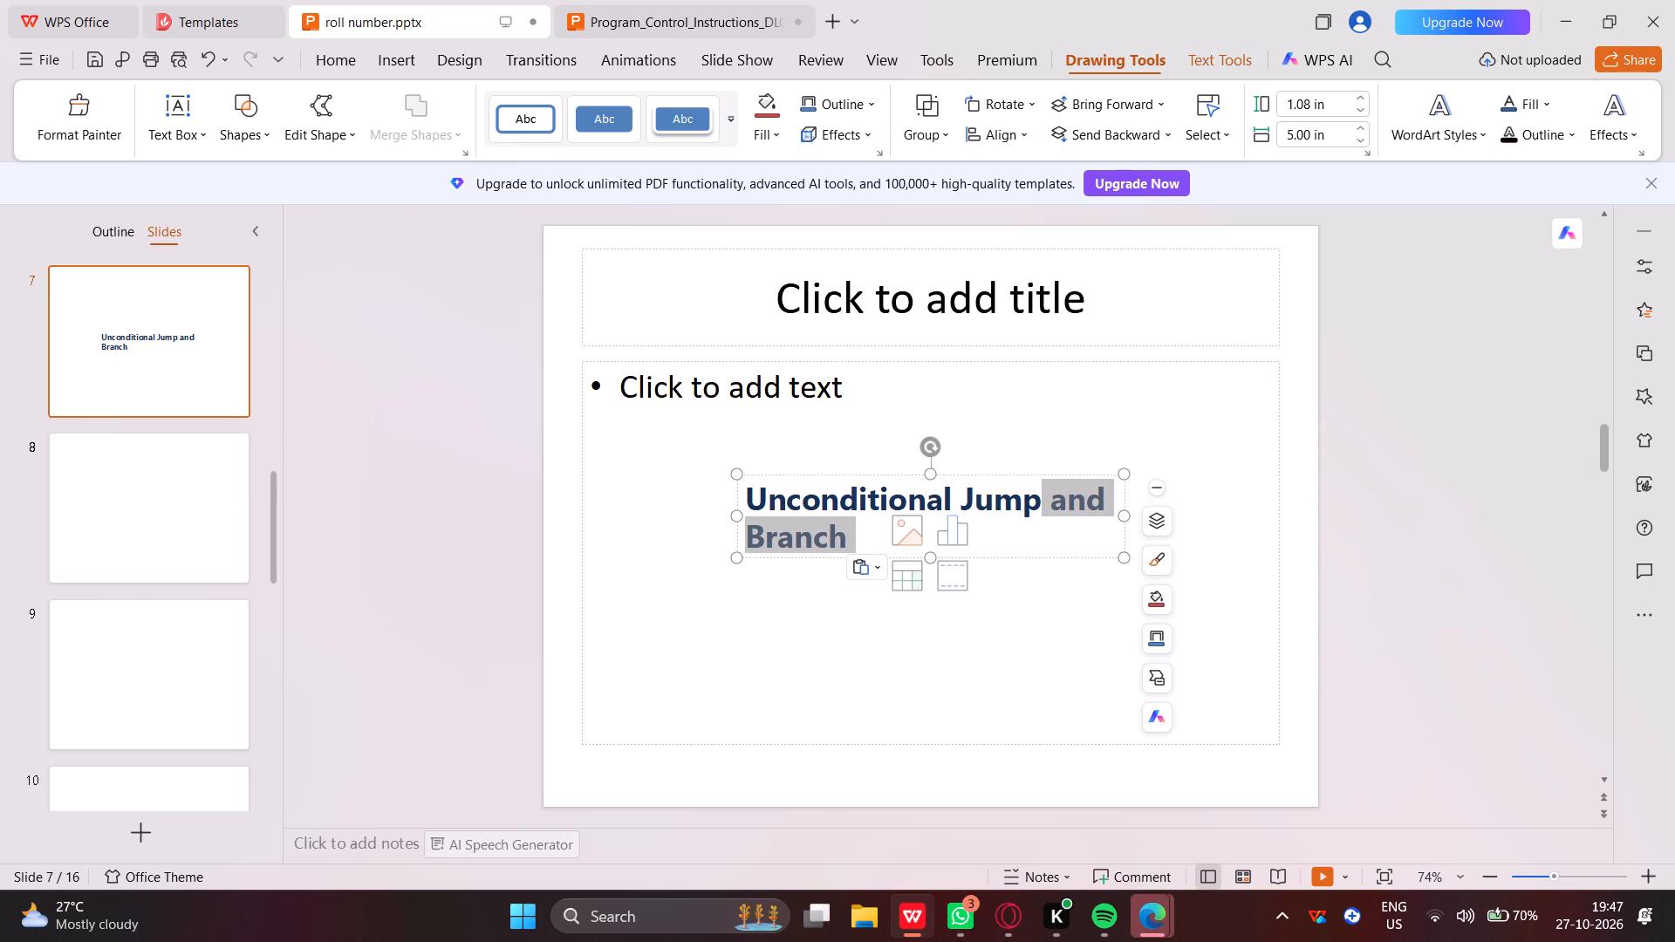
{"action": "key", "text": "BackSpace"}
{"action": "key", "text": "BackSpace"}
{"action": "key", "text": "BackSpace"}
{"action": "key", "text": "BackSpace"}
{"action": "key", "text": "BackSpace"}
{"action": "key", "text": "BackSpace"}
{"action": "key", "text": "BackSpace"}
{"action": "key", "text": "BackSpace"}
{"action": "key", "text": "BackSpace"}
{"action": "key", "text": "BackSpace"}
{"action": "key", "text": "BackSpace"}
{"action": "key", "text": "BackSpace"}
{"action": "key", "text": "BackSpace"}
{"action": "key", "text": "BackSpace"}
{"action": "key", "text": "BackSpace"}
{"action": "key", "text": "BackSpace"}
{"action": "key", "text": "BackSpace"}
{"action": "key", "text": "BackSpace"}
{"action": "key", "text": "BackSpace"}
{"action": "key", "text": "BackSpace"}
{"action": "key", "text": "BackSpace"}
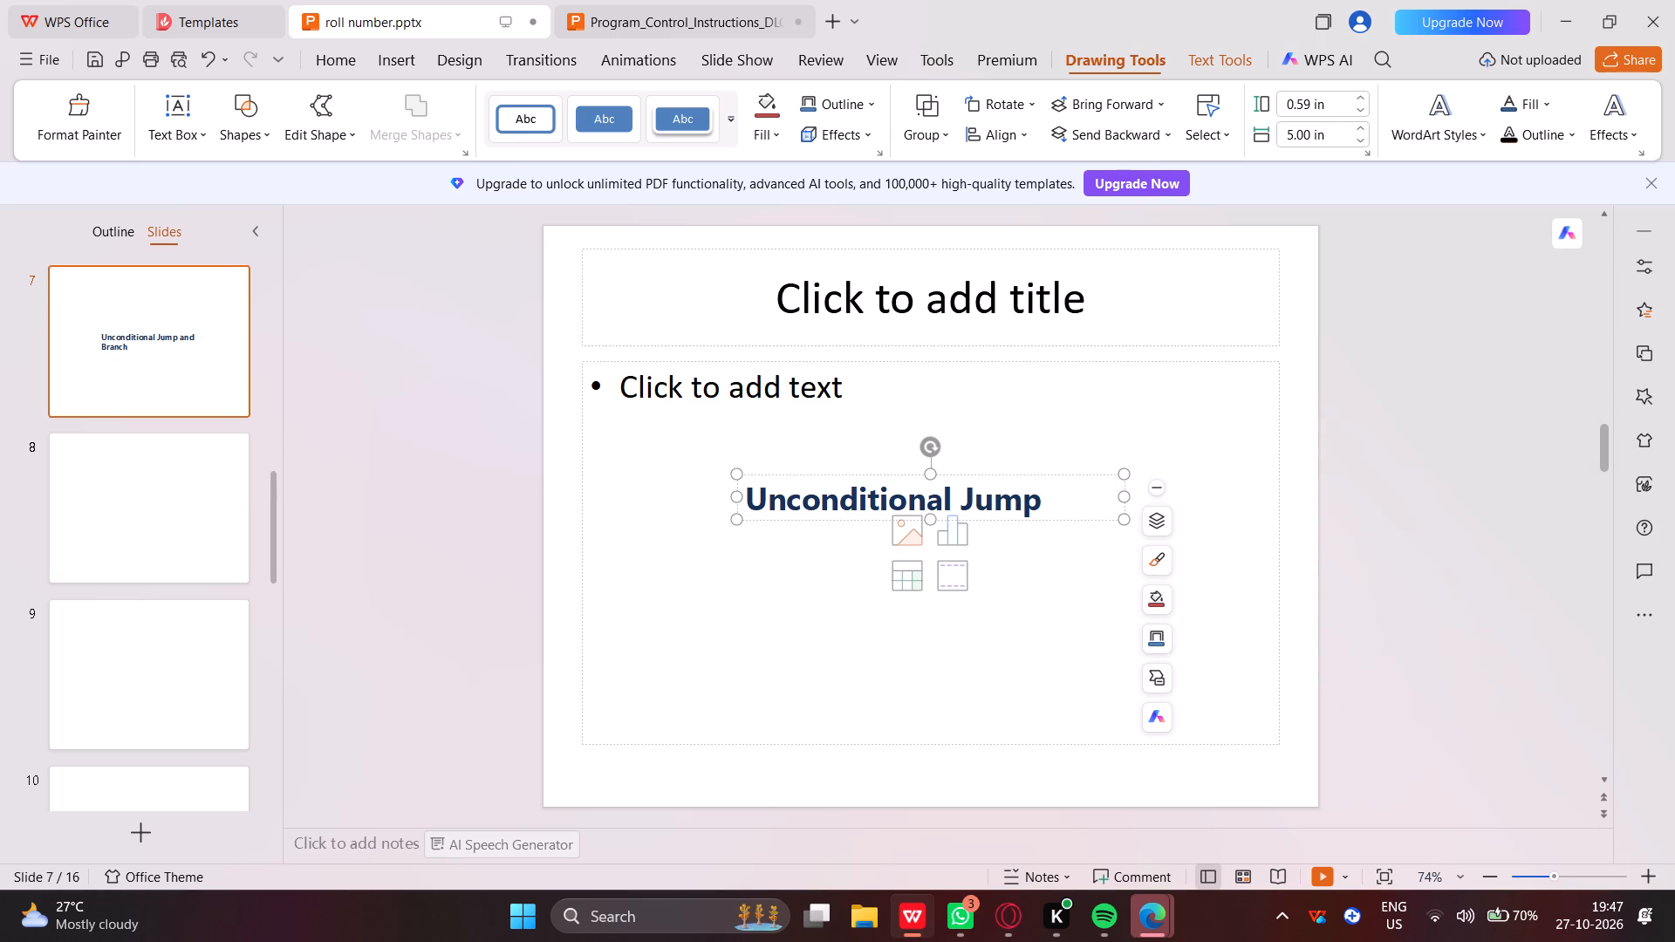
Paste the copied heading "Unconditional Jump and Branch" into the title placeholder of slide 7.
{"action": "left_click", "coordinate": [834, 294]}
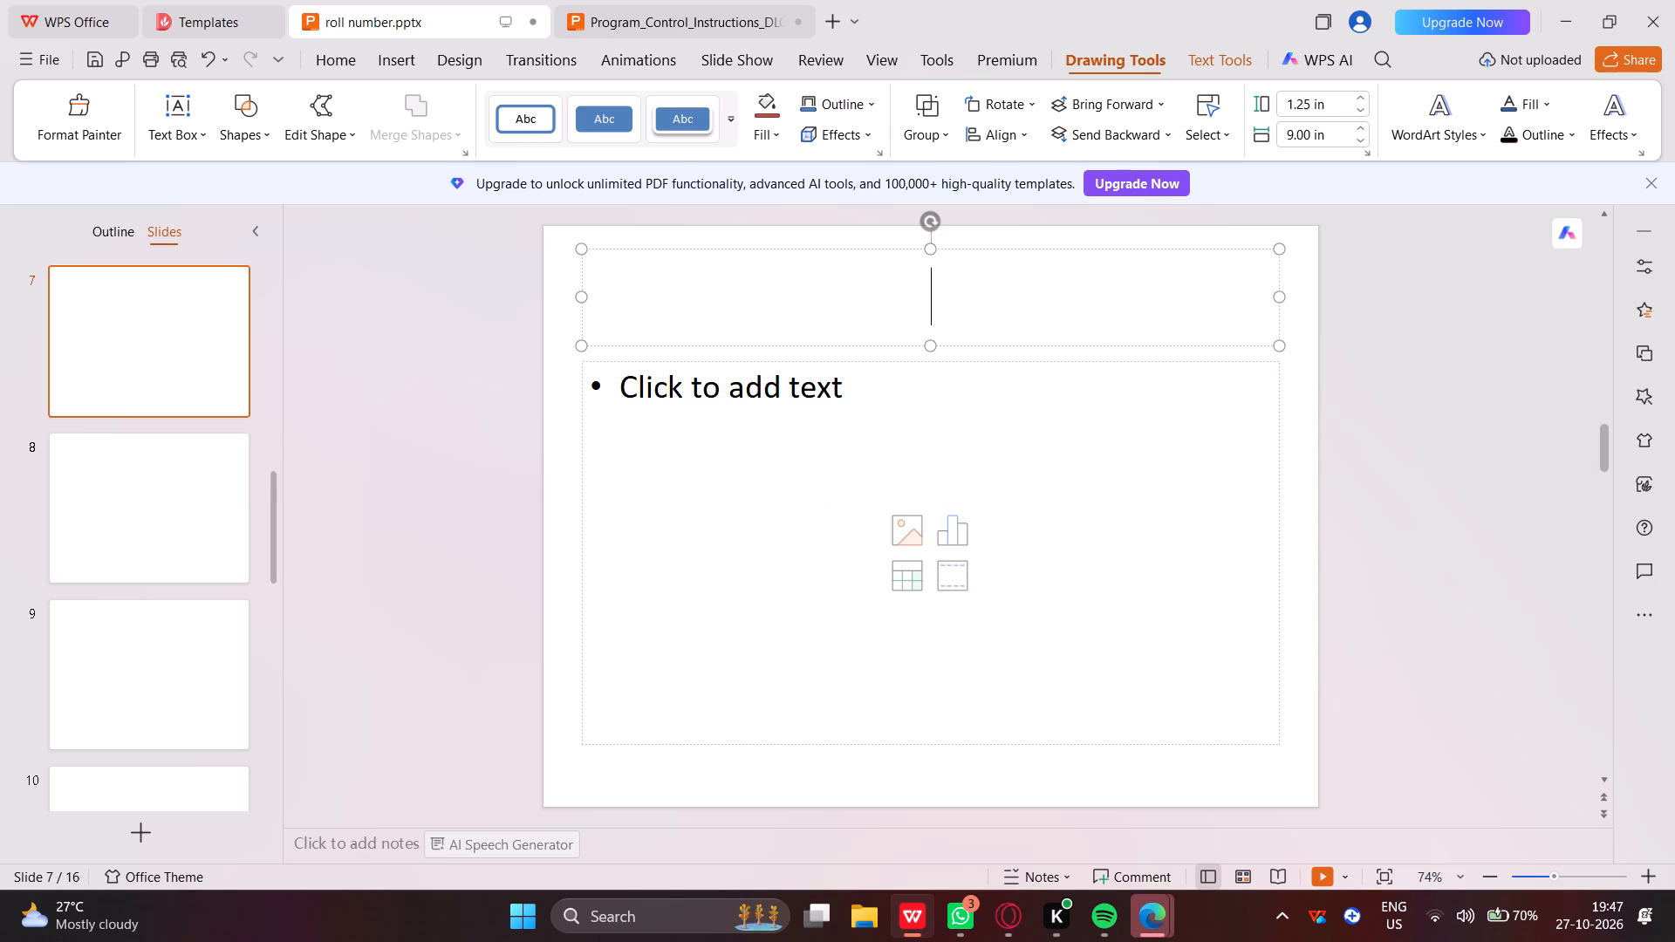
{"action": "key", "text": "ctrl+v"}
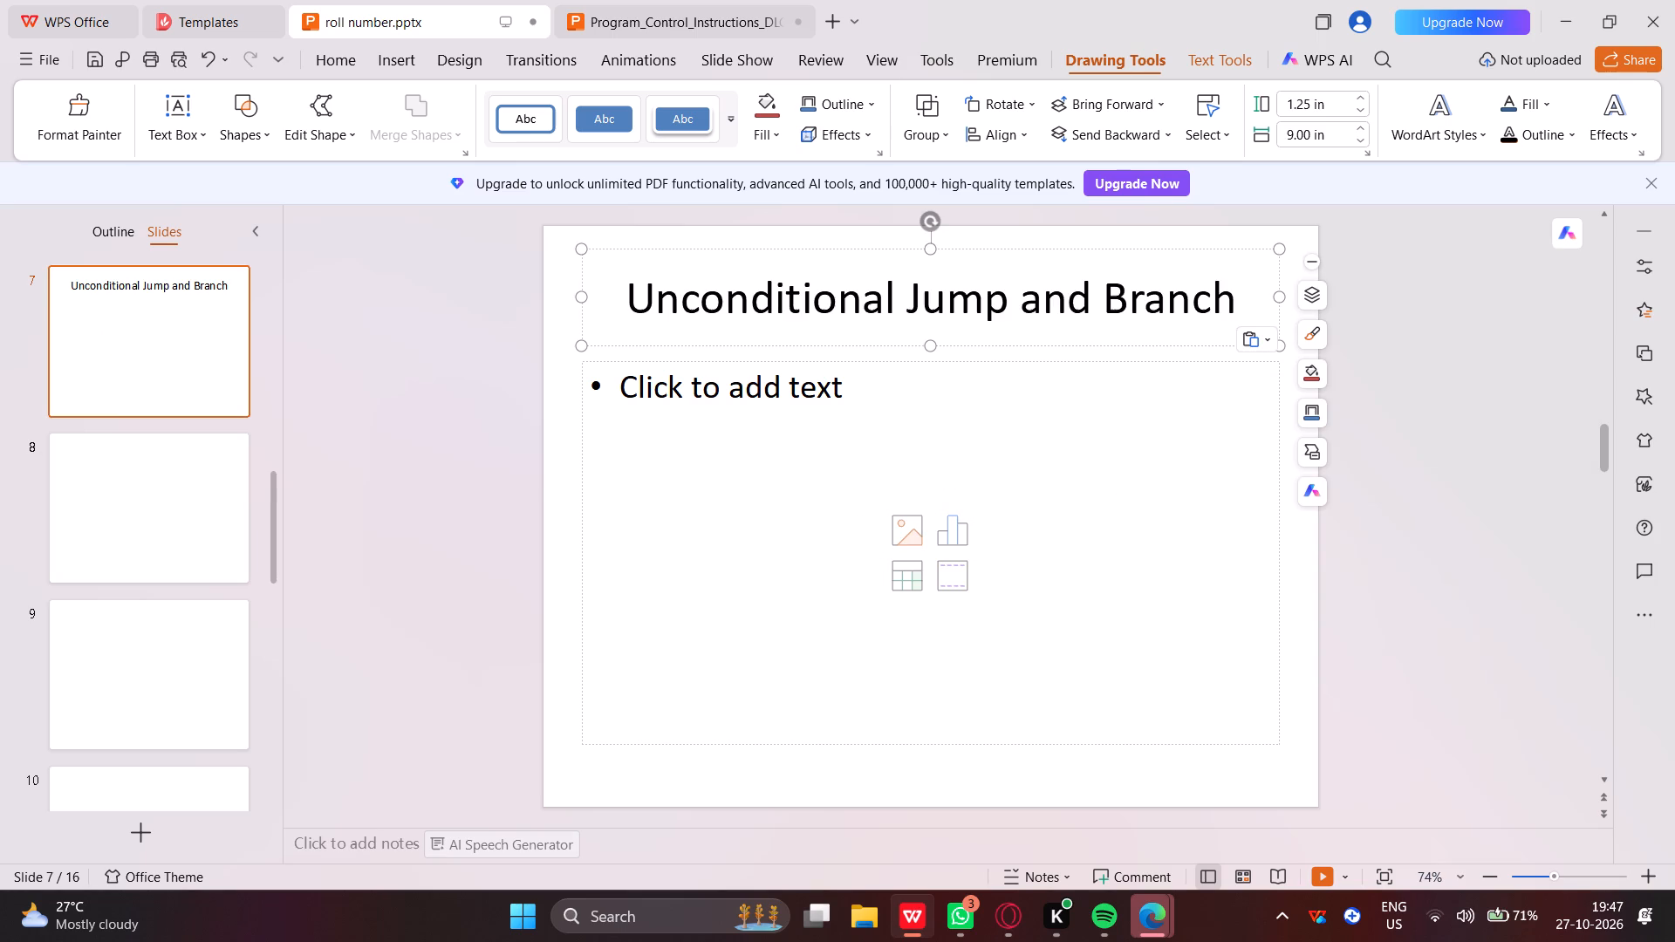
Make the slide 7 title "Unconditional Jump and Branch" bold and dark blue.
{"action": "left_click_drag", "start_coordinate": [632, 290], "coordinate": [1243, 300]}
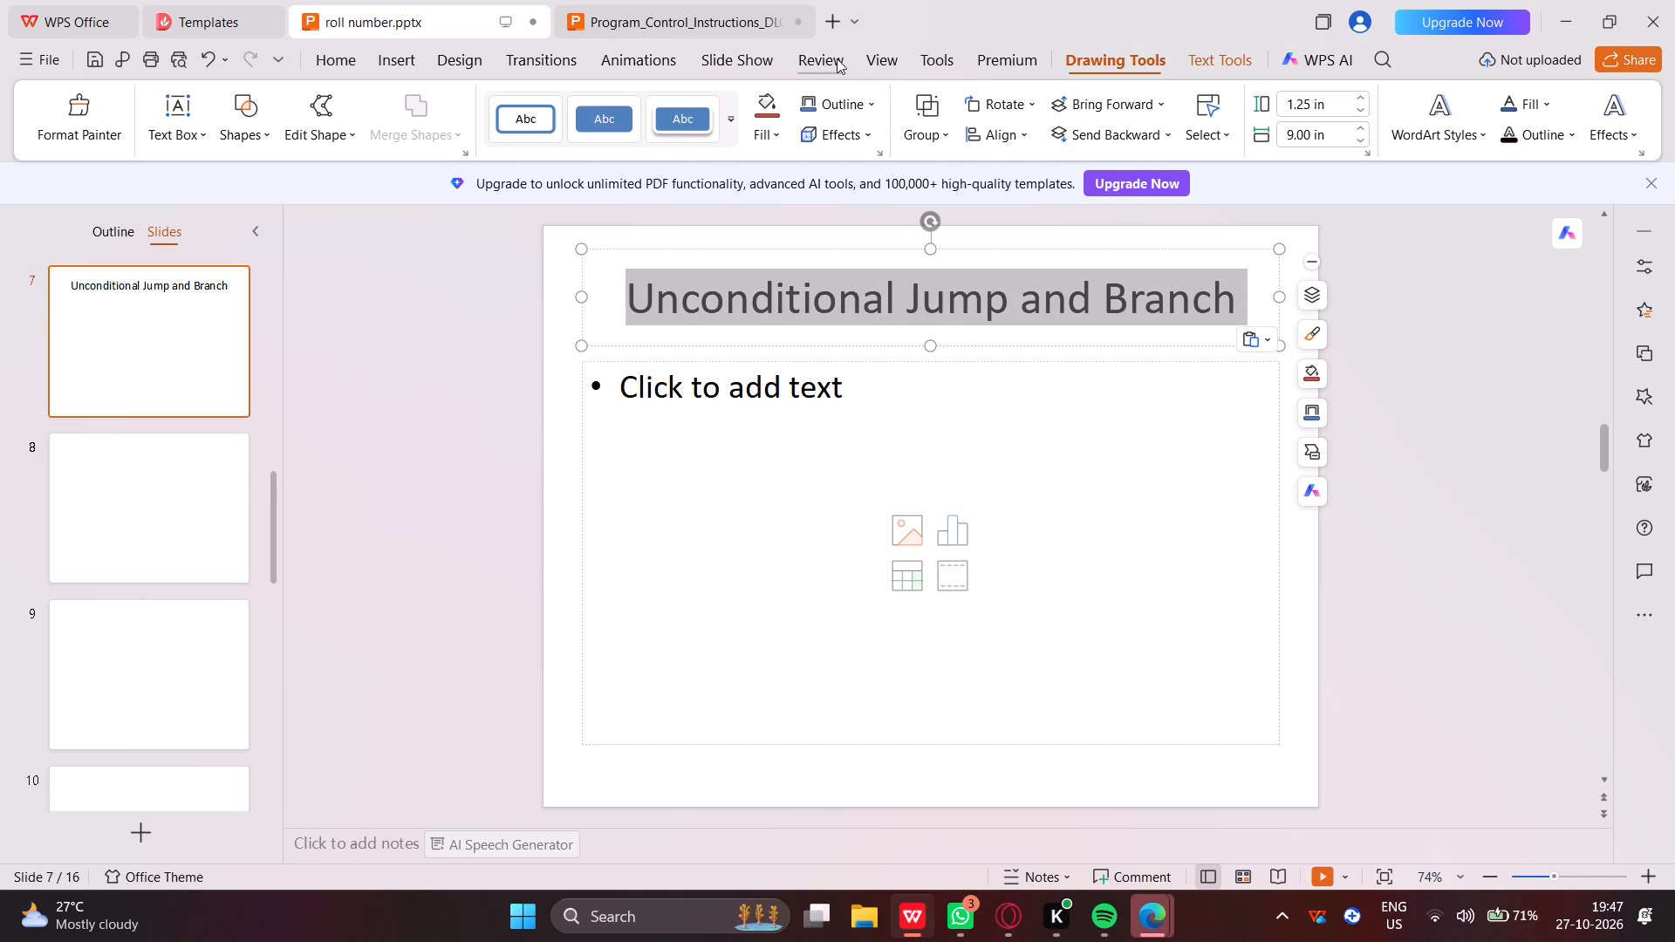
{"action": "left_click", "coordinate": [451, 58]}
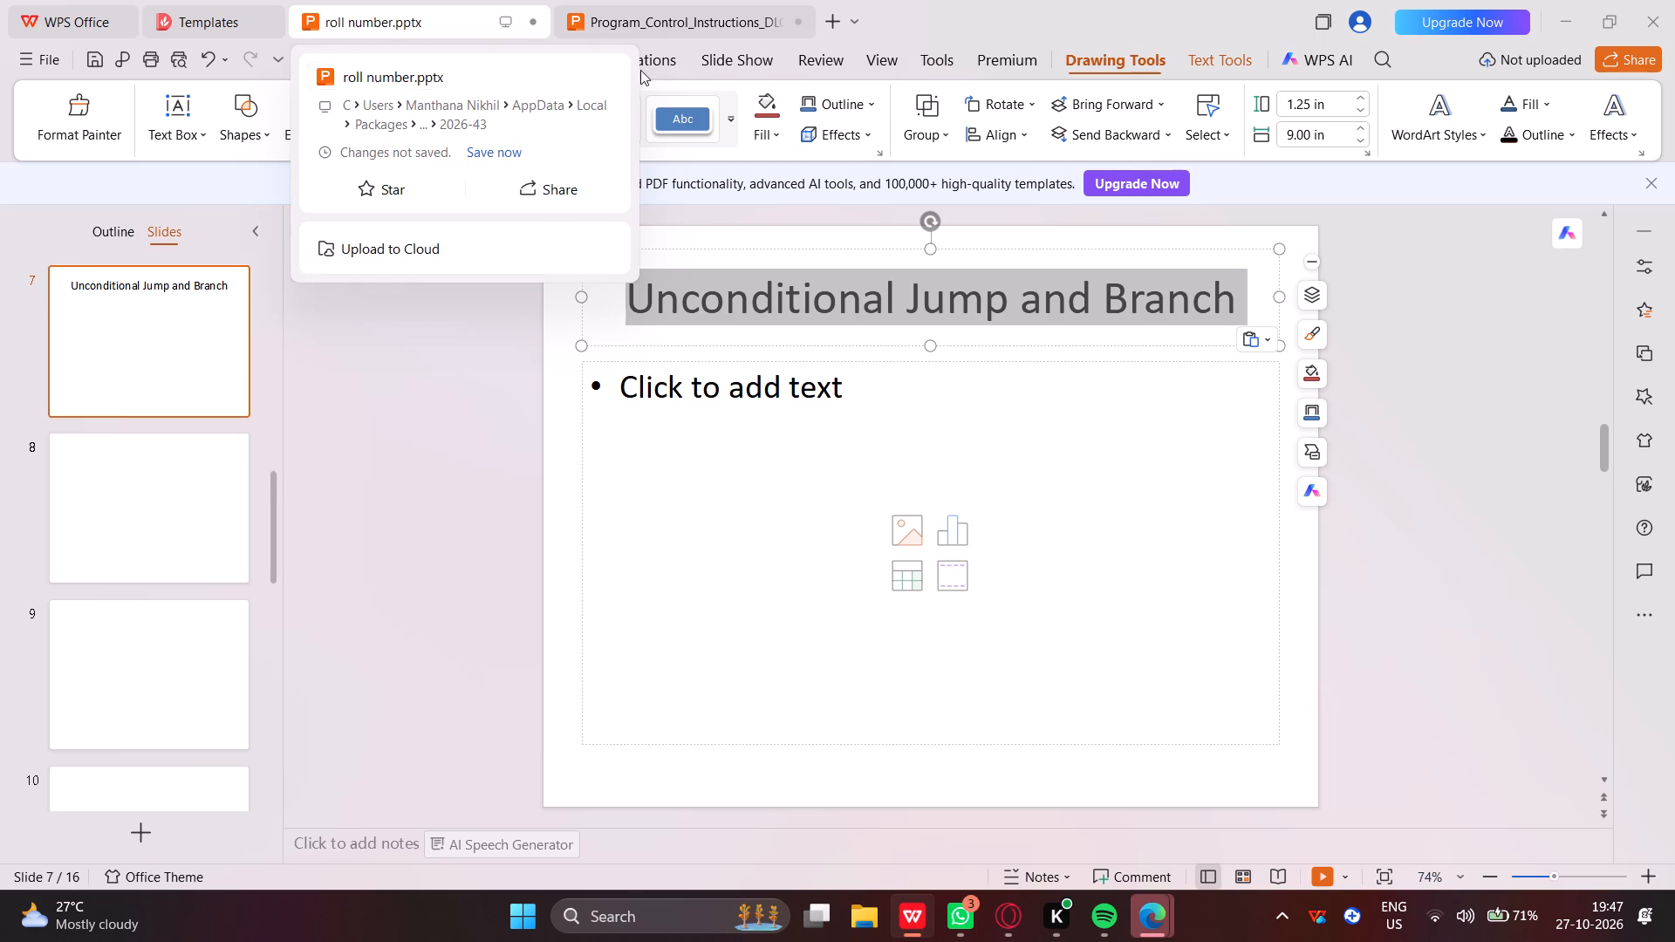
{"action": "left_click", "coordinate": [459, 56]}
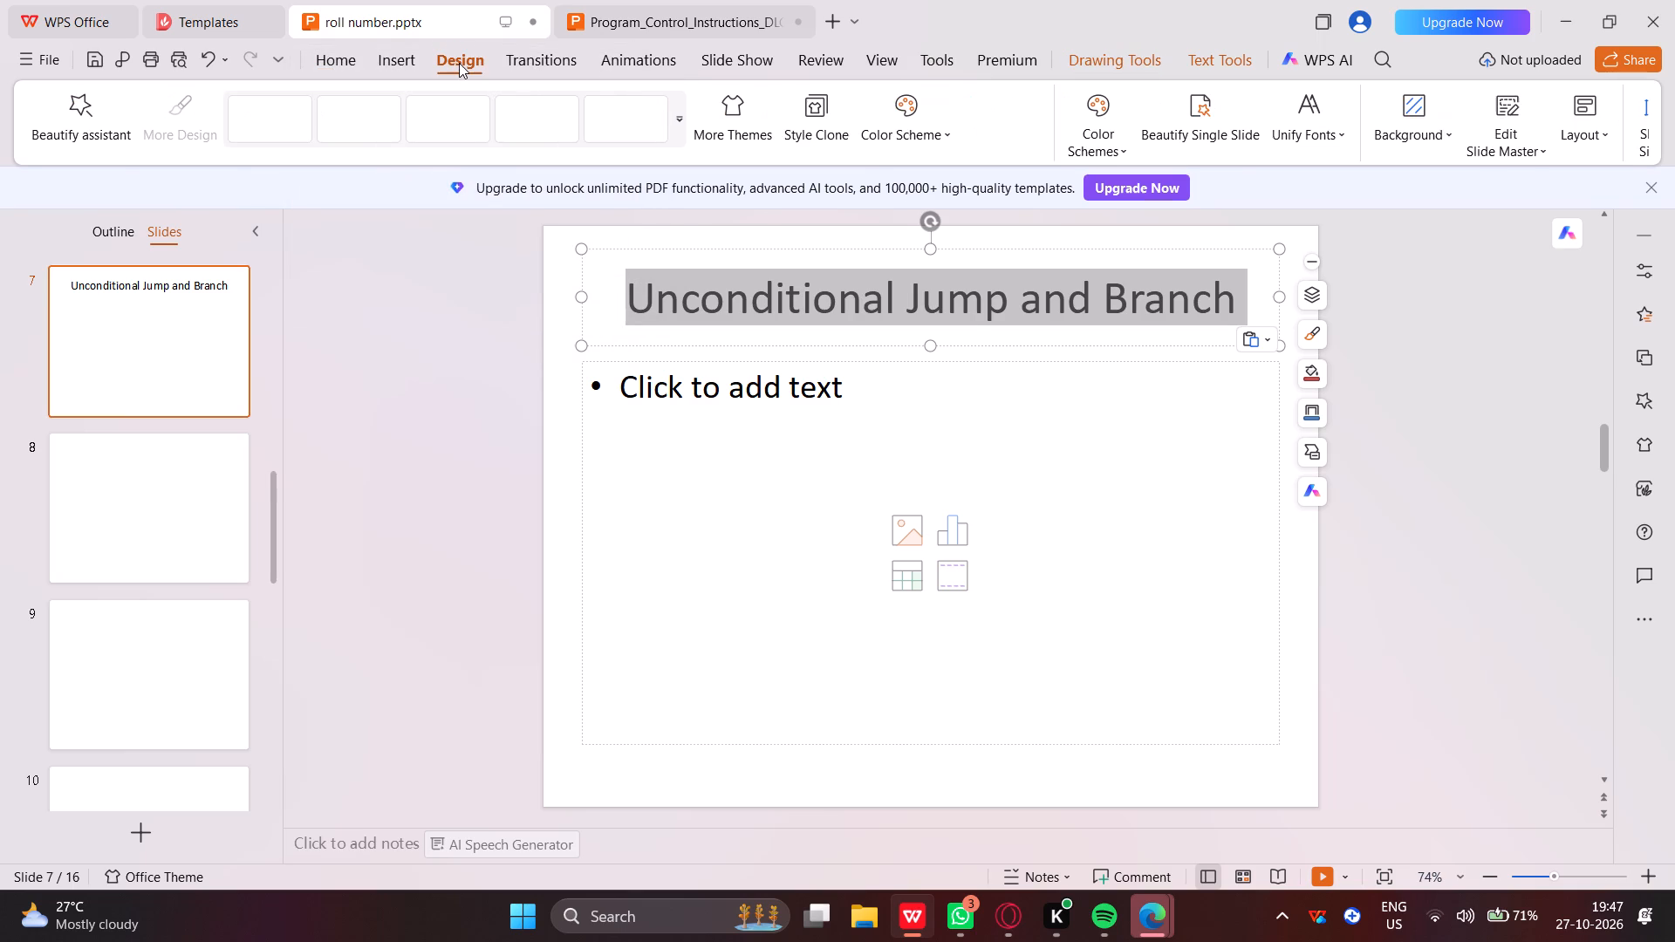
{"action": "left_click", "coordinate": [391, 62]}
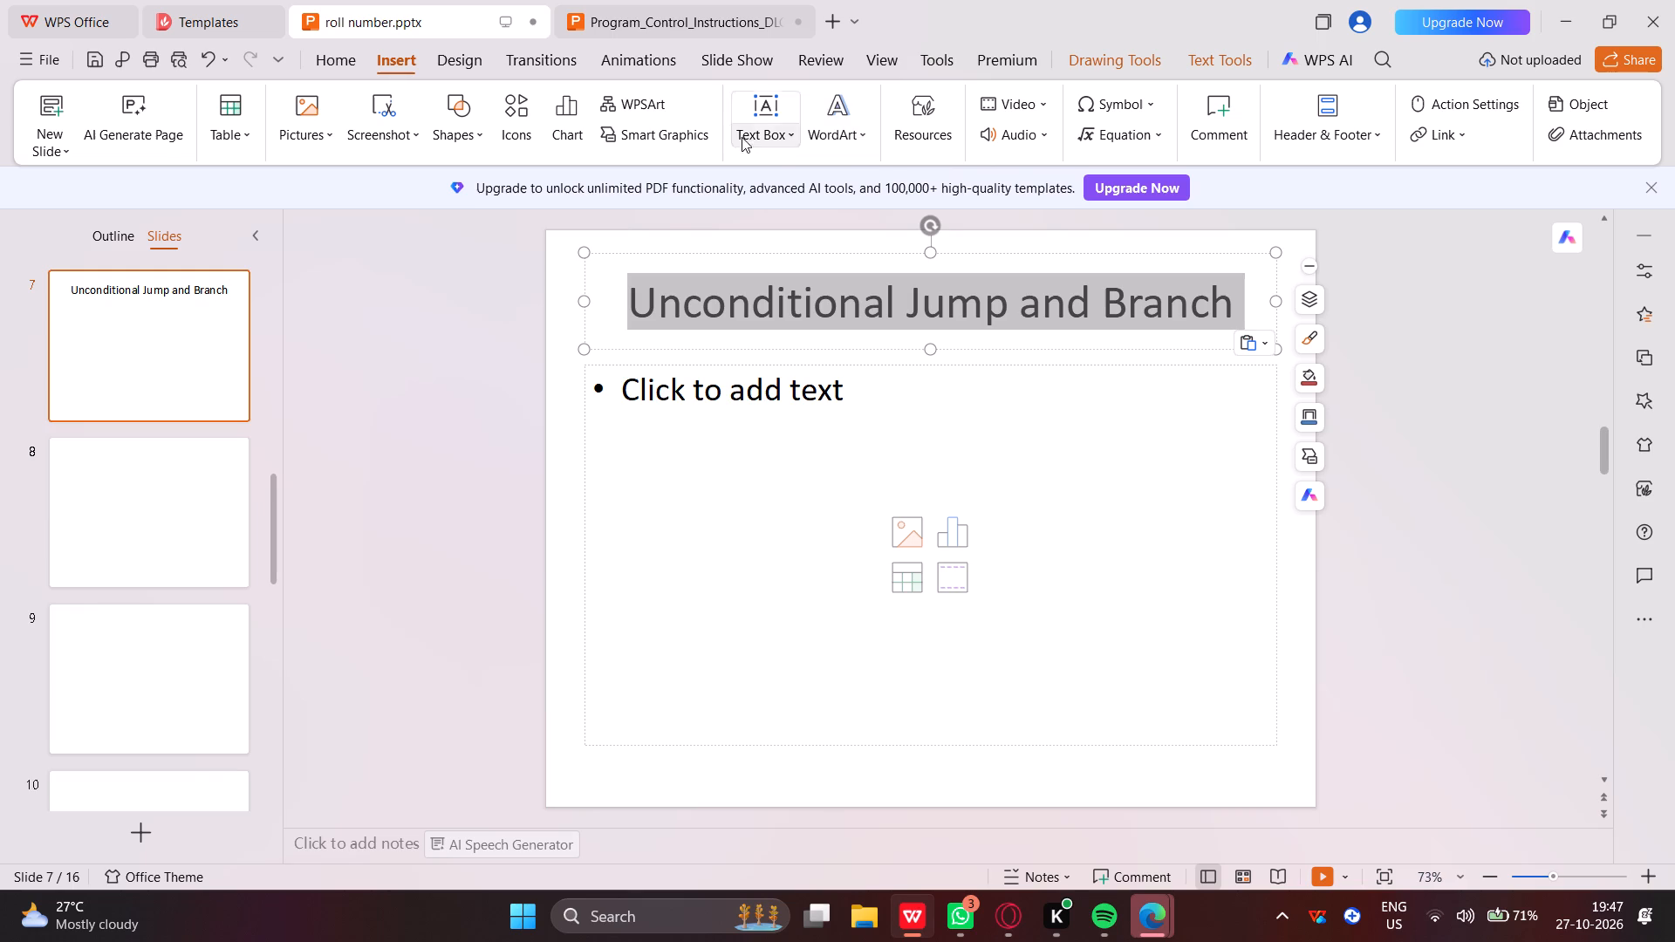
{"action": "left_click", "coordinate": [323, 69]}
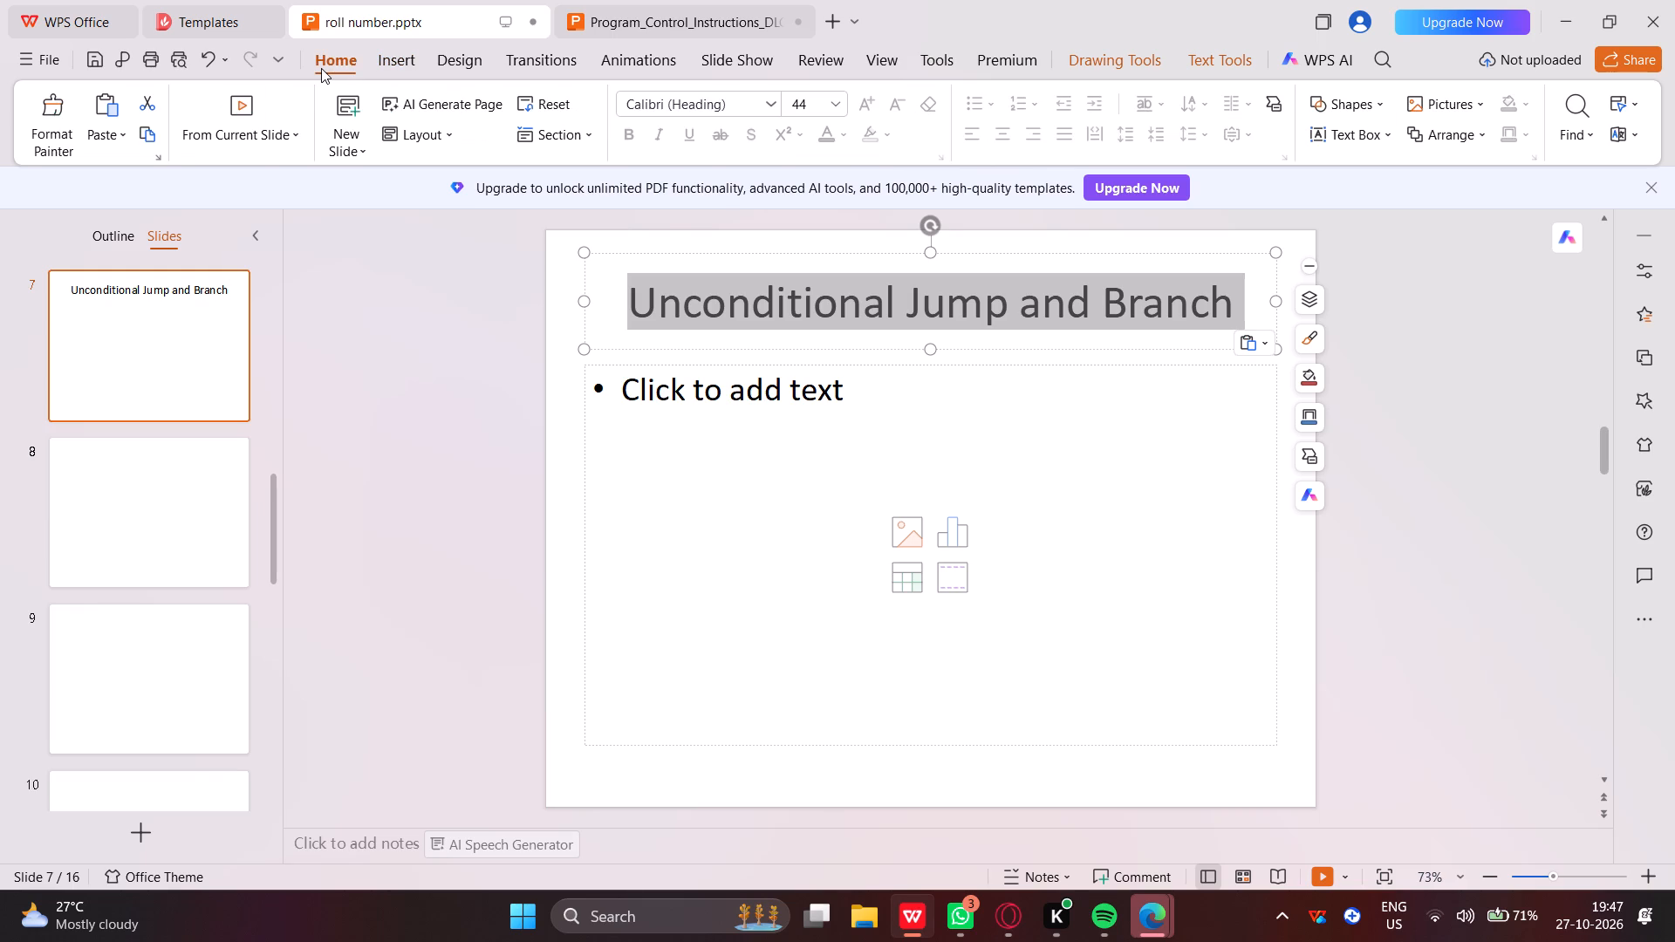
{"action": "left_click", "coordinate": [619, 127]}
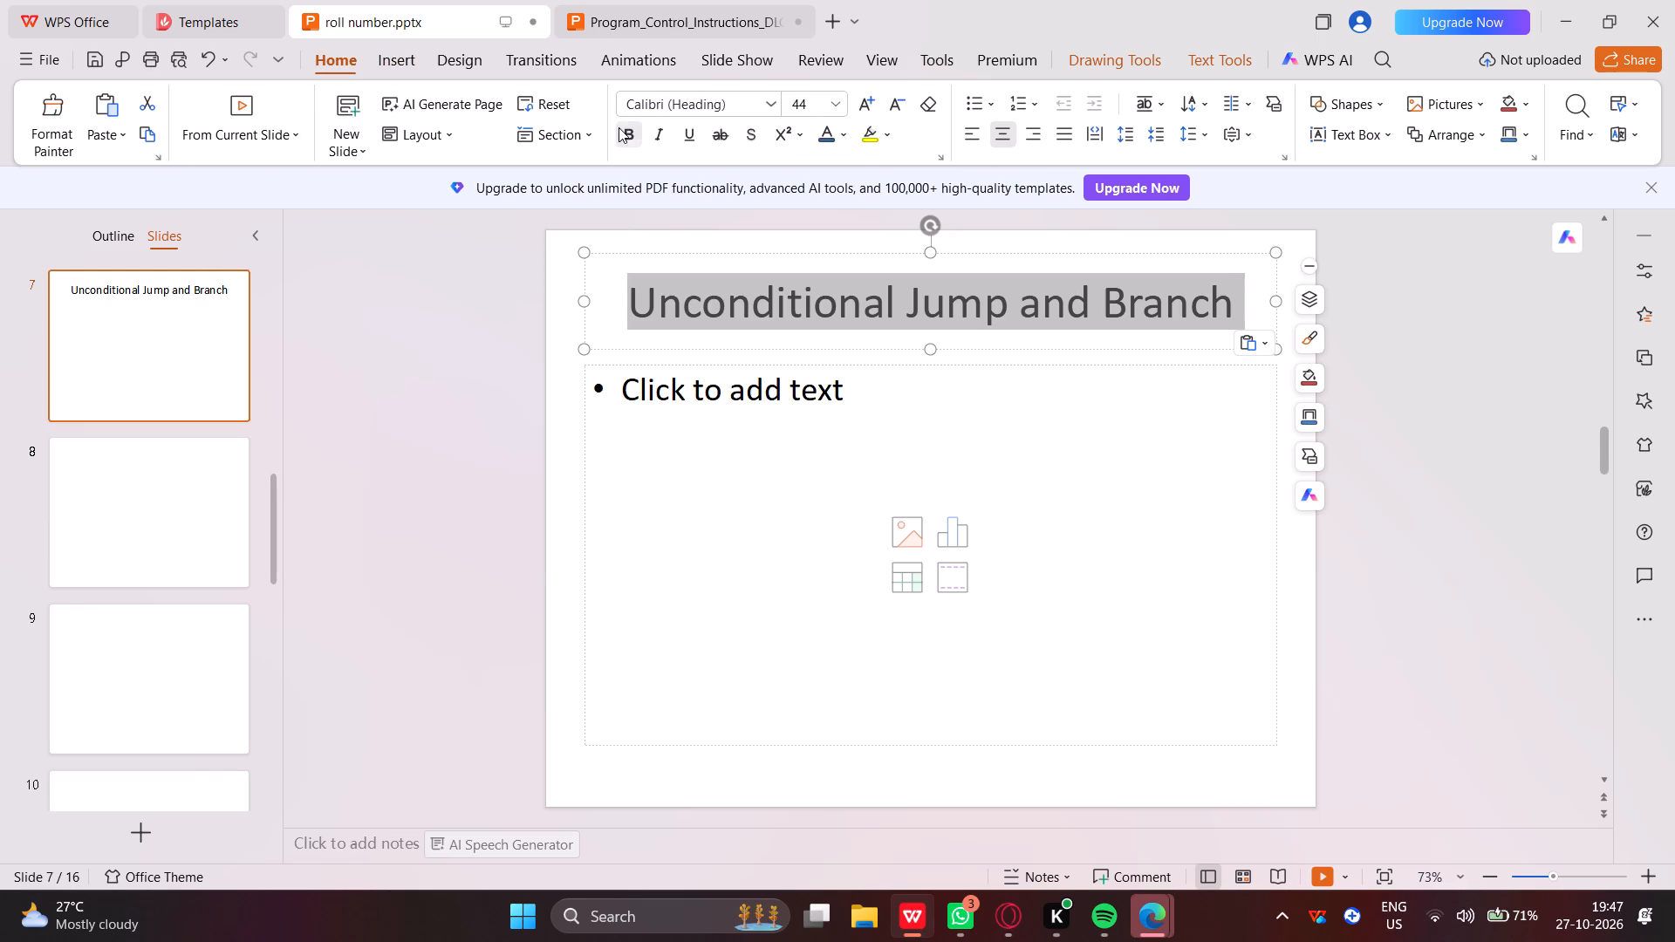
{"action": "left_click", "coordinate": [840, 138]}
{"action": "left_click", "coordinate": [894, 281]}
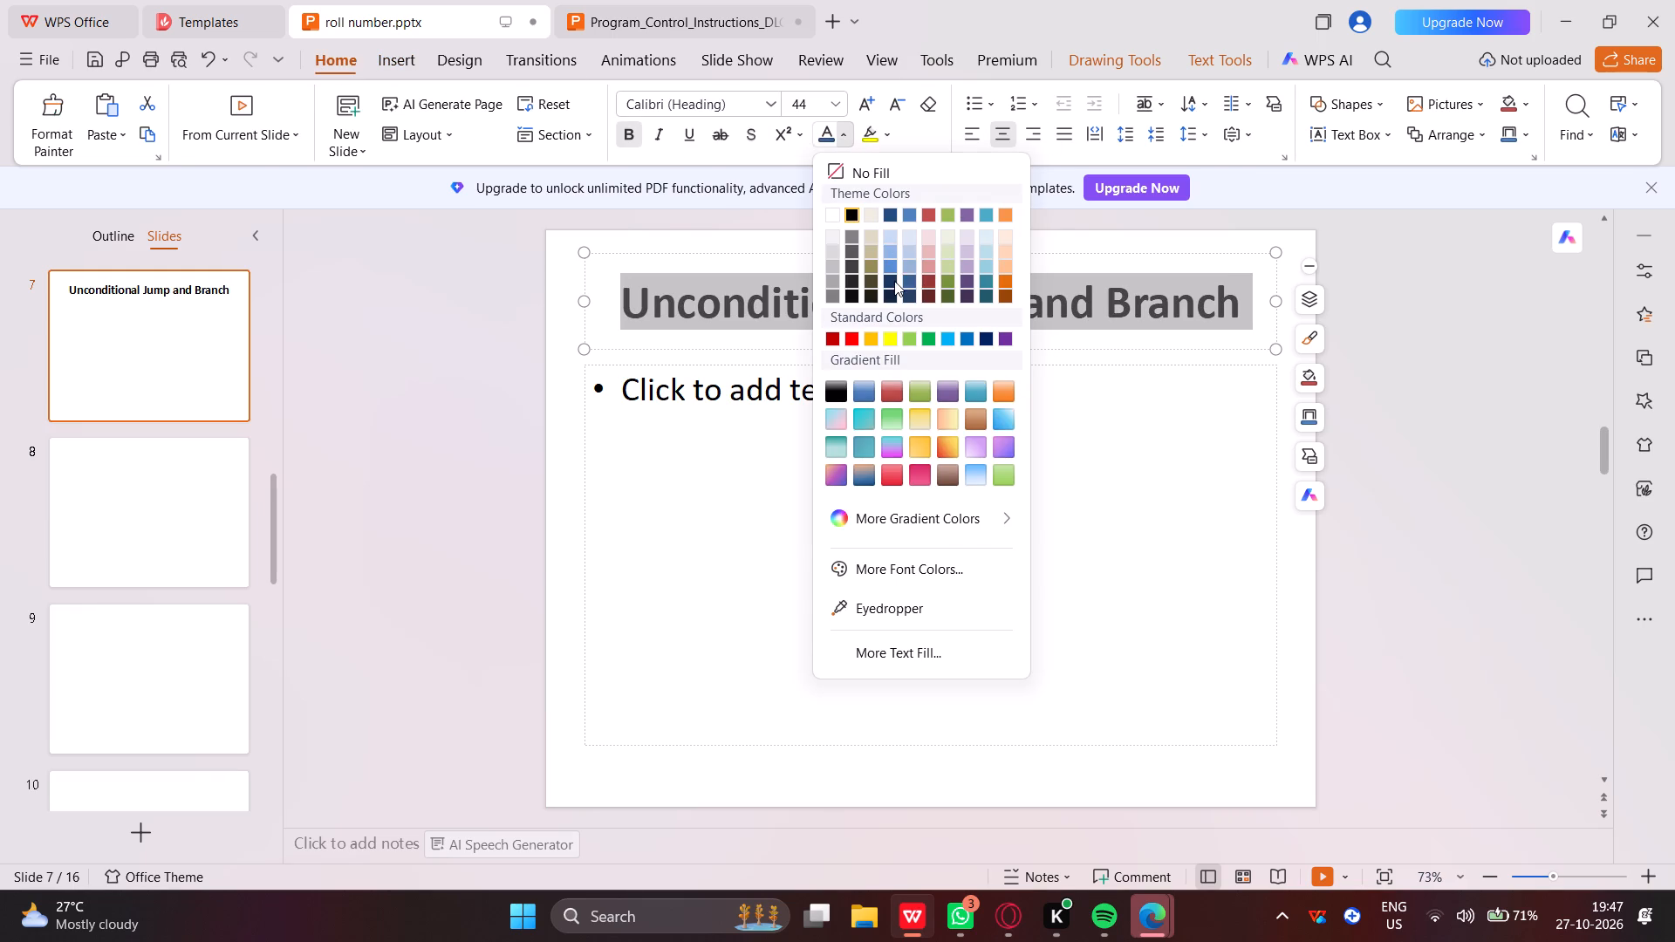
{"action": "left_click", "coordinate": [1424, 386]}
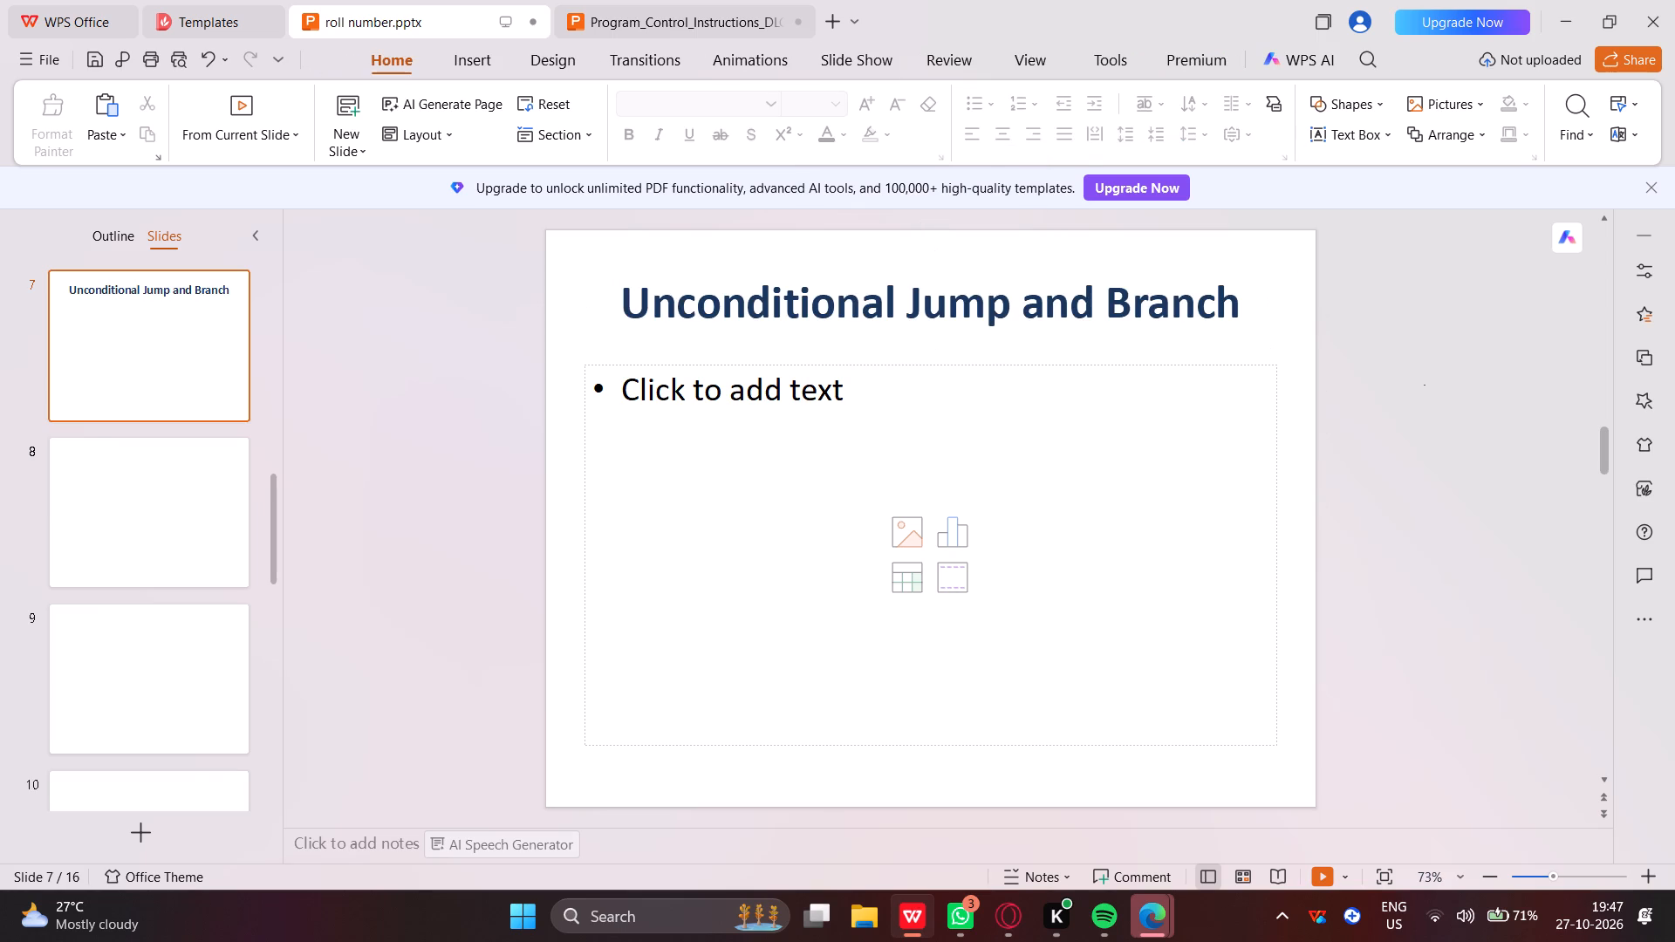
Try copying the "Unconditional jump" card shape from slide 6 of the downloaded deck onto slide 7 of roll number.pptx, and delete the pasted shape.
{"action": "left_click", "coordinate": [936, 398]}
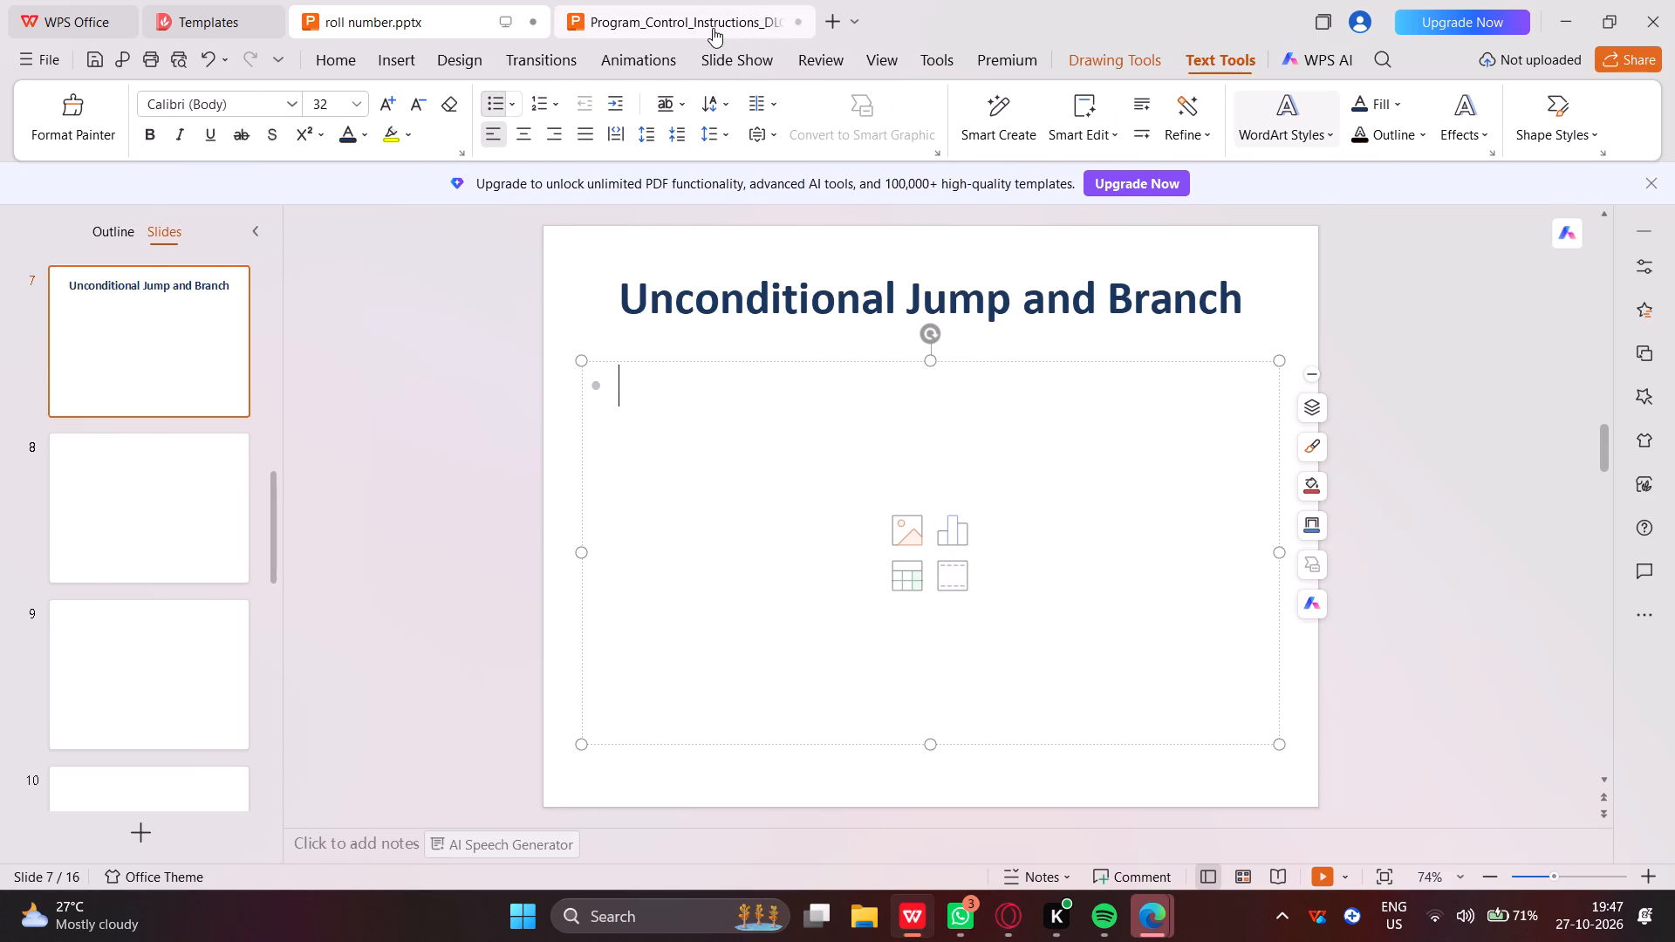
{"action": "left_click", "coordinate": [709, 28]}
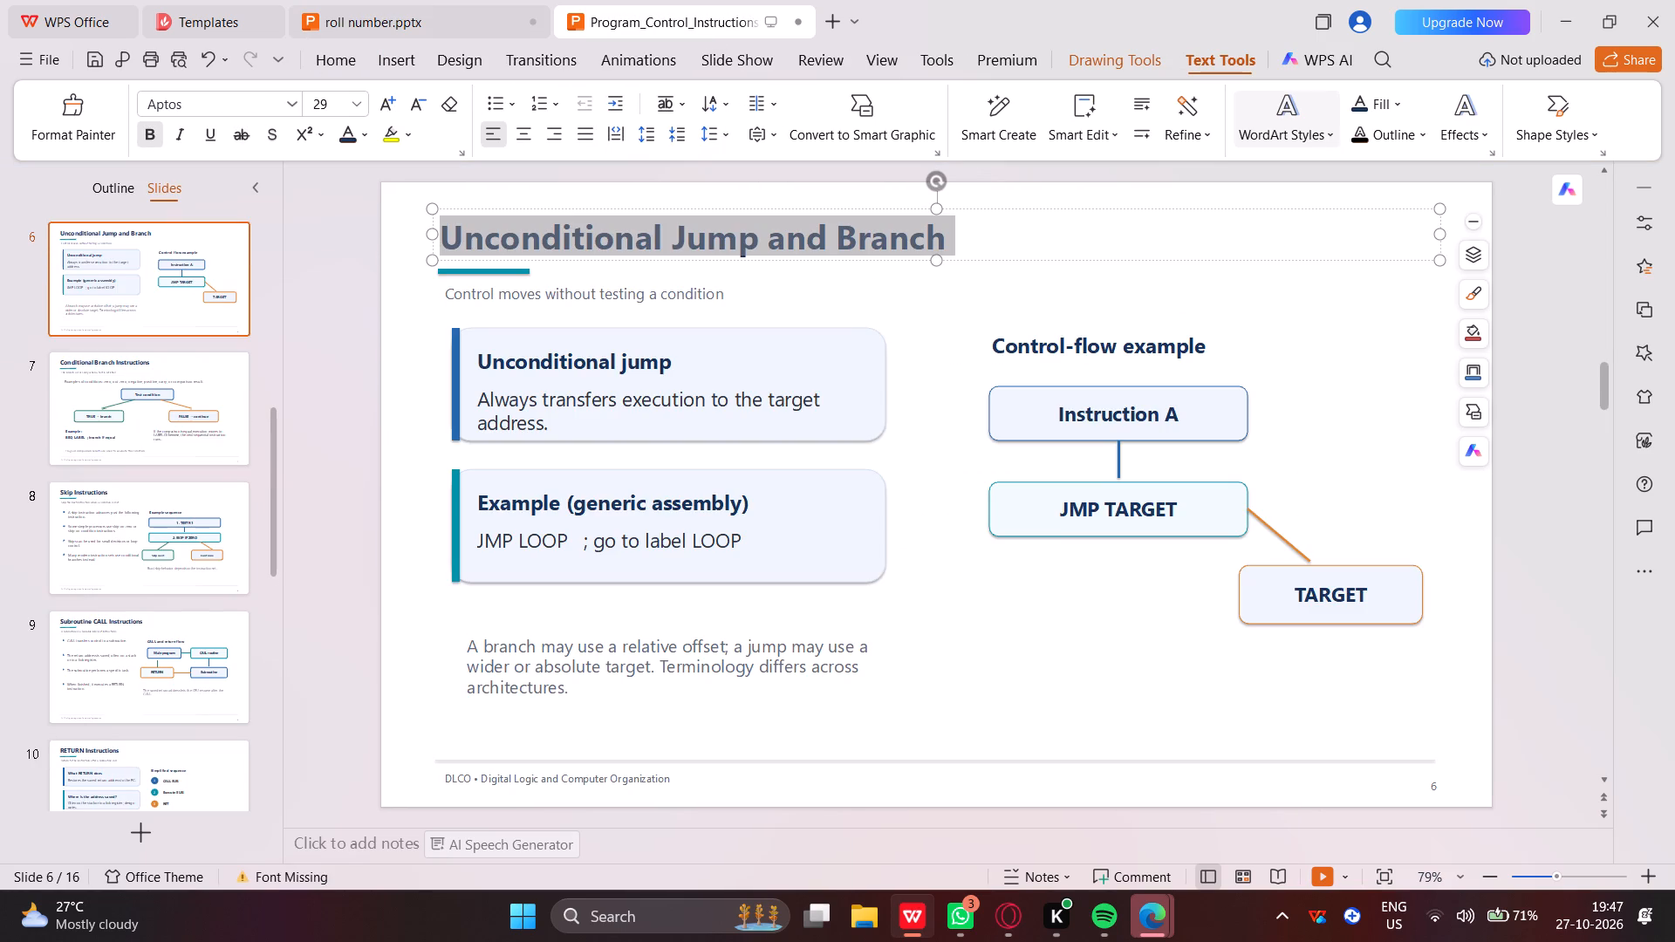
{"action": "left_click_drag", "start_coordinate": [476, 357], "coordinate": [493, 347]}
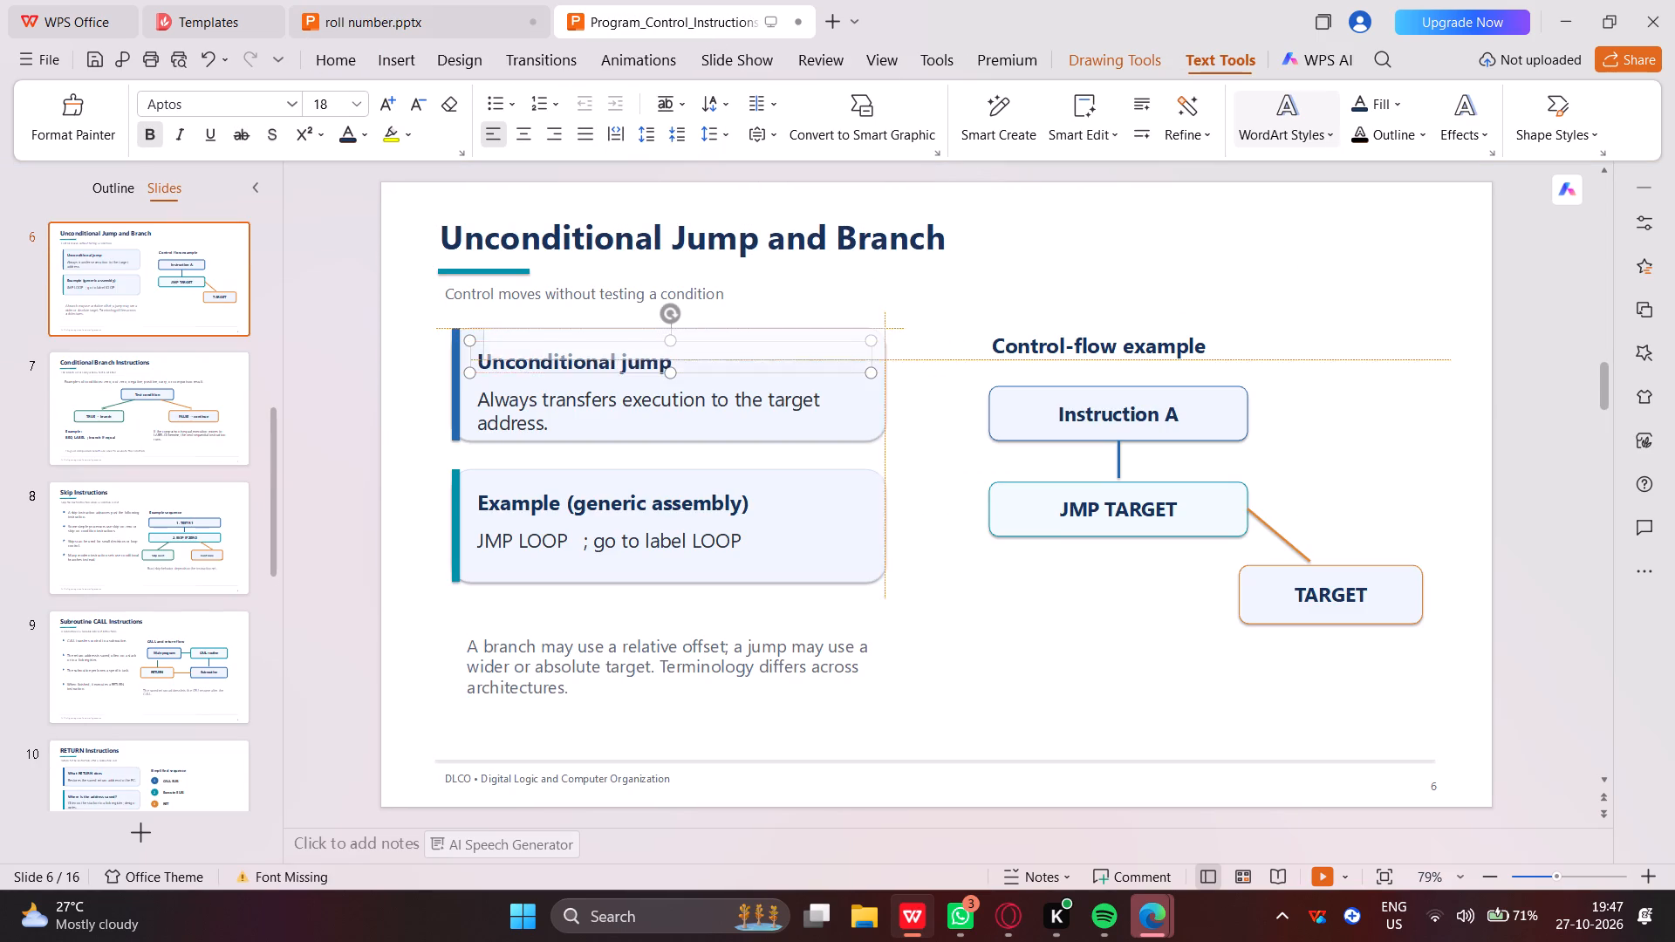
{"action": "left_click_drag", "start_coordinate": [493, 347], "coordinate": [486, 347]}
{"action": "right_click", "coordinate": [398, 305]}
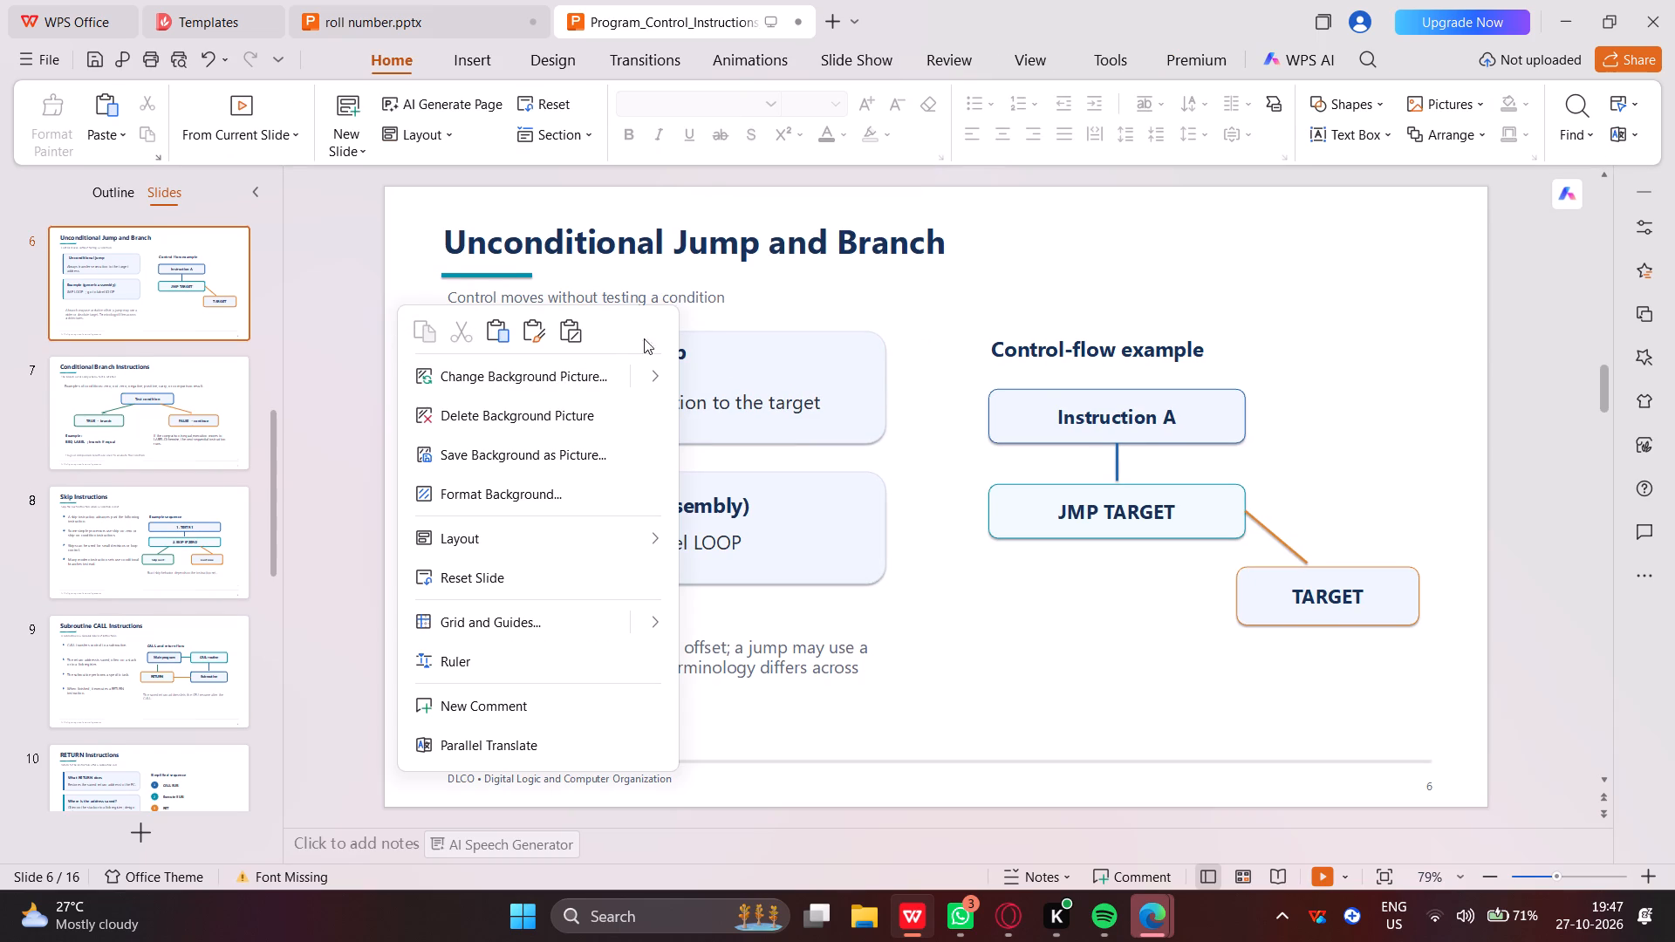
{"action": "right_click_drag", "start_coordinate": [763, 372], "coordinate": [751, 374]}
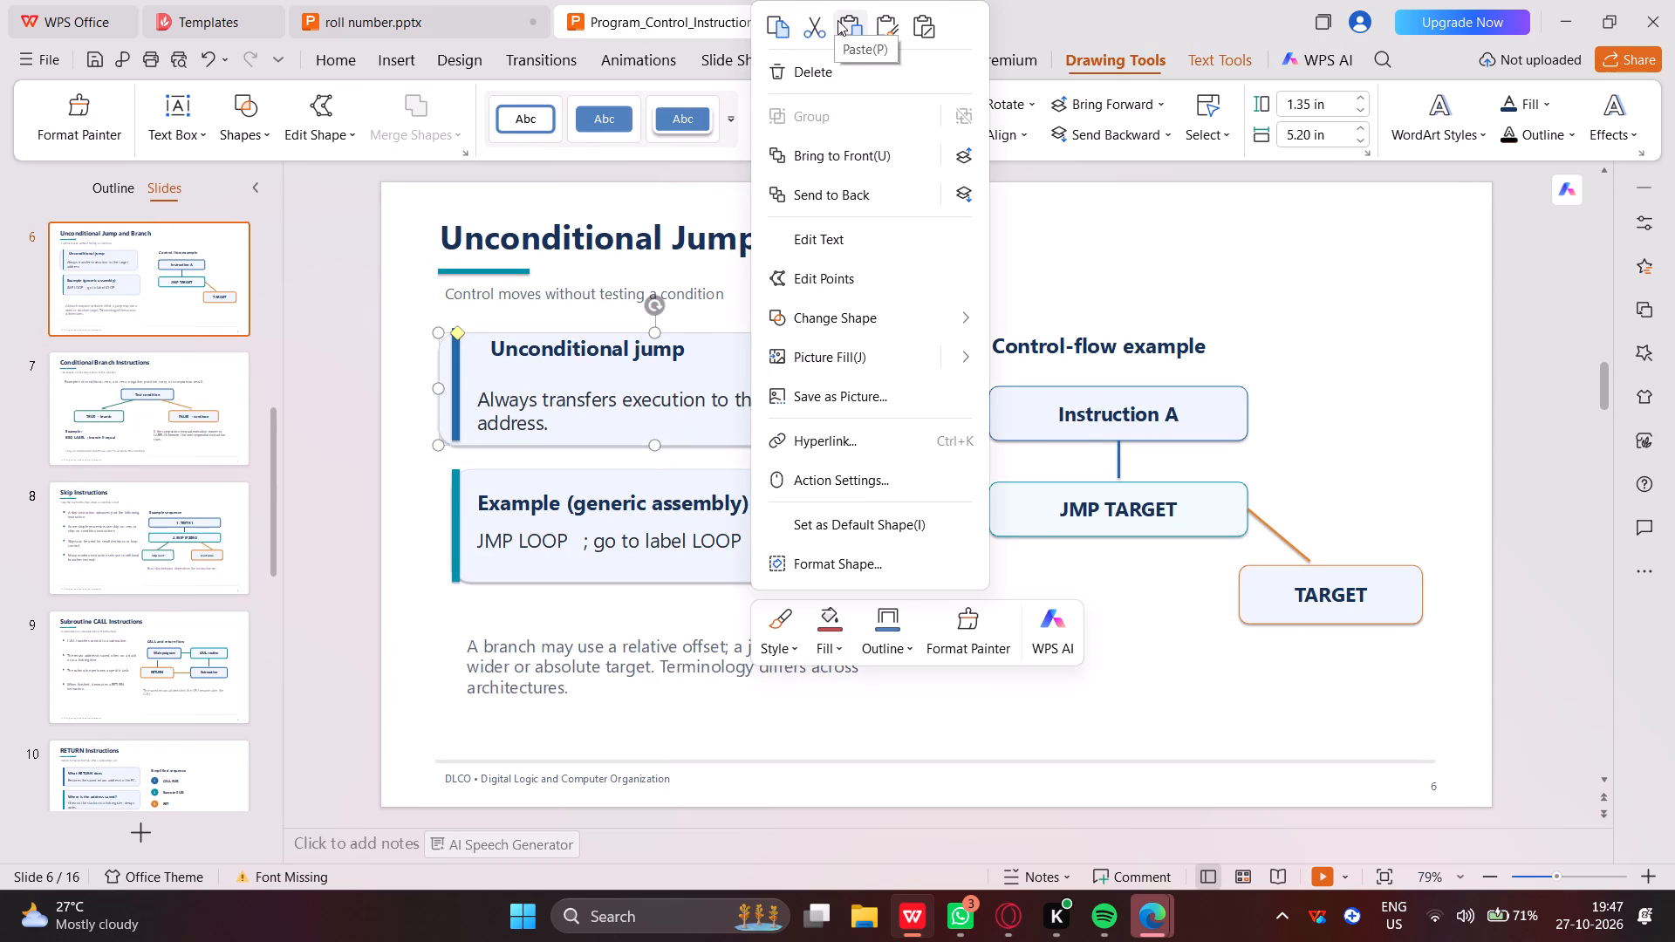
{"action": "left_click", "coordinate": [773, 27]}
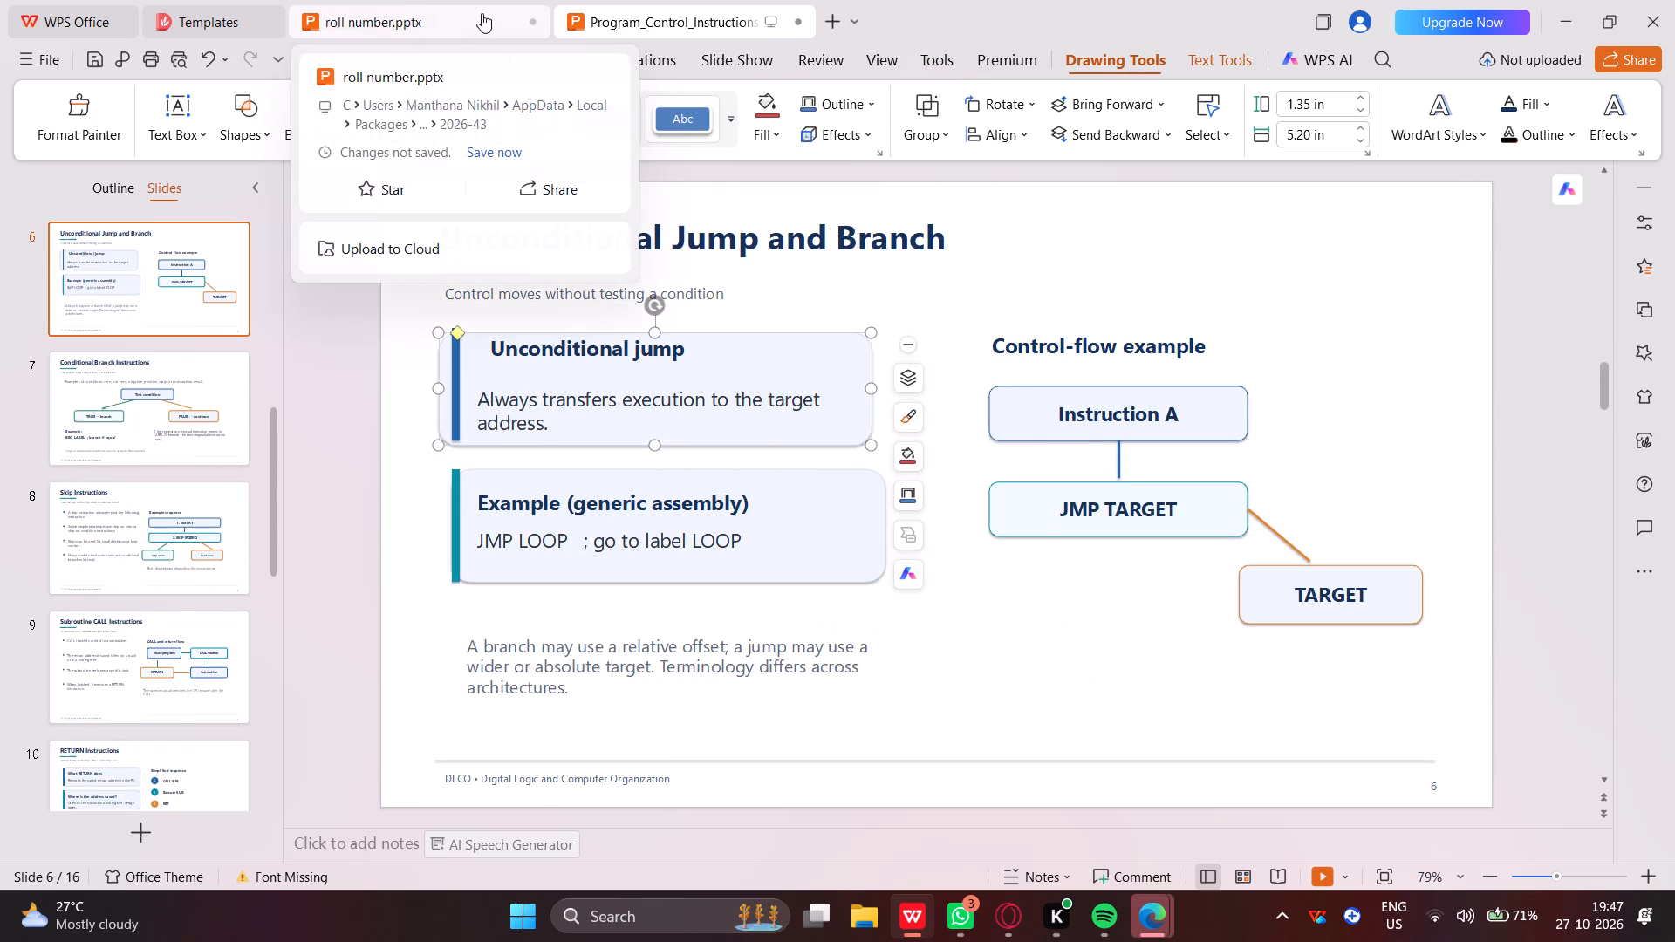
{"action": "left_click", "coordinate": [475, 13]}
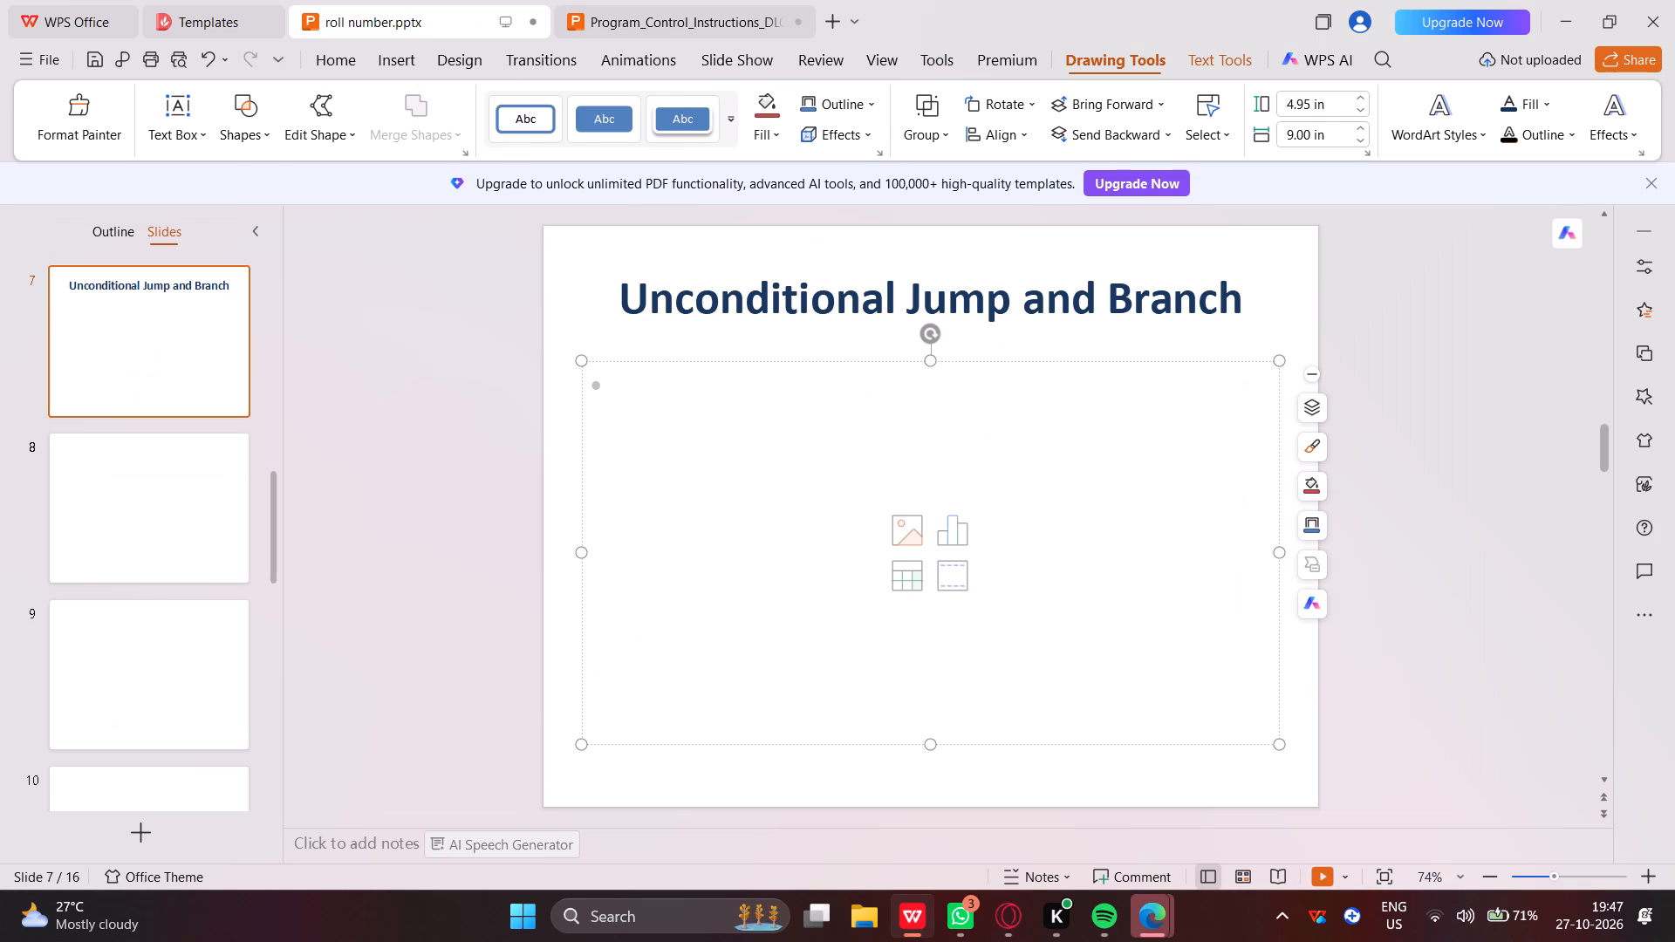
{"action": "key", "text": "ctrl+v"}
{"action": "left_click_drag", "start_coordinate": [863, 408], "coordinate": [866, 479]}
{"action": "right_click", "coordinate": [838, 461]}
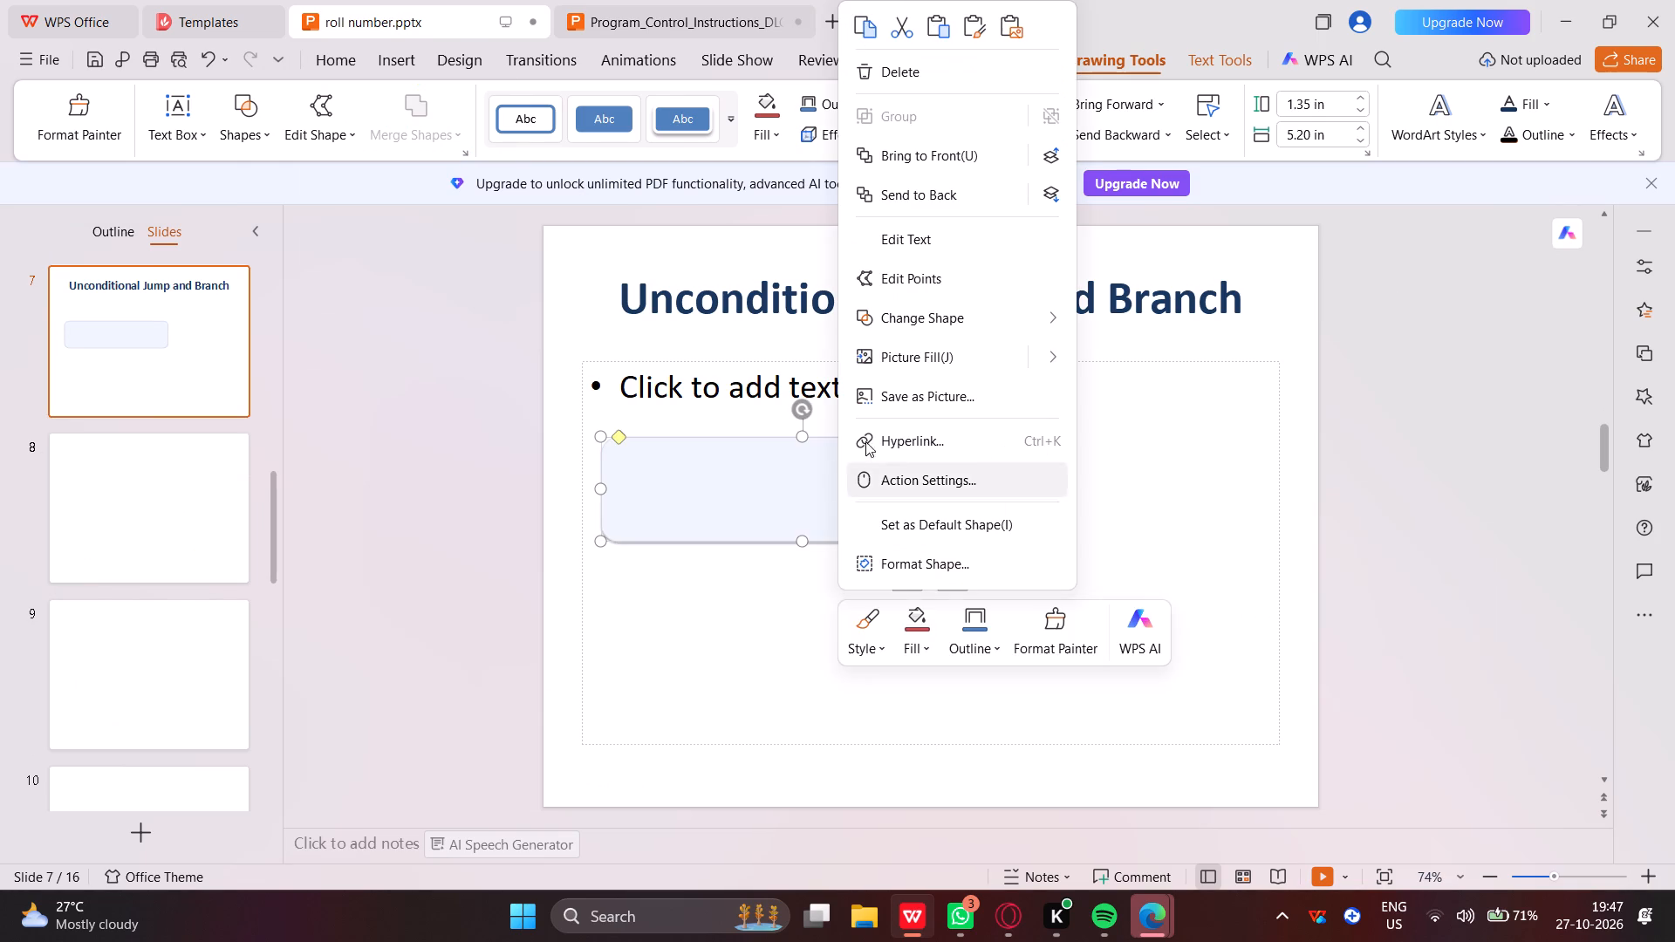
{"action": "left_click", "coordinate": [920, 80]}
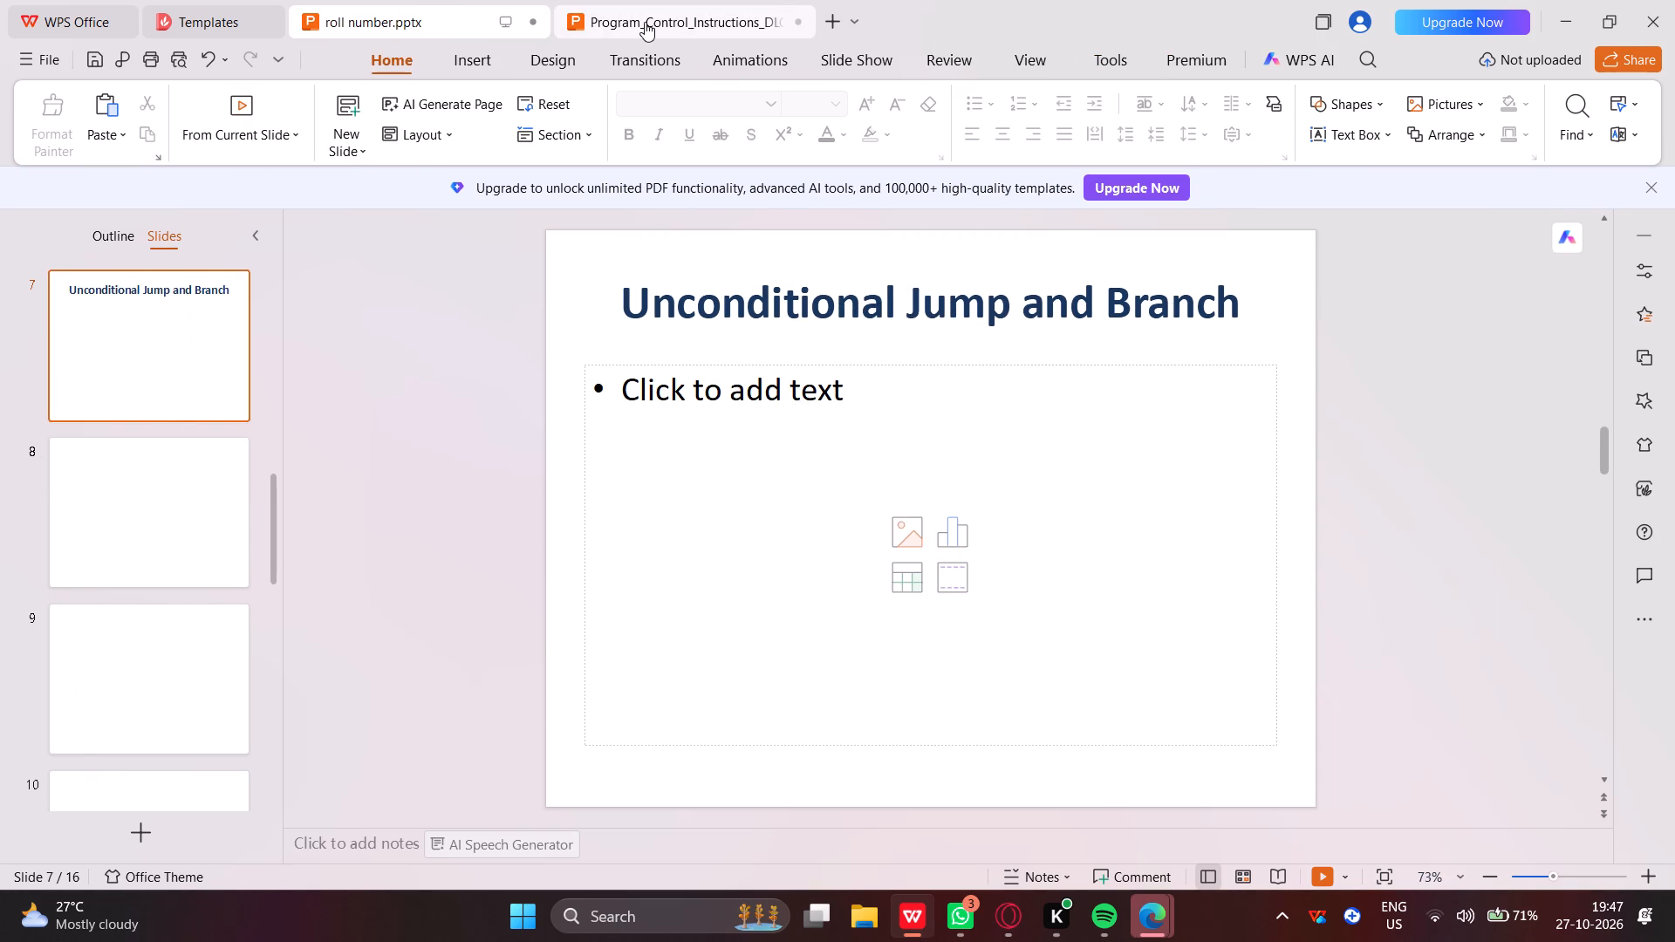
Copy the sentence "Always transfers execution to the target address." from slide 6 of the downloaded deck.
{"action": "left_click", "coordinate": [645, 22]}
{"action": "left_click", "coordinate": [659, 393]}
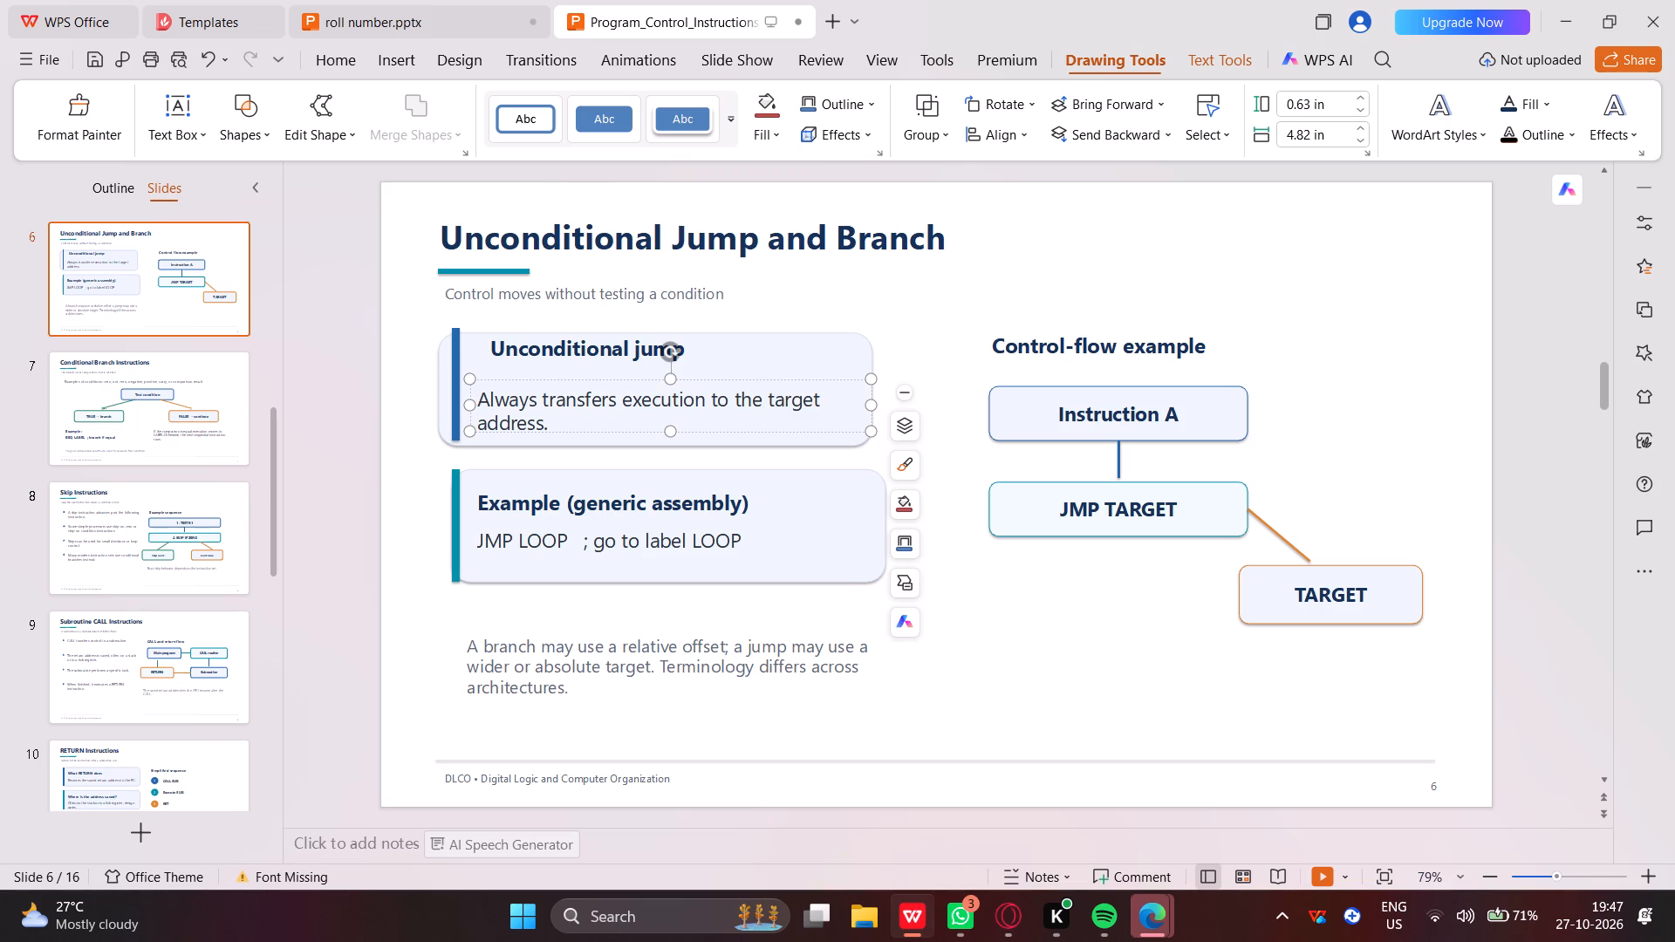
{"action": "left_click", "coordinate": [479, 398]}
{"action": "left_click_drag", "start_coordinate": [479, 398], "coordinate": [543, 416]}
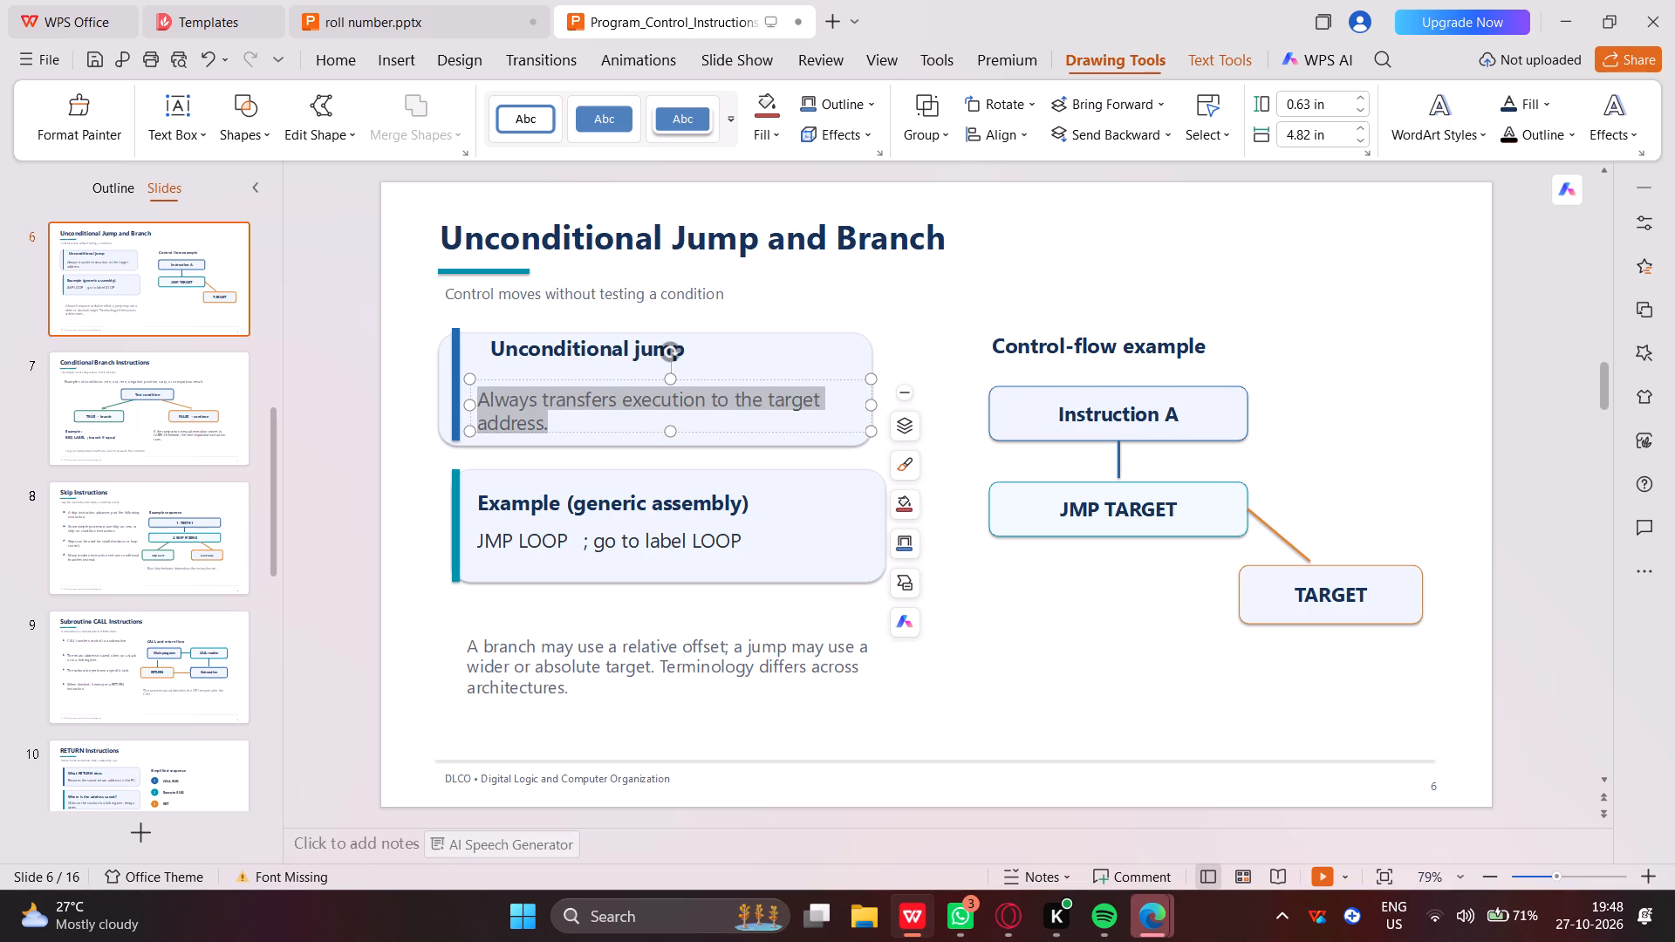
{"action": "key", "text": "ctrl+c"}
Copy the card heading "Unconditional jump" from slide 6 of the downloaded deck, realigning its text box with the sentence below.
{"action": "left_click_drag", "start_coordinate": [753, 360], "coordinate": [744, 360]}
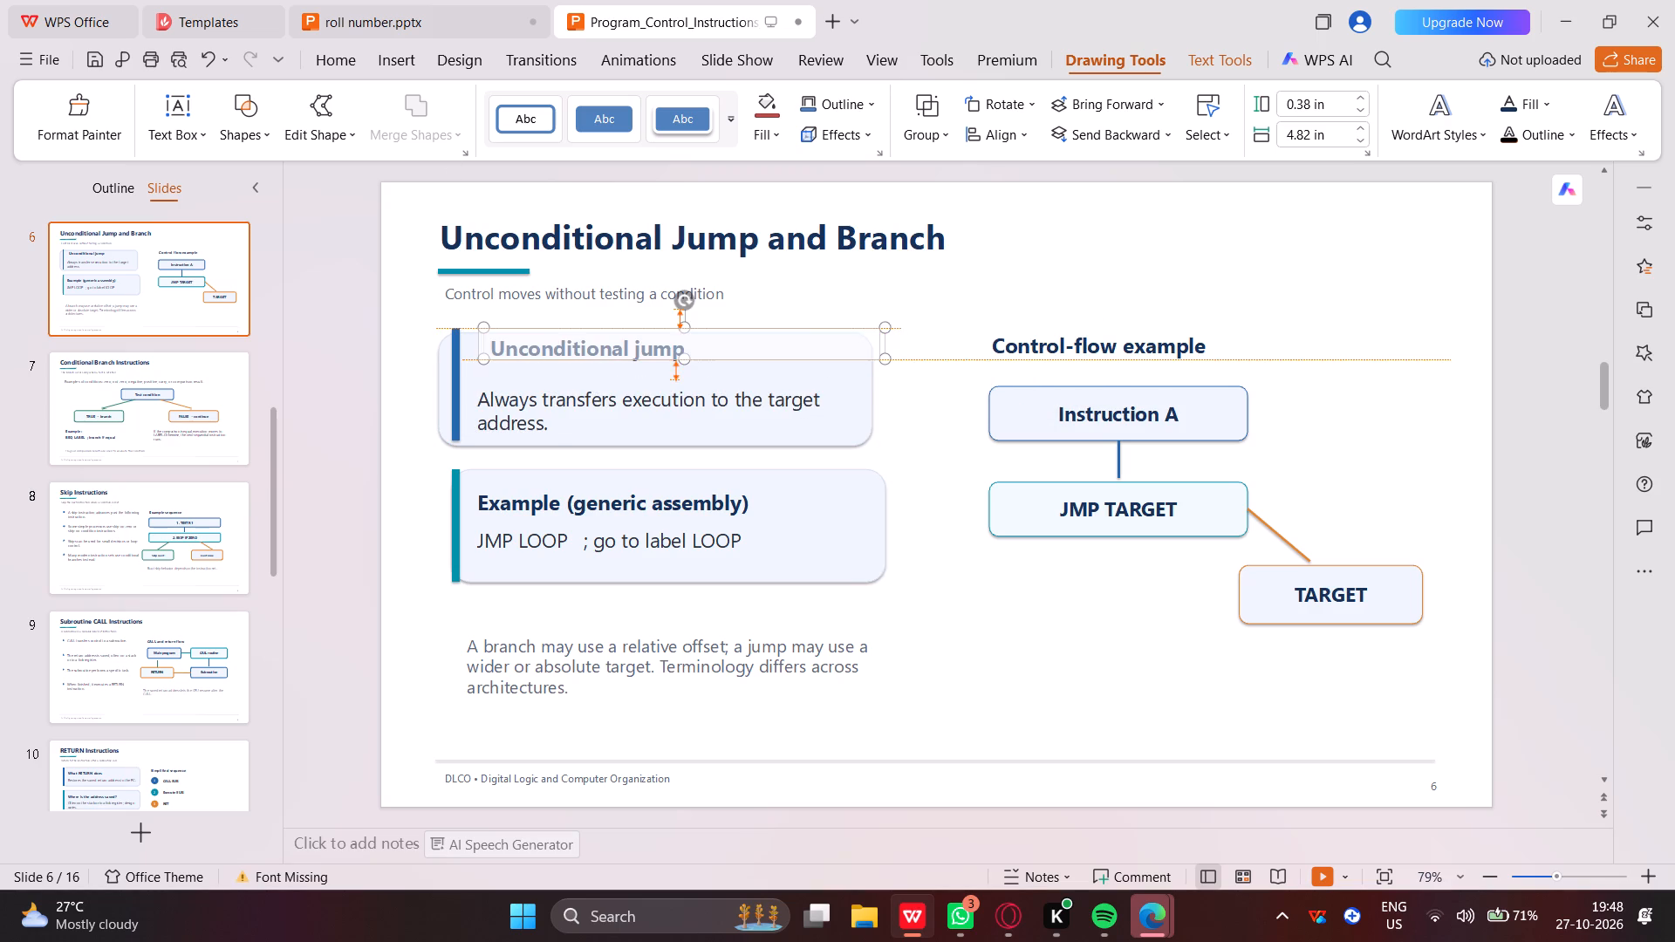
{"action": "left_click", "coordinate": [692, 352]}
{"action": "left_click", "coordinate": [668, 344]}
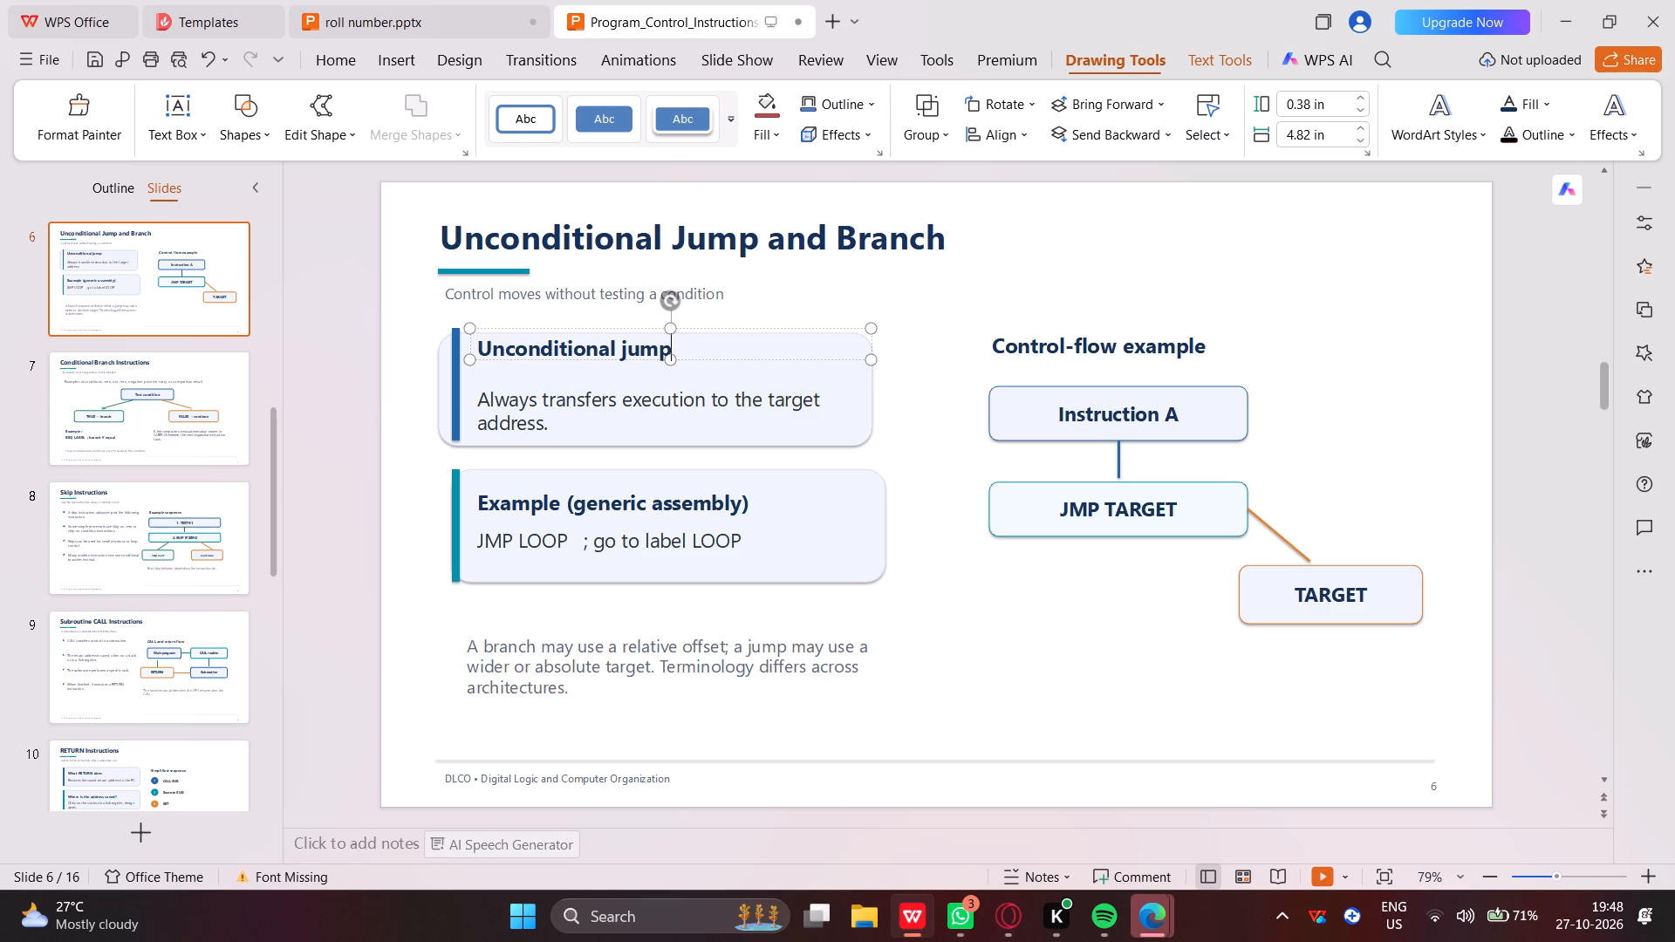
{"action": "left_click_drag", "start_coordinate": [654, 346], "coordinate": [479, 341]}
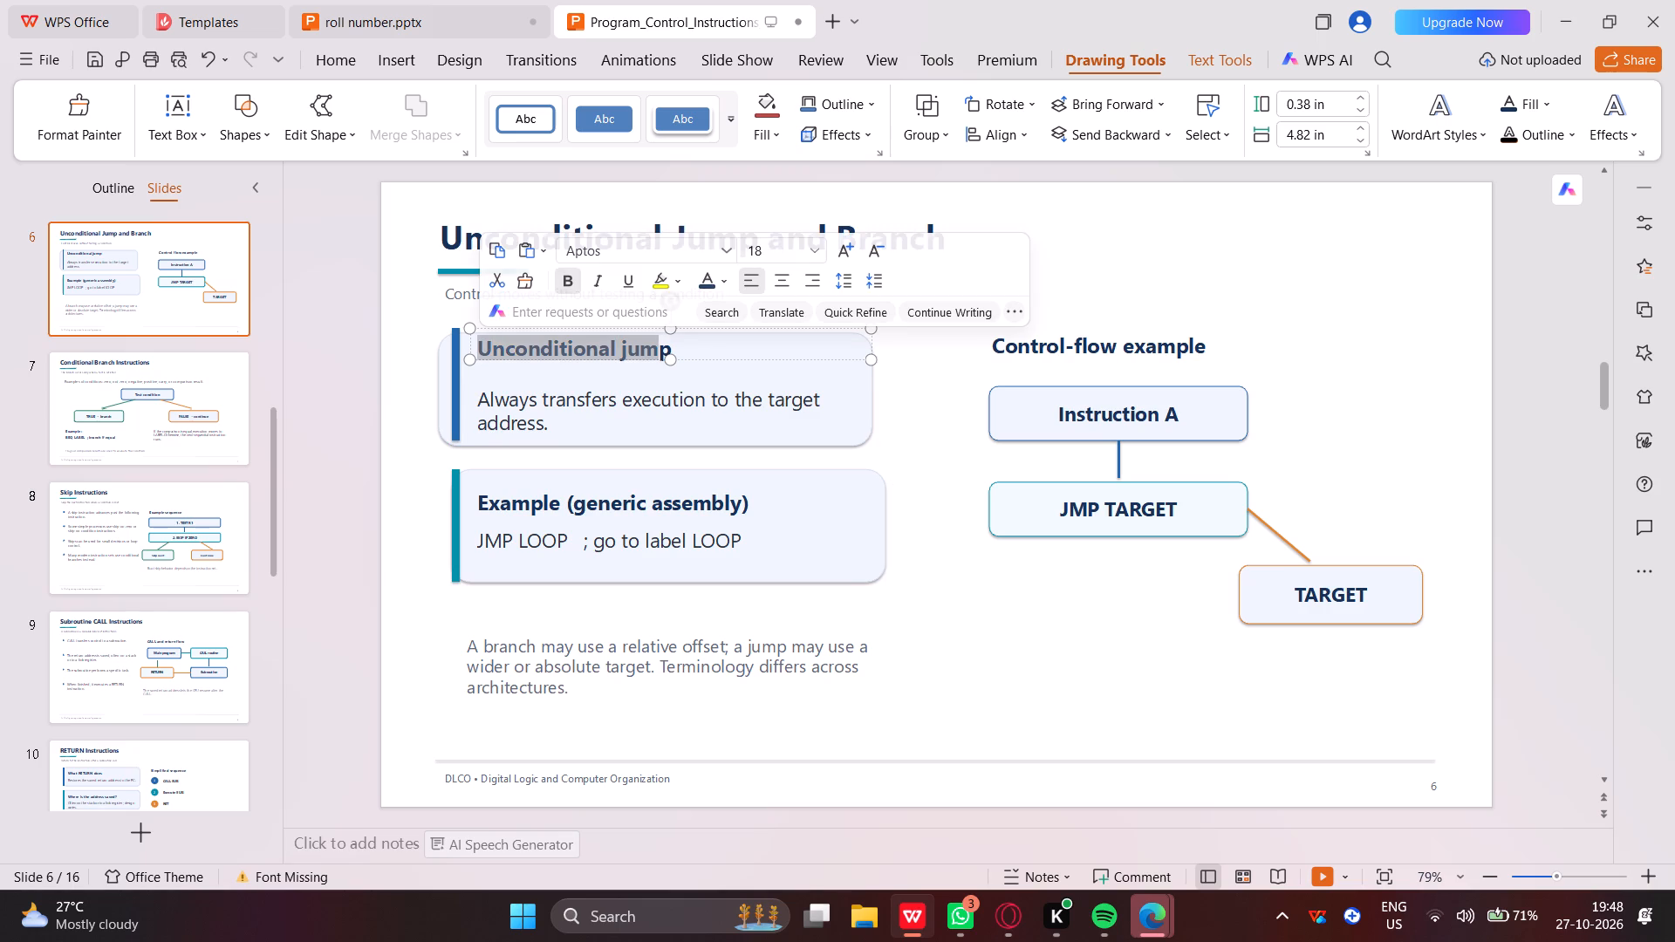
{"action": "left_click", "coordinate": [486, 349]}
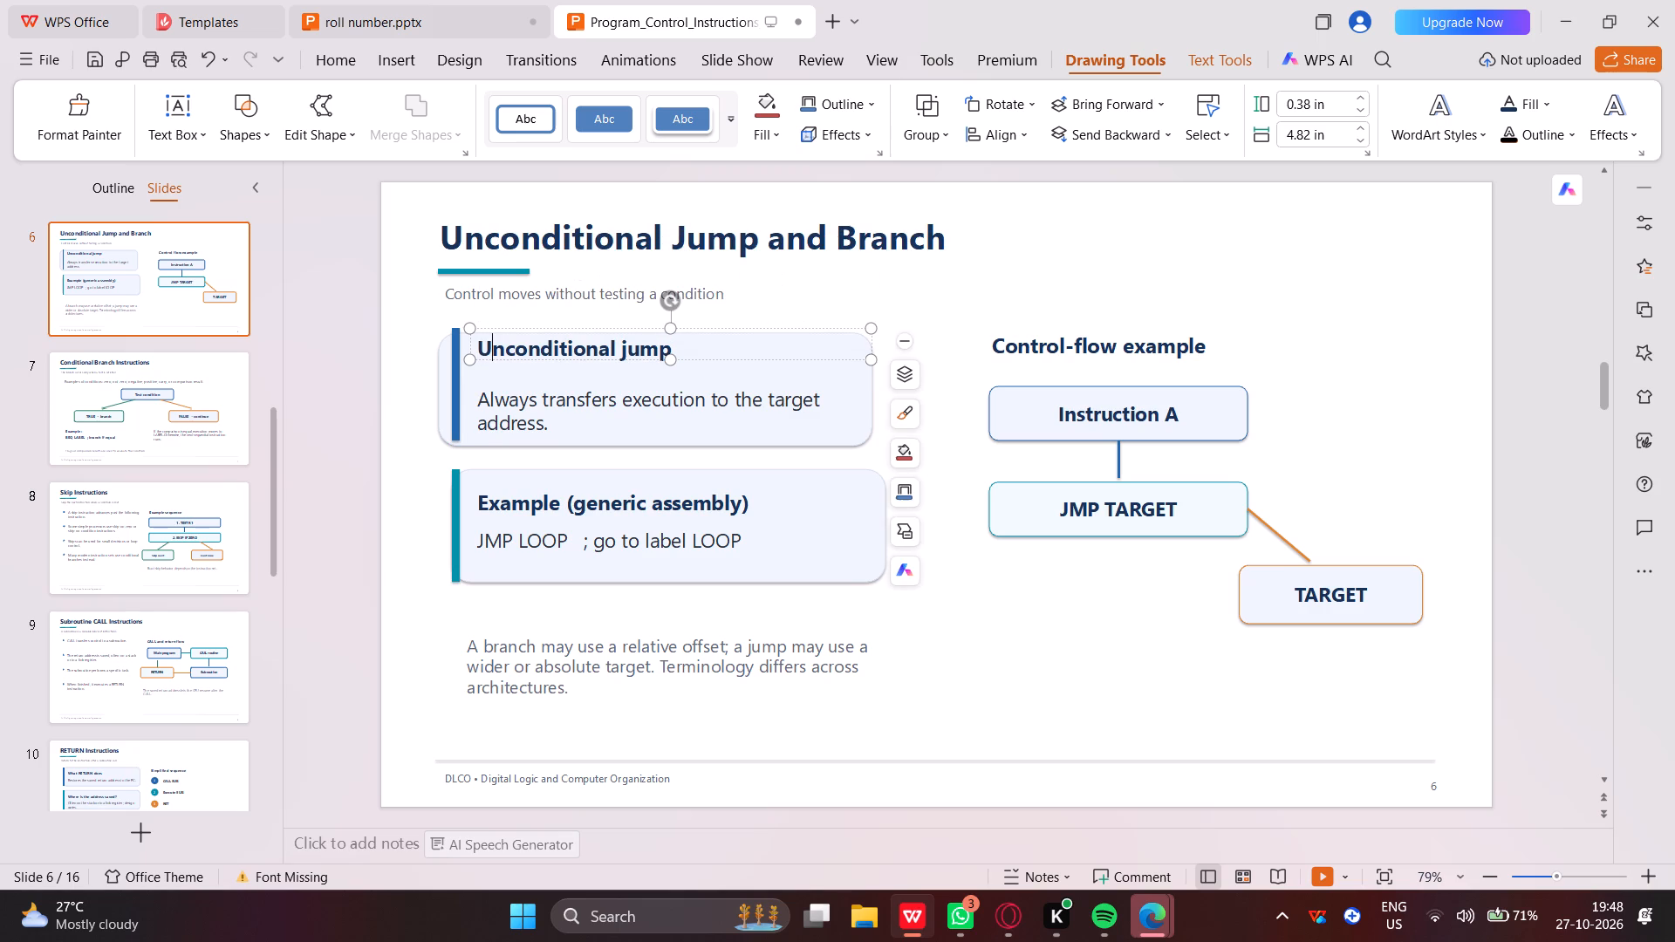
{"action": "left_click", "coordinate": [476, 345]}
{"action": "left_click_drag", "start_coordinate": [476, 345], "coordinate": [560, 338]}
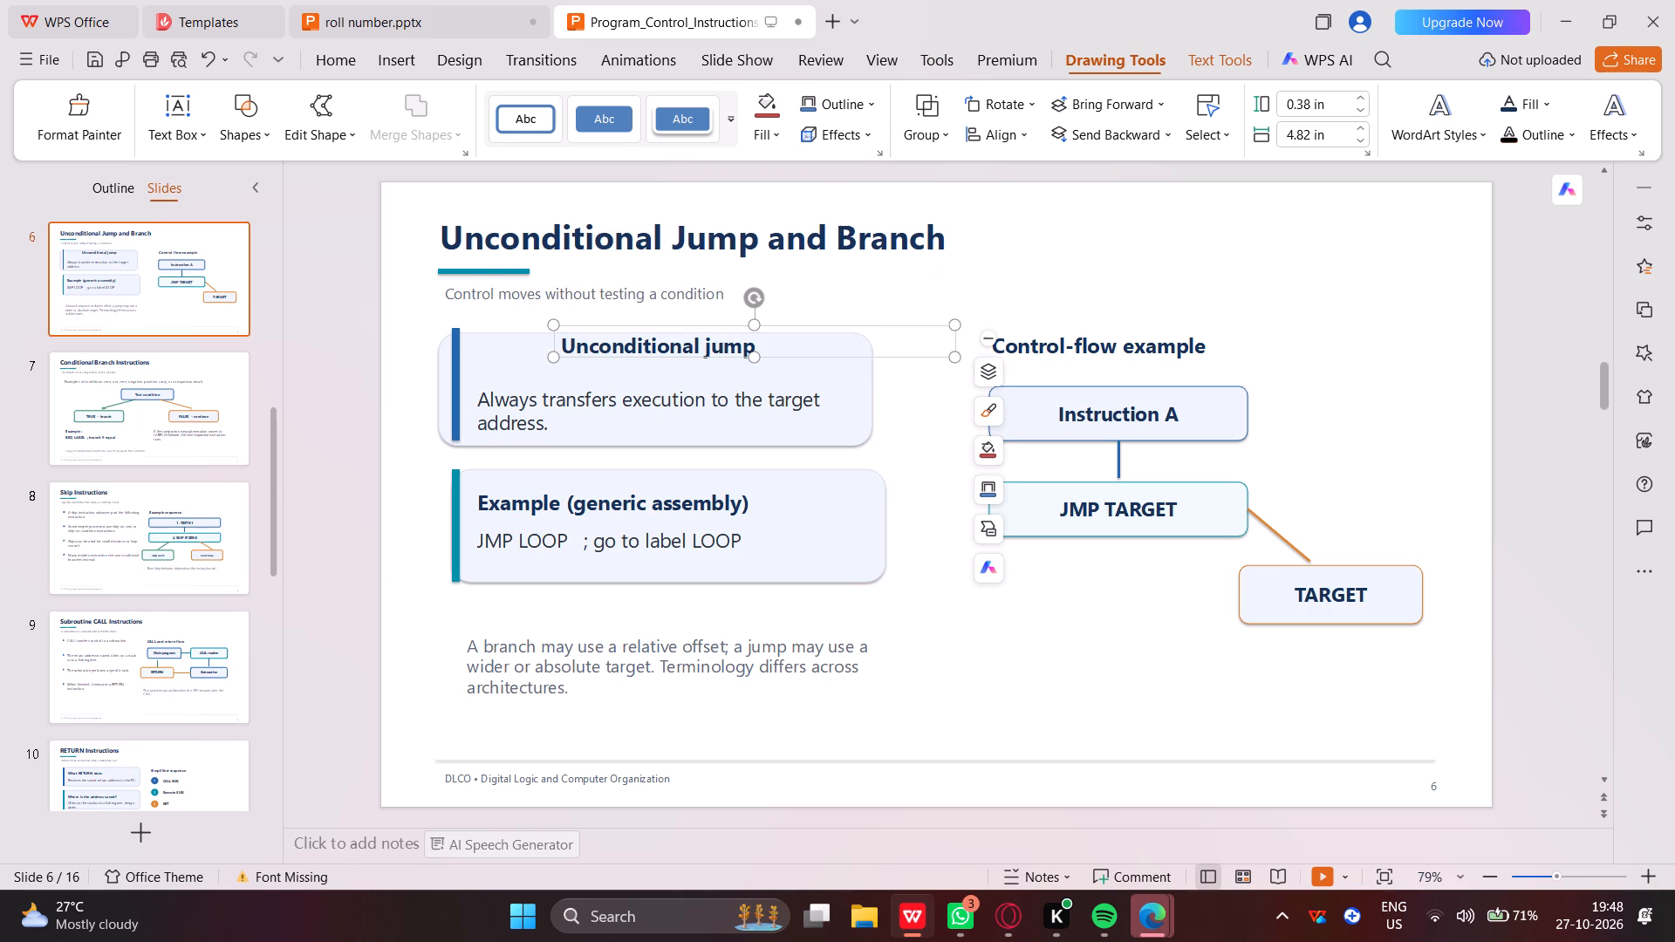
{"action": "left_click", "coordinate": [571, 344]}
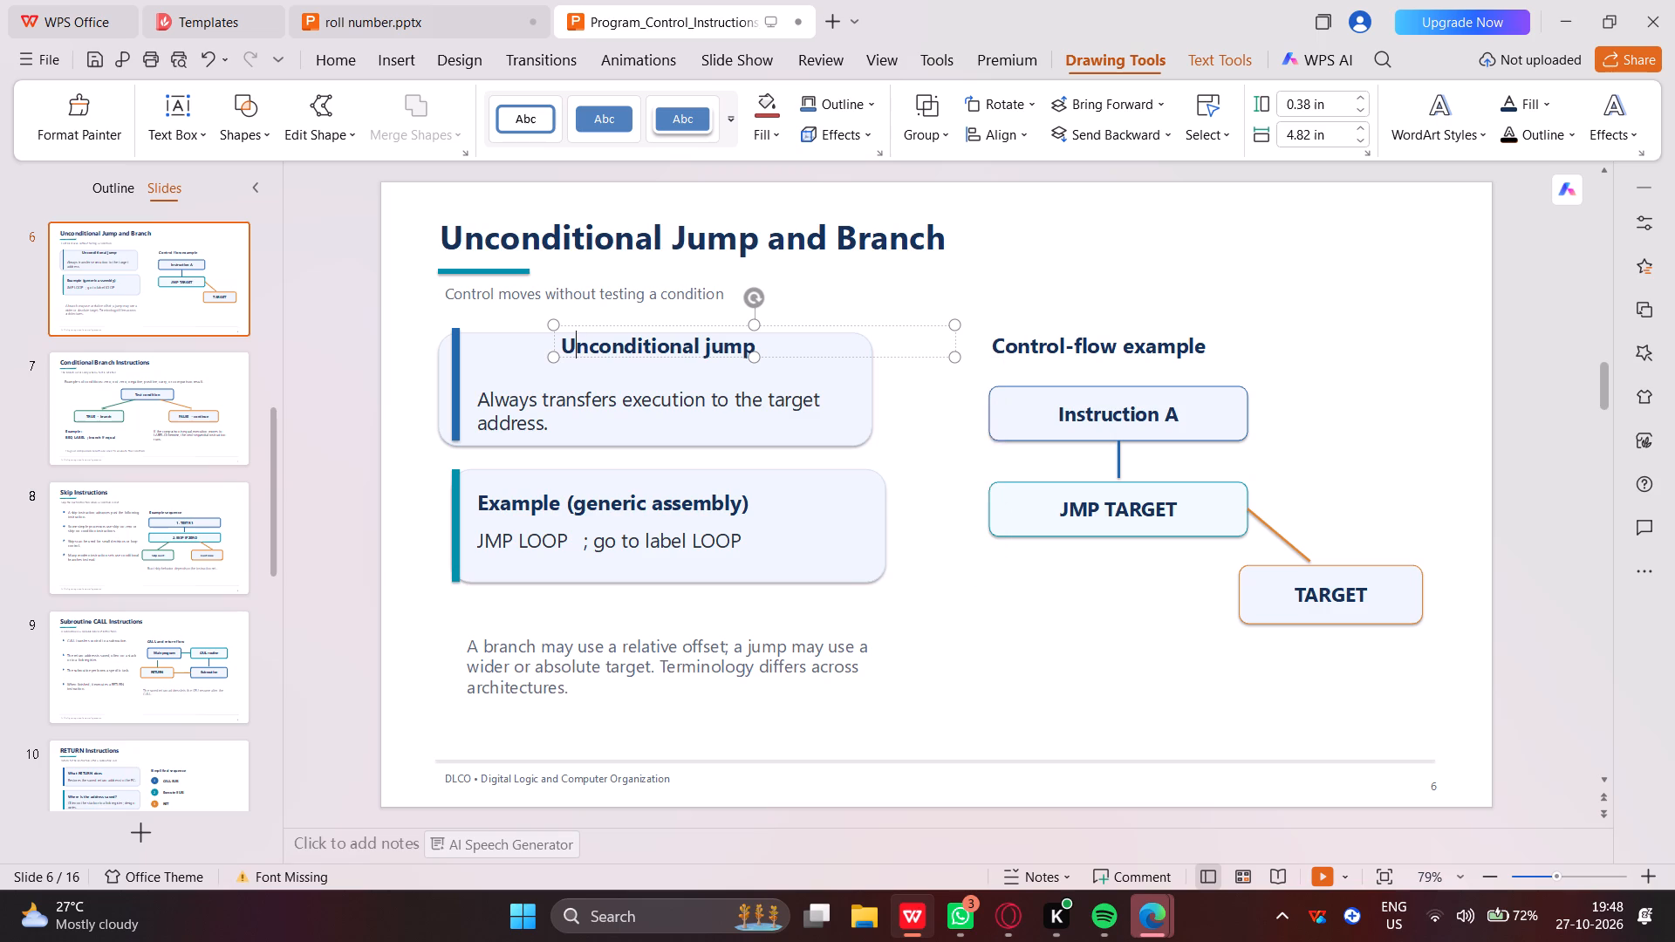
{"action": "key", "text": "Left"}
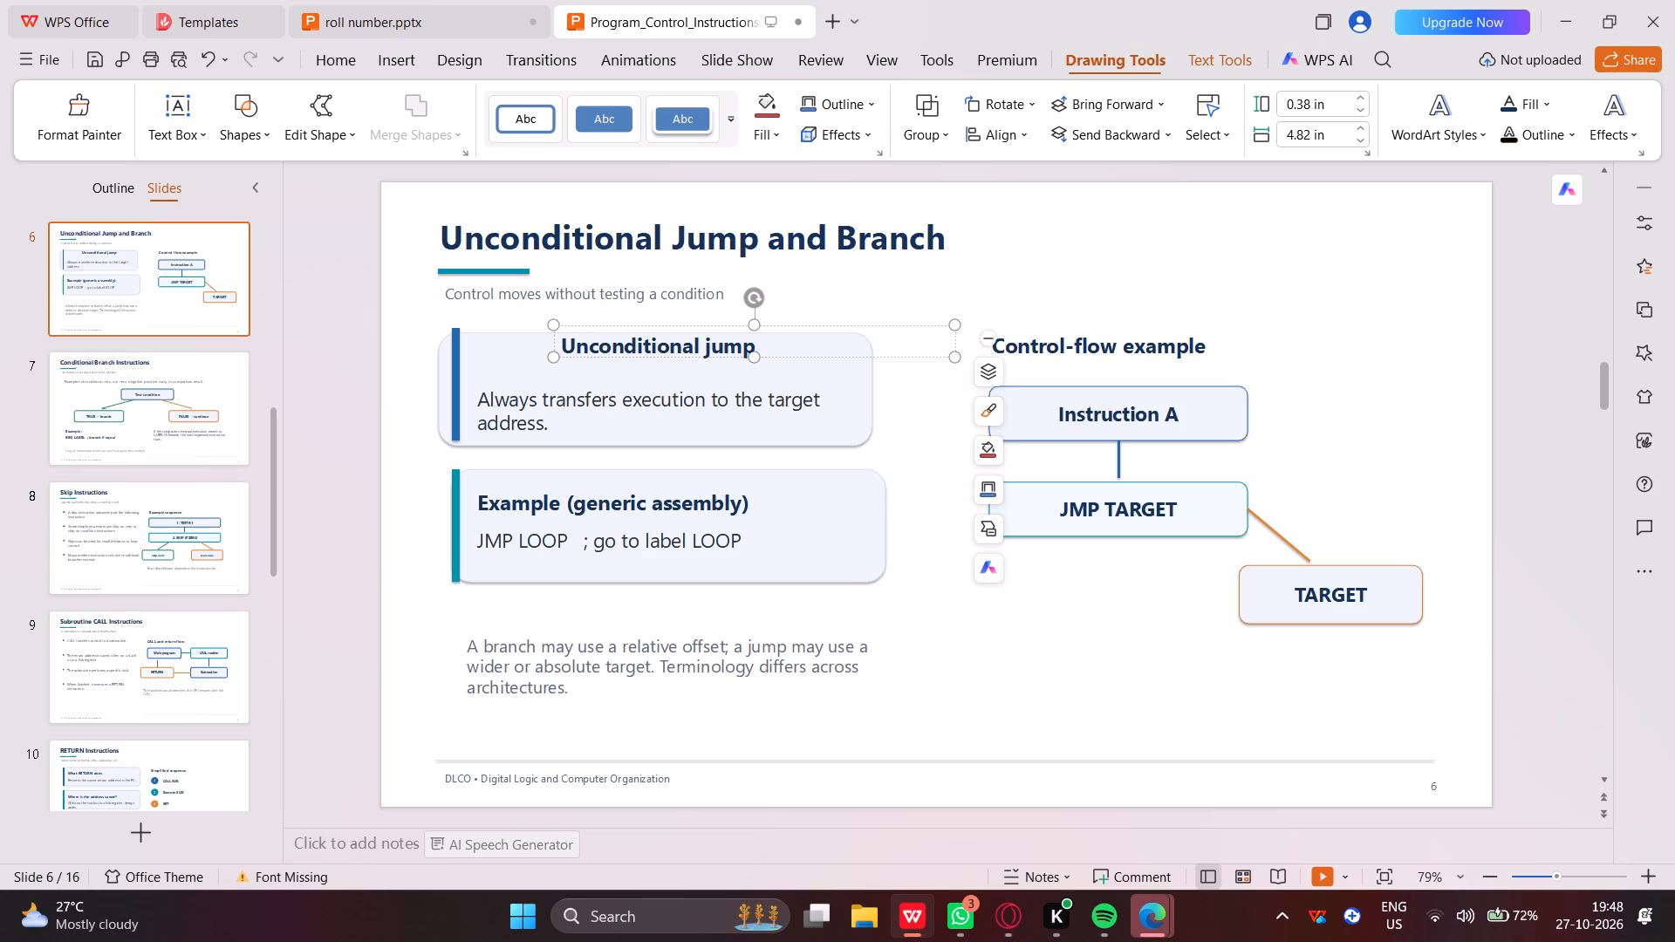
{"action": "left_click_drag", "start_coordinate": [557, 361], "coordinate": [477, 399]}
{"action": "left_click_drag", "start_coordinate": [479, 340], "coordinate": [679, 366]}
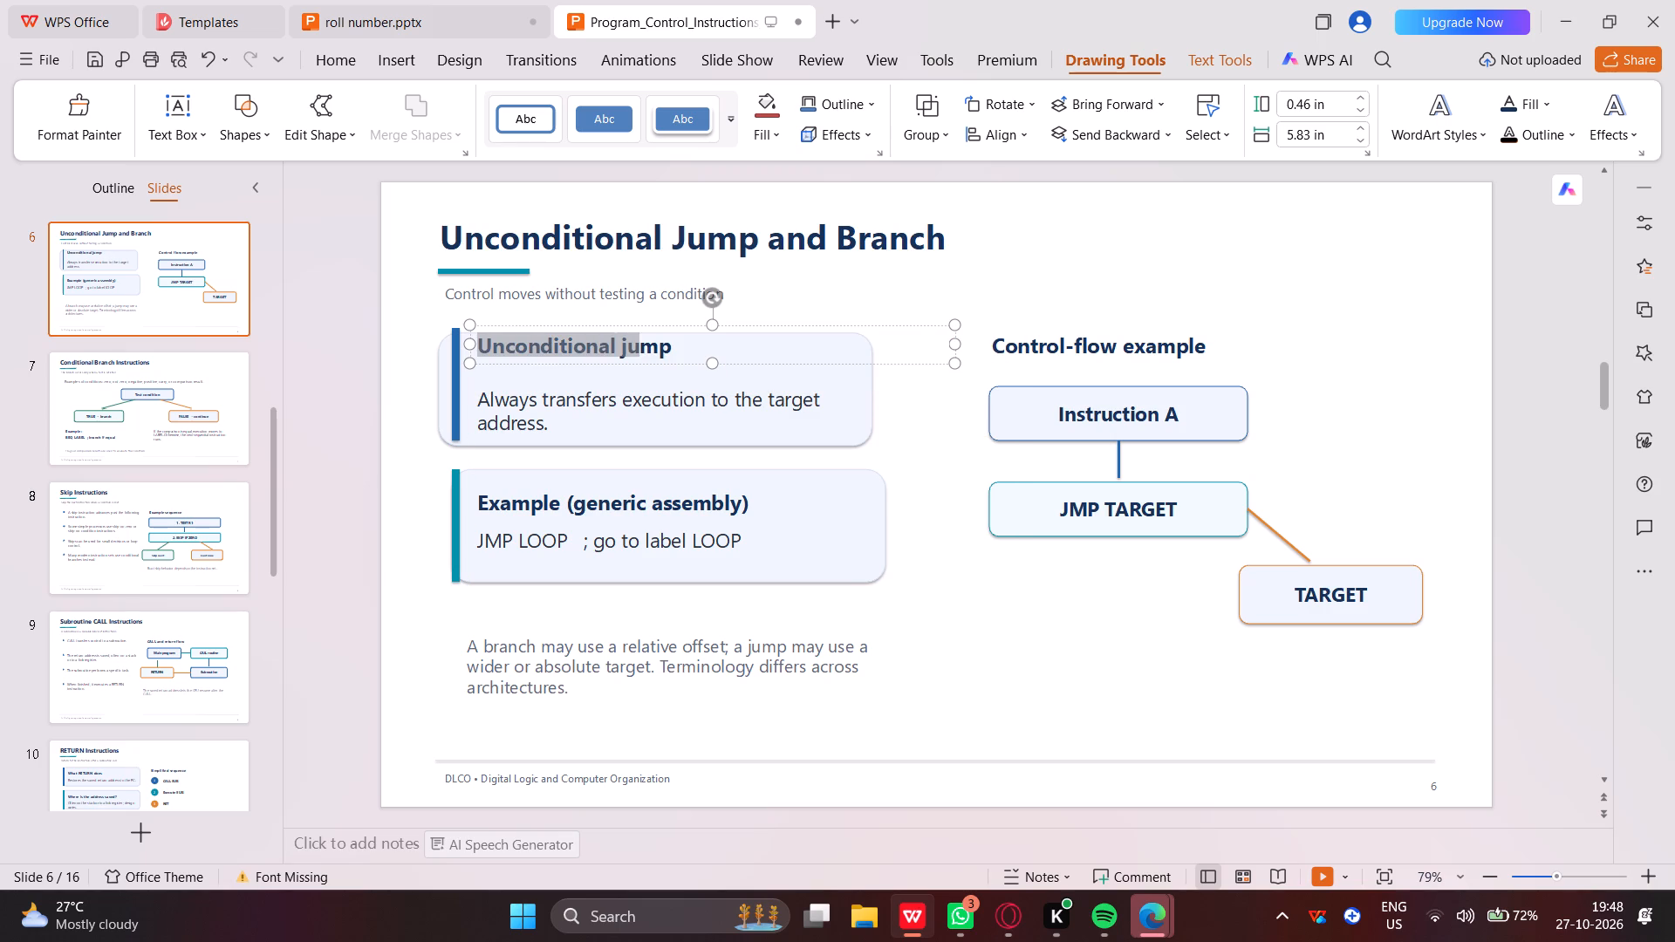
{"action": "left_click_drag", "start_coordinate": [679, 366], "coordinate": [680, 366]}
{"action": "key", "text": "ctrl+c"}
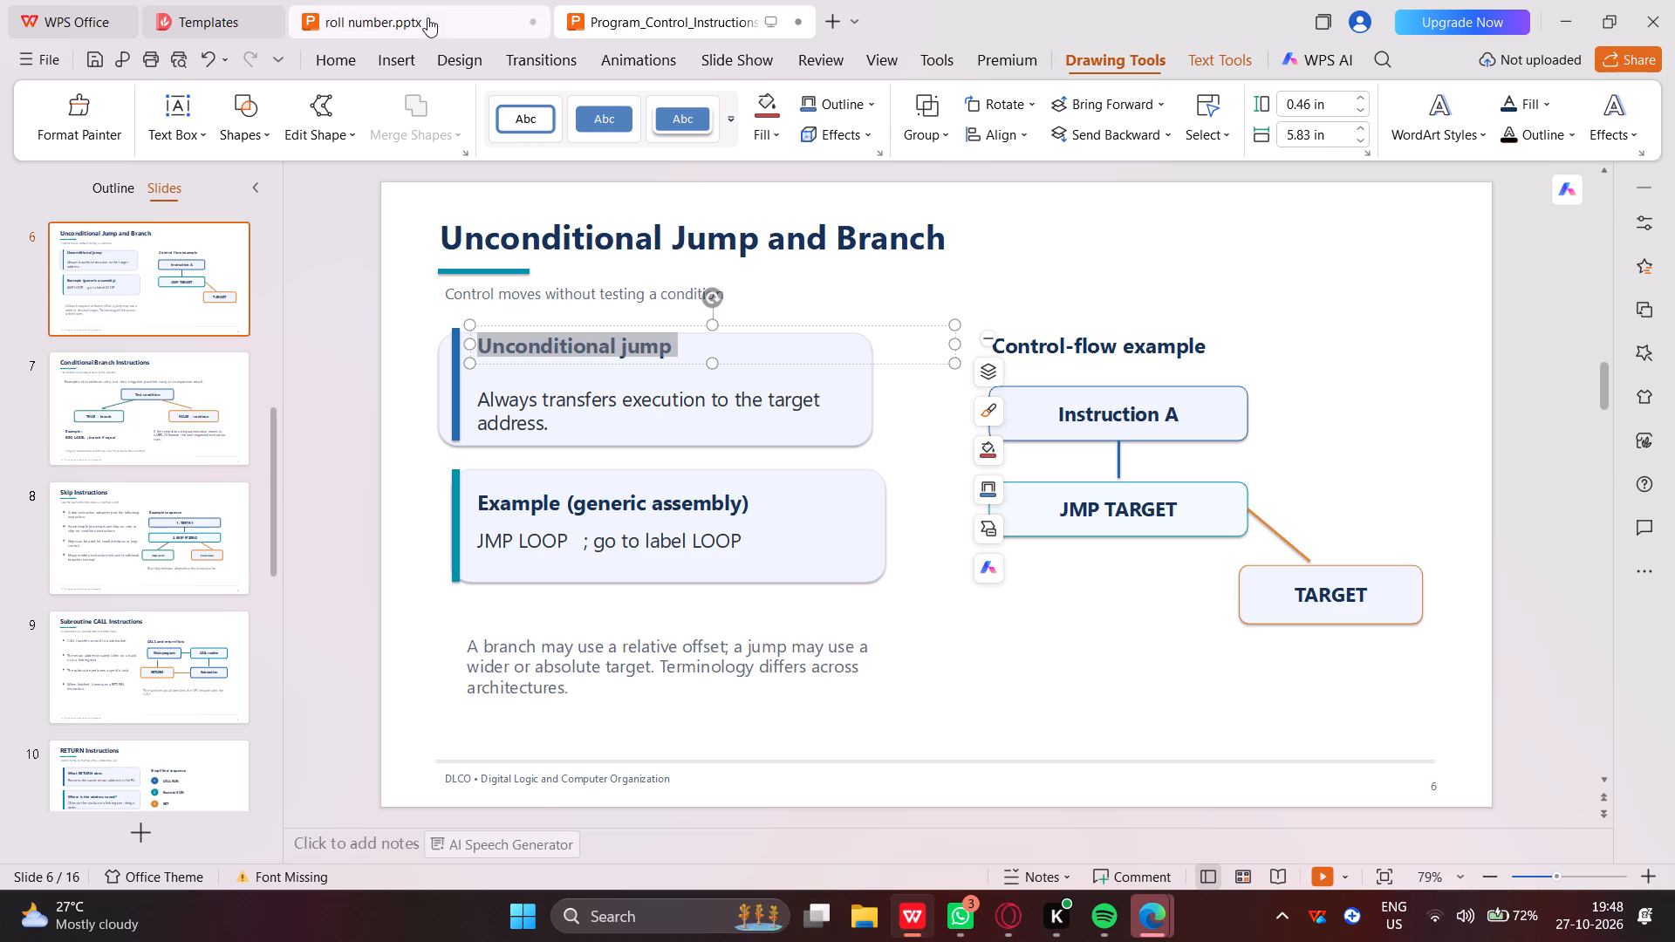
Paste "Unconditional jump" as the first bullet in the body of slide 7 in roll number.pptx.
{"action": "left_click", "coordinate": [427, 17]}
{"action": "left_click", "coordinate": [766, 408]}
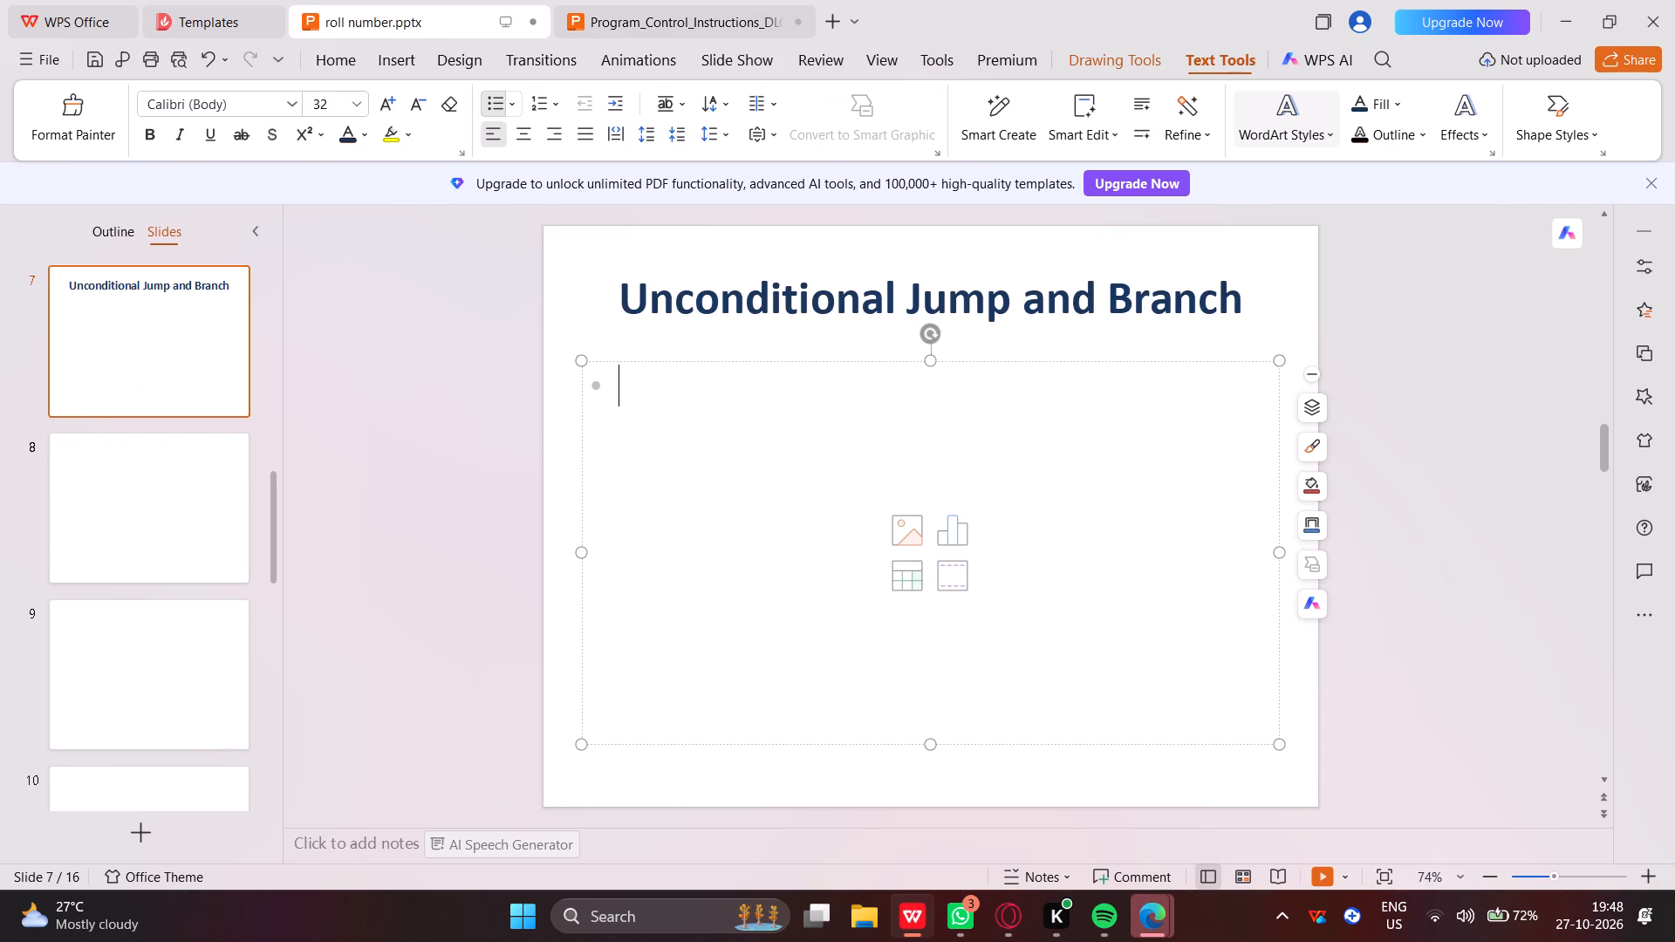
{"action": "key", "text": "ctrl+v"}
{"action": "left_click", "coordinate": [766, 408], "text": "ctrl"}
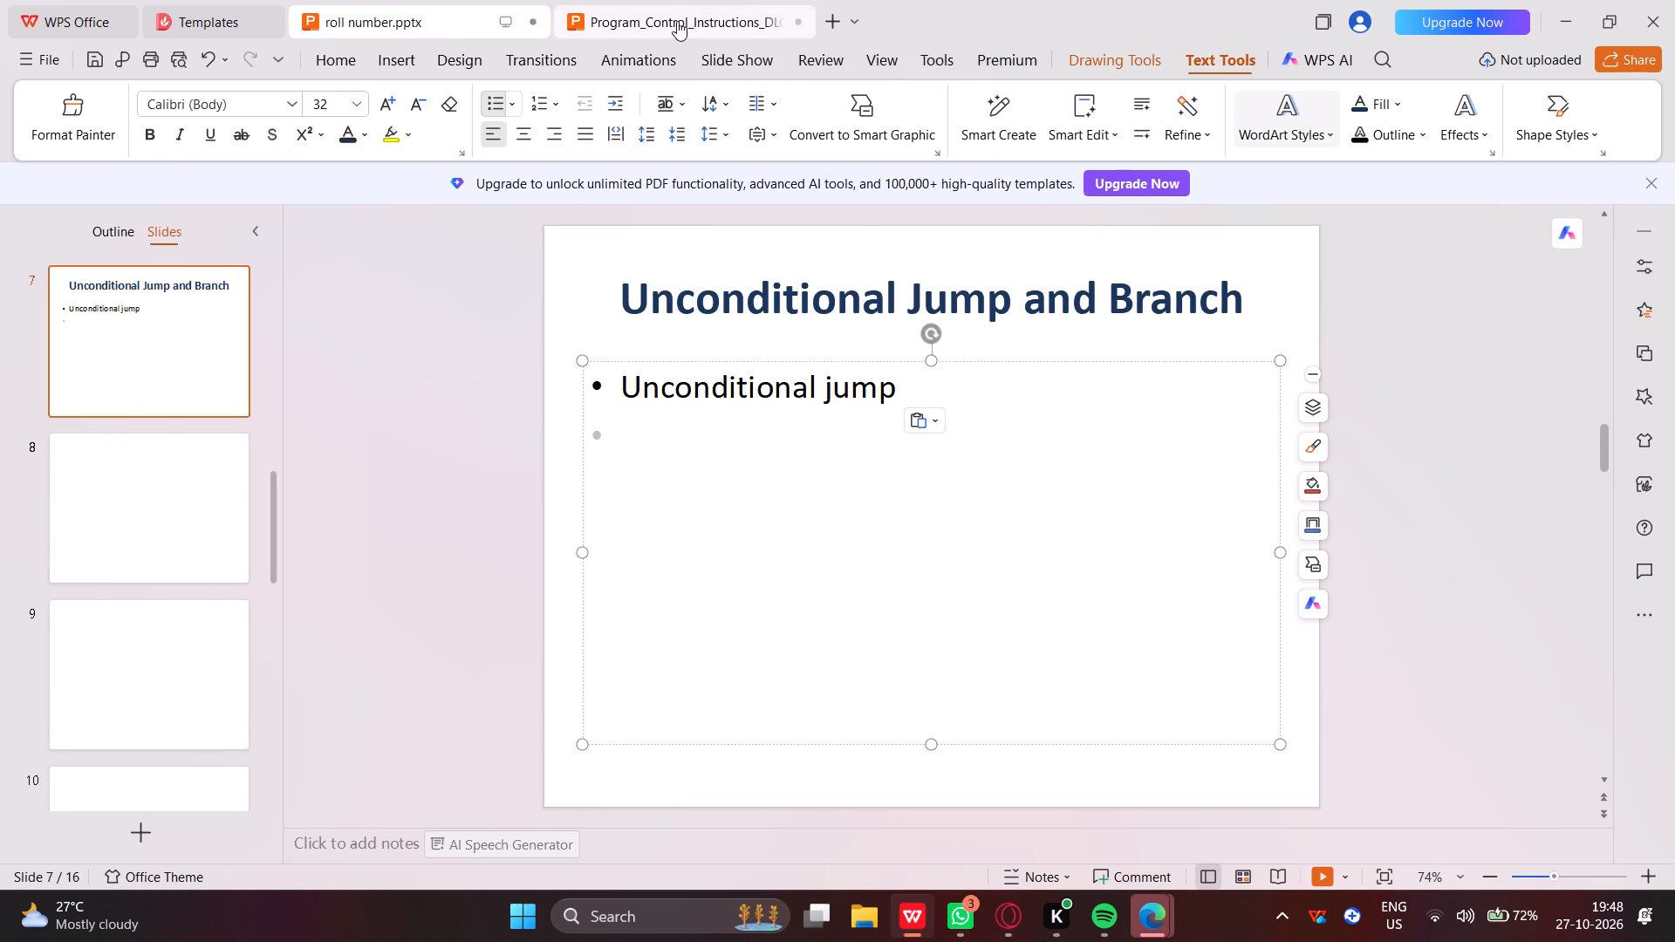
Copy the sentence "Always transfers execution to the target address." from the Unconditional jump card in the downloaded deck.
{"action": "left_click", "coordinate": [677, 21]}
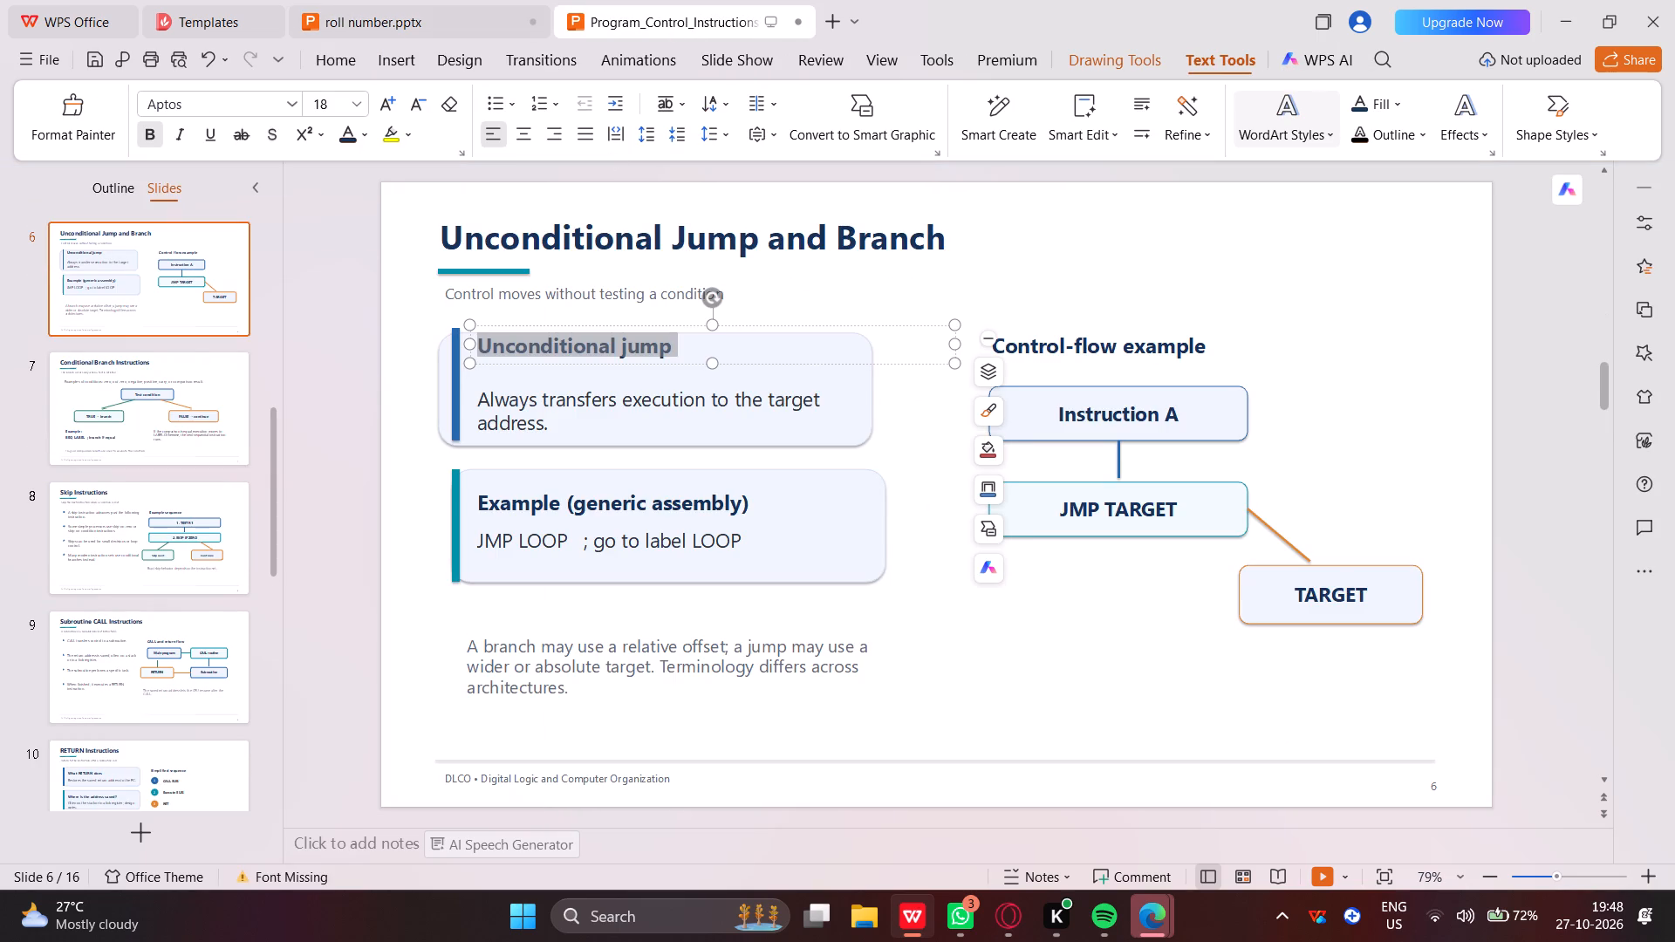
{"action": "left_click_drag", "start_coordinate": [480, 394], "coordinate": [553, 428]}
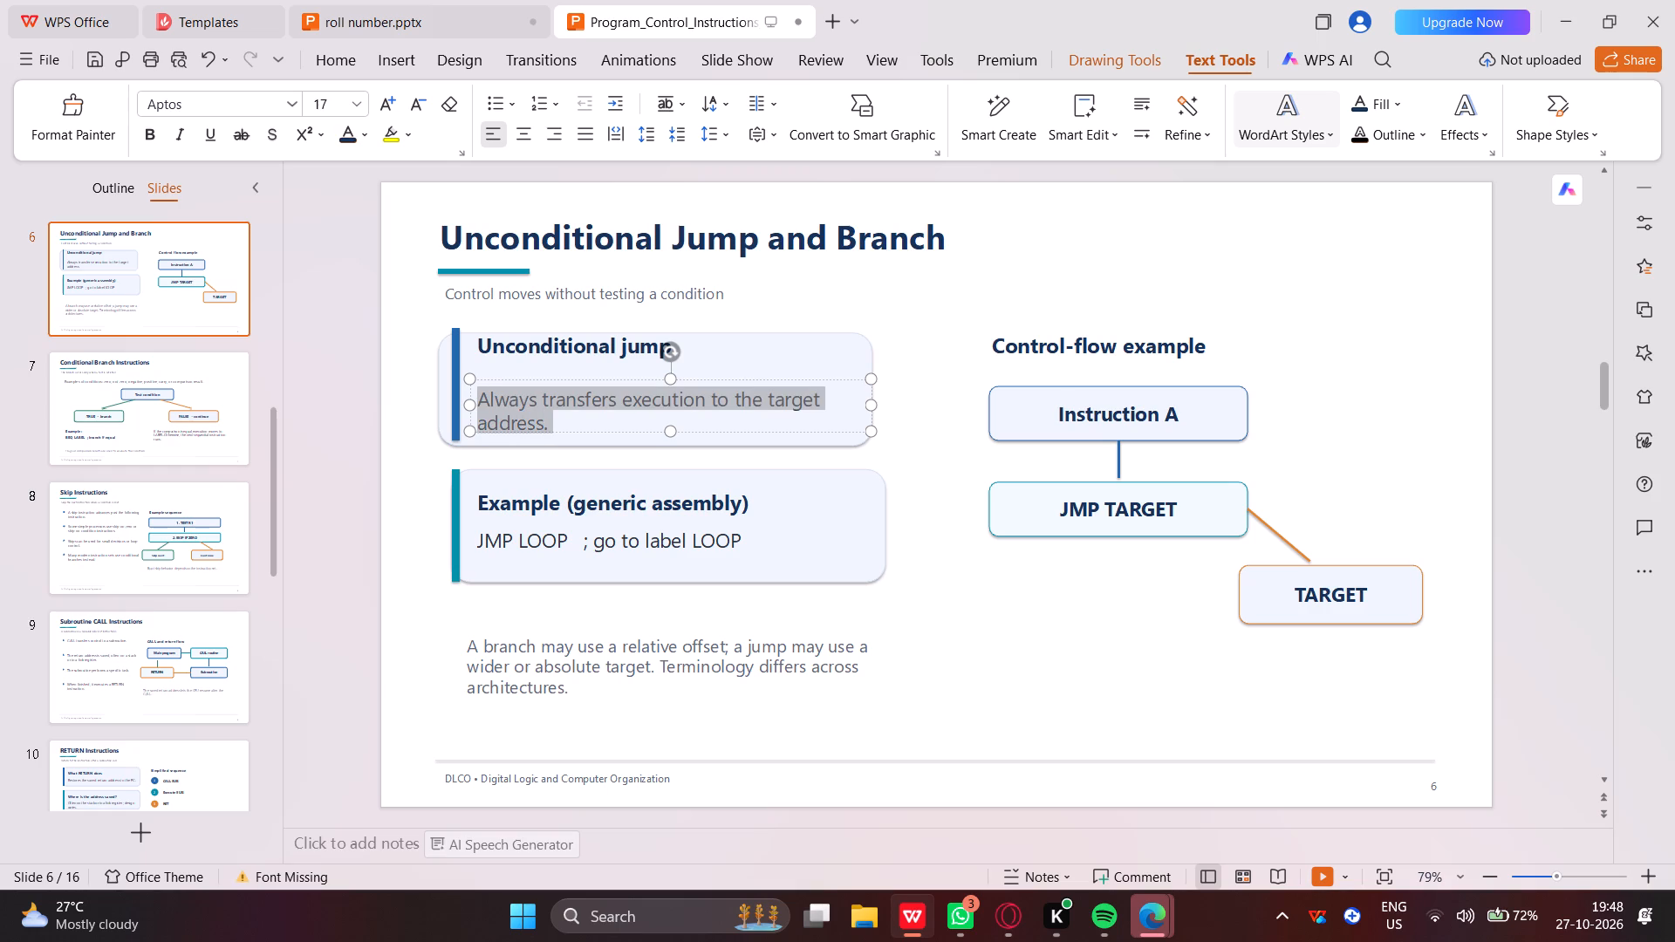
{"action": "key", "text": "ctrl+c"}
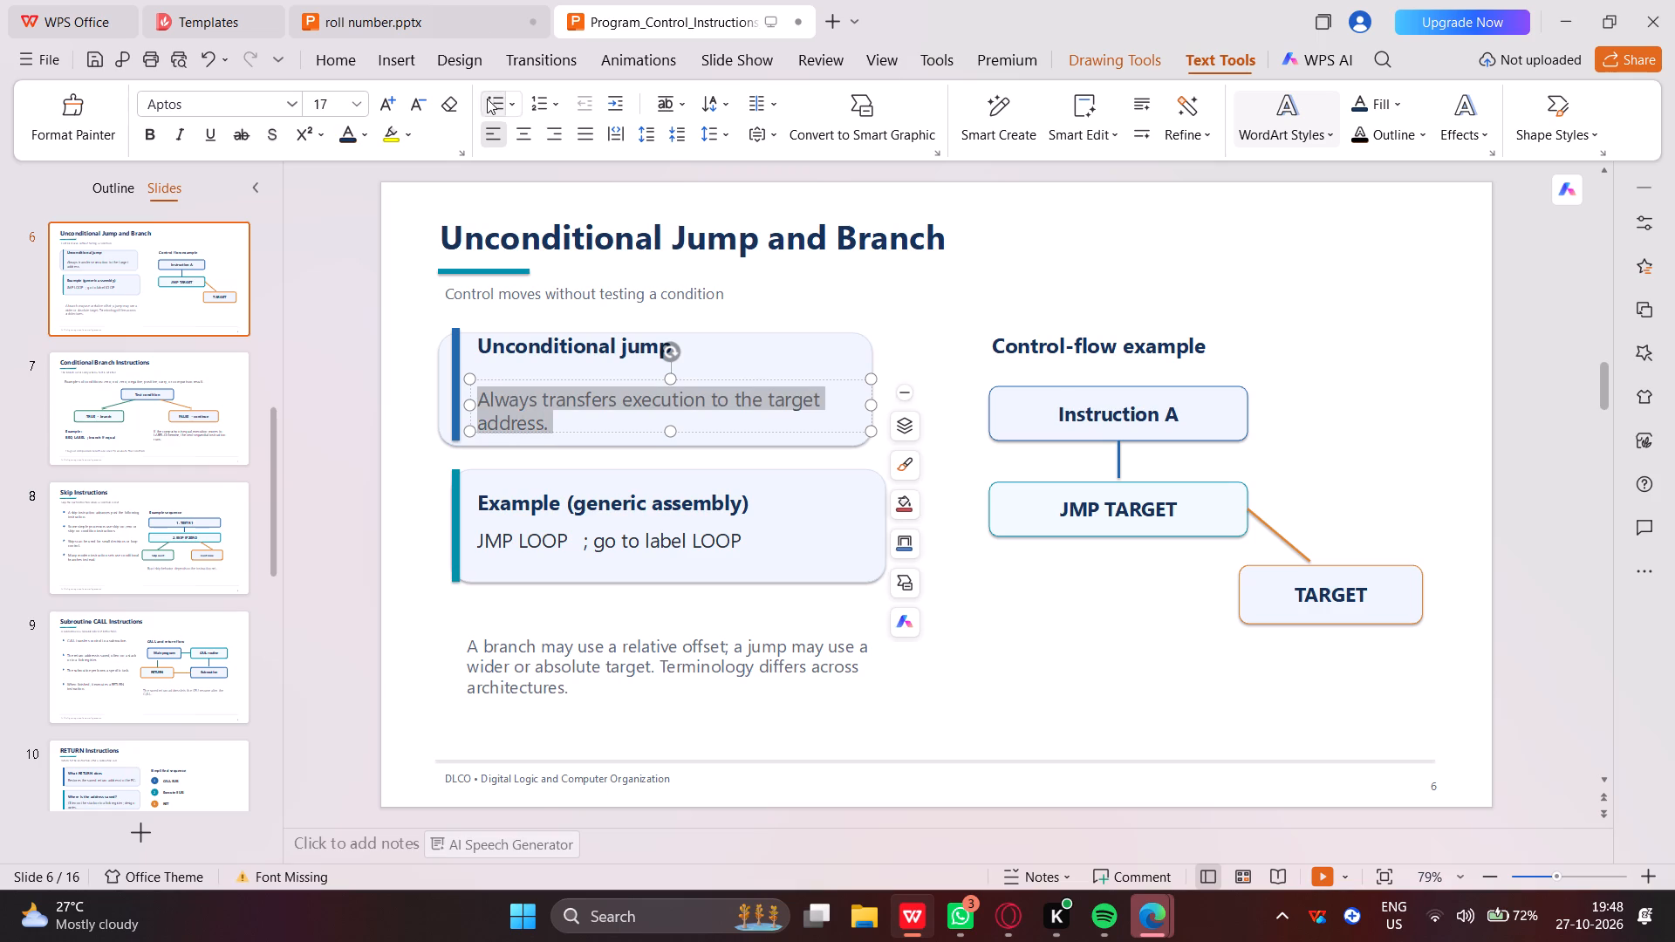
On slide 7 of roll number.pptx, add a colon after "Unconditional jump" and paste the copied sentence "Always transfers execution to the target address.".
{"action": "left_click", "coordinate": [470, 13]}
{"action": "left_click", "coordinate": [908, 401]}
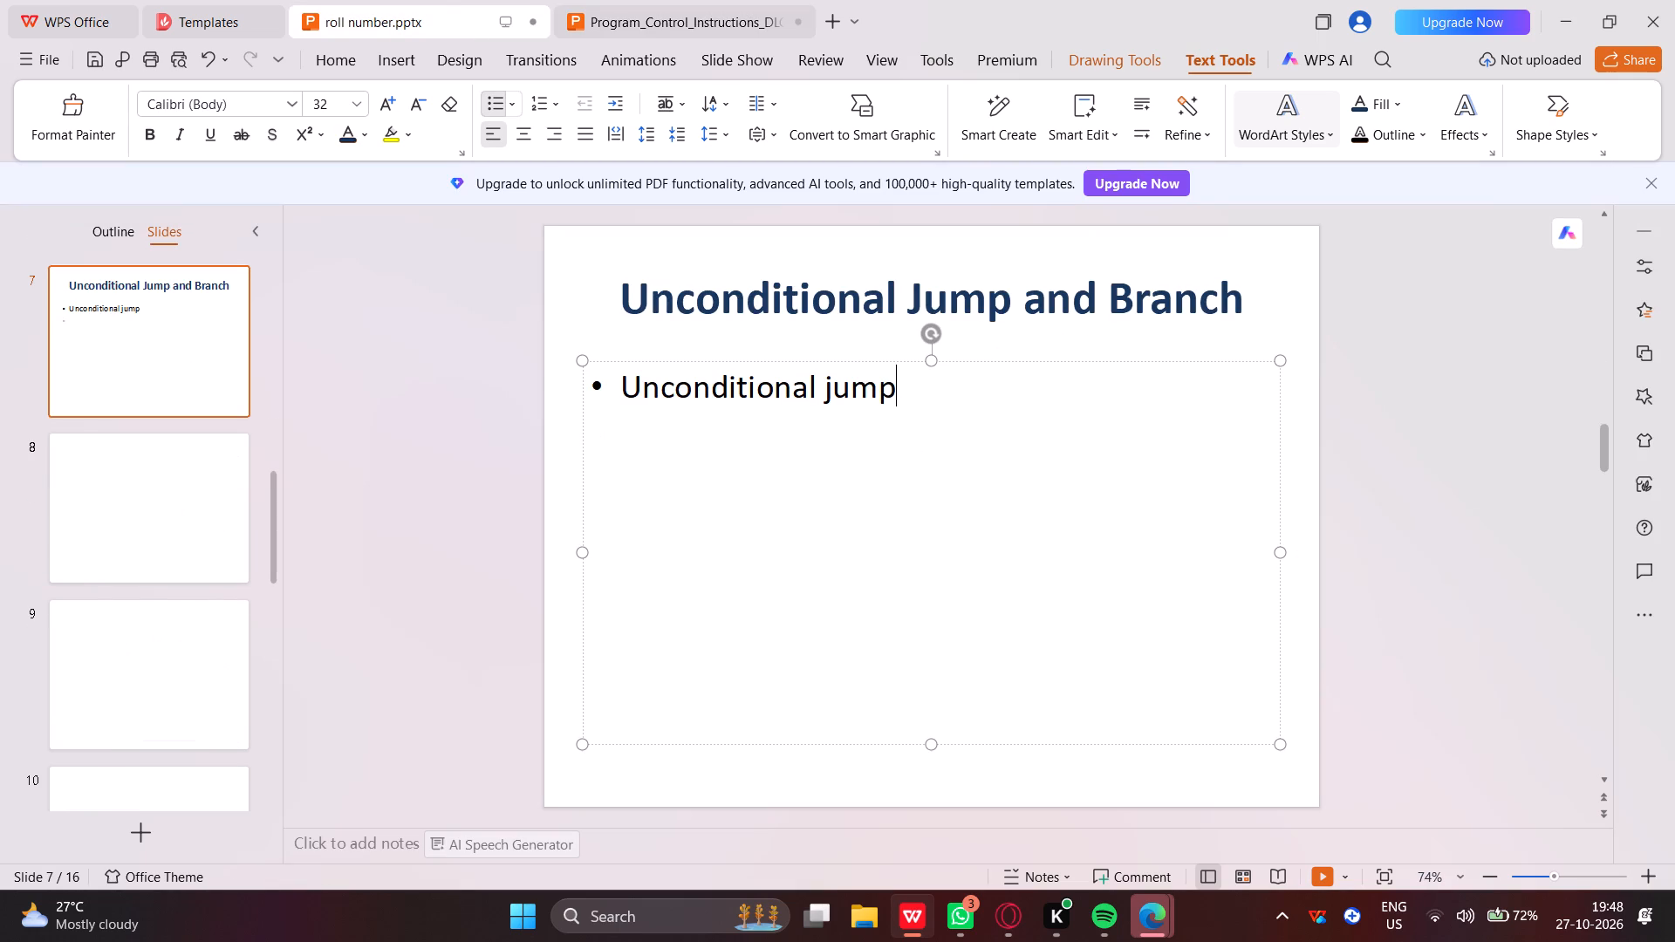
{"action": "key", "text": "space"}
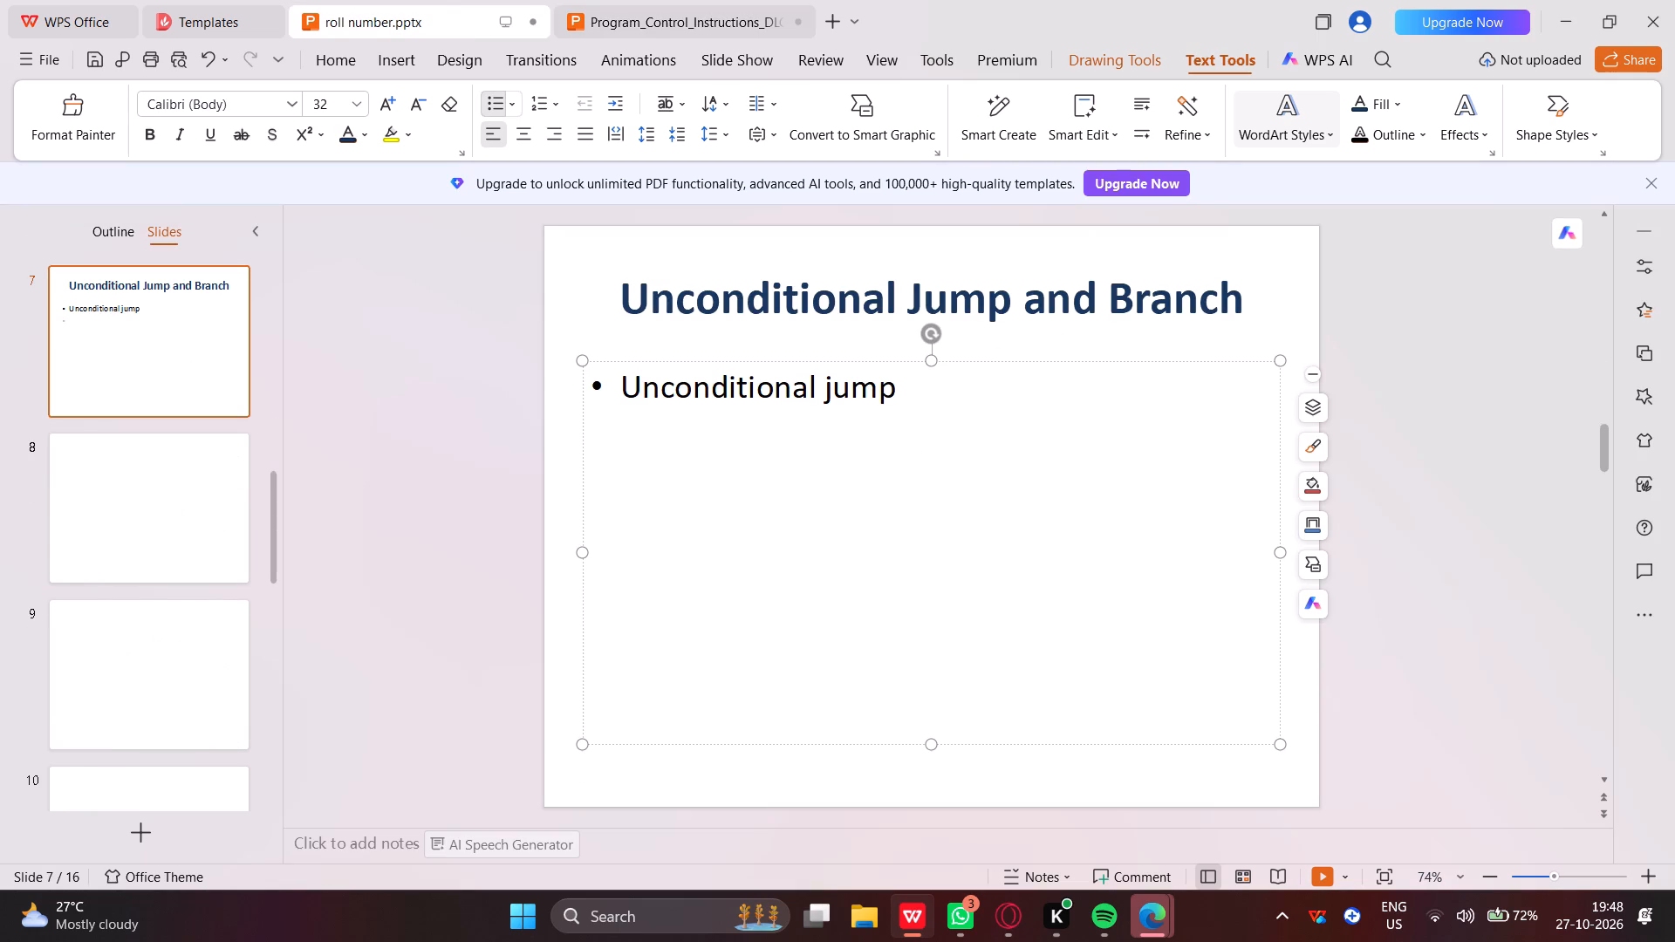
{"action": "key", "text": "shift+colon"}
{"action": "key", "text": "ctrl+v"}
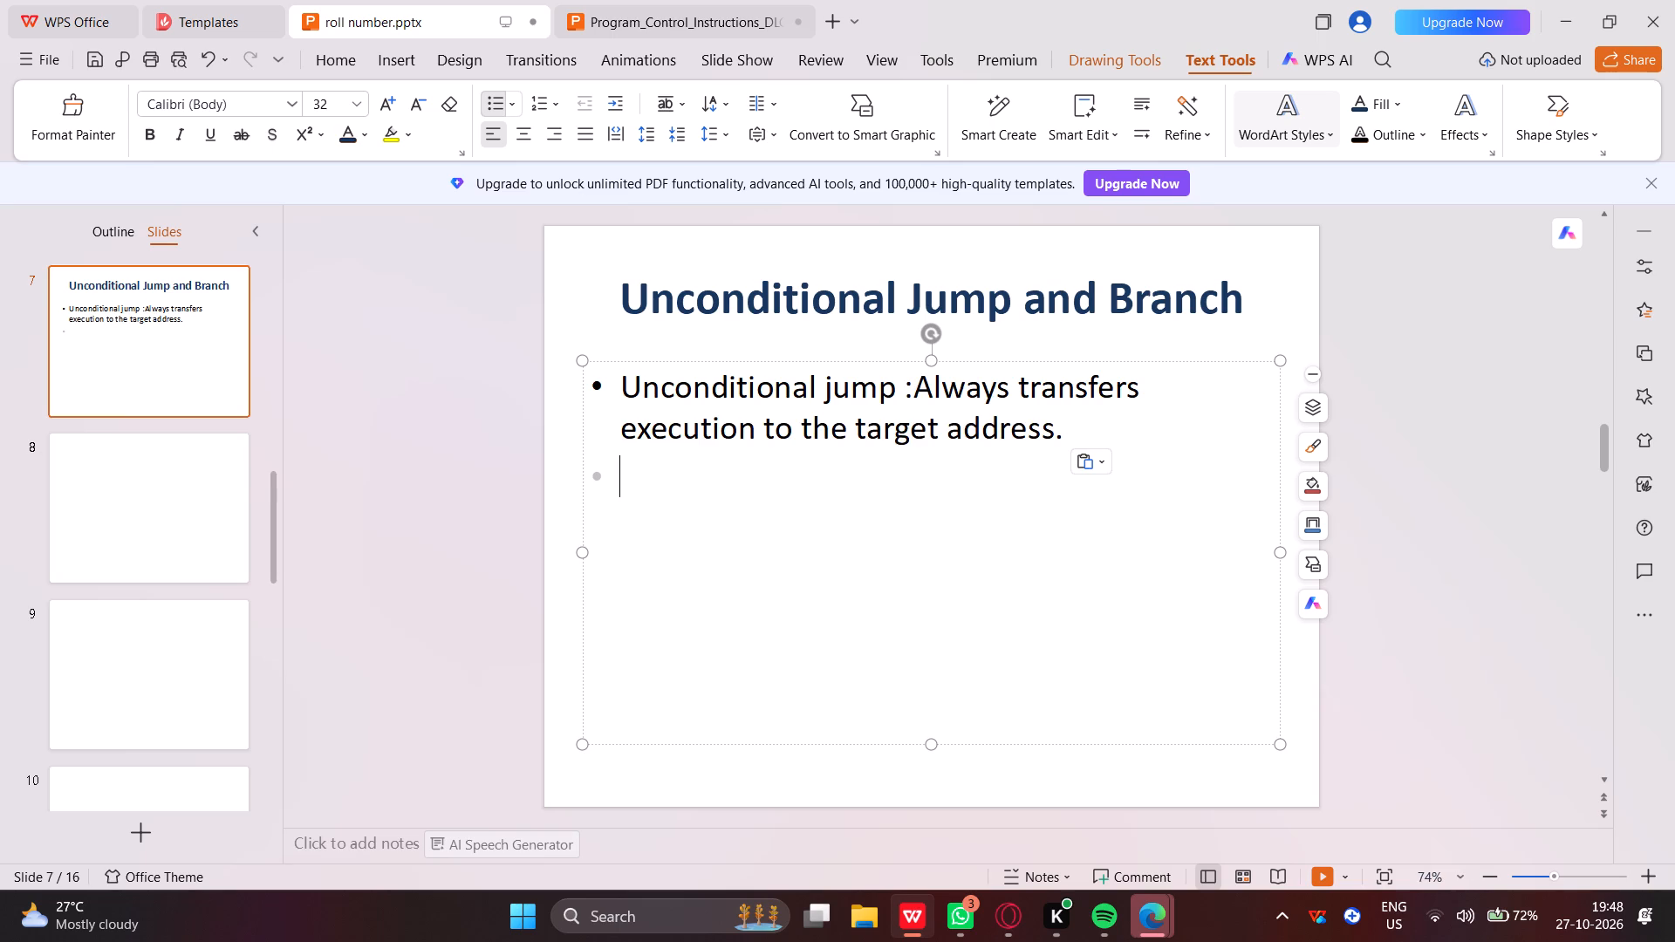
Widen the body text box on slide 7 to span nearly the full width of the slide.
{"action": "left_click_drag", "start_coordinate": [585, 556], "coordinate": [548, 556]}
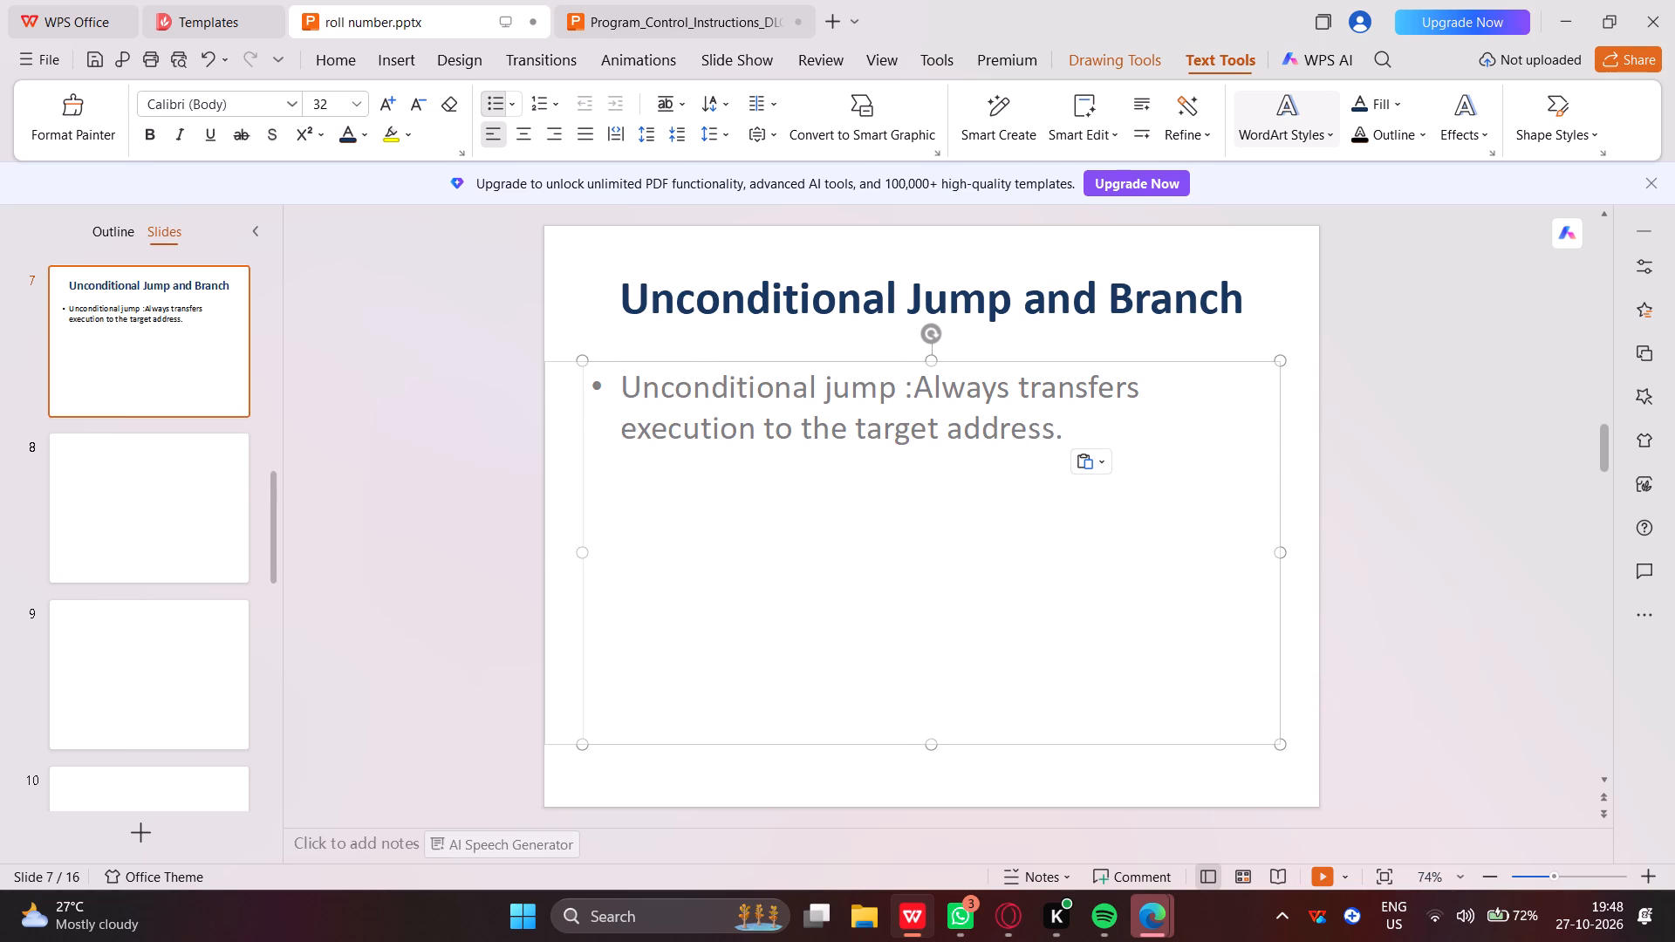
{"action": "left_click_drag", "start_coordinate": [1283, 560], "coordinate": [1315, 555]}
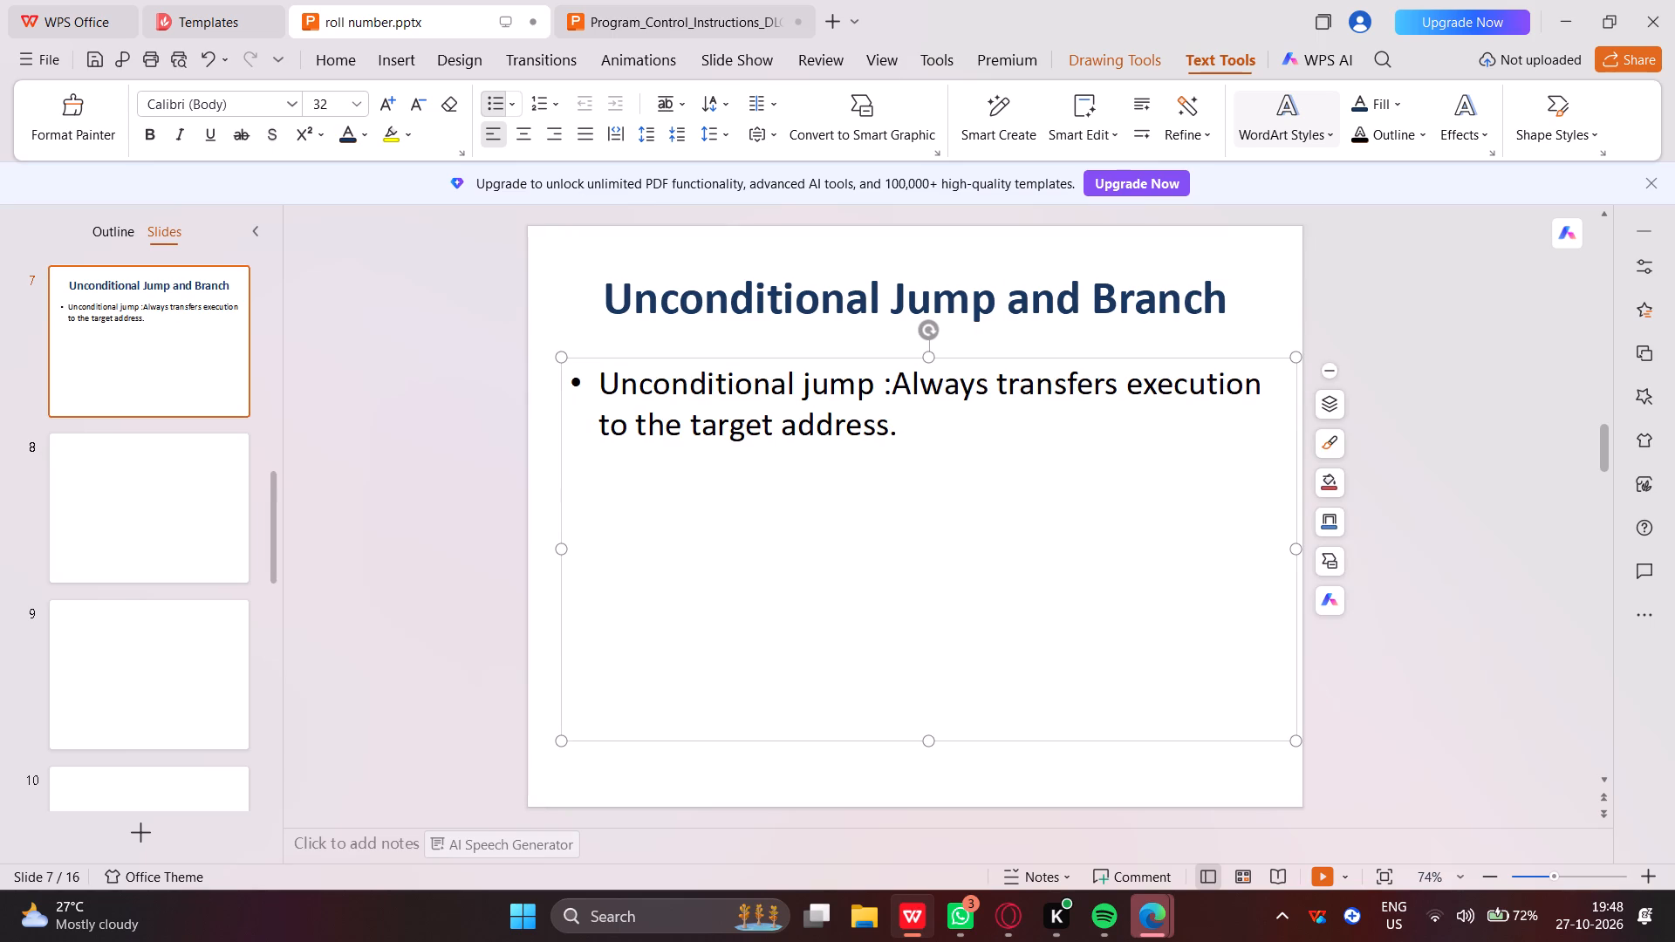
{"action": "left_click_drag", "start_coordinate": [566, 553], "coordinate": [531, 552]}
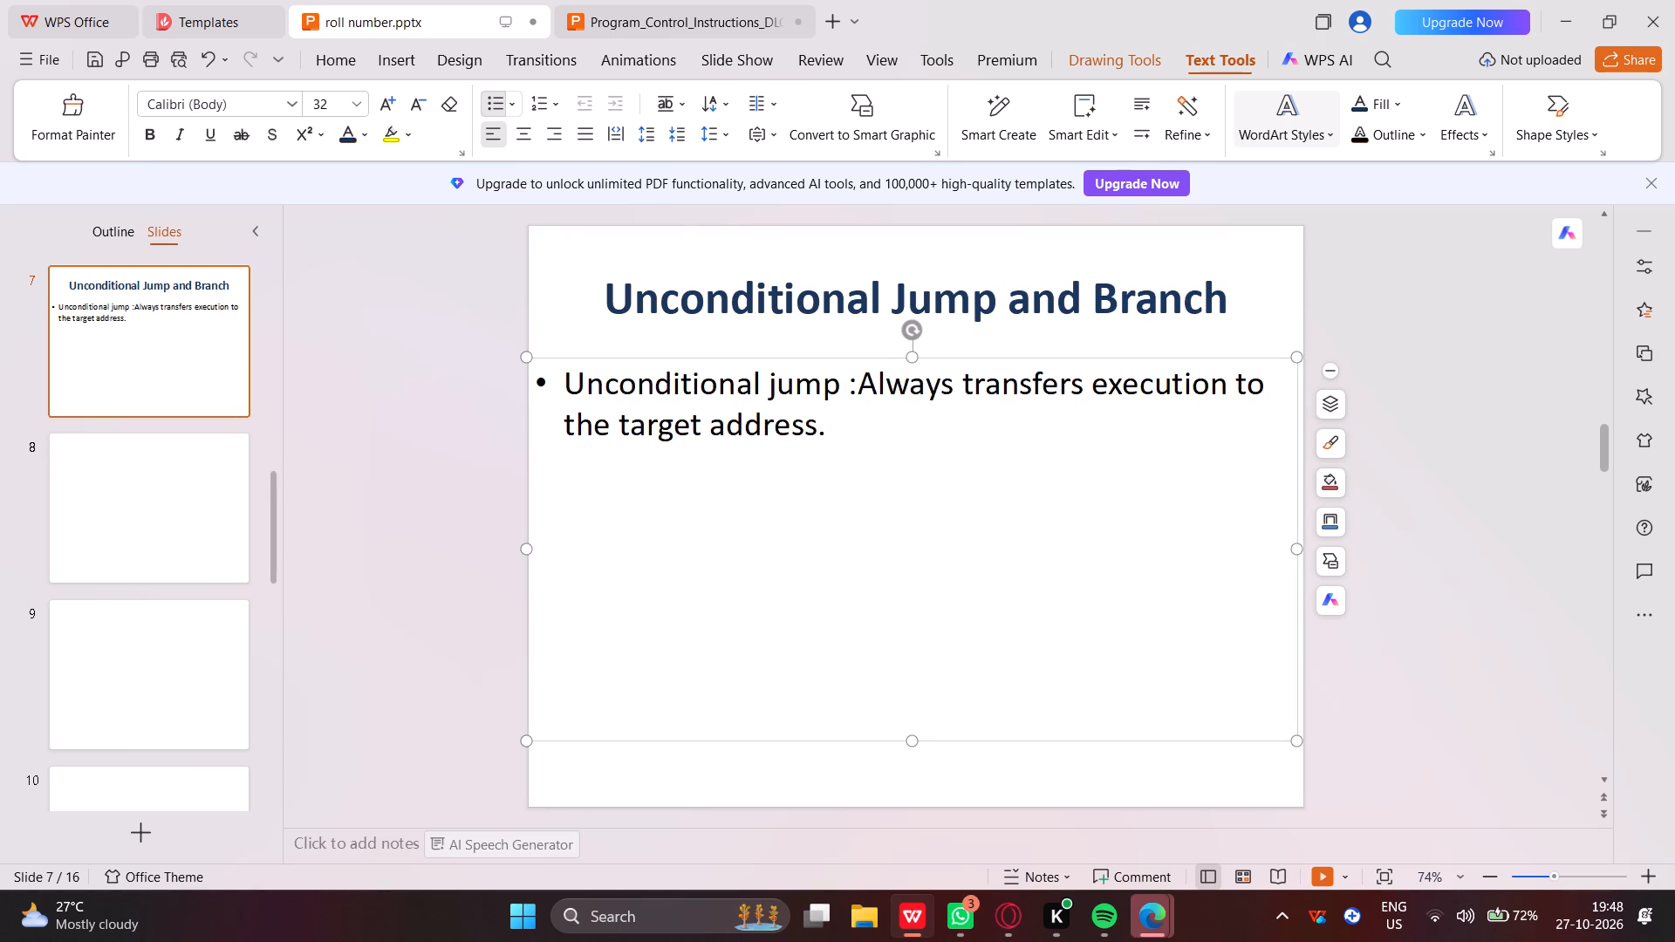
Bold the words "Unconditional jump" in the first bullet of slide 7.
{"action": "left_click_drag", "start_coordinate": [843, 379], "coordinate": [561, 352]}
{"action": "left_click", "coordinate": [141, 125]}
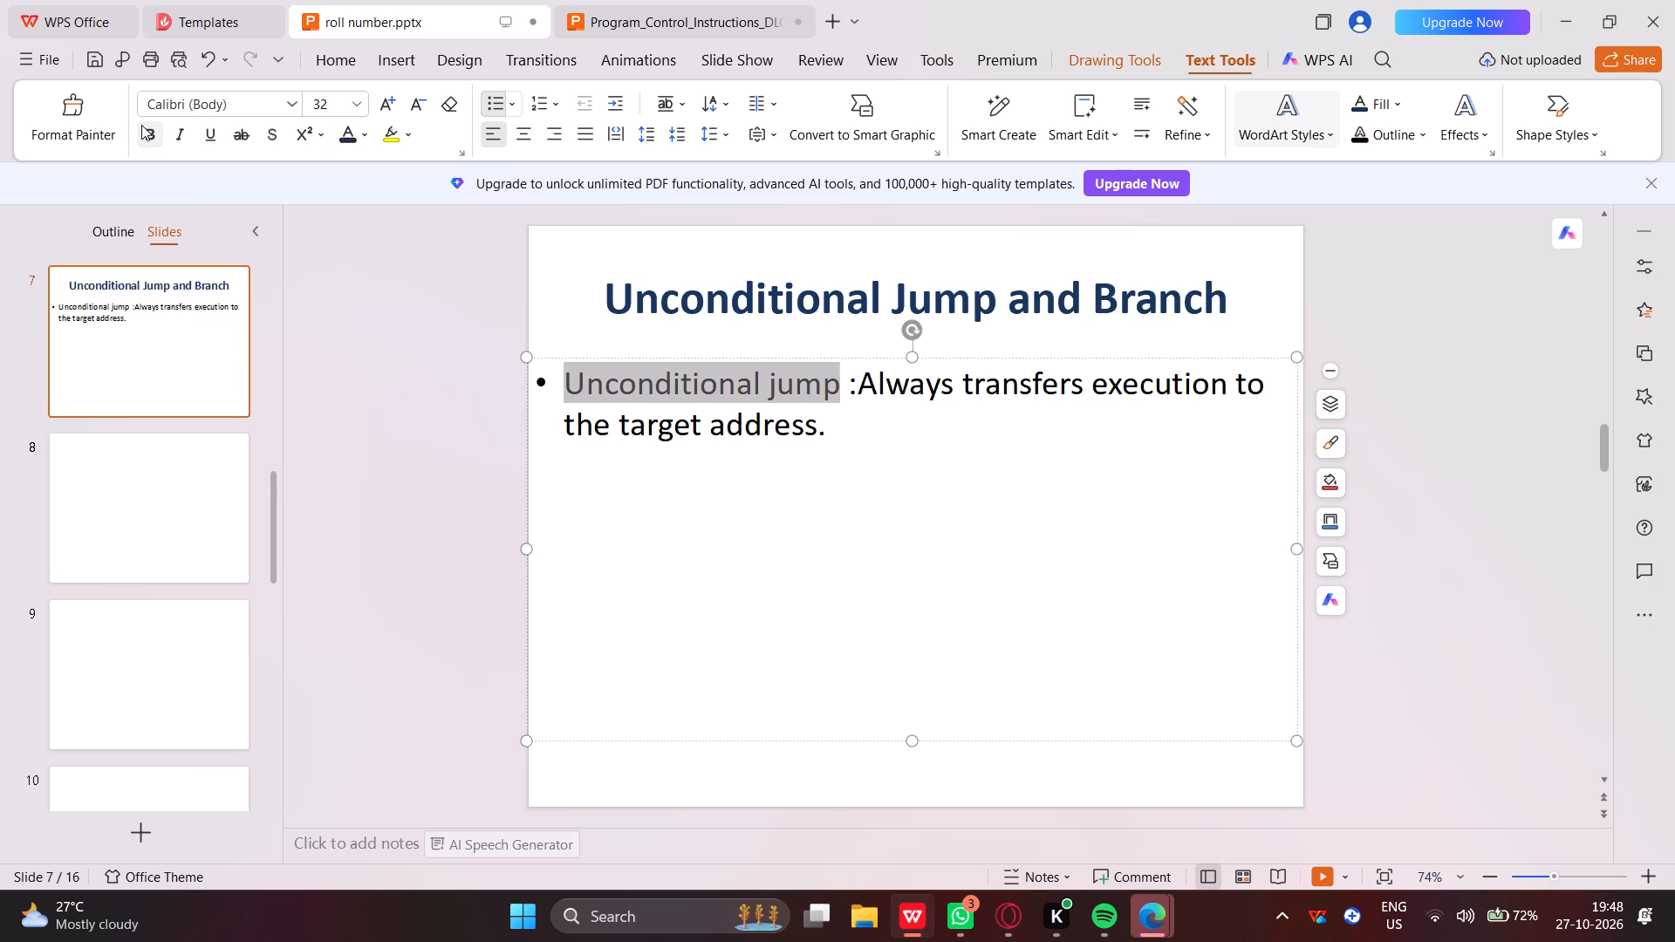
{"action": "left_click", "coordinate": [1405, 347]}
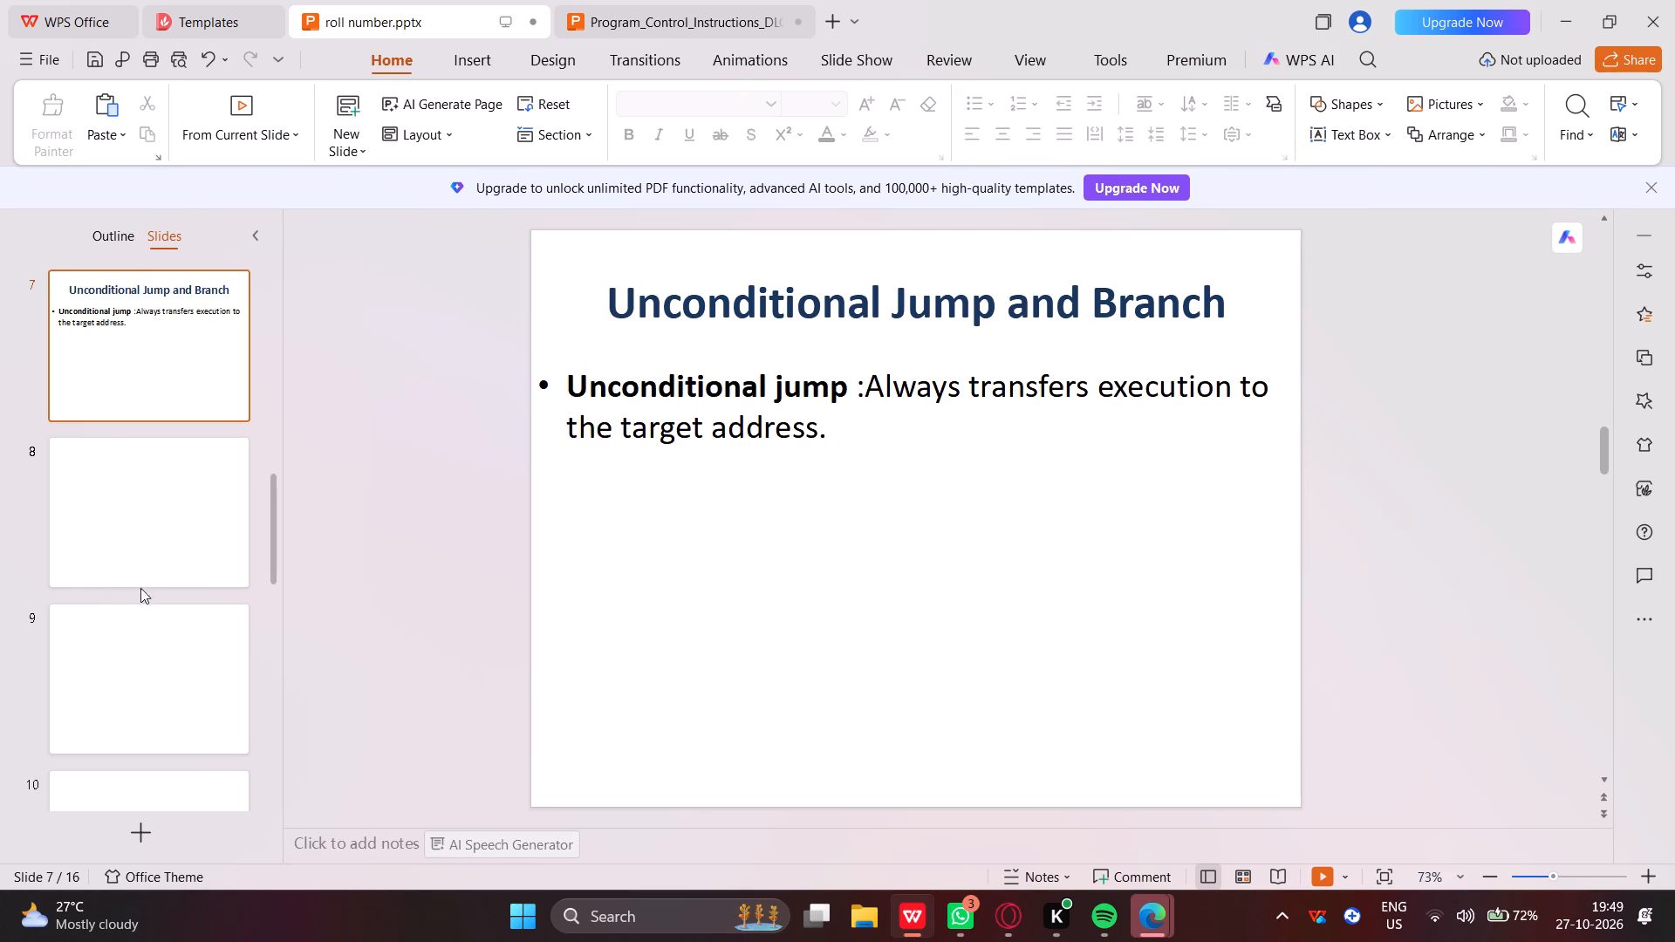
Bold the terms Jump / Branch, Conditional Branch, Skip, CALL and RETURN in the bullets on slide 6.
{"action": "scroll", "coordinate": [118, 523], "scroll_direction": "up", "scroll_amount": 1}
{"action": "left_click", "coordinate": [155, 358]}
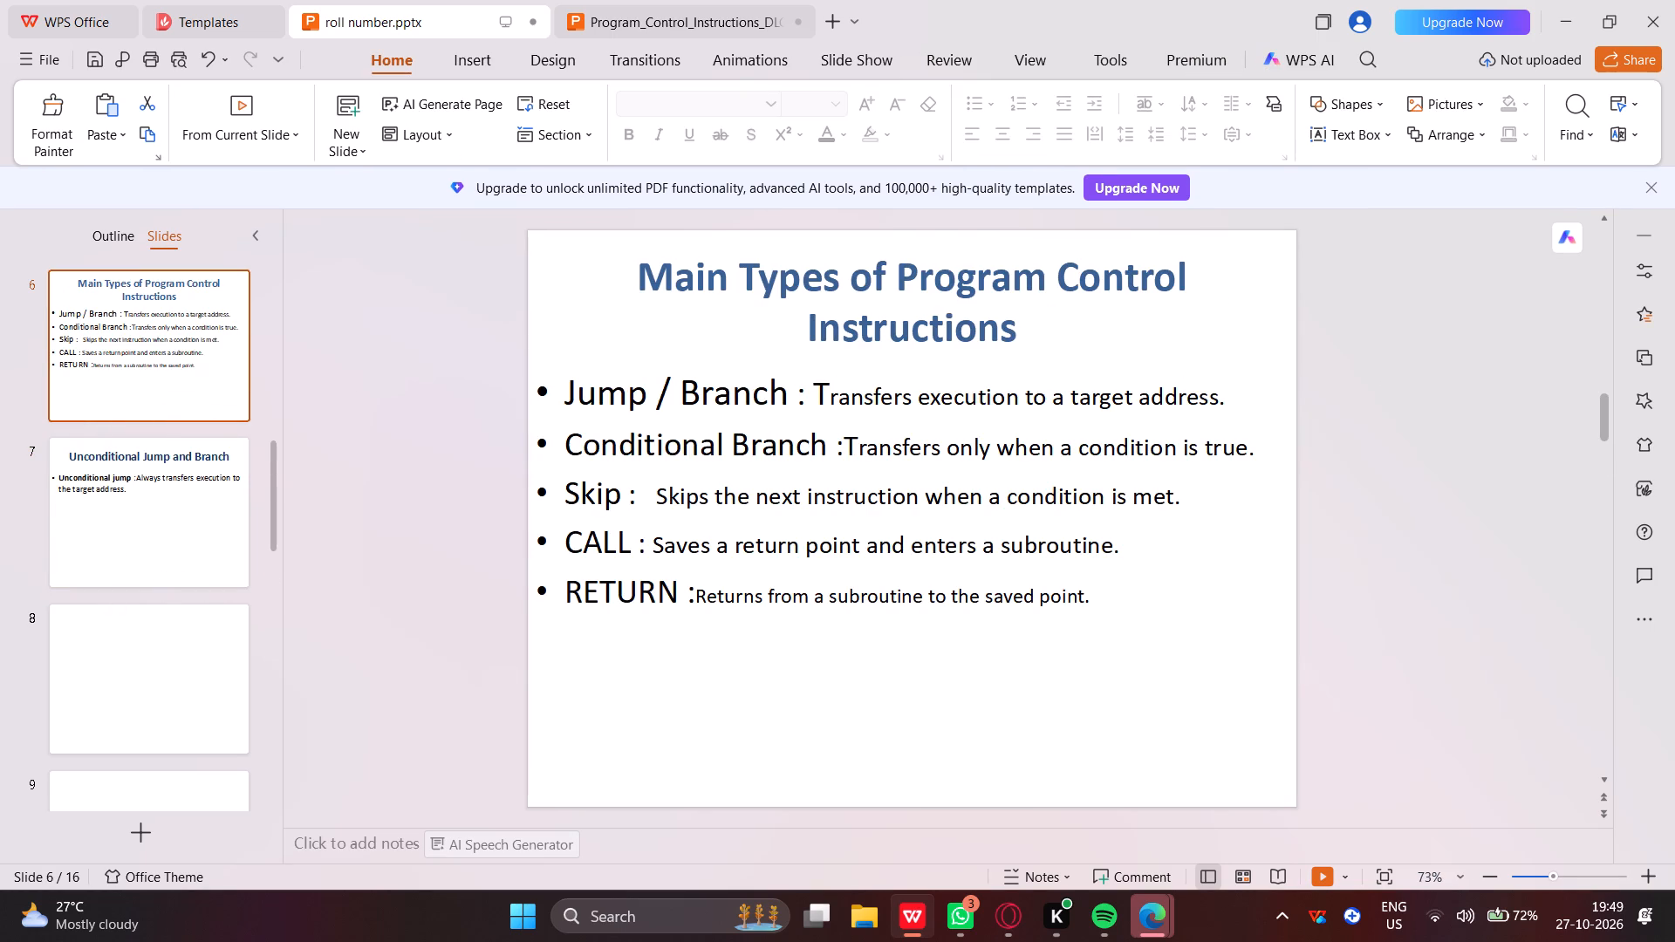
{"action": "left_click_drag", "start_coordinate": [784, 382], "coordinate": [556, 414]}
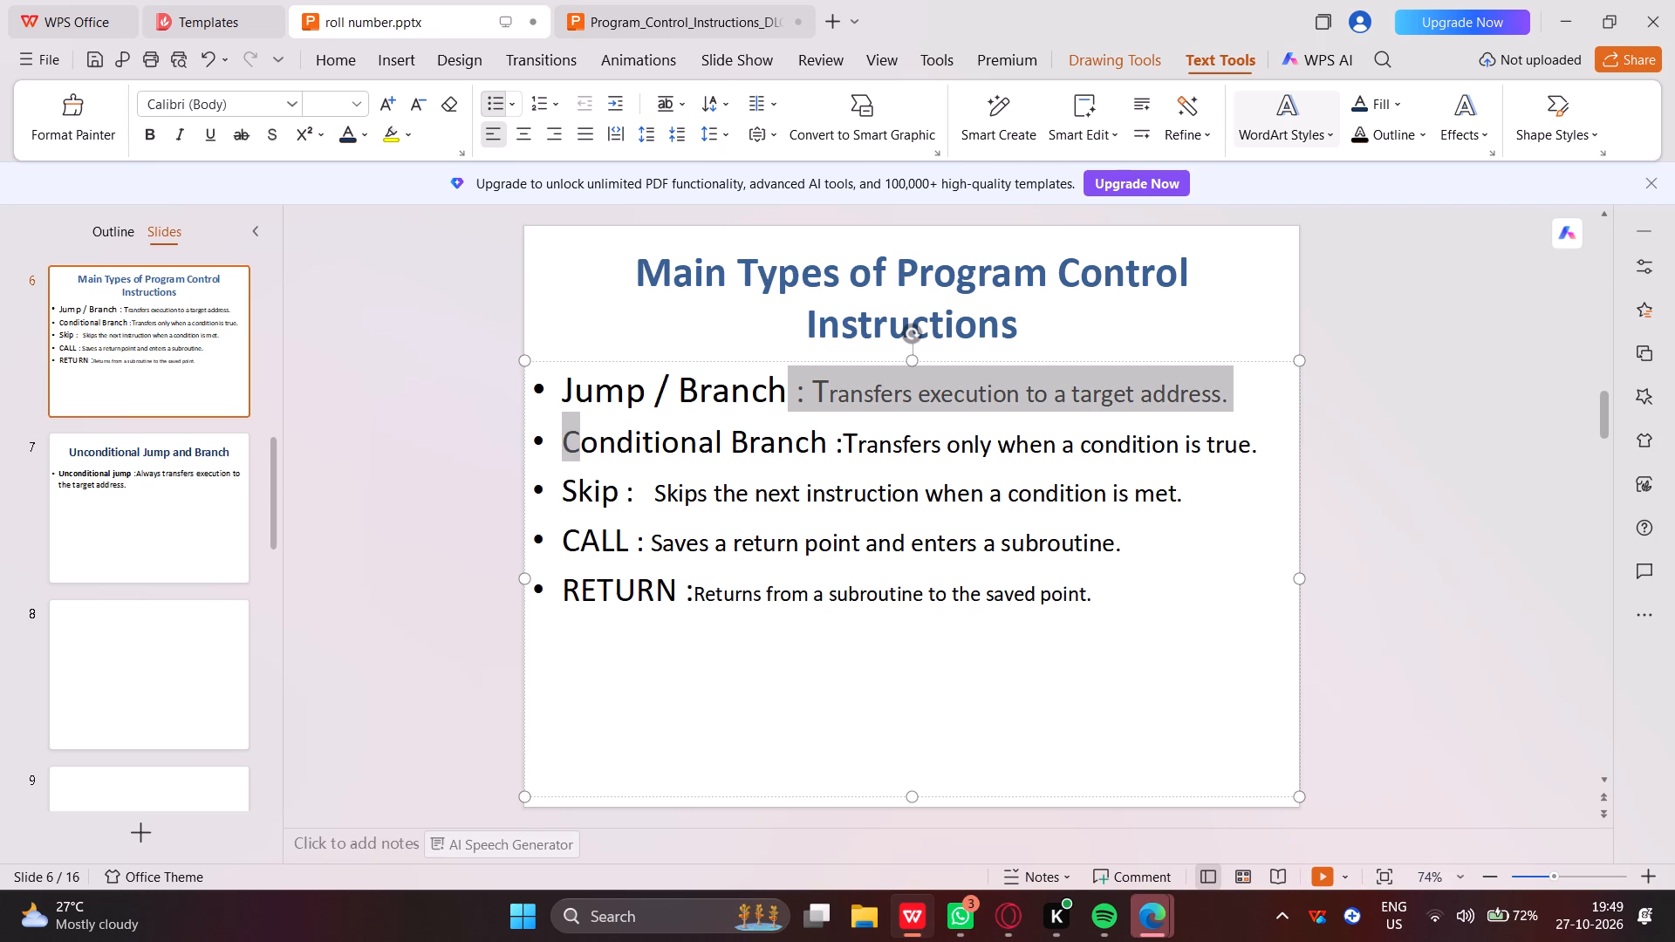
{"action": "left_click_drag", "start_coordinate": [556, 414], "coordinate": [552, 391]}
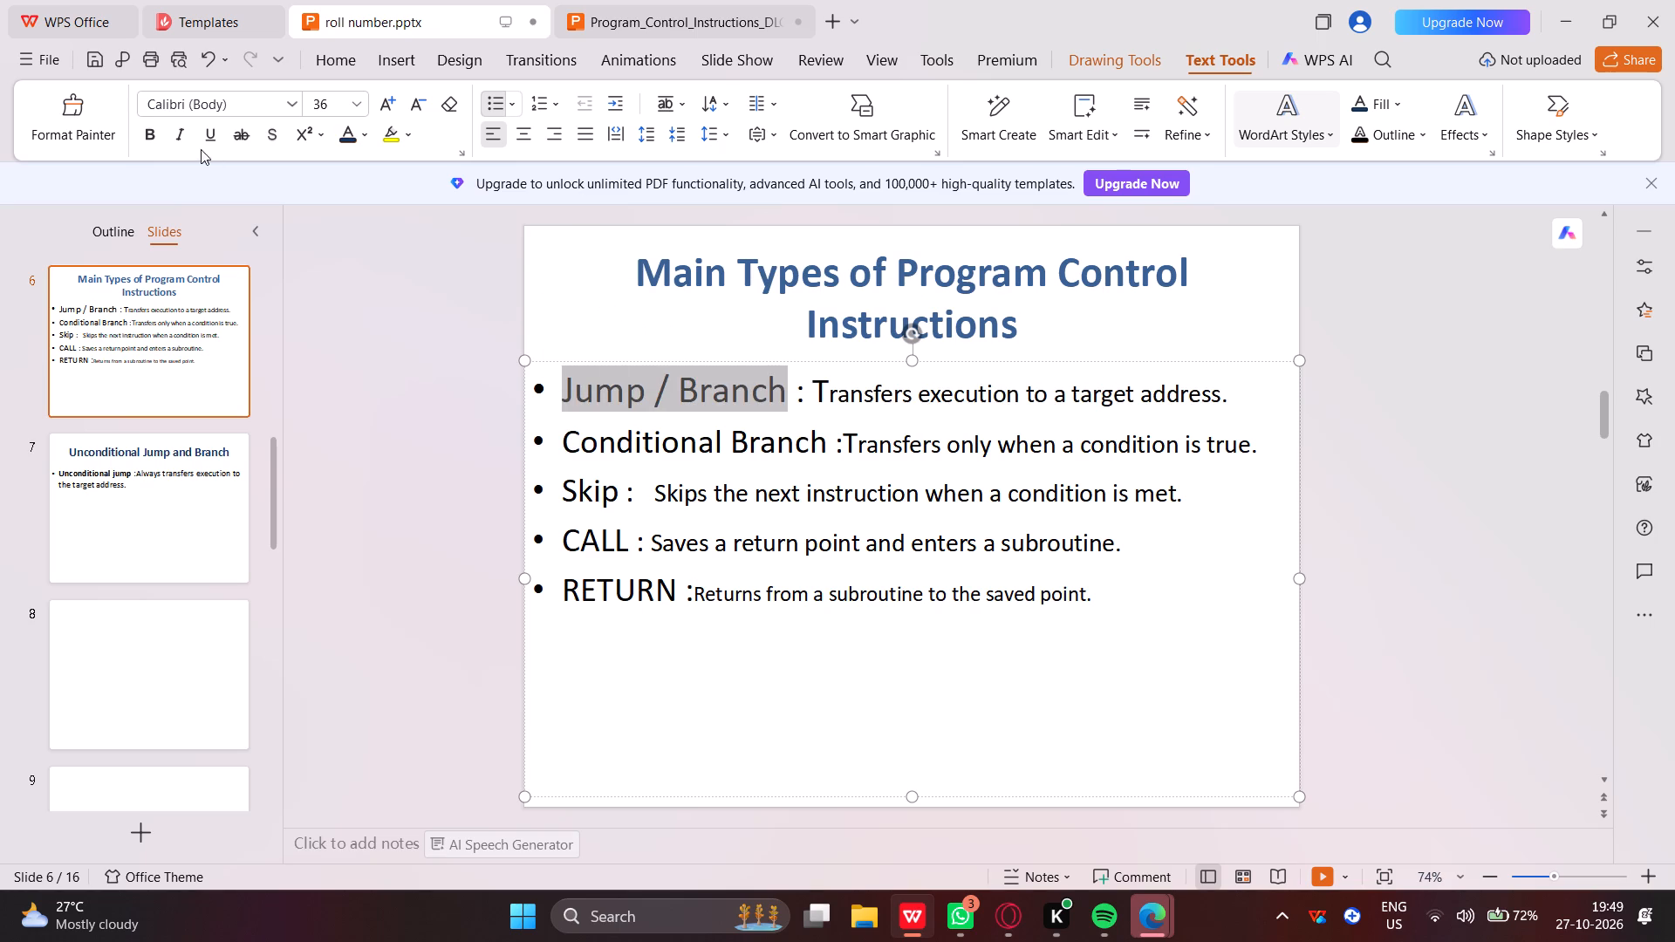
{"action": "left_click", "coordinate": [145, 130]}
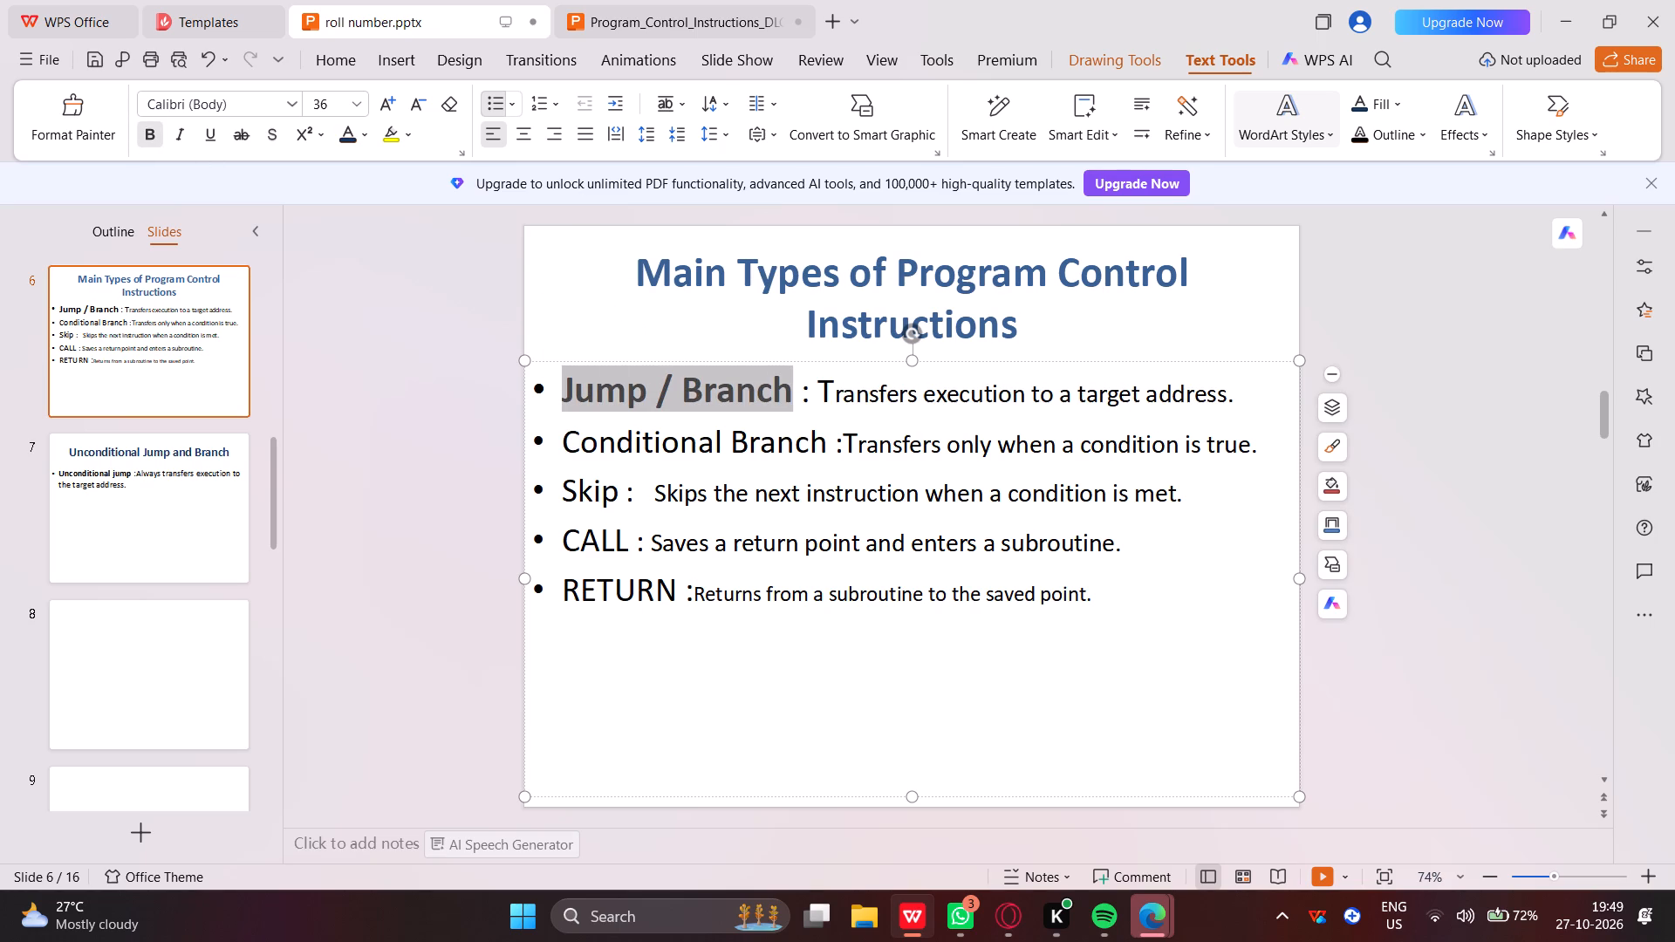
{"action": "left_click_drag", "start_coordinate": [828, 444], "coordinate": [553, 431]}
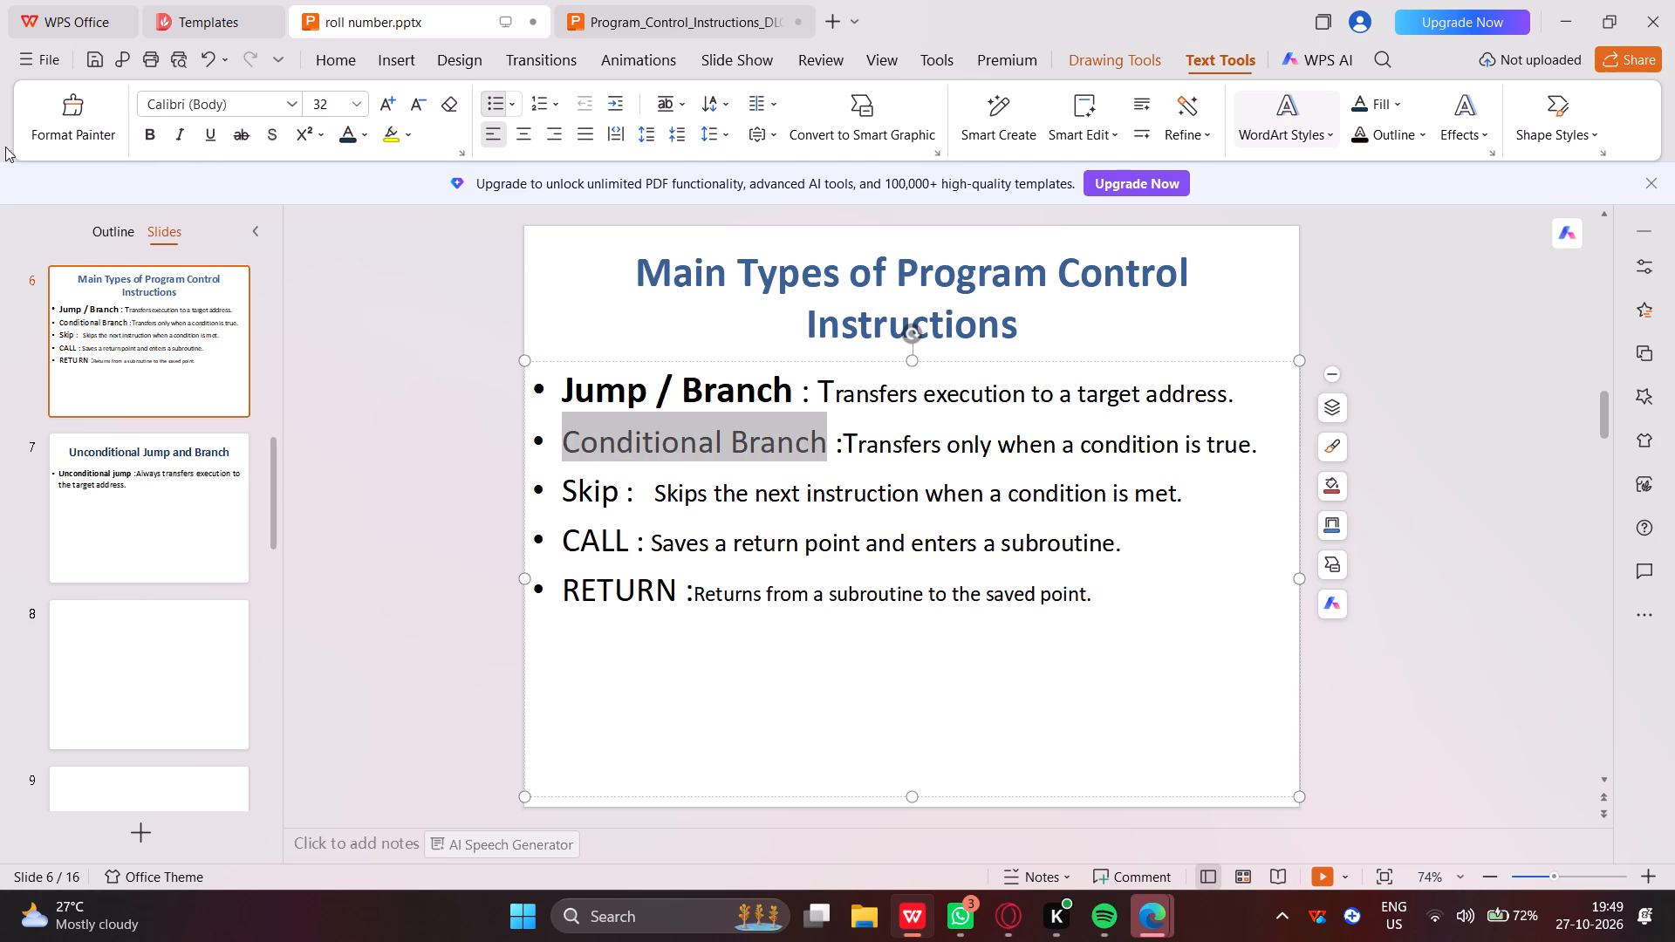
{"action": "left_click", "coordinate": [157, 126]}
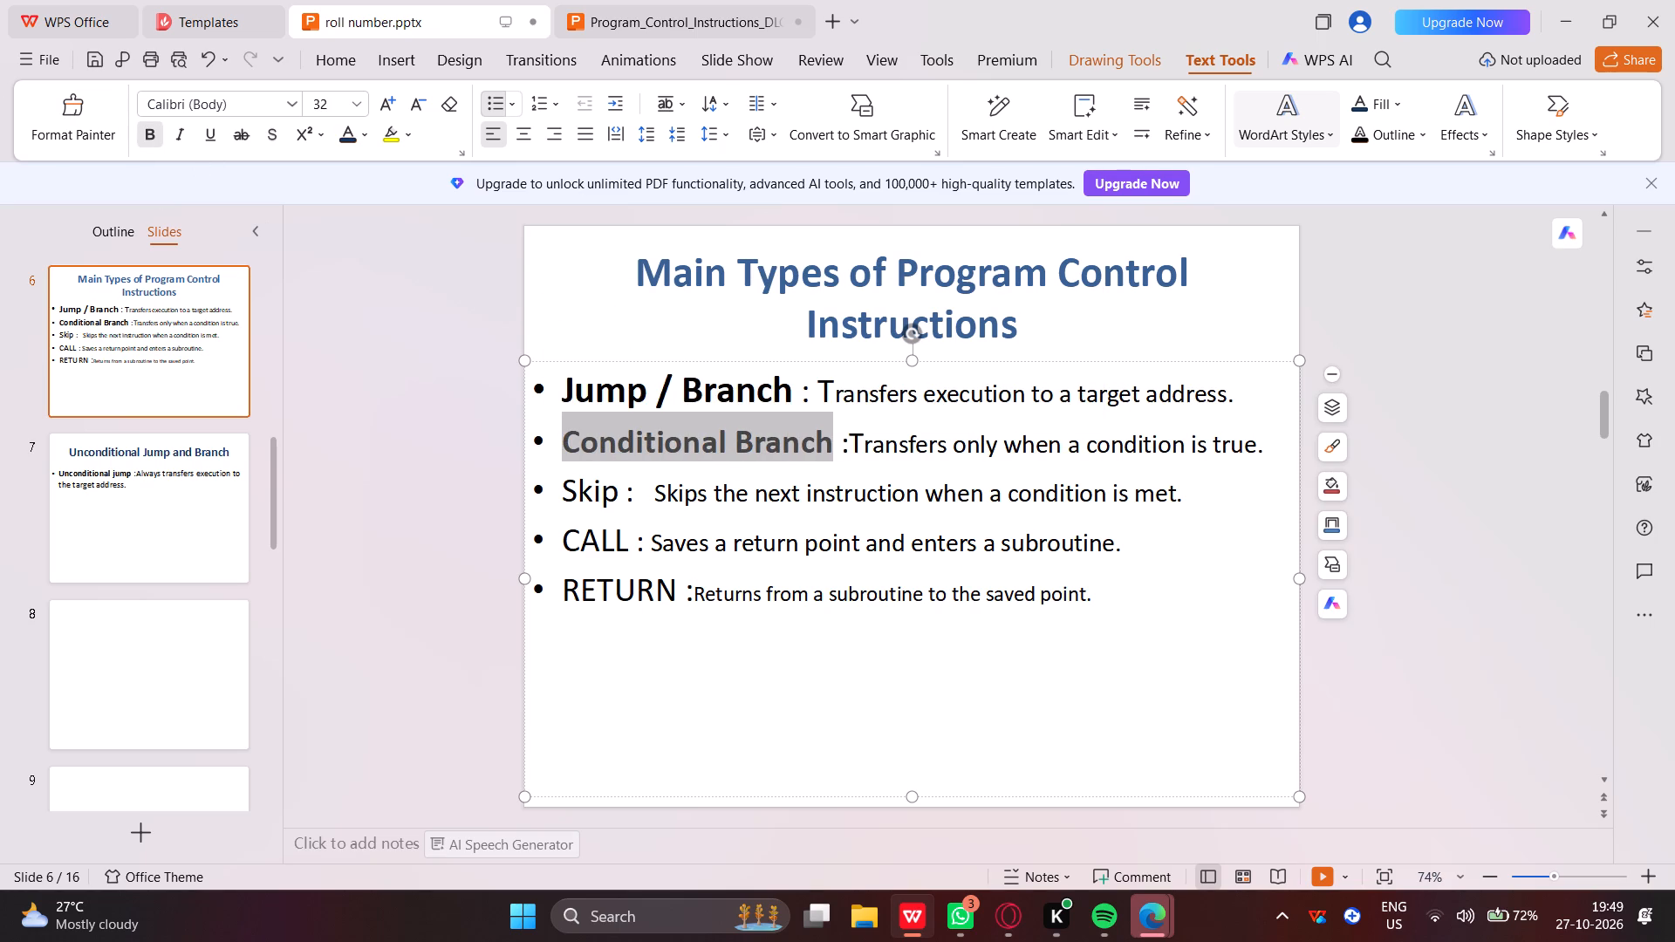
{"action": "left_click_drag", "start_coordinate": [625, 493], "coordinate": [541, 499]}
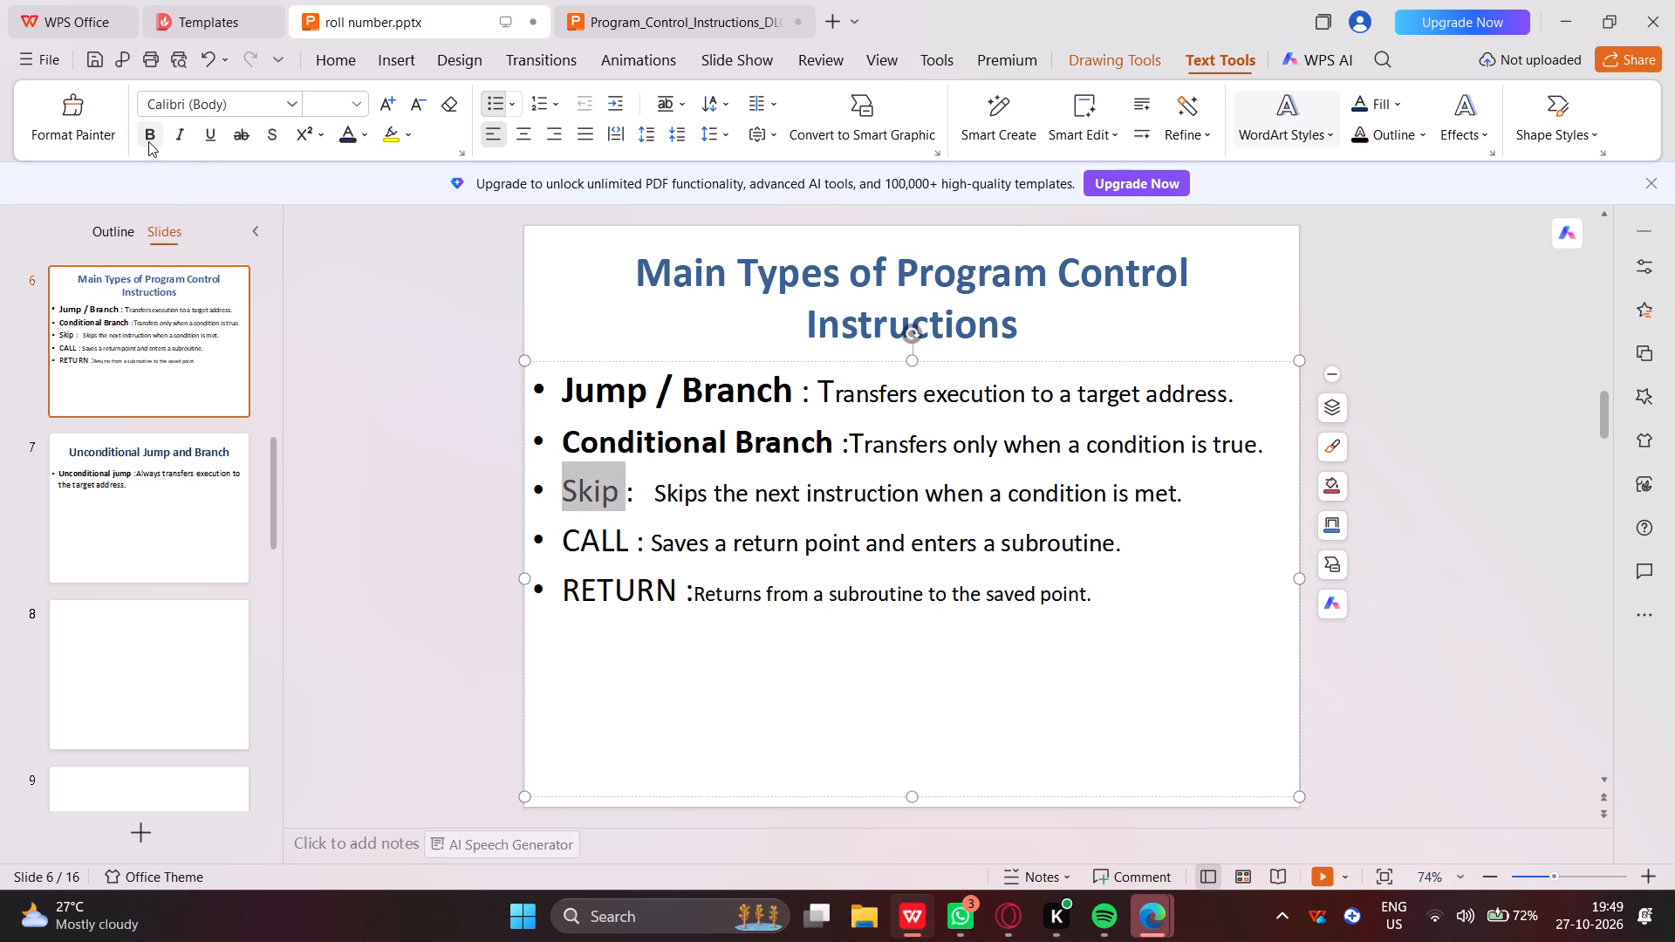
{"action": "left_click", "coordinate": [148, 141]}
{"action": "left_click_drag", "start_coordinate": [622, 543], "coordinate": [567, 549]}
{"action": "left_click", "coordinate": [143, 140]}
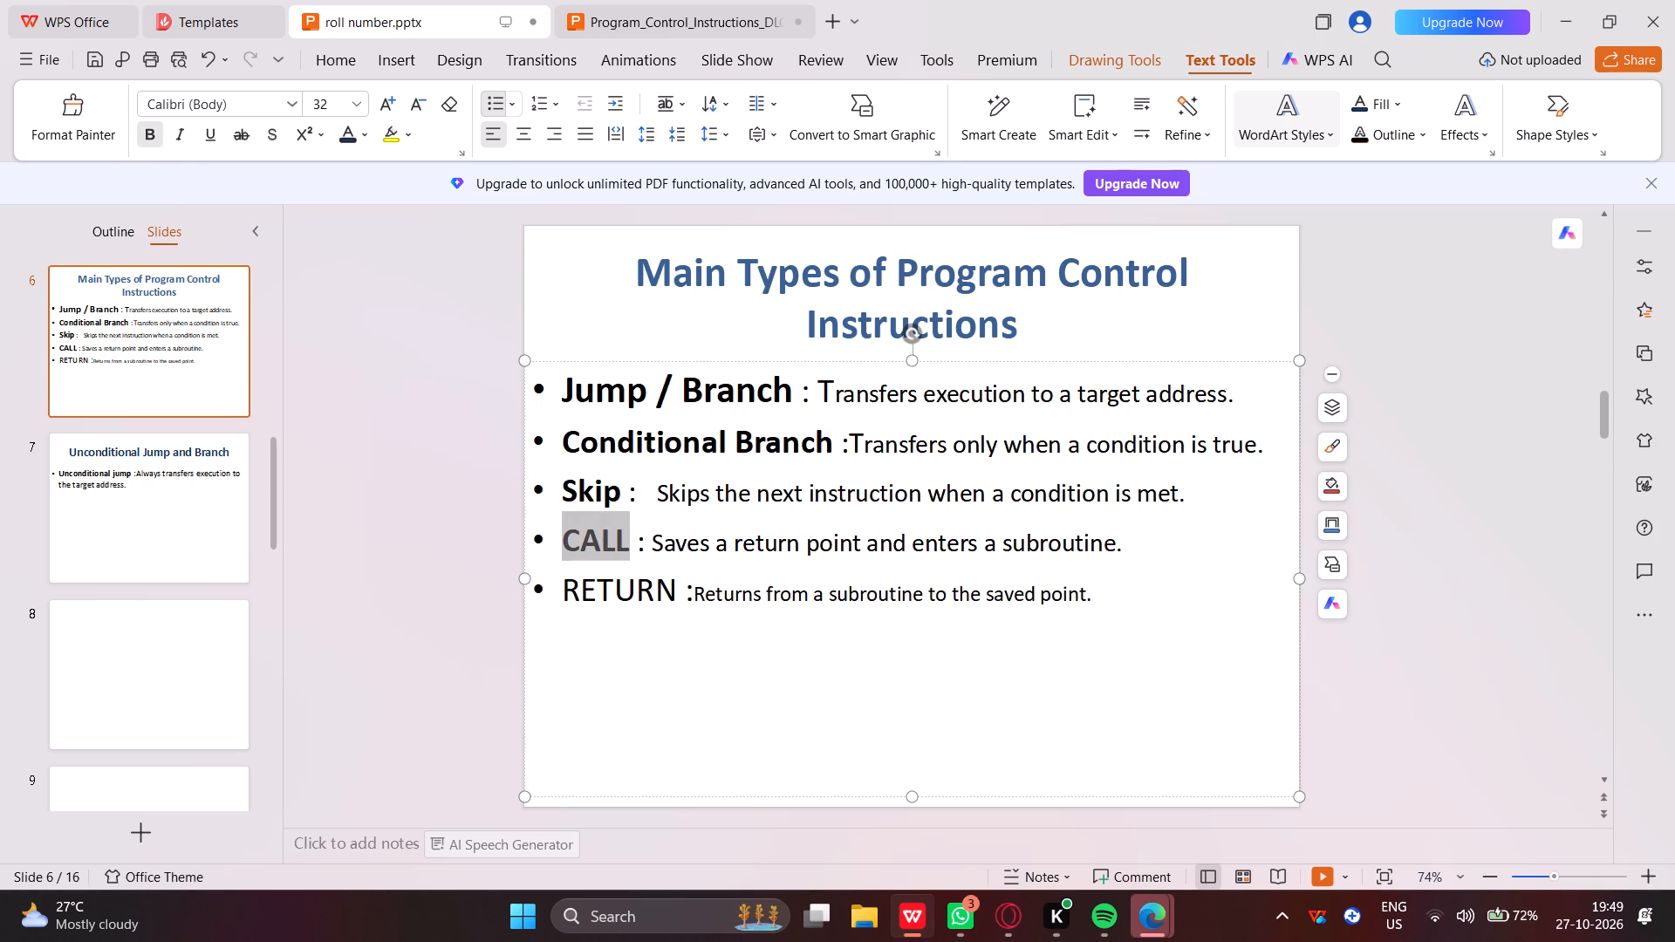
{"action": "left_click_drag", "start_coordinate": [684, 584], "coordinate": [530, 607]}
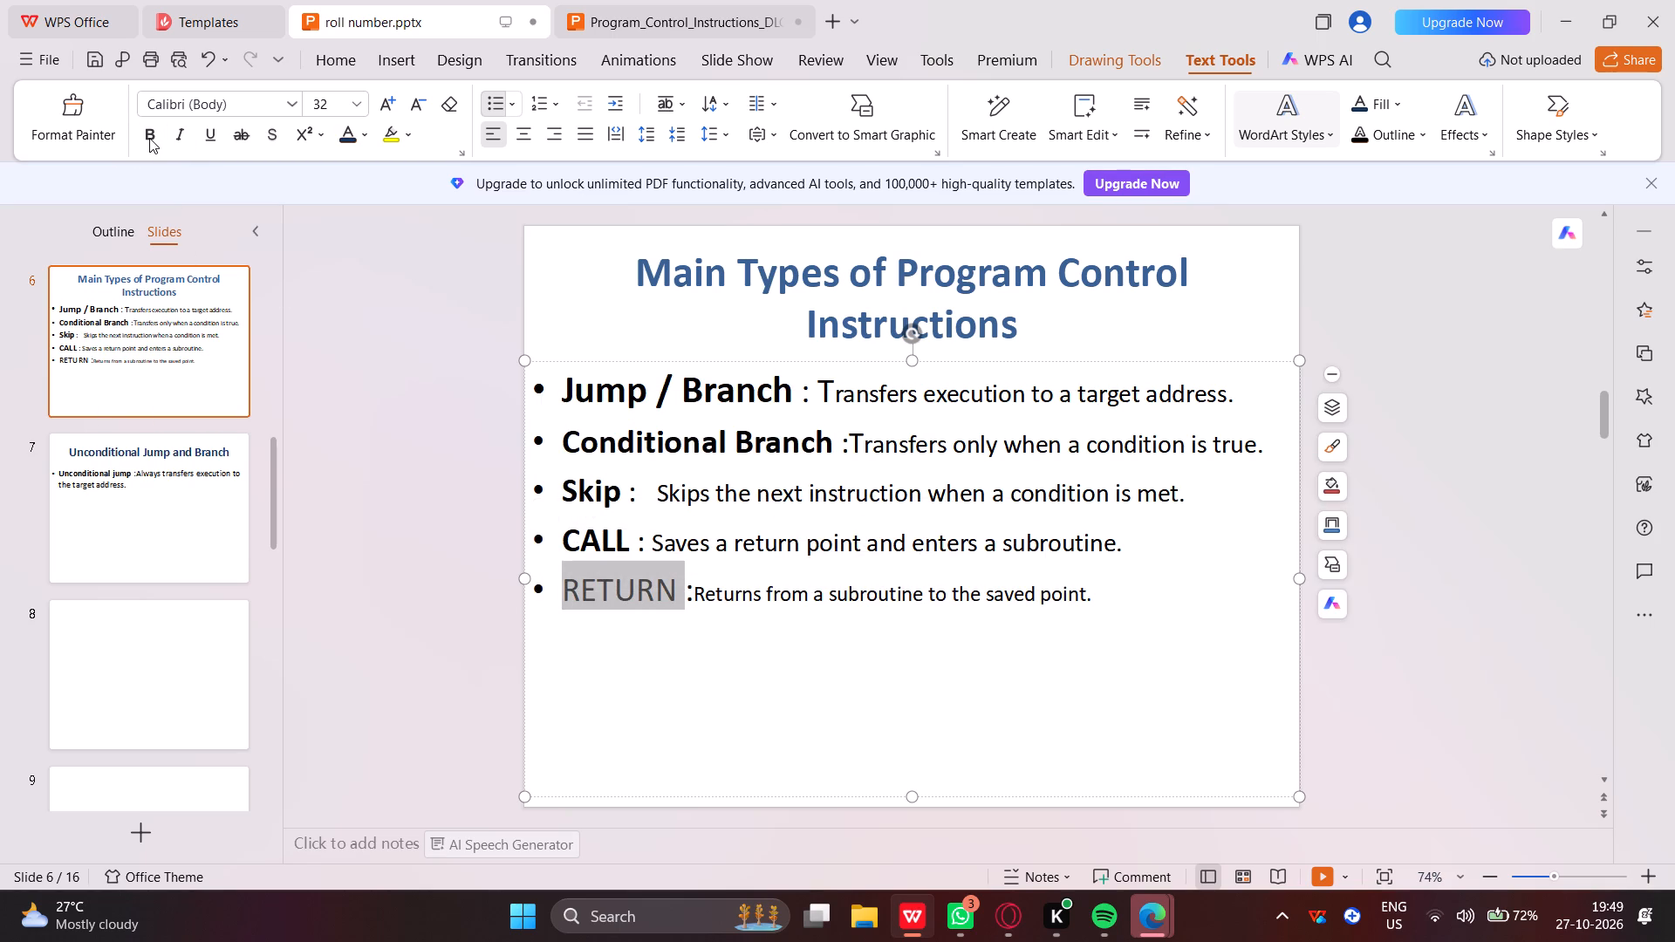
{"action": "left_click", "coordinate": [149, 138]}
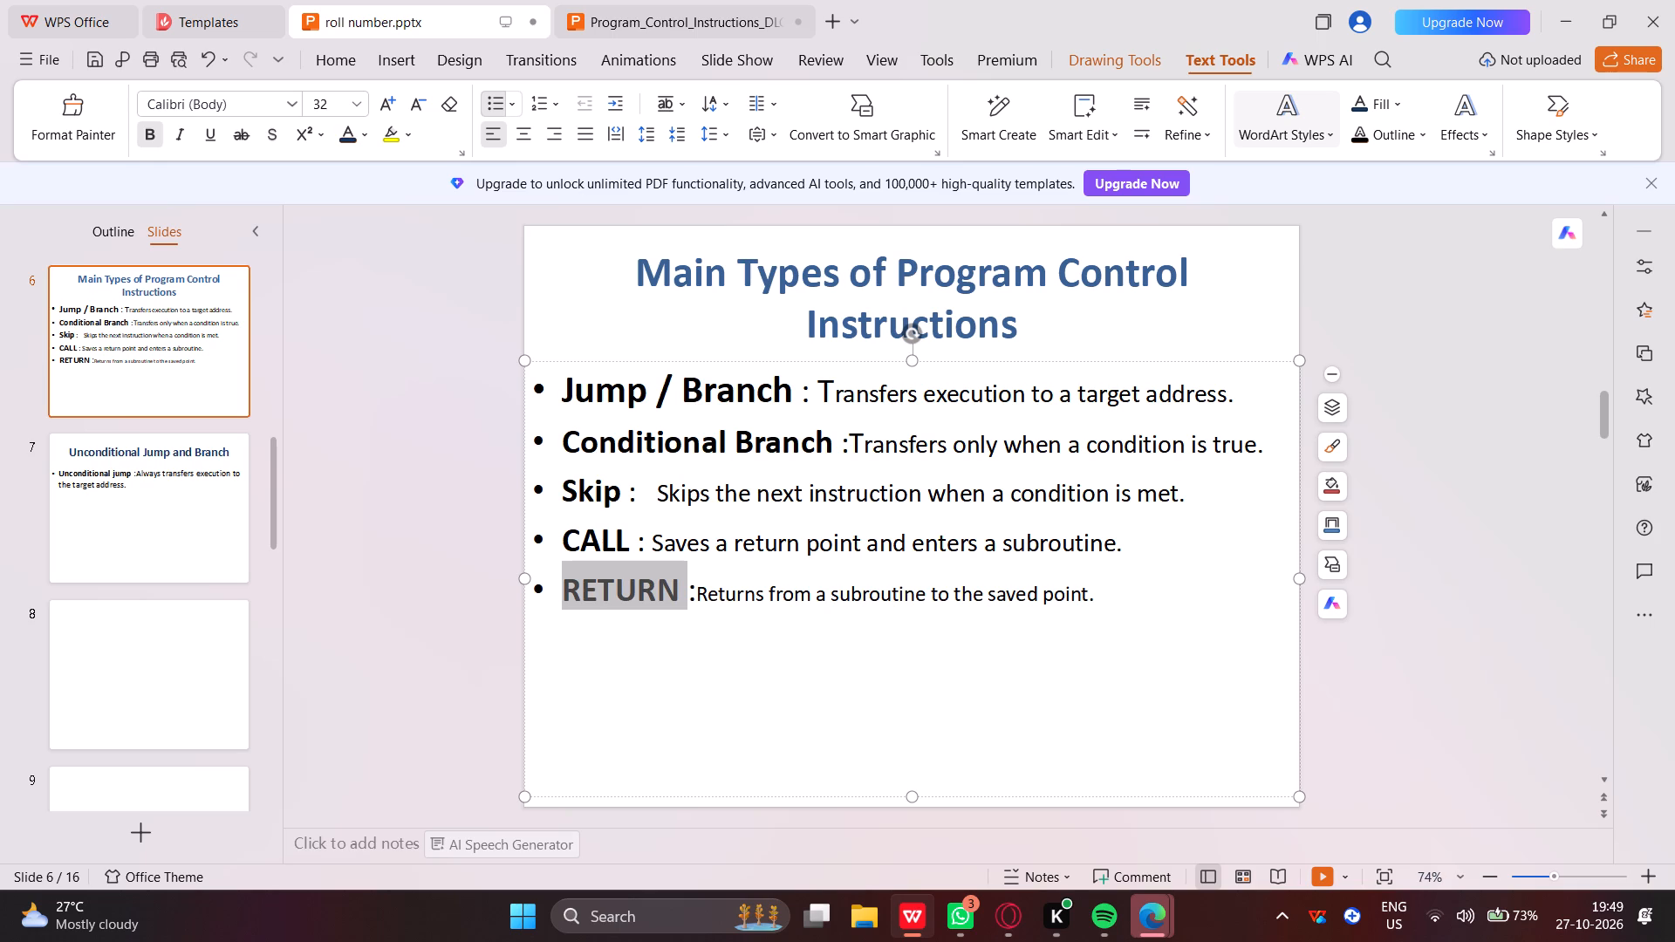
Bold the colon following each of the five instruction terms on slide 6.
{"action": "left_click_drag", "start_coordinate": [815, 394], "coordinate": [790, 385]}
{"action": "left_click", "coordinate": [152, 139]}
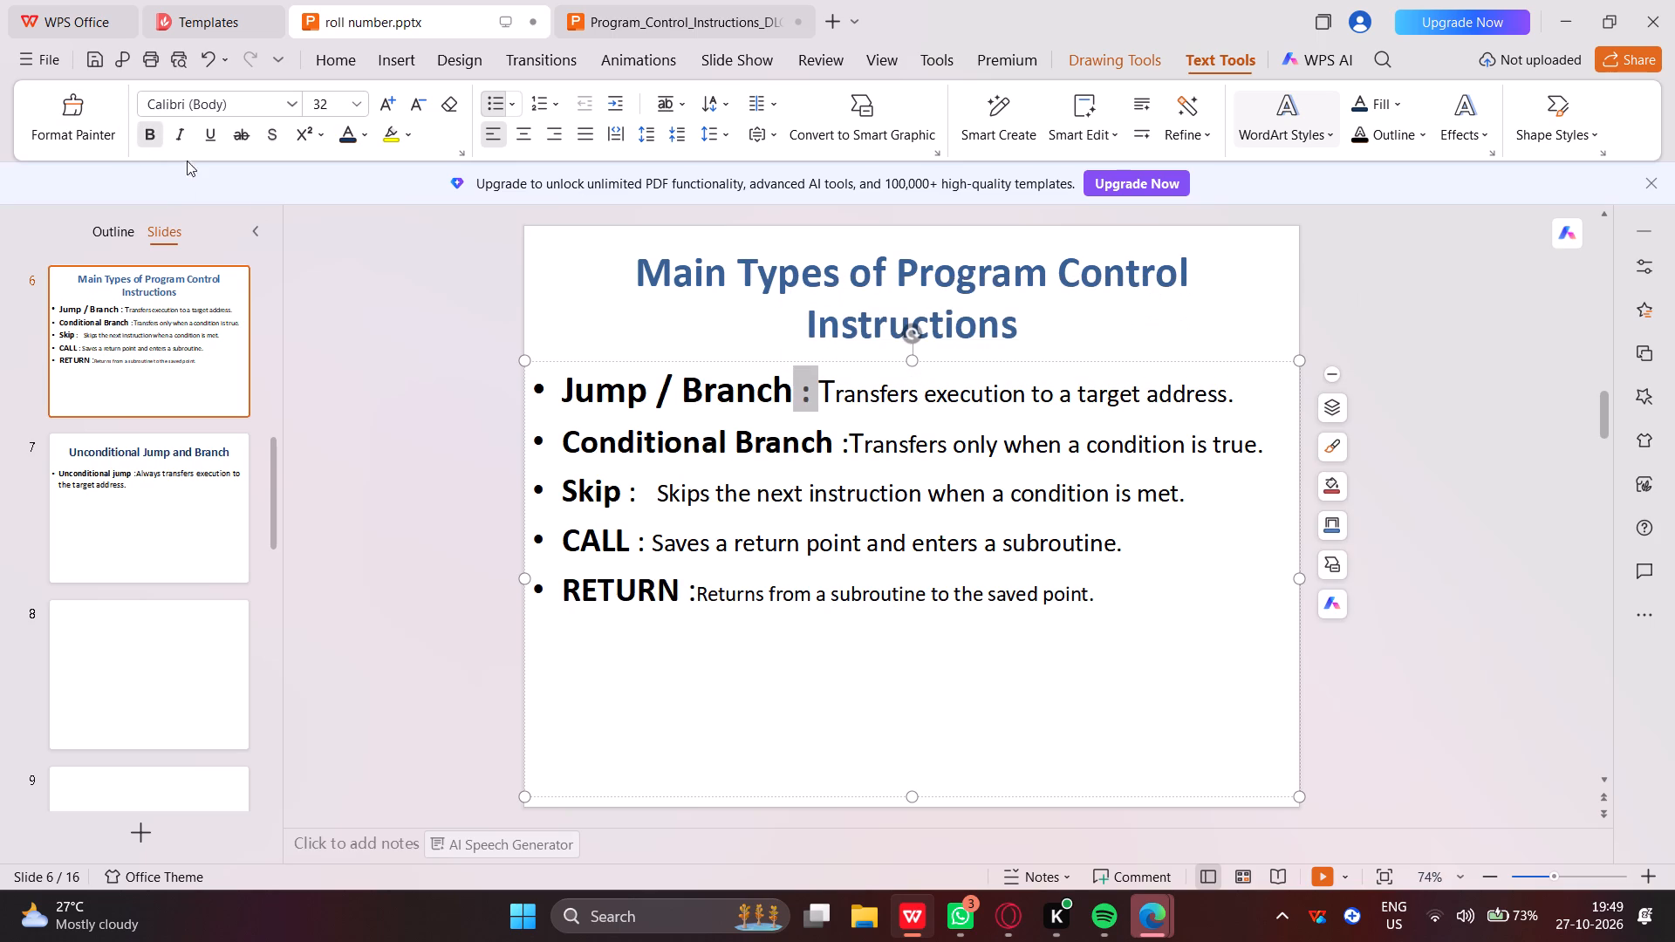
{"action": "left_click_drag", "start_coordinate": [852, 443], "coordinate": [827, 435]}
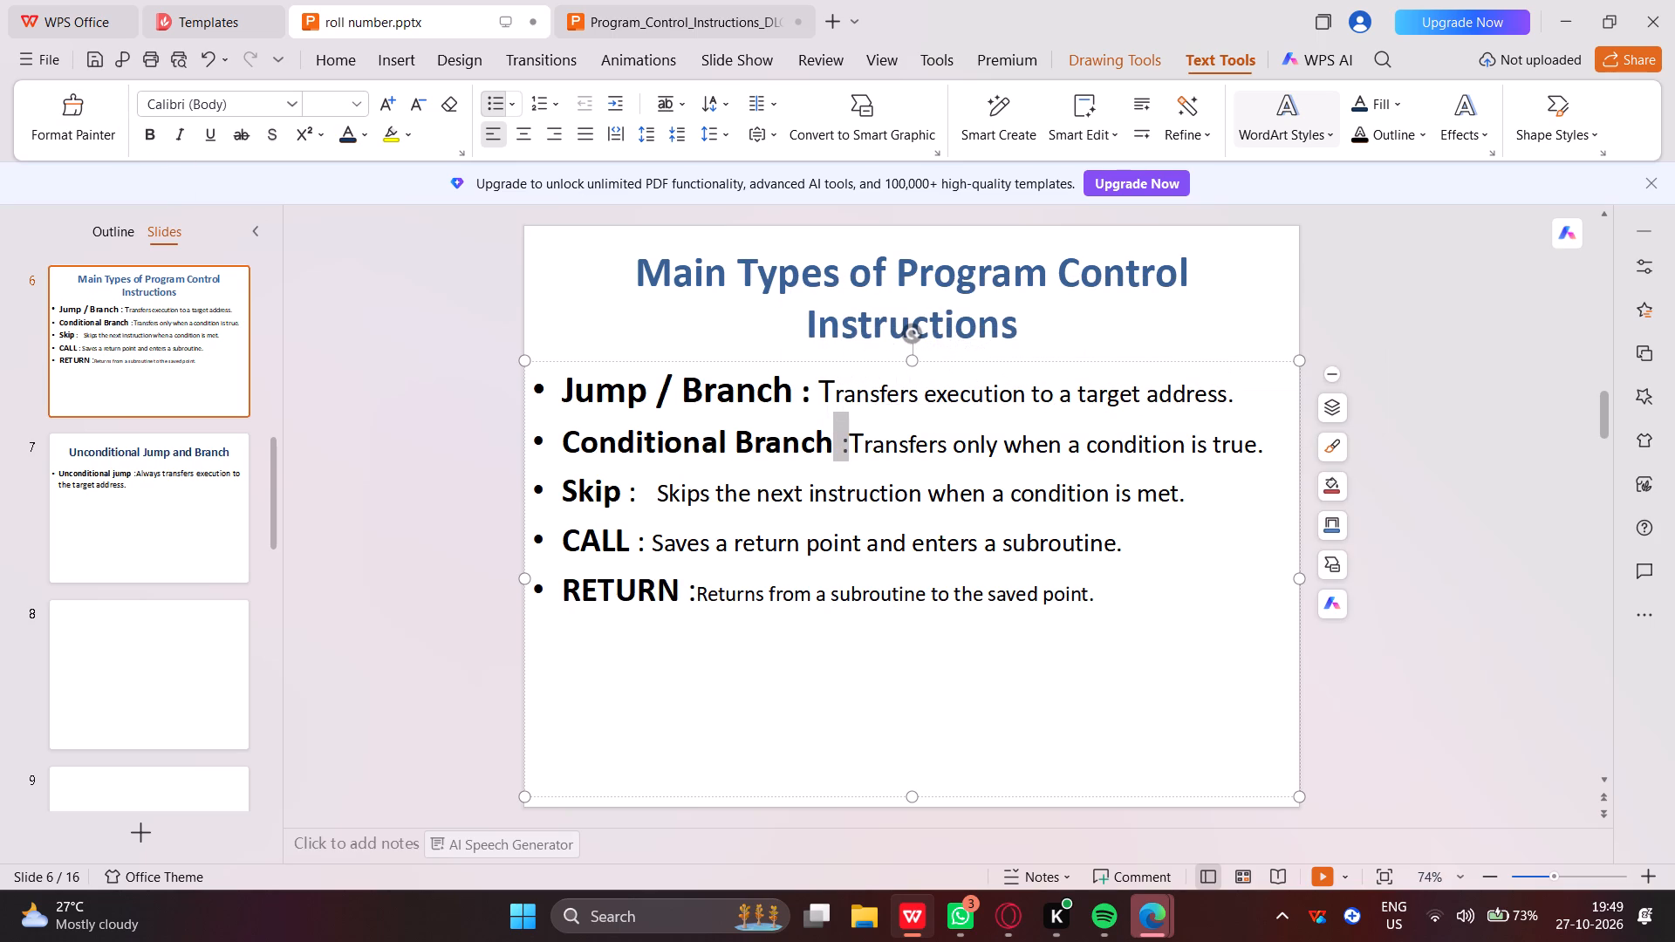
{"action": "left_click", "coordinate": [142, 133]}
{"action": "left_click_drag", "start_coordinate": [644, 488], "coordinate": [613, 495]}
{"action": "left_click", "coordinate": [153, 130]}
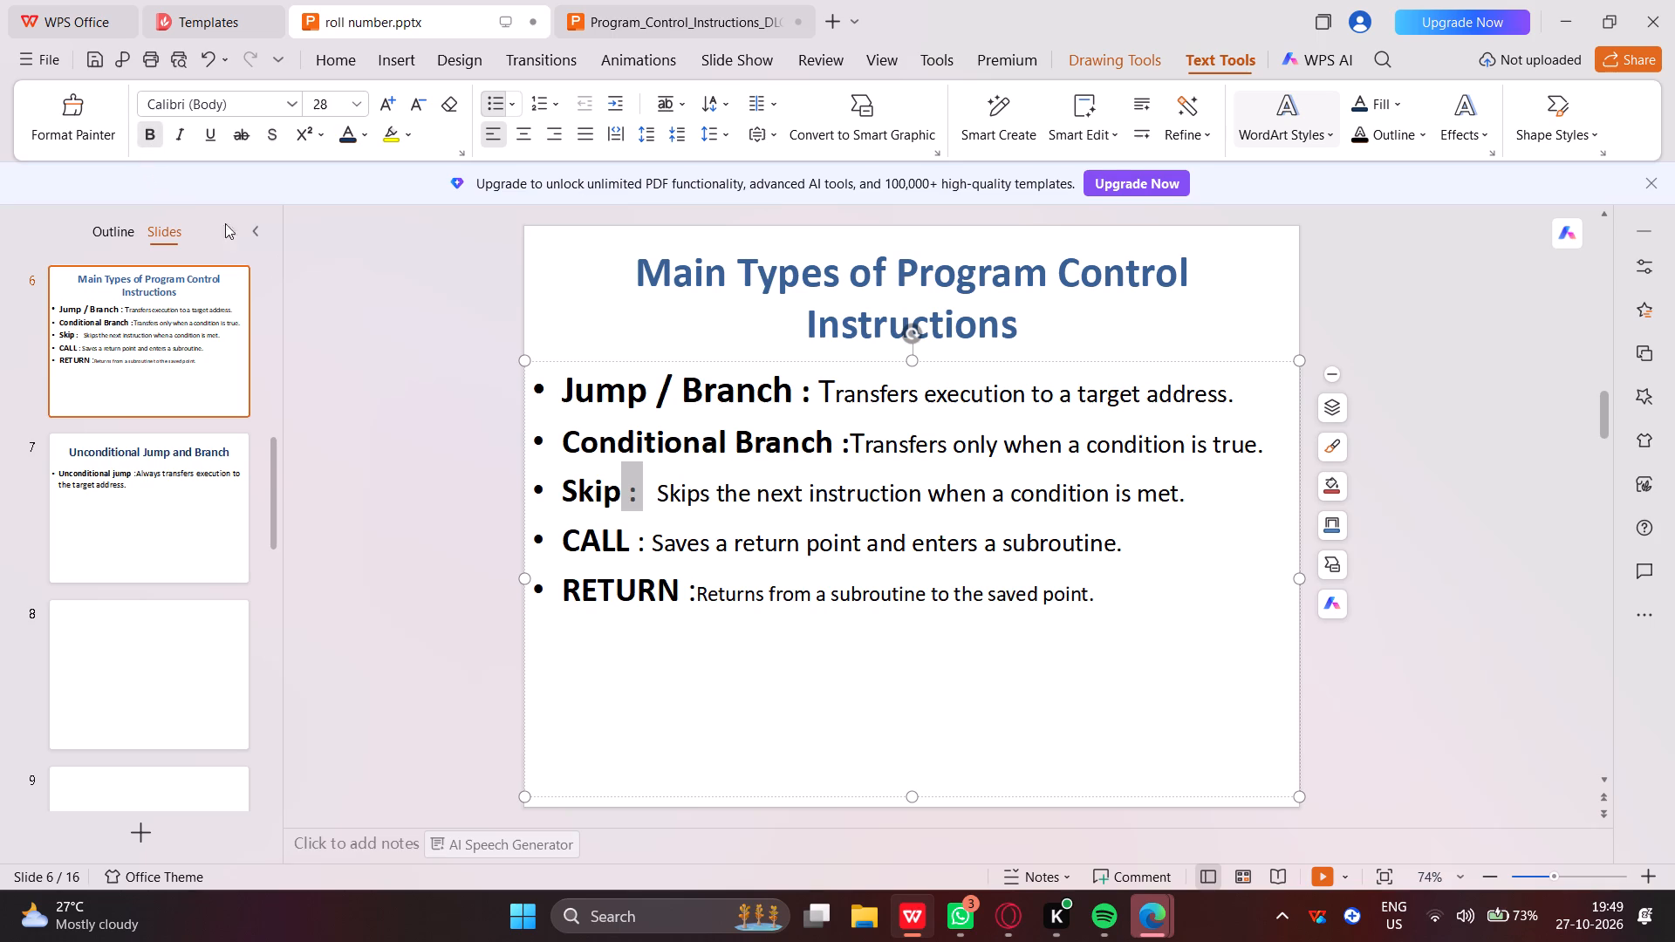
{"action": "left_click_drag", "start_coordinate": [648, 542], "coordinate": [624, 542]}
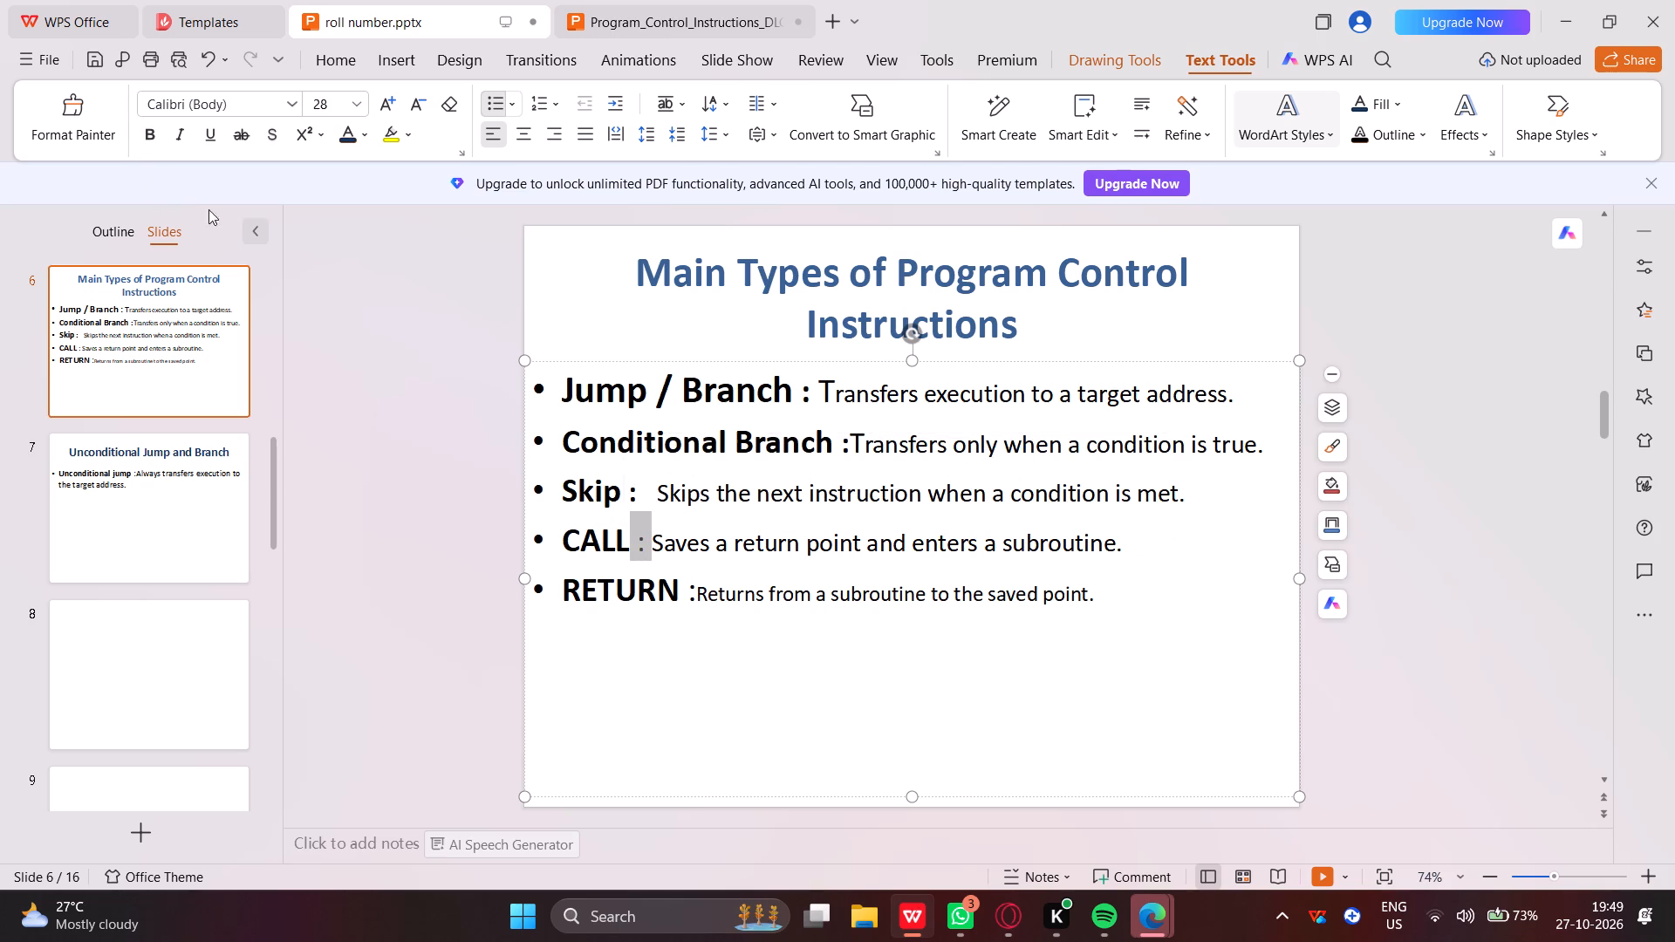
{"action": "left_click", "coordinate": [146, 130]}
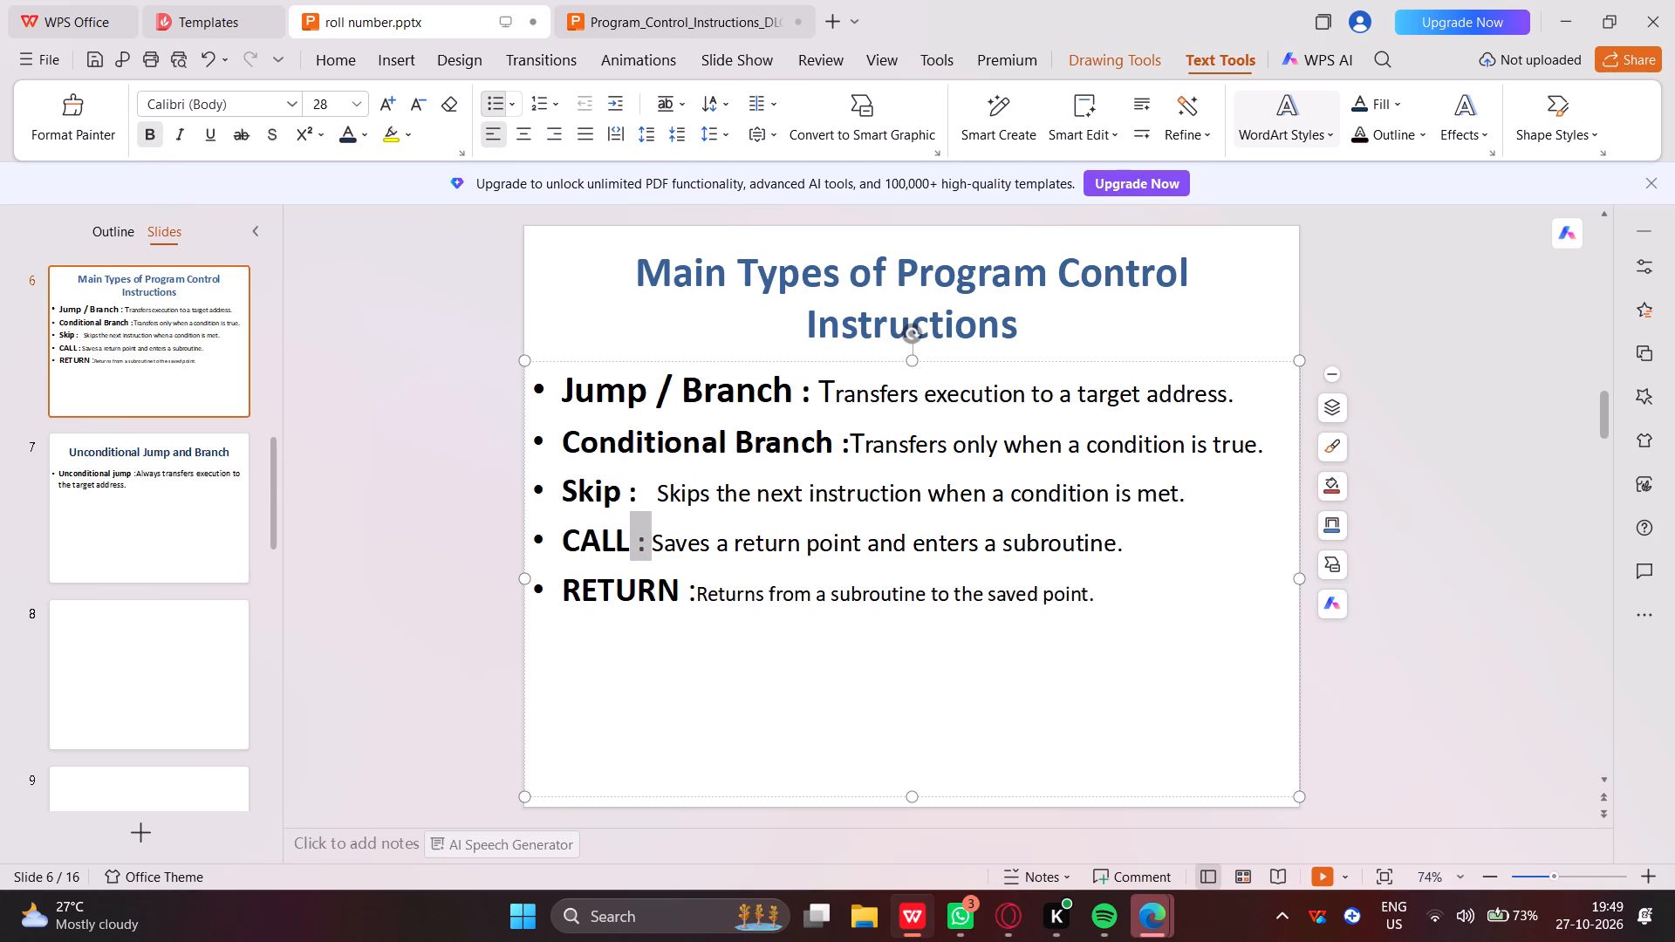
{"action": "left_click_drag", "start_coordinate": [696, 583], "coordinate": [677, 584]}
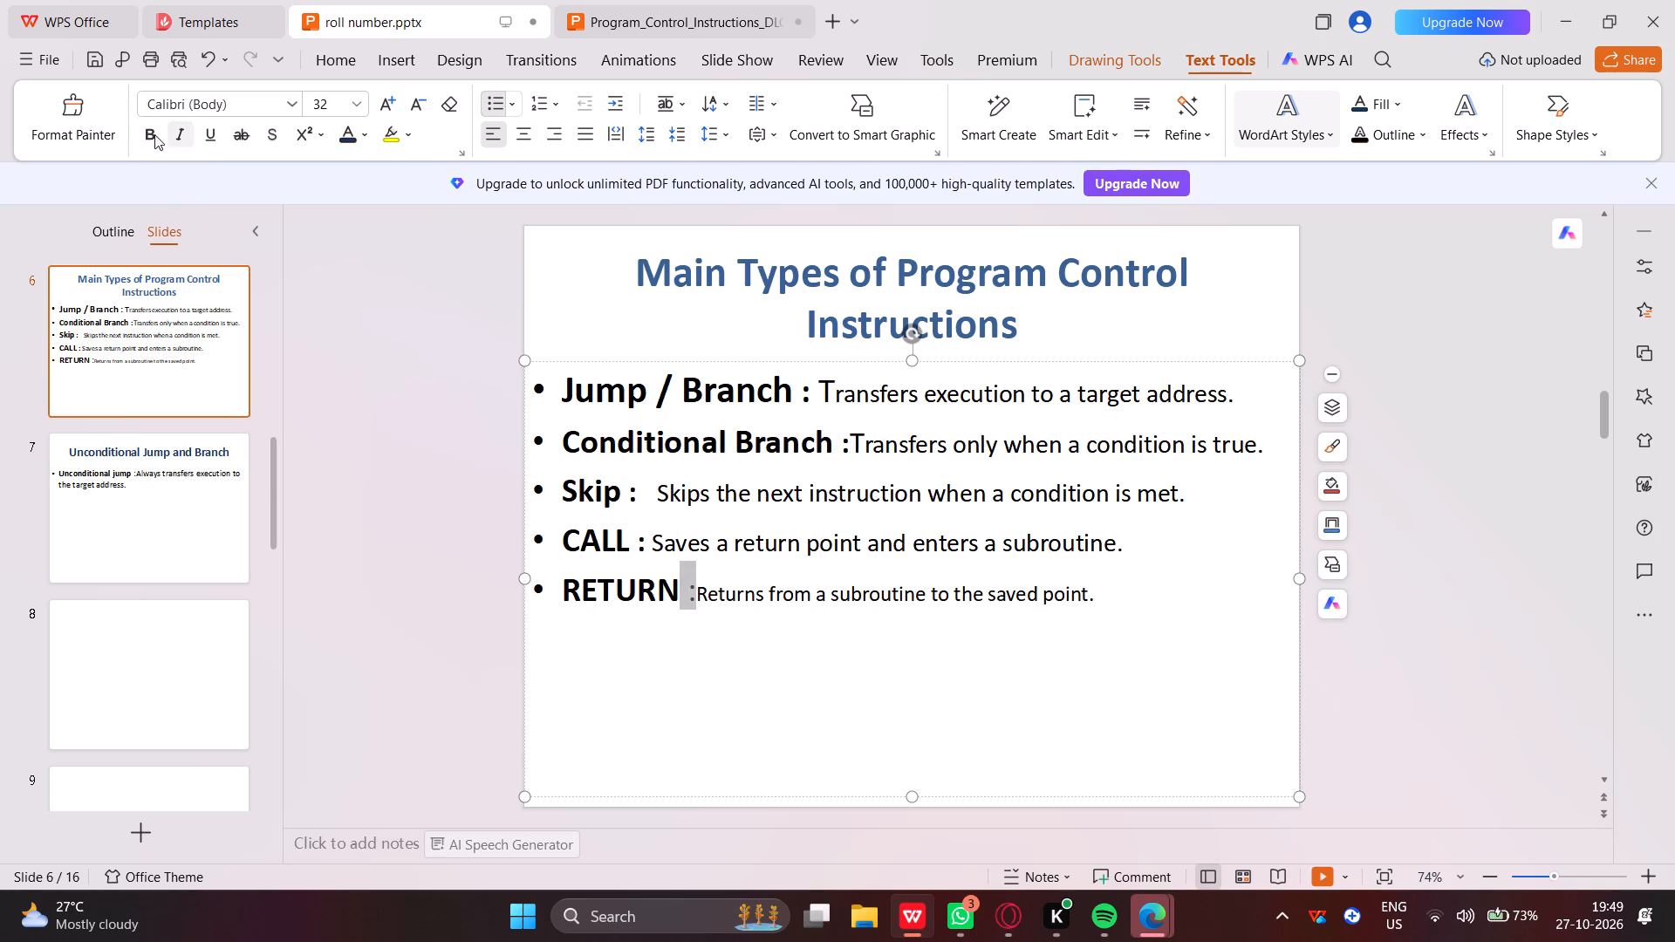
{"action": "left_click", "coordinate": [147, 133]}
{"action": "left_click", "coordinate": [1557, 543]}
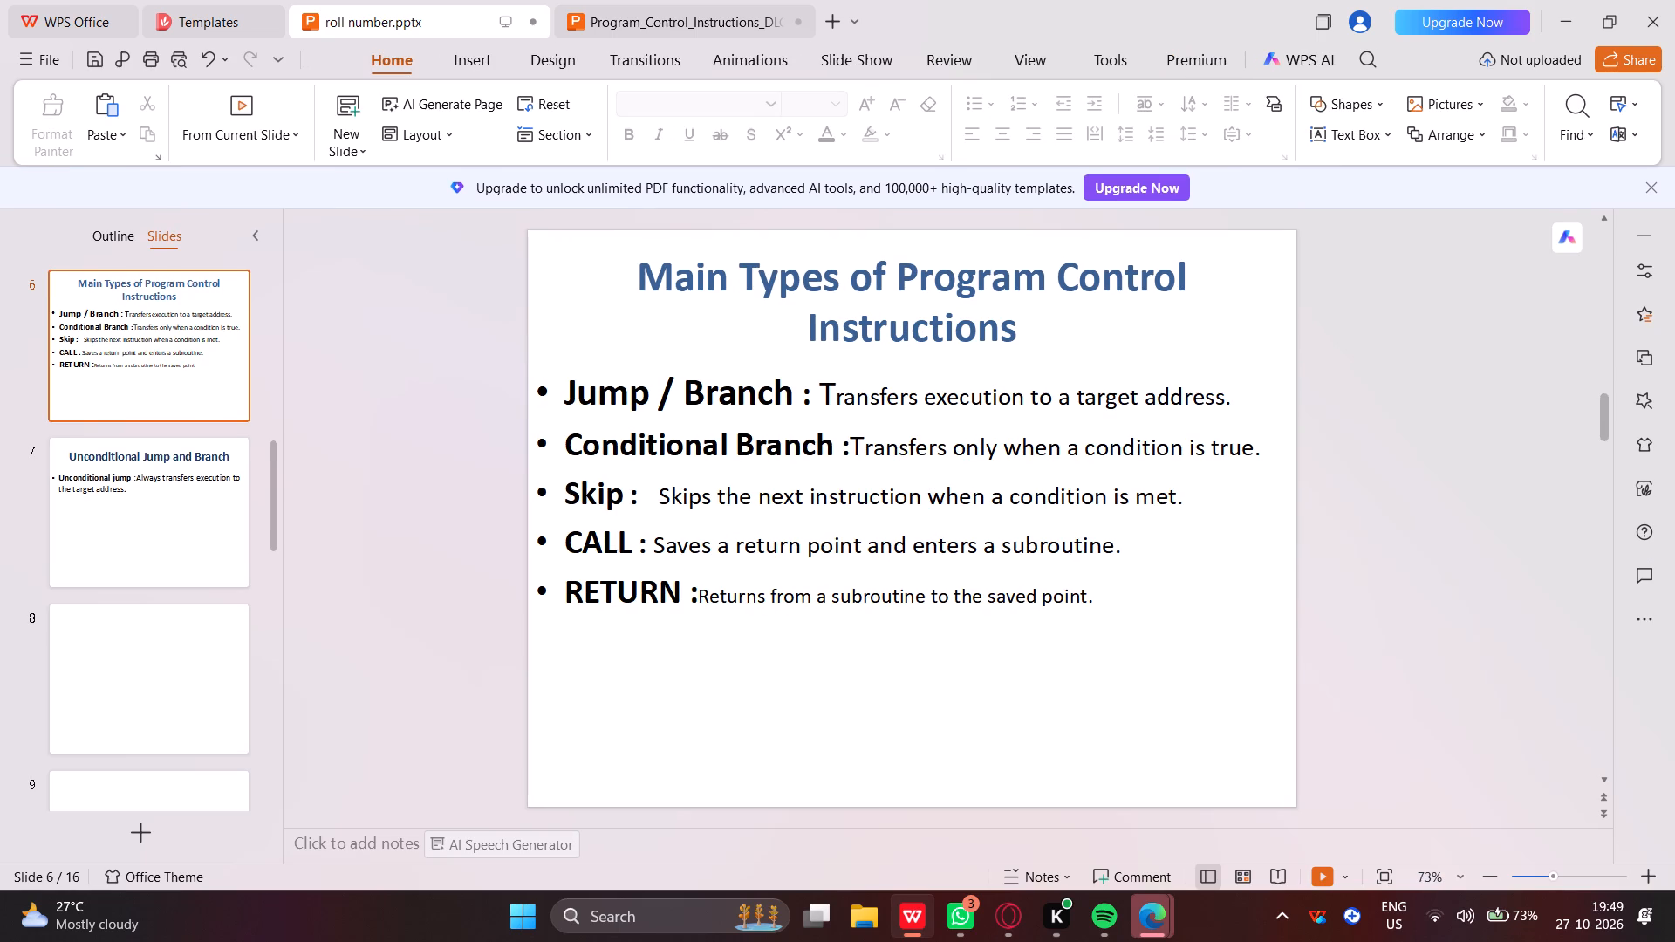
Set the font size of "Transfers execution to a target address." in slide 6's Jump / Branch bullet to 28.
{"action": "left_click", "coordinate": [209, 540]}
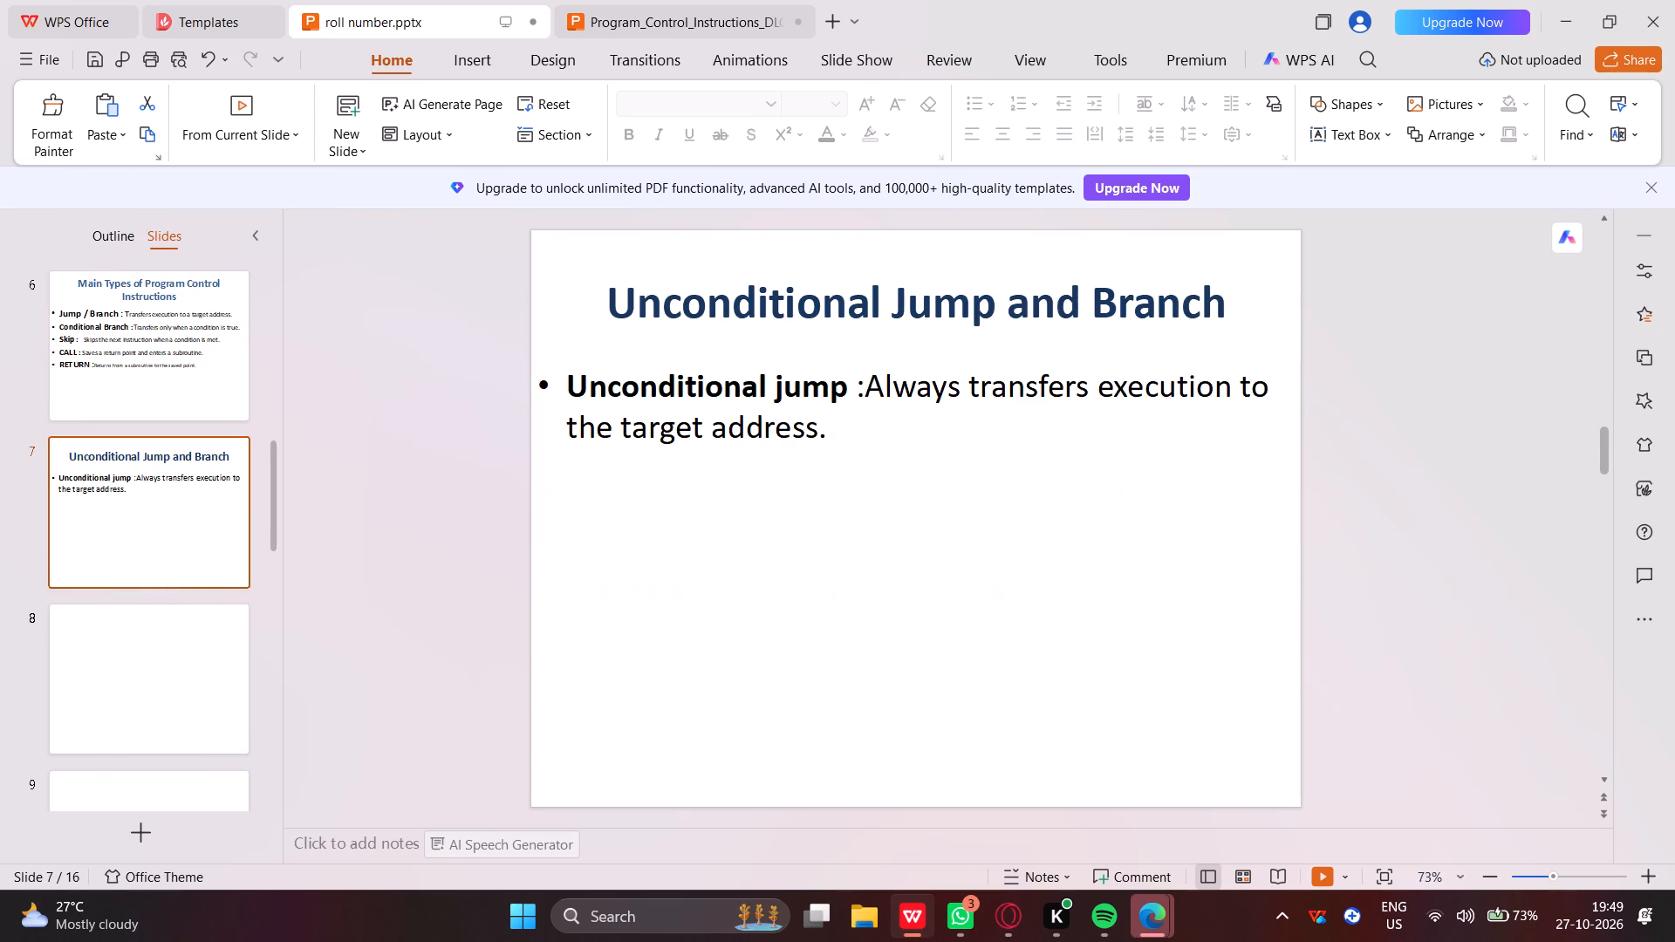
{"action": "left_click", "coordinate": [905, 422]}
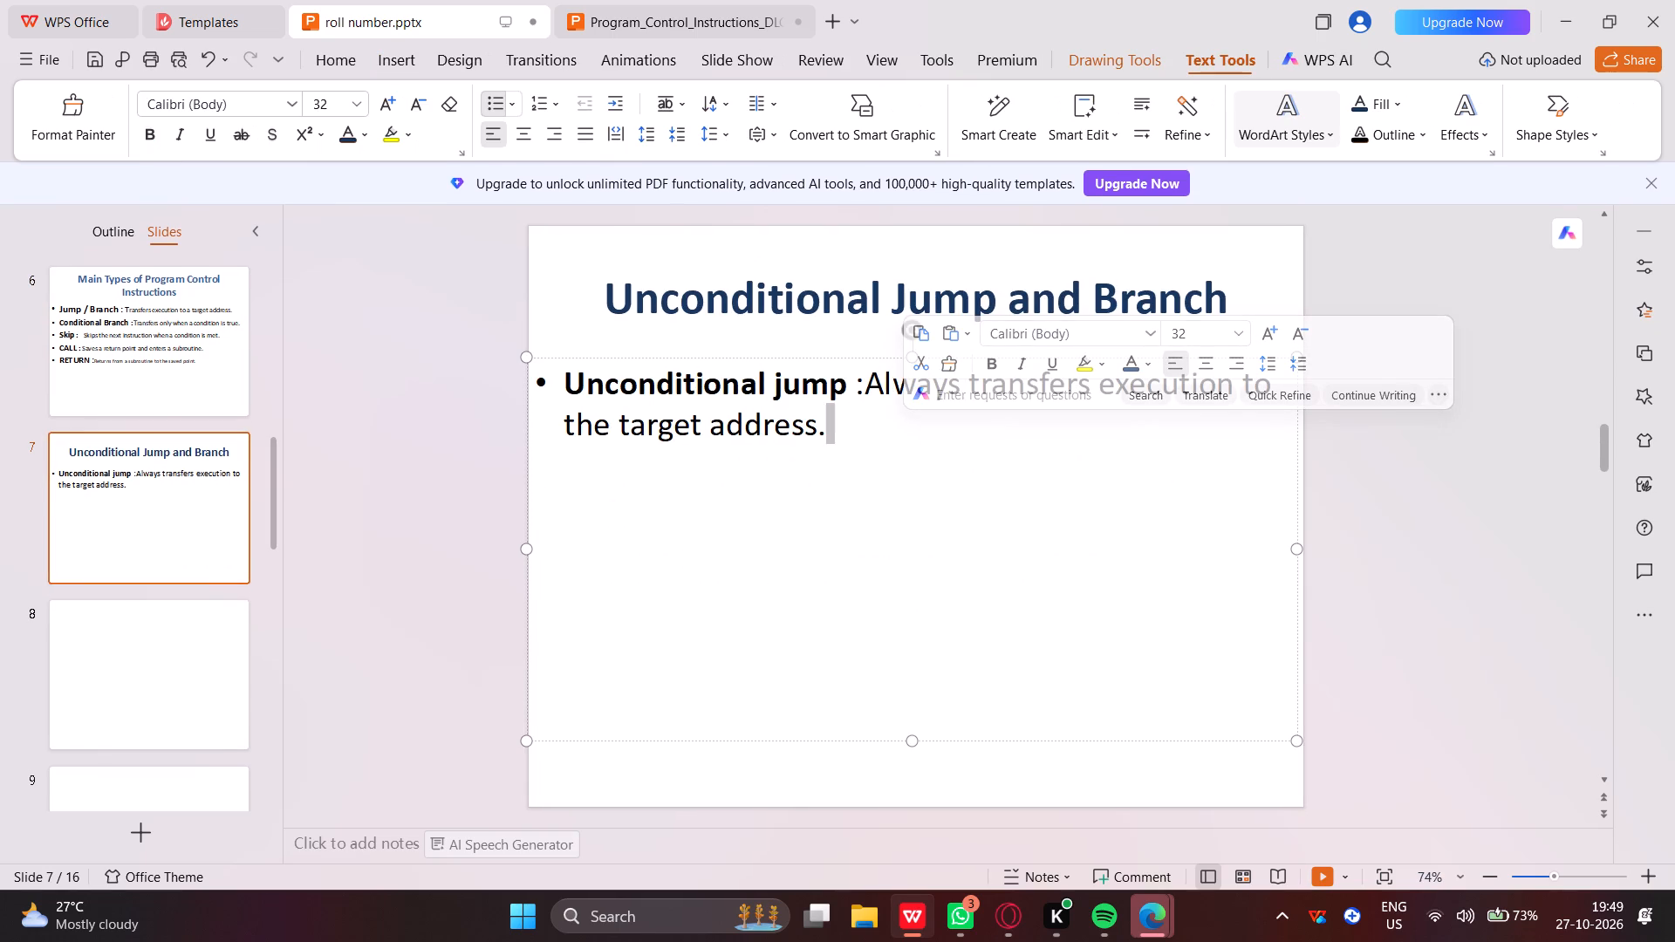
{"action": "left_click", "coordinate": [121, 350]}
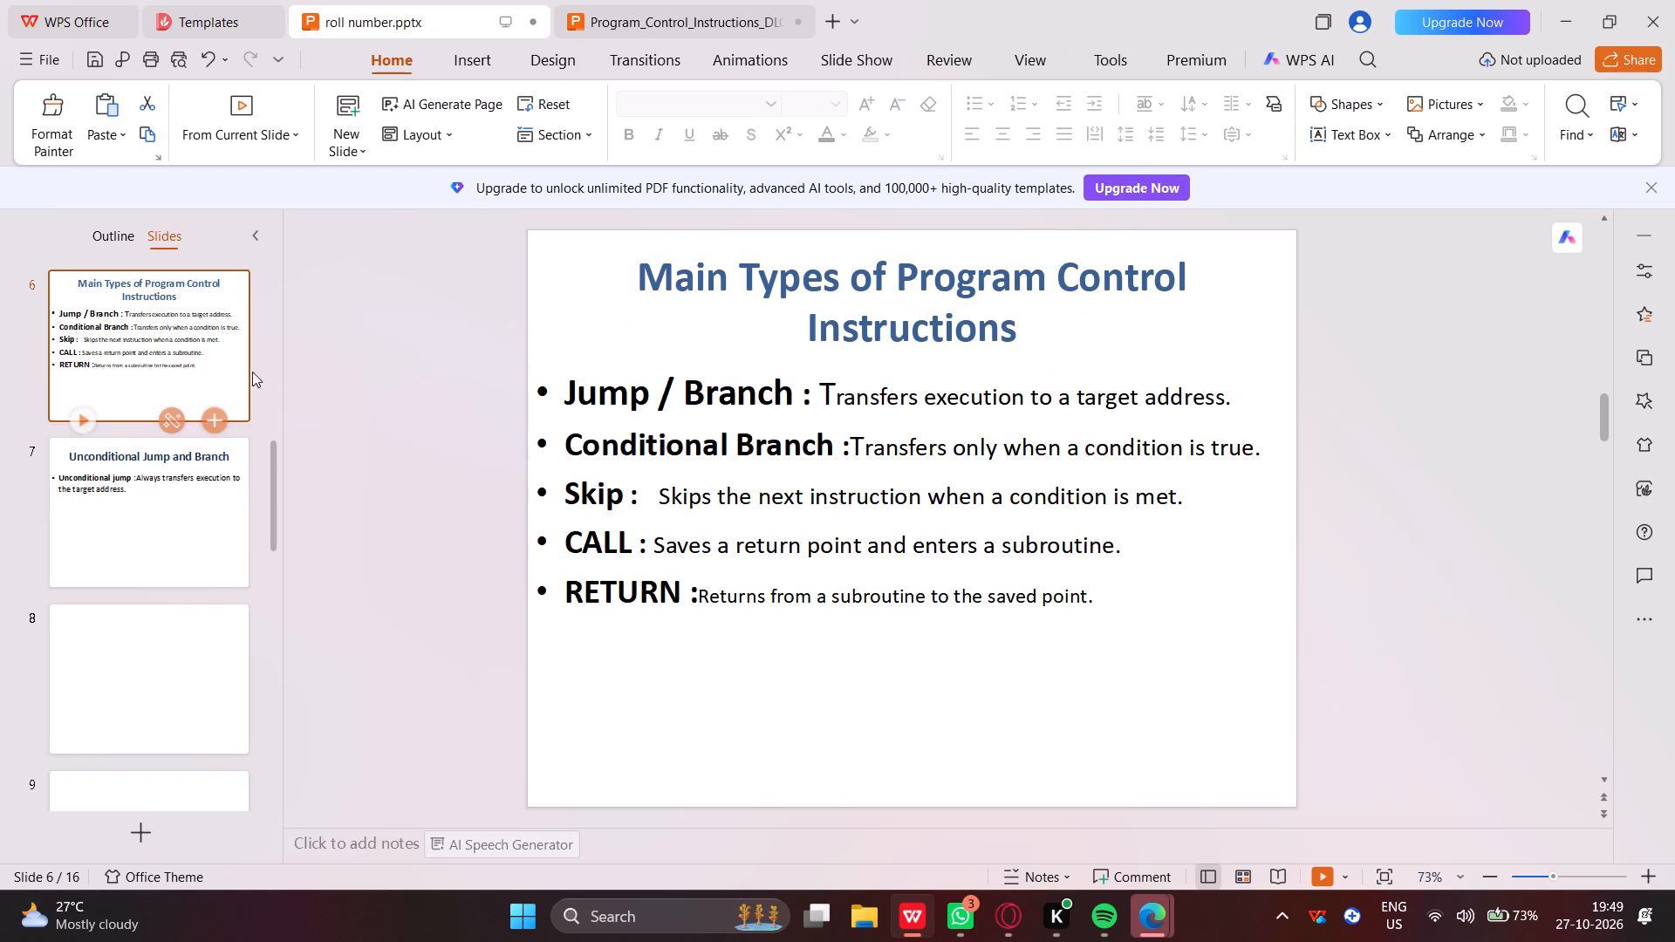
{"action": "left_click_drag", "start_coordinate": [826, 386], "coordinate": [1259, 393]}
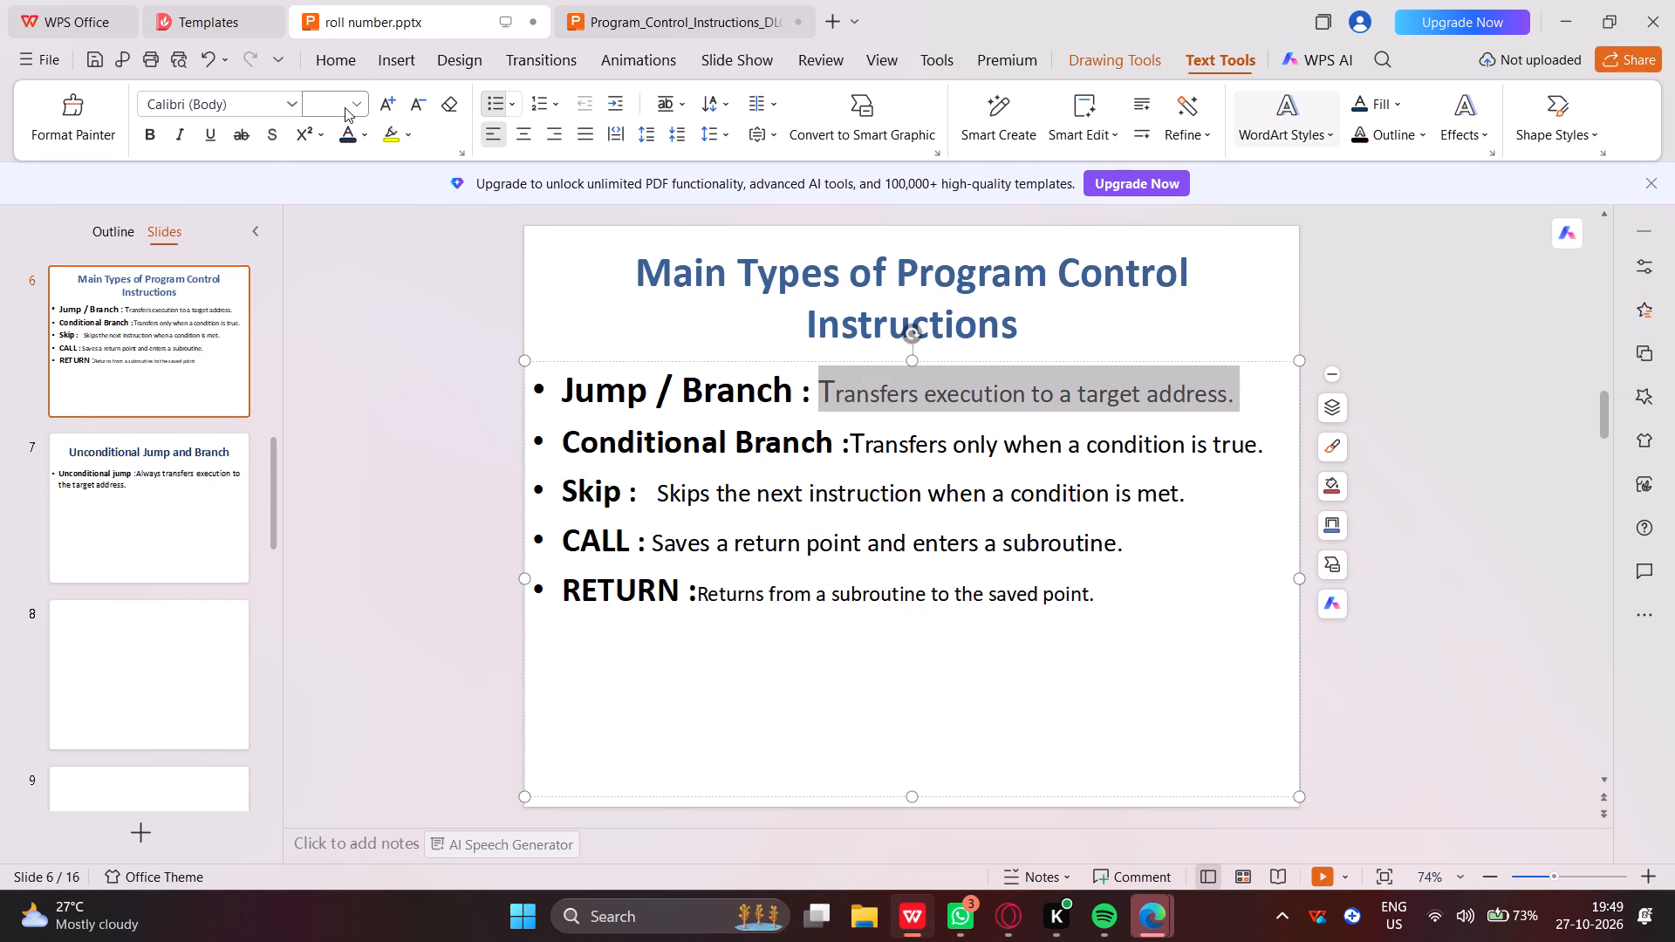
{"action": "left_click", "coordinate": [362, 102]}
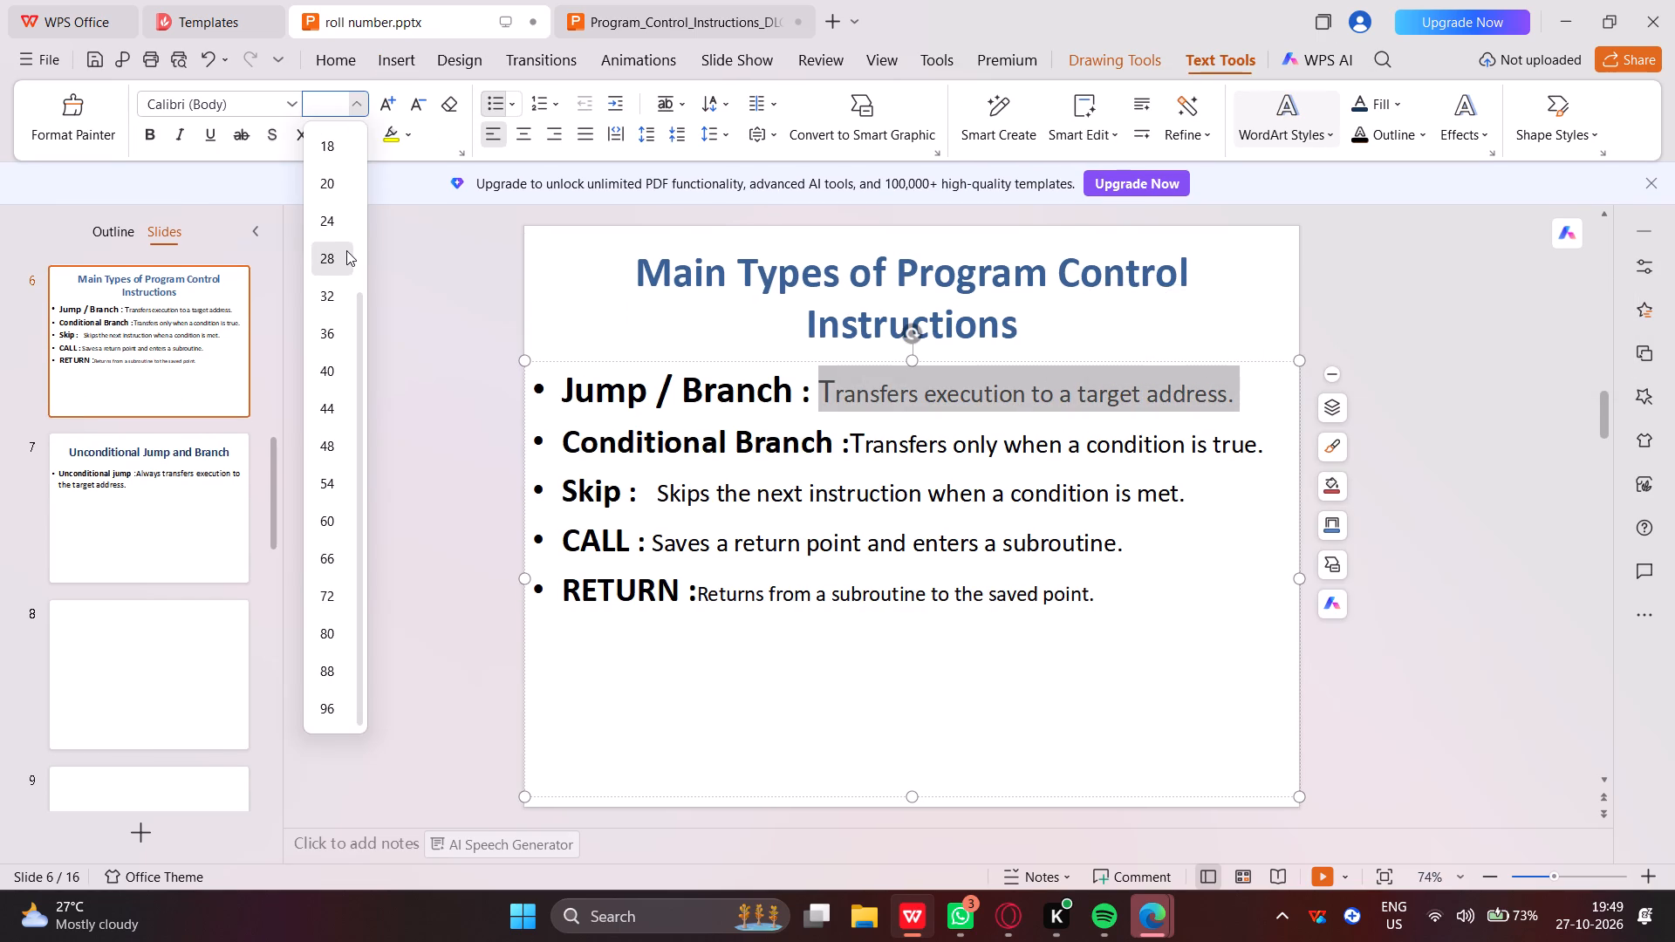
{"action": "left_click", "coordinate": [344, 243]}
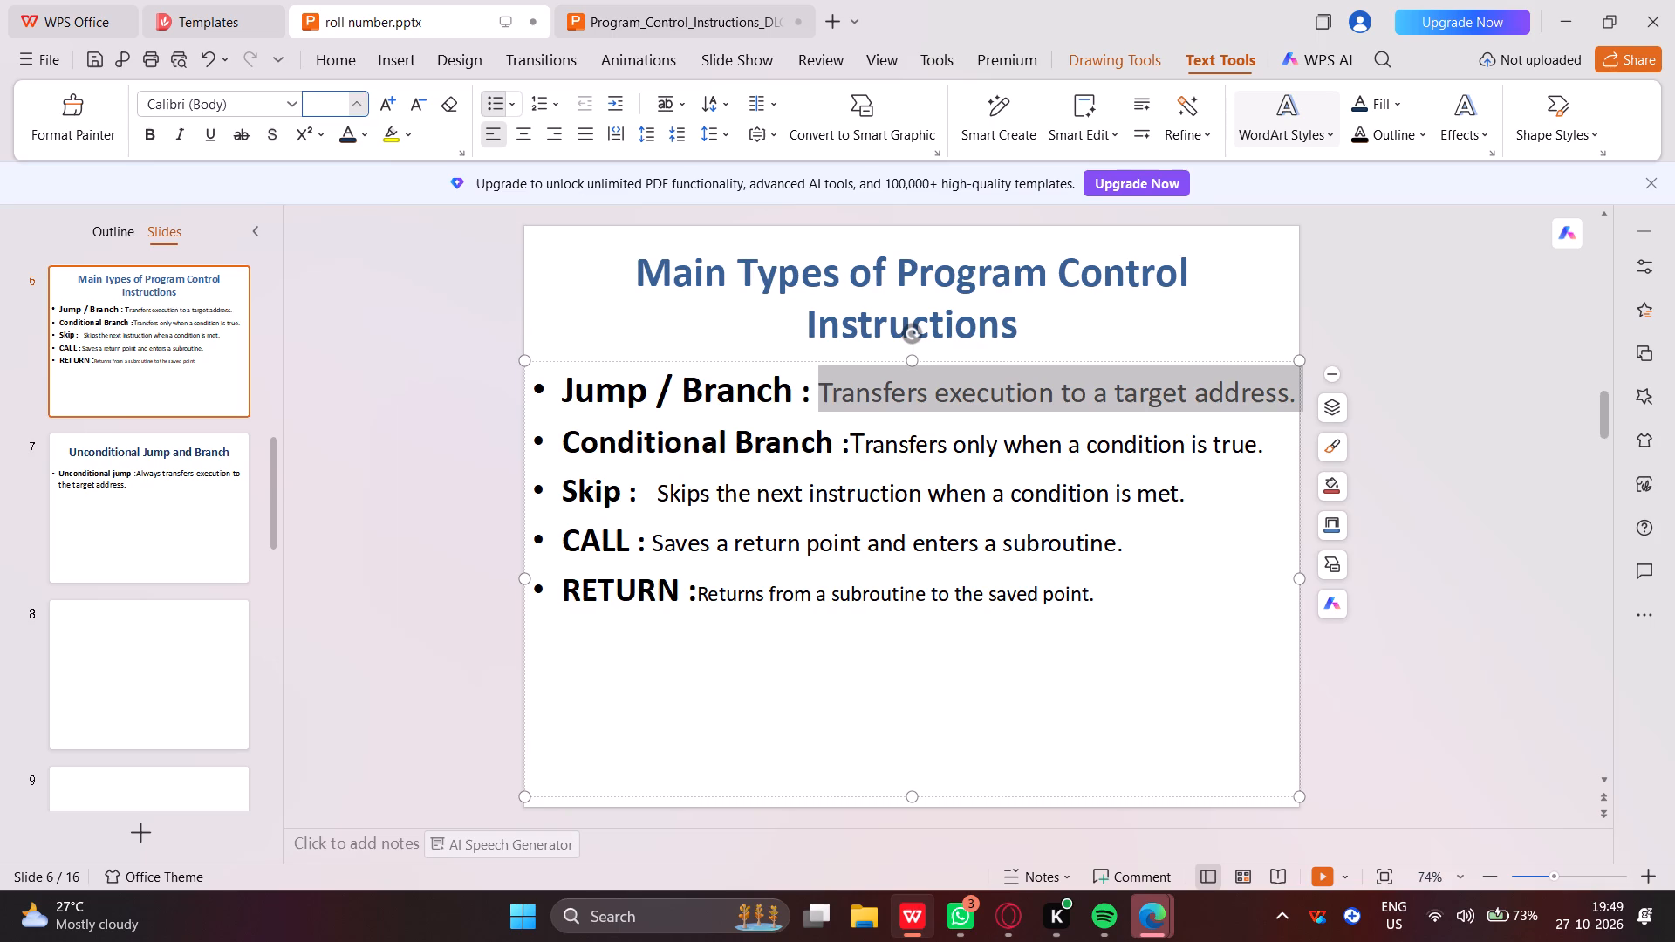
{"action": "left_click", "coordinate": [1432, 357]}
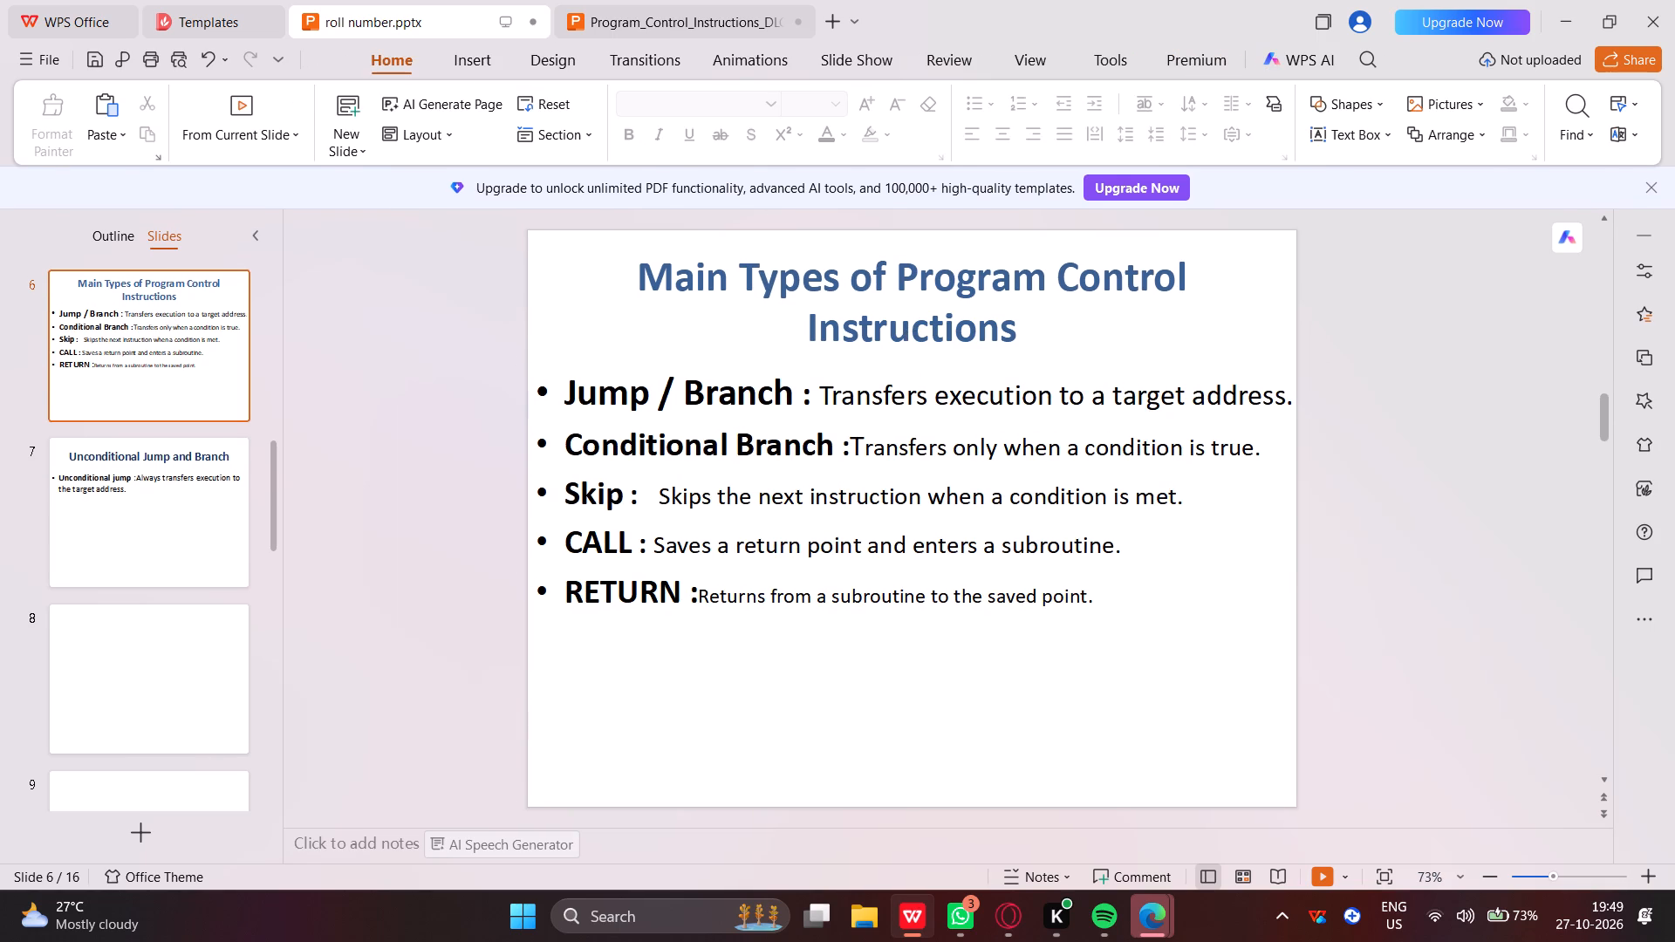
Set the font size of "Transfers only when a condition is true." in slide 6's Conditional Branch bullet to 28.
{"action": "left_click_drag", "start_coordinate": [1261, 444], "coordinate": [835, 438]}
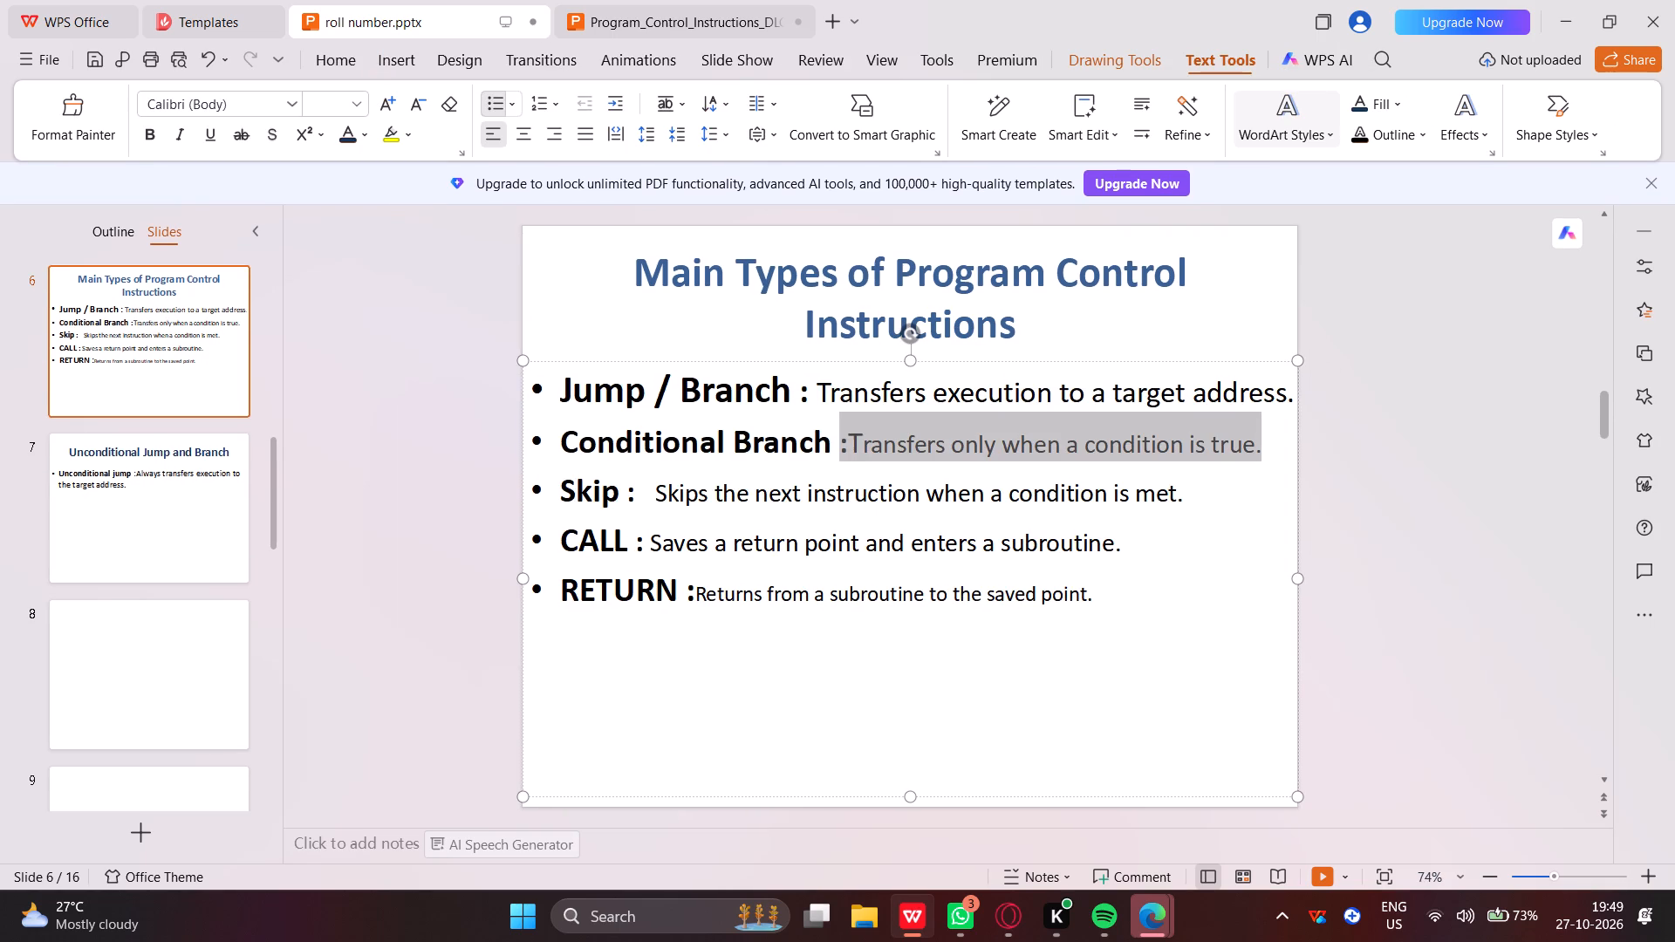
{"action": "left_click_drag", "start_coordinate": [835, 438], "coordinate": [847, 440]}
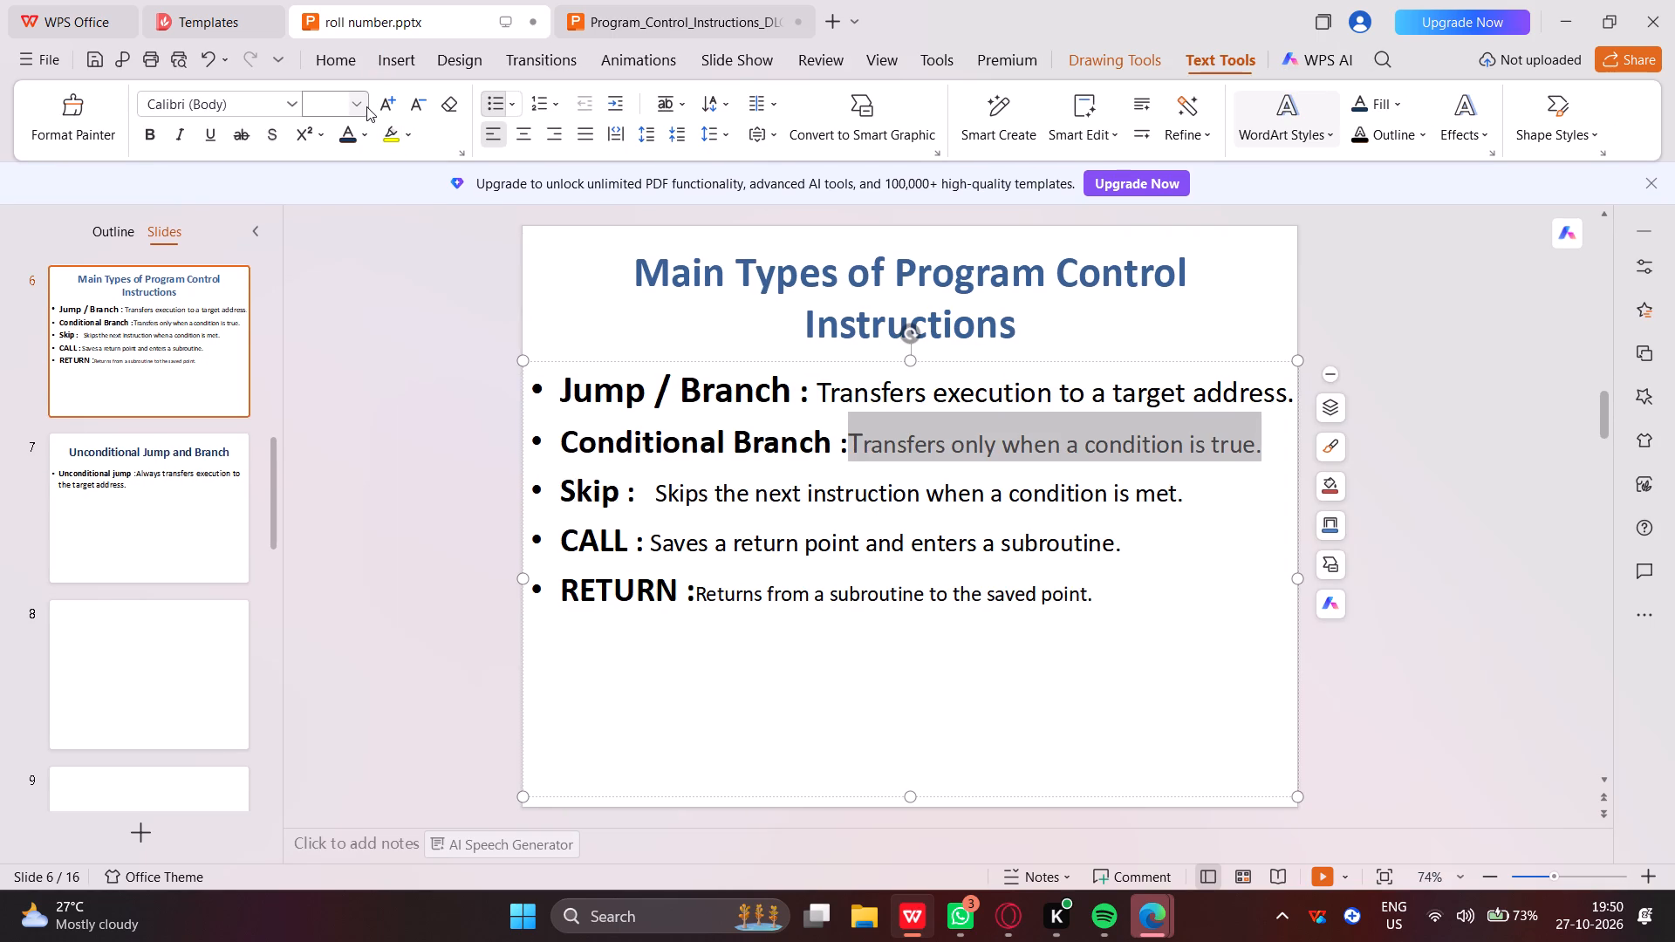
{"action": "left_click", "coordinate": [366, 106]}
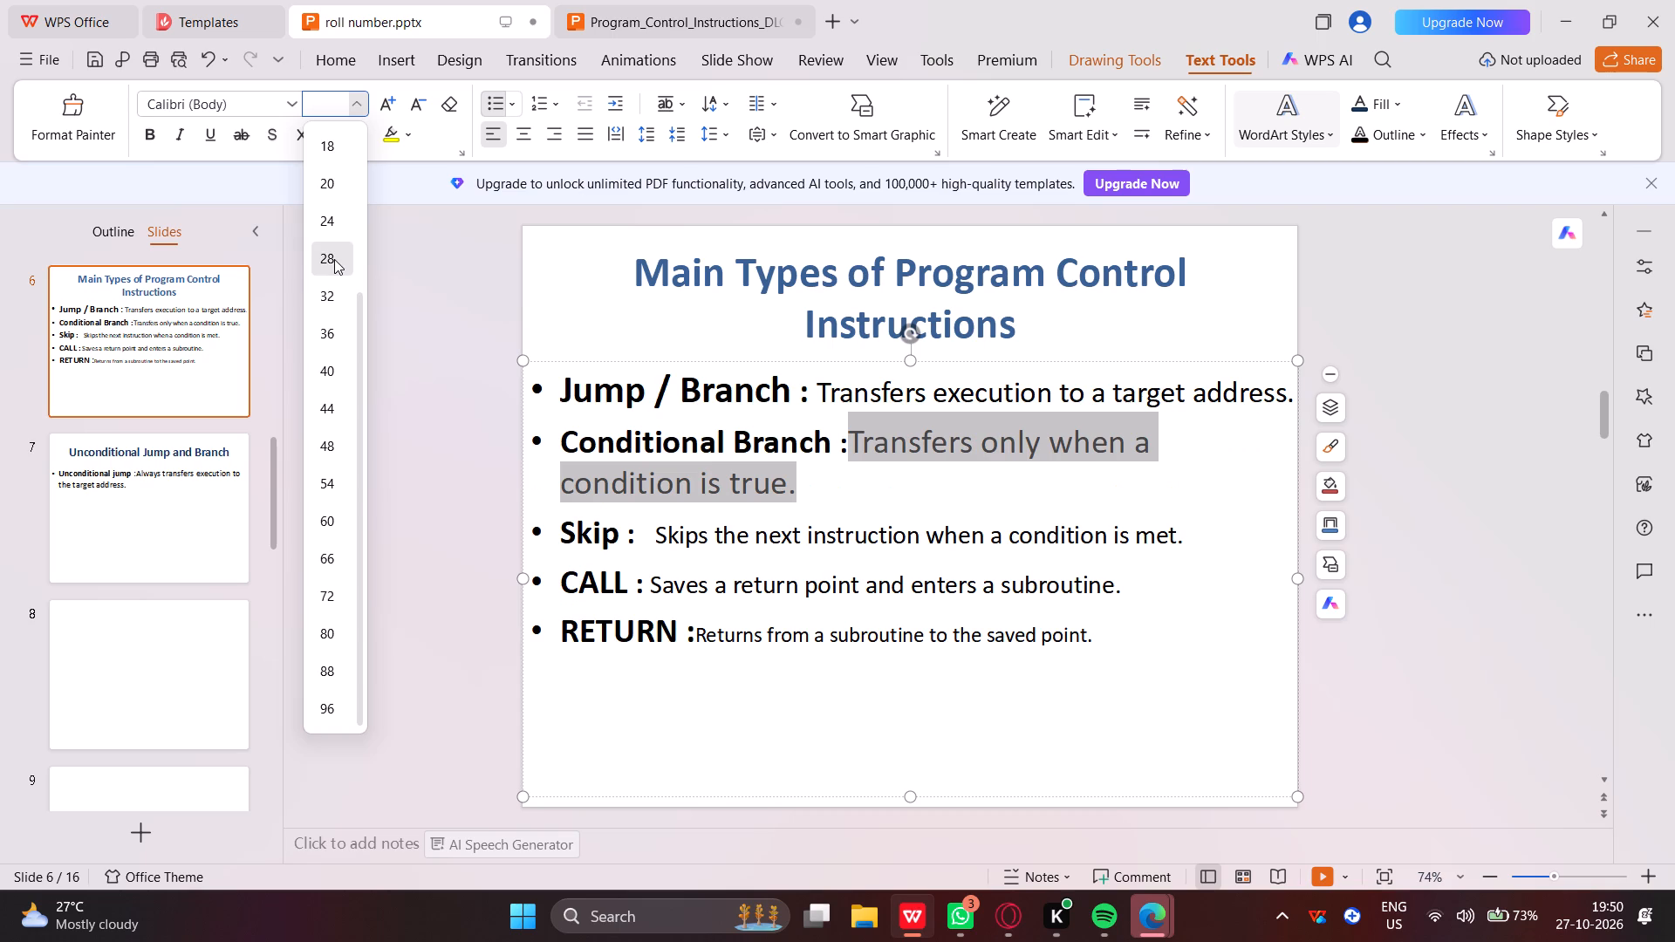
{"action": "left_click", "coordinate": [334, 259]}
{"action": "left_click", "coordinate": [1413, 369]}
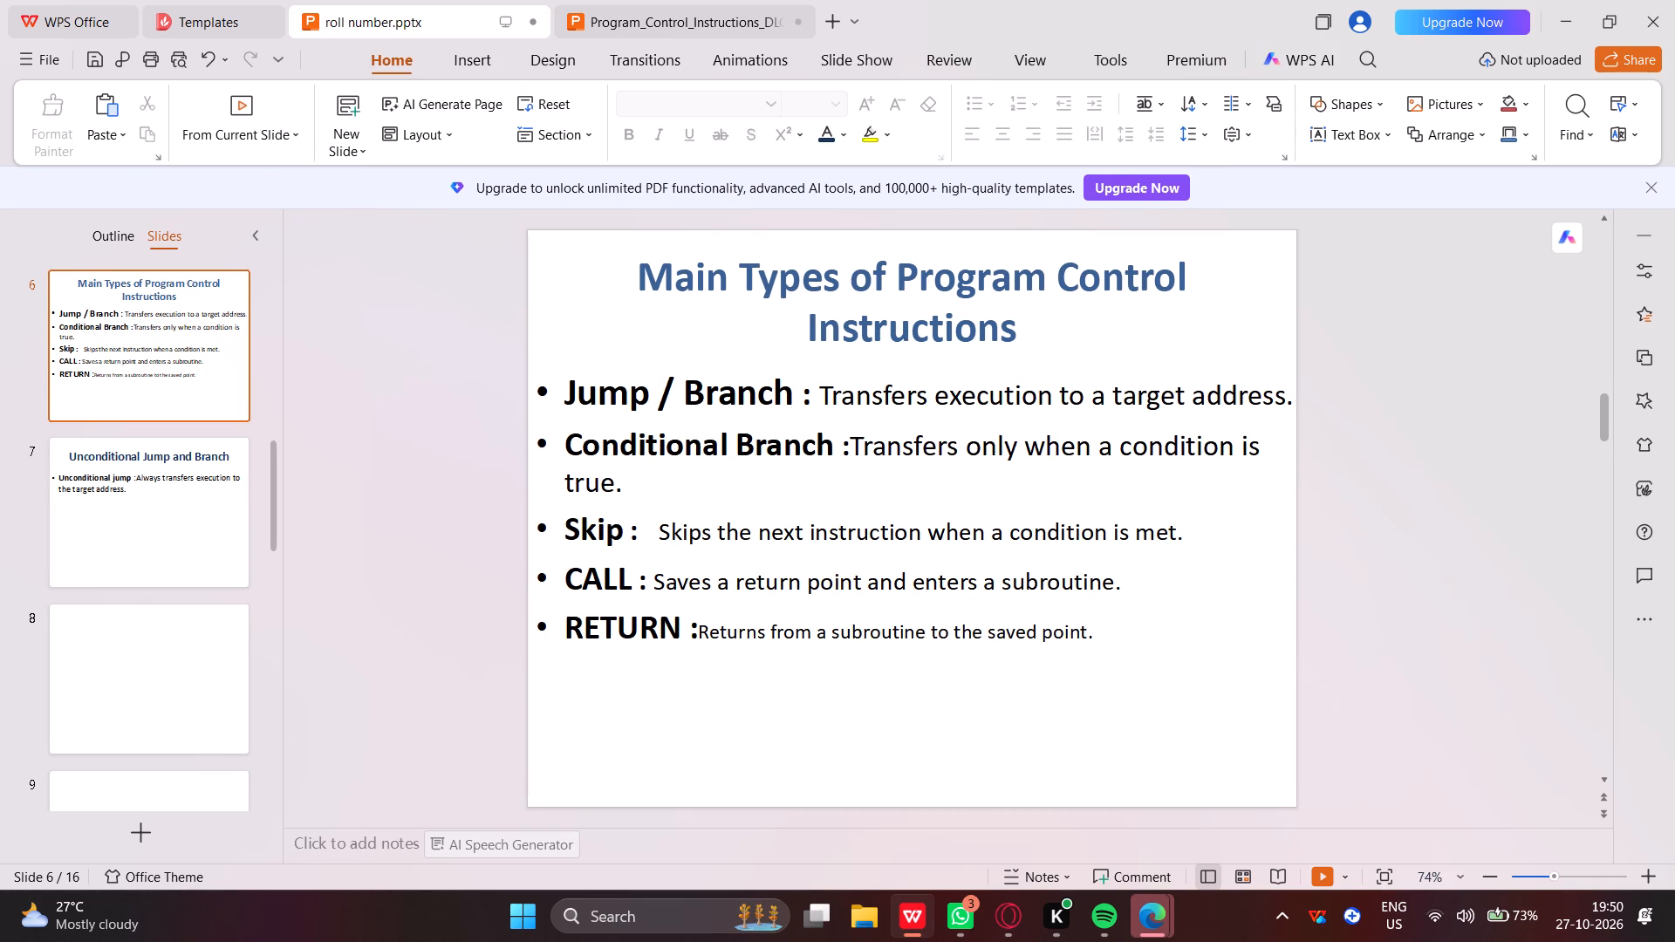
Set the font size of "Skips the next instruction when a condition is met." in slide 6's Skip bullet to 28.
{"action": "left_click_drag", "start_coordinate": [657, 531], "coordinate": [1213, 512]}
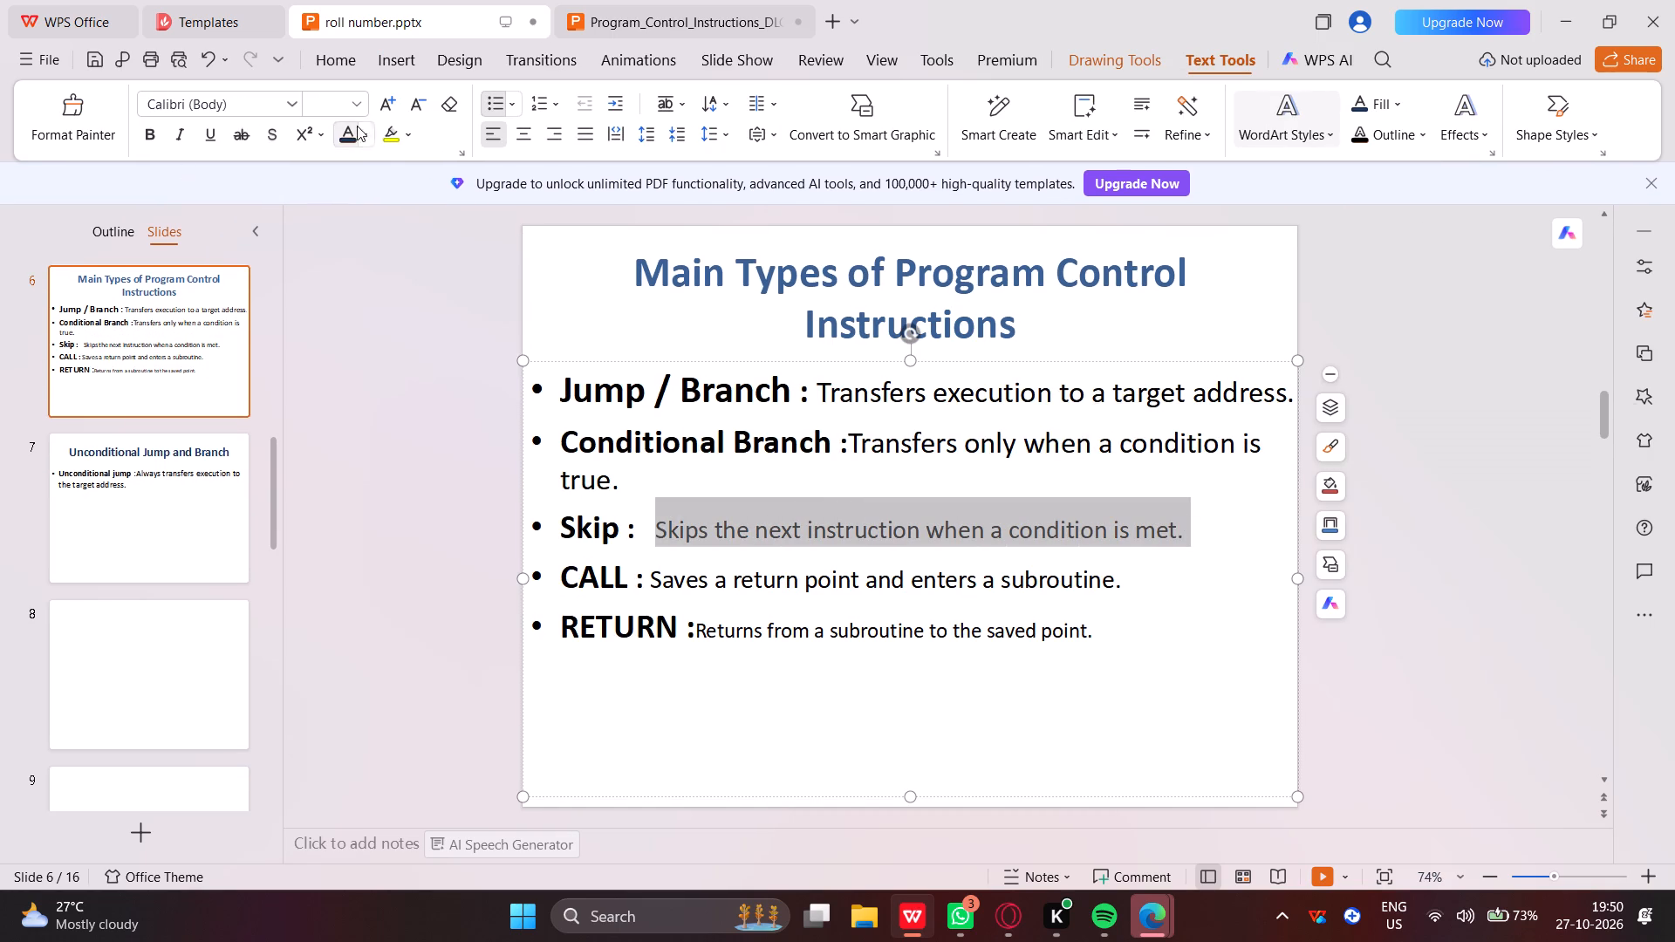
{"action": "left_click", "coordinate": [358, 107]}
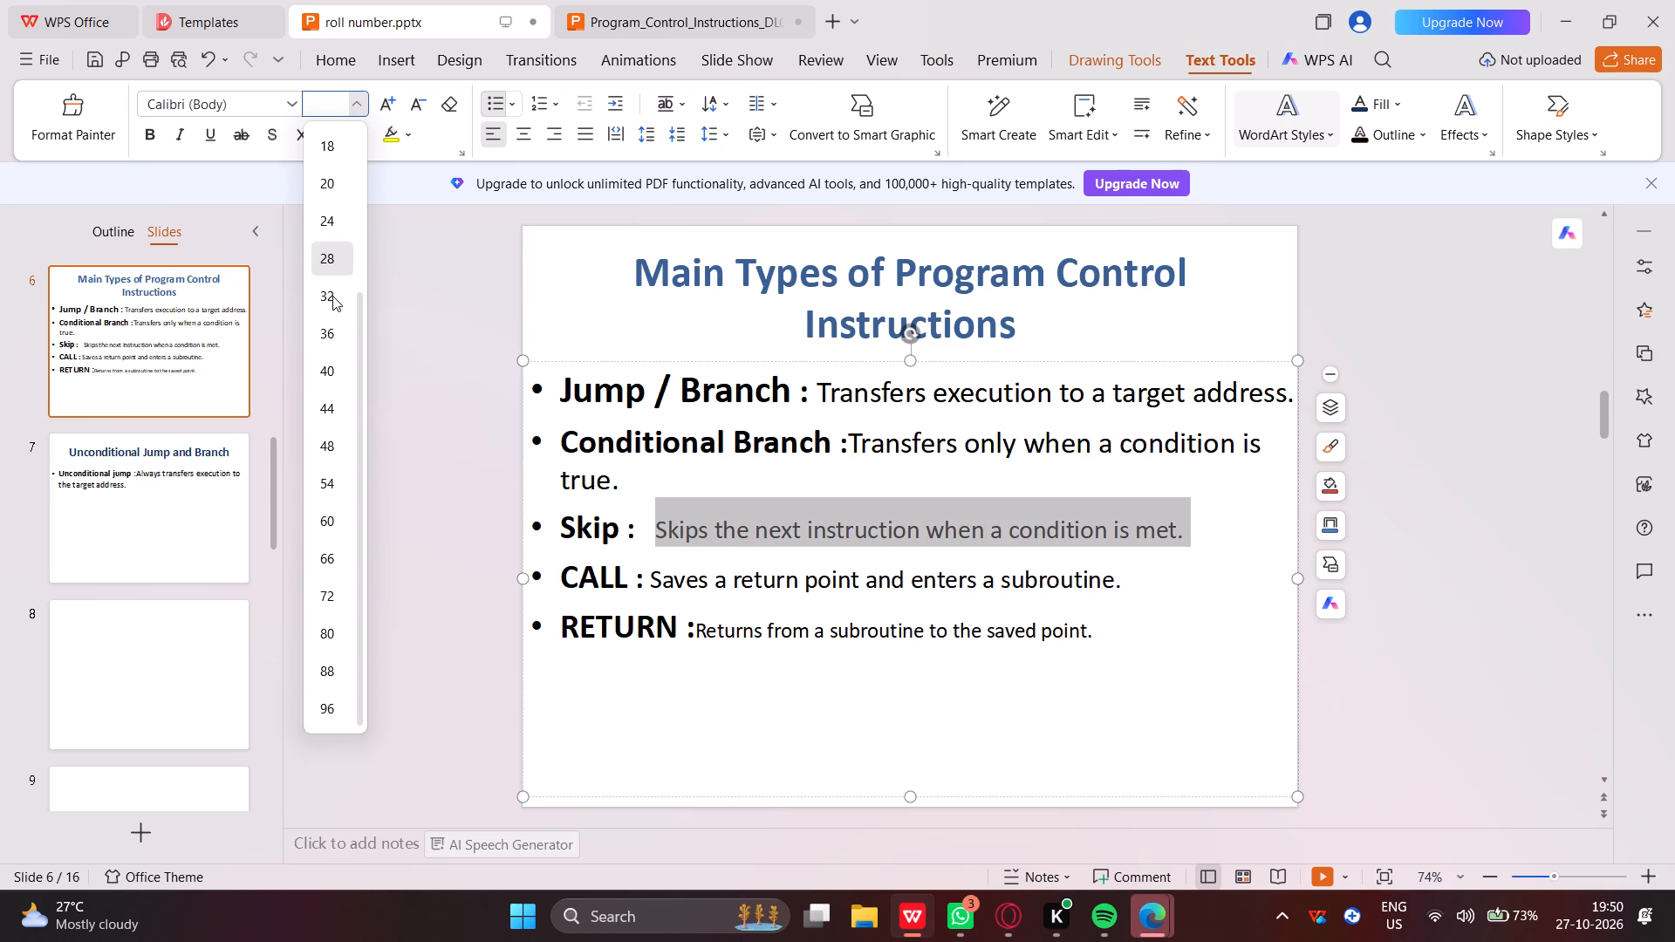
{"action": "left_click", "coordinate": [332, 296]}
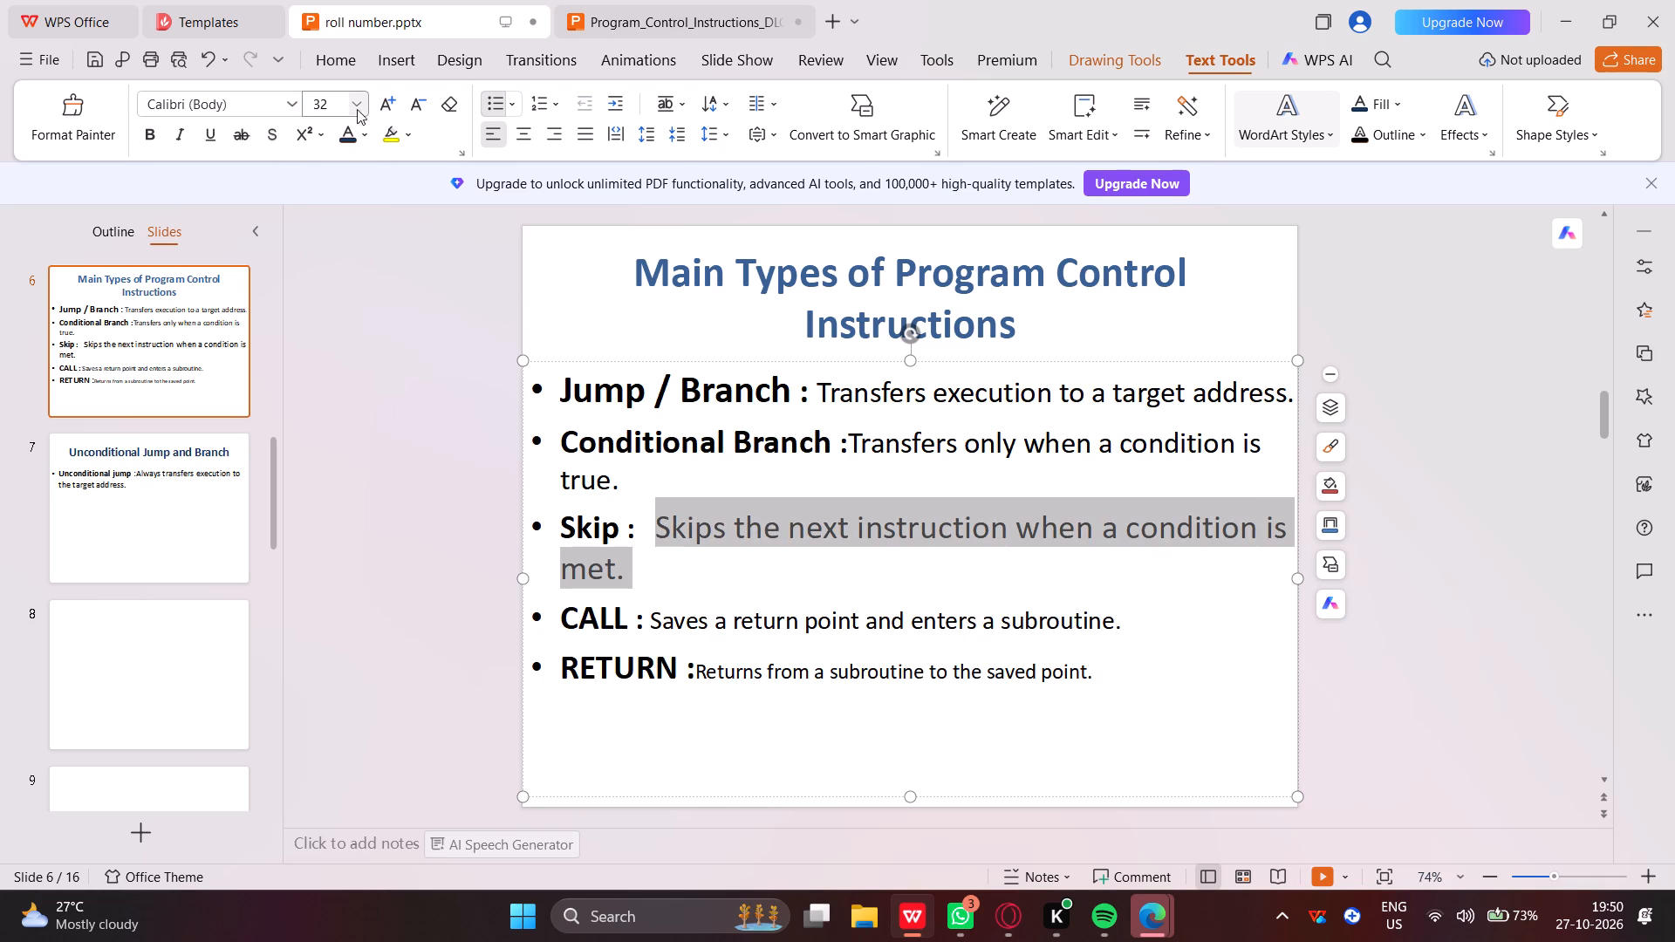
{"action": "left_click", "coordinate": [359, 99]}
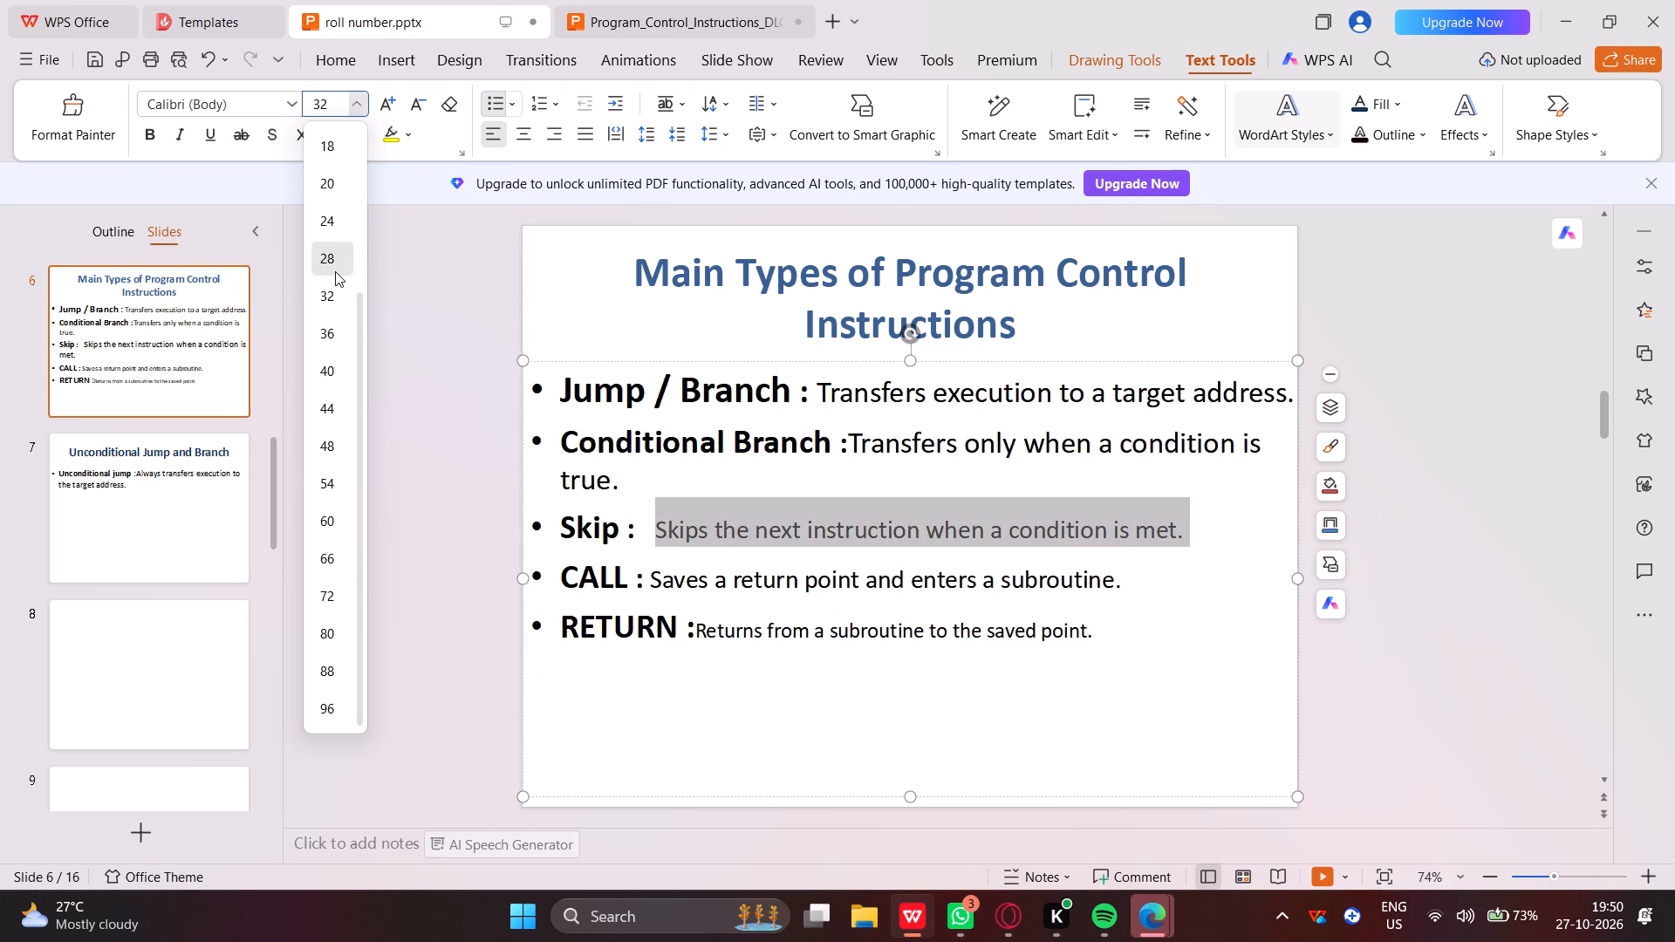
{"action": "left_click", "coordinate": [335, 270]}
{"action": "left_click", "coordinate": [1406, 357]}
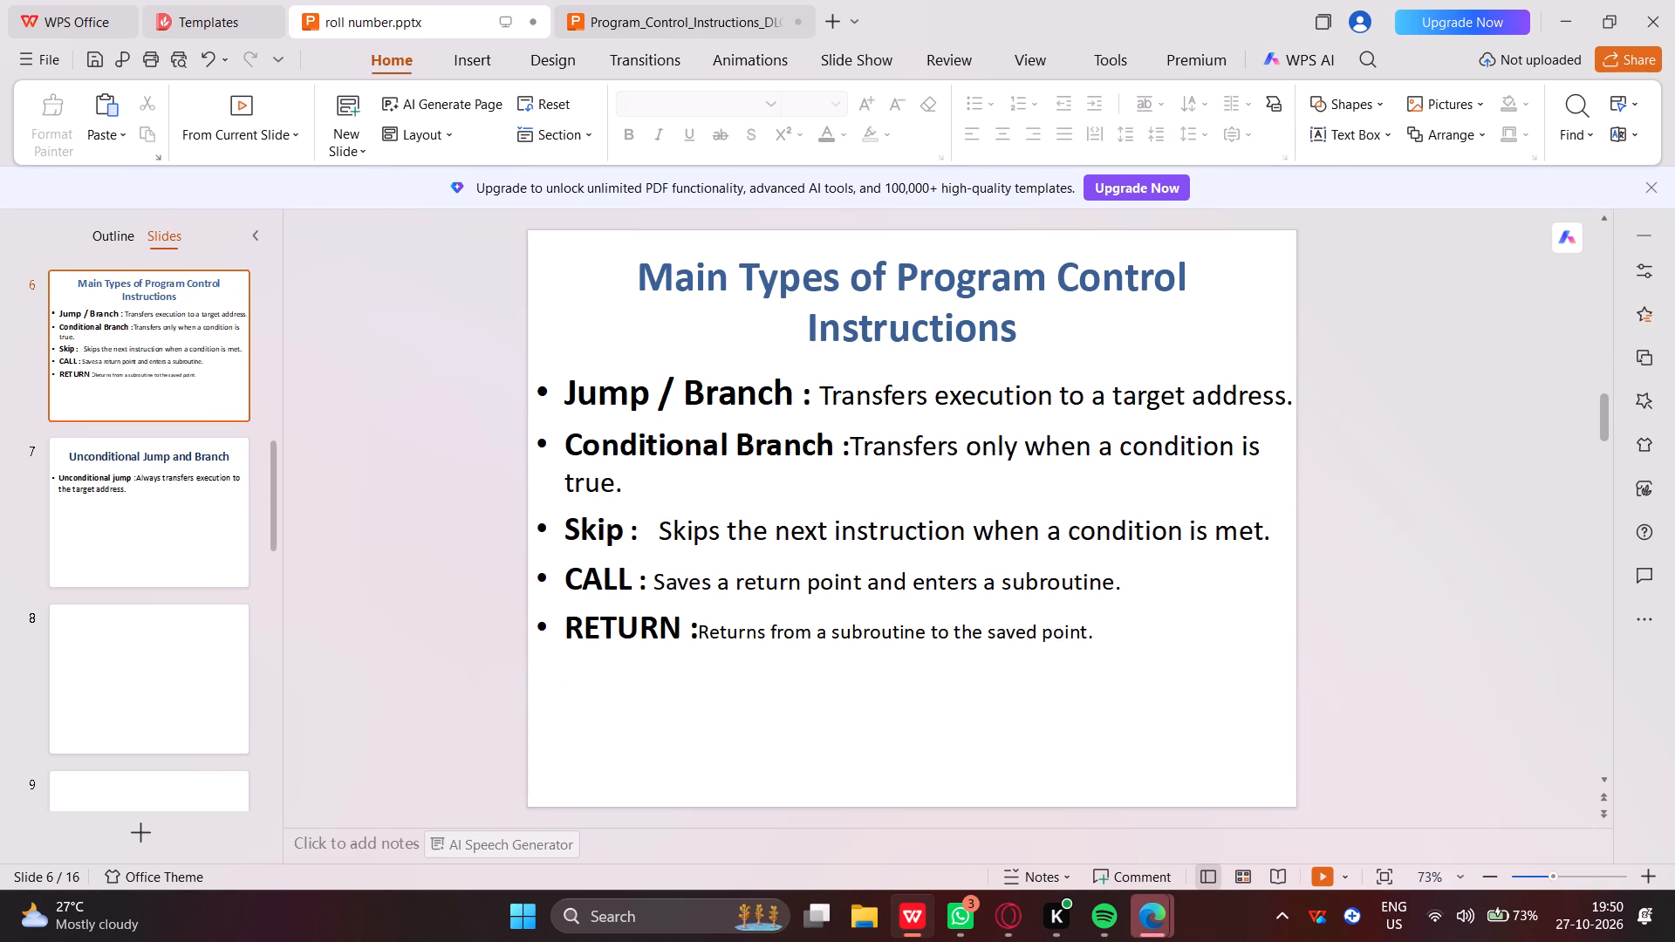
Set the font size of "Saves a return point and enters a subroutine." in slide 6's CALL bullet to 28.
{"action": "left_click_drag", "start_coordinate": [1120, 583], "coordinate": [776, 597]}
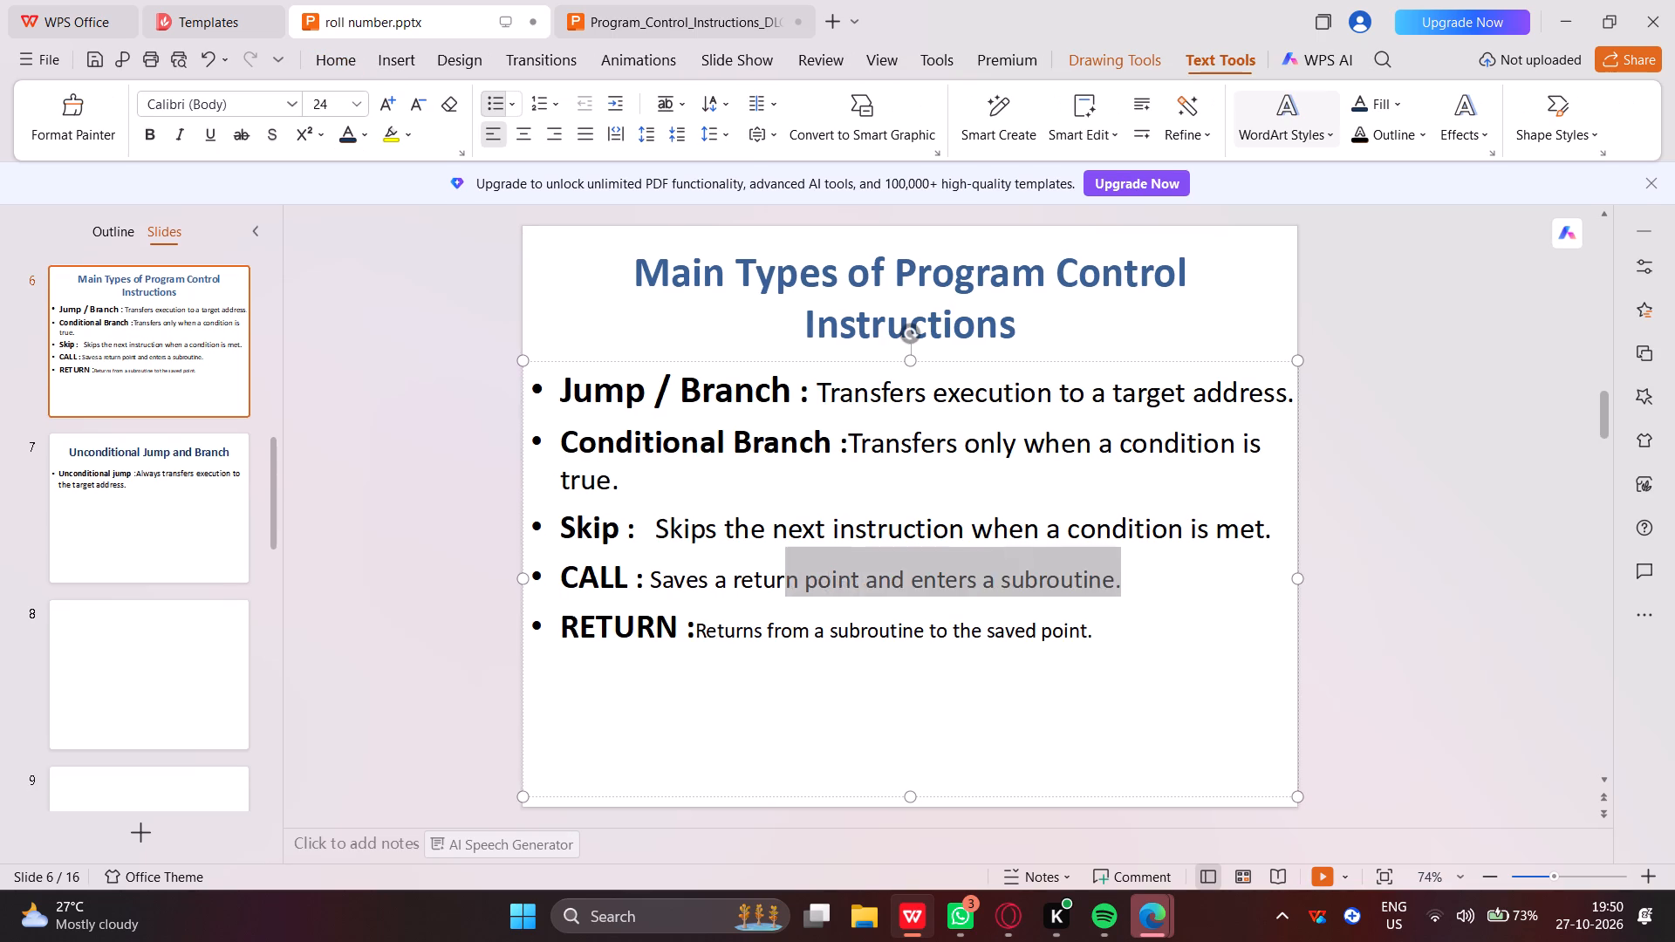
{"action": "left_click_drag", "start_coordinate": [776, 597], "coordinate": [647, 571]}
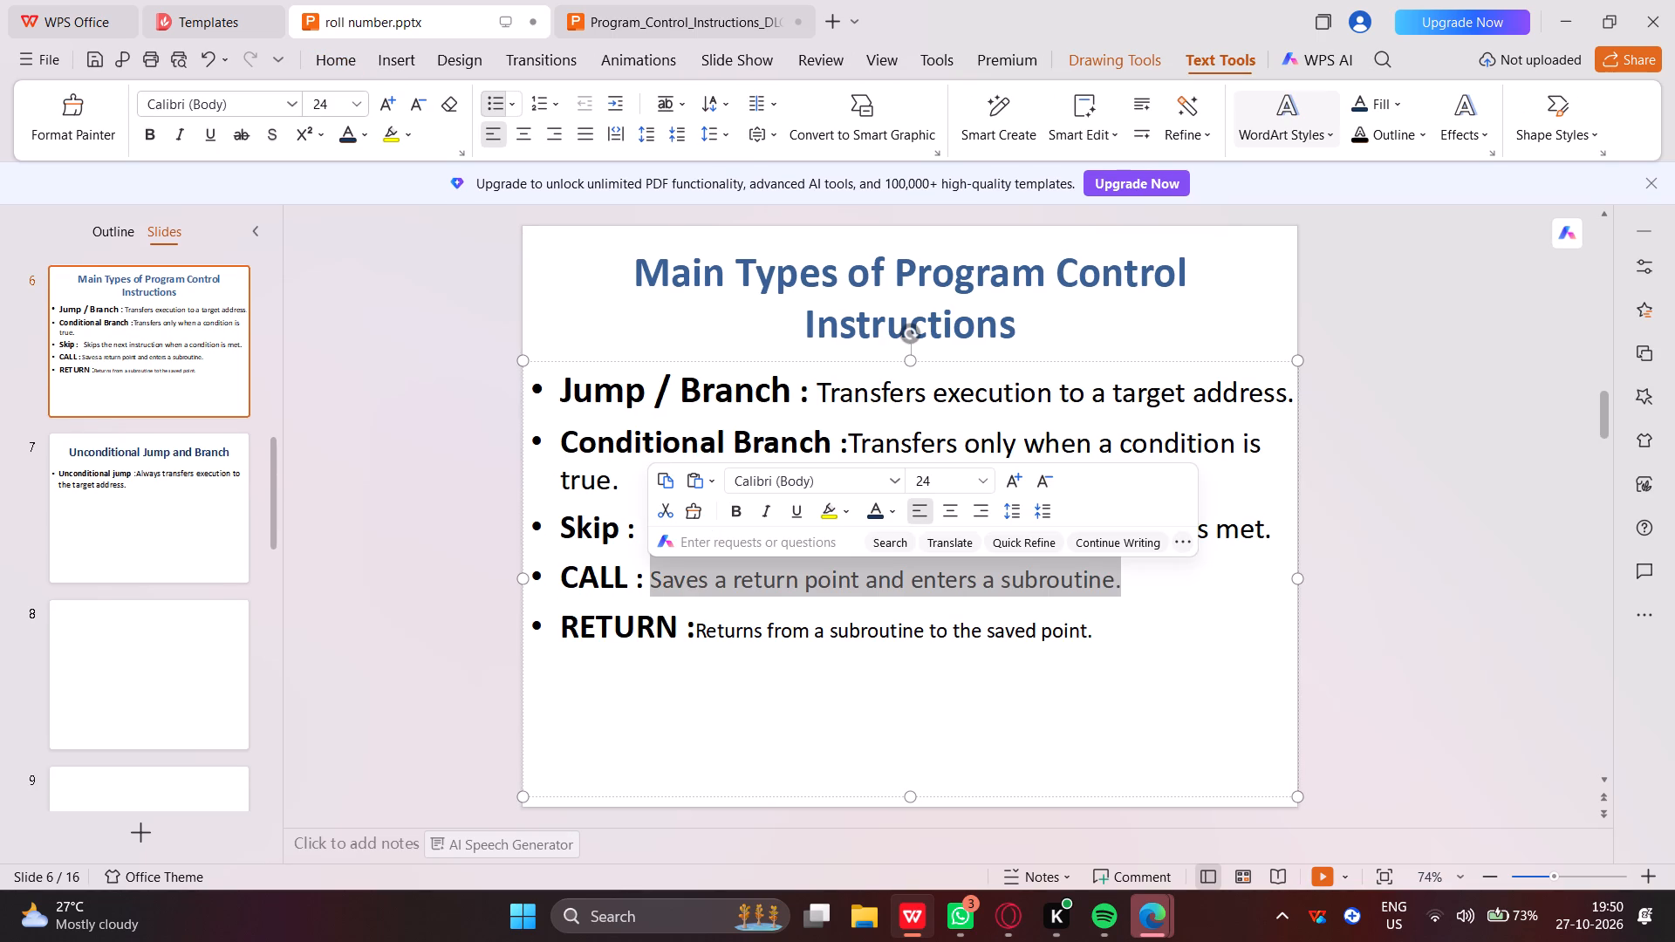
{"action": "left_click", "coordinate": [353, 106]}
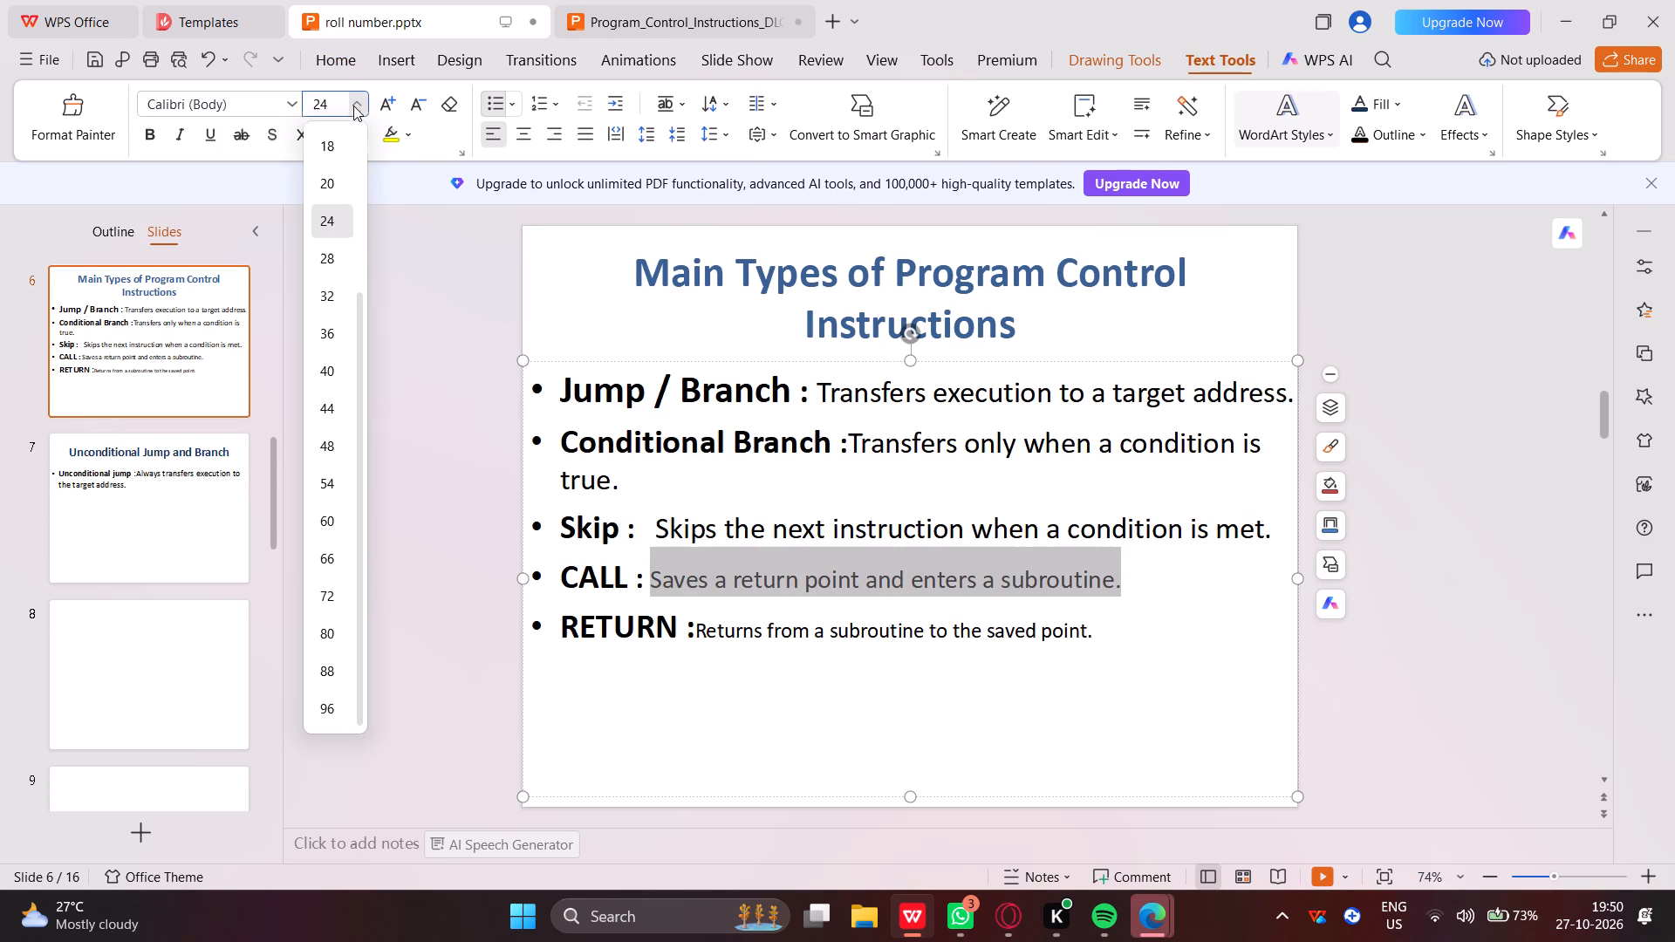
{"action": "left_click", "coordinate": [338, 259]}
{"action": "left_click", "coordinate": [395, 425]}
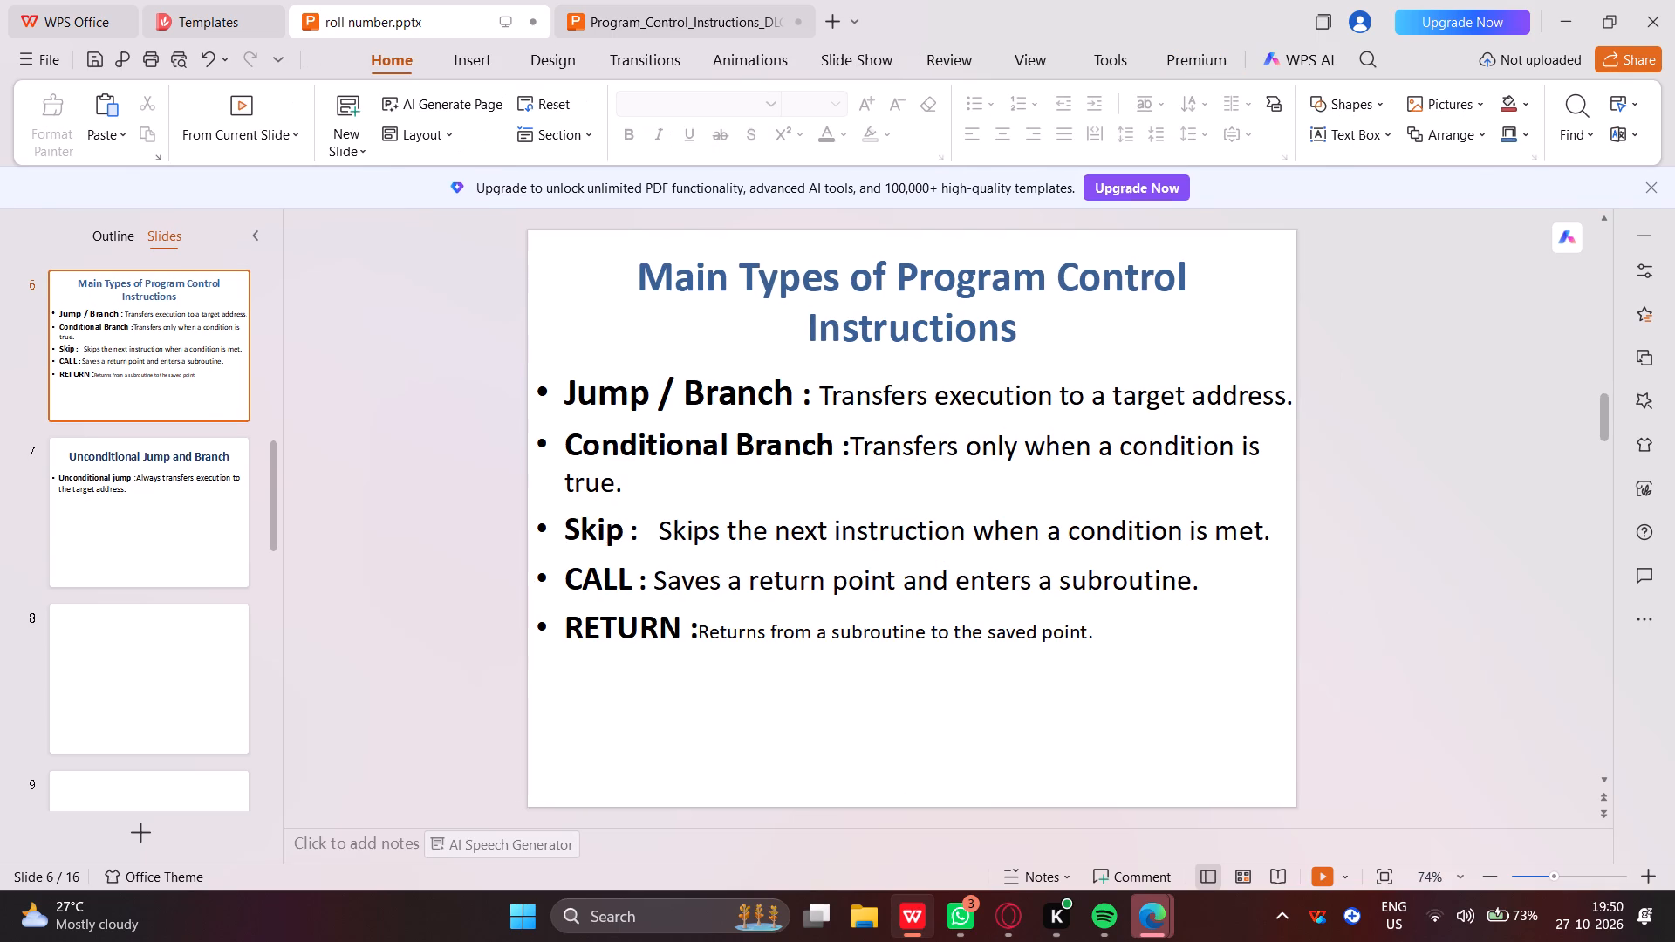
Set the font size of "Returns from a subroutine to the saved point." in slide 6's RETURN bullet to 28.
{"action": "left_click_drag", "start_coordinate": [697, 630], "coordinate": [1129, 633]}
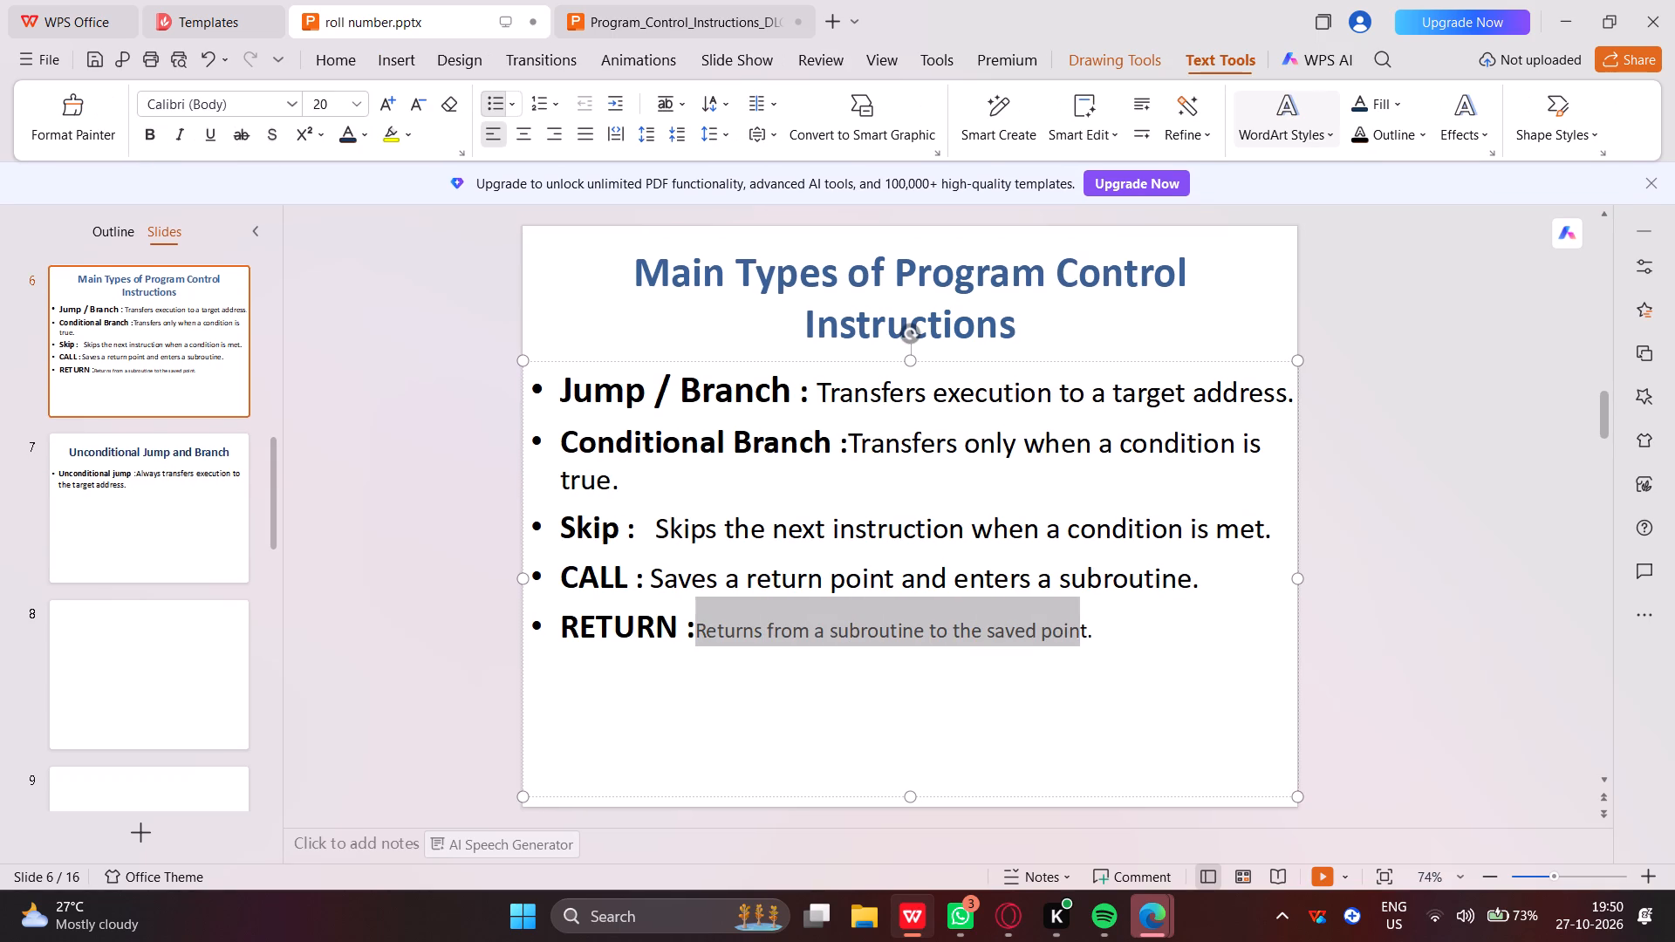
{"action": "left_click_drag", "start_coordinate": [1129, 633], "coordinate": [1130, 633]}
{"action": "left_click", "coordinate": [356, 100]}
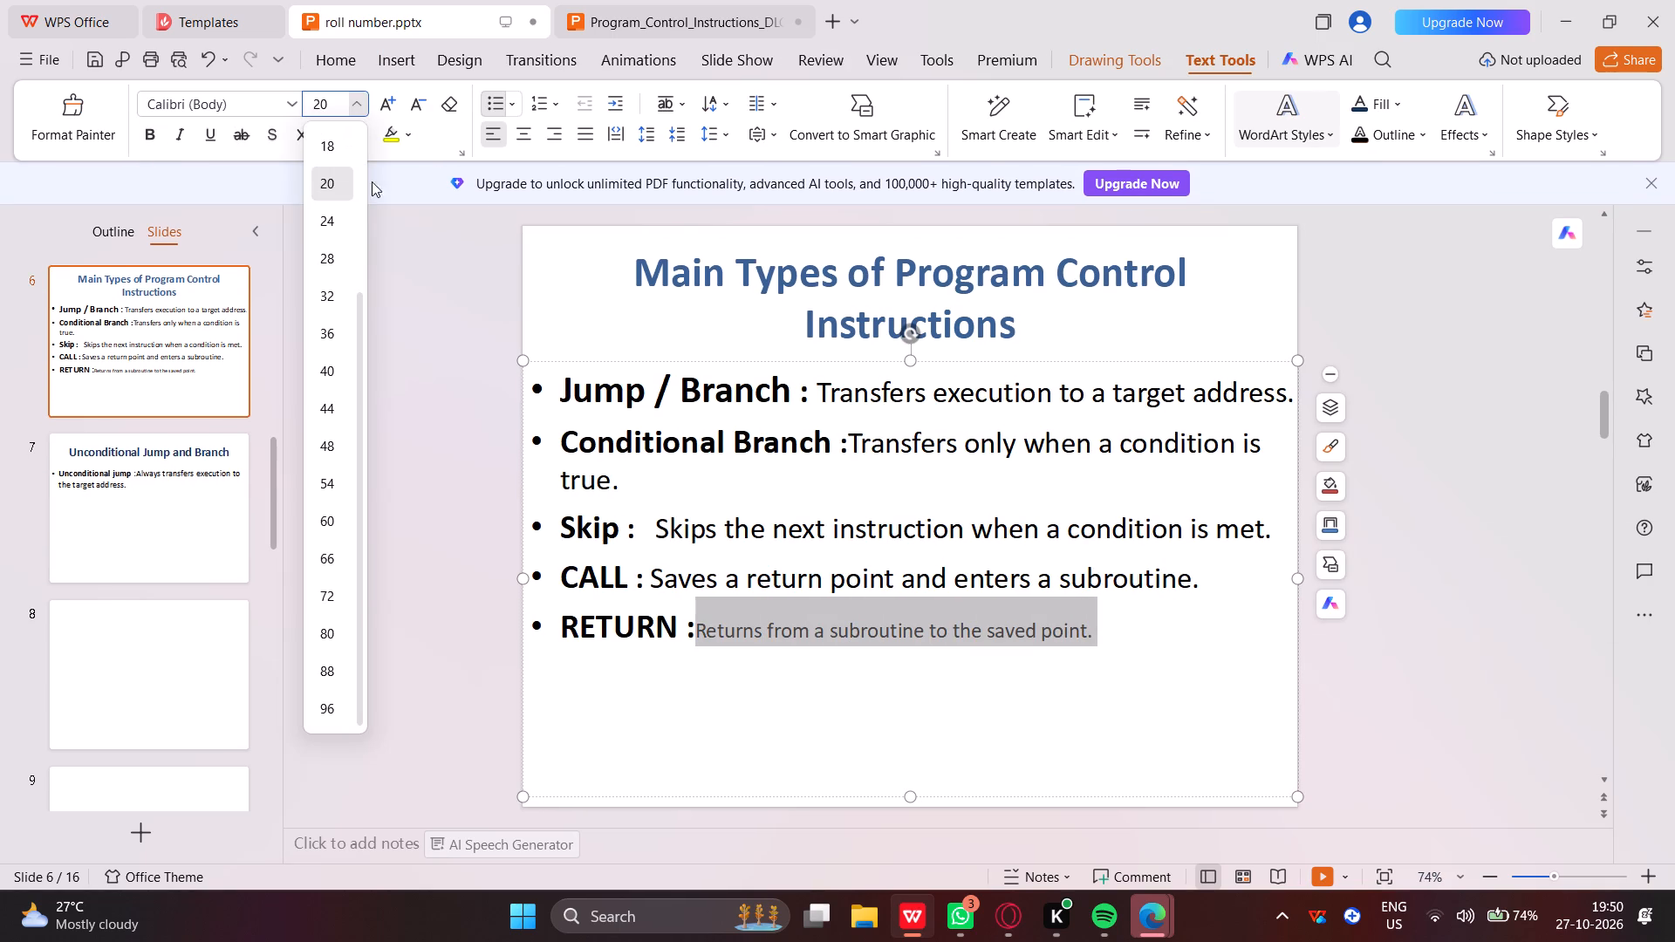
{"action": "left_click", "coordinate": [344, 271]}
{"action": "left_click", "coordinate": [386, 462]}
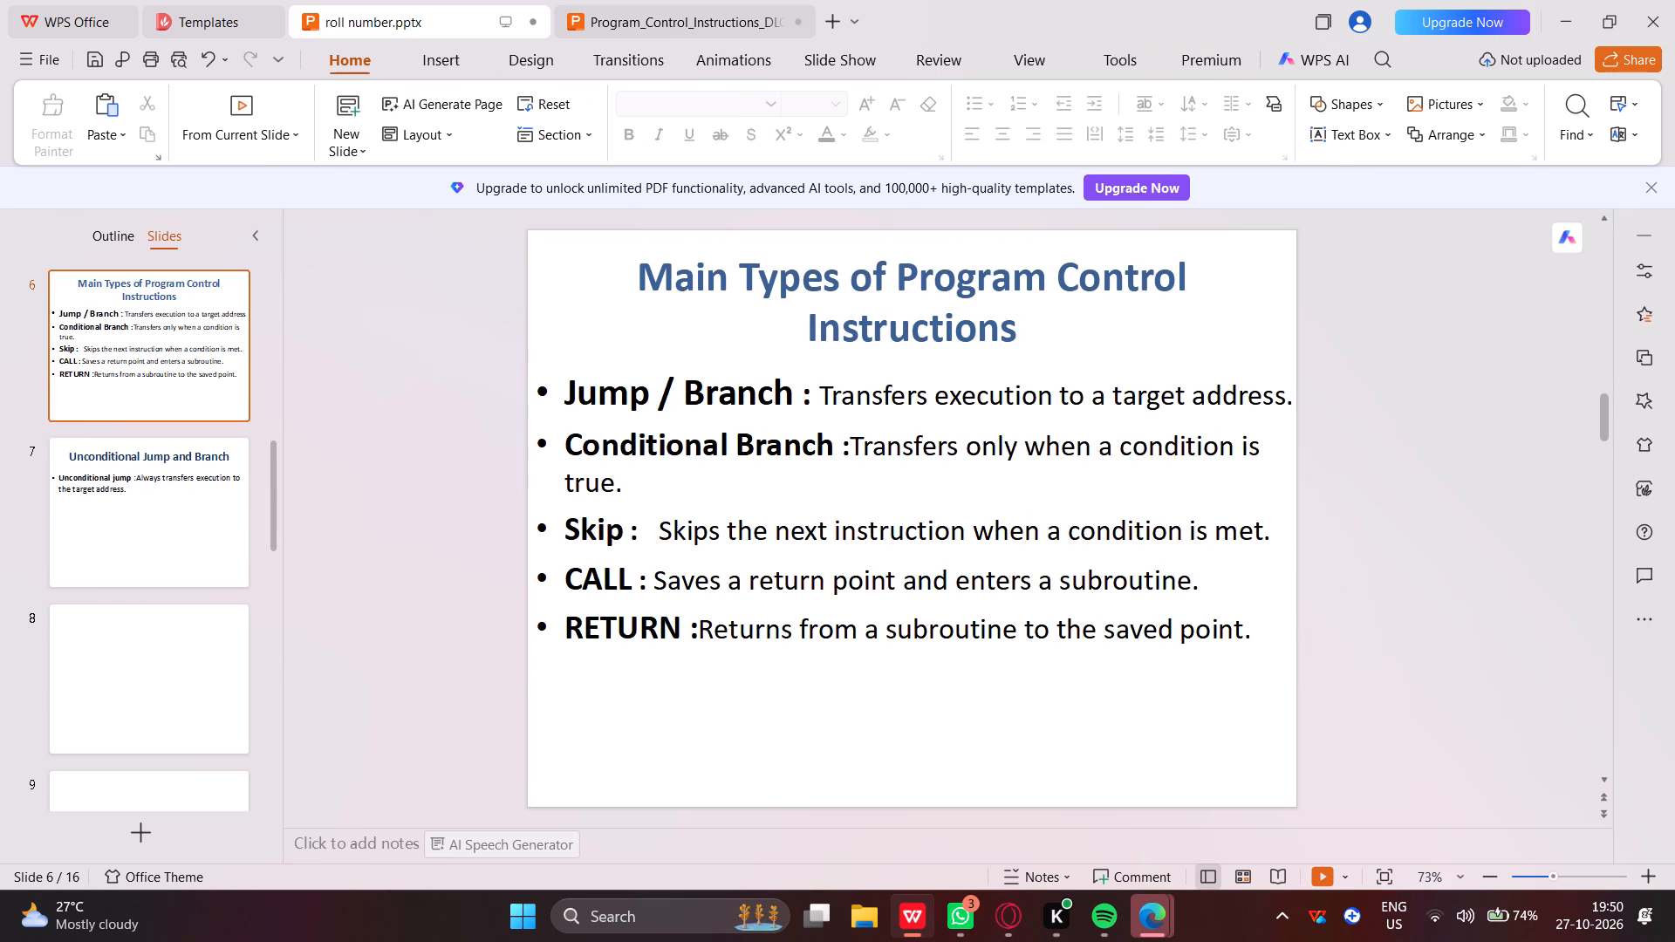
Insert a space after the colon in the RETURN bullet on slide 6.
{"action": "left_click", "coordinate": [700, 631]}
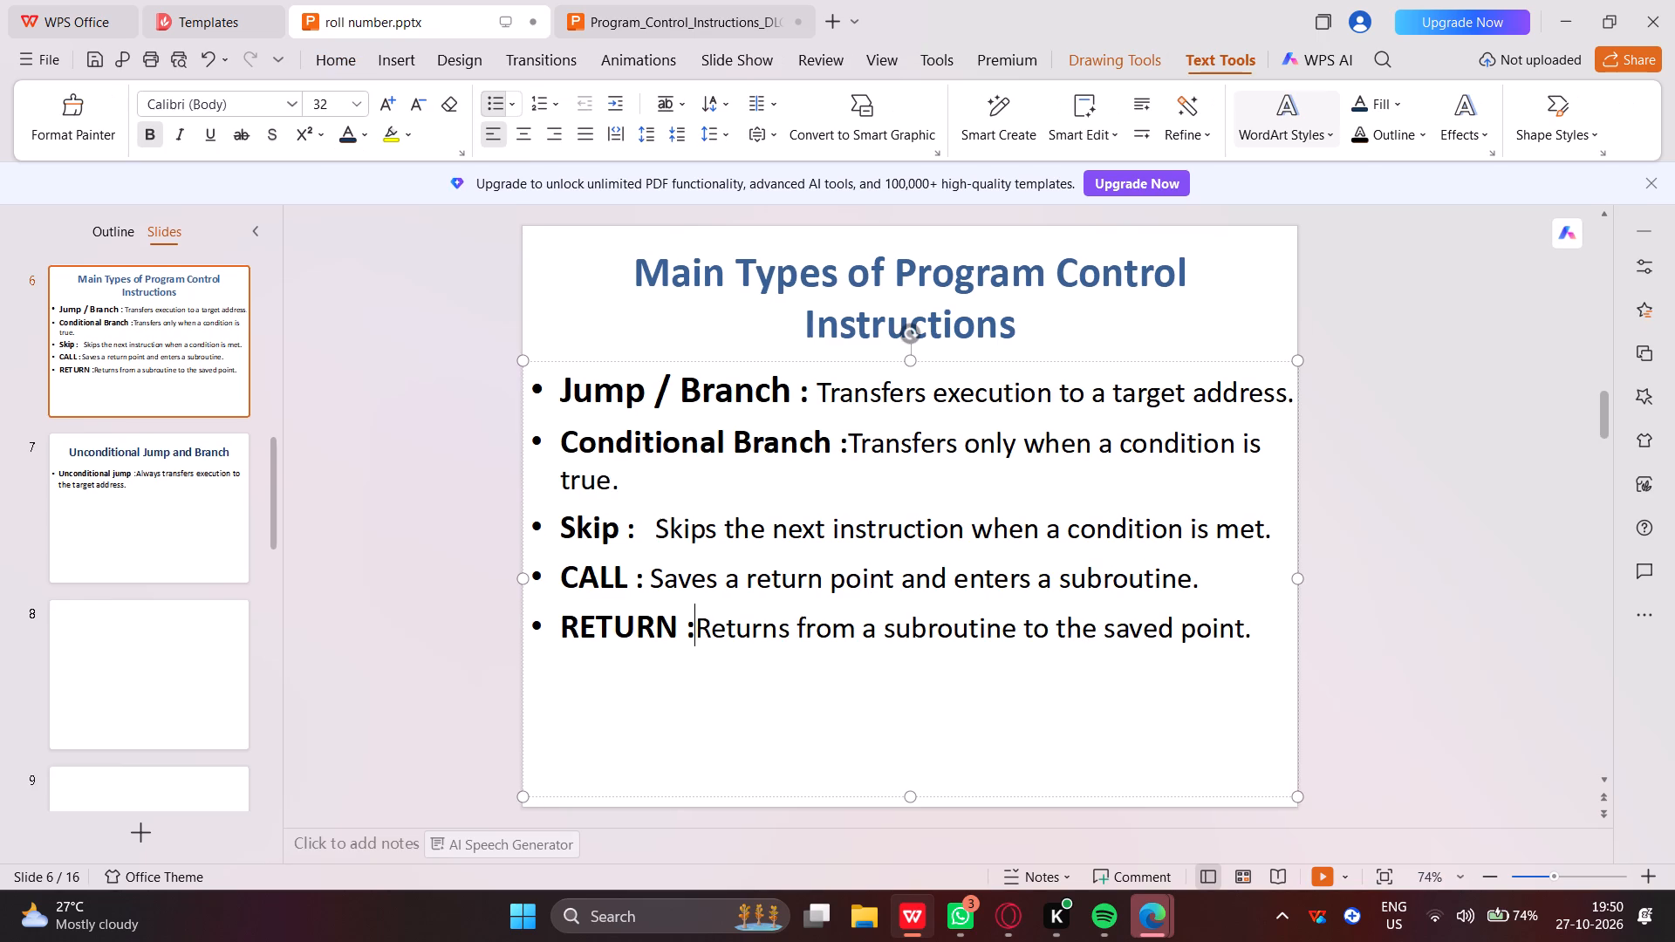
{"action": "key", "text": "space"}
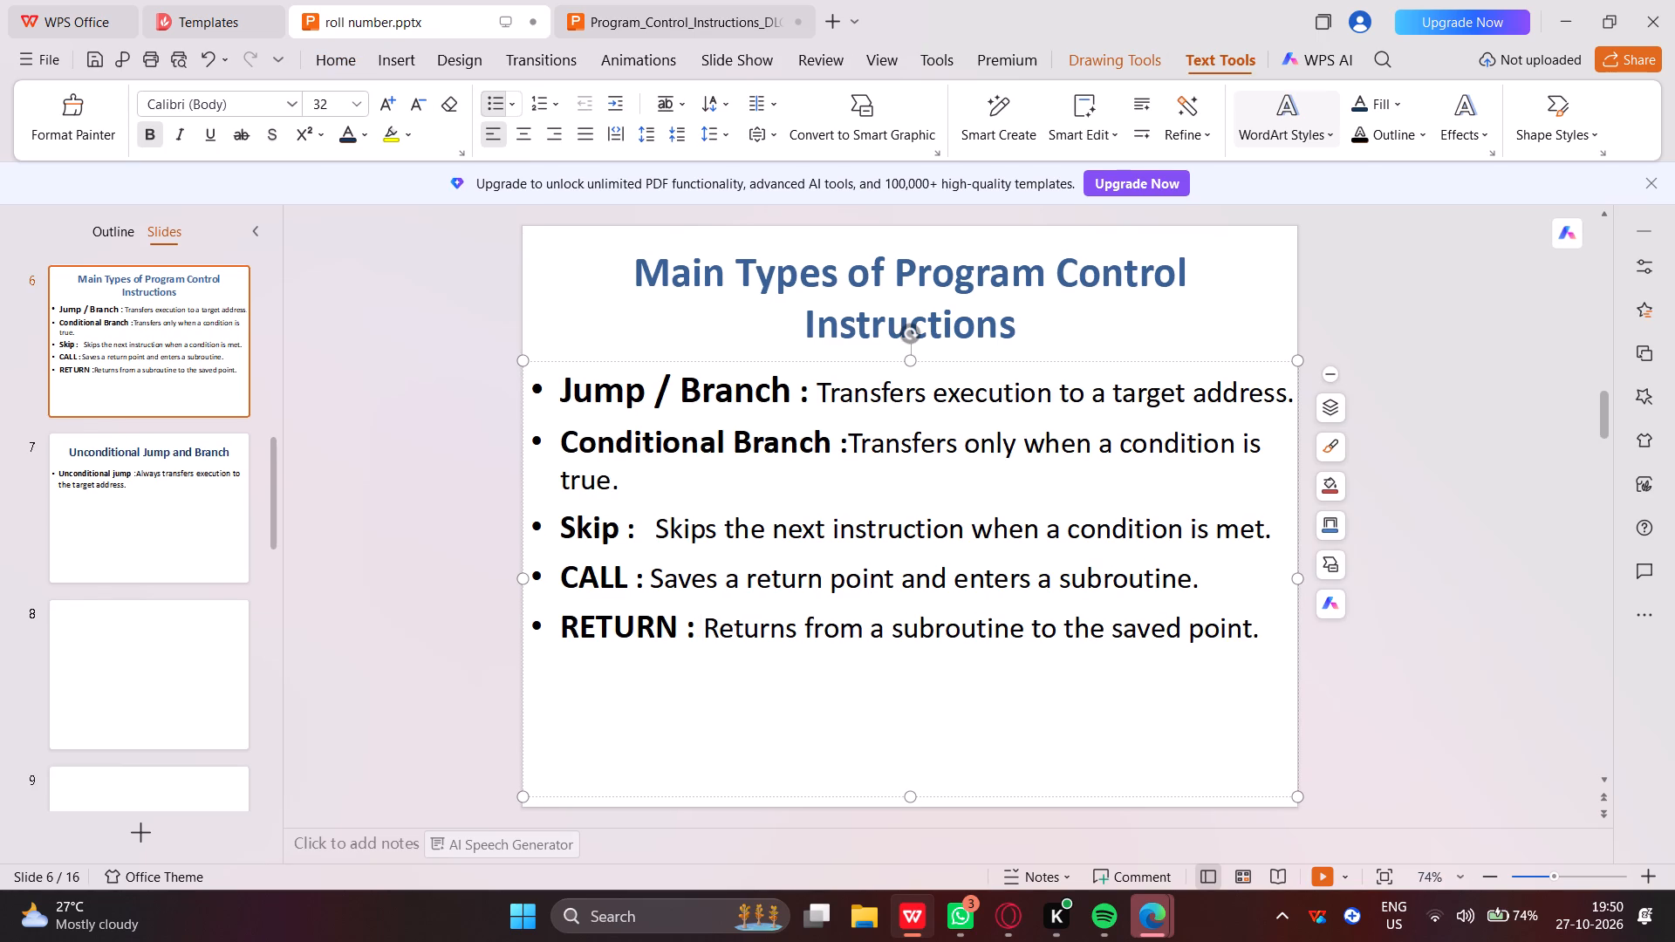
{"action": "left_click", "coordinate": [1424, 529]}
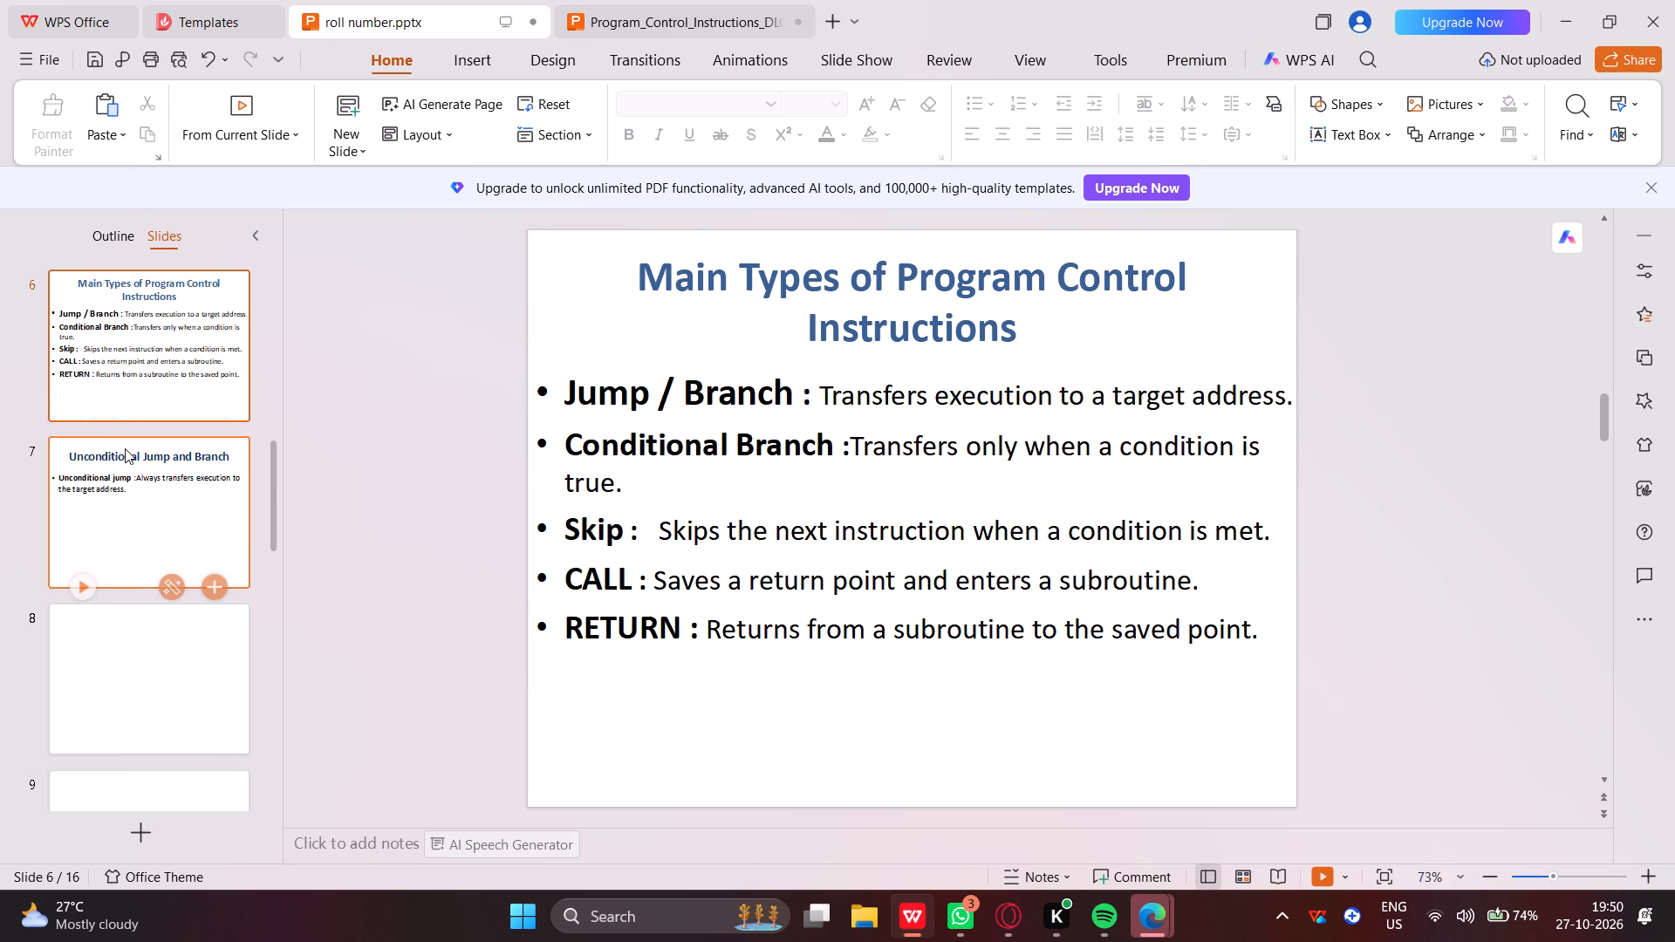
In the Program_Control_Instructions deck, paste the copied "Always transfers execution to the target address." over slide 6's "Example (generic assembly)" heading.
{"action": "left_click", "coordinate": [132, 530]}
{"action": "left_click", "coordinate": [629, 8]}
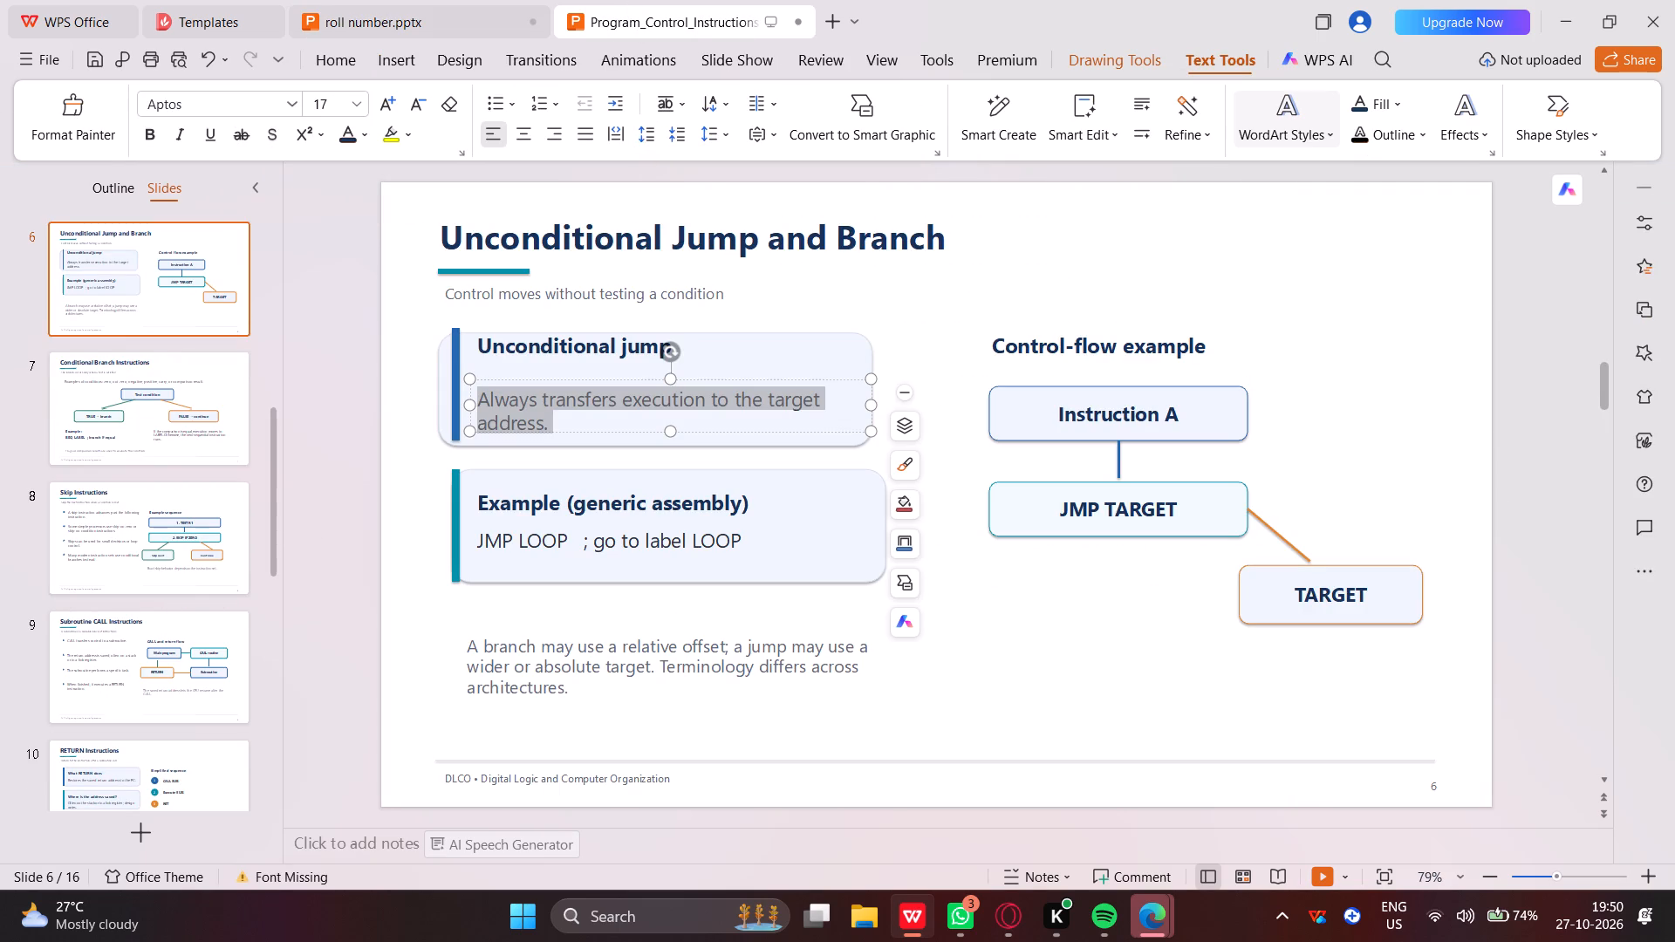
{"action": "left_click_drag", "start_coordinate": [404, 19], "coordinate": [393, 26]}
{"action": "left_click", "coordinate": [692, 27]}
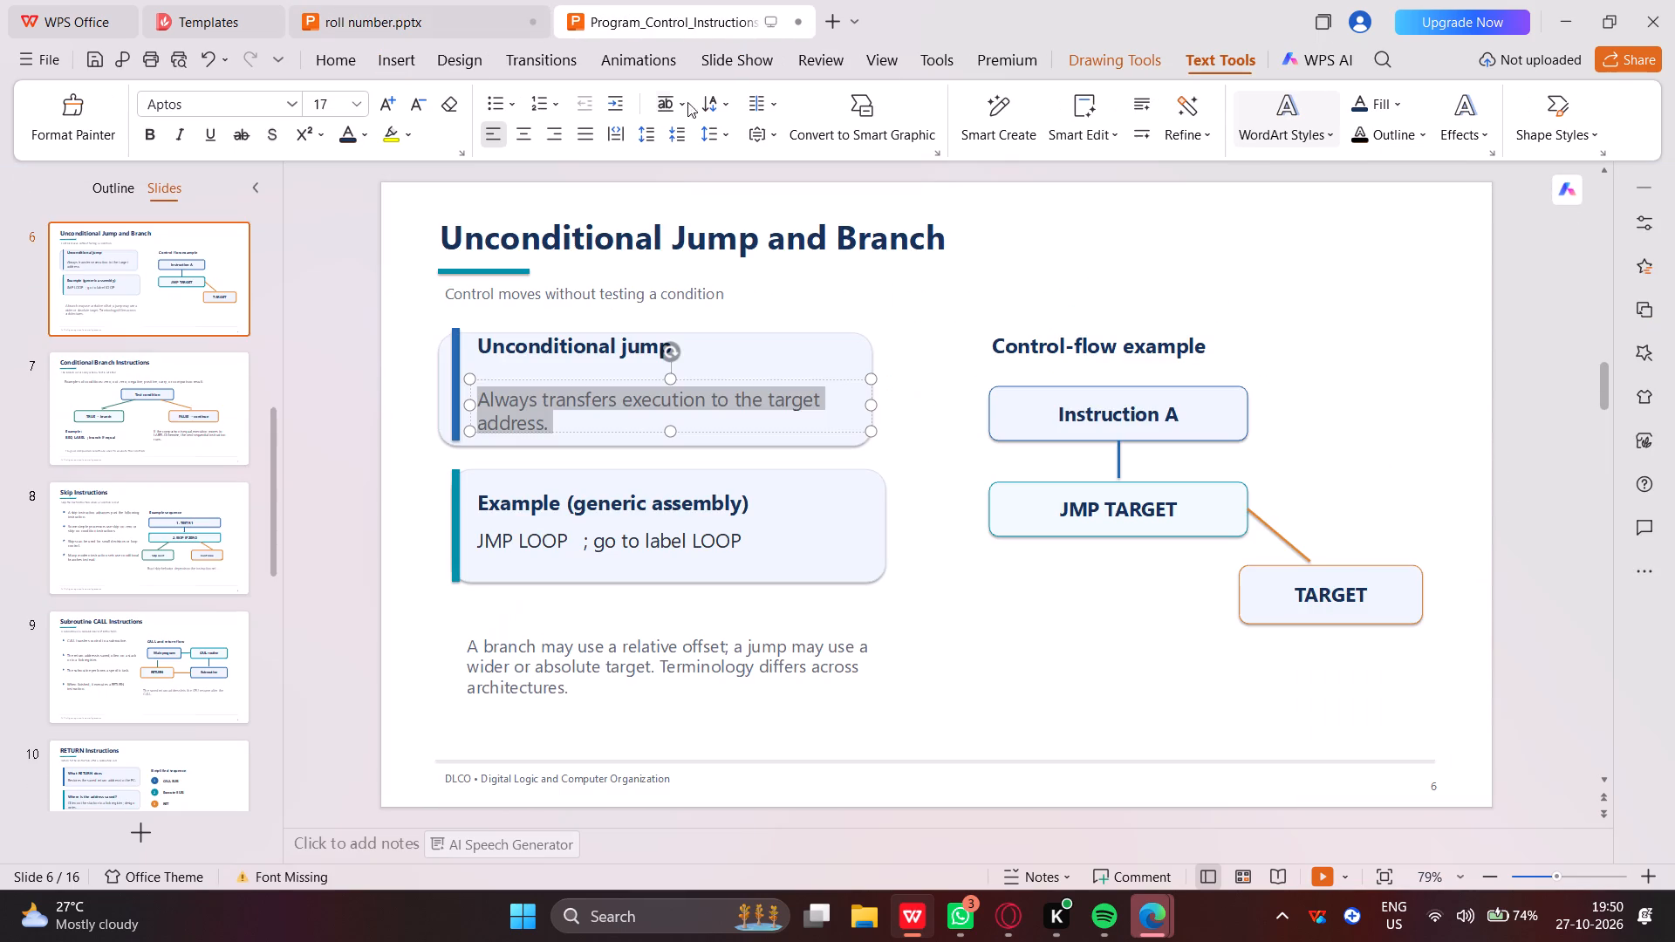
{"action": "left_click", "coordinate": [758, 488]}
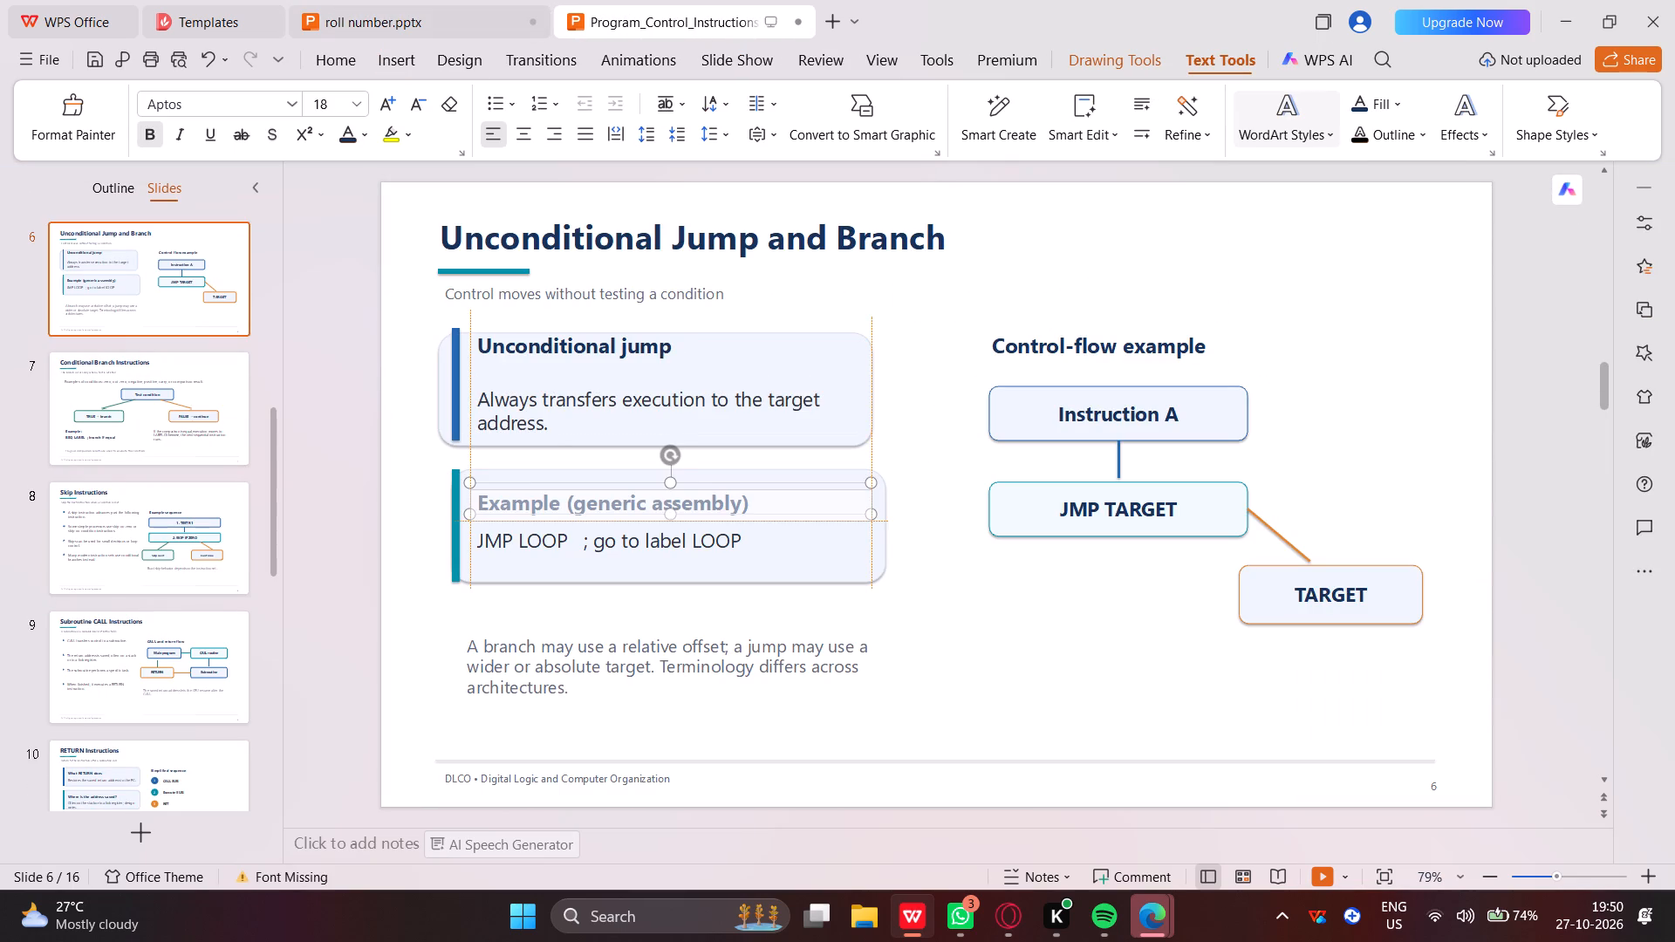
{"action": "left_click", "coordinate": [752, 506]}
{"action": "left_click", "coordinate": [748, 517]}
{"action": "left_click_drag", "start_coordinate": [748, 517], "coordinate": [712, 517]}
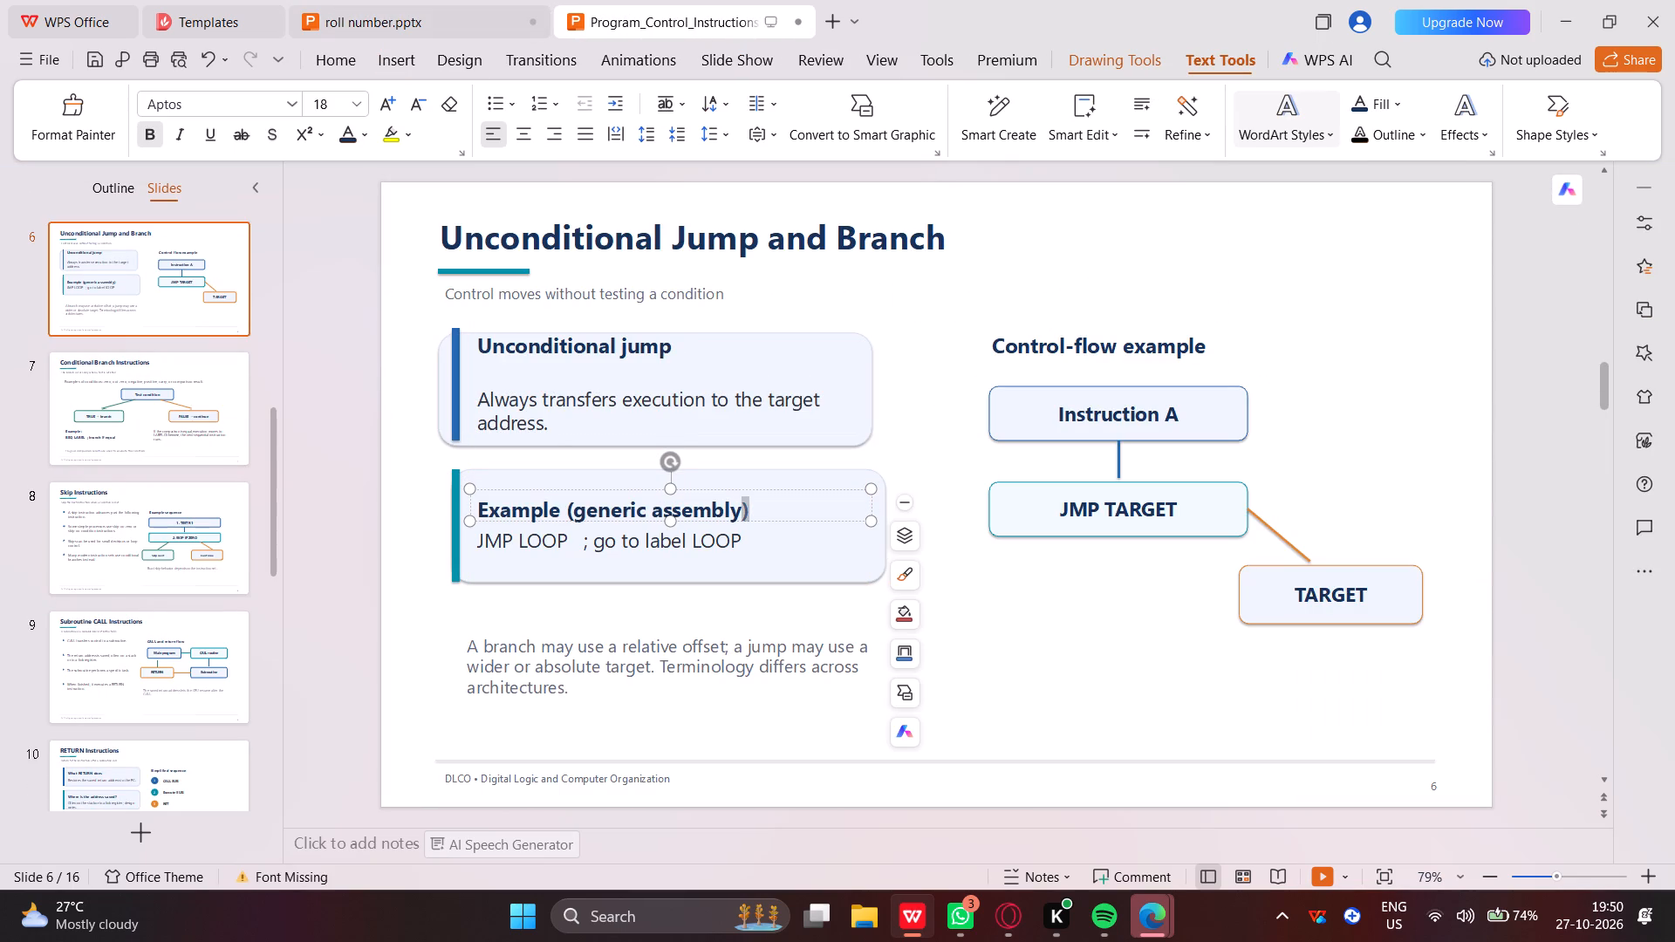
{"action": "left_click_drag", "start_coordinate": [712, 517], "coordinate": [495, 505]}
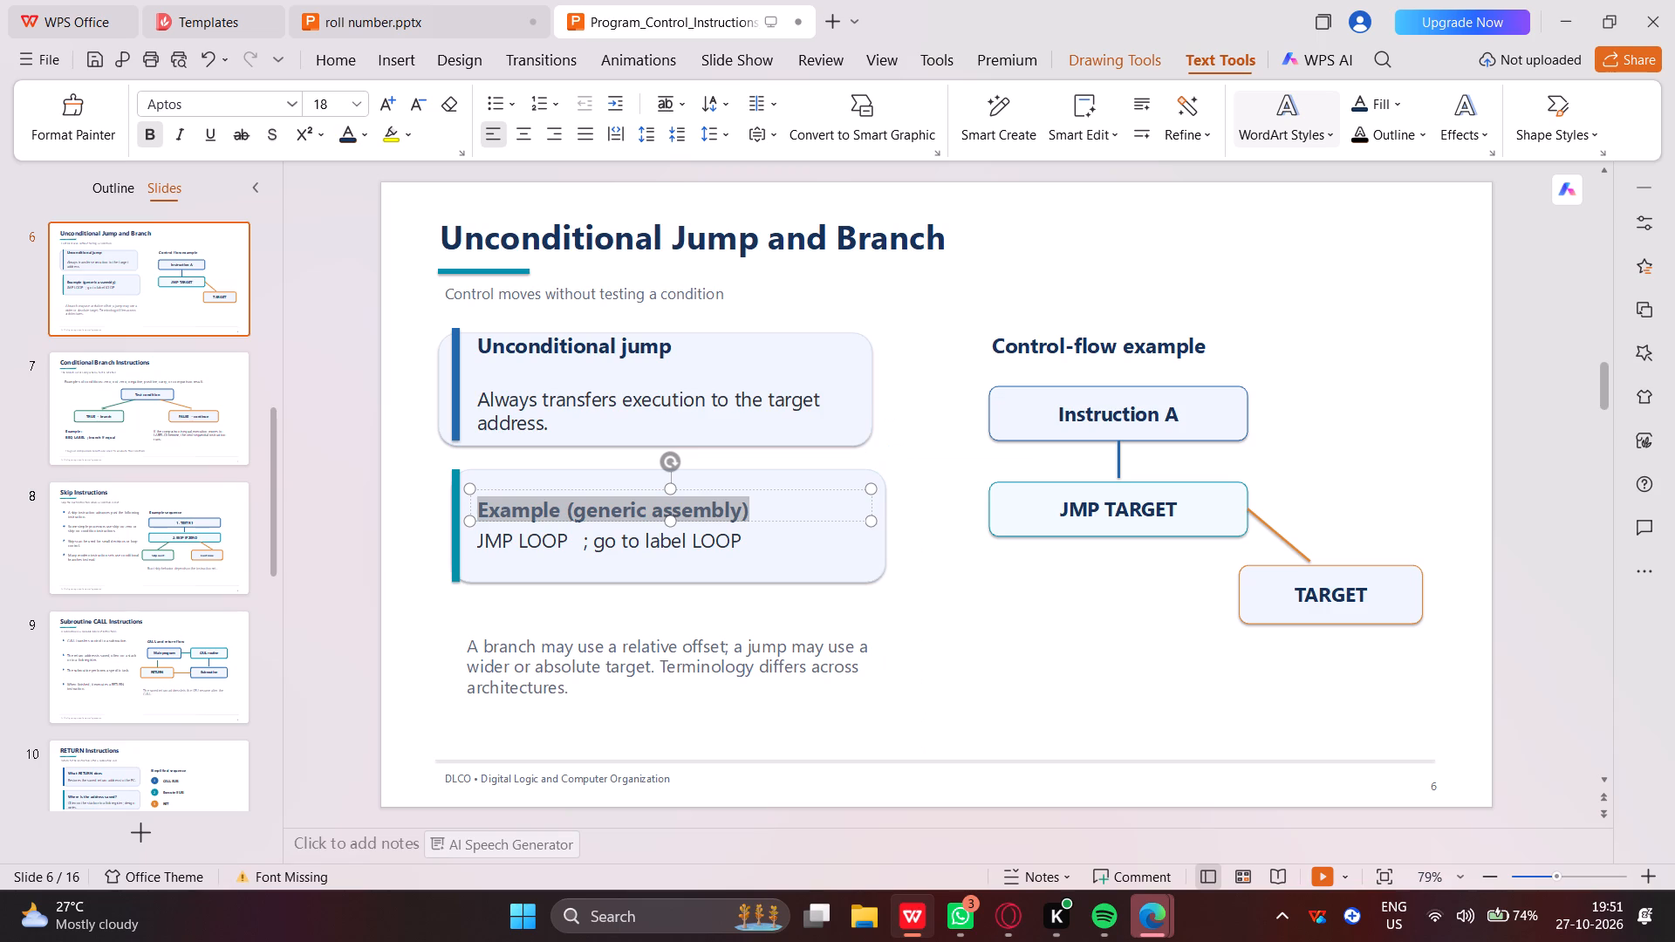
{"action": "key", "text": "ctrl+v"}
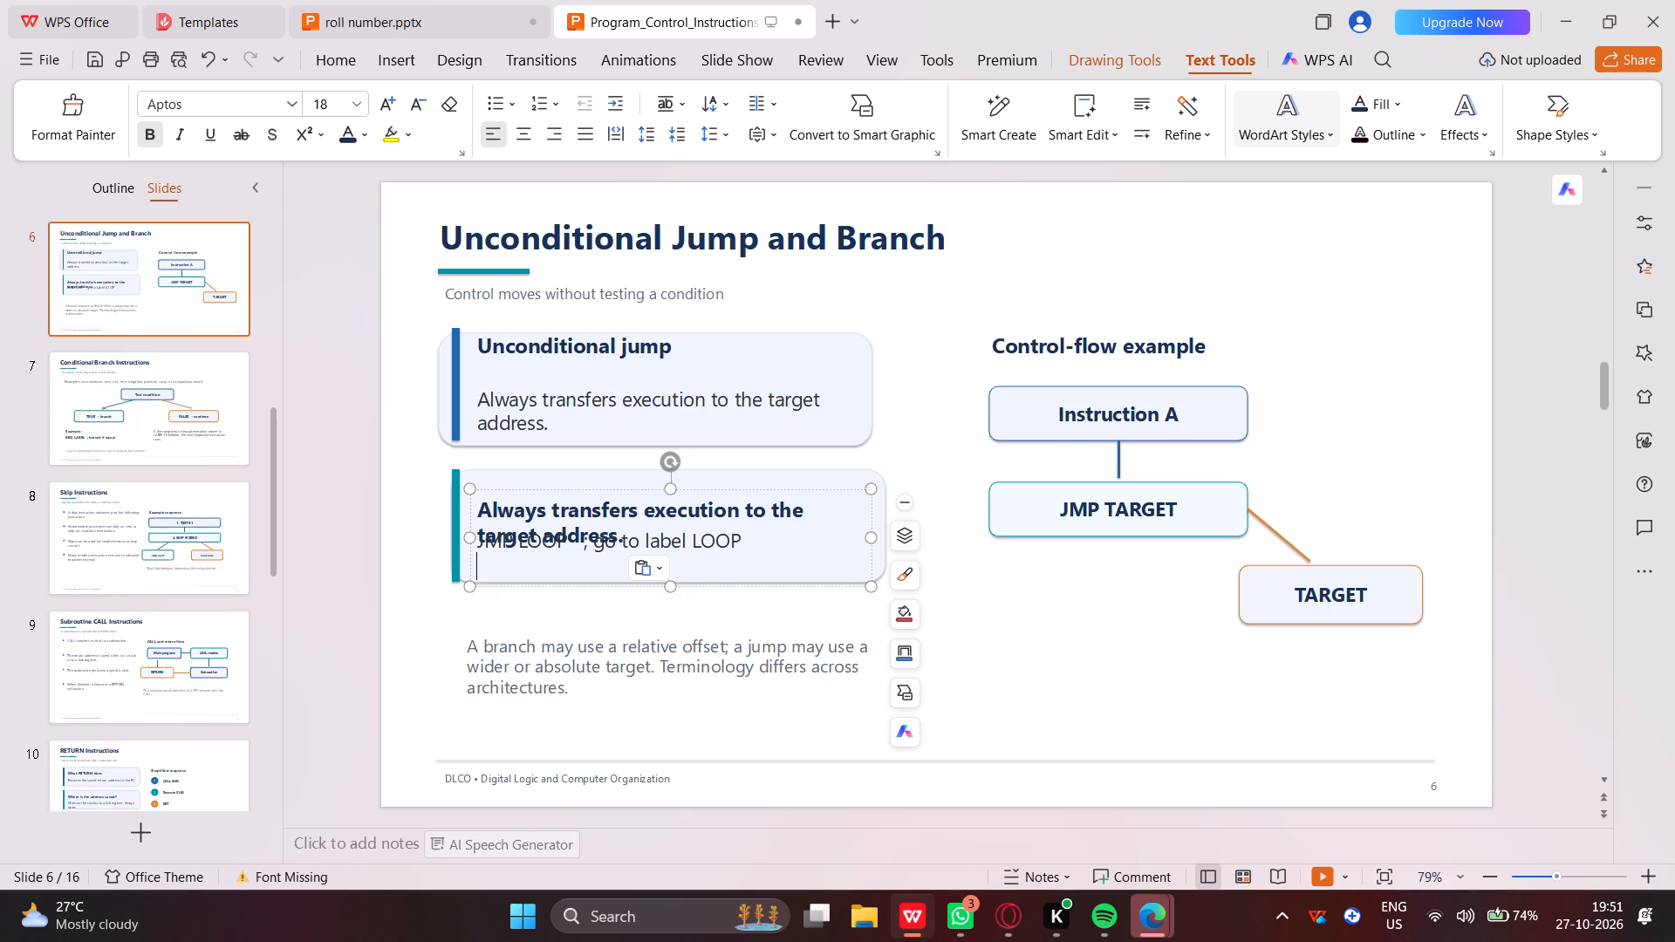
Move the "JMP LOOP ; go to label LOOP" text box to the second card's top edge and the pasted text box below the card.
{"action": "left_click_drag", "start_coordinate": [777, 528], "coordinate": [794, 457]}
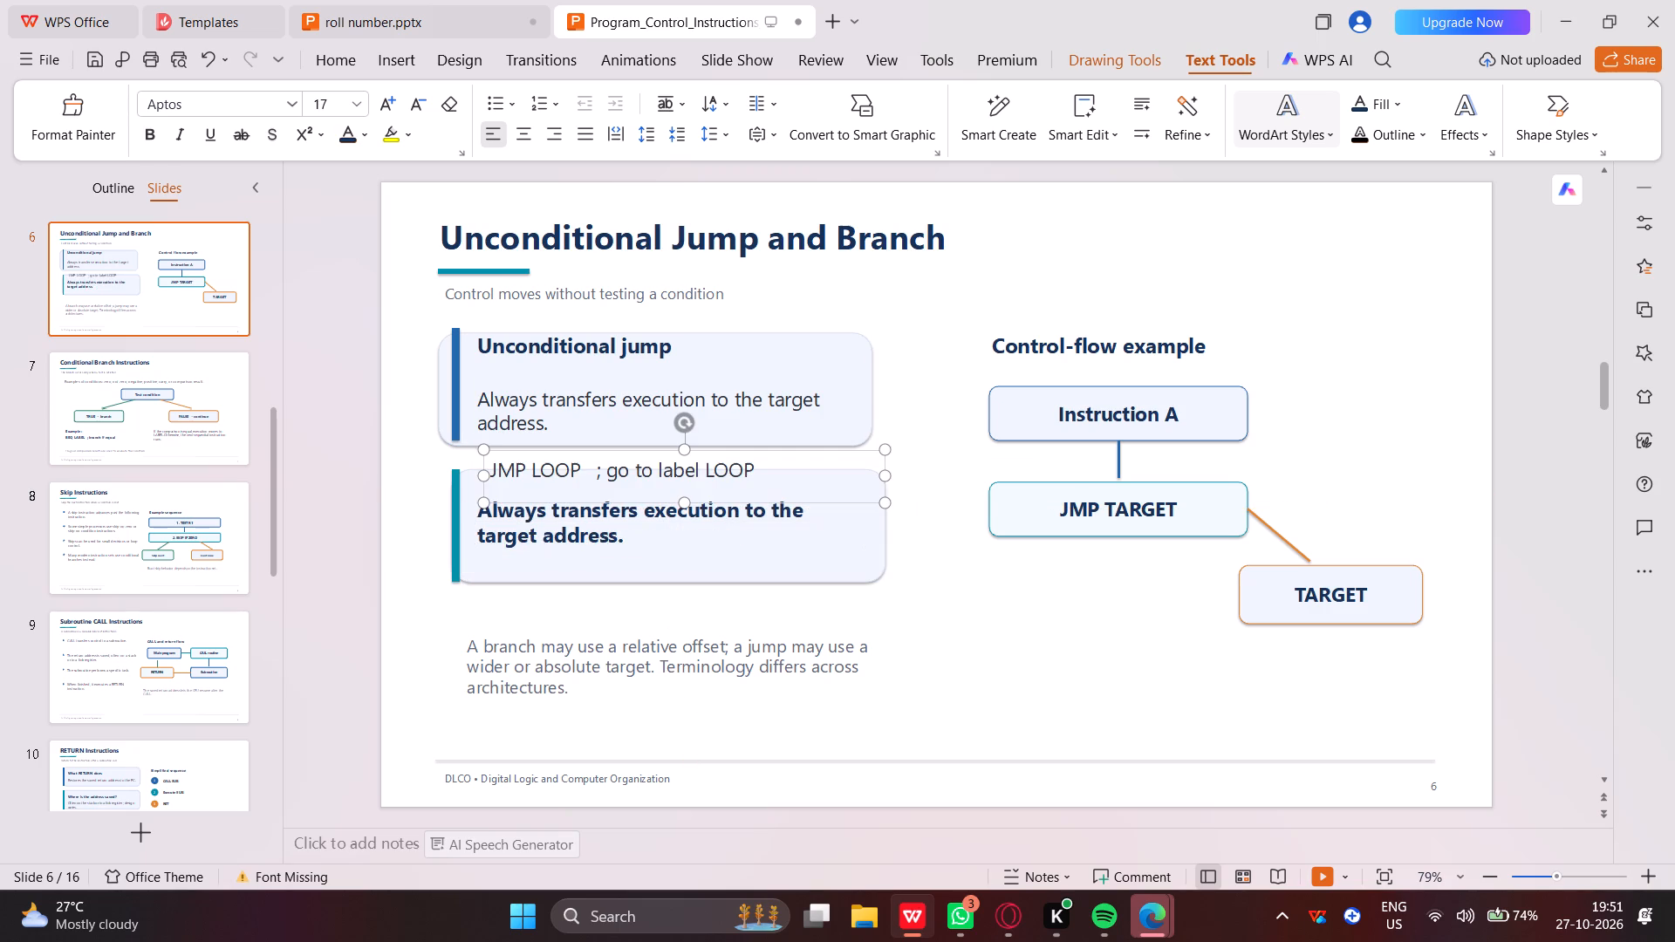
{"action": "left_click", "coordinate": [1066, 620]}
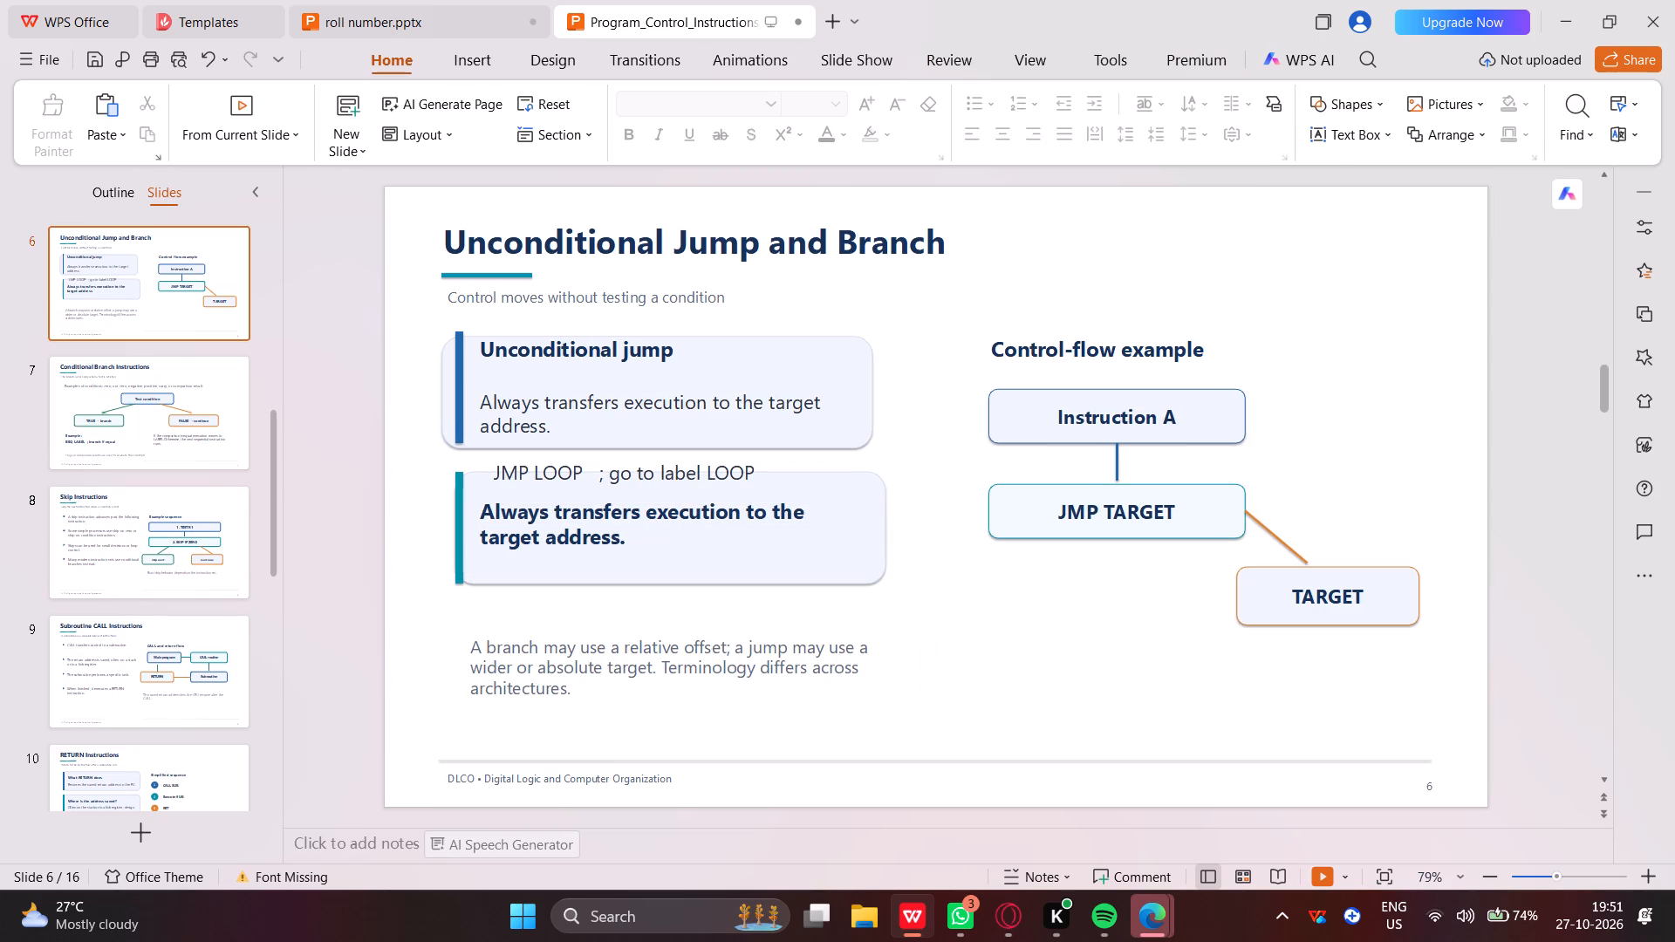
{"action": "left_click_drag", "start_coordinate": [830, 519], "coordinate": [817, 515]}
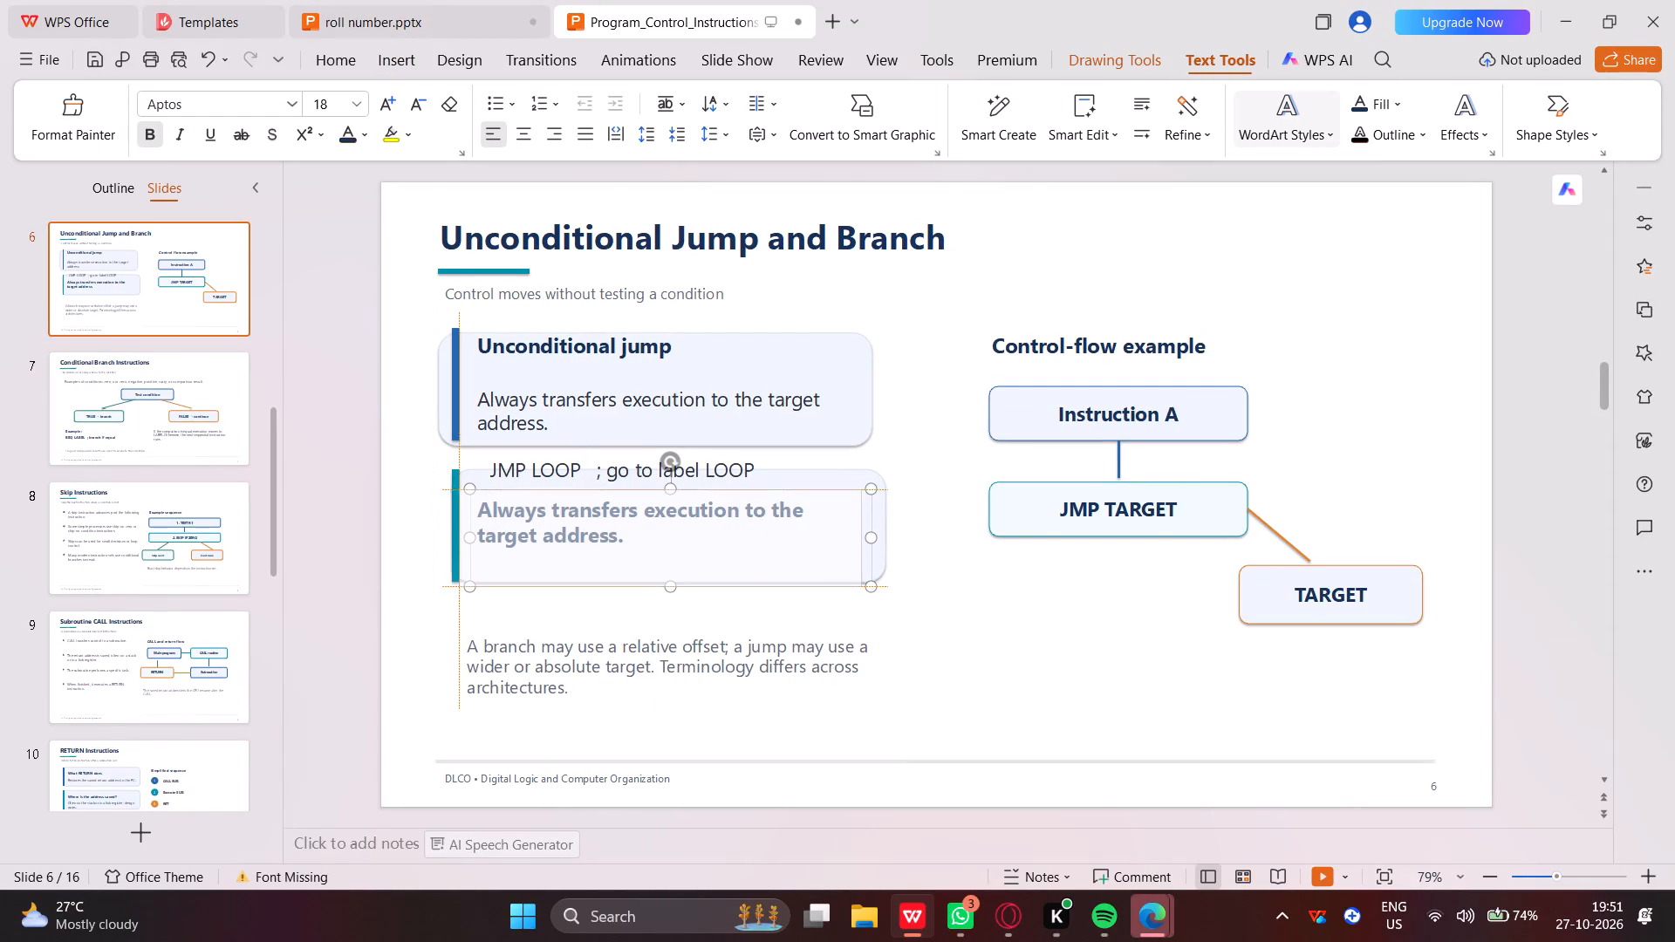
{"action": "left_click_drag", "start_coordinate": [817, 515], "coordinate": [827, 506]}
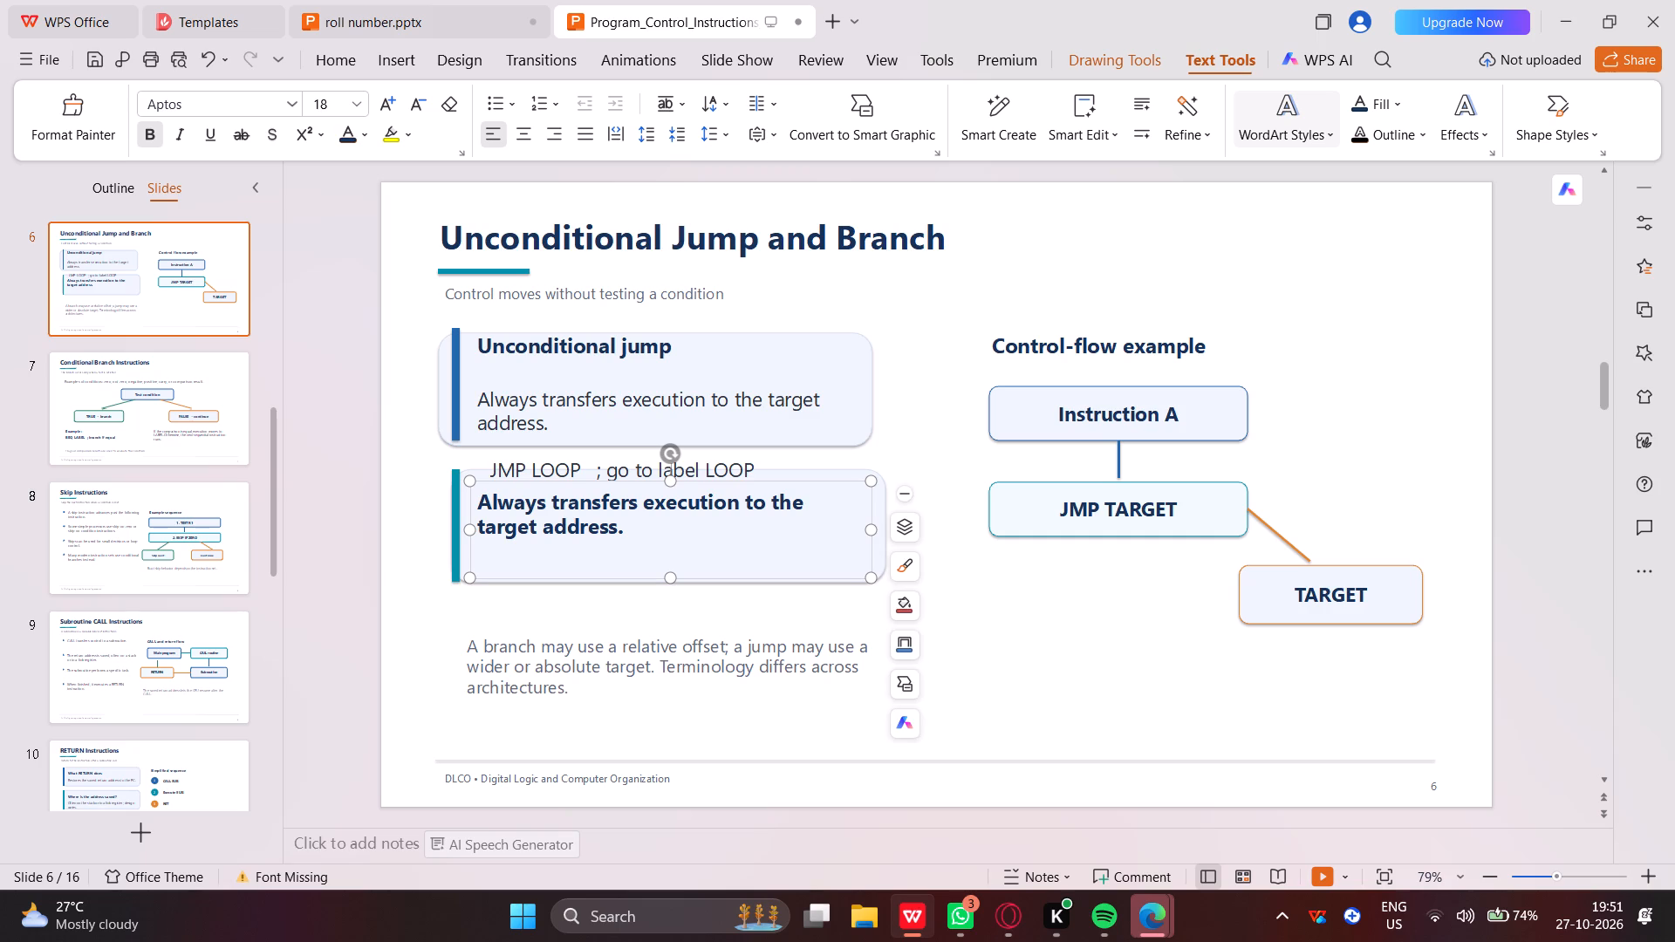
{"action": "left_click_drag", "start_coordinate": [475, 497], "coordinate": [663, 615]}
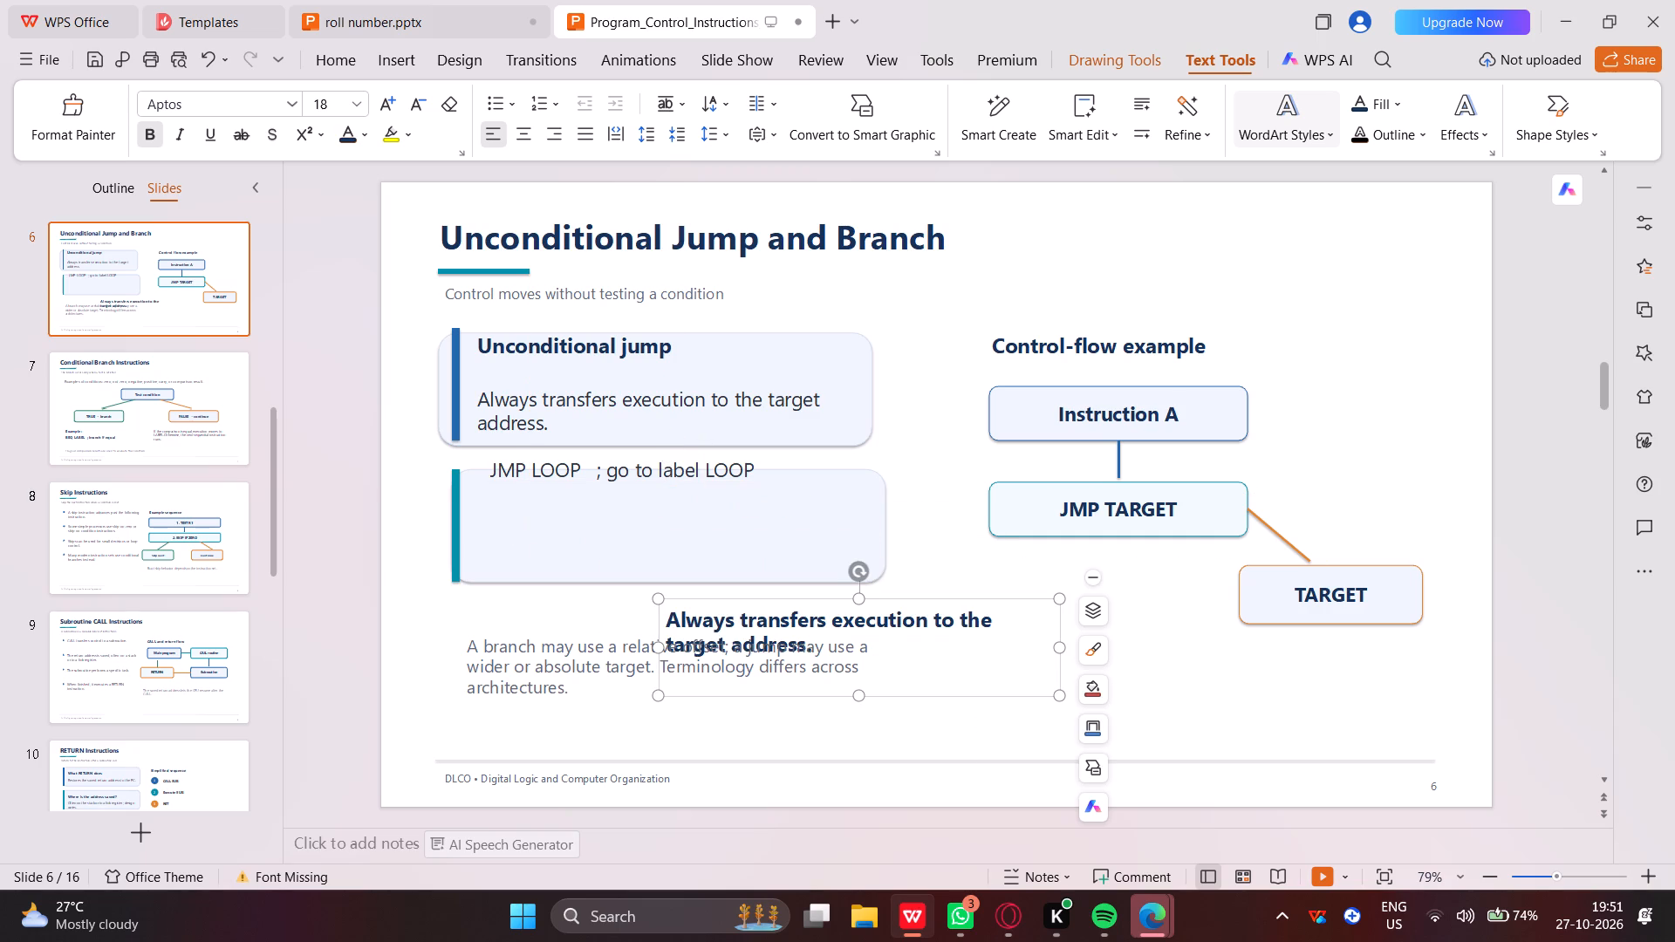
On the source deck's slide 6, move the leading J of "JMP LOOP ; go to label LOOP" to the line's end and shift the box onto the second card's left edge.
{"action": "left_click_drag", "start_coordinate": [628, 477], "coordinate": [621, 554]}
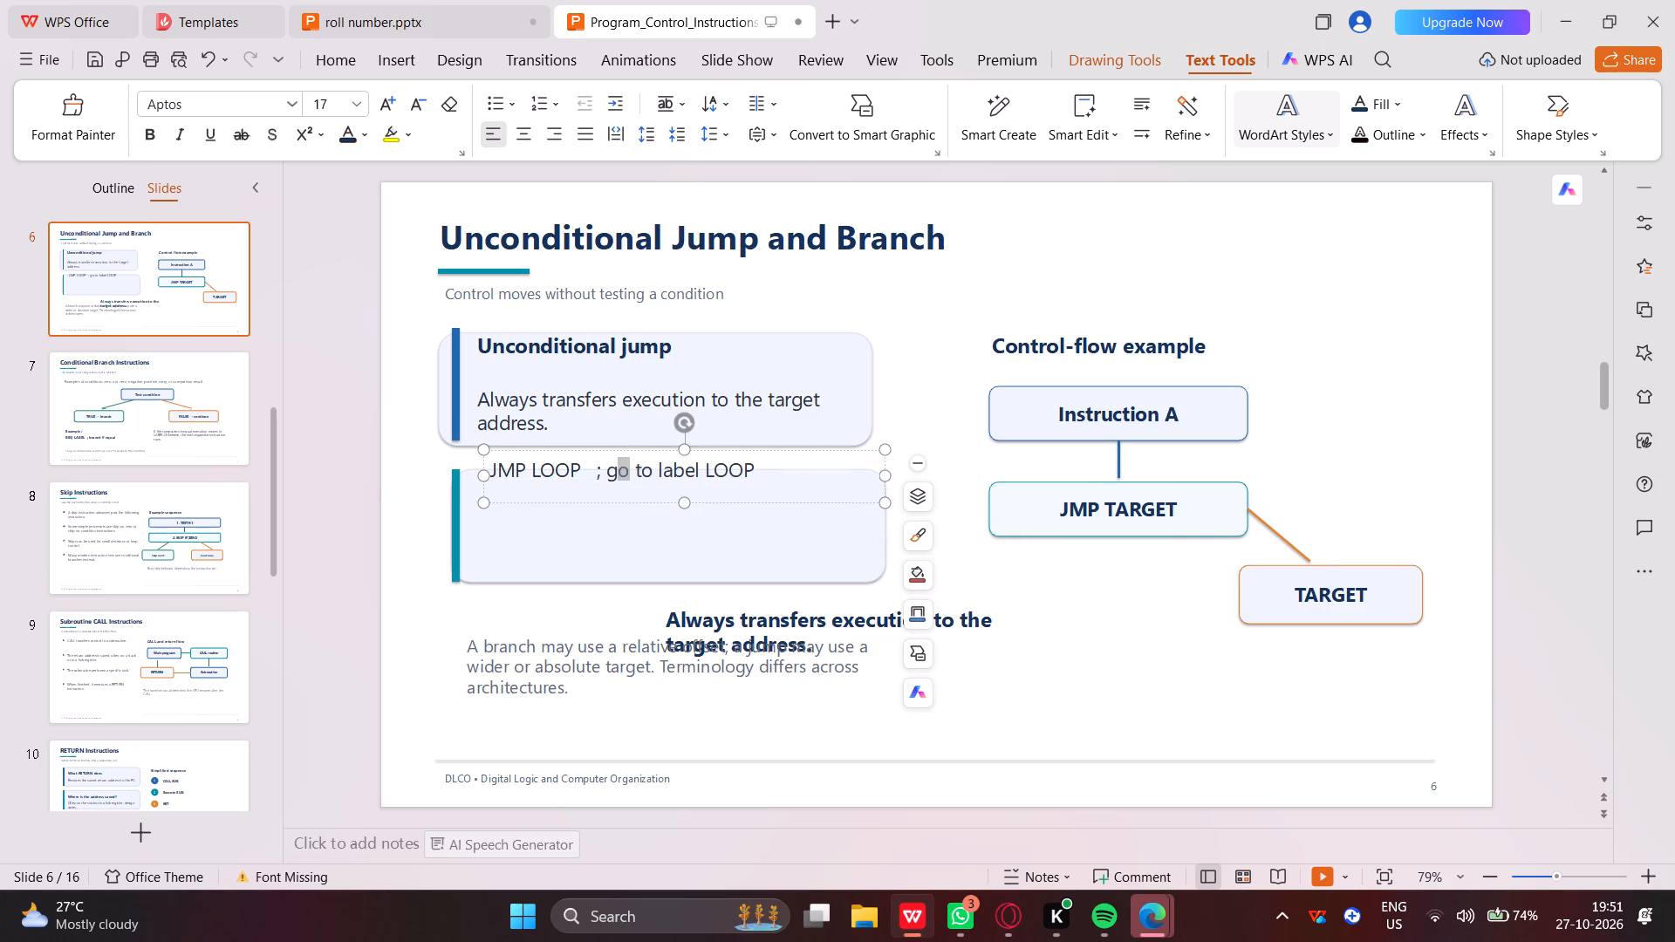
{"action": "left_click", "coordinate": [786, 611]}
{"action": "left_click_drag", "start_coordinate": [777, 613], "coordinate": [635, 514]}
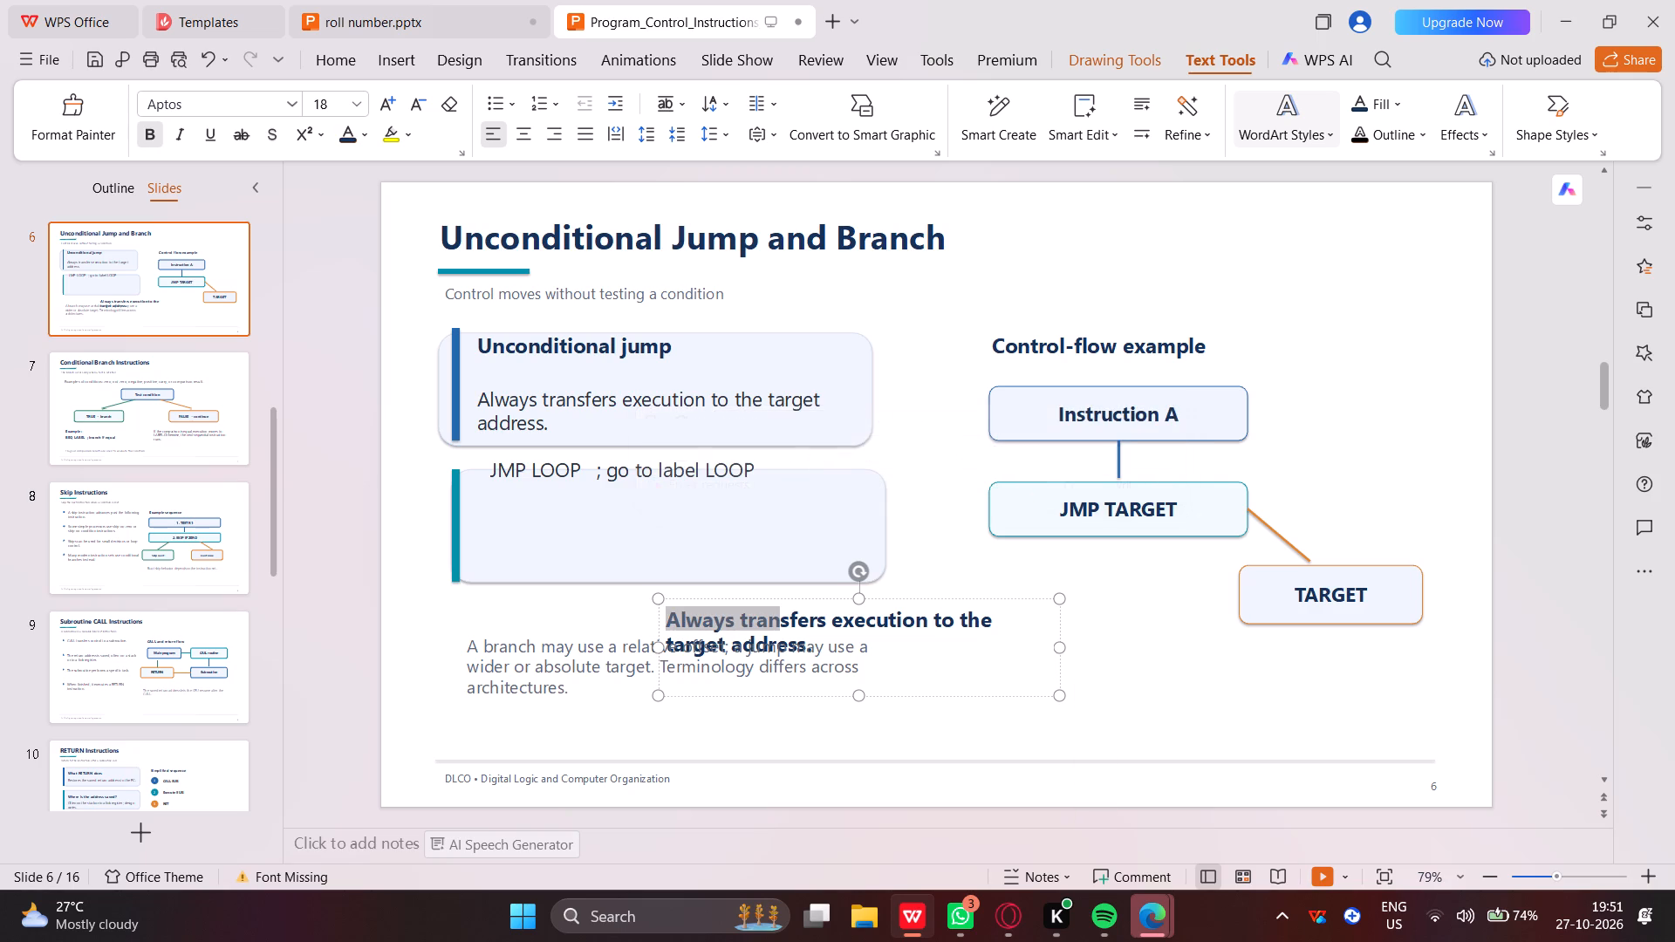
{"action": "left_click", "coordinate": [496, 465]}
{"action": "left_click_drag", "start_coordinate": [492, 470], "coordinate": [728, 459]}
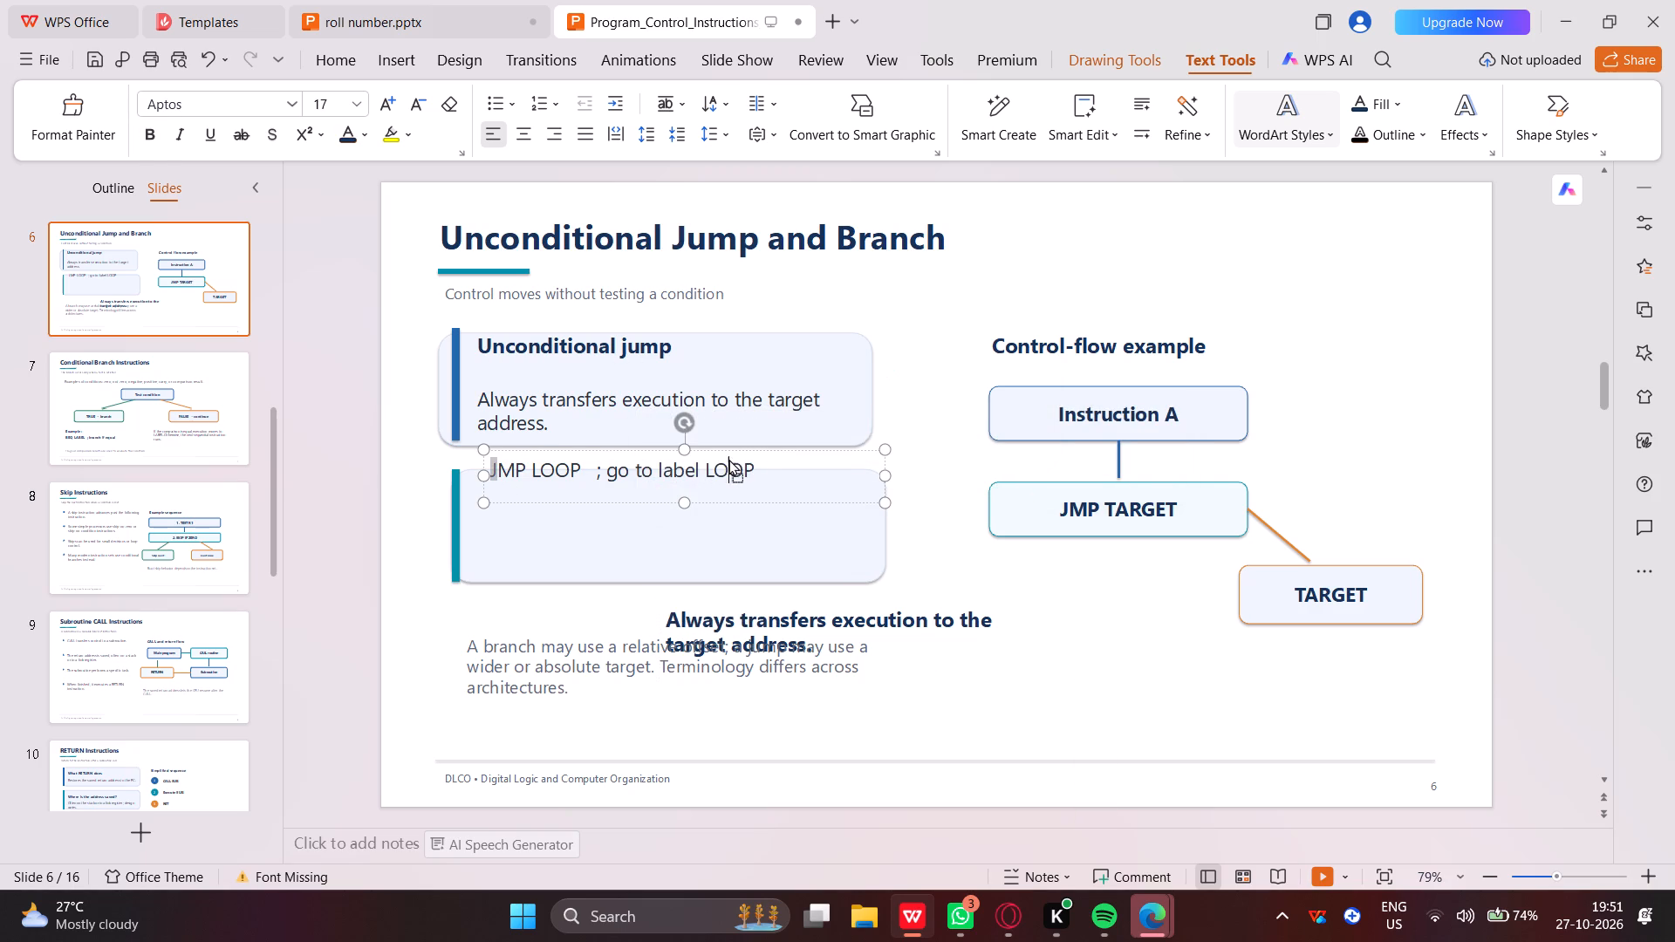
{"action": "left_click_drag", "start_coordinate": [728, 459], "coordinate": [750, 455]}
{"action": "left_click_drag", "start_coordinate": [750, 455], "coordinate": [671, 480]}
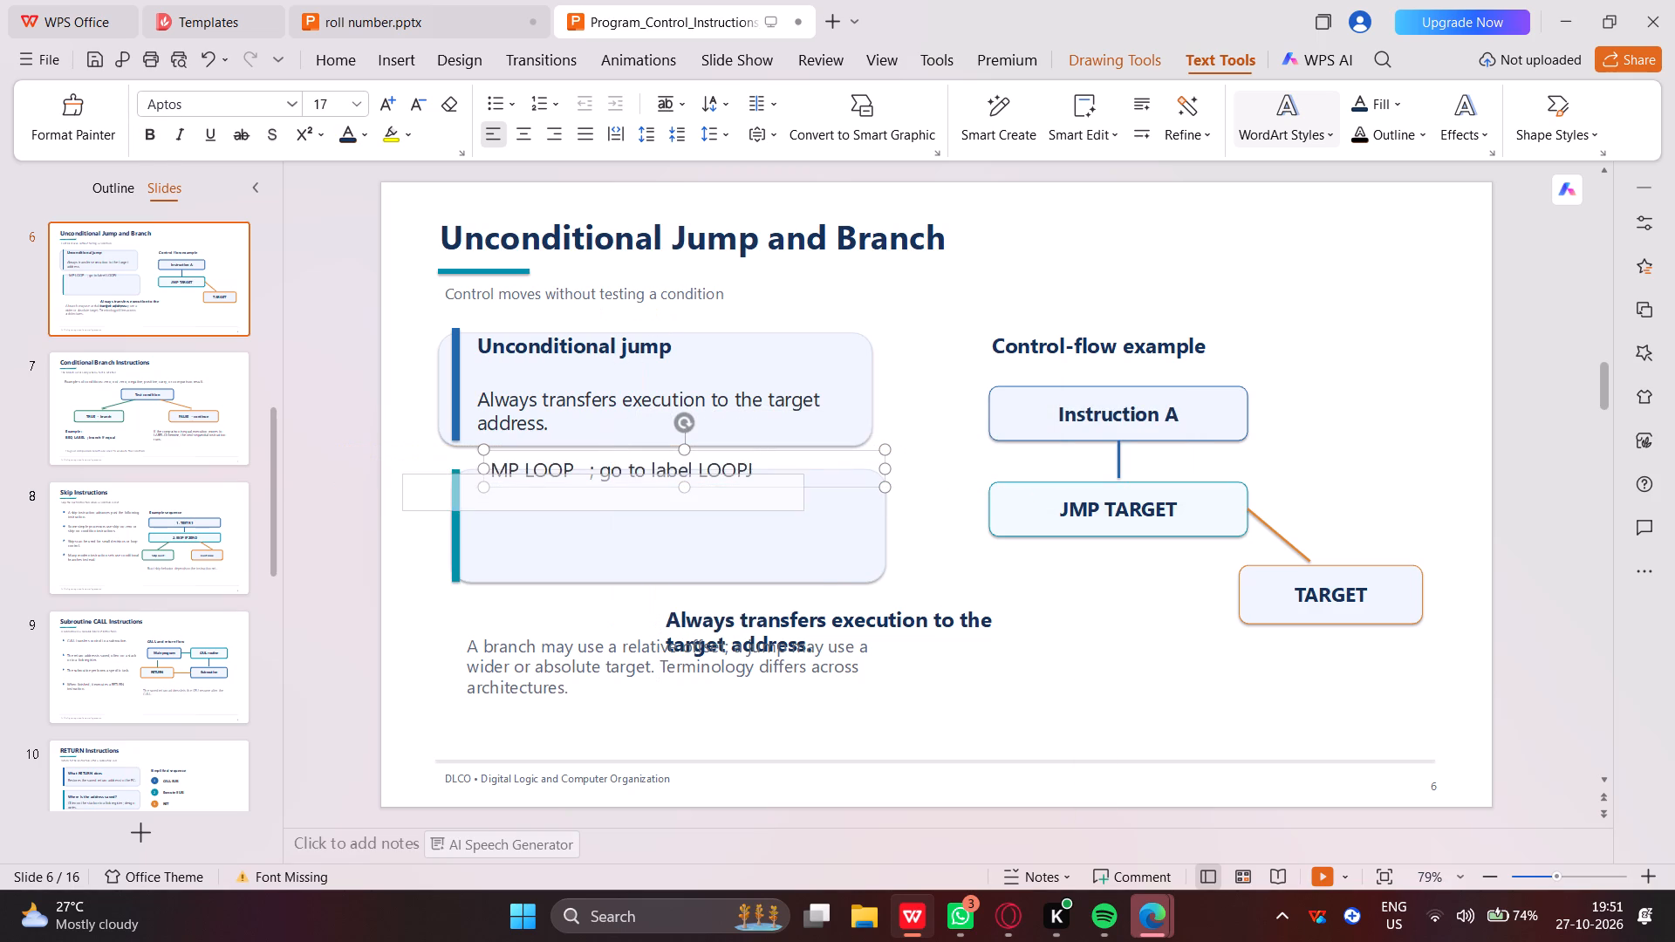
{"action": "left_click", "coordinate": [410, 499]}
{"action": "left_click", "coordinate": [420, 490]}
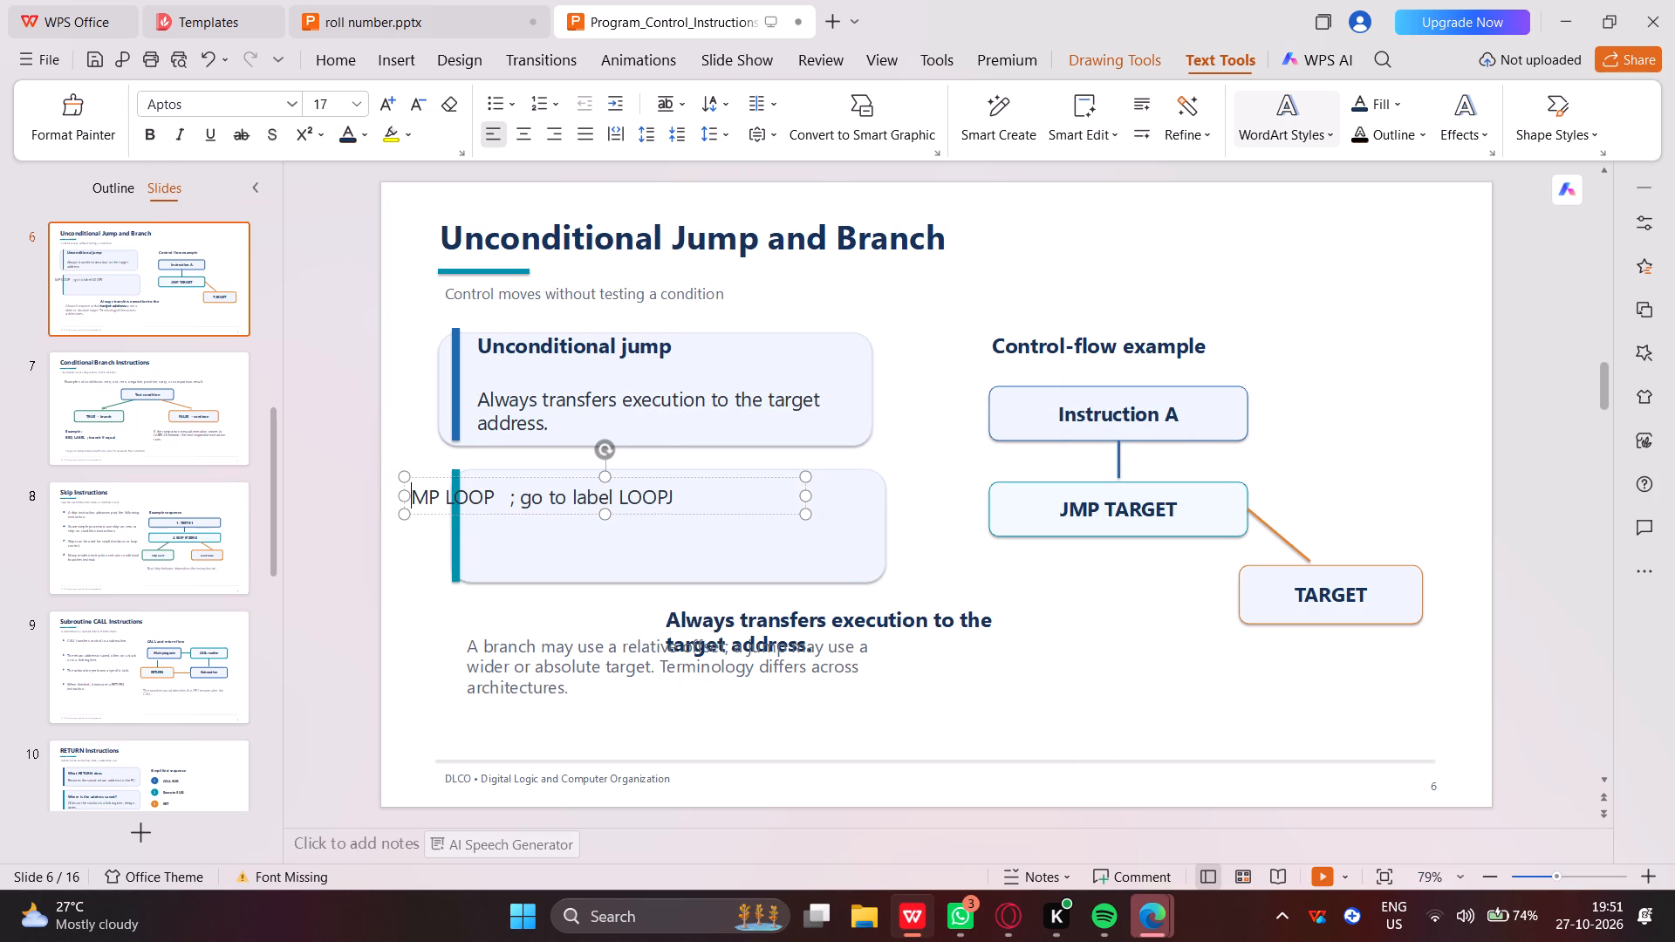
Copy "MP LOOP ; go to label LOOPJ" and paste it as the second bullet on slide 7 of roll number.pptx.
{"action": "left_click_drag", "start_coordinate": [414, 494], "coordinate": [651, 502]}
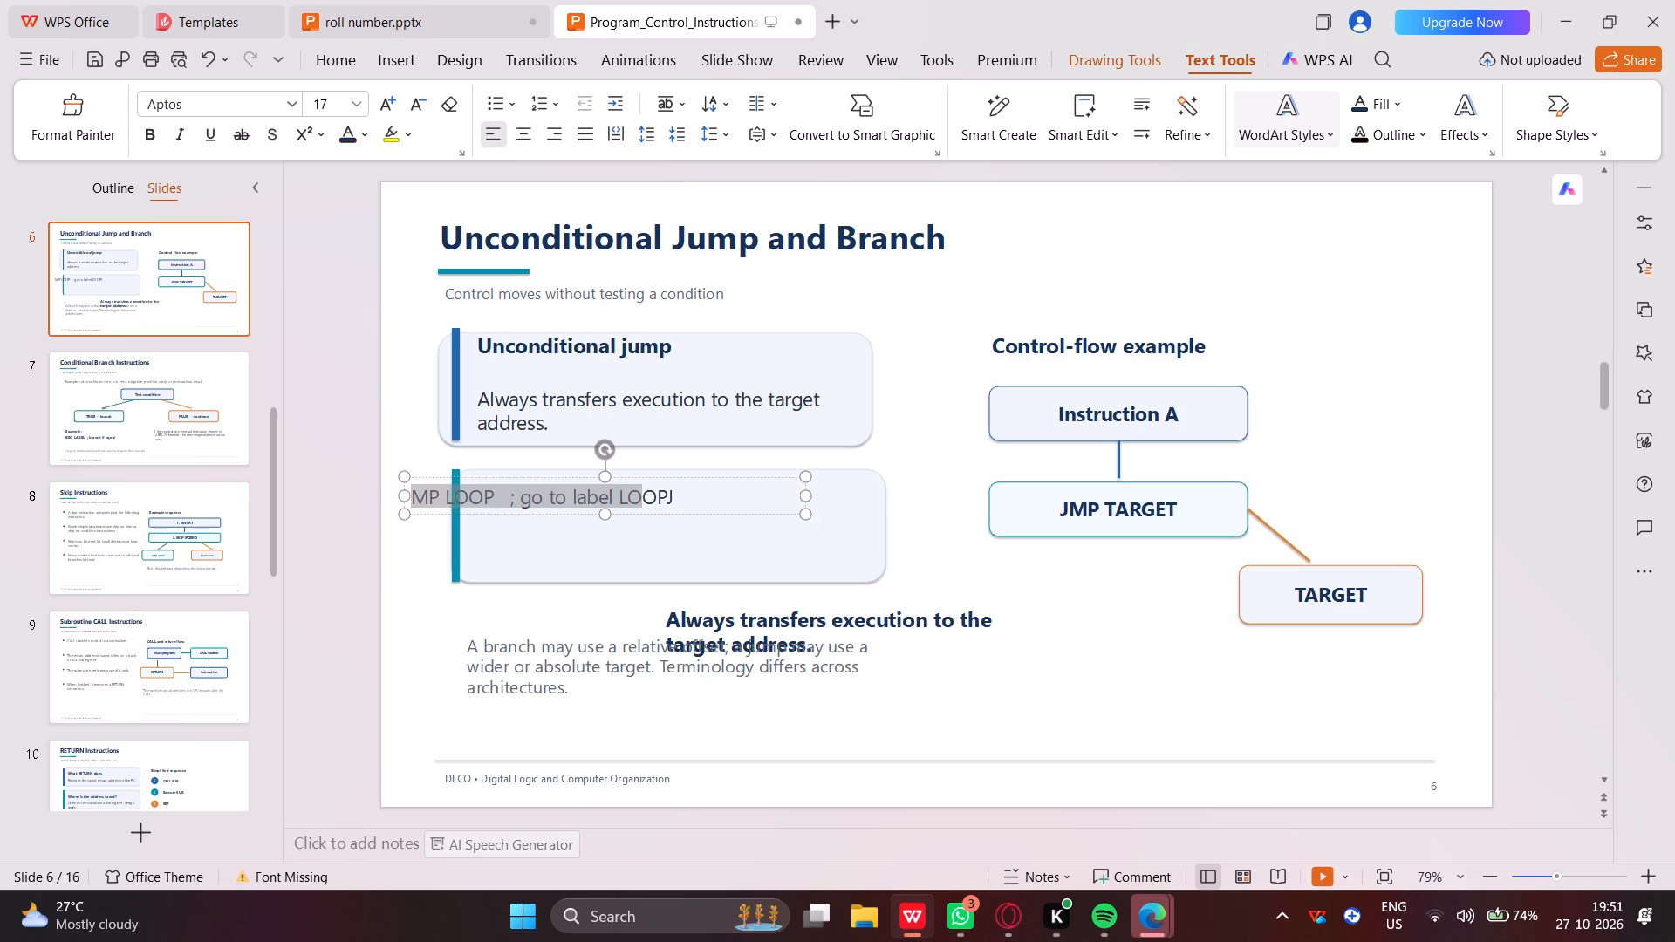
{"action": "left_click_drag", "start_coordinate": [651, 502], "coordinate": [678, 502]}
{"action": "key", "text": "ctrl+c"}
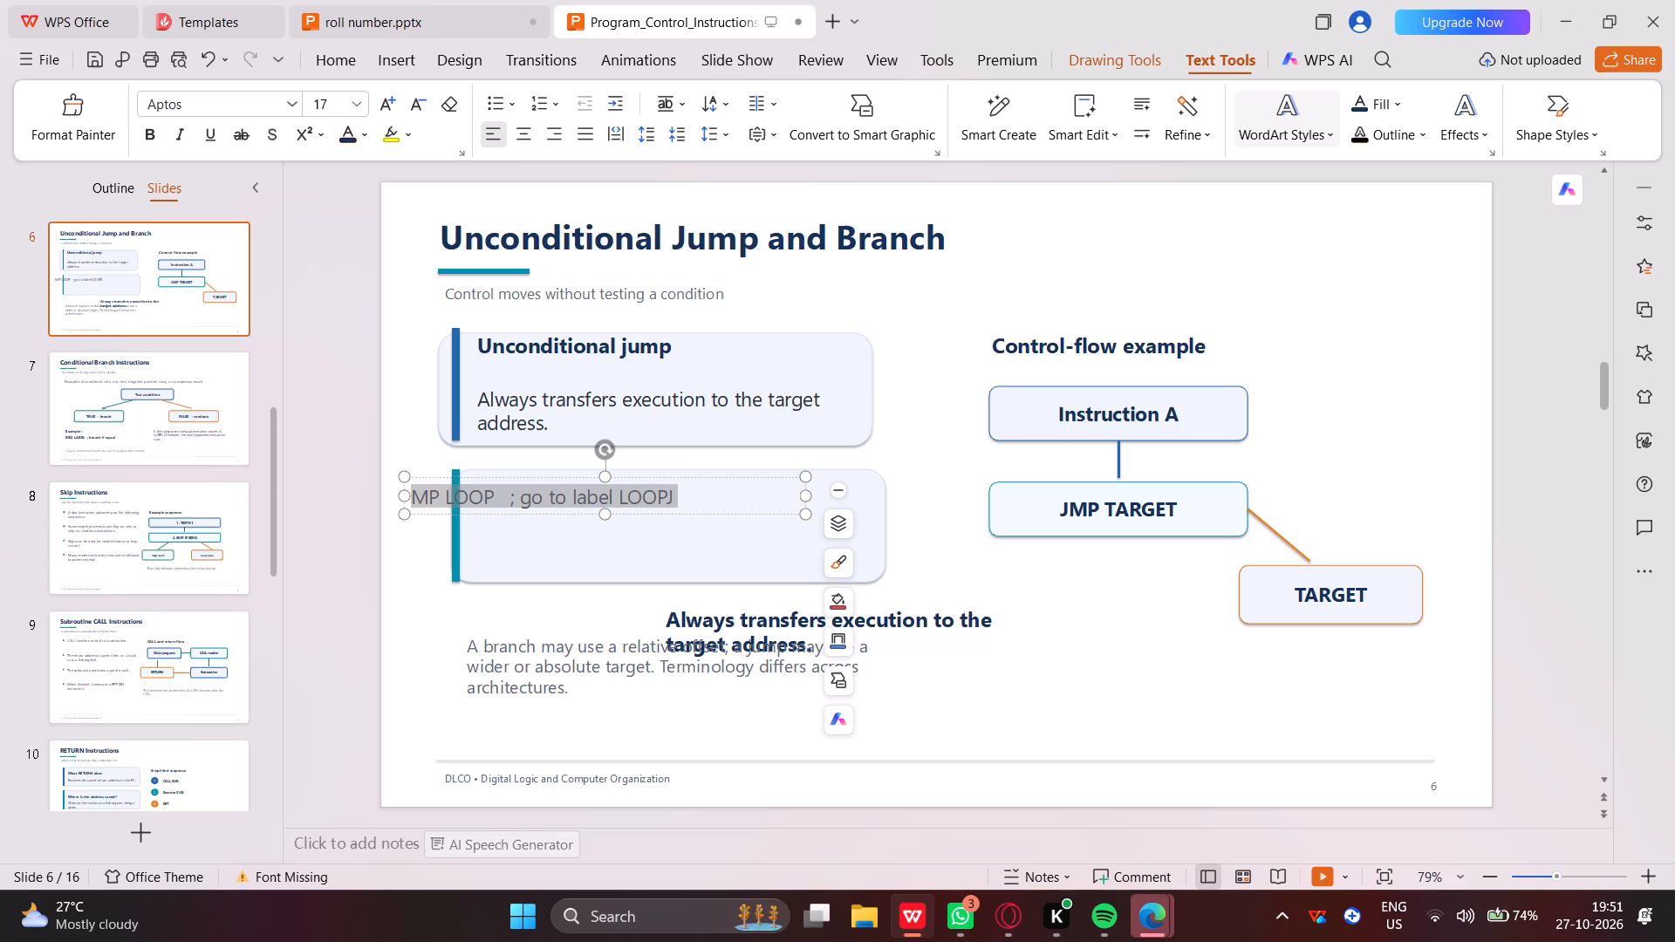
{"action": "left_click", "coordinate": [397, 25]}
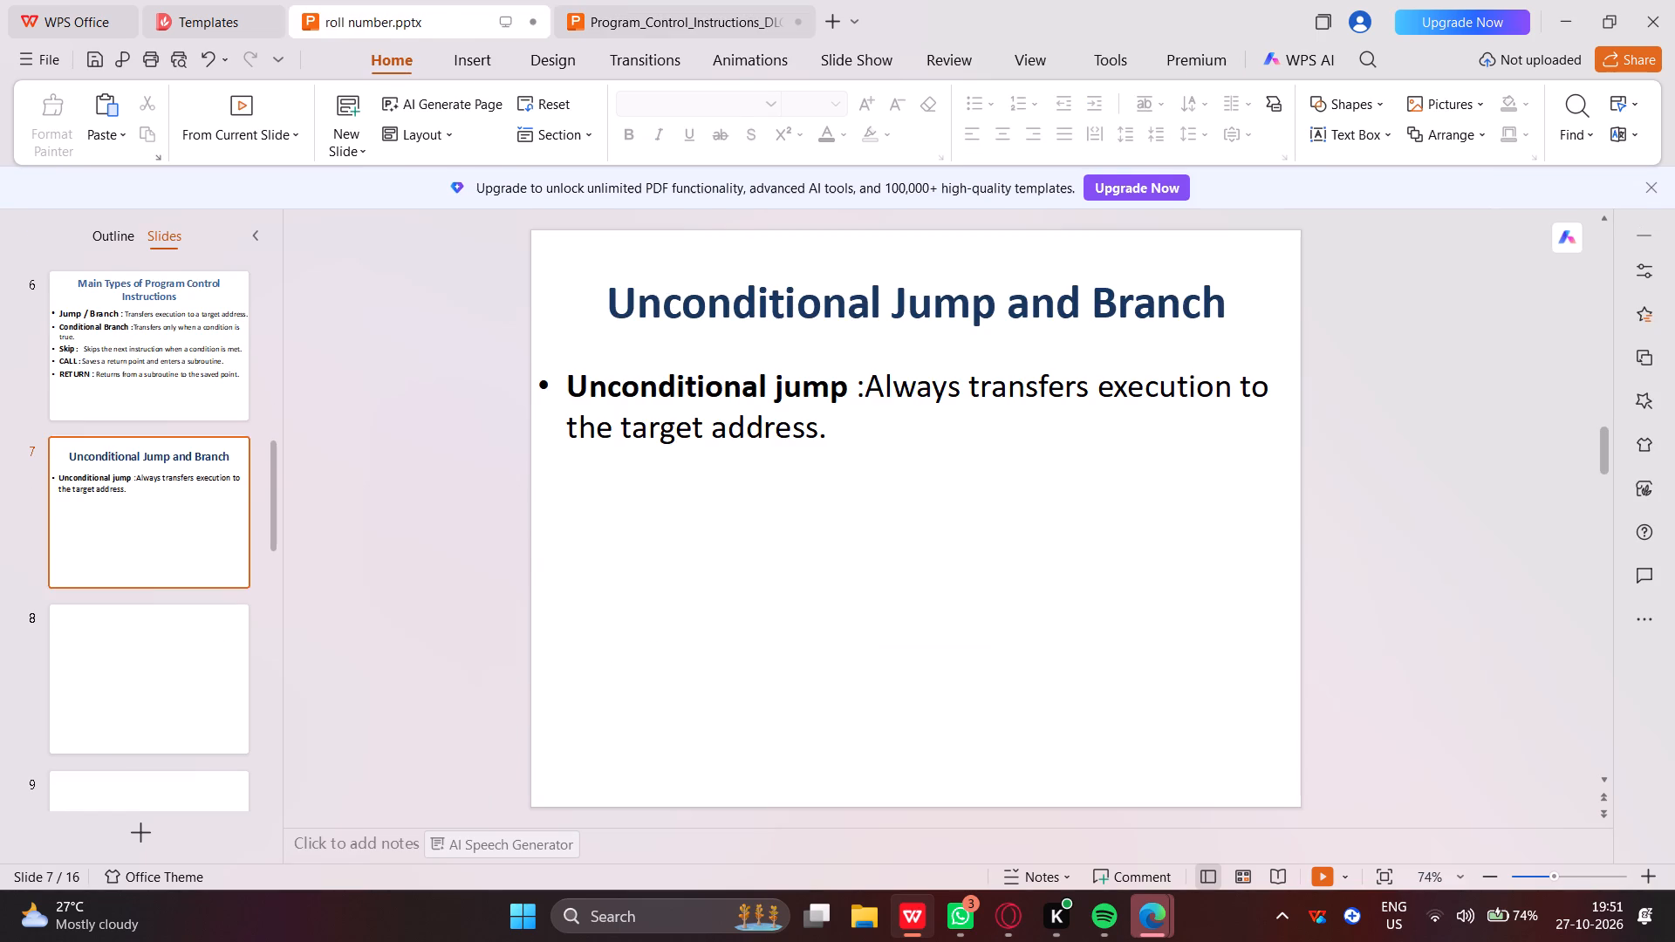
{"action": "left_click", "coordinate": [840, 446]}
{"action": "key", "text": "Return"}
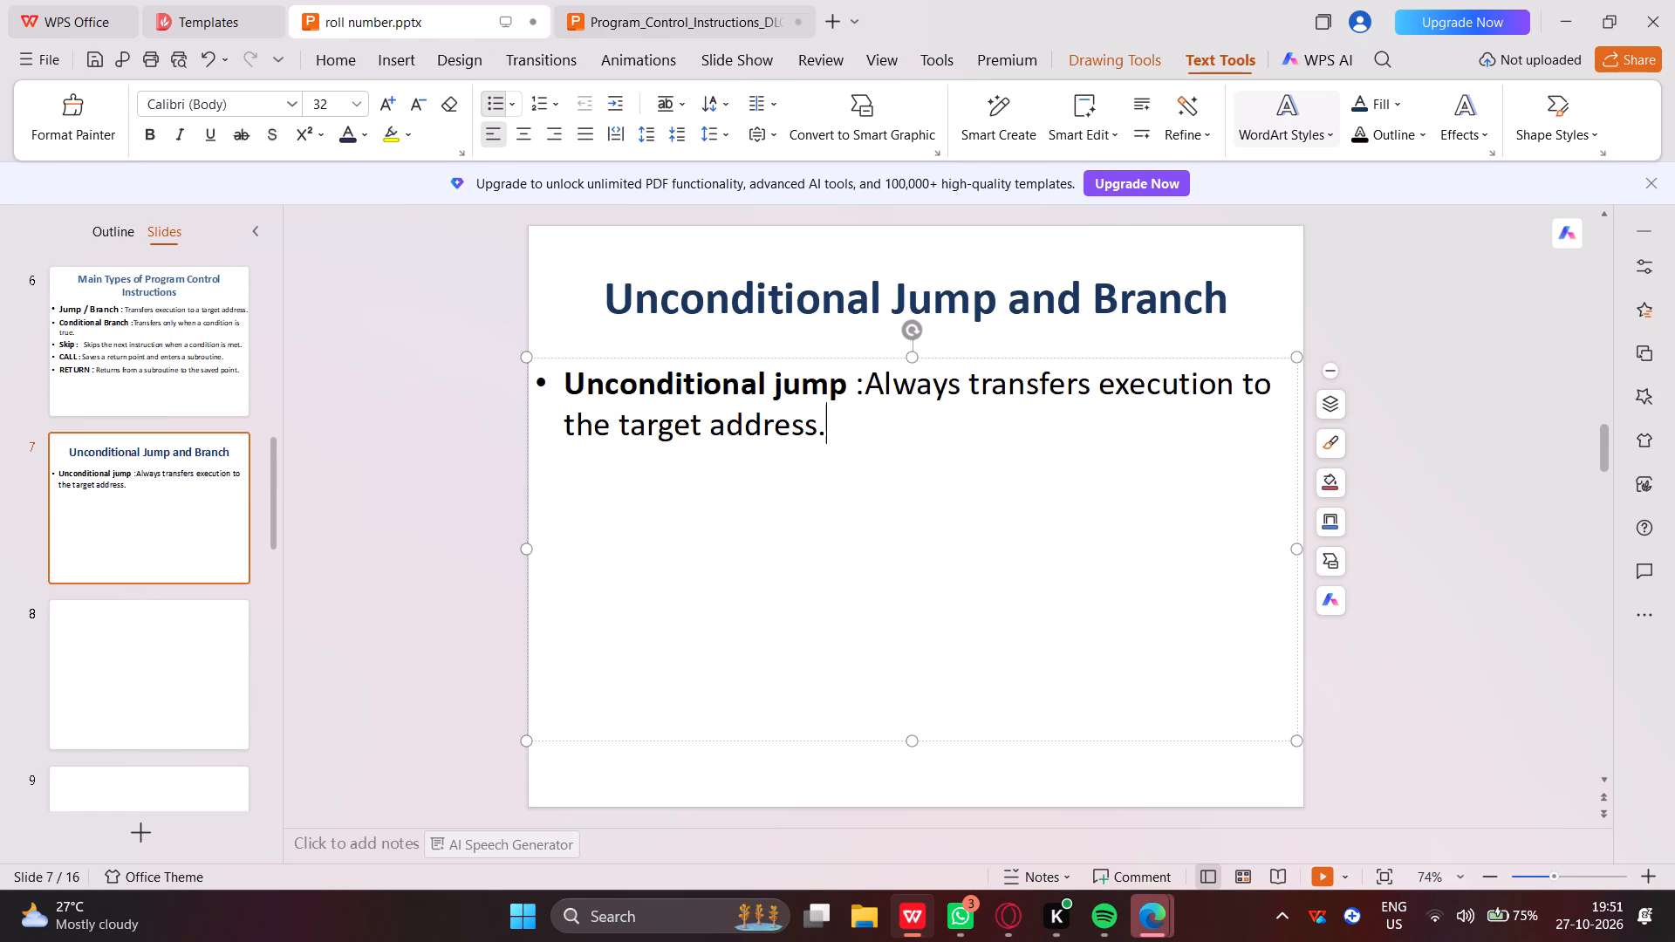
{"action": "key", "text": "shift+v"}
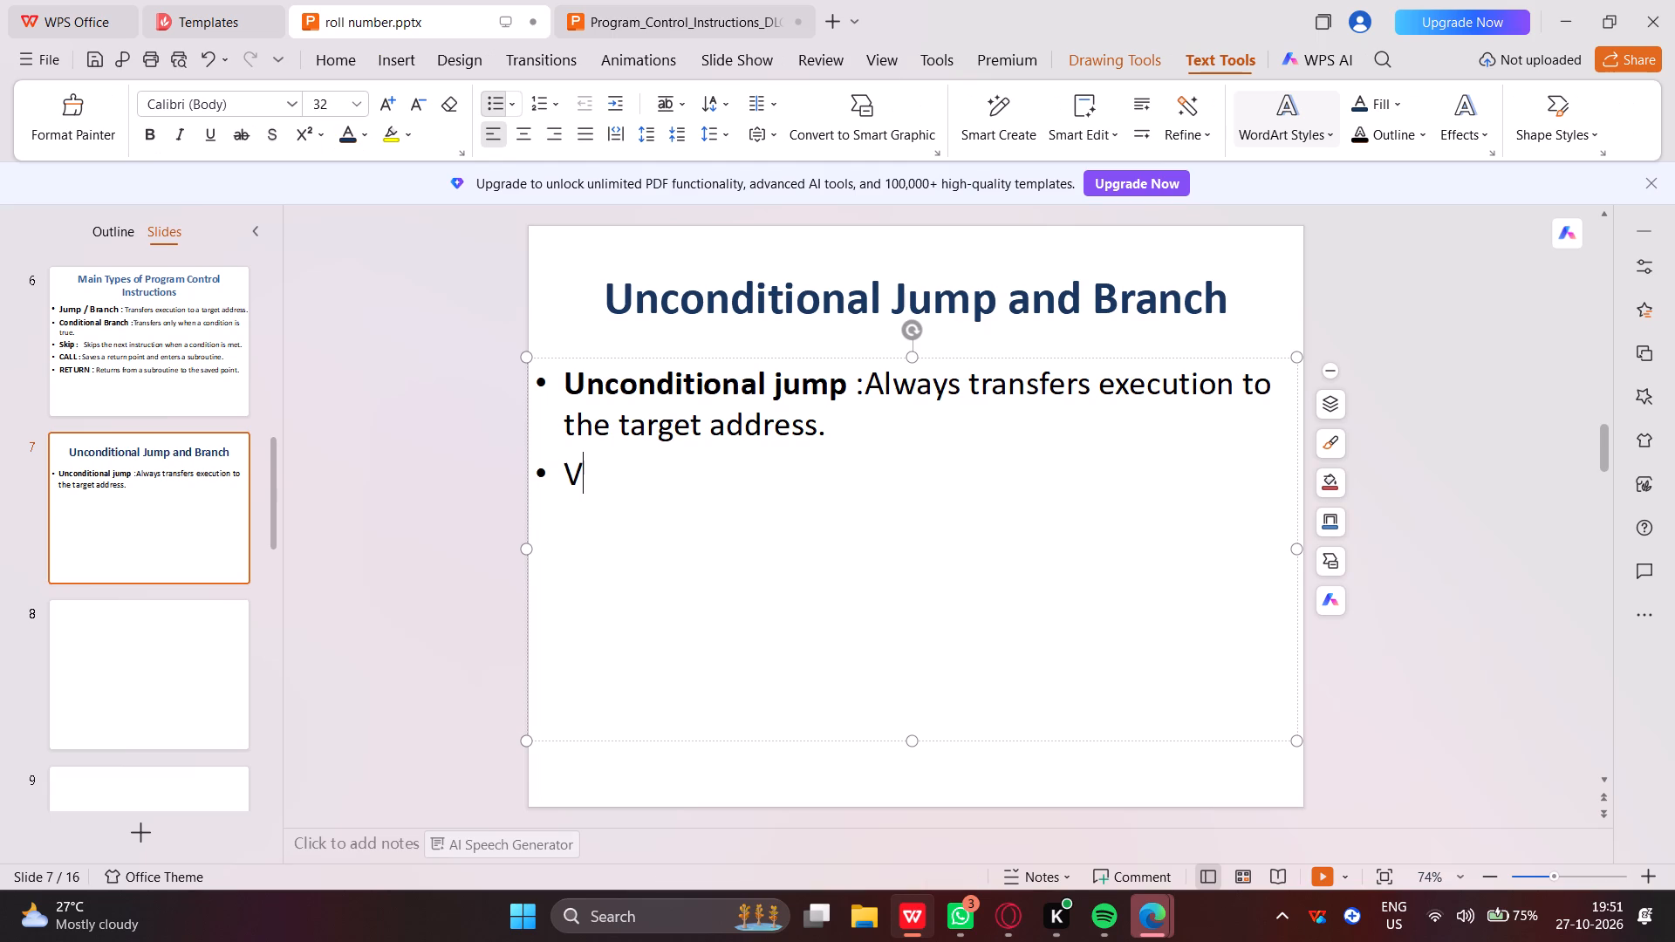
{"action": "key", "text": "BackSpace"}
{"action": "key", "text": "ctrl+v"}
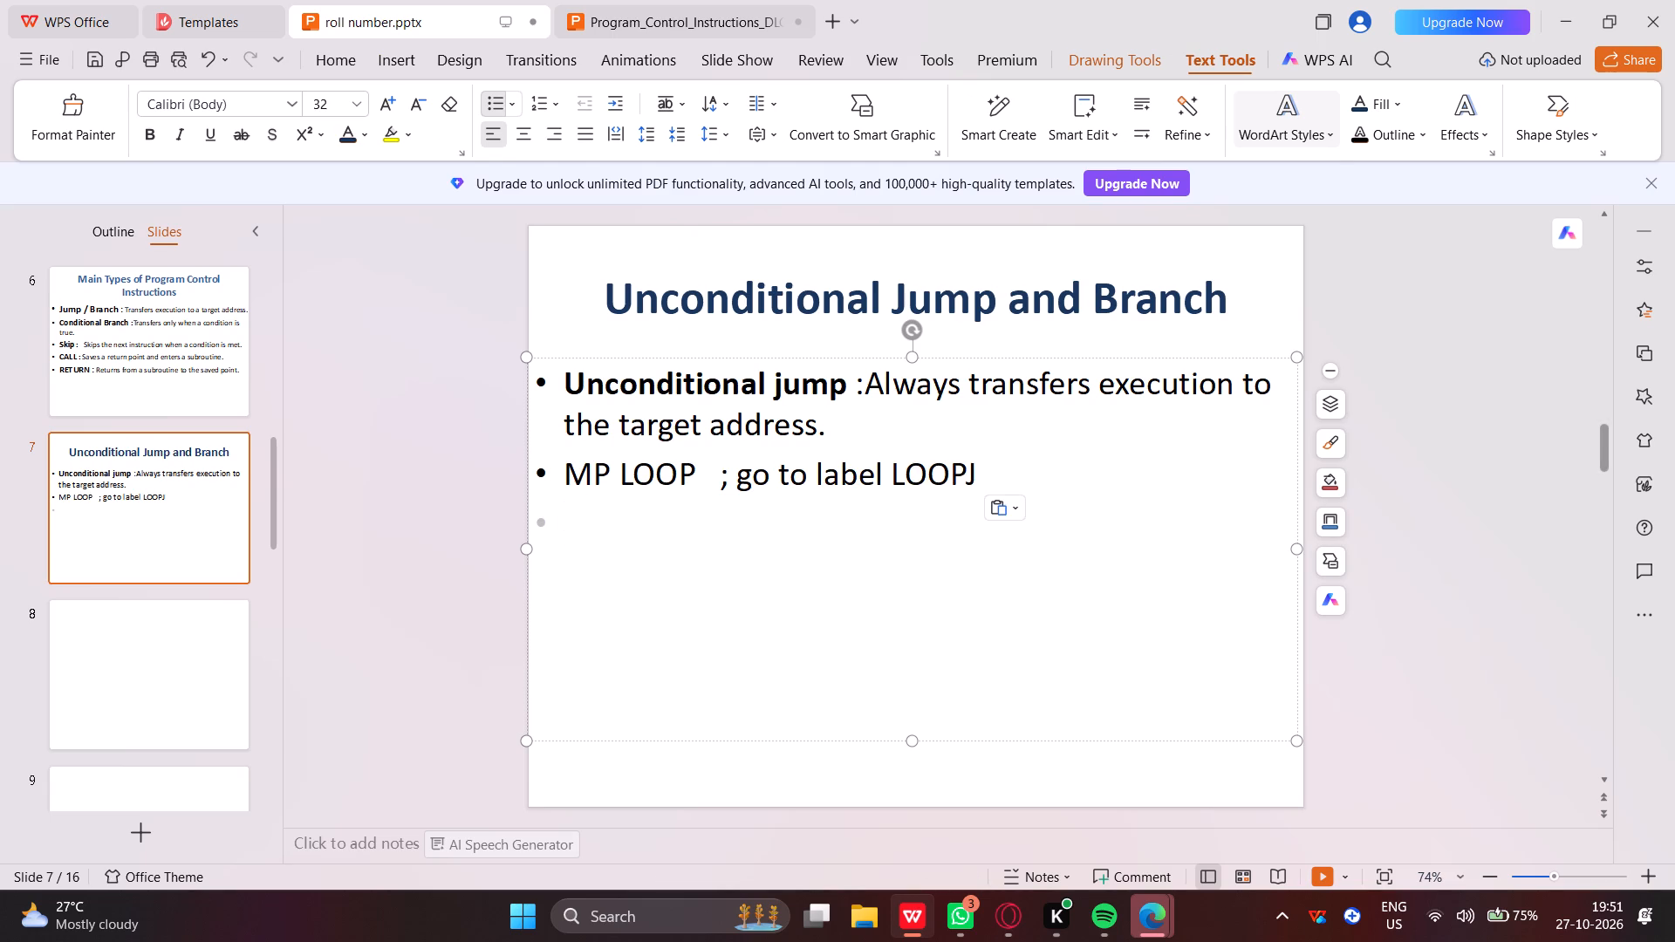
{"action": "left_click", "coordinate": [1519, 491]}
Copy the "Control-flow example" heading from the Program_Control_Instructions deck and paste it as an unbulleted line below slide 7's bullets in roll number.pptx.
{"action": "left_click", "coordinate": [686, 32]}
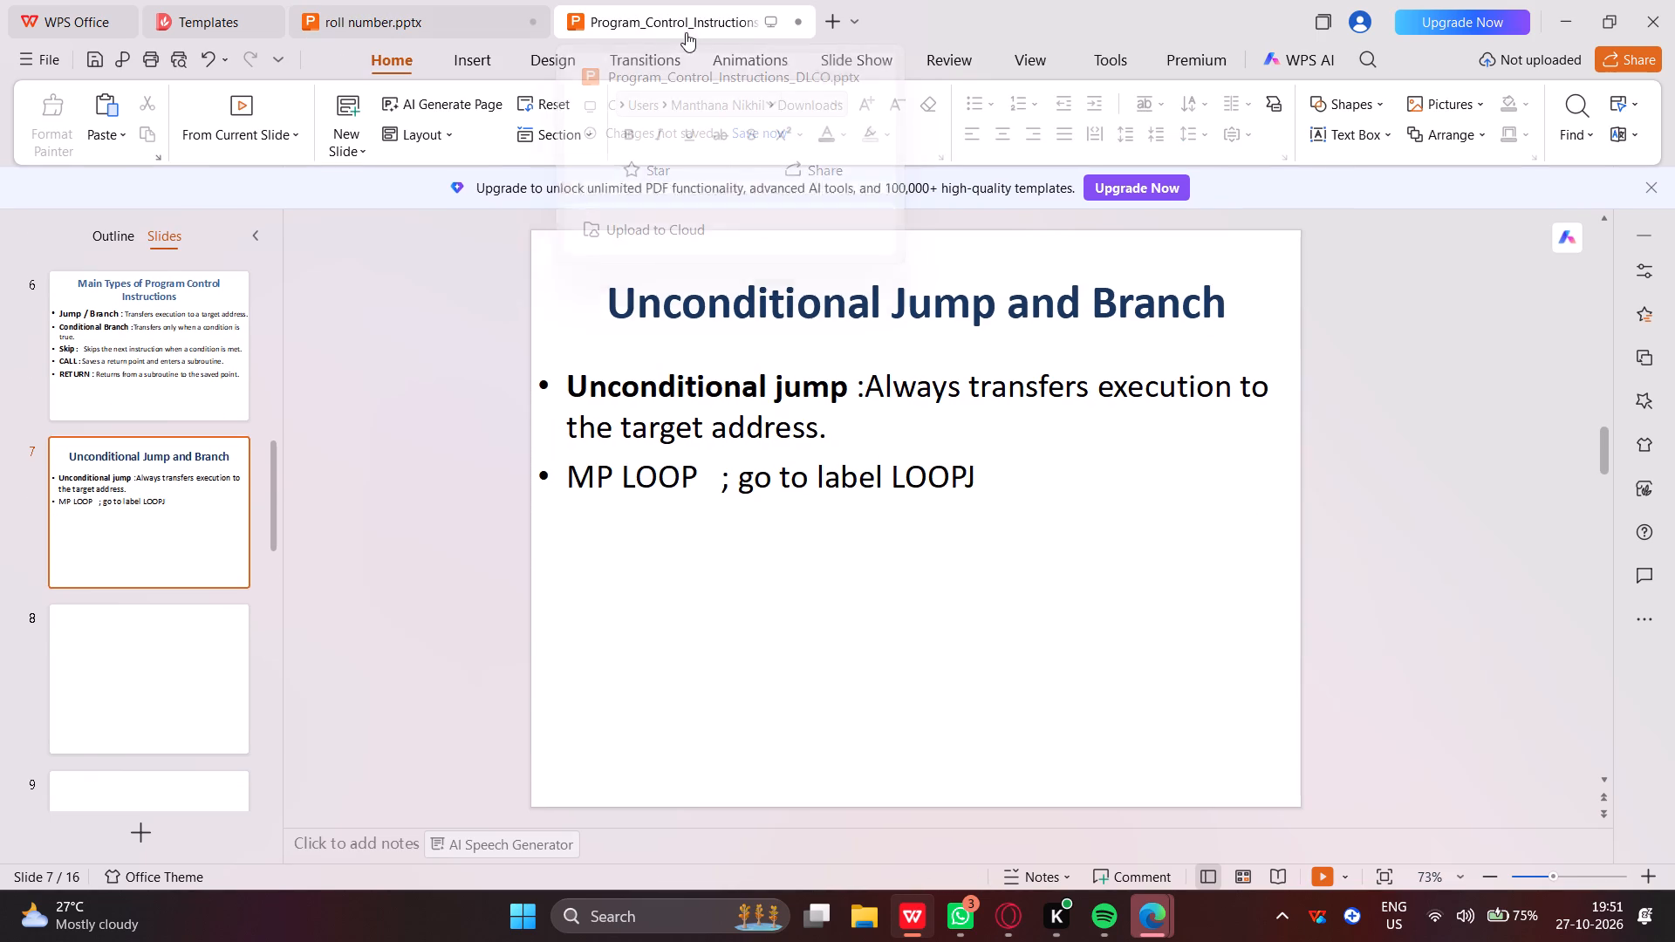
{"action": "left_click_drag", "start_coordinate": [991, 342], "coordinate": [1170, 348]}
{"action": "left_click", "coordinate": [1287, 344]}
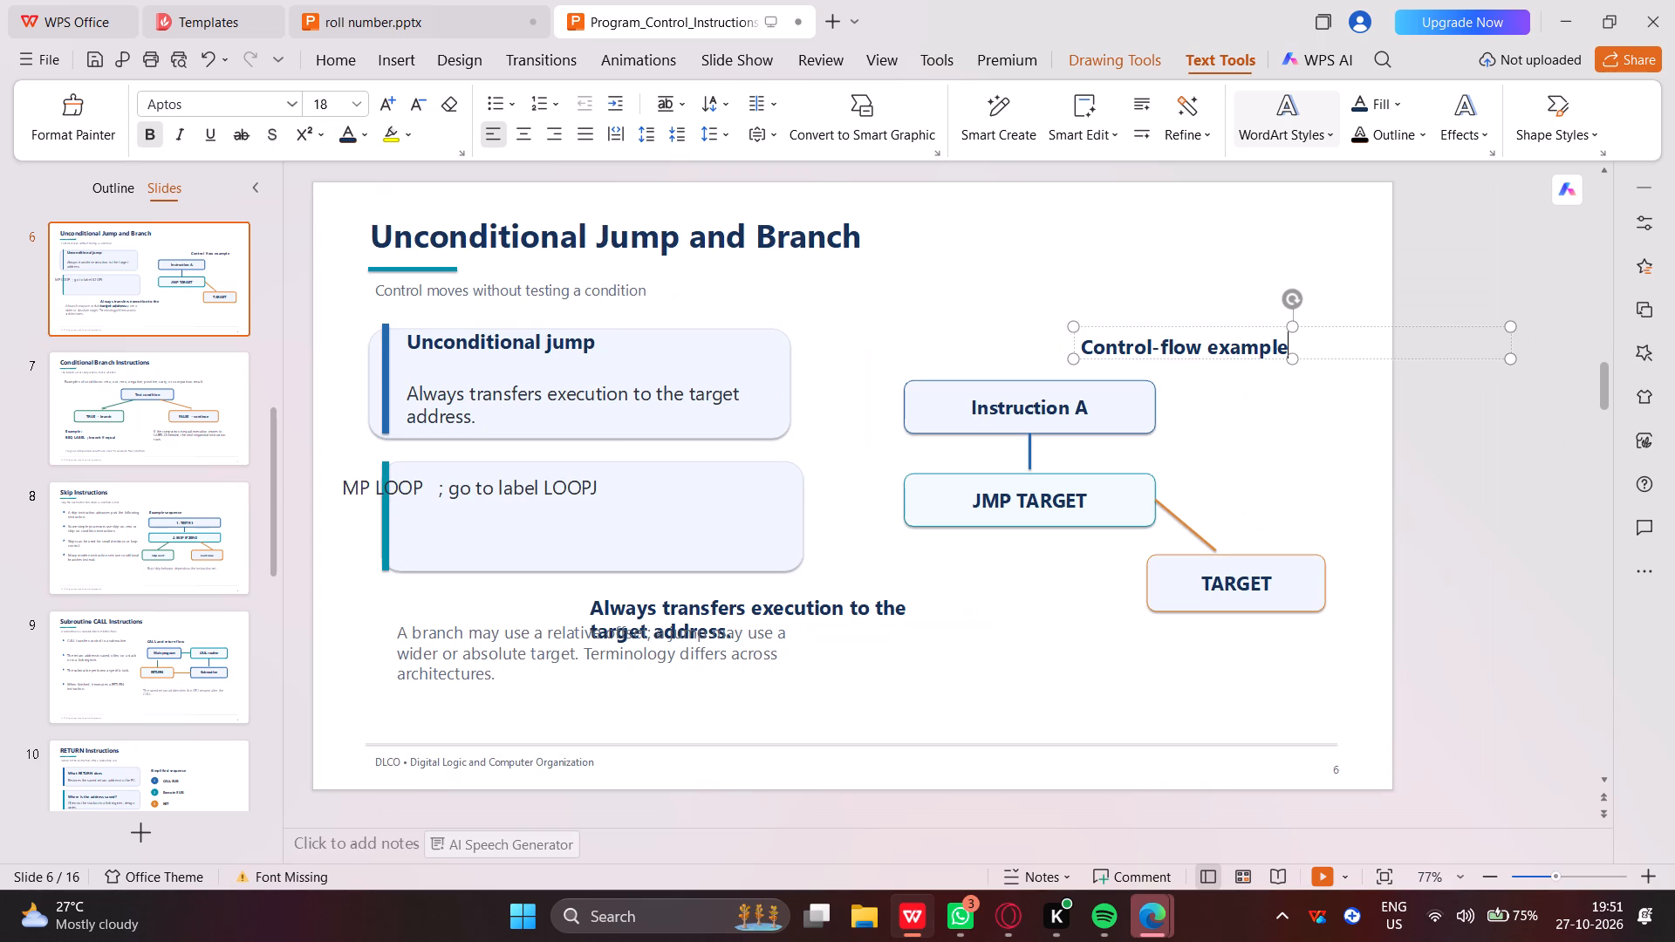
{"action": "left_click_drag", "start_coordinate": [1287, 344], "coordinate": [1097, 368]}
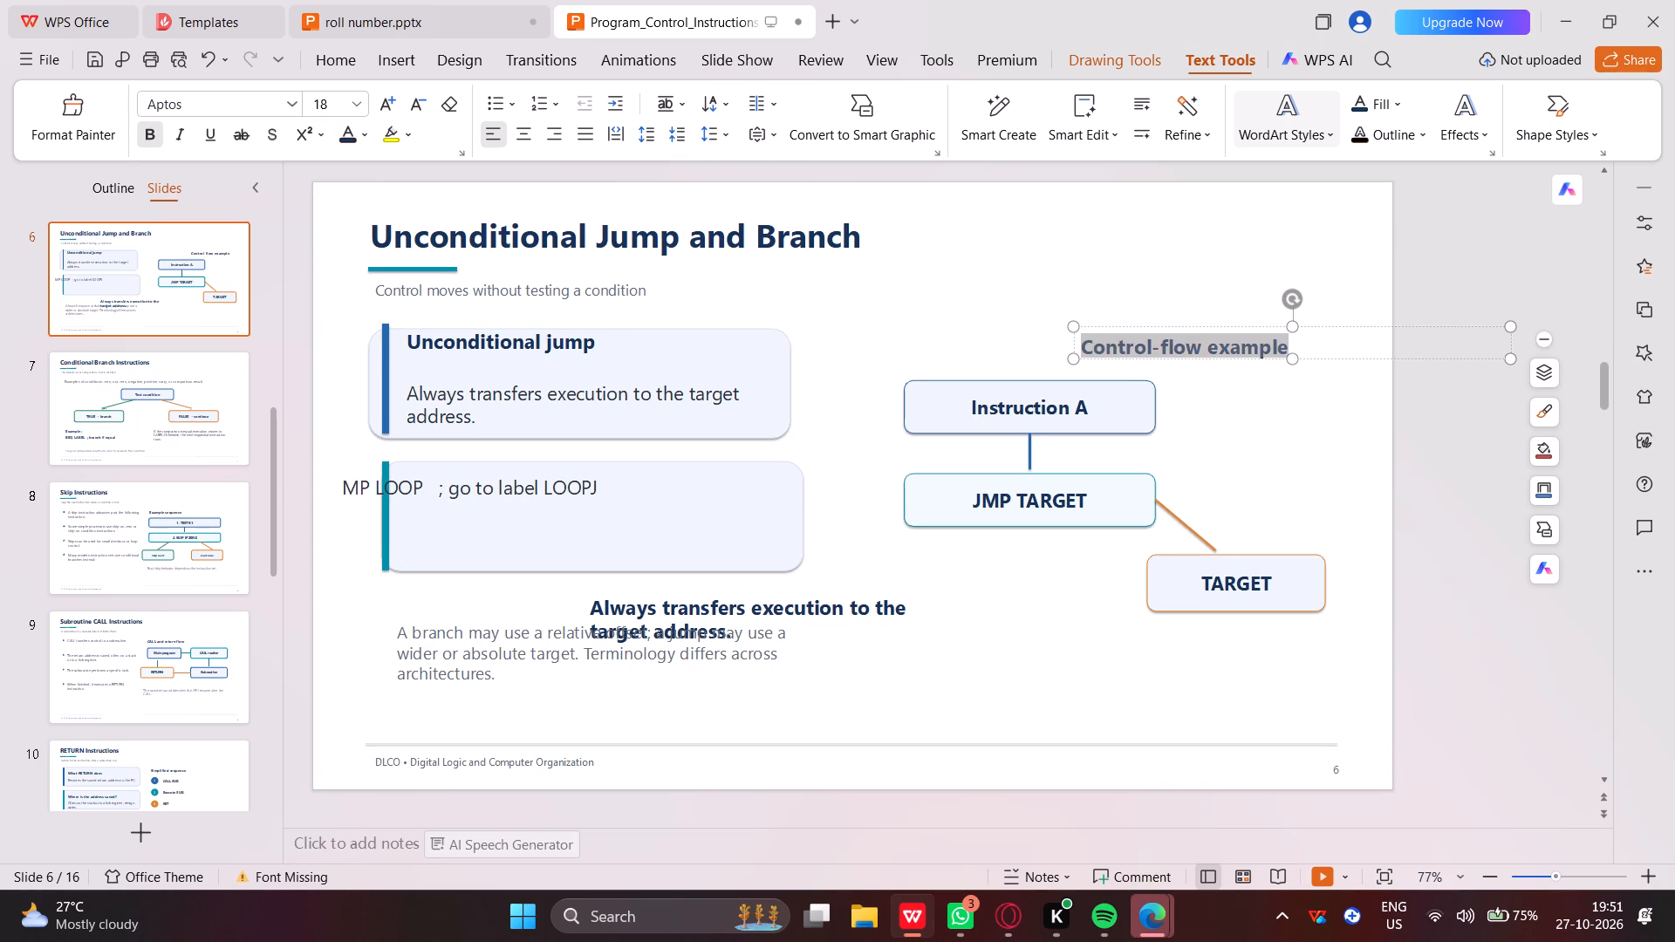
{"action": "key", "text": "ctrl+c"}
{"action": "left_click", "coordinate": [378, 1]}
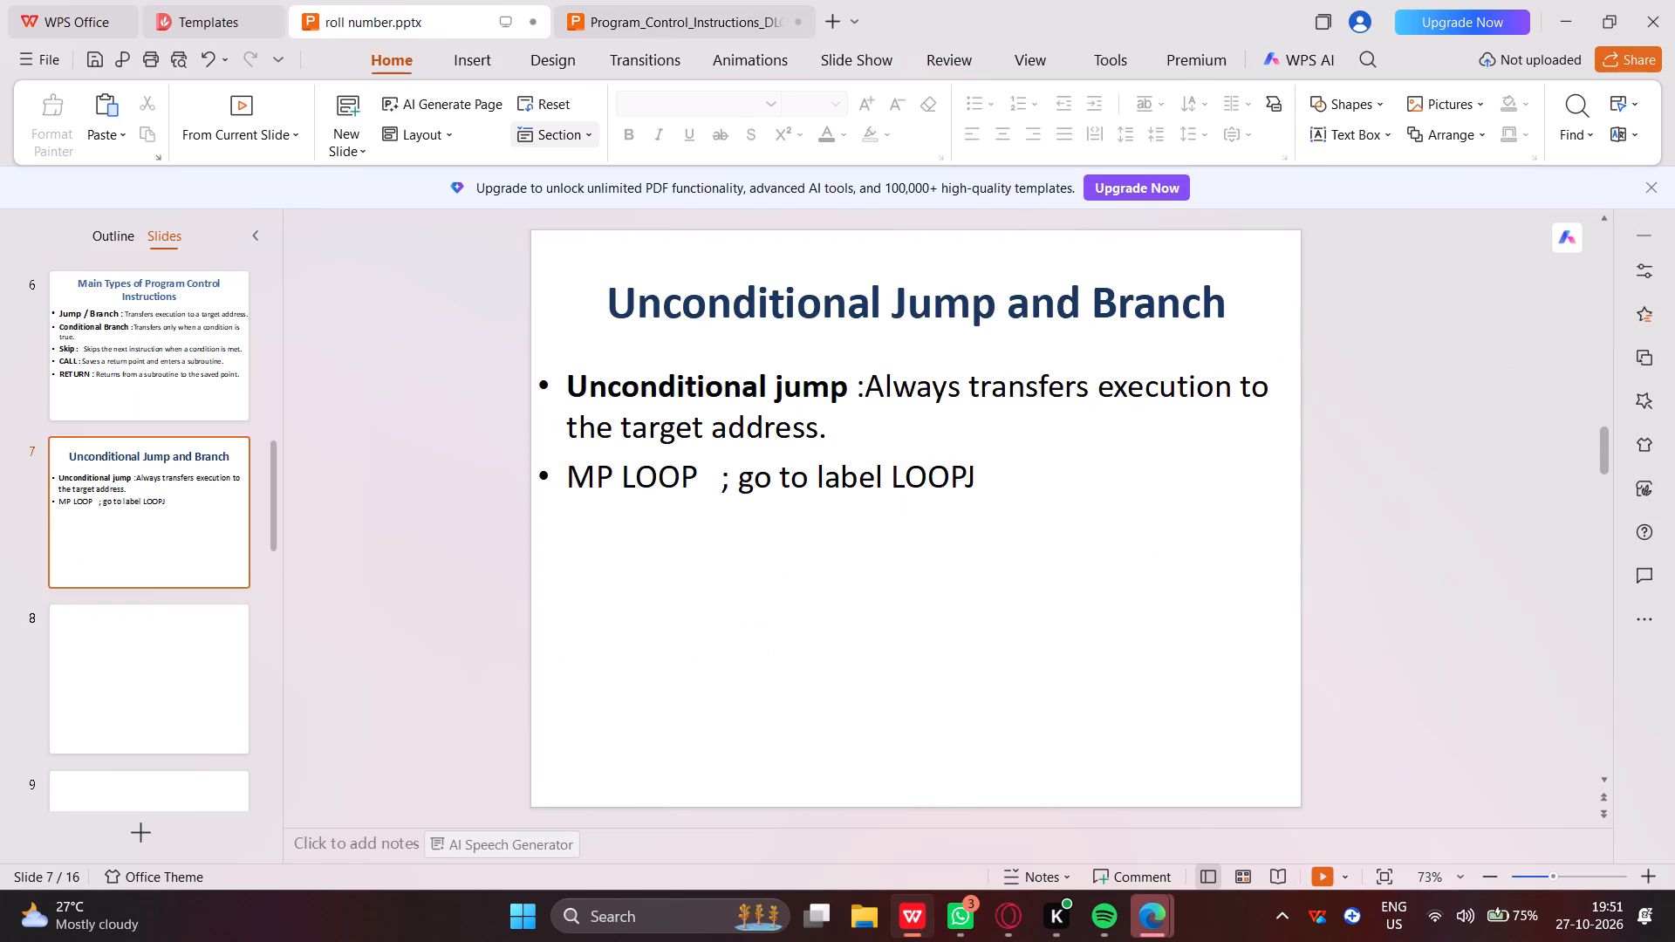
{"action": "left_click", "coordinate": [1004, 482]}
{"action": "key", "text": "Return"}
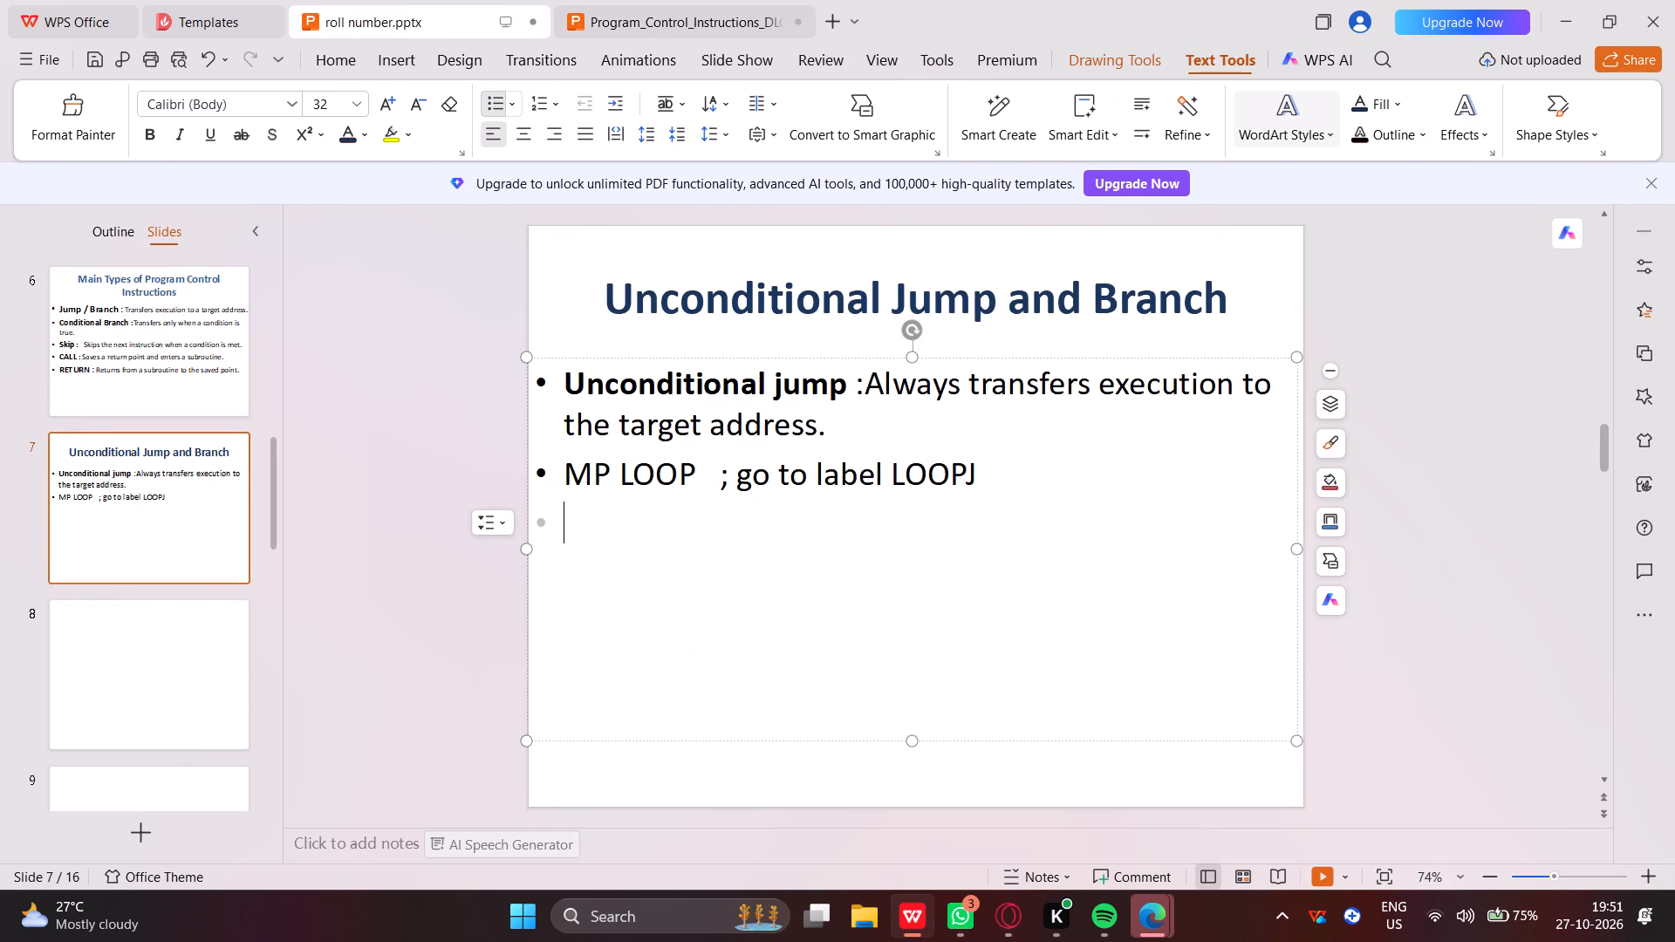
{"action": "key", "text": "space"}
{"action": "key", "text": "space"}
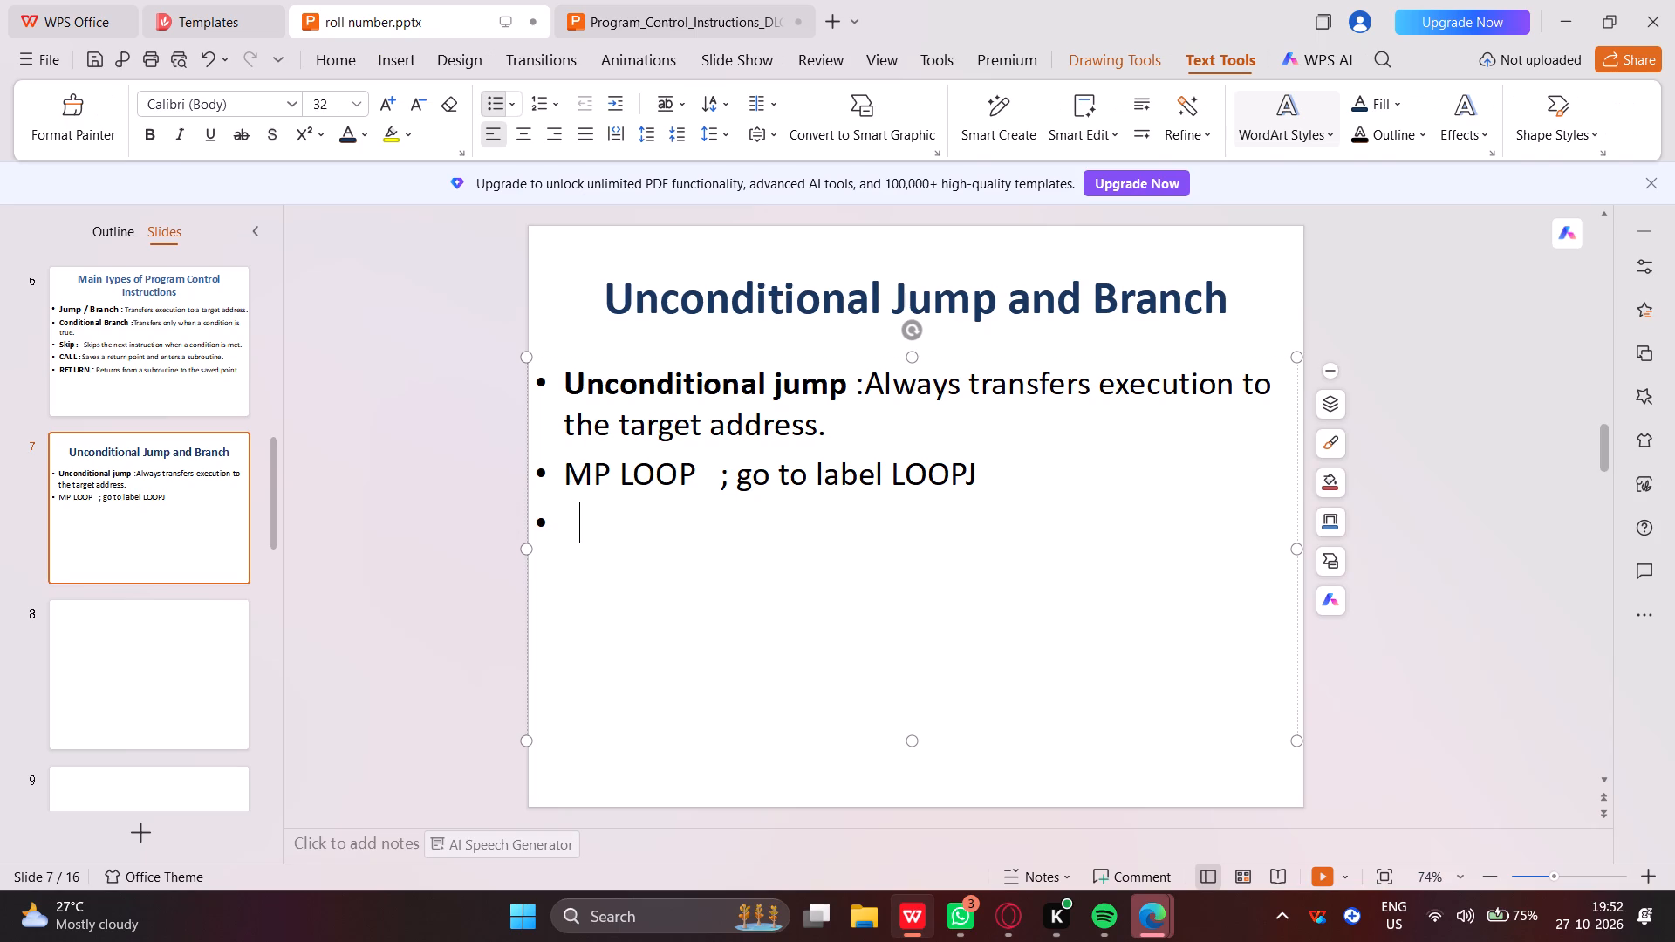
{"action": "key", "text": "BackSpace"}
{"action": "key", "text": "BackSpace"}
{"action": "key", "text": "BackSpace"}
{"action": "key", "text": "ctrl+v"}
Copy "Instruction A" from the Program_Control_Instructions deck's flow diagram and paste it below "Control-flow example" on slide 7 of roll number.pptx.
{"action": "left_click", "coordinate": [680, 0]}
{"action": "left_click_drag", "start_coordinate": [954, 400], "coordinate": [1030, 396]}
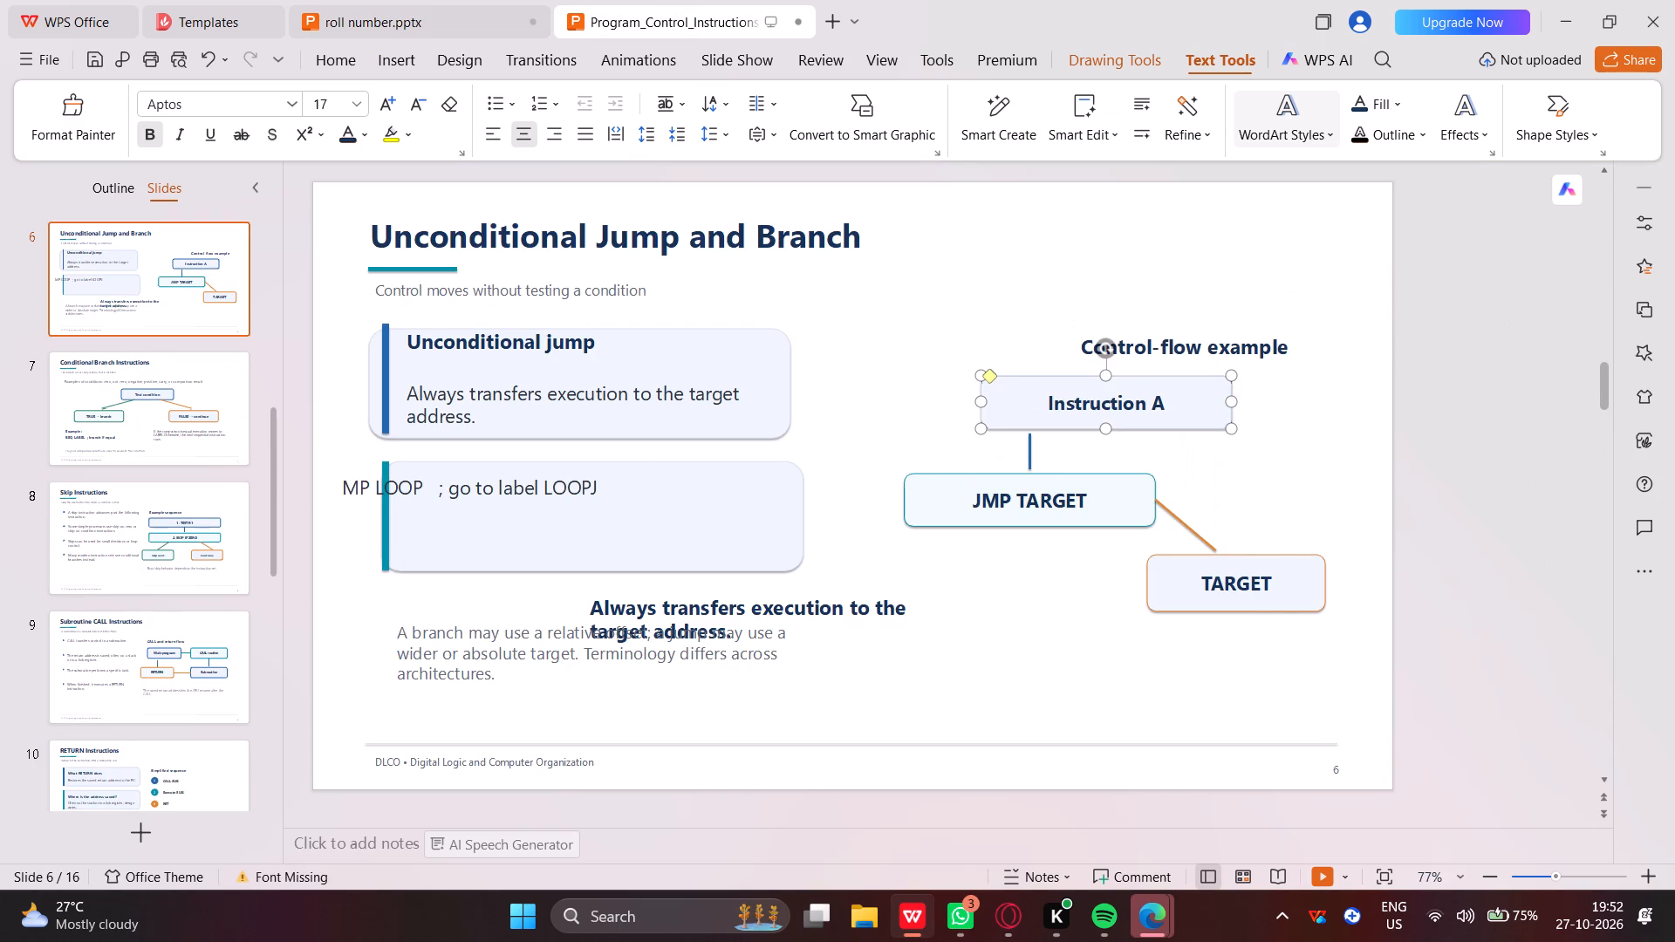
{"action": "left_click", "coordinate": [1023, 399]}
{"action": "left_click_drag", "start_coordinate": [1029, 399], "coordinate": [1066, 397]}
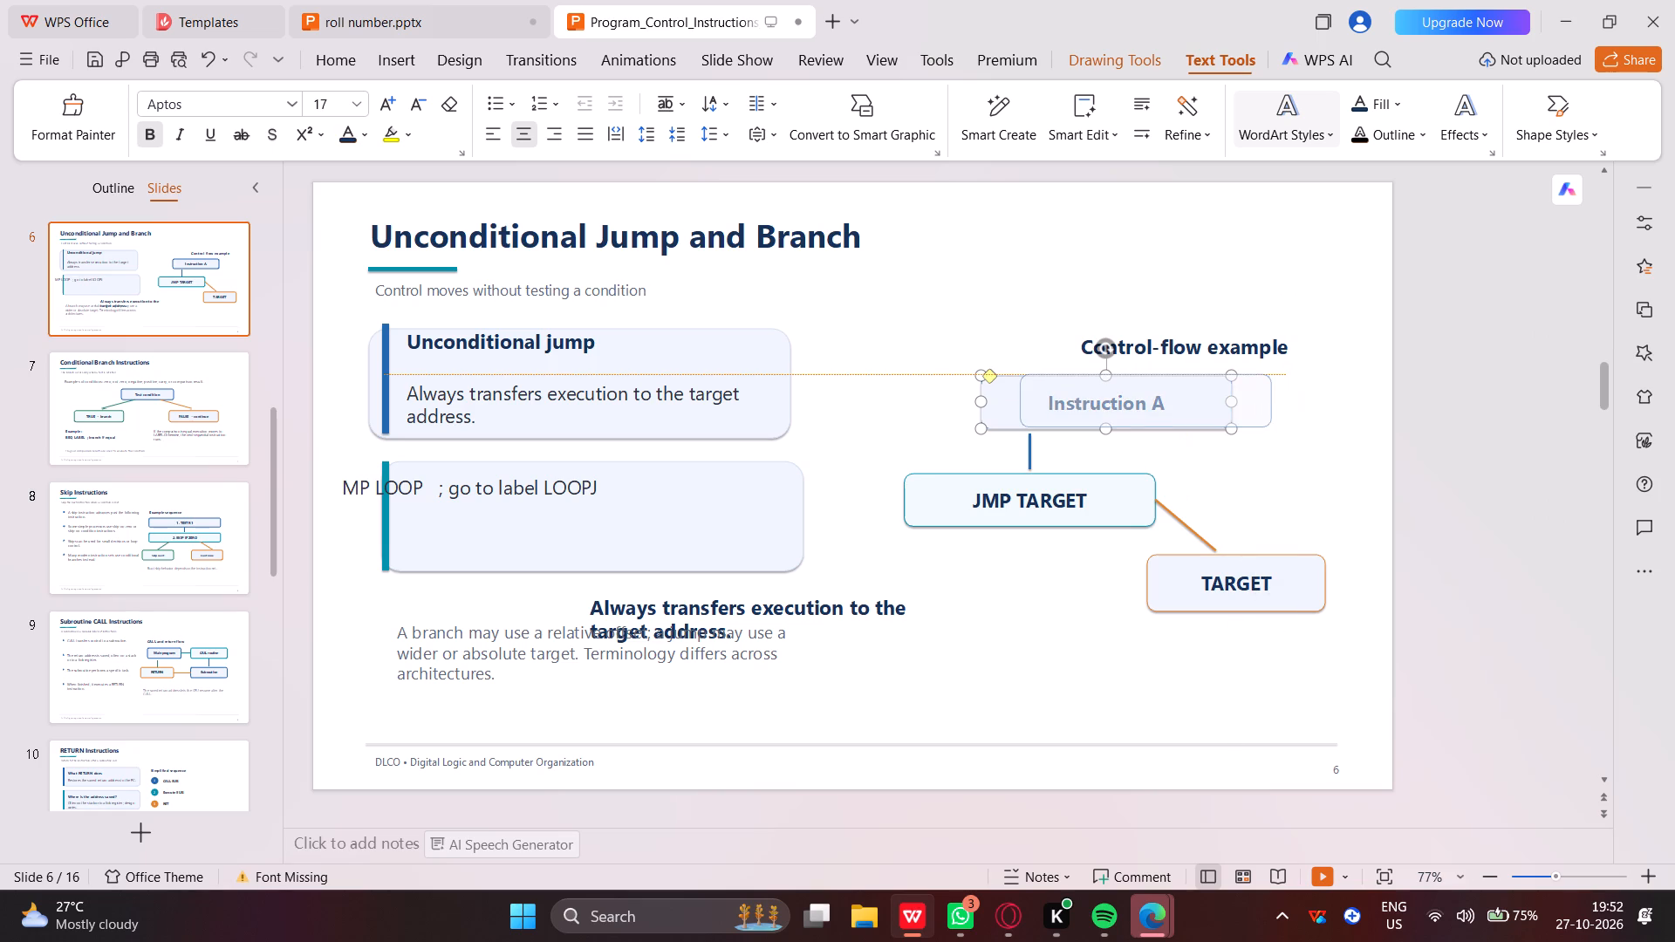
{"action": "left_click", "coordinate": [1202, 390]}
{"action": "left_click_drag", "start_coordinate": [1213, 397], "coordinate": [1115, 405]}
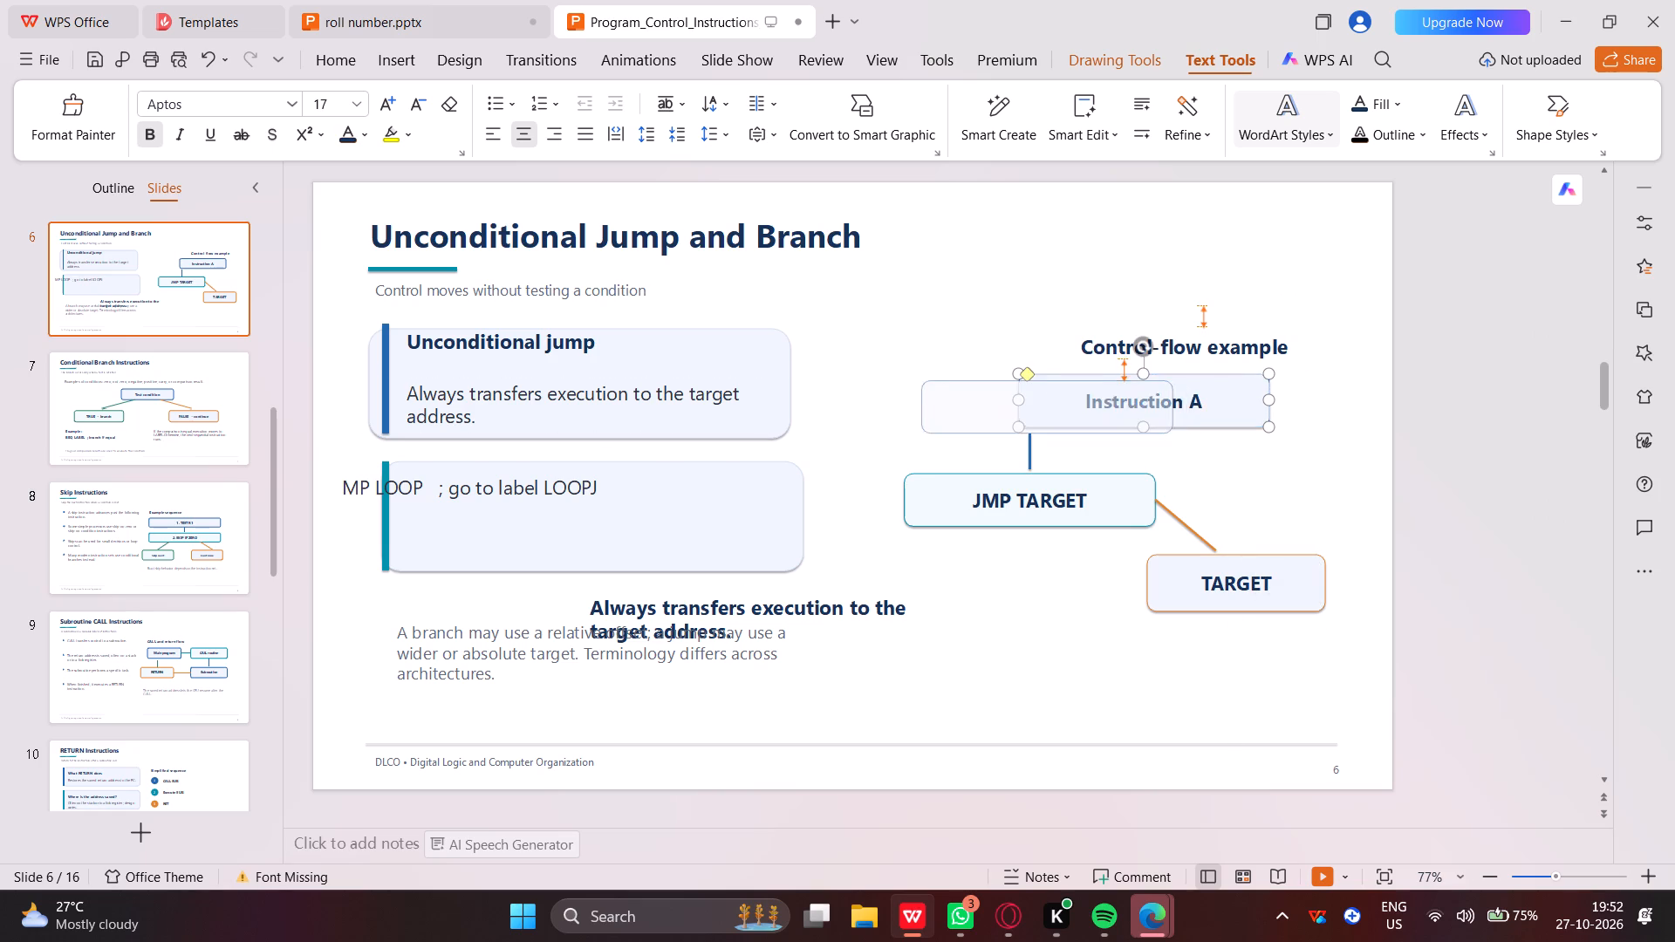
{"action": "left_click_drag", "start_coordinate": [1115, 405], "coordinate": [1118, 405]}
{"action": "left_click", "coordinate": [1127, 411]}
{"action": "left_click", "coordinate": [1106, 402]}
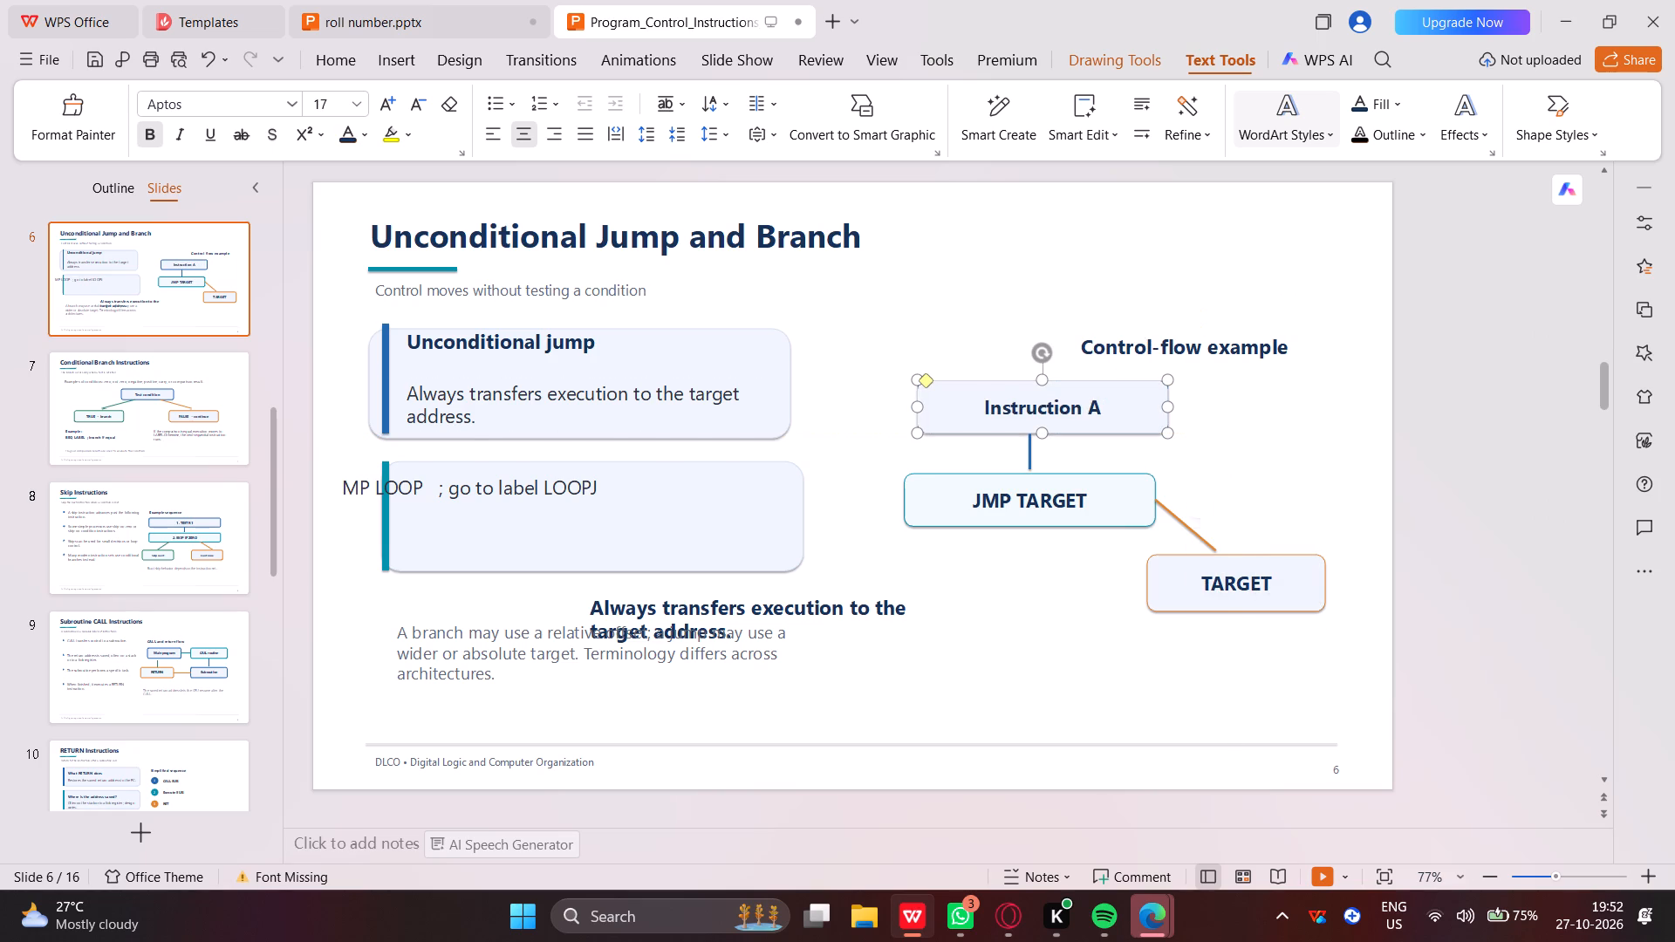
{"action": "left_click_drag", "start_coordinate": [1100, 401], "coordinate": [979, 392]}
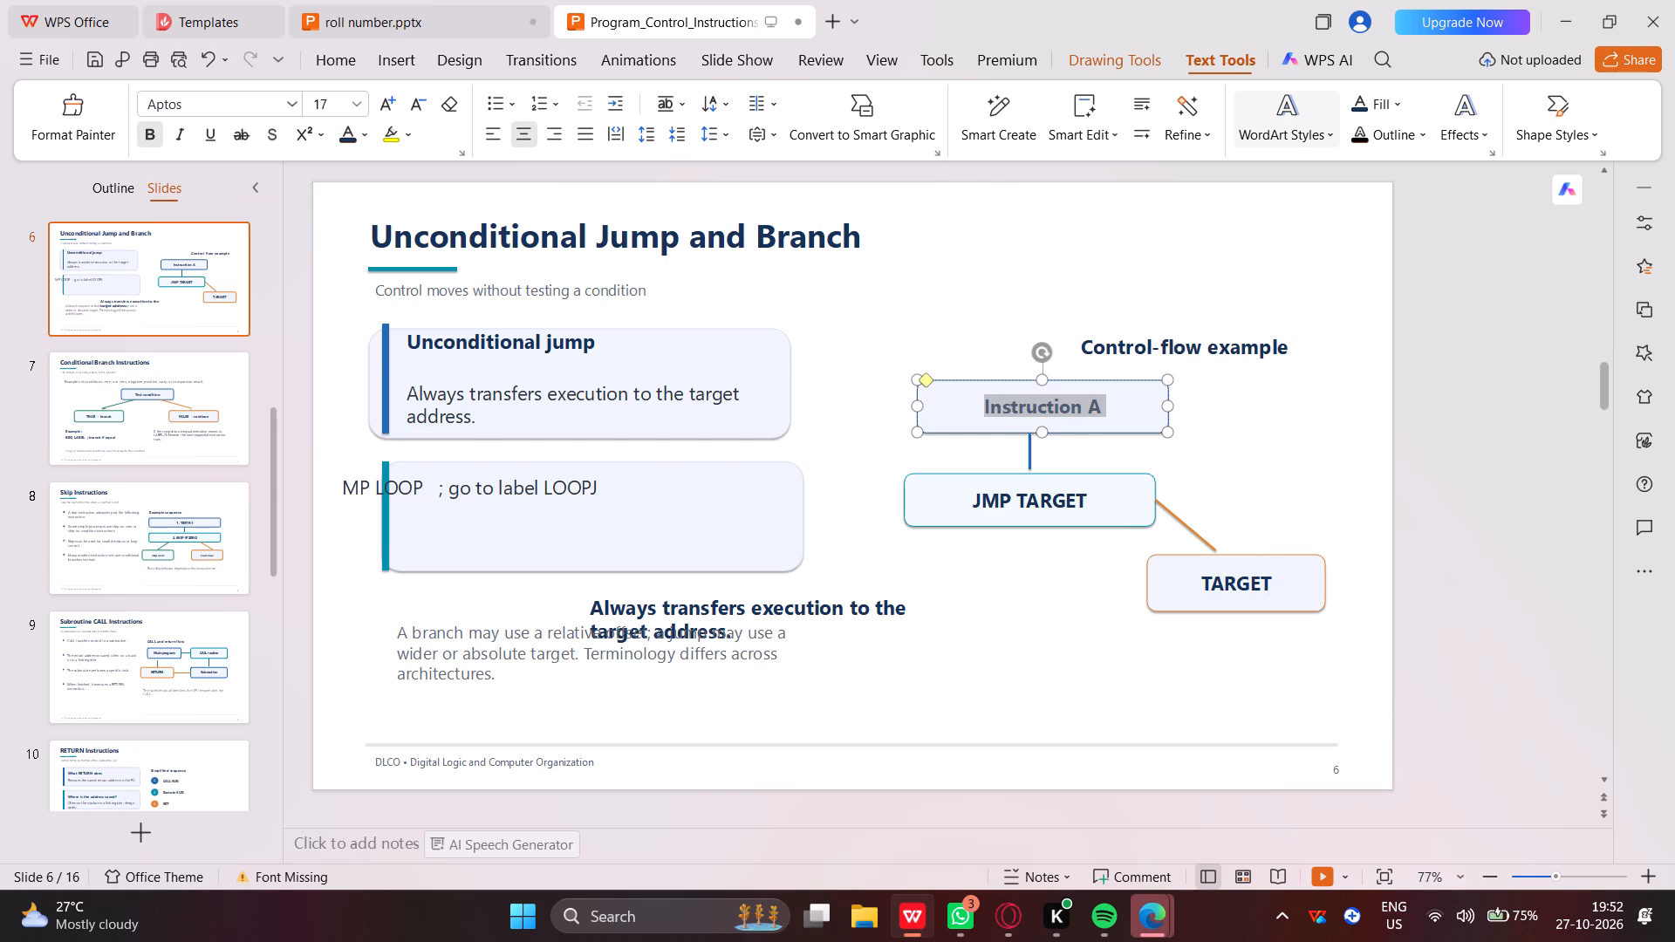
{"action": "key", "text": "ctrl+c"}
{"action": "left_click", "coordinate": [361, 0]}
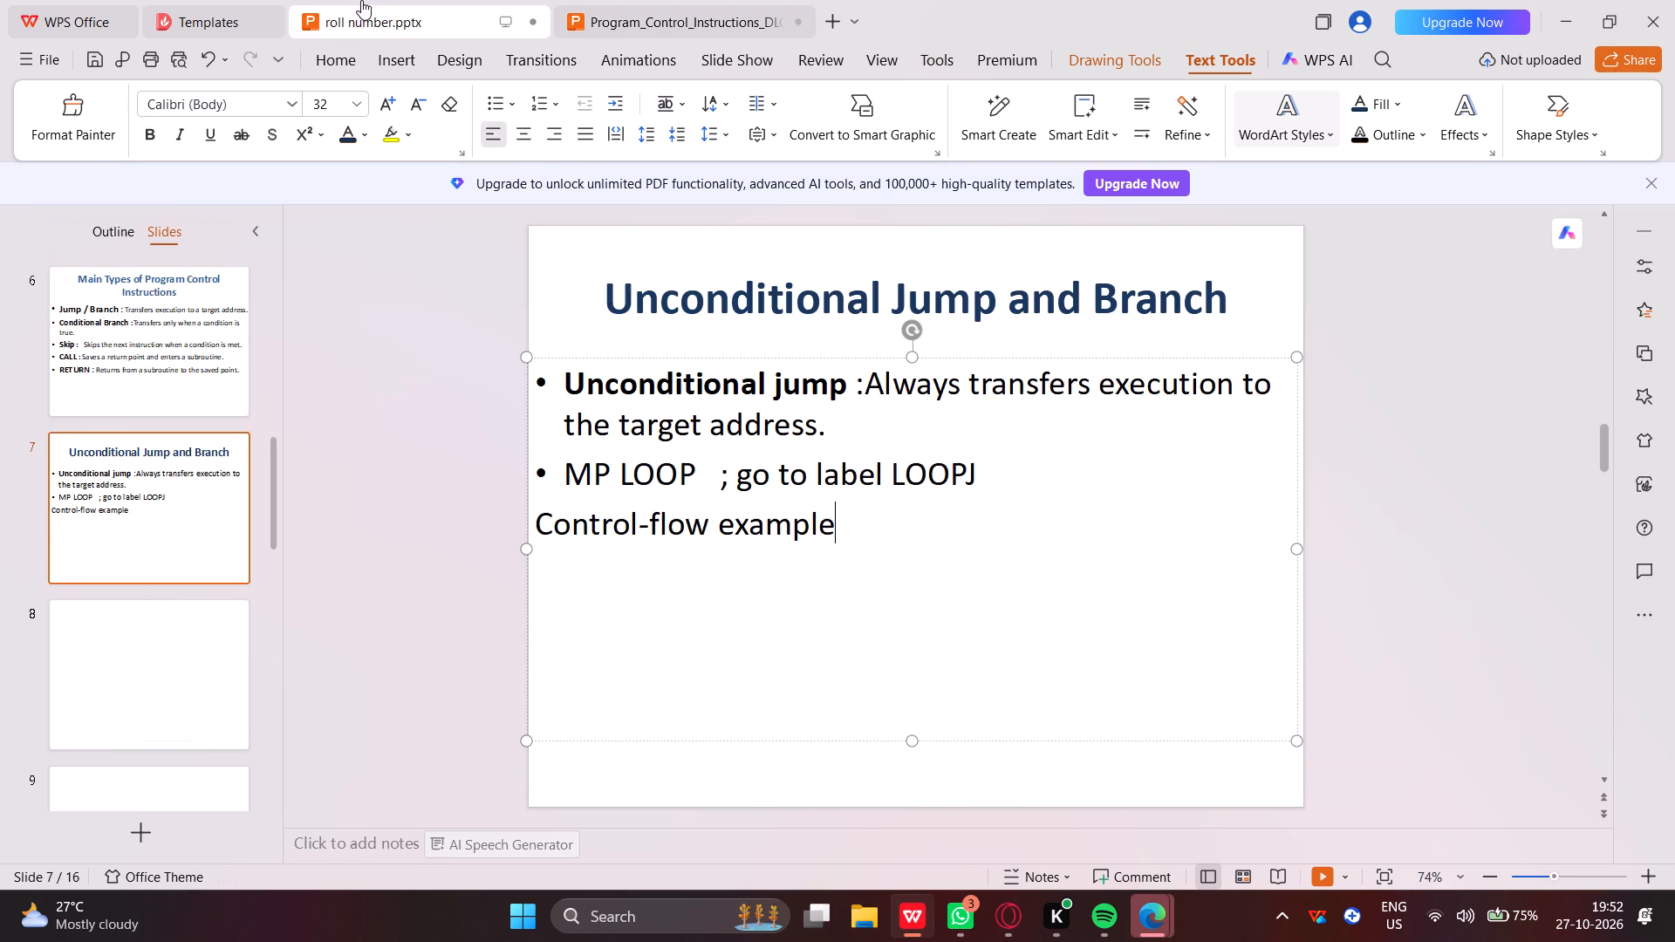
{"action": "key", "text": "Return"}
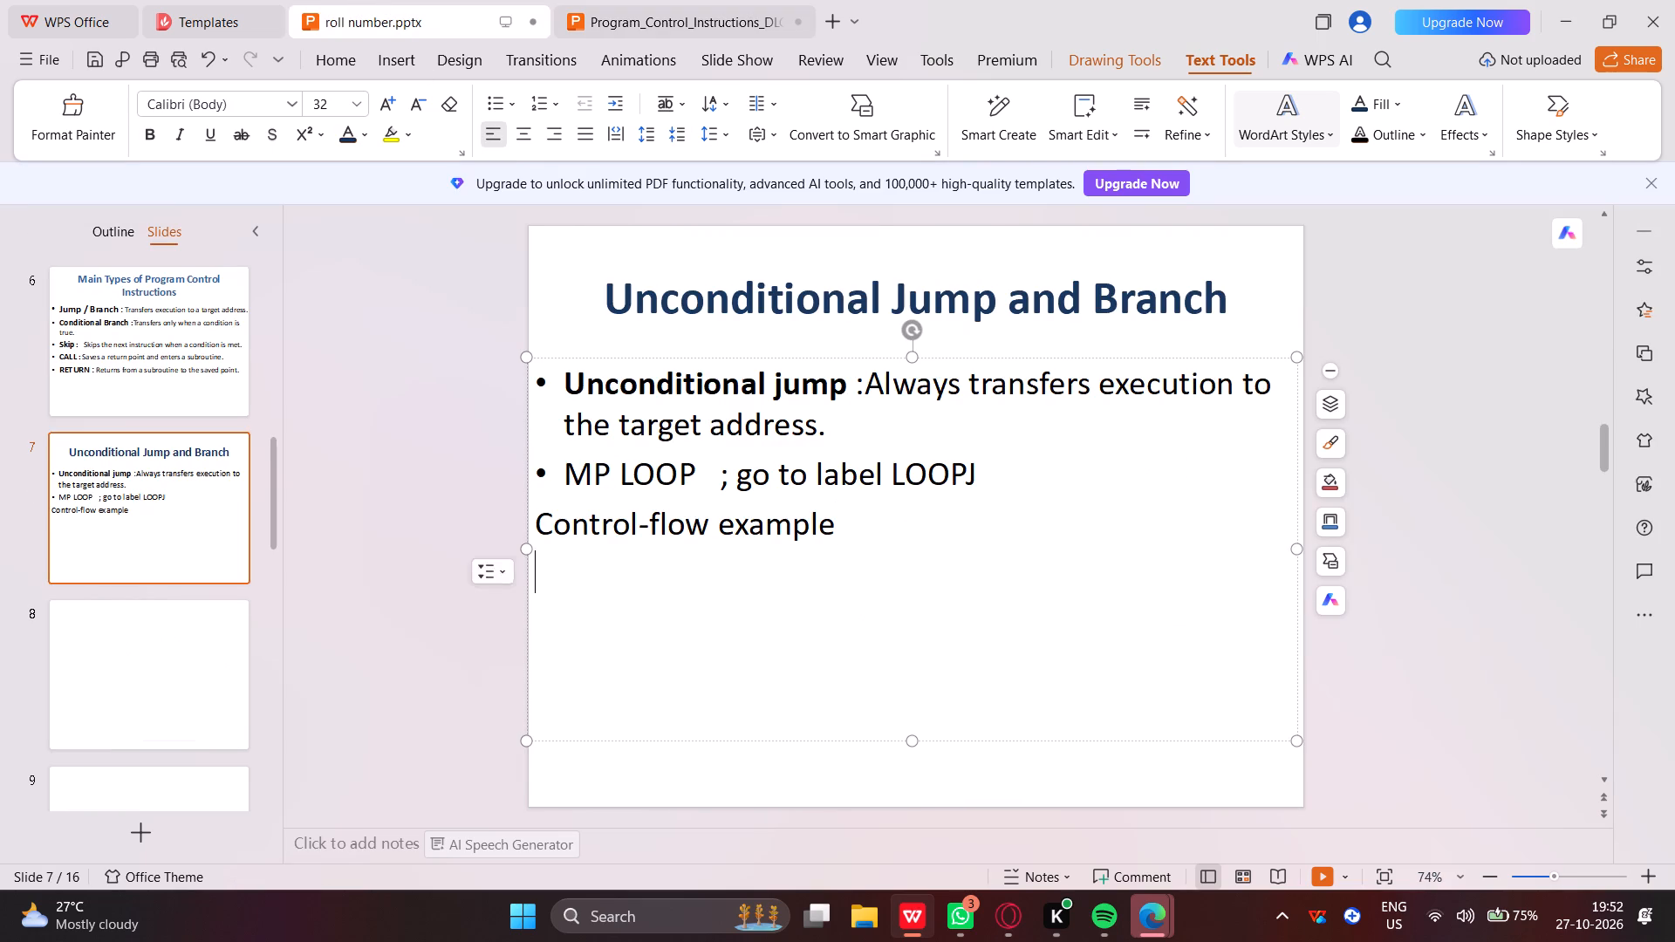
{"action": "key", "text": "ctrl+v"}
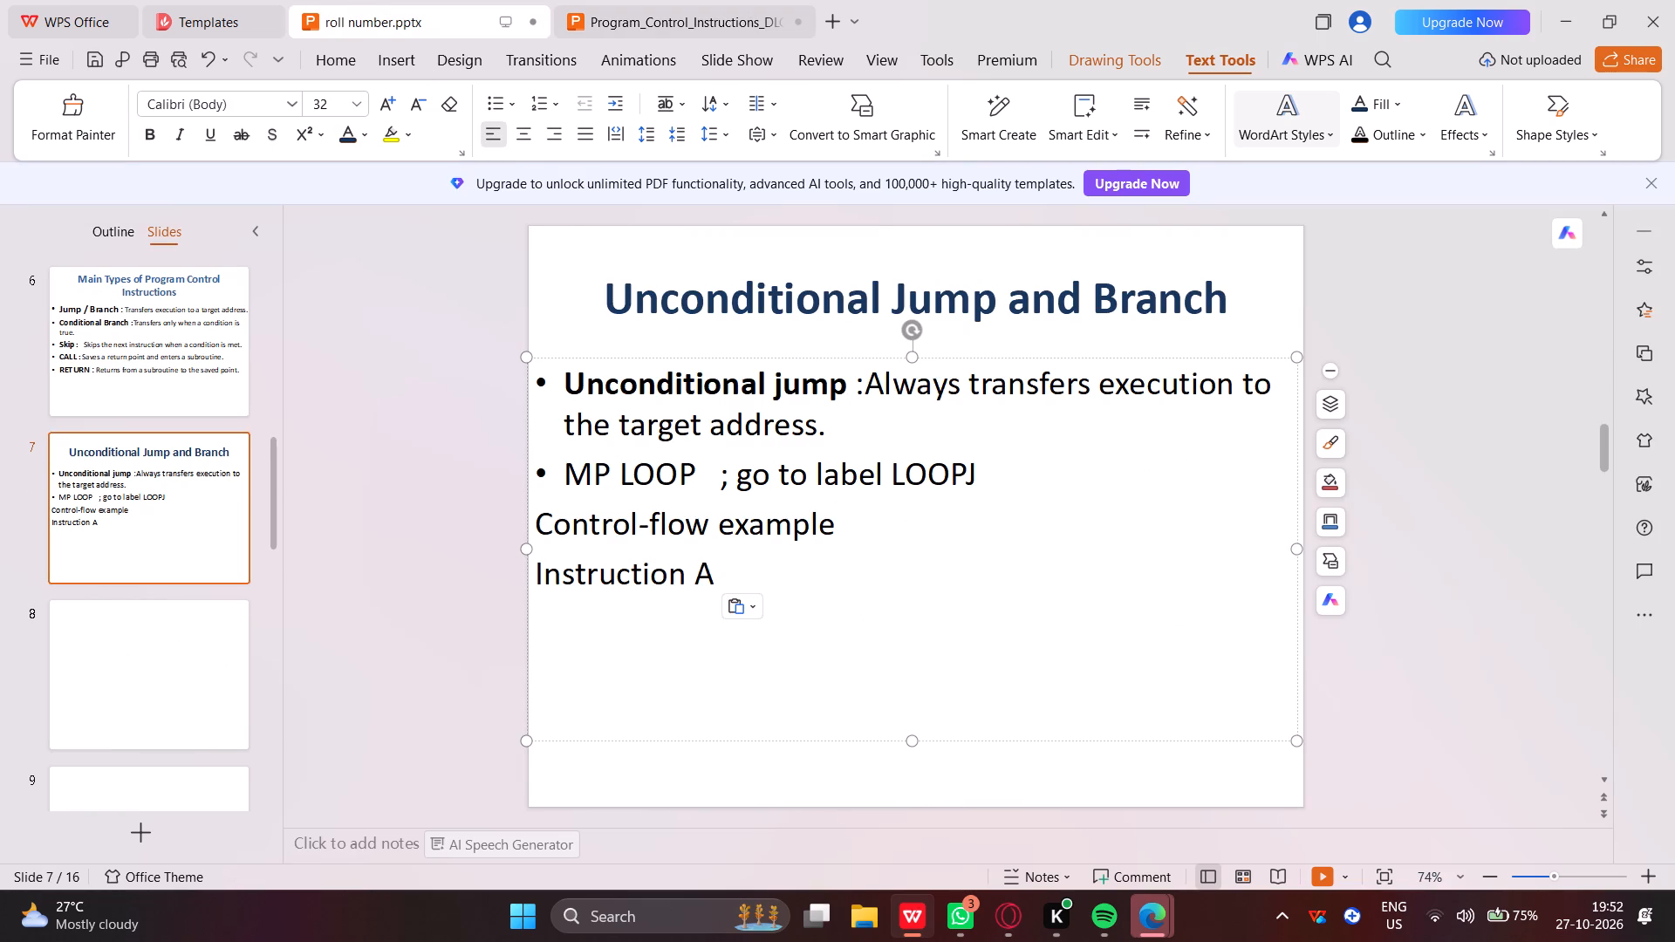
Indent the "Instruction A" line on slide 7 with twelve leading spaces.
{"action": "left_click", "coordinate": [536, 578]}
{"action": "key", "text": "space"}
{"action": "key", "text": "space"}
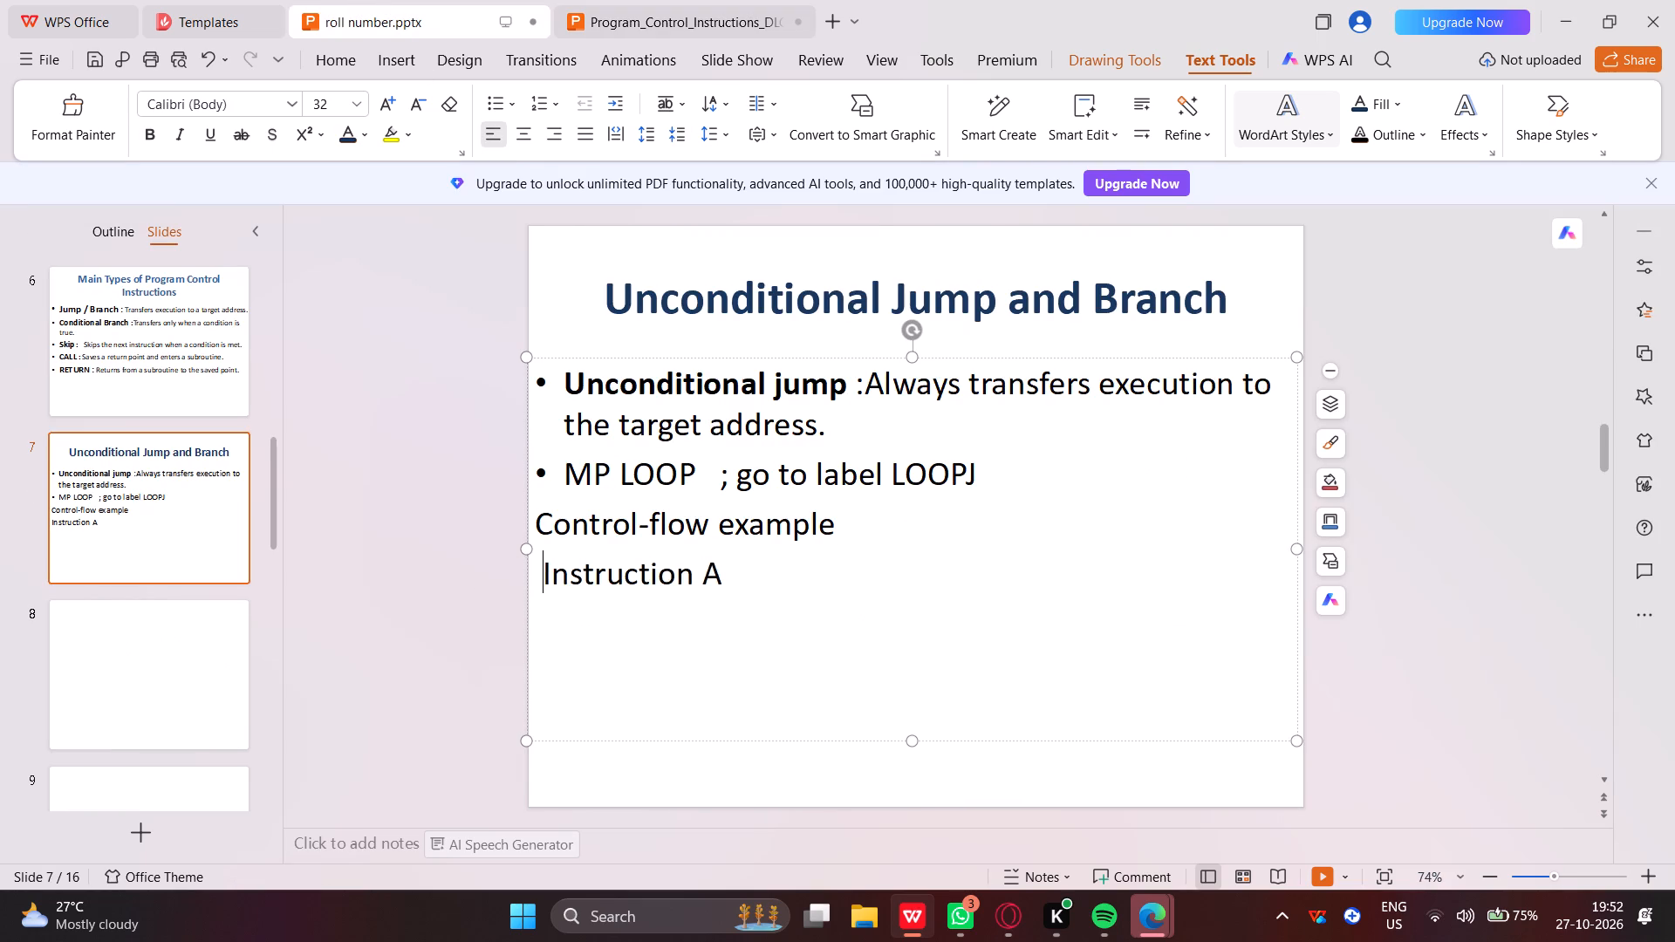
{"action": "key", "text": "space"}
{"action": "key", "text": "space"}
{"action": "key", "text": "space"}
{"action": "key", "text": "space"}
{"action": "key", "text": "space"}
{"action": "key", "text": "space"}
{"action": "key", "text": "space"}
{"action": "key", "text": "space"}
{"action": "key", "text": "space"}
{"action": "key", "text": "space"}
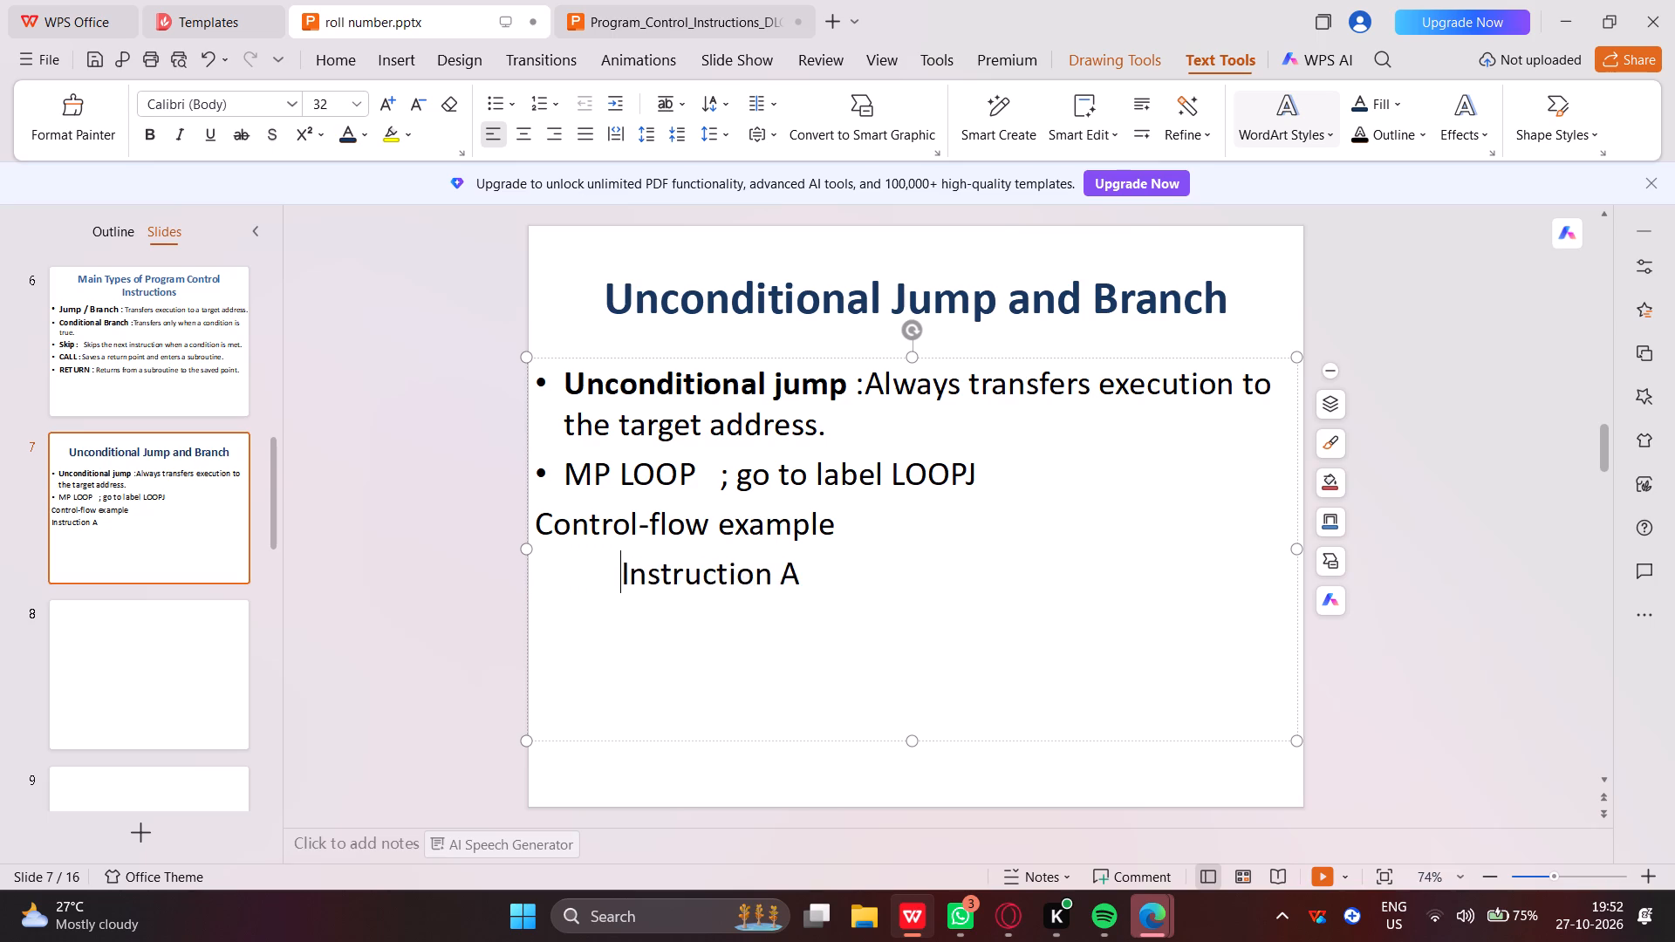
Copy "JMP TARGET" from the Program_Control_Instructions deck's flow diagram and paste it with twelve leading spaces, one blank line below "Instruction A" on slide 7 of roll number.pptx.
{"action": "left_click", "coordinate": [605, 19]}
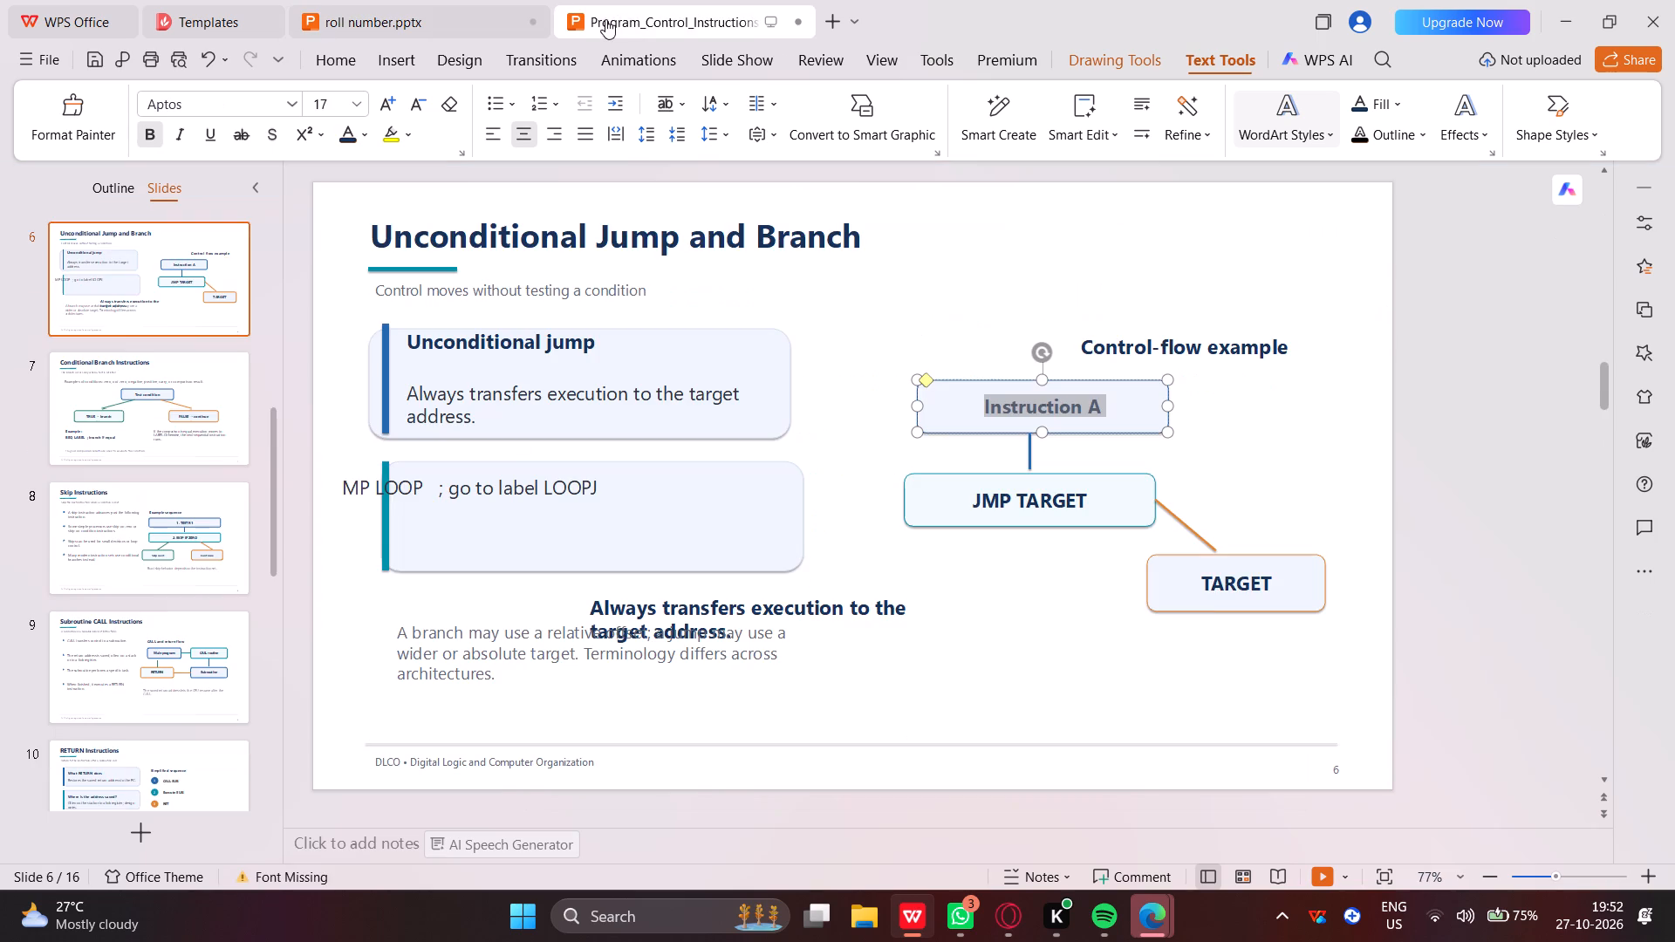
{"action": "left_click", "coordinate": [961, 492]}
{"action": "left_click", "coordinate": [961, 492]}
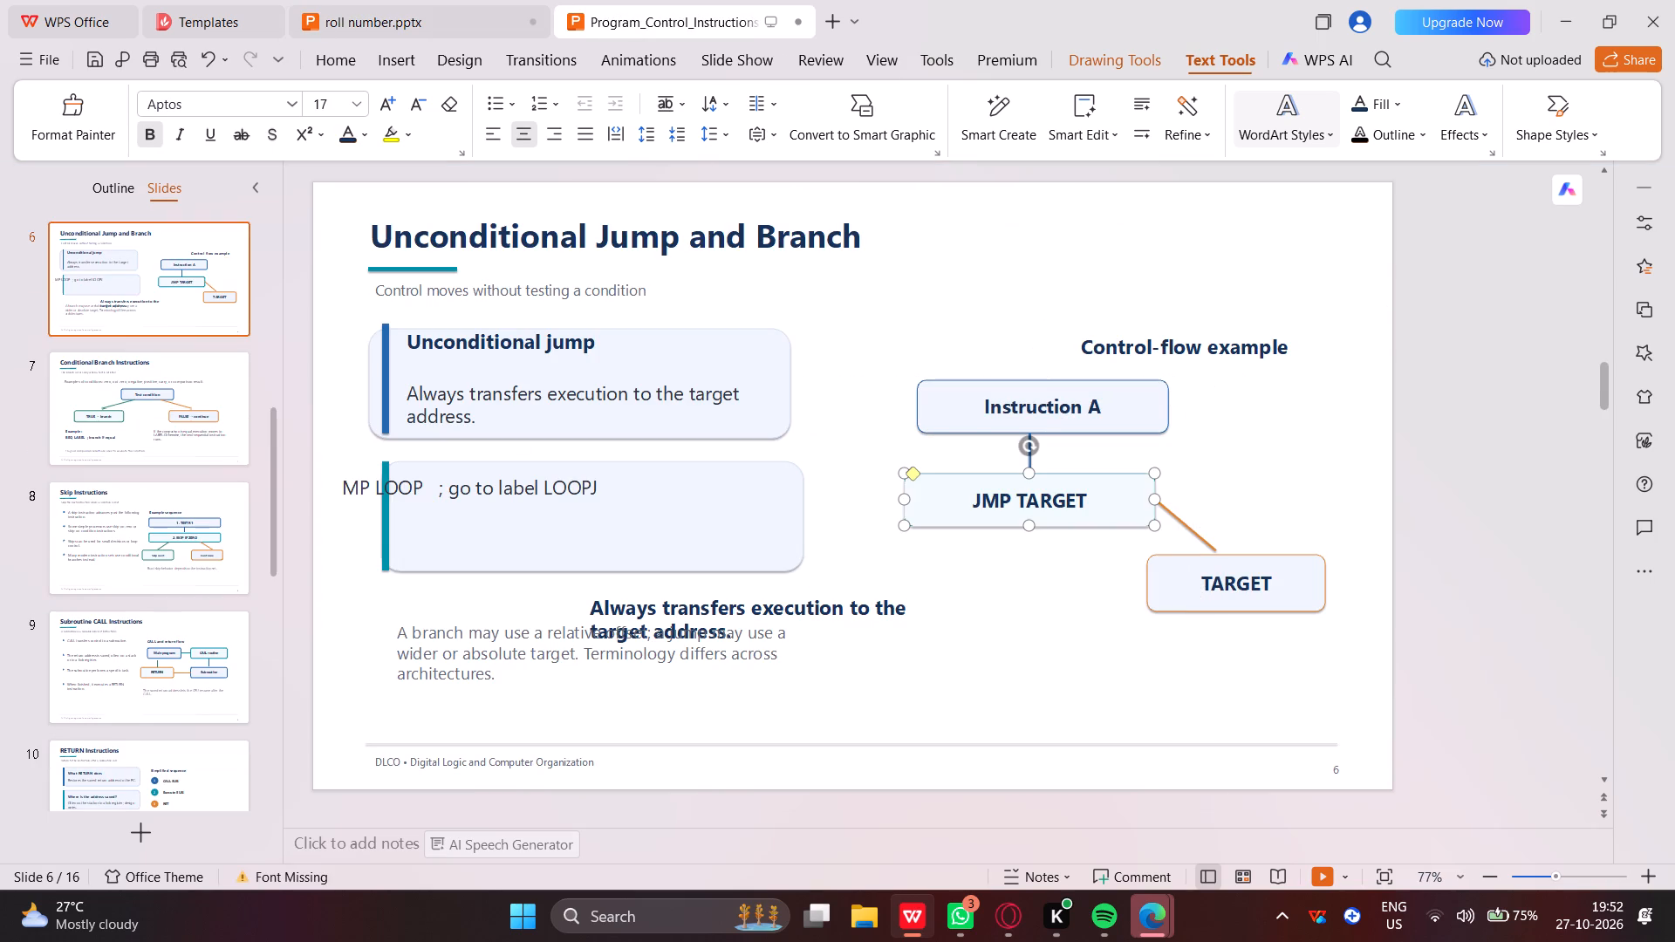
{"action": "left_click", "coordinate": [963, 502]}
{"action": "double_click", "coordinate": [963, 502]}
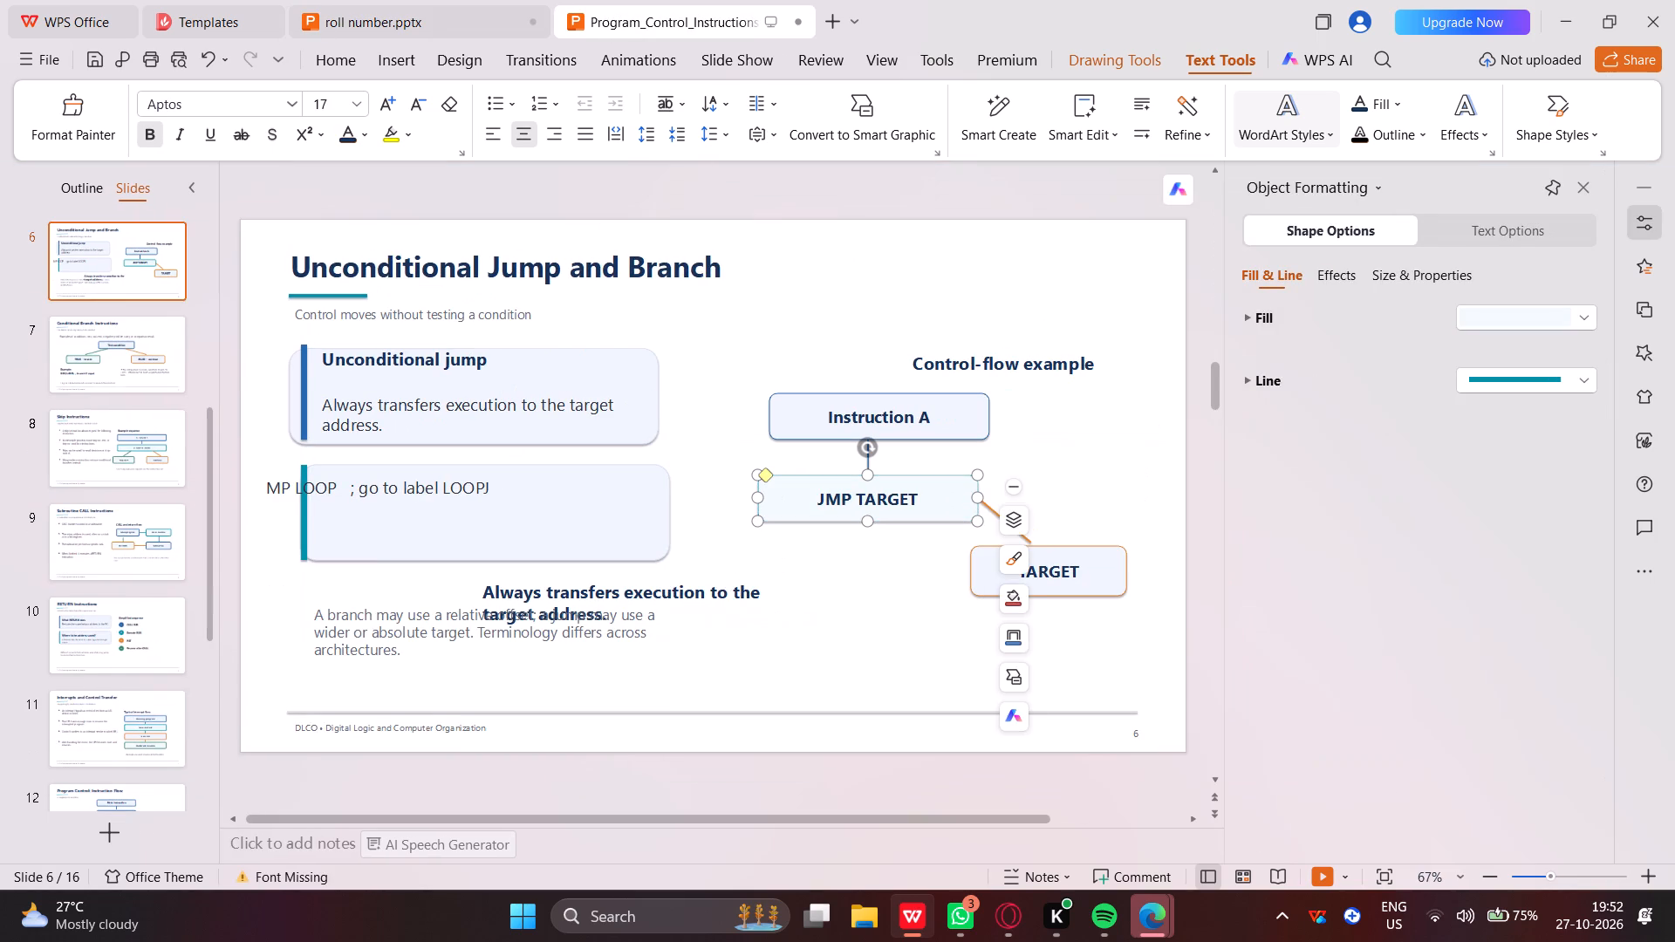
{"action": "left_click", "coordinate": [937, 493]}
{"action": "left_click", "coordinate": [916, 495]}
{"action": "left_click_drag", "start_coordinate": [916, 495], "coordinate": [915, 495]}
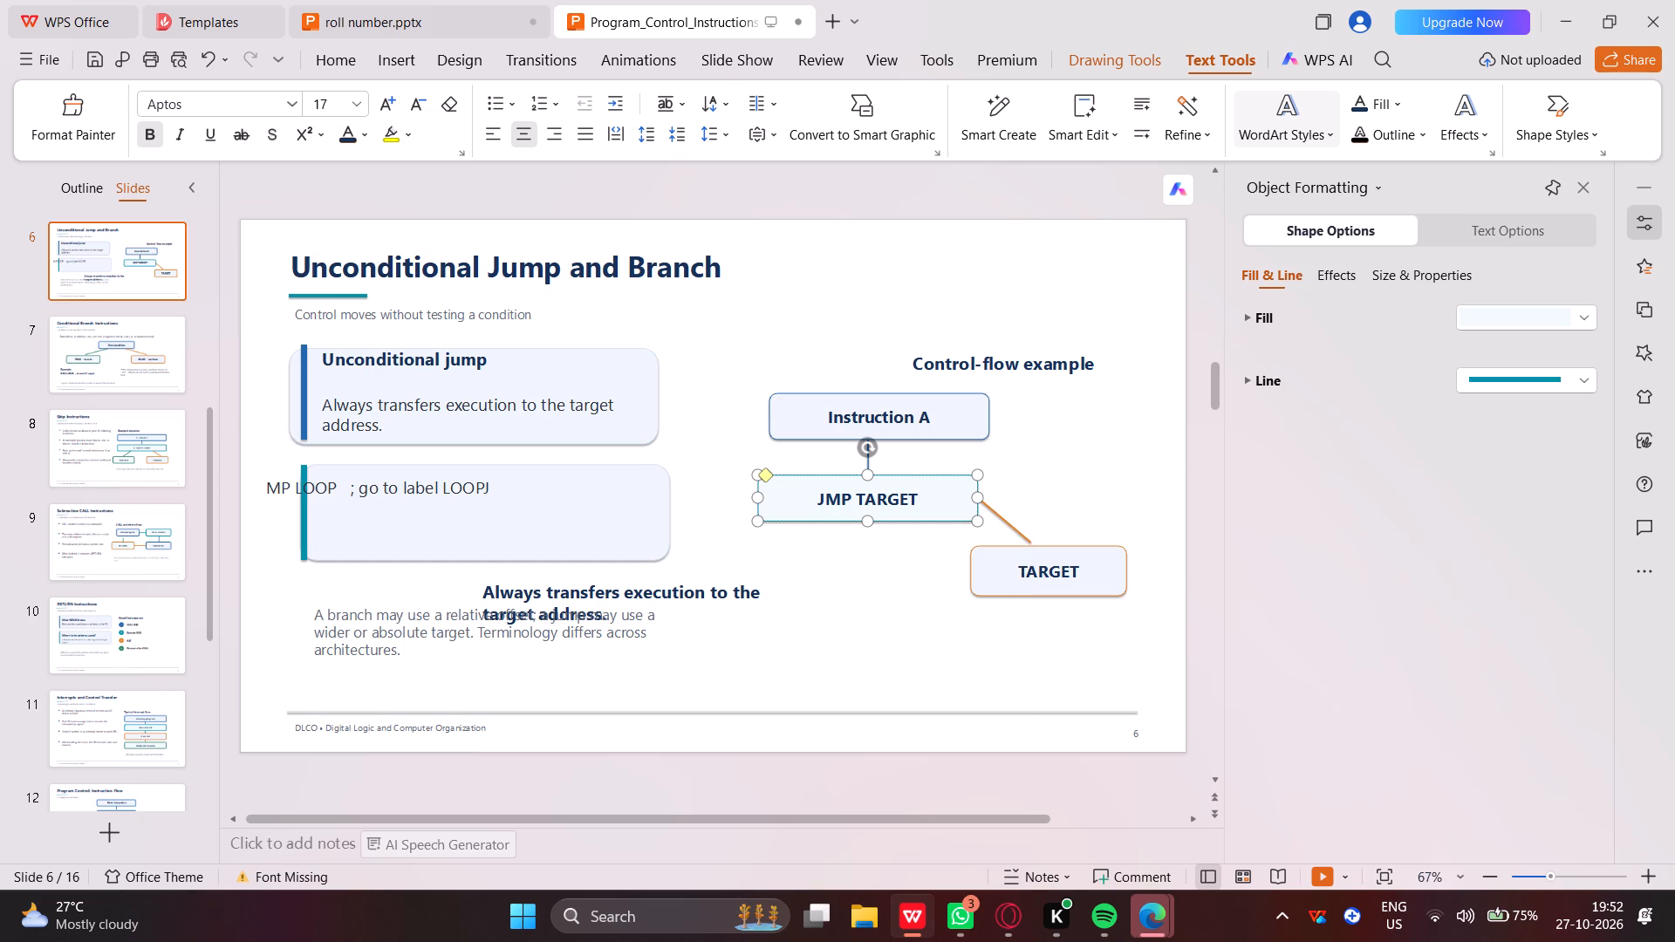
{"action": "left_click_drag", "start_coordinate": [915, 495], "coordinate": [804, 502]}
{"action": "key", "text": "ctrl+c"}
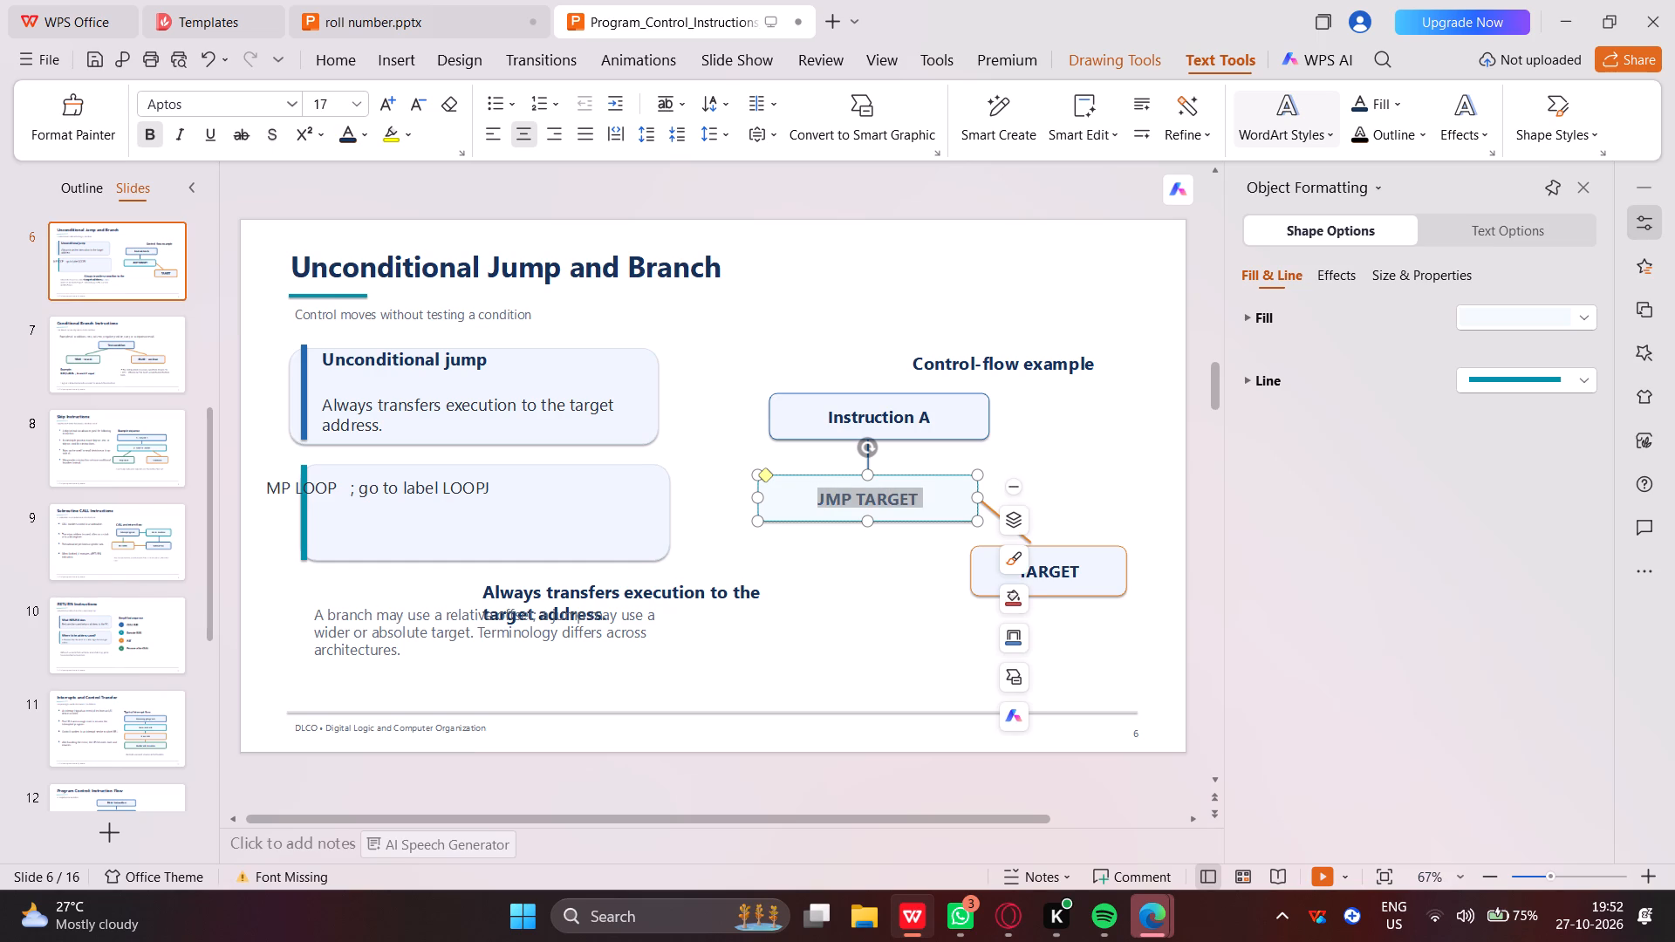
{"action": "left_click", "coordinate": [390, 16]}
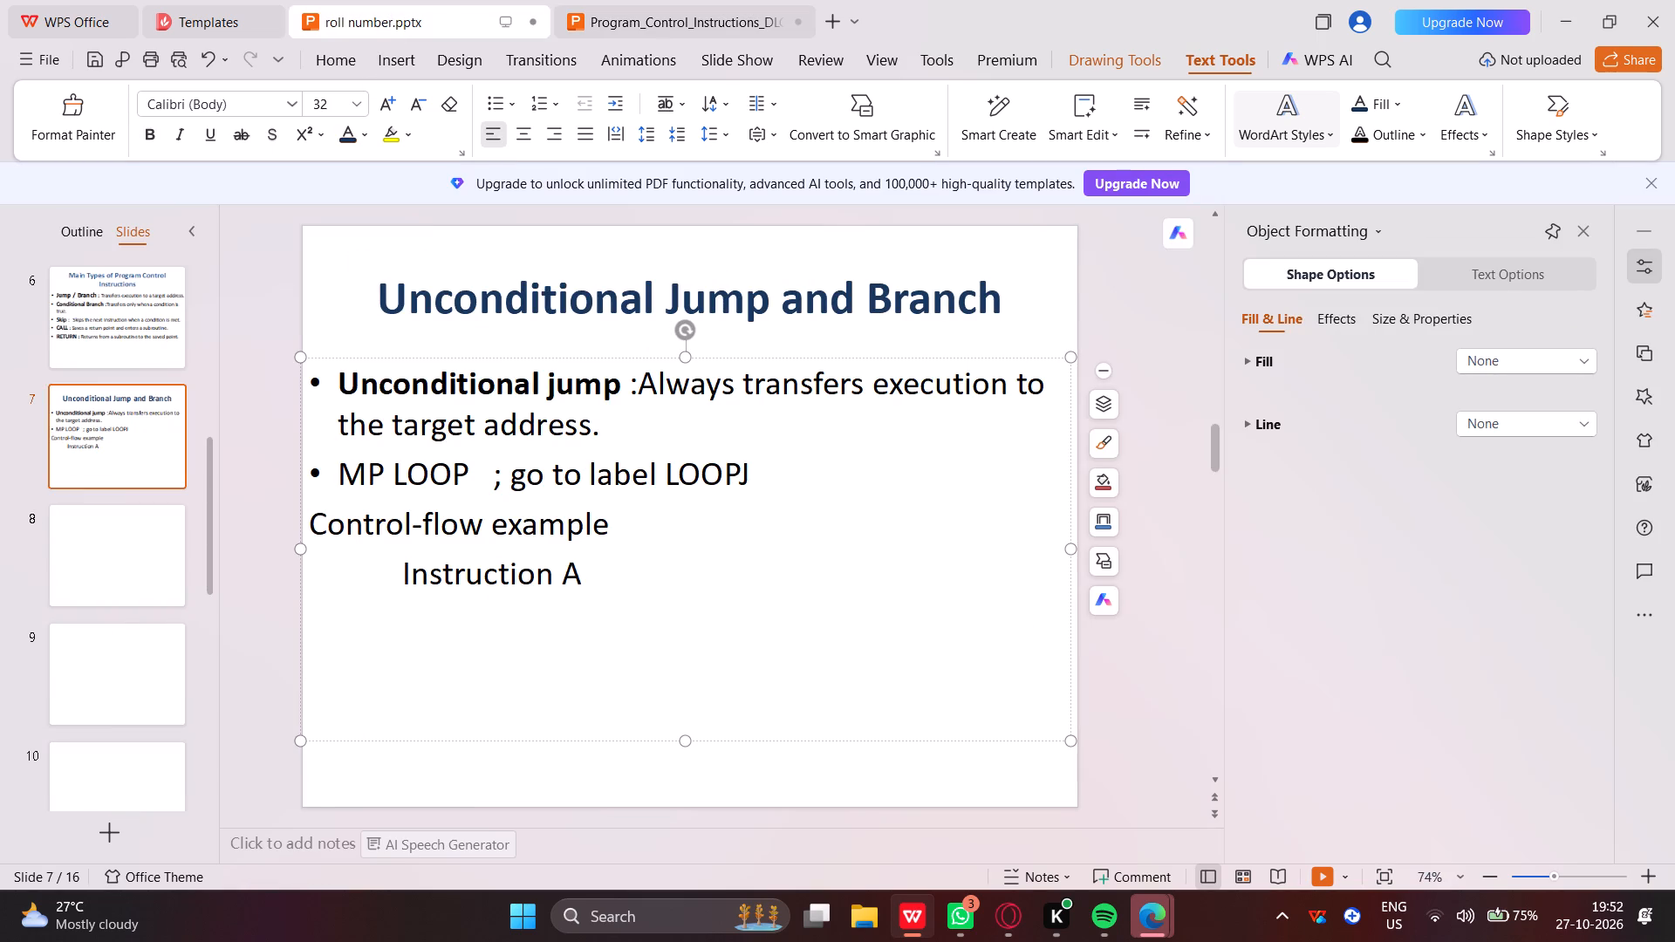
{"action": "left_click", "coordinate": [1579, 231]}
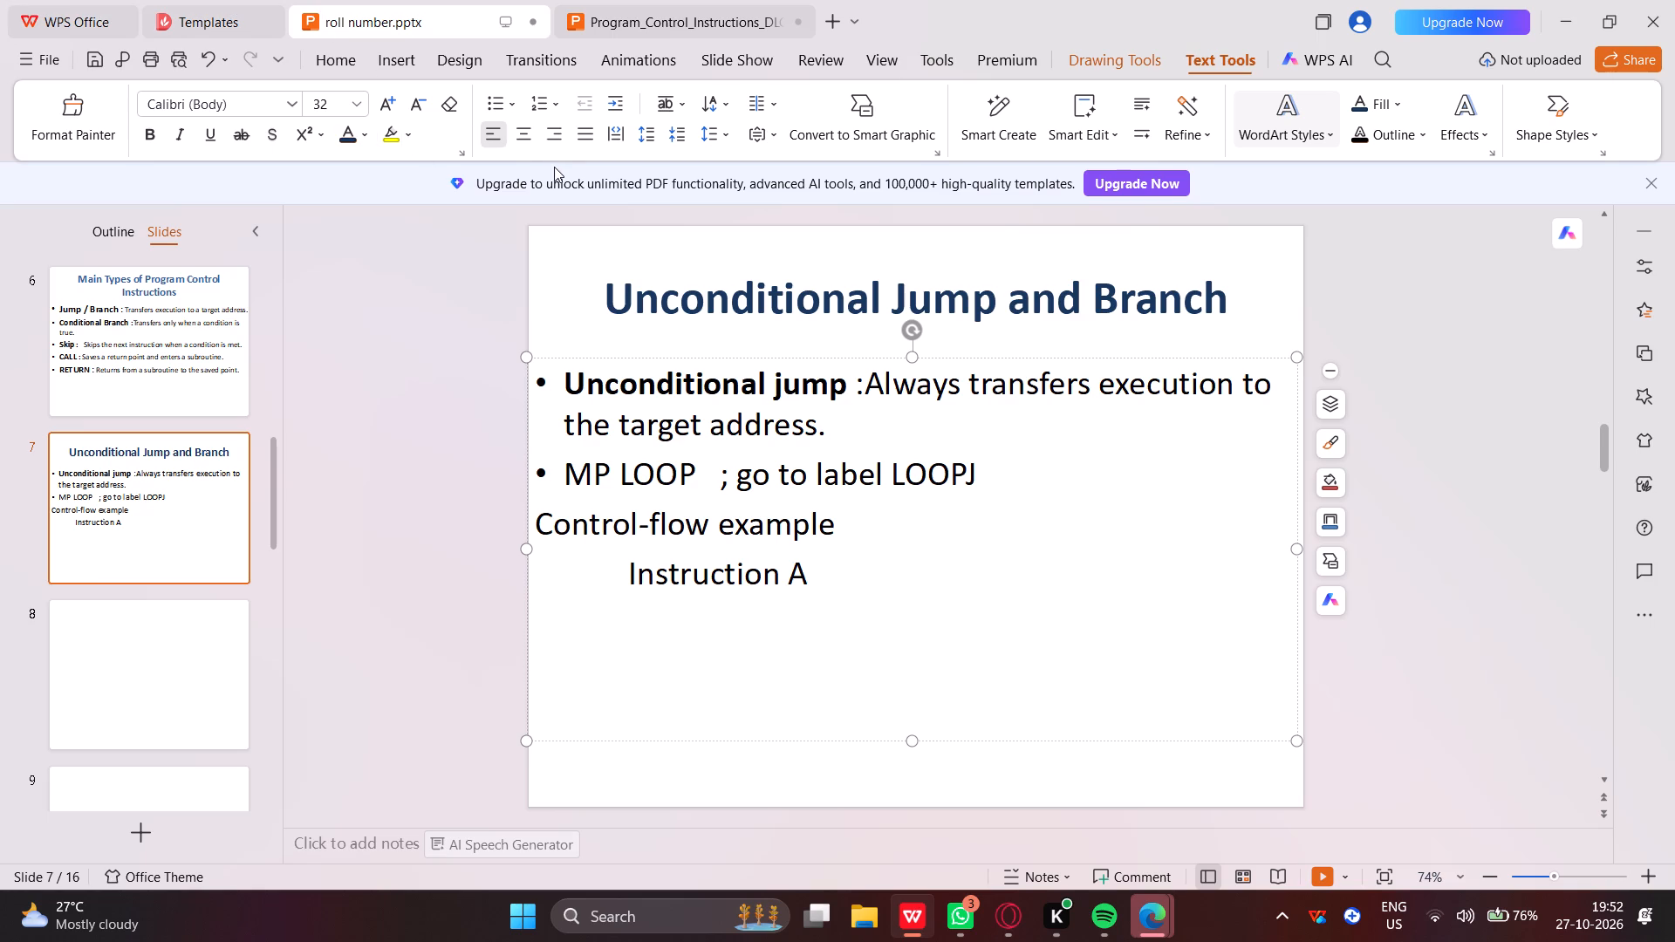
{"action": "left_click", "coordinate": [826, 577]}
{"action": "key", "text": "Return"}
{"action": "key", "text": "Return"}
{"action": "key", "text": "space"}
{"action": "key", "text": "space"}
{"action": "key", "text": "space"}
{"action": "key", "text": "space"}
{"action": "key", "text": "space"}
{"action": "key", "text": "space"}
{"action": "key", "text": "space"}
{"action": "key", "text": "space"}
{"action": "key", "text": "space"}
{"action": "key", "text": "space"}
{"action": "key", "text": "space"}
{"action": "key", "text": "space"}
{"action": "key", "text": "ctrl+v"}
Copy "TARGET" from the last box of the control-flow diagram in the Program_Control_Instructions deck.
{"action": "left_click", "coordinate": [702, 0]}
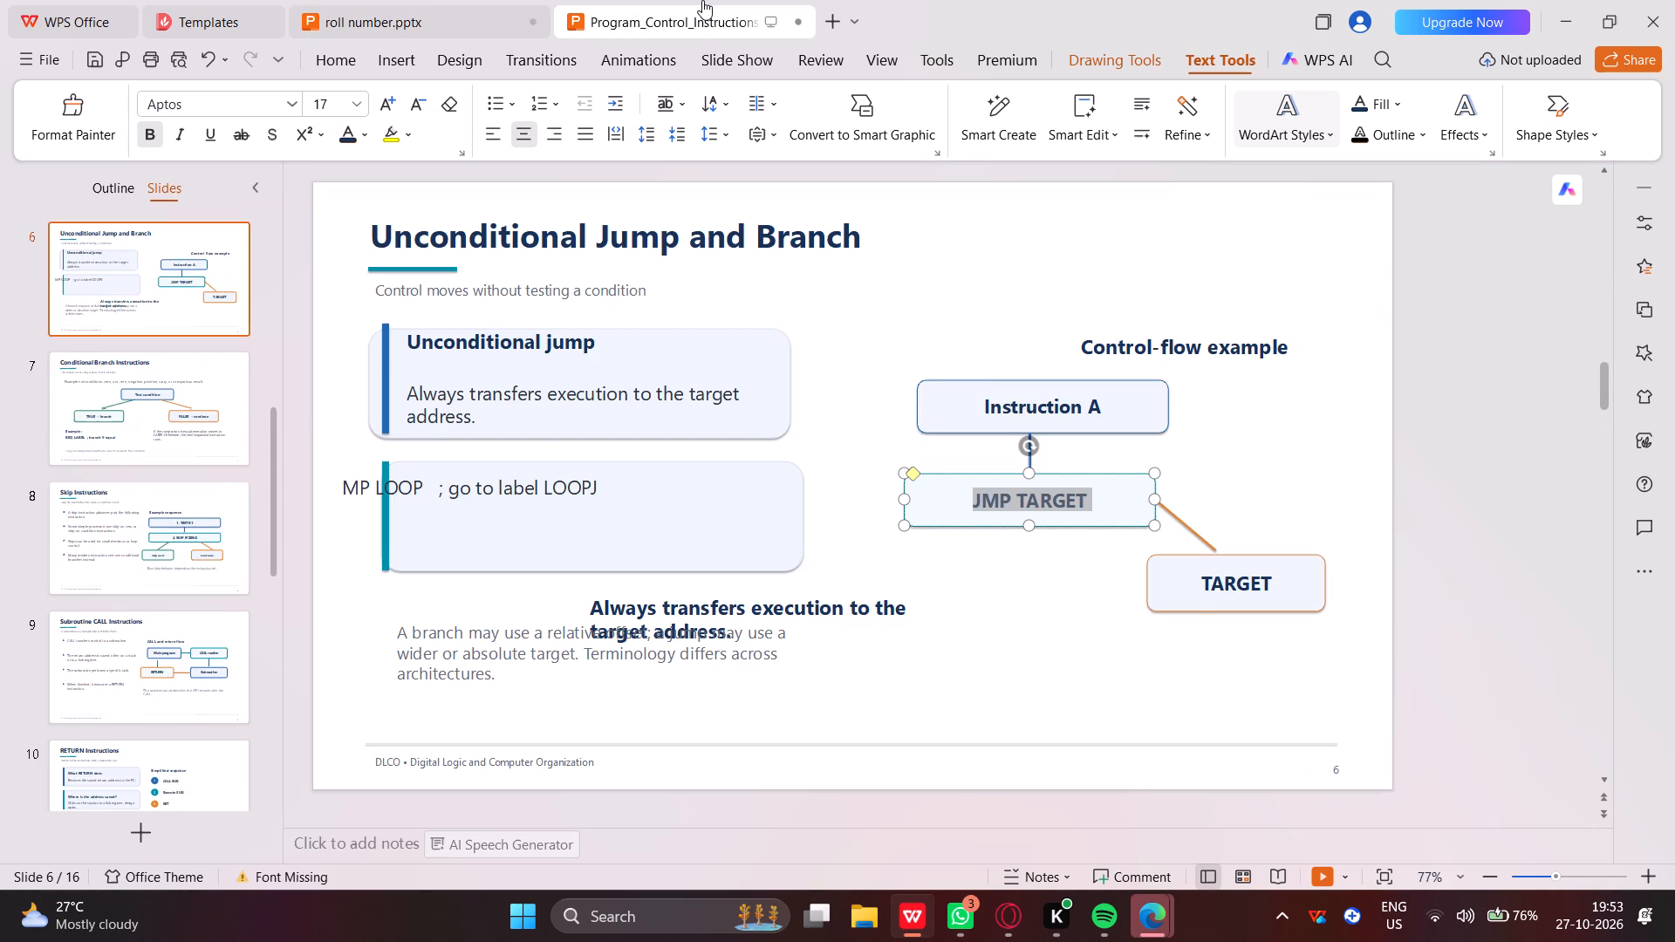
{"action": "left_click", "coordinate": [1446, 526]}
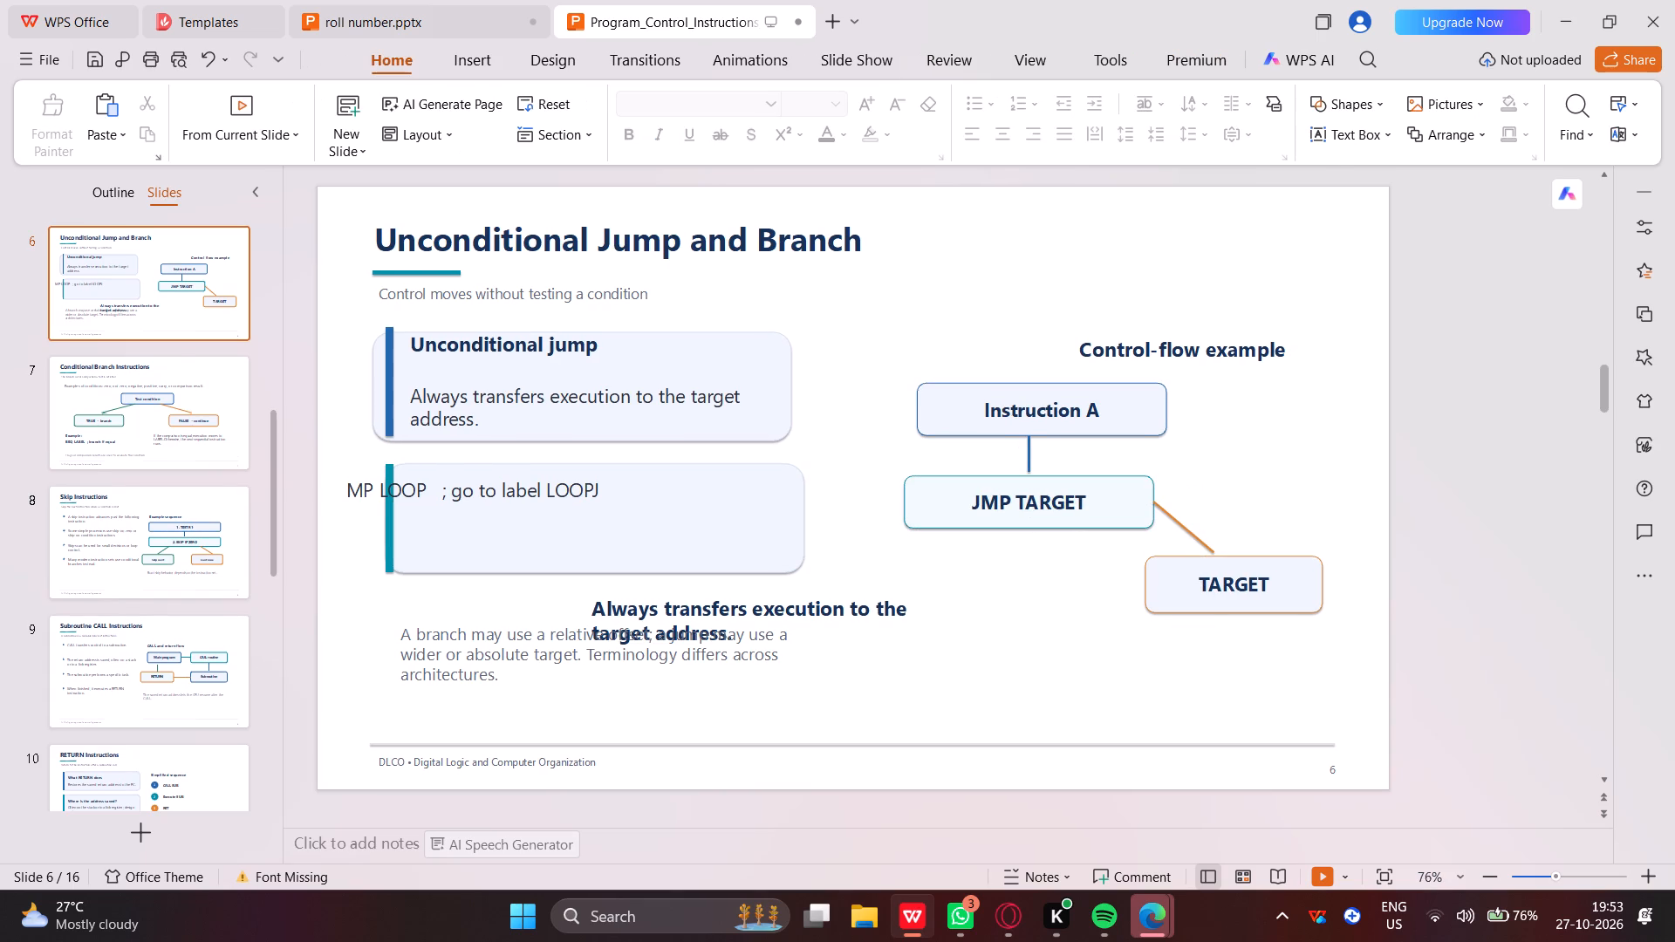
{"action": "left_click", "coordinate": [1206, 584]}
{"action": "left_click", "coordinate": [1202, 582]}
{"action": "left_click_drag", "start_coordinate": [1202, 582], "coordinate": [1254, 580]}
{"action": "key", "text": "ctrl+c"}
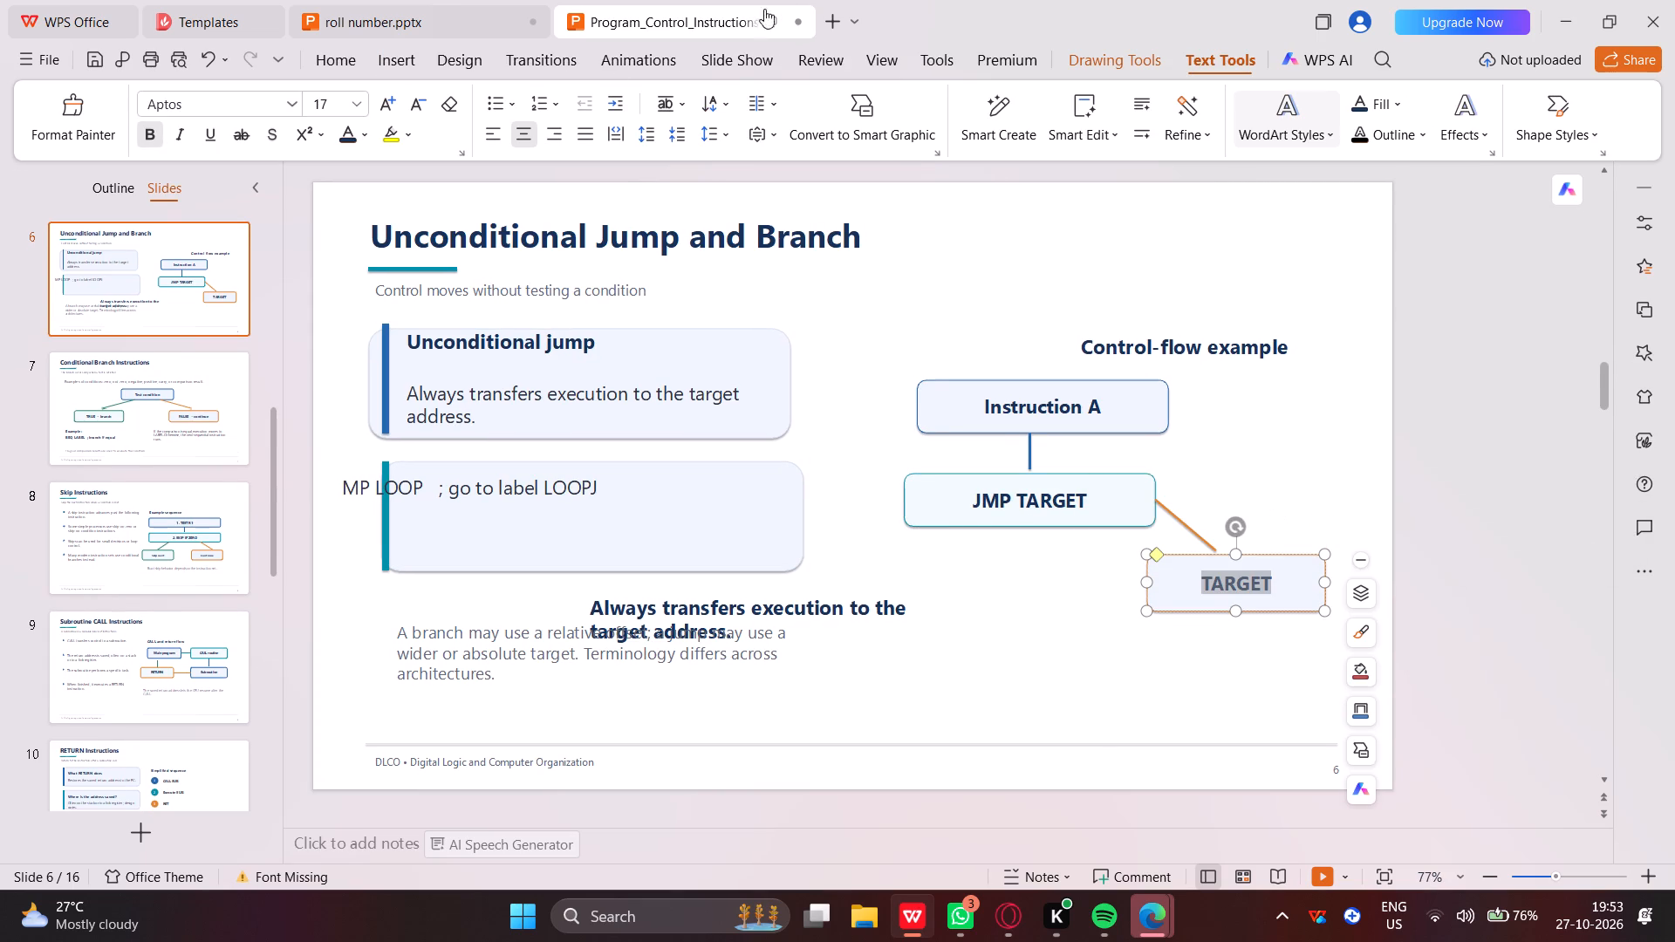
Extend the body text box on slide 7 of roll number.pptx down to the slide's bottom edge.
{"action": "left_click", "coordinate": [483, 25]}
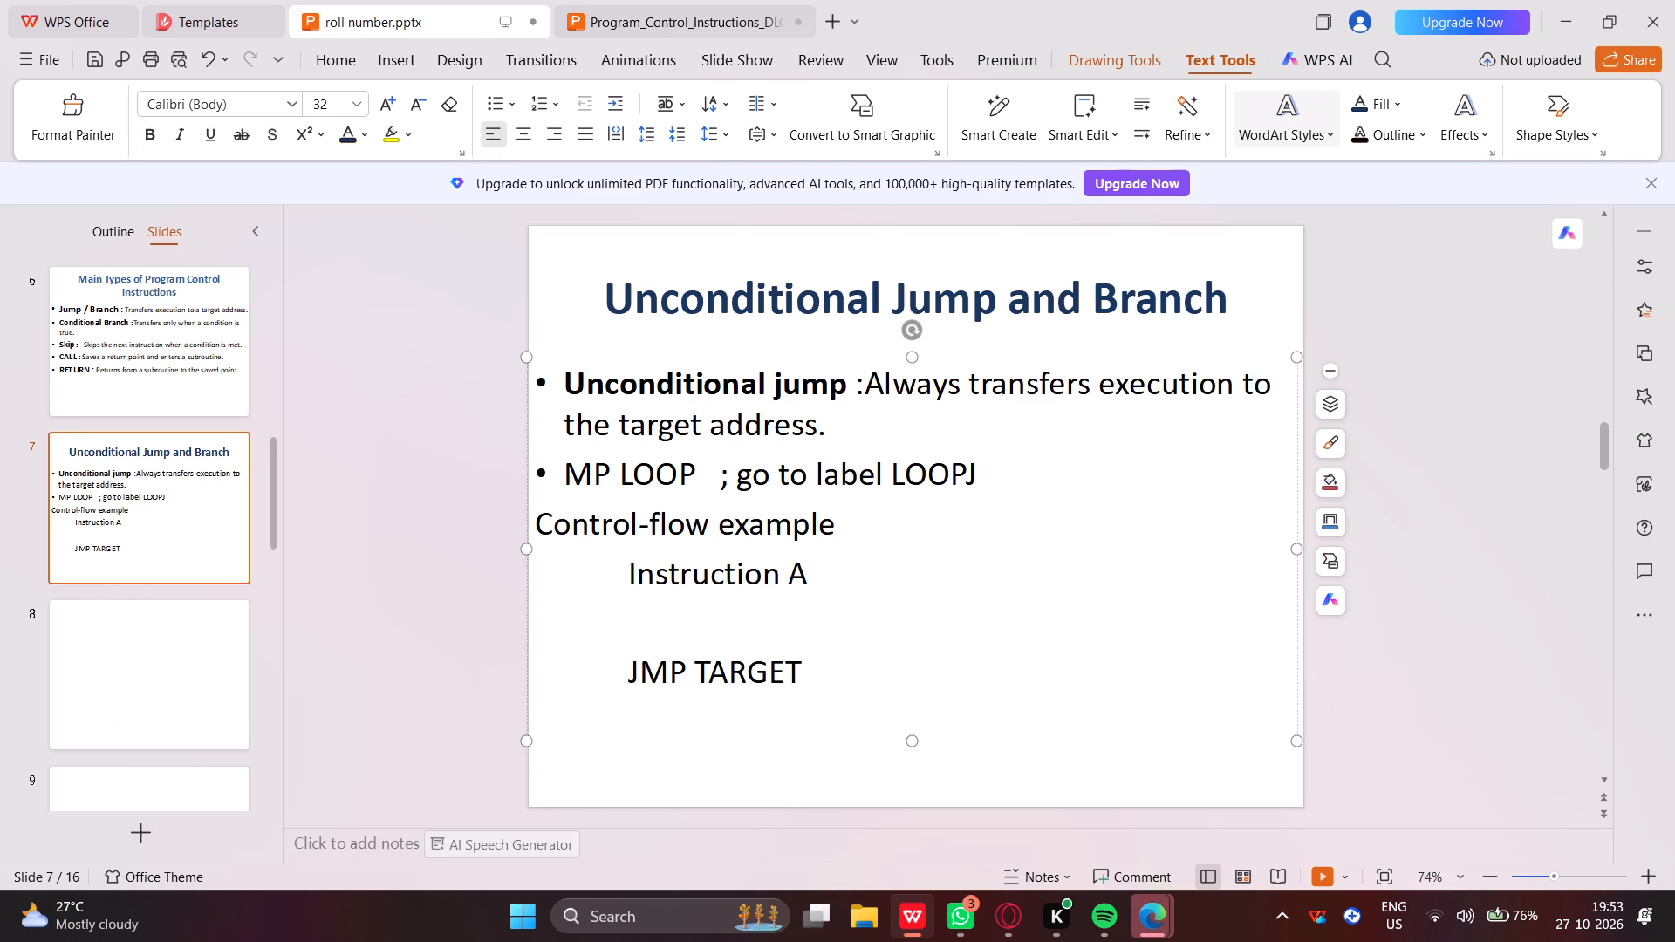
{"action": "left_click", "coordinate": [982, 697]}
{"action": "left_click_drag", "start_coordinate": [914, 743], "coordinate": [913, 800]}
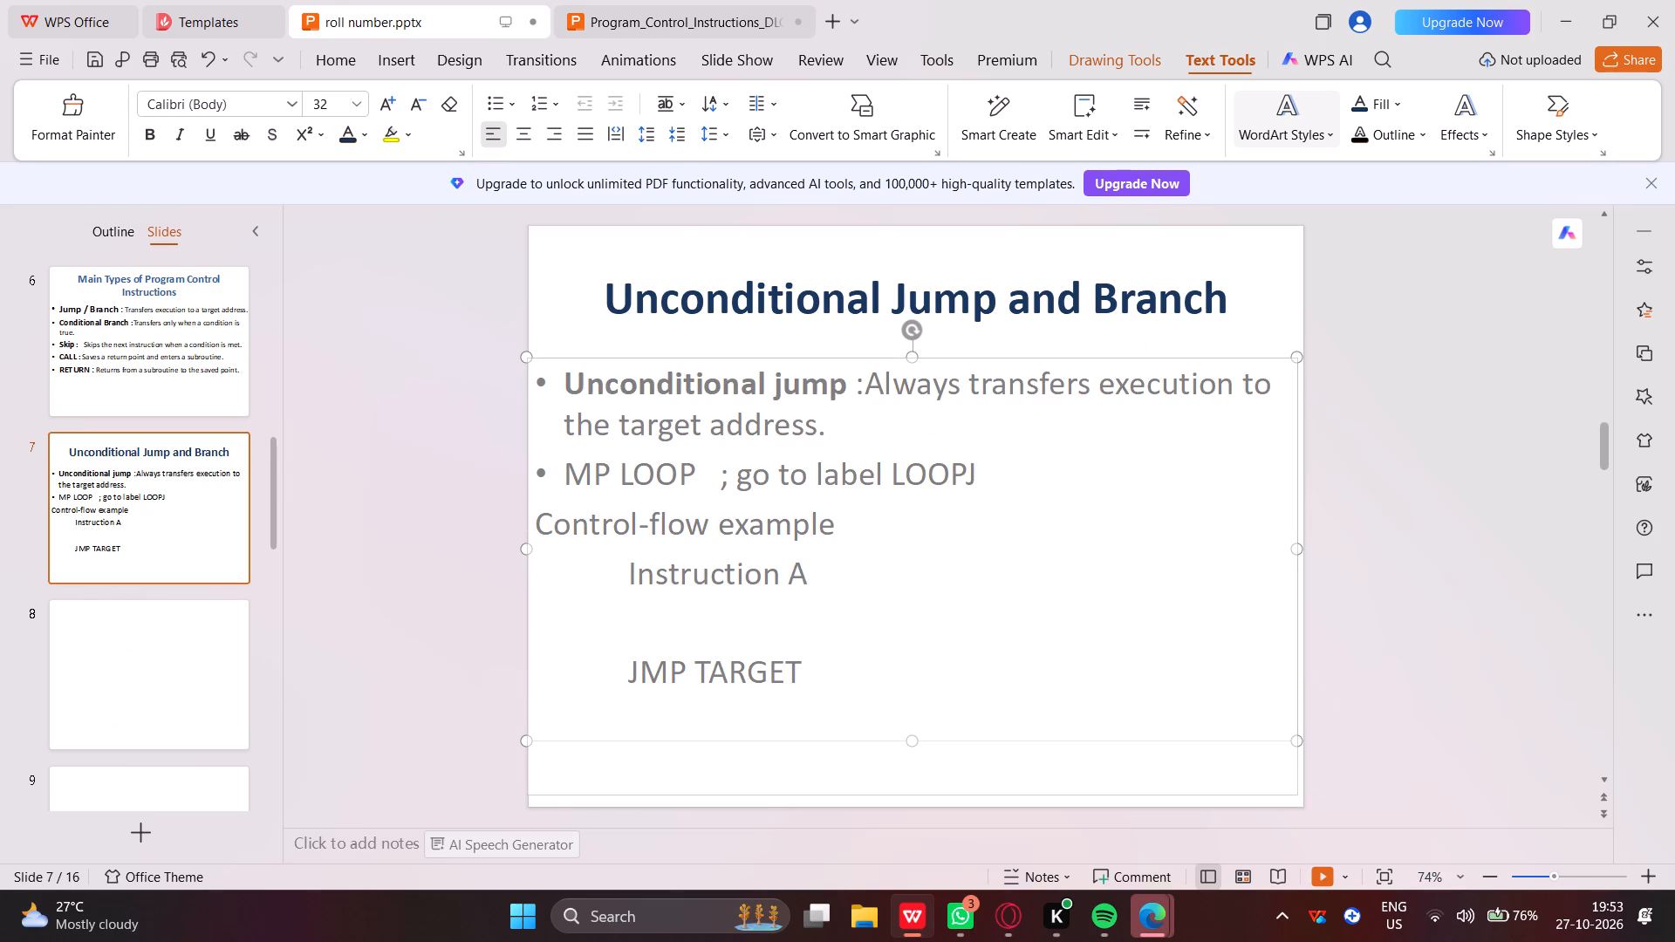
{"action": "left_click_drag", "start_coordinate": [913, 800], "coordinate": [918, 809]}
Paste "TARGET" one blank line below "JMP TARGET" on slide 7, indented with spaces beyond the end of that line.
{"action": "left_click", "coordinate": [918, 738]}
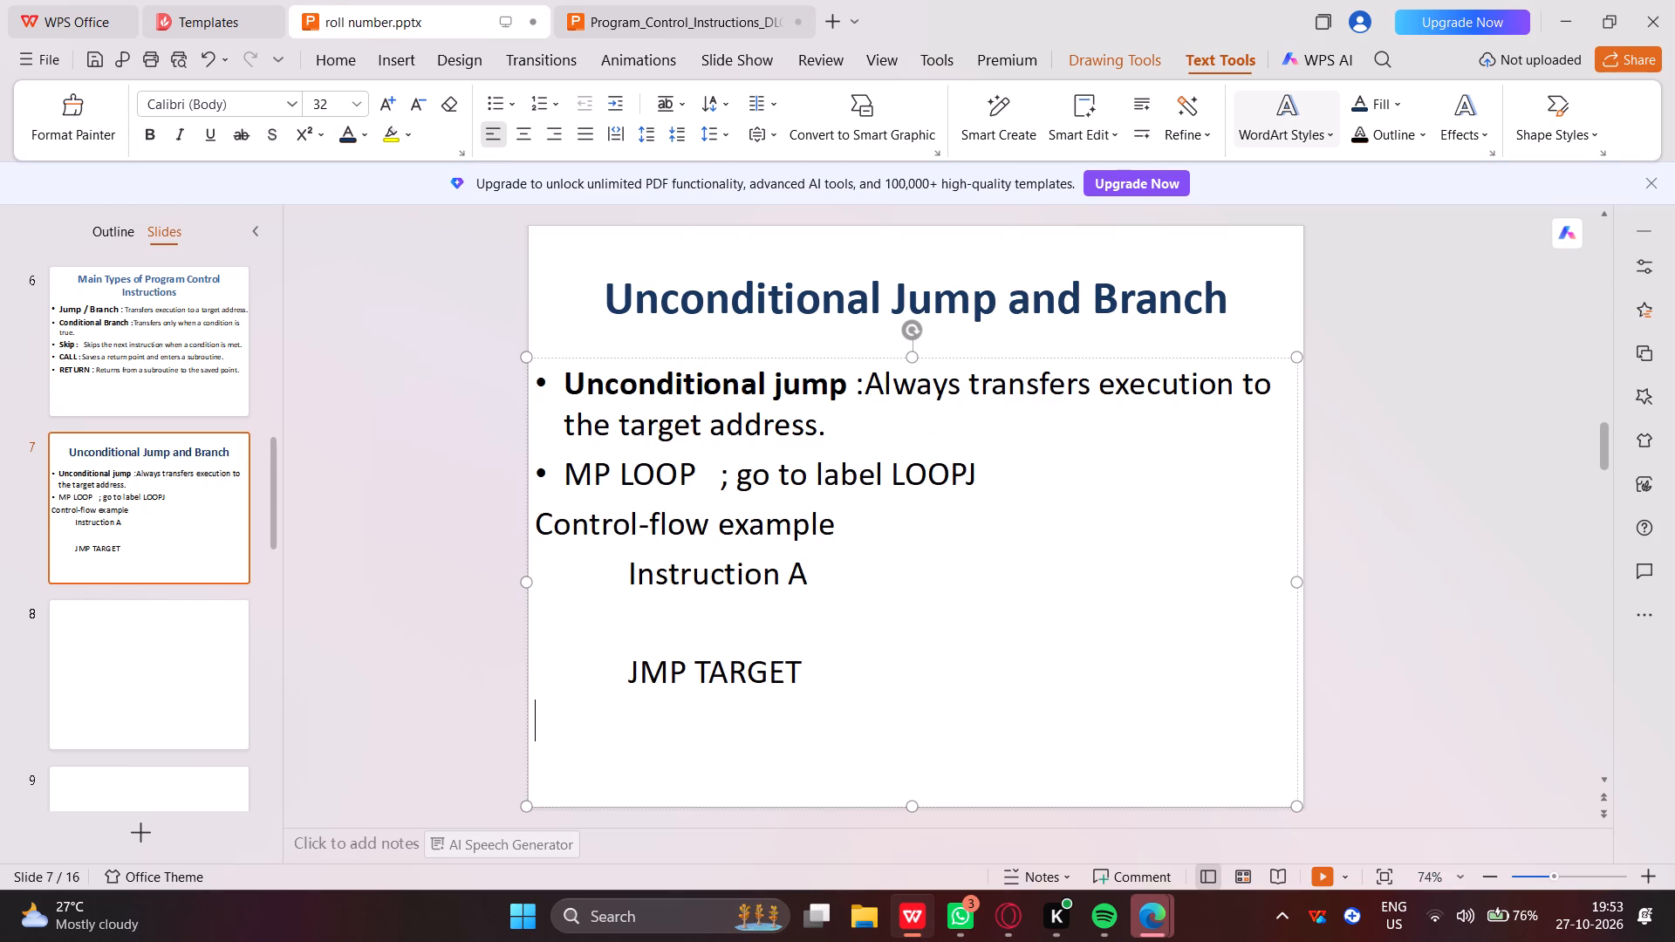
{"action": "key", "text": "space"}
{"action": "key", "text": "space"}
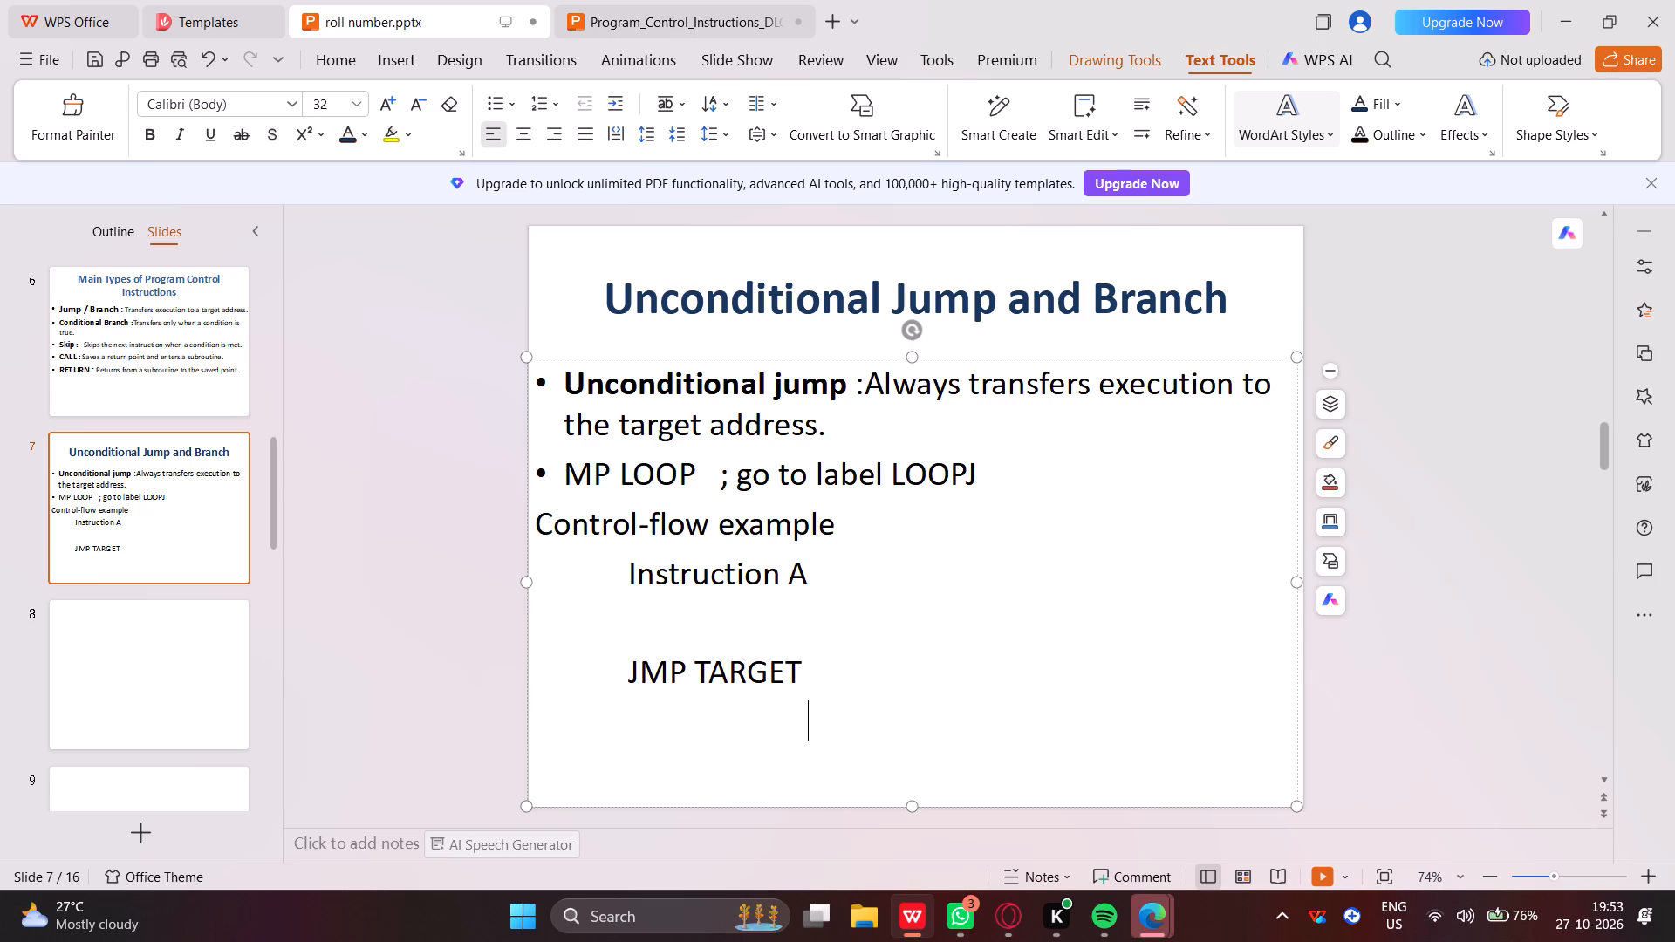
{"action": "key", "text": "space"}
{"action": "key", "text": "Return"}
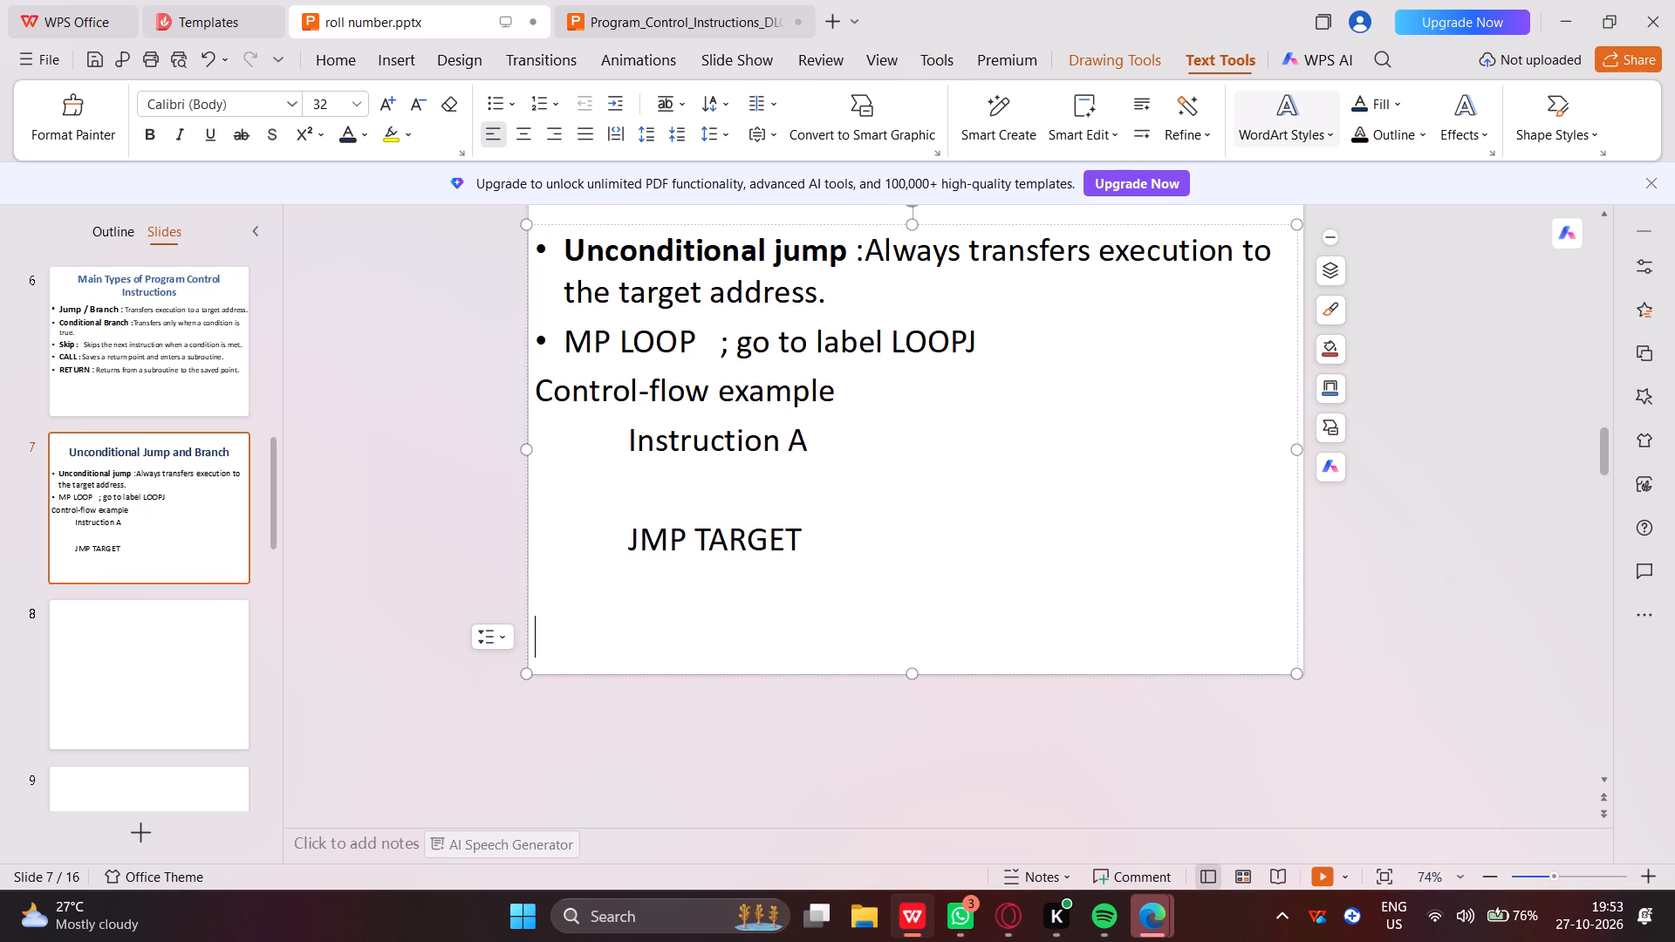
{"action": "key", "text": "space"}
{"action": "key", "text": "space"}
{"action": "key", "text": "space"}
{"action": "key", "text": "space"}
{"action": "key", "text": "space"}
{"action": "key", "text": "space"}
{"action": "key", "text": "space"}
{"action": "key", "text": "space"}
{"action": "key", "text": "space"}
{"action": "key", "text": "space"}
{"action": "key", "text": "space"}
{"action": "key", "text": "space"}
{"action": "key", "text": "space"}
{"action": "key", "text": "space"}
{"action": "key", "text": "space"}
{"action": "key", "text": "space"}
{"action": "key", "text": "space"}
{"action": "key", "text": "space"}
{"action": "key", "text": "space"}
{"action": "key", "text": "space"}
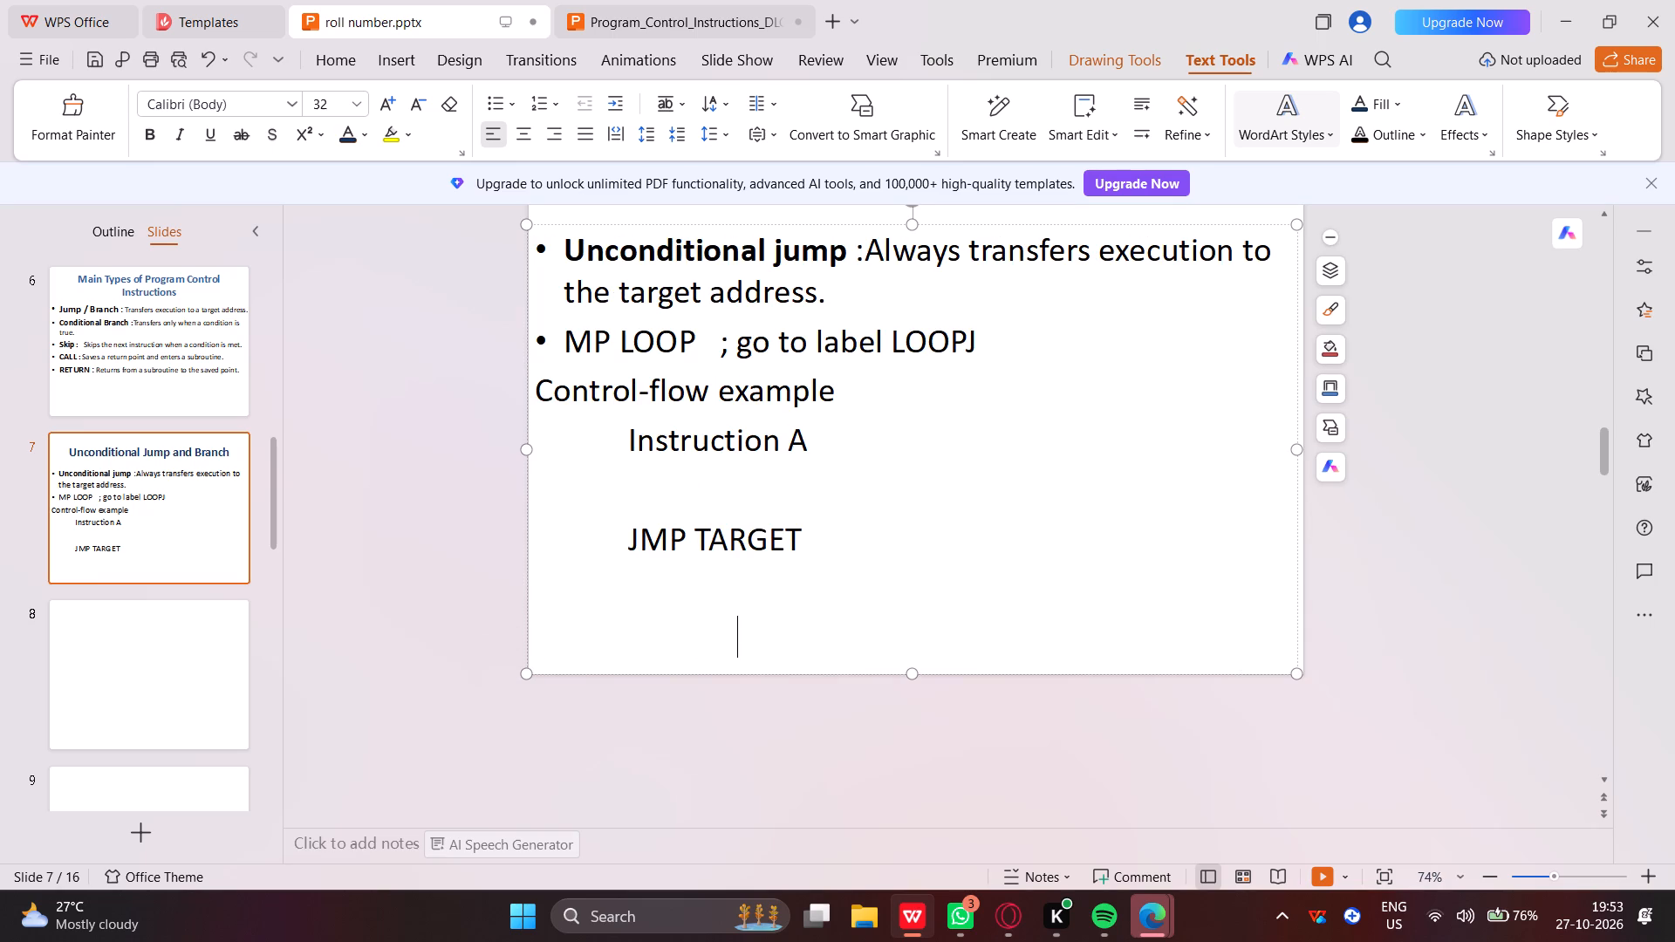
{"action": "key", "text": "space"}
{"action": "key", "text": "space"}
{"action": "key", "text": "ctrl+v"}
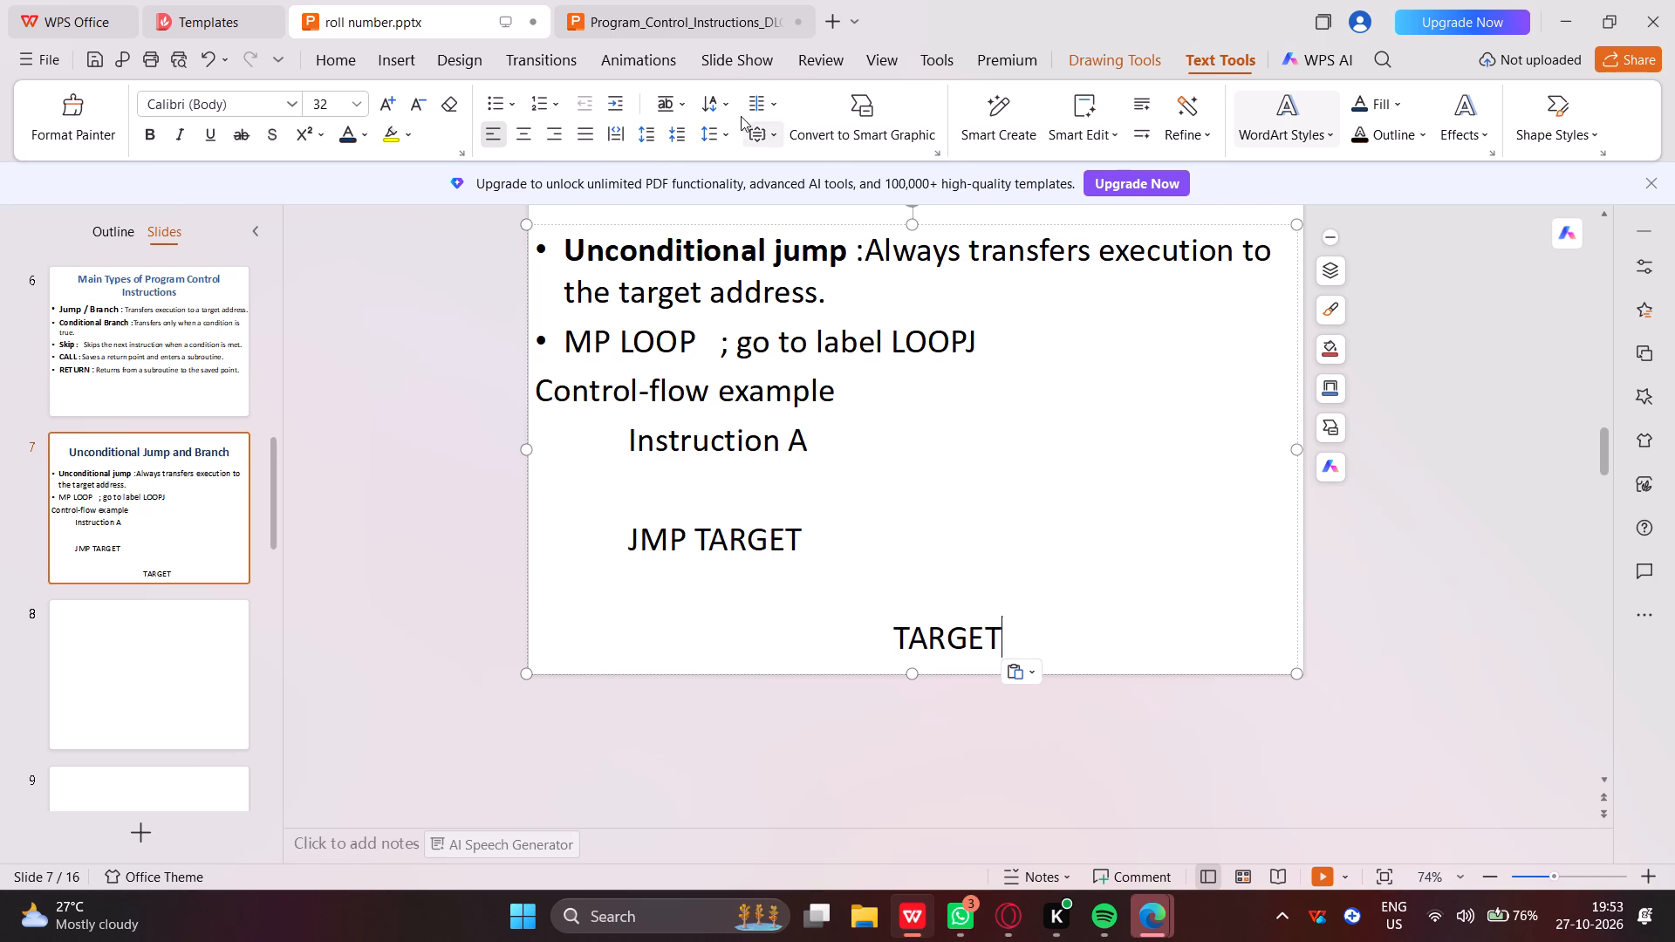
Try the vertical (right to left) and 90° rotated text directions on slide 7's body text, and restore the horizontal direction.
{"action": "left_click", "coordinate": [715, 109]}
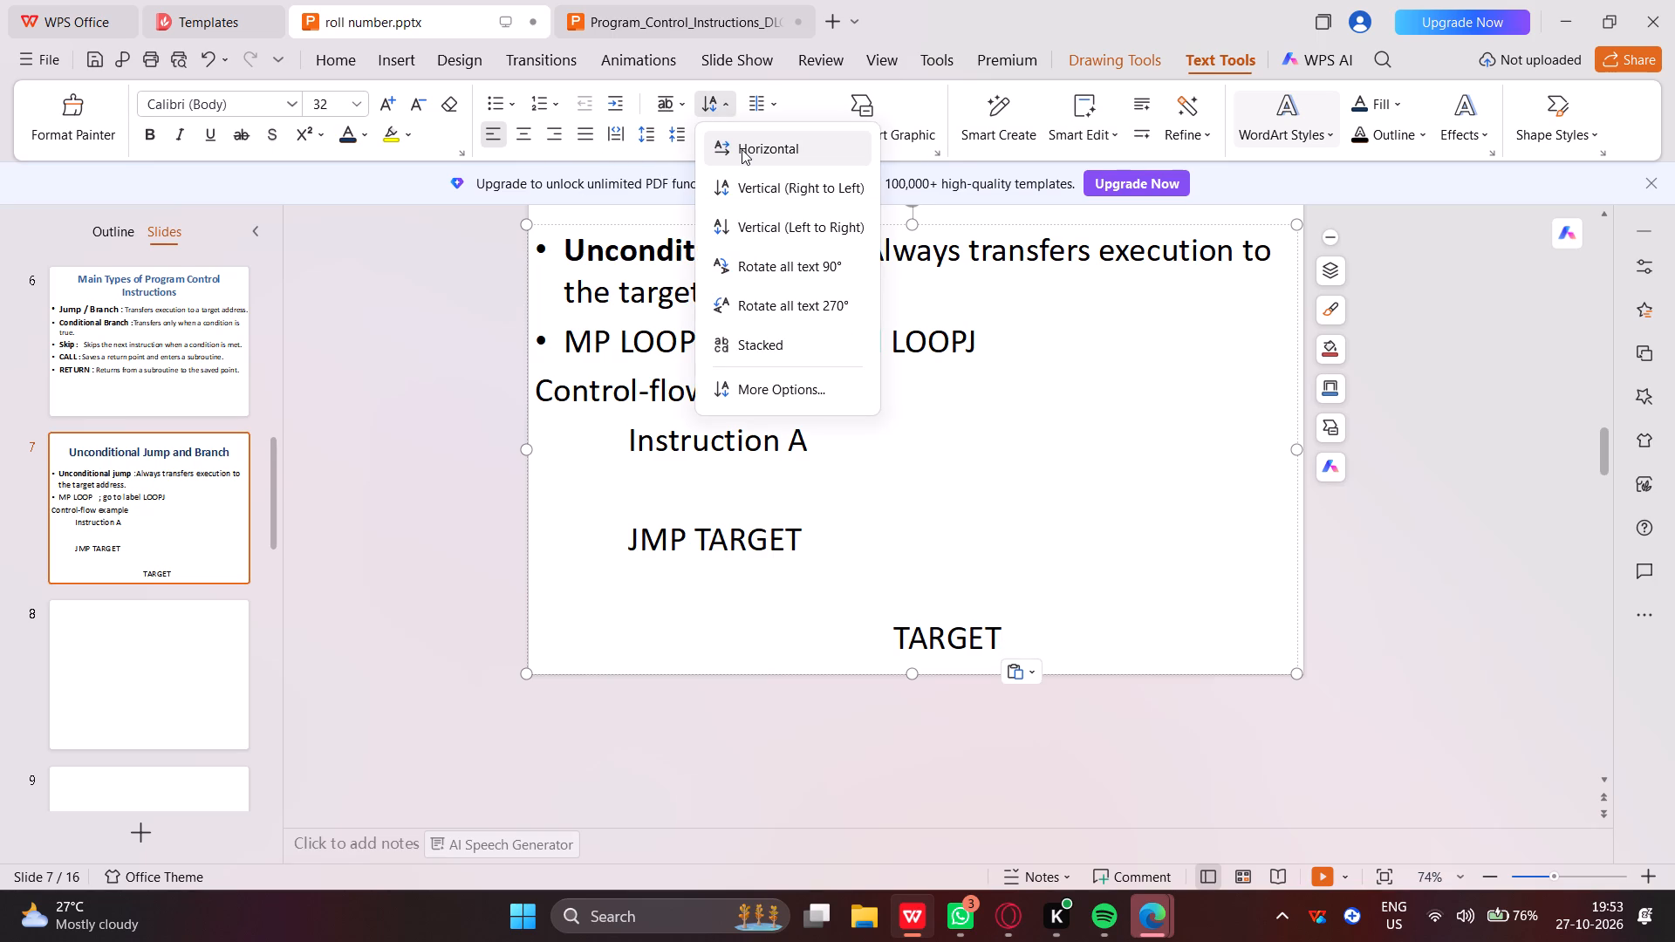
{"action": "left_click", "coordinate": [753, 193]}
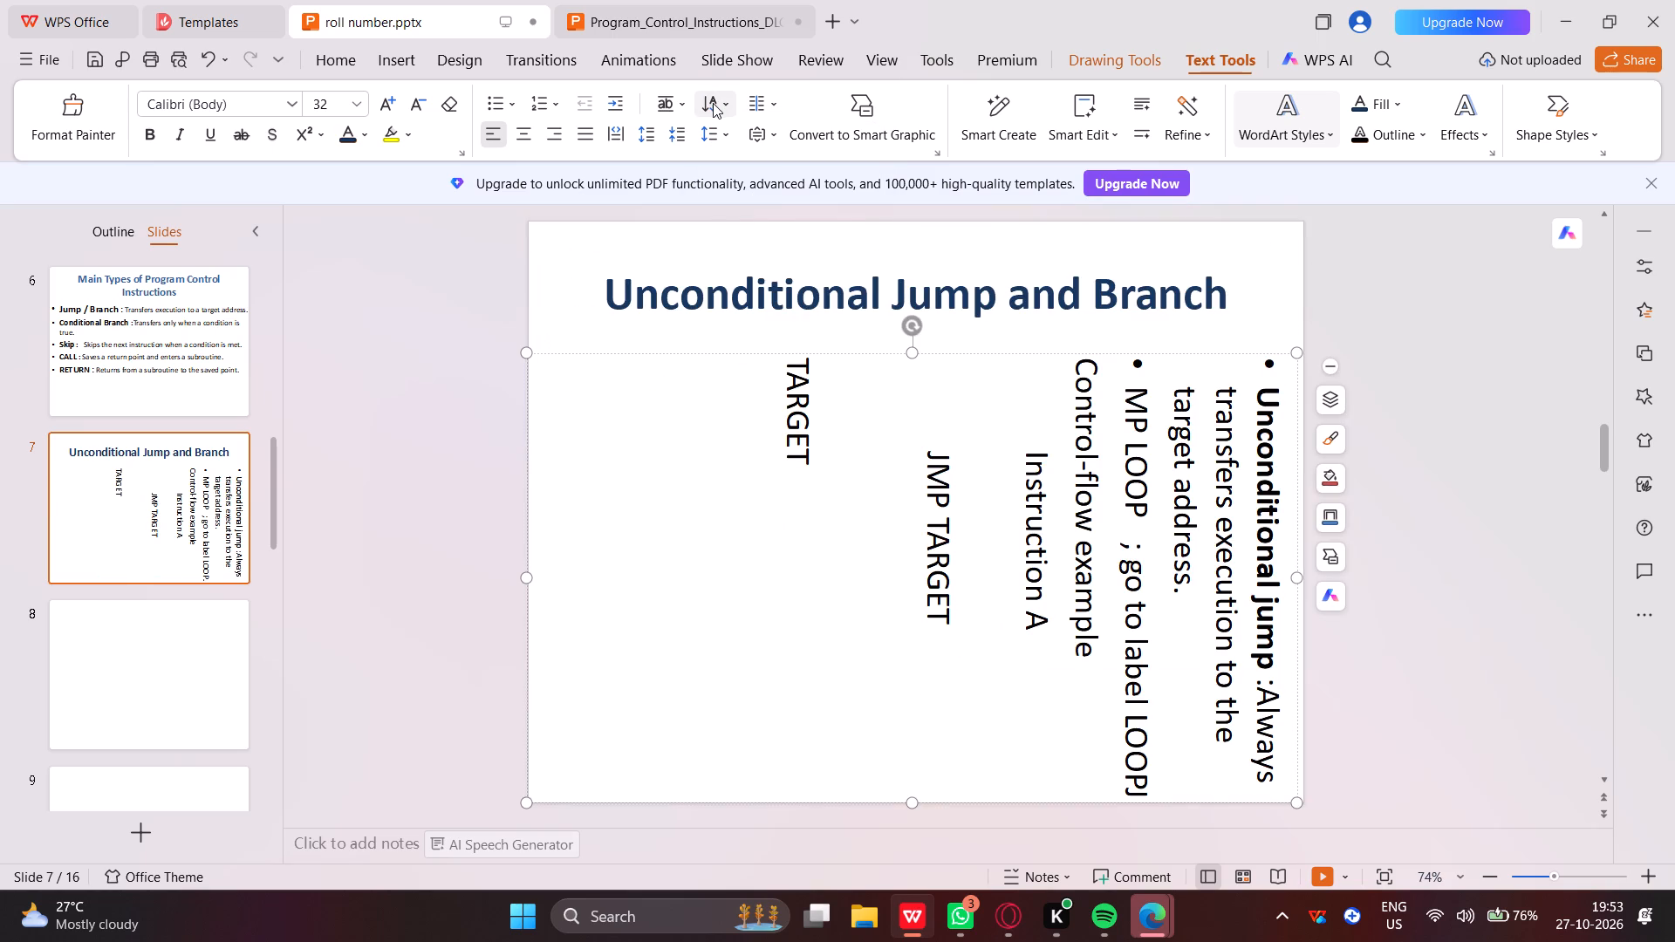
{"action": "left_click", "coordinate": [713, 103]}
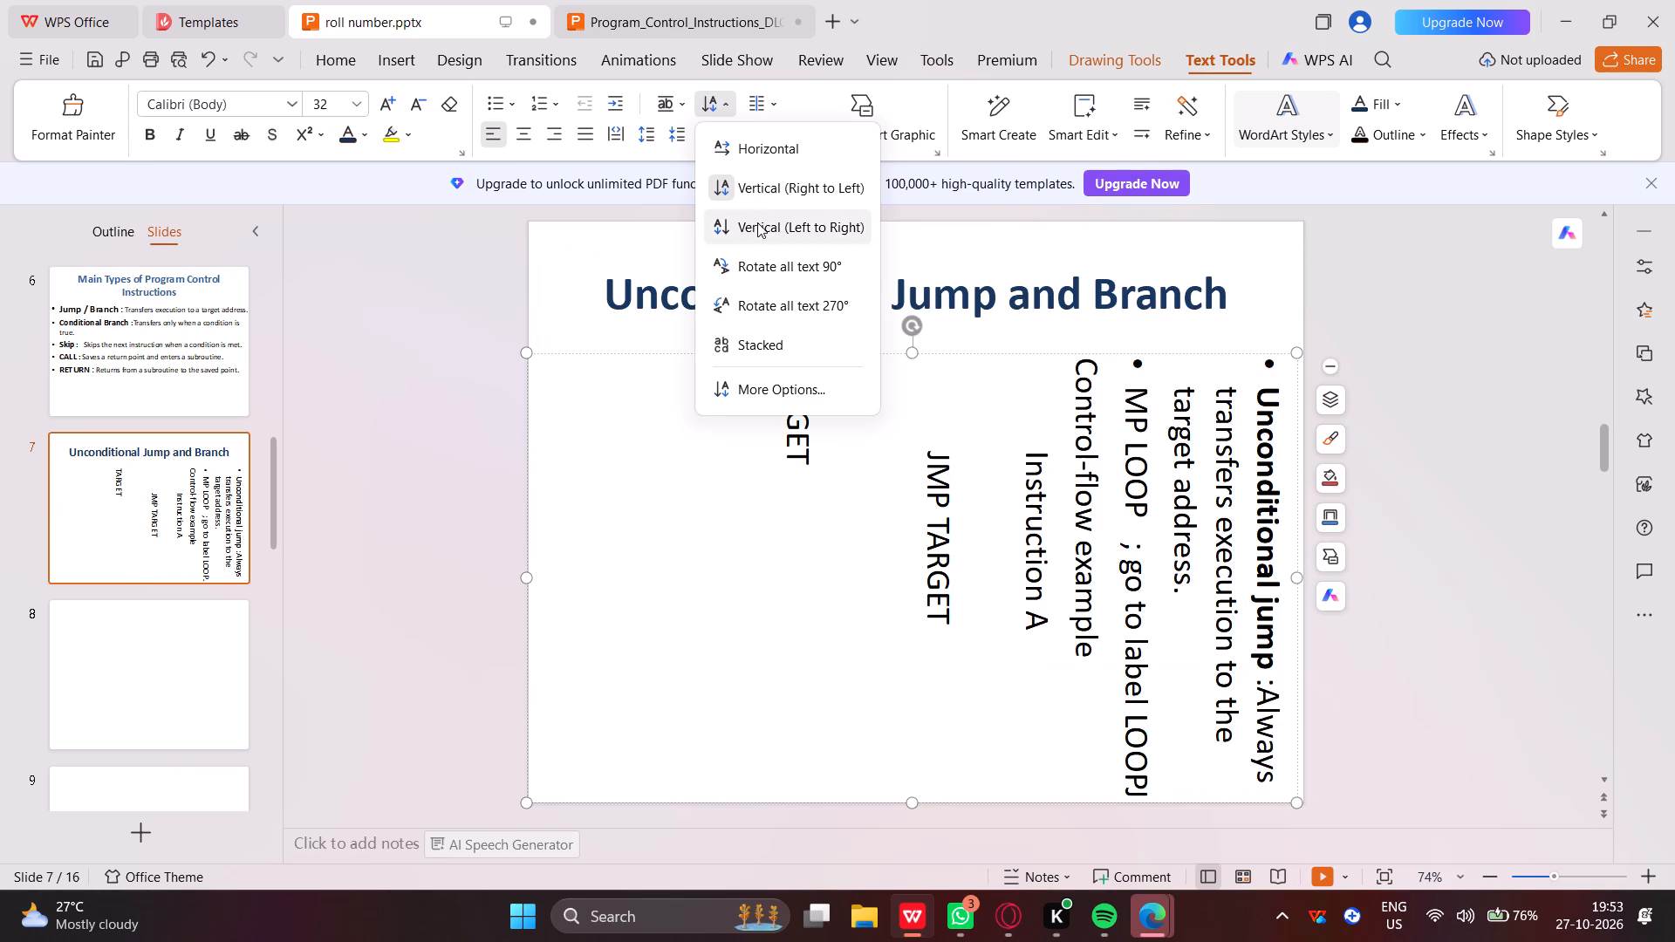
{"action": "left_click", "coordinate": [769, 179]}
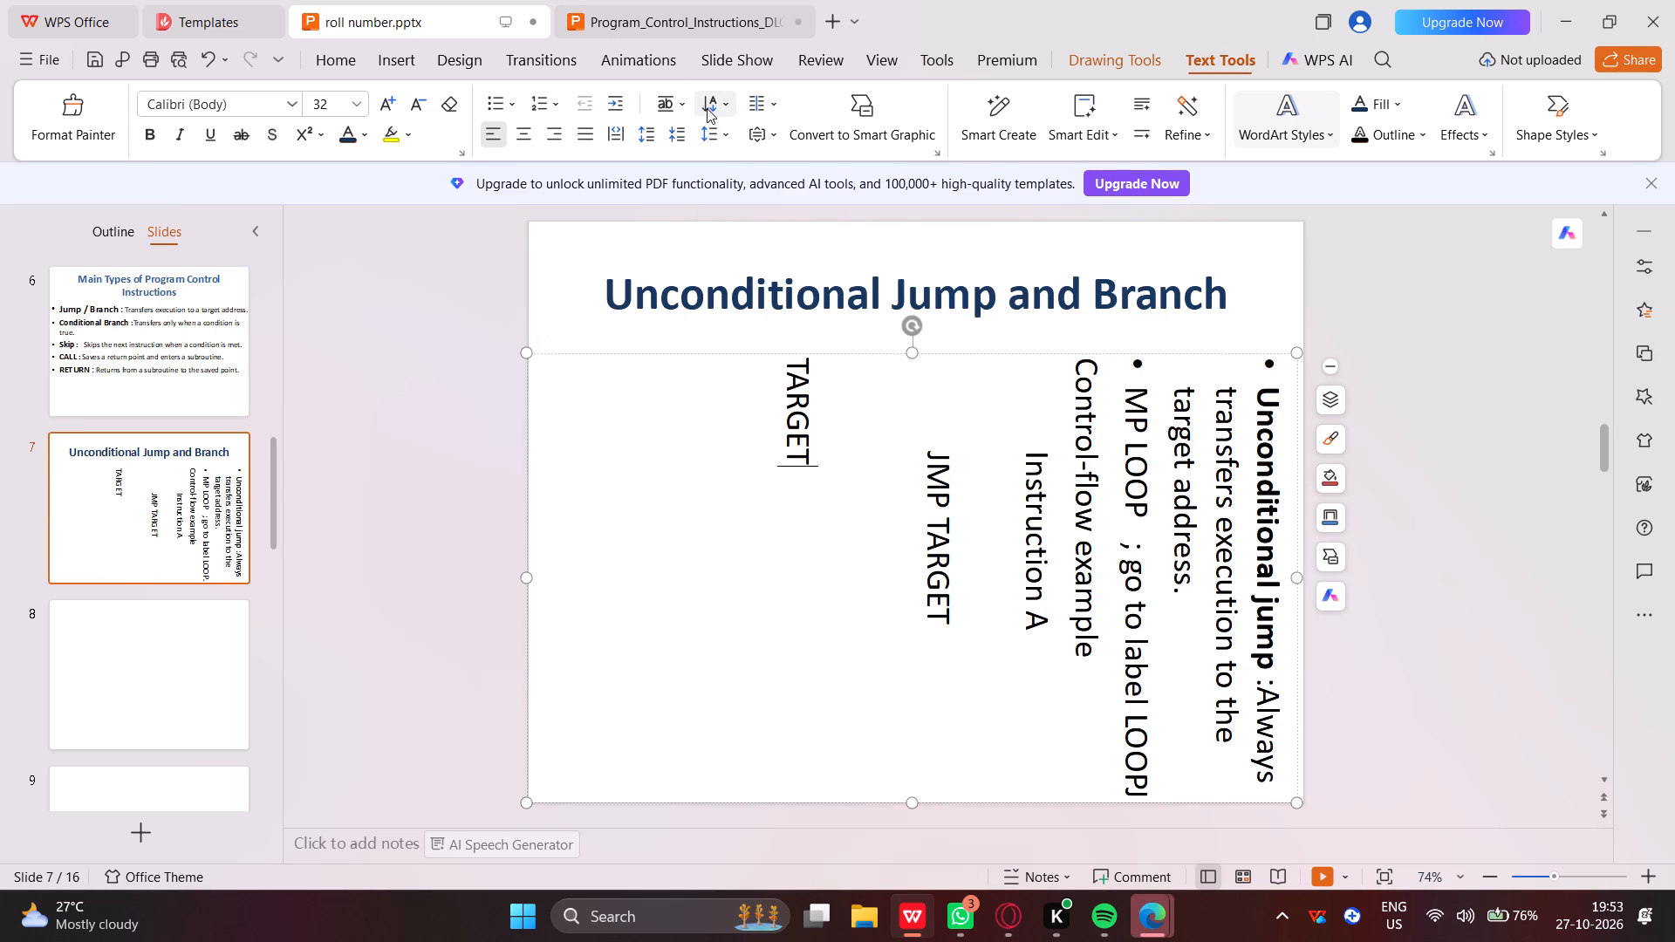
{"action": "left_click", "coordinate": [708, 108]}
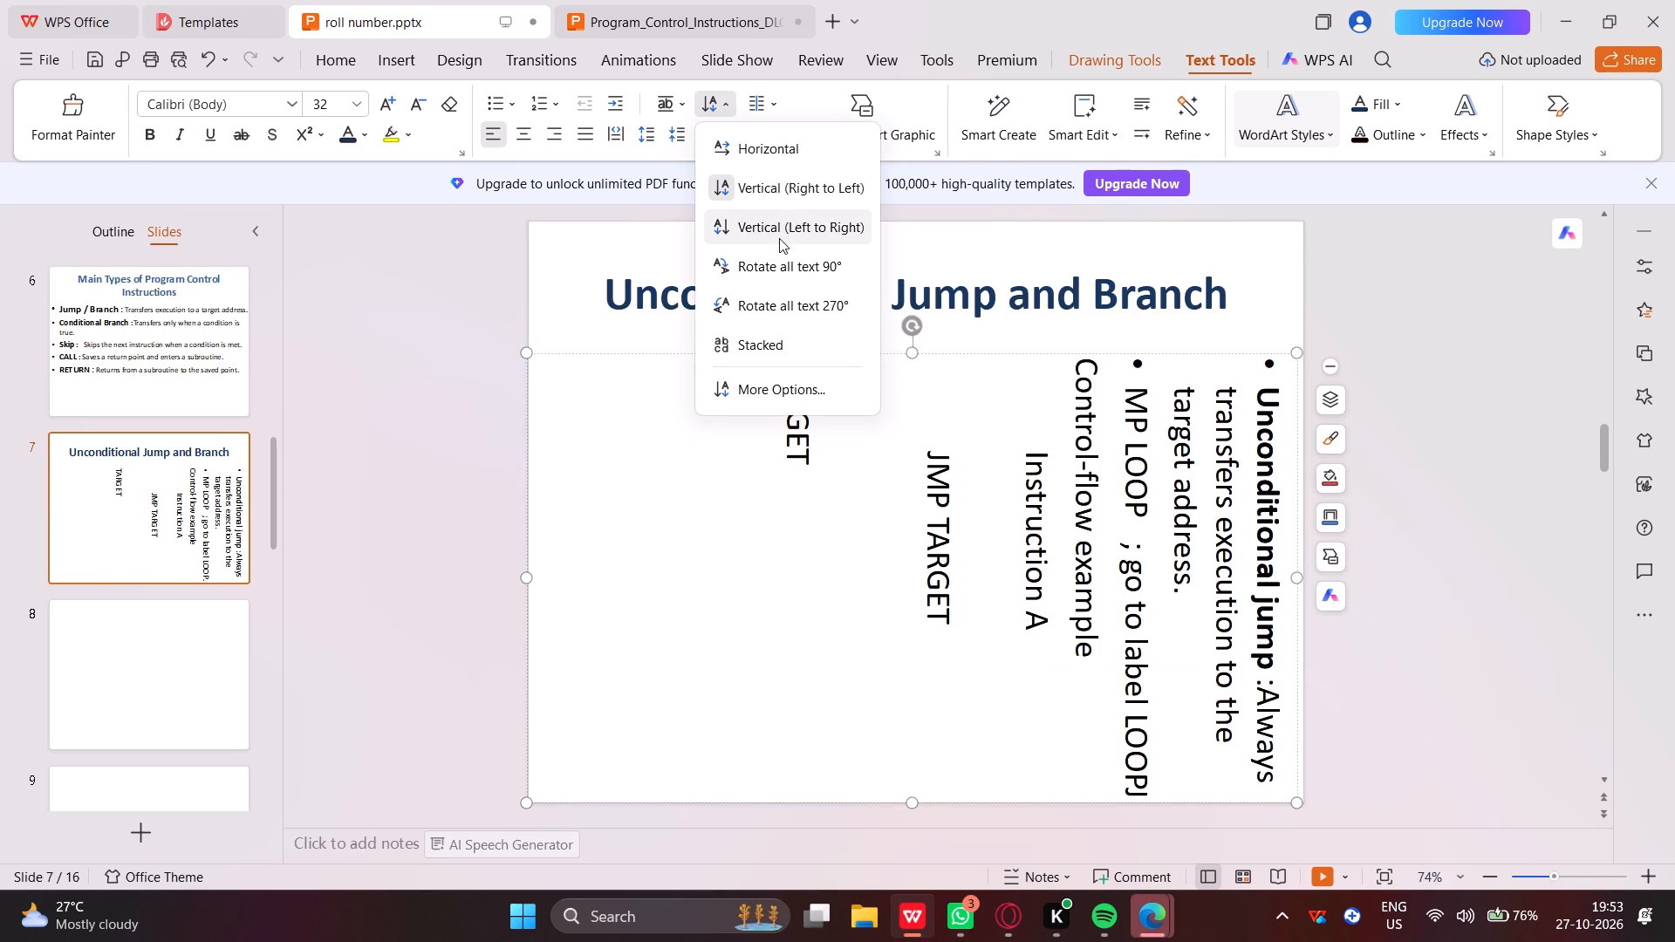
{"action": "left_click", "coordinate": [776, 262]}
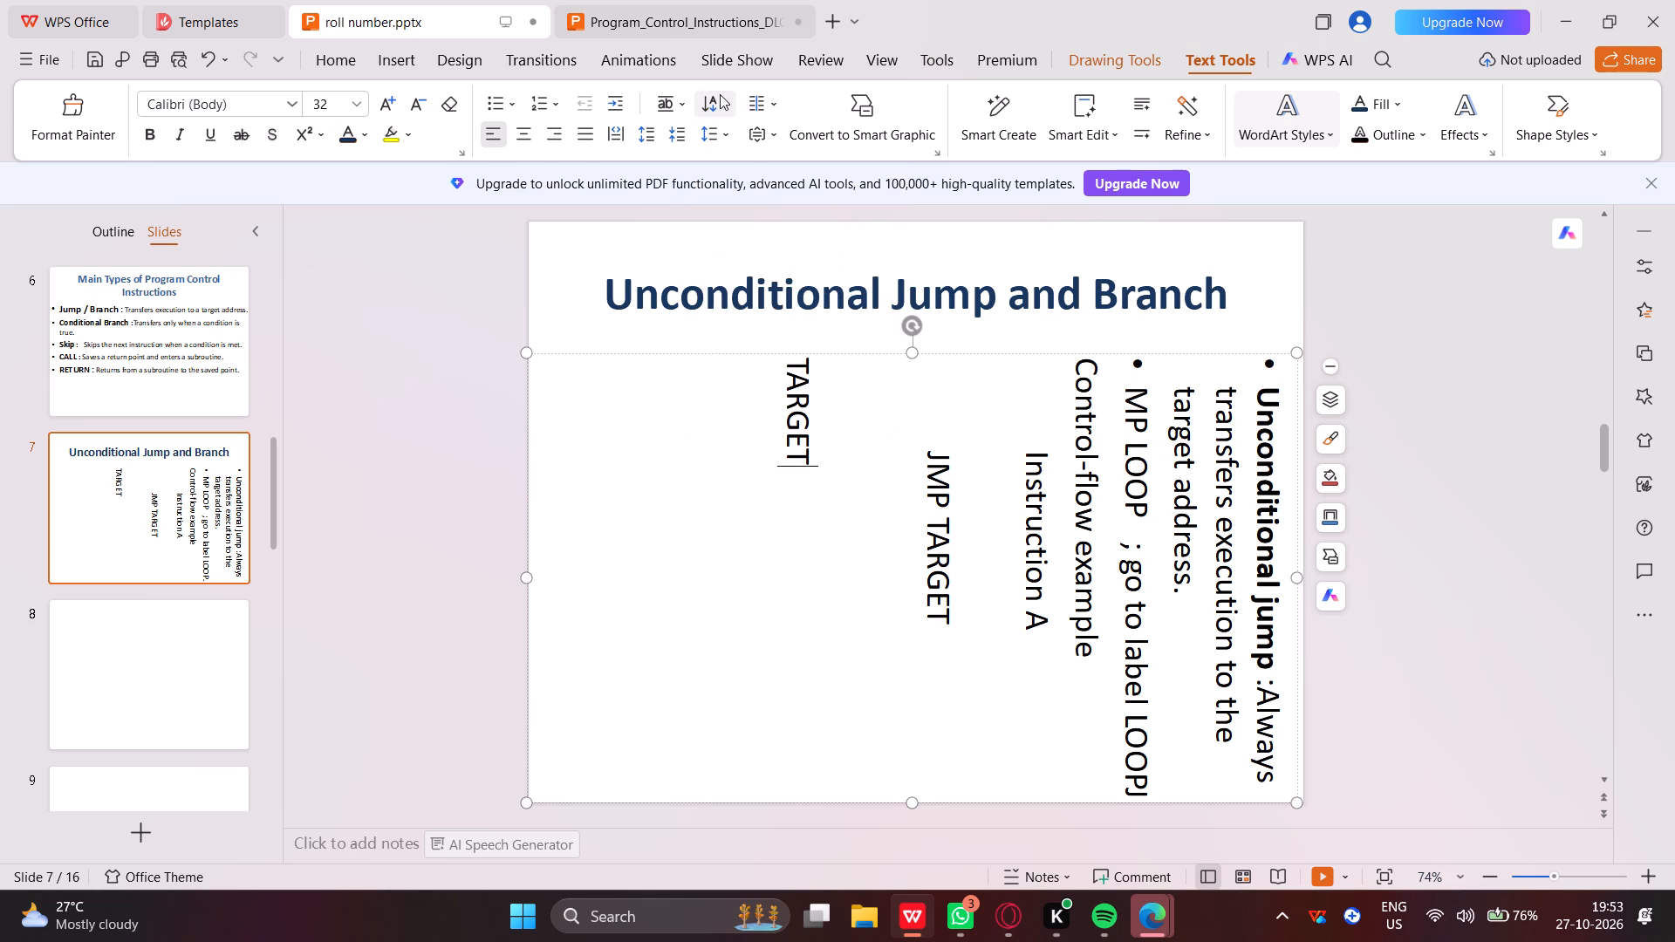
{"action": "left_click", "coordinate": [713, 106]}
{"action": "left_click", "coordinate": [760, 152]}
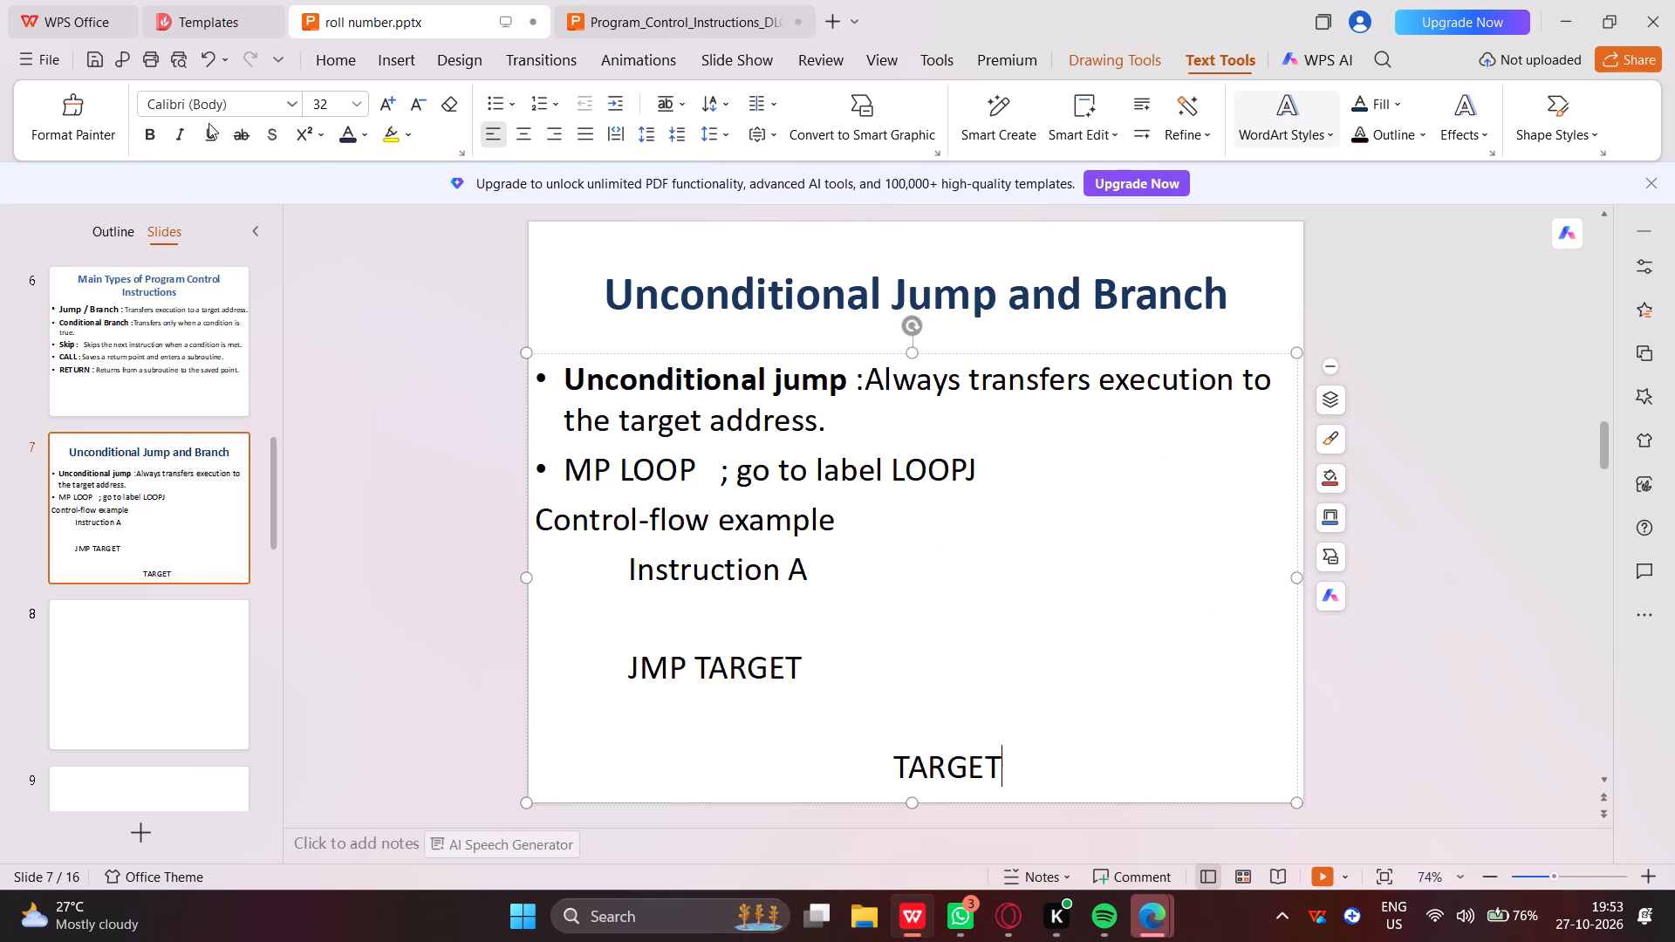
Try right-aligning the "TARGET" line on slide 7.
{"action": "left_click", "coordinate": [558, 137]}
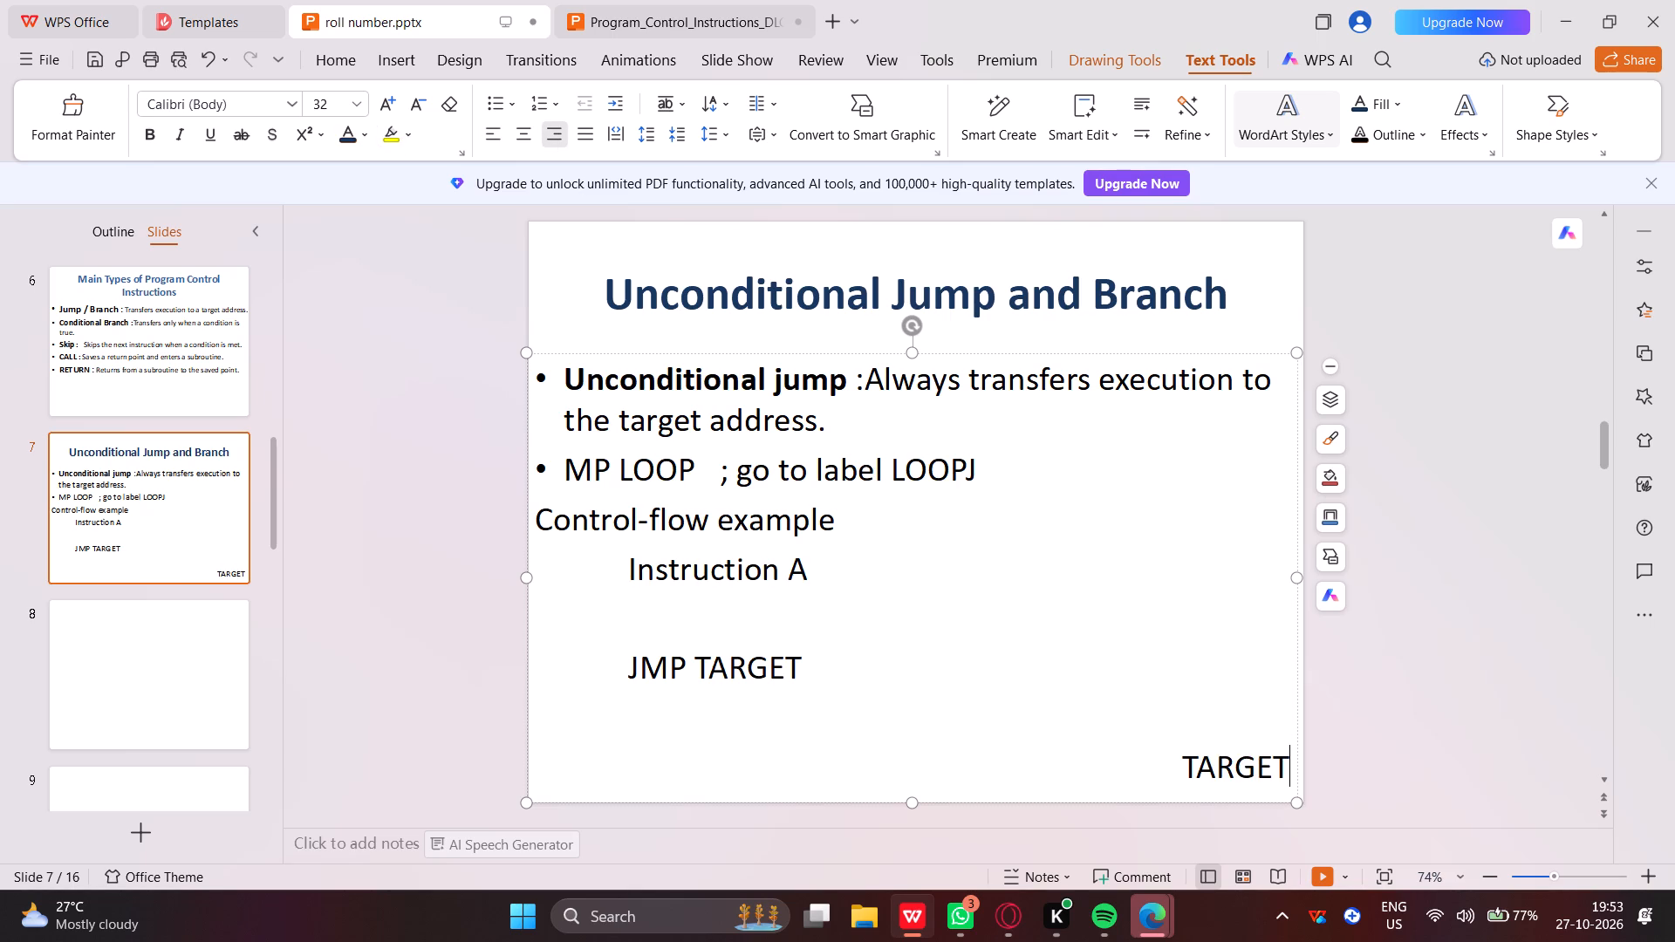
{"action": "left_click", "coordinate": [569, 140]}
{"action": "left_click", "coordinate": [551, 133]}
Set the "TARGET" line on slide 7 to justified alignment.
{"action": "left_click", "coordinate": [592, 132]}
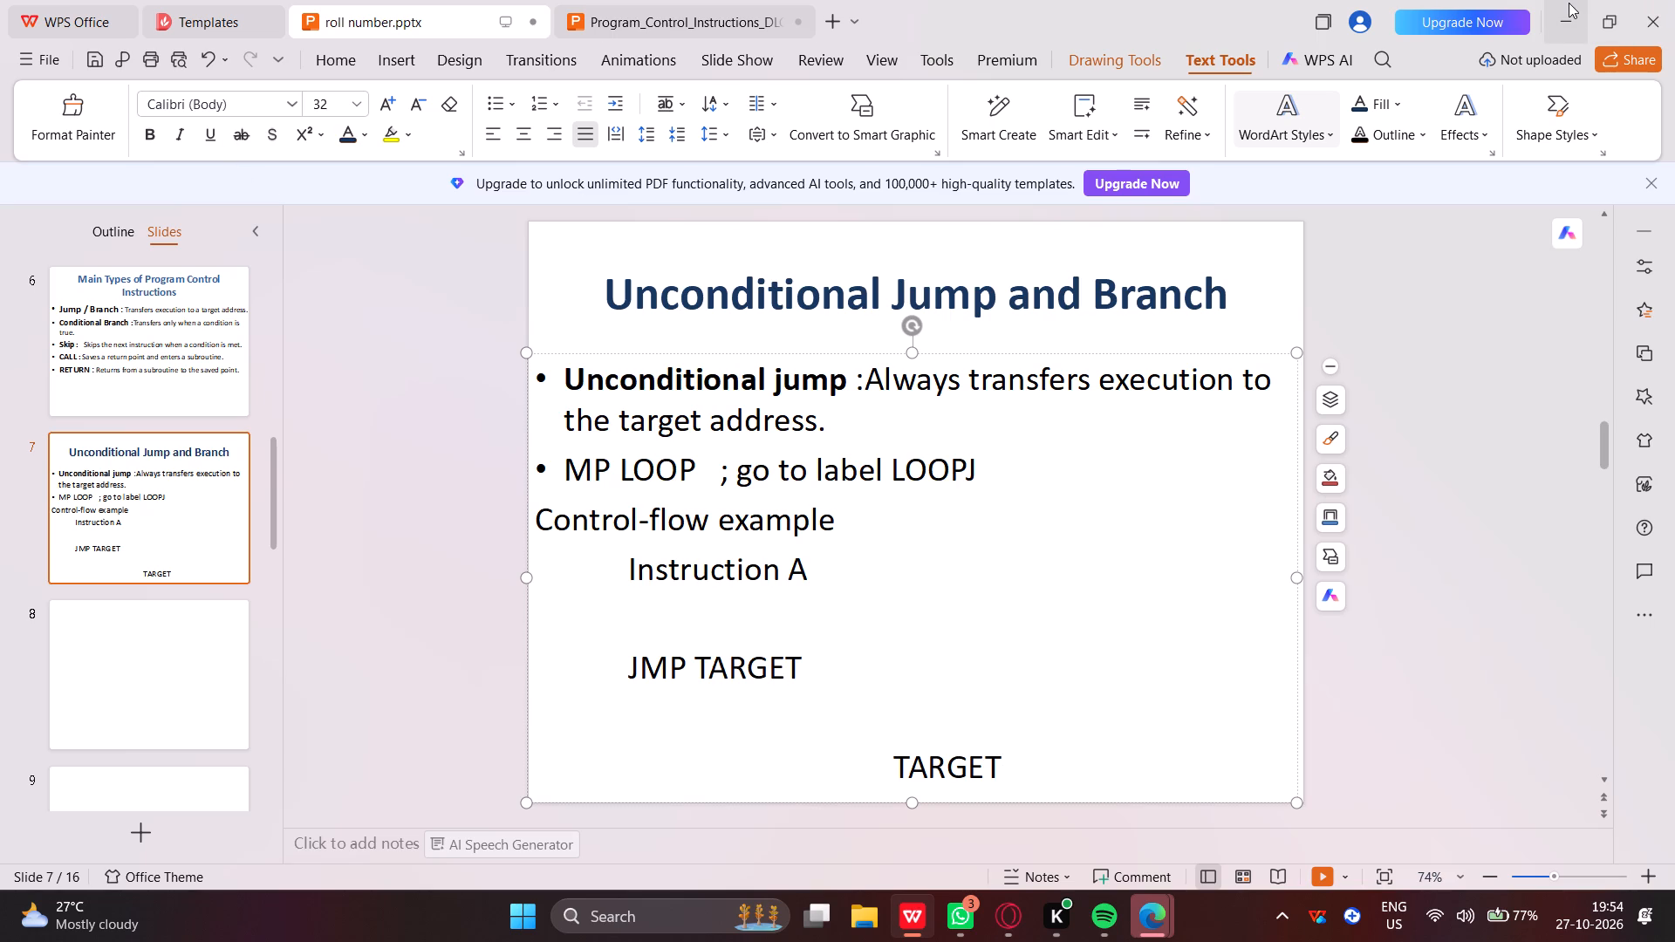
Minimize the presentation window to reach the browser behind it.
{"action": "left_click_drag", "start_coordinate": [1575, 1], "coordinate": [1579, 9]}
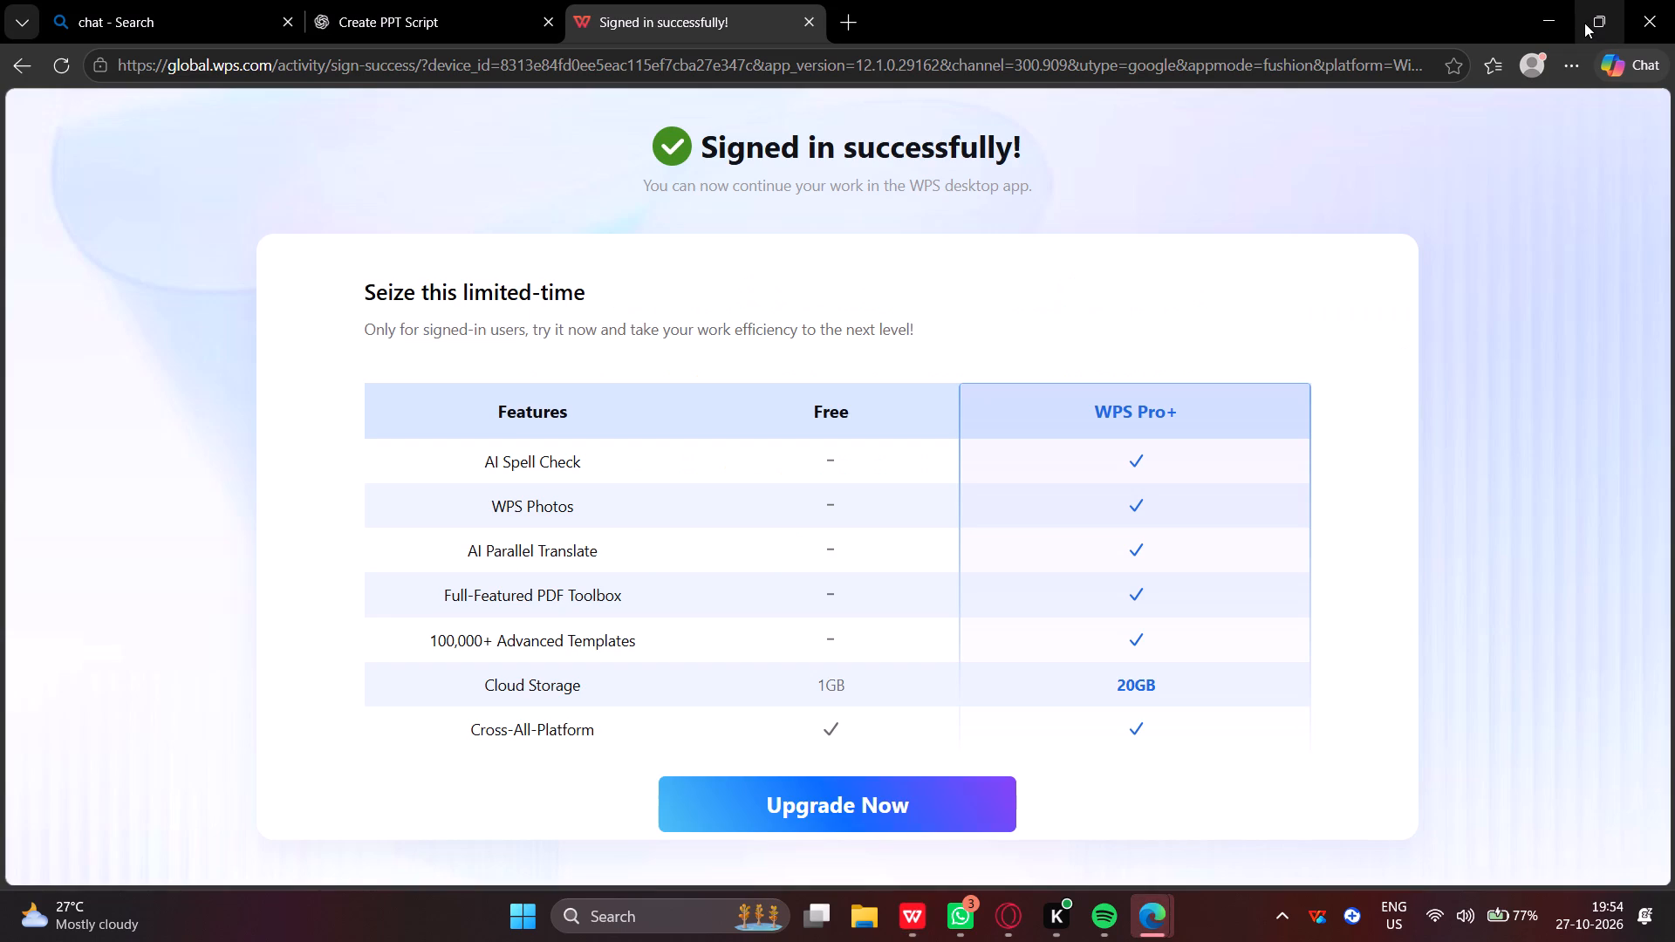